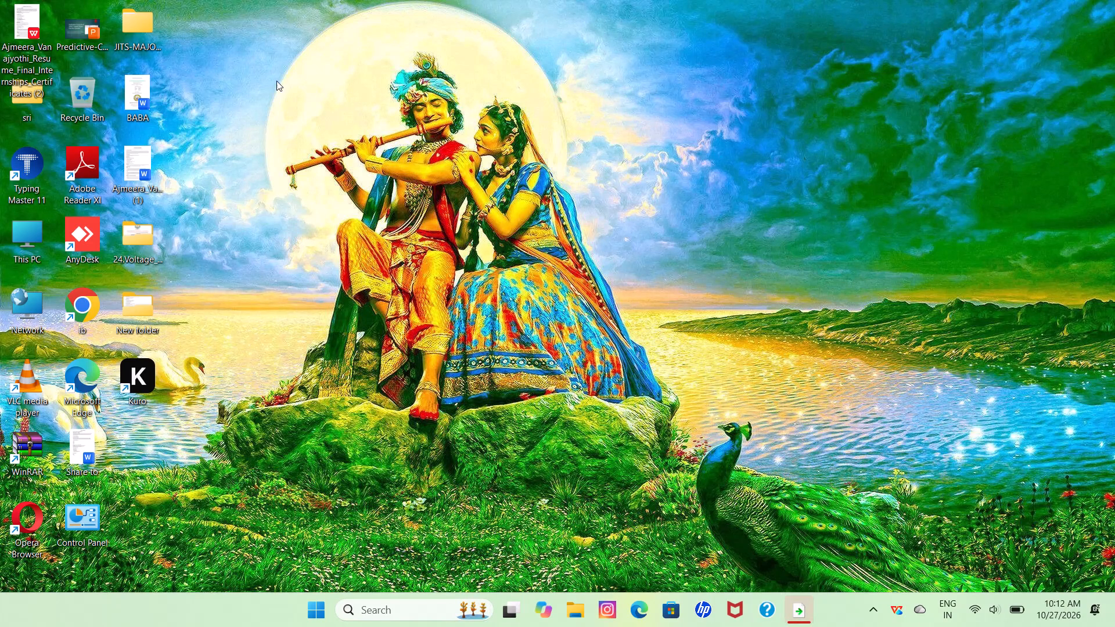
Open the resume PDF with internships and certificates from the desktop in WPS Office and maximize its window.
{"action": "triple_click", "coordinate": [34, 21]}
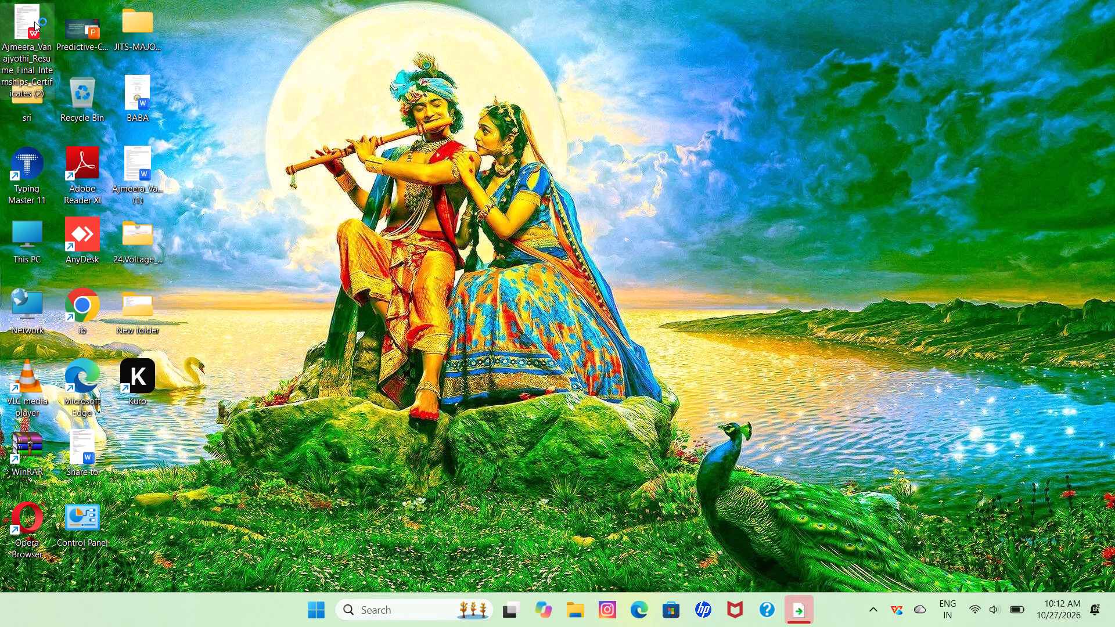
{"action": "double_click", "coordinate": [34, 21]}
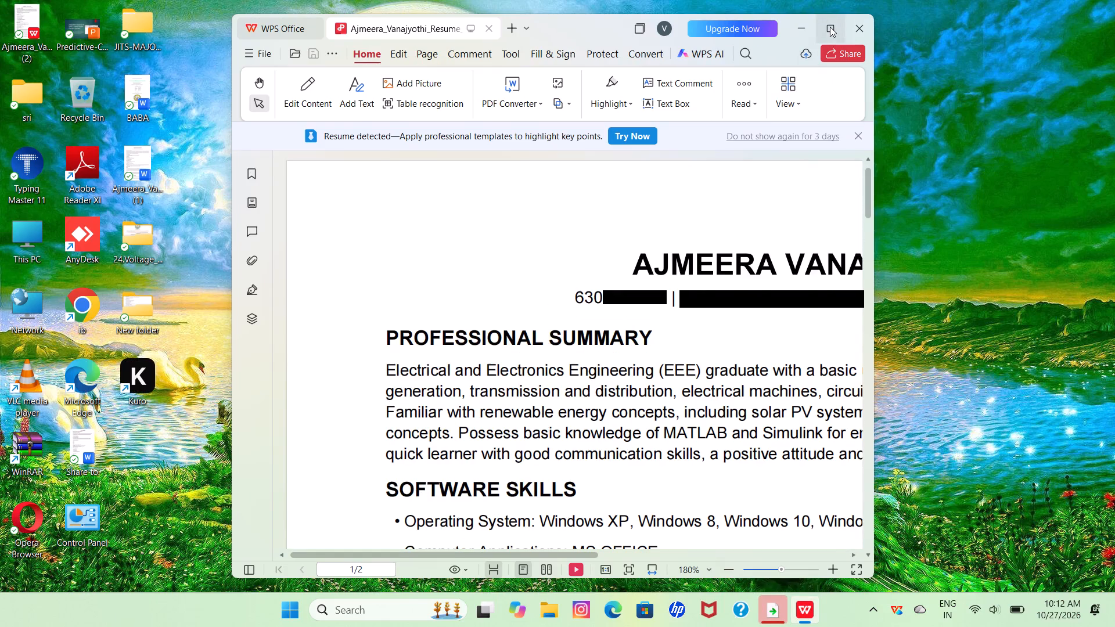
{"action": "left_click", "coordinate": [830, 27]}
Read through the resume from the professional summary to the declaration on page 2, and close the window.
{"action": "scroll", "coordinate": [843, 338], "scroll_direction": "down", "scroll_amount": 2}
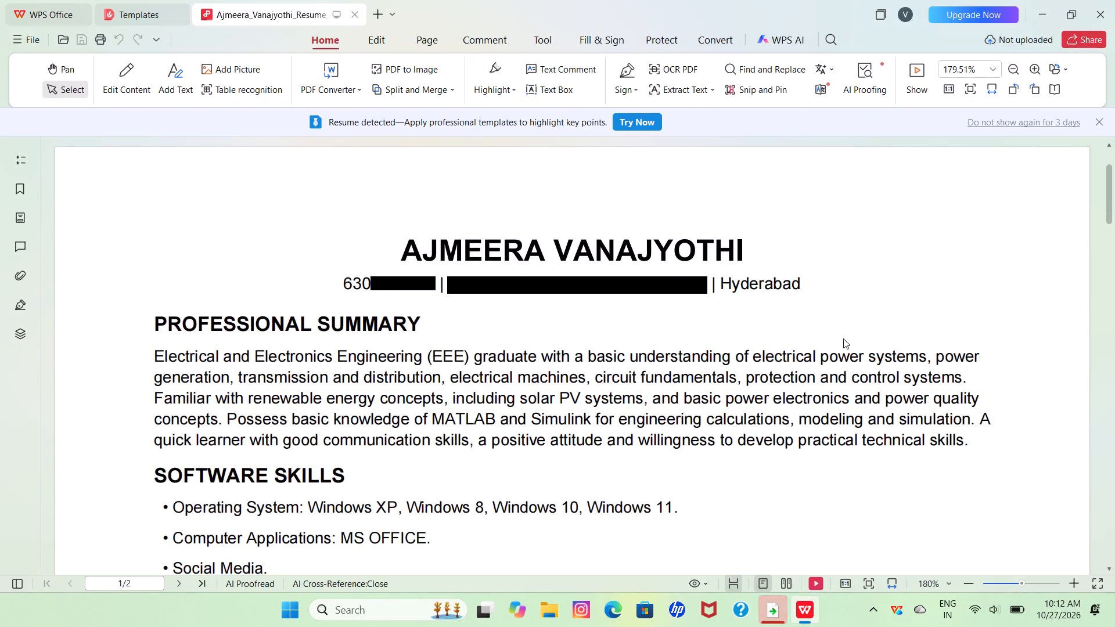
{"action": "scroll", "coordinate": [843, 338], "scroll_direction": "down", "scroll_amount": 1}
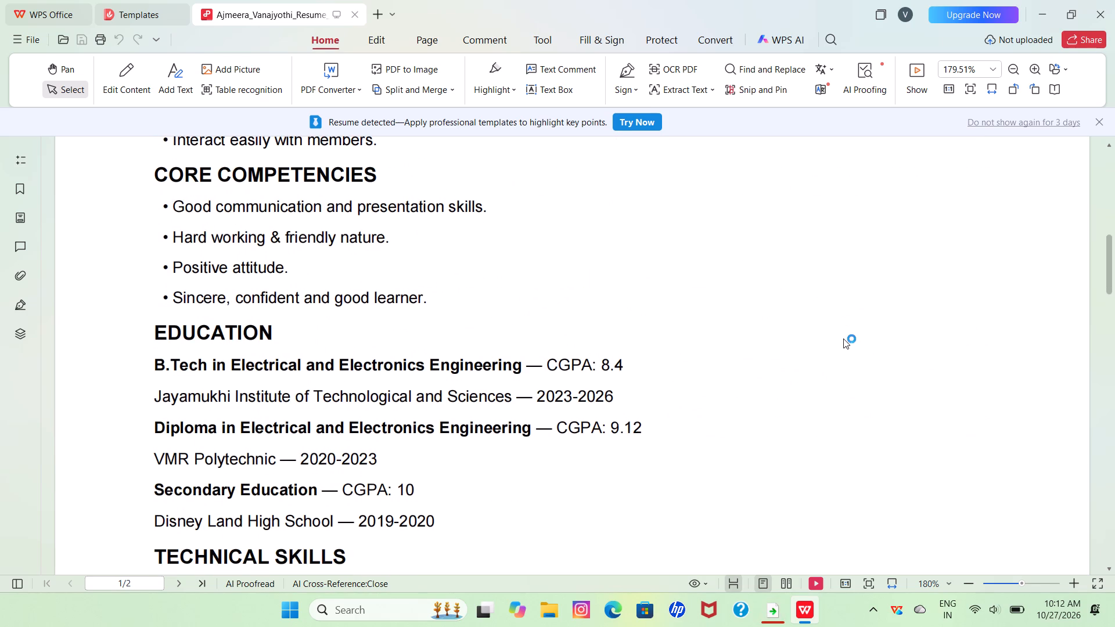
{"action": "scroll", "coordinate": [843, 338], "scroll_direction": "down", "scroll_amount": 5}
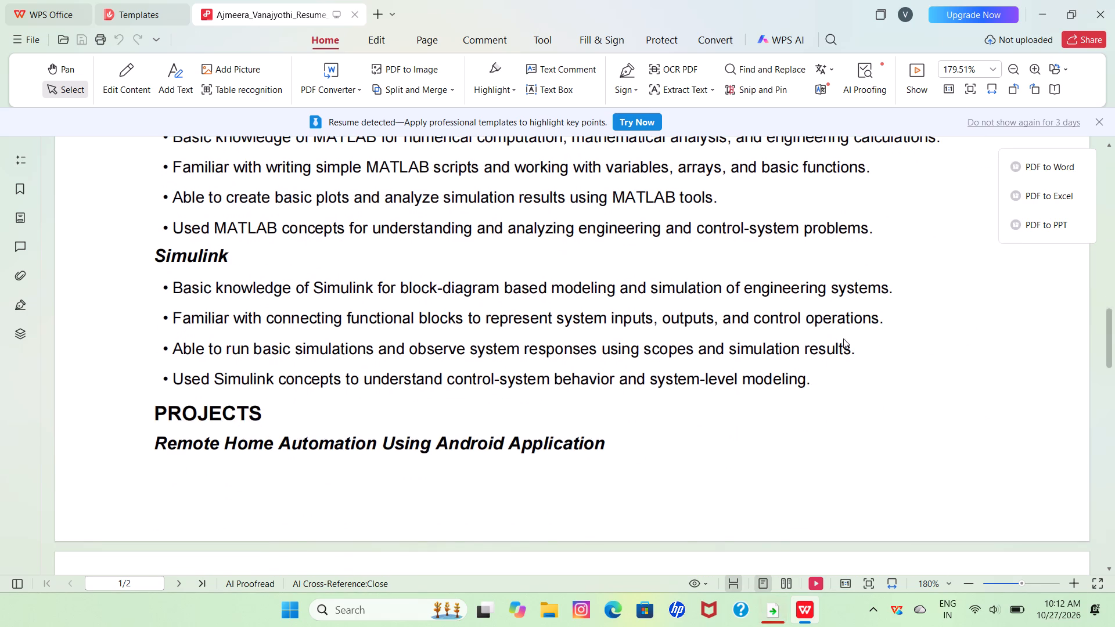
{"action": "scroll", "coordinate": [843, 338], "scroll_direction": "down", "scroll_amount": 2}
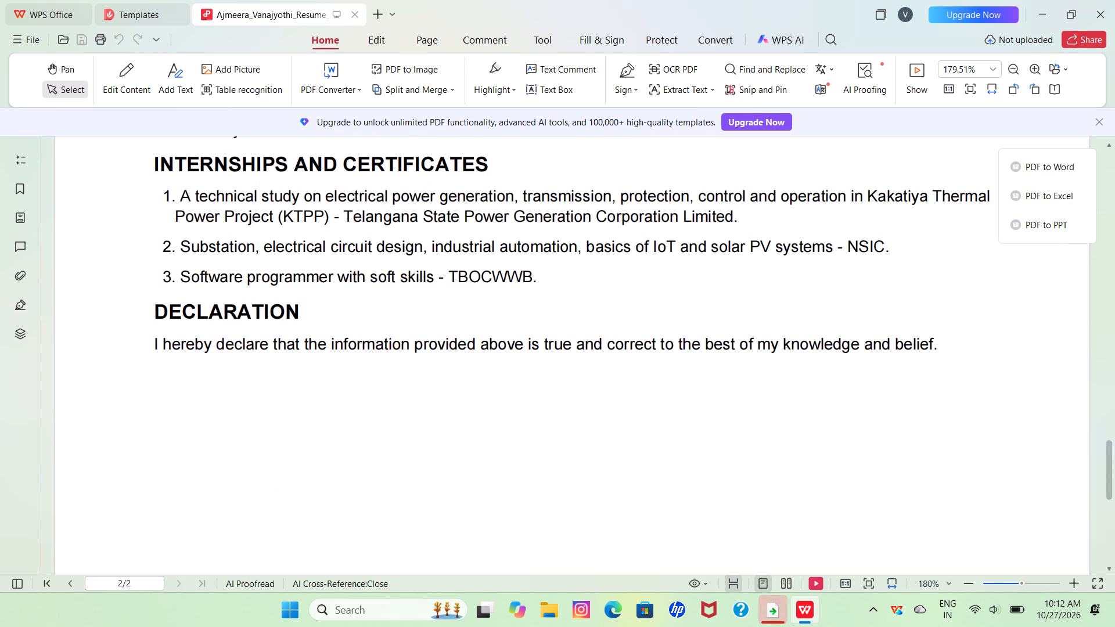
{"action": "left_click", "coordinate": [1114, 0]}
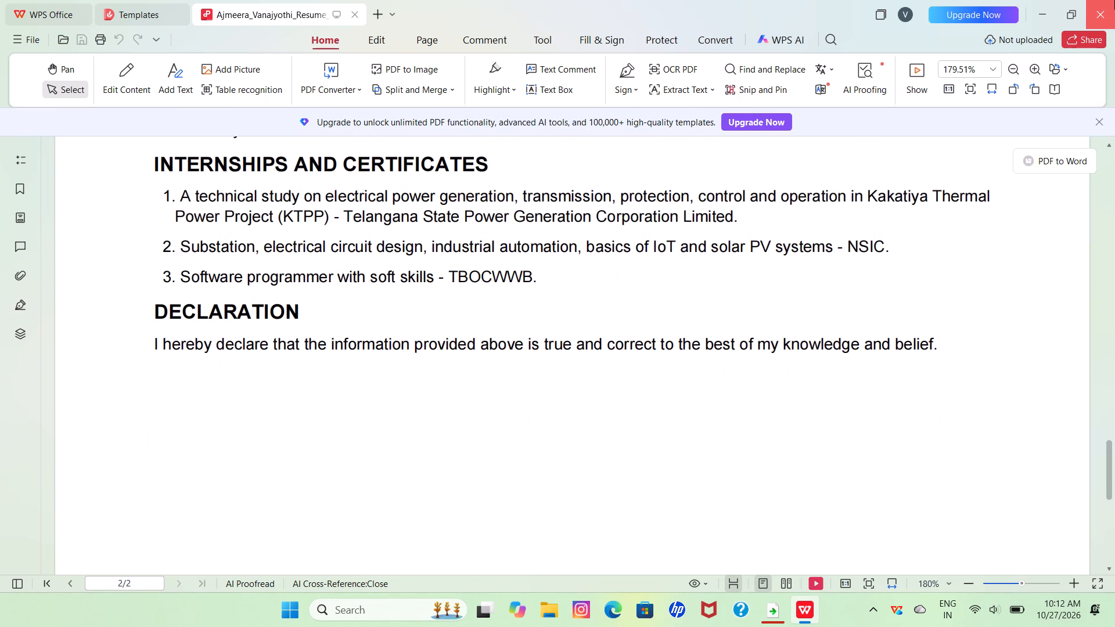
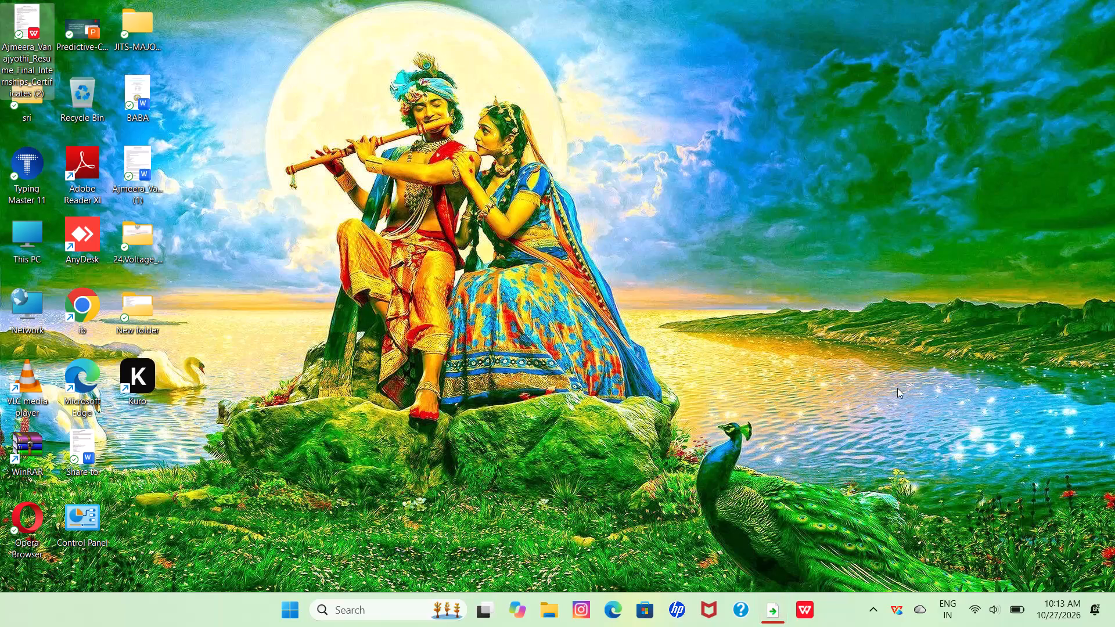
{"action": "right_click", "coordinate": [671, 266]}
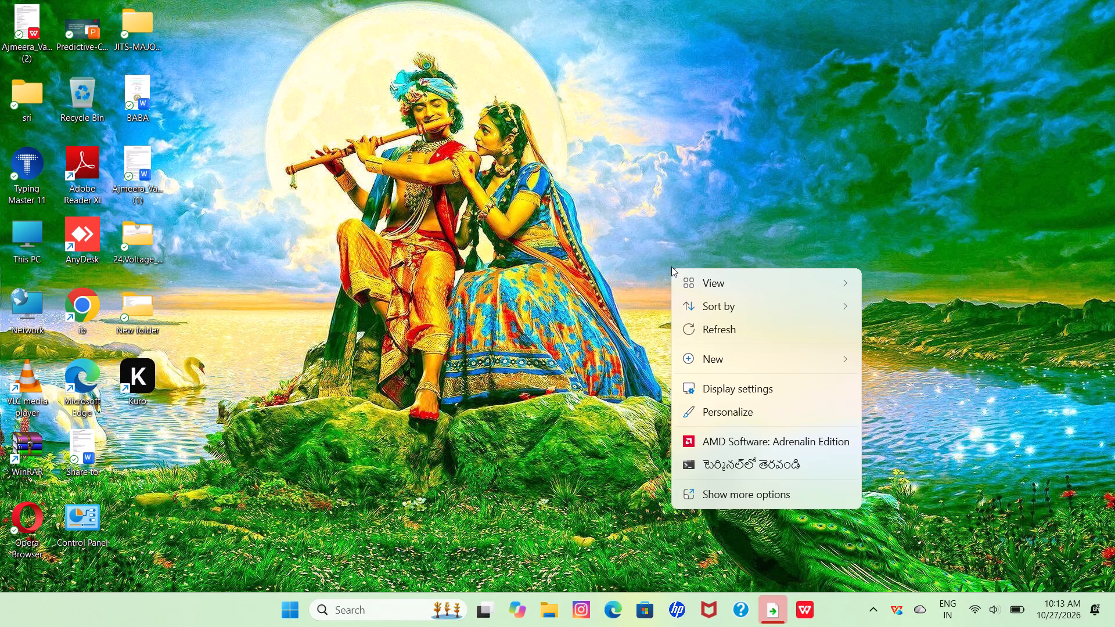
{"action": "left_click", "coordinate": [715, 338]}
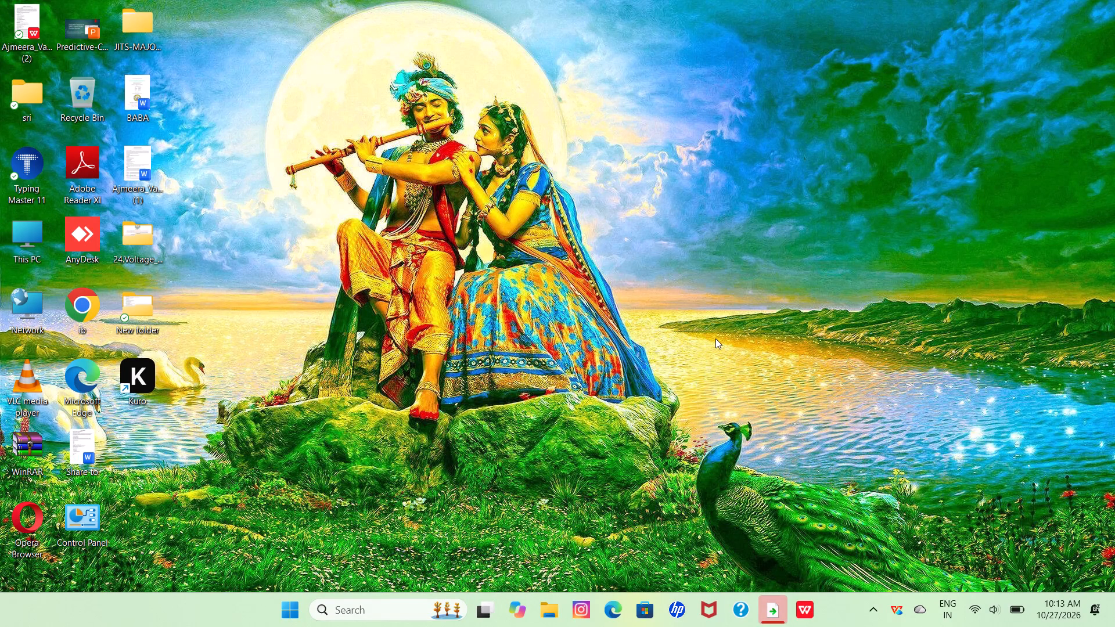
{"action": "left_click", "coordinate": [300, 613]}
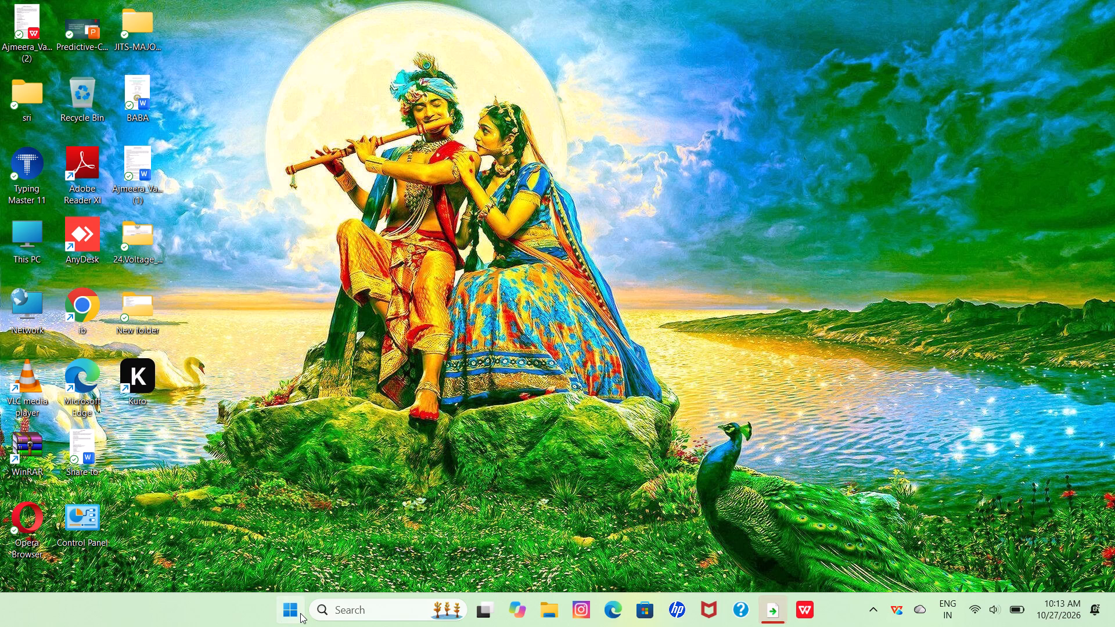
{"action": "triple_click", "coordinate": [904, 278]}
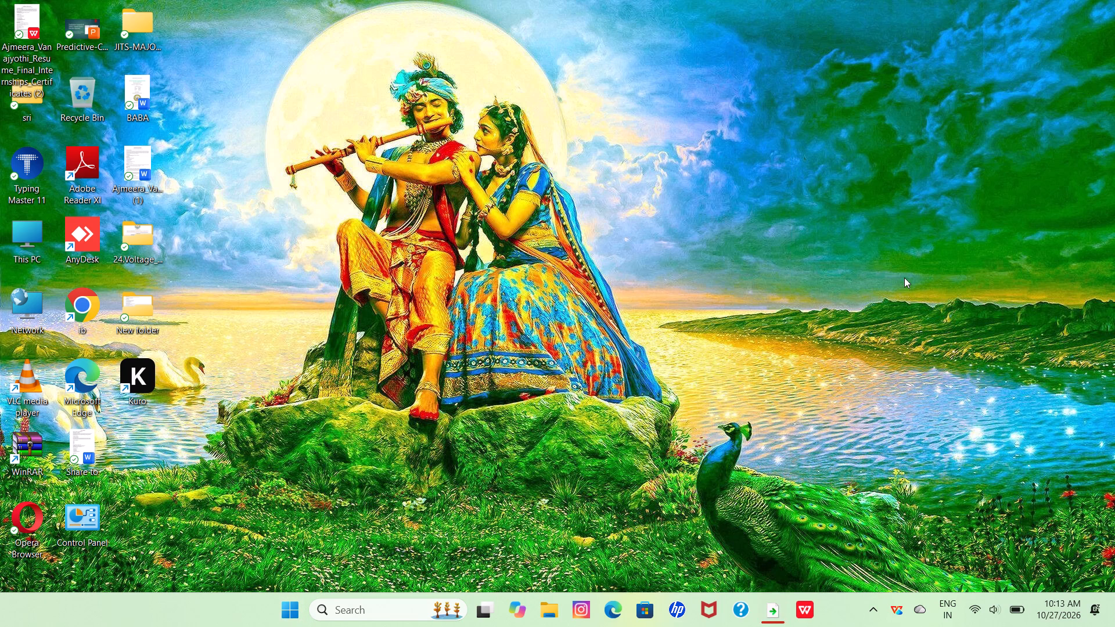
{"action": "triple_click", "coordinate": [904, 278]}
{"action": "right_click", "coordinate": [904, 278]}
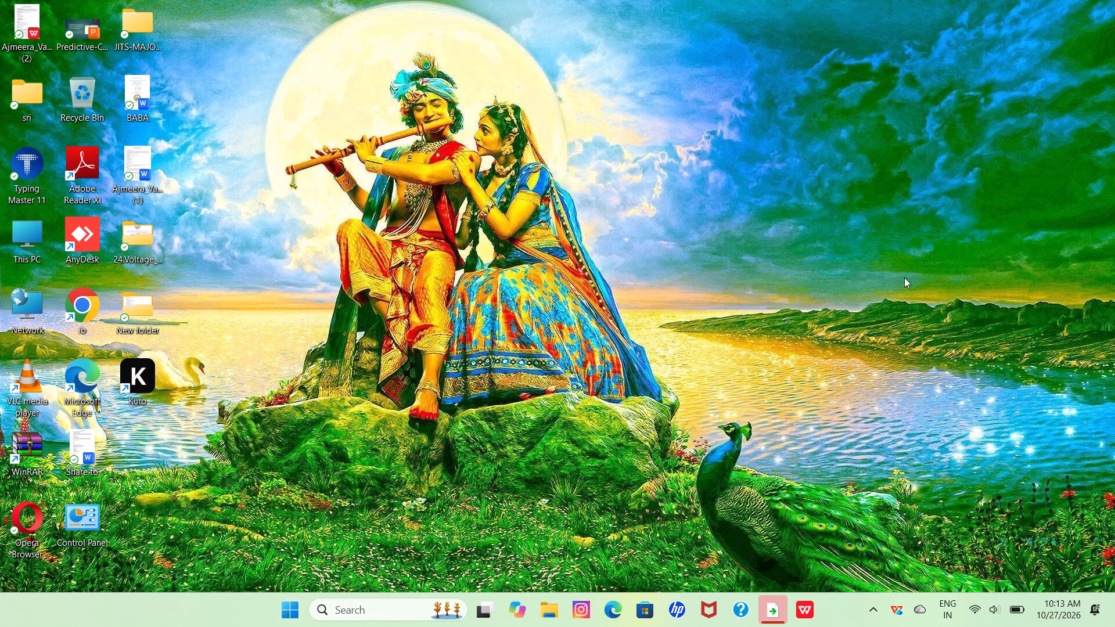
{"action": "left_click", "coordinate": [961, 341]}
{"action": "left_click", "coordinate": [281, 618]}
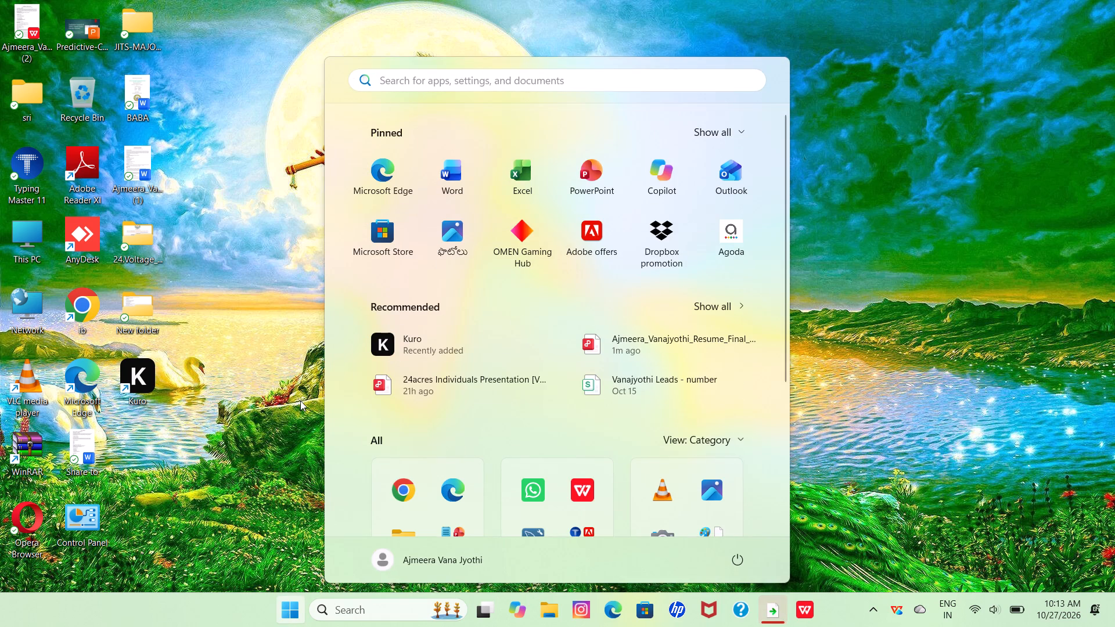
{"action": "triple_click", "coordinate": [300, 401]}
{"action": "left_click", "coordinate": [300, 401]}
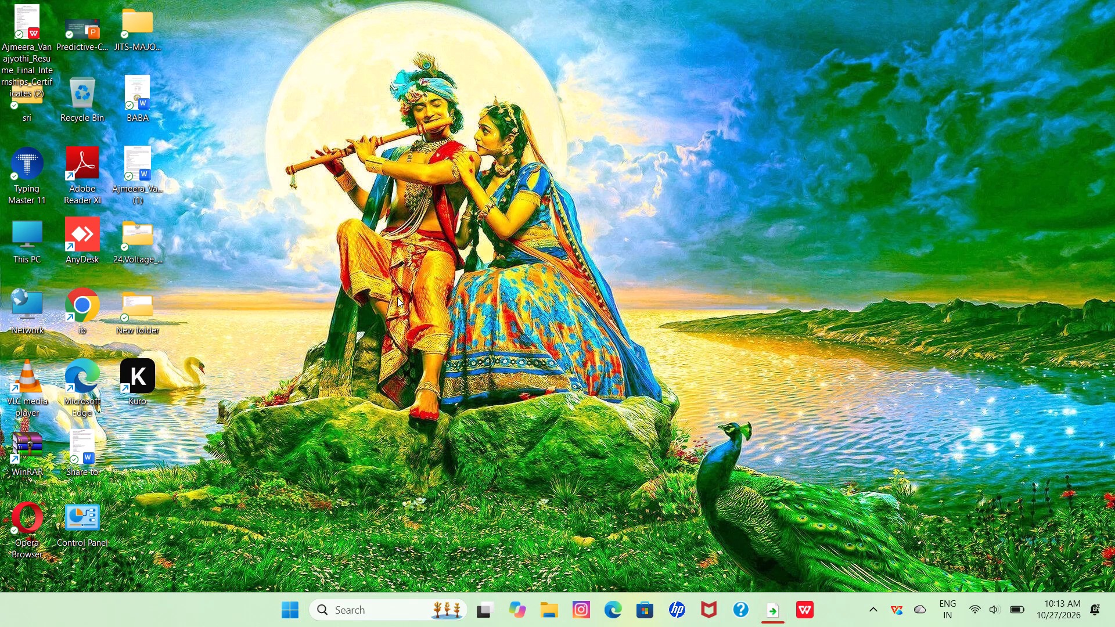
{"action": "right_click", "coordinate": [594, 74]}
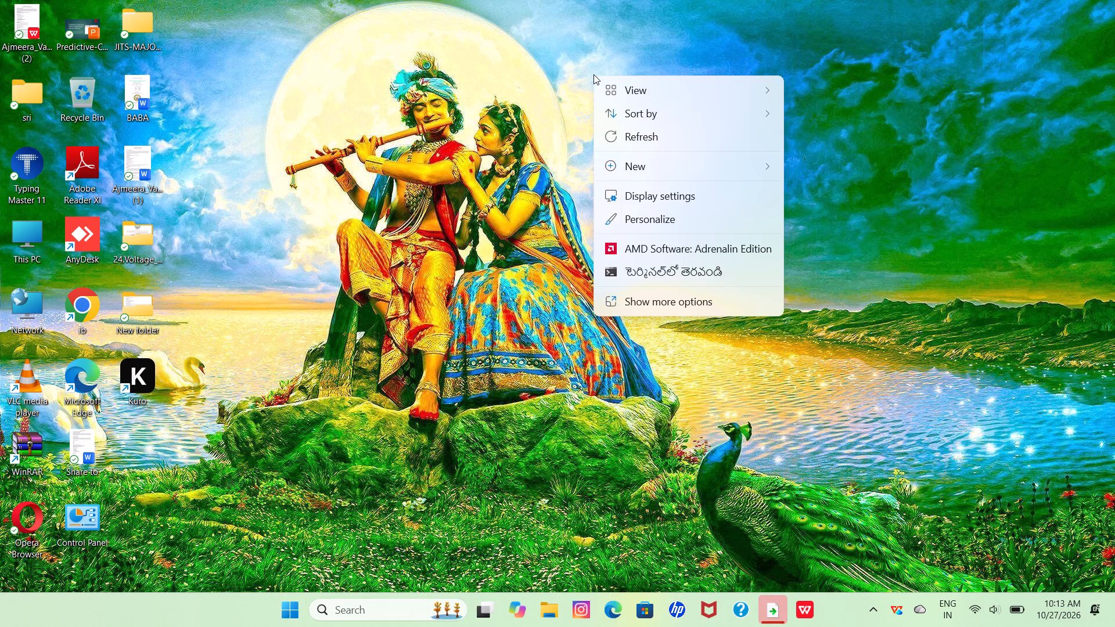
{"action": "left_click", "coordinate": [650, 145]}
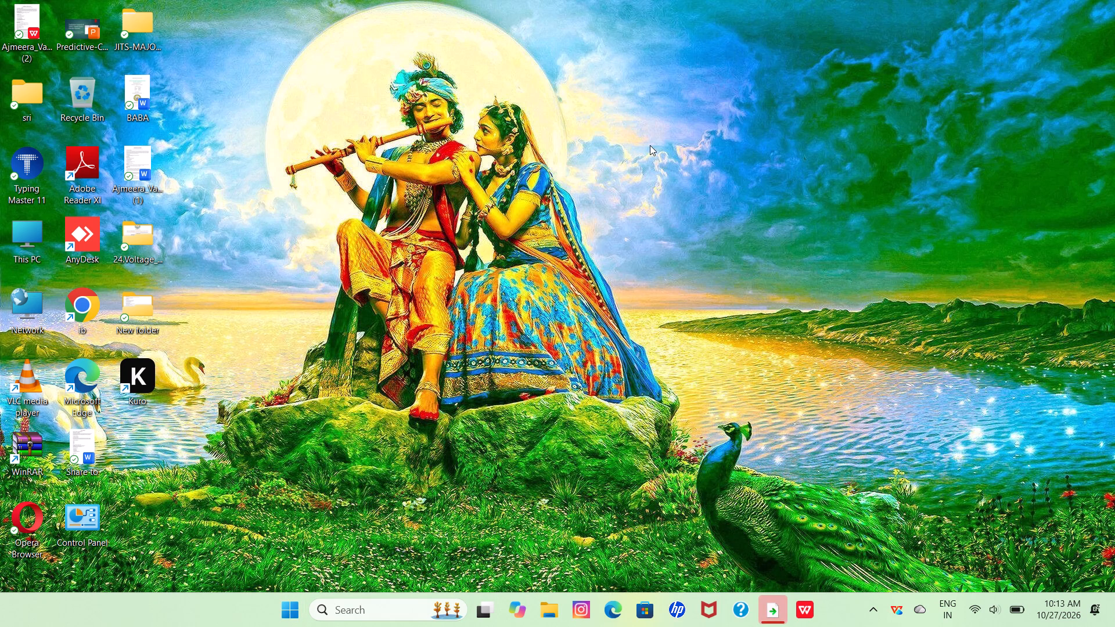
Open Google Chrome with the profile labelled "Your Chrome".
{"action": "left_click", "coordinate": [298, 607]}
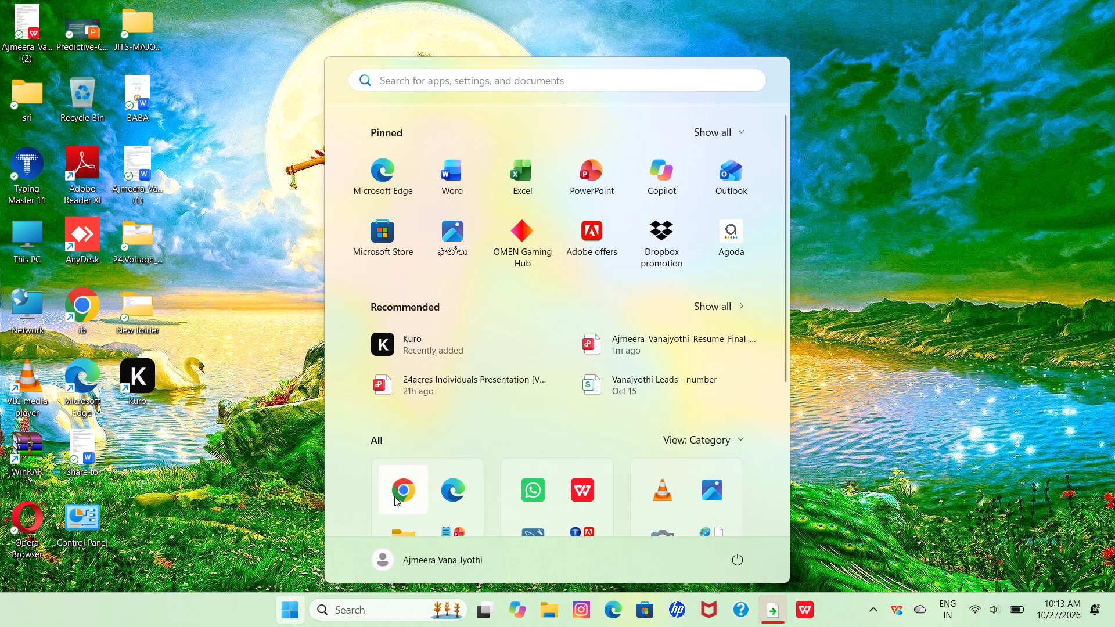
{"action": "double_click", "coordinate": [394, 496]}
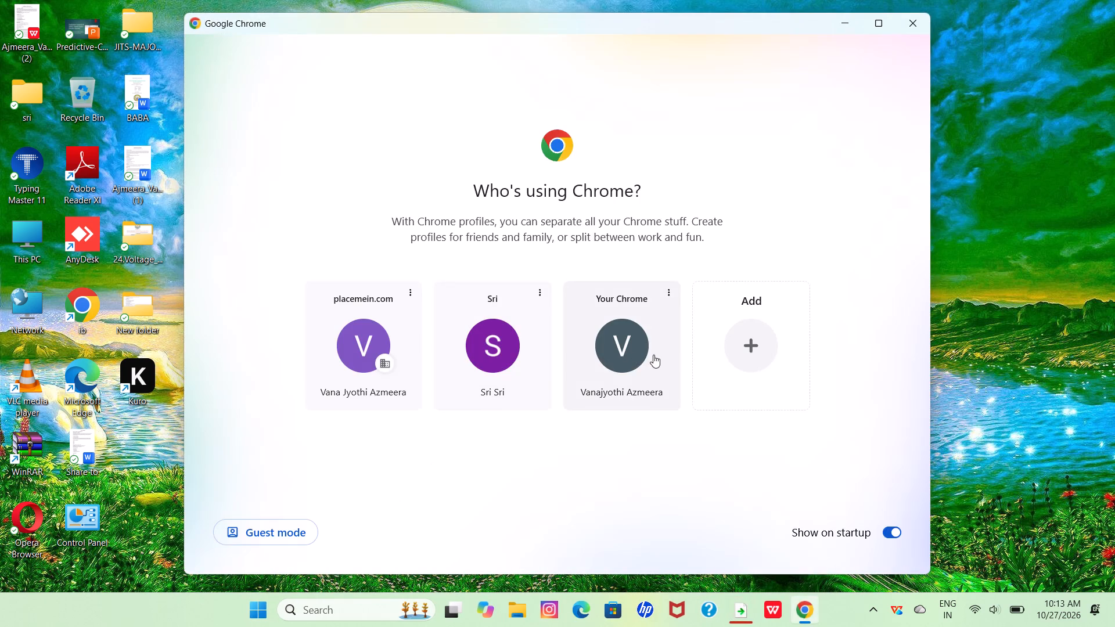
{"action": "double_click", "coordinate": [650, 359]}
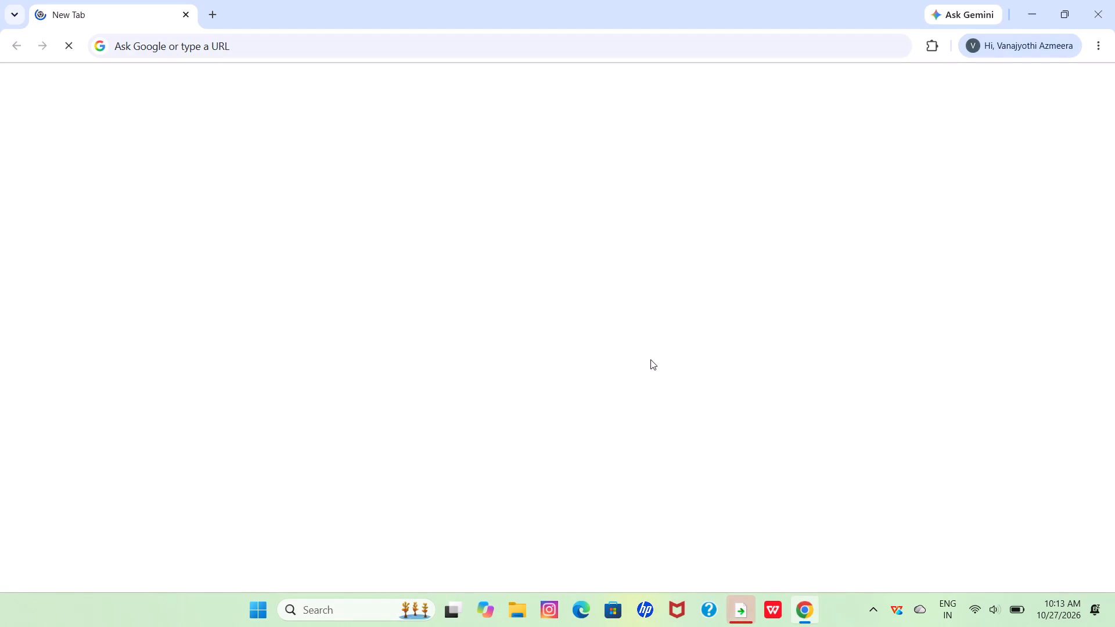
Search Google for "gmail" using the earlier search suggestion.
{"action": "left_click", "coordinate": [442, 273]}
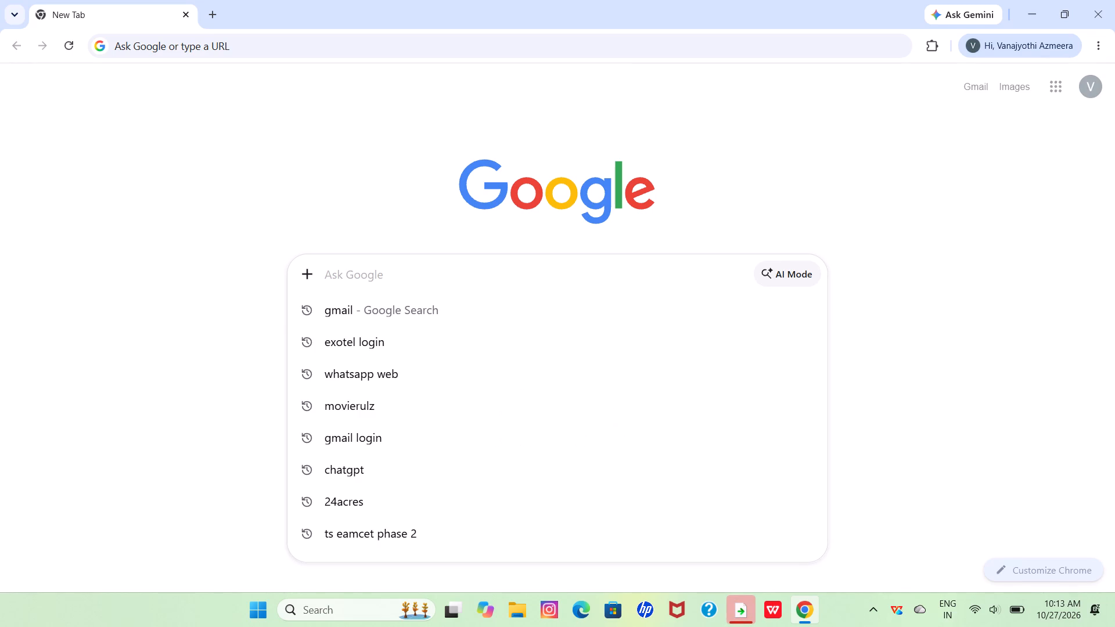
{"action": "left_click", "coordinate": [375, 319]}
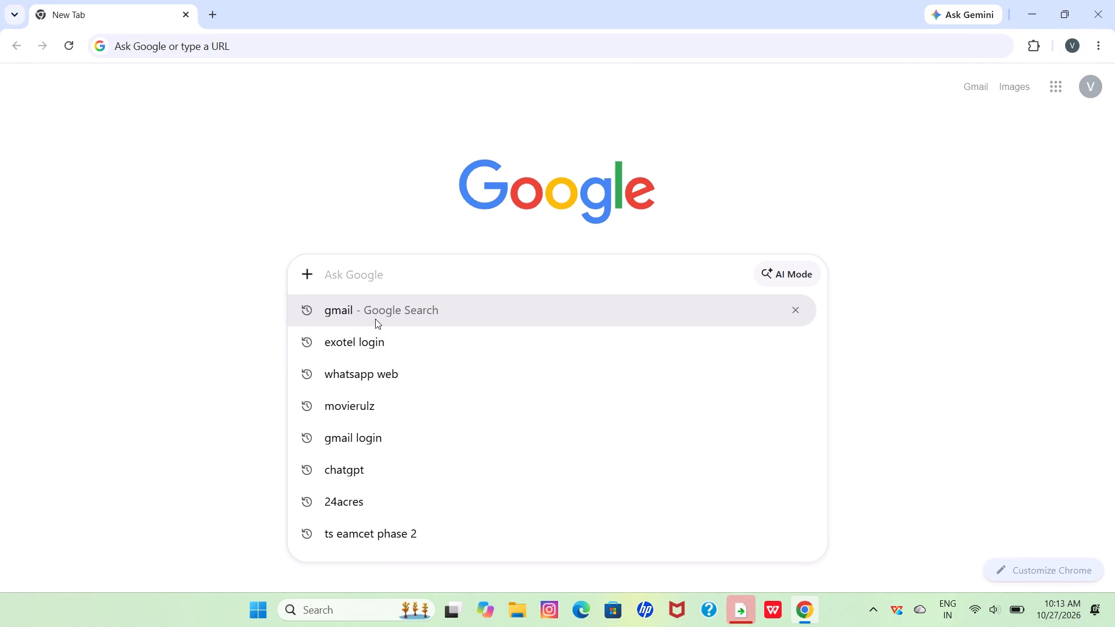
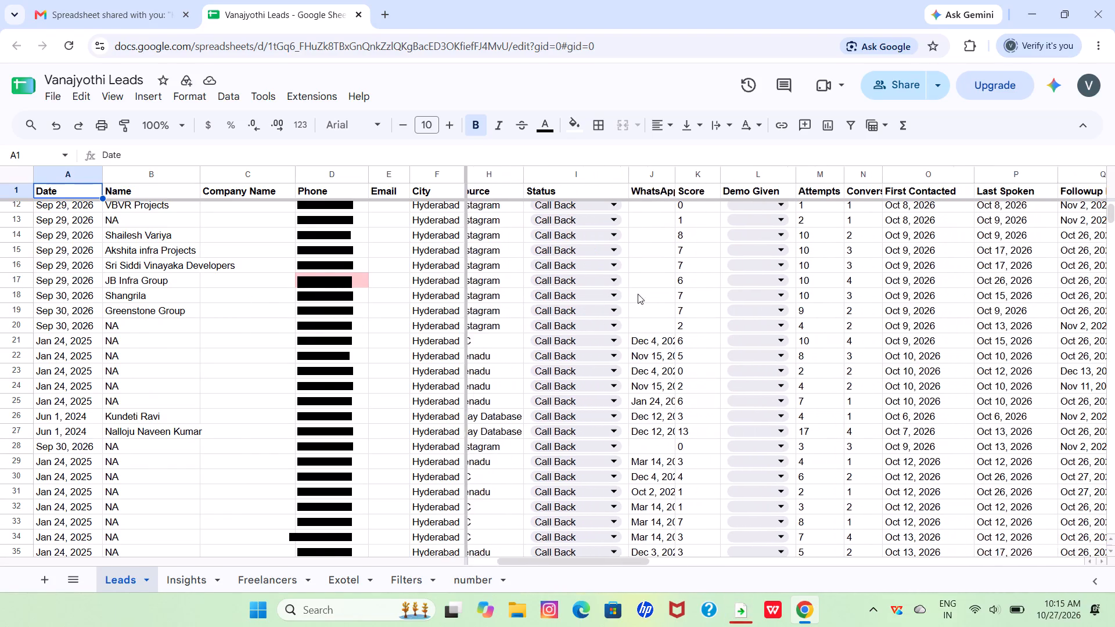
Set the Followup Date of the JB Infra Group lead in row 17 to Oct 29, 2026.
{"action": "scroll", "coordinate": [638, 294], "scroll_direction": "left", "scroll_amount": 1}
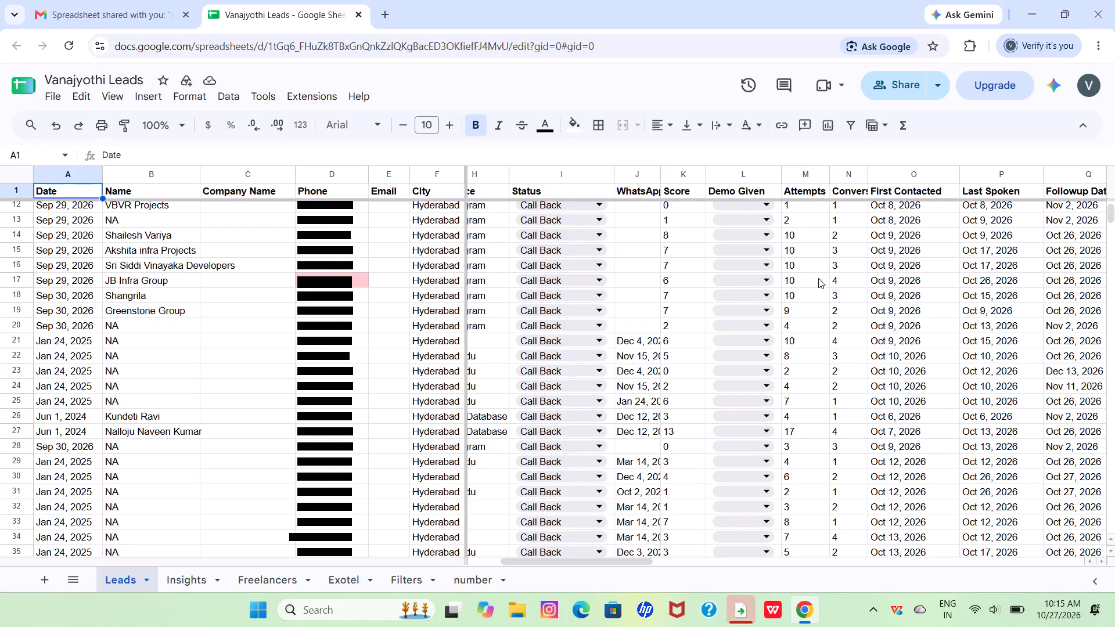
{"action": "scroll", "coordinate": [824, 278], "scroll_direction": "left", "scroll_amount": 4}
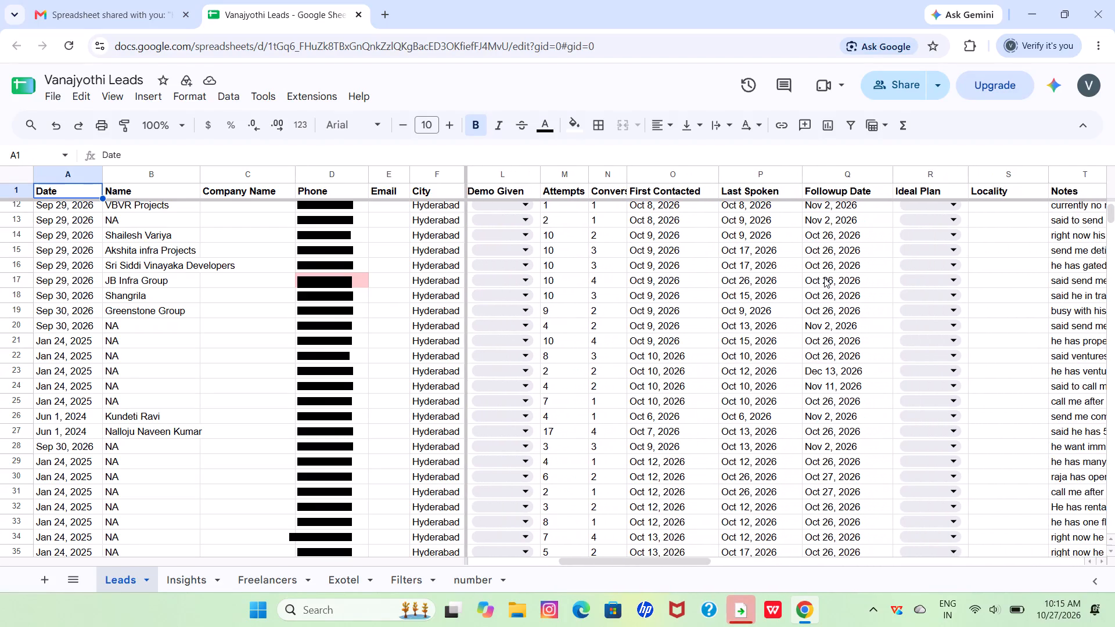
{"action": "double_click", "coordinate": [824, 278]}
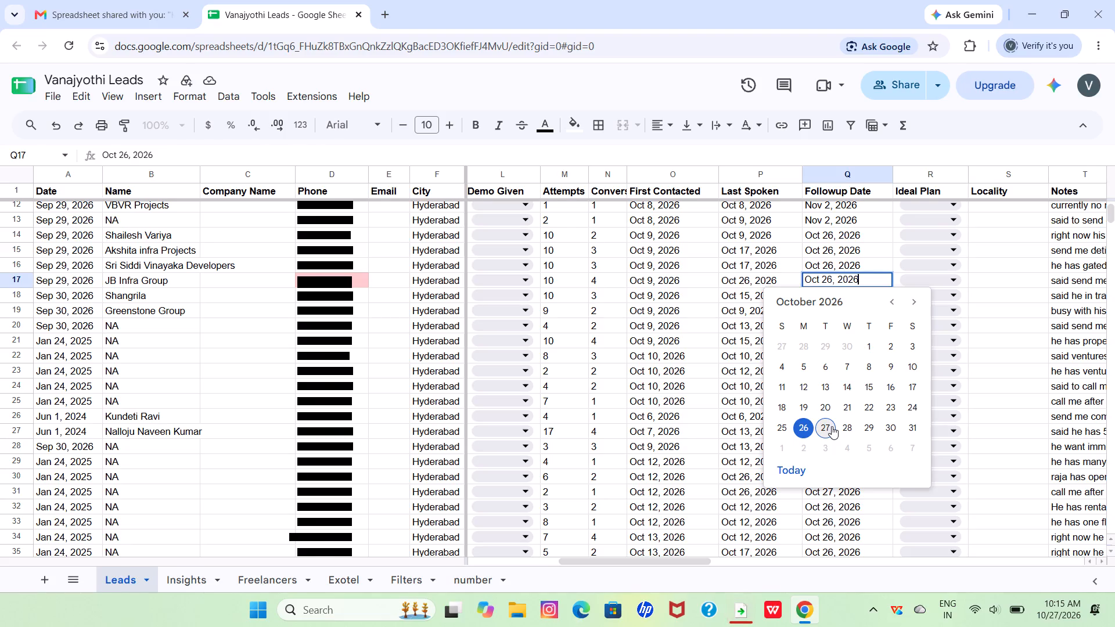
{"action": "left_click", "coordinate": [868, 430]}
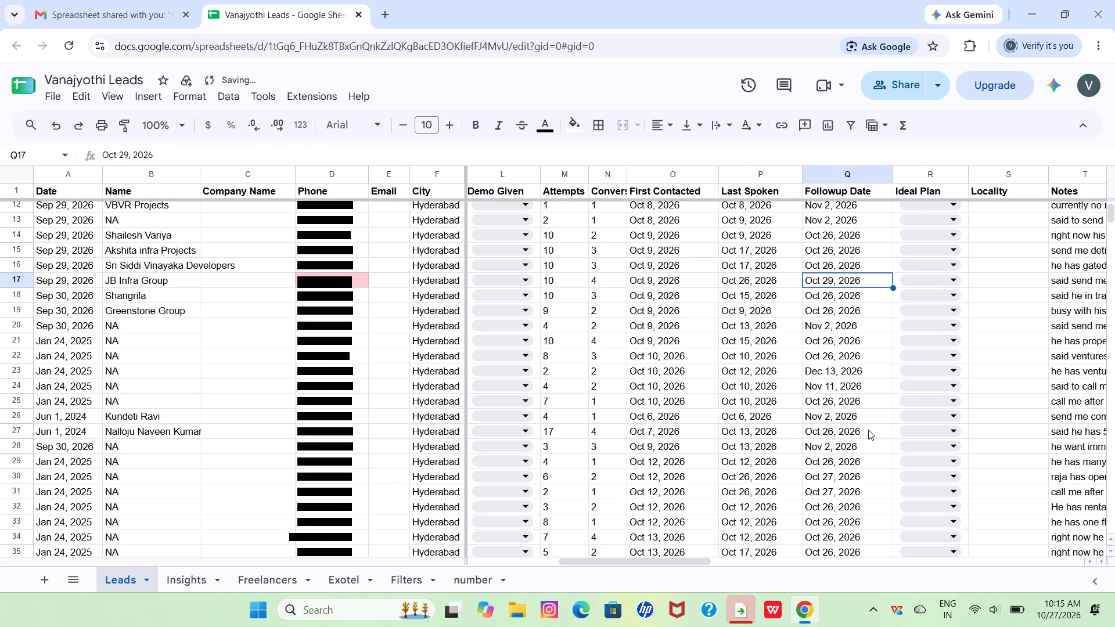
Add a comma at the end of the JB Infra Group lead's Notes text in row 17.
{"action": "left_click", "coordinate": [1027, 283]}
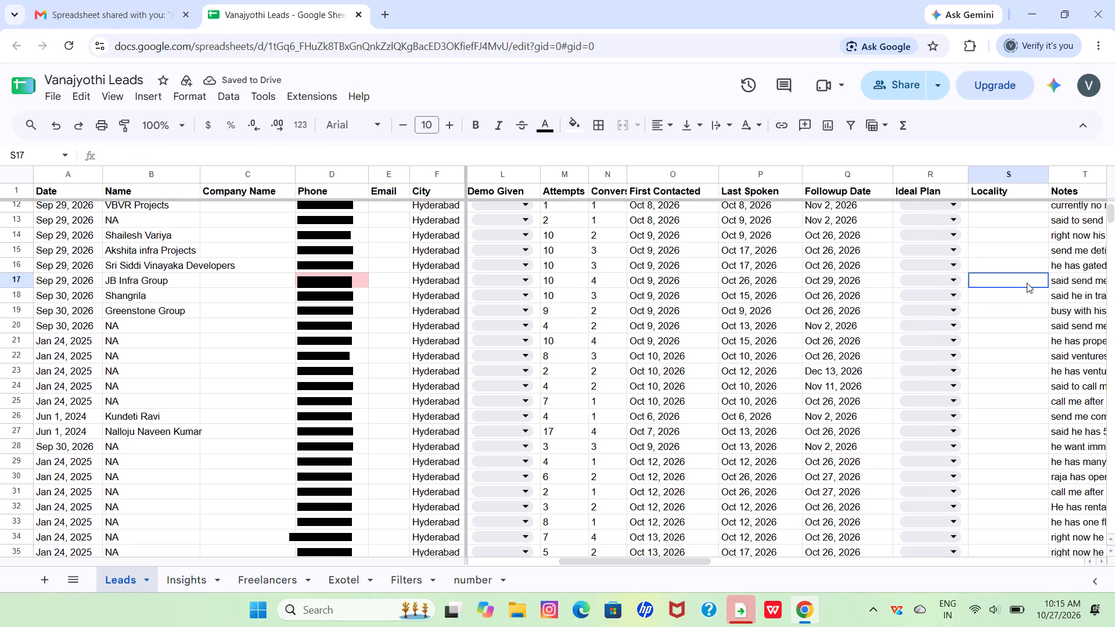
{"action": "scroll", "coordinate": [1027, 283], "scroll_direction": "left", "scroll_amount": 2}
{"action": "double_click", "coordinate": [981, 285]}
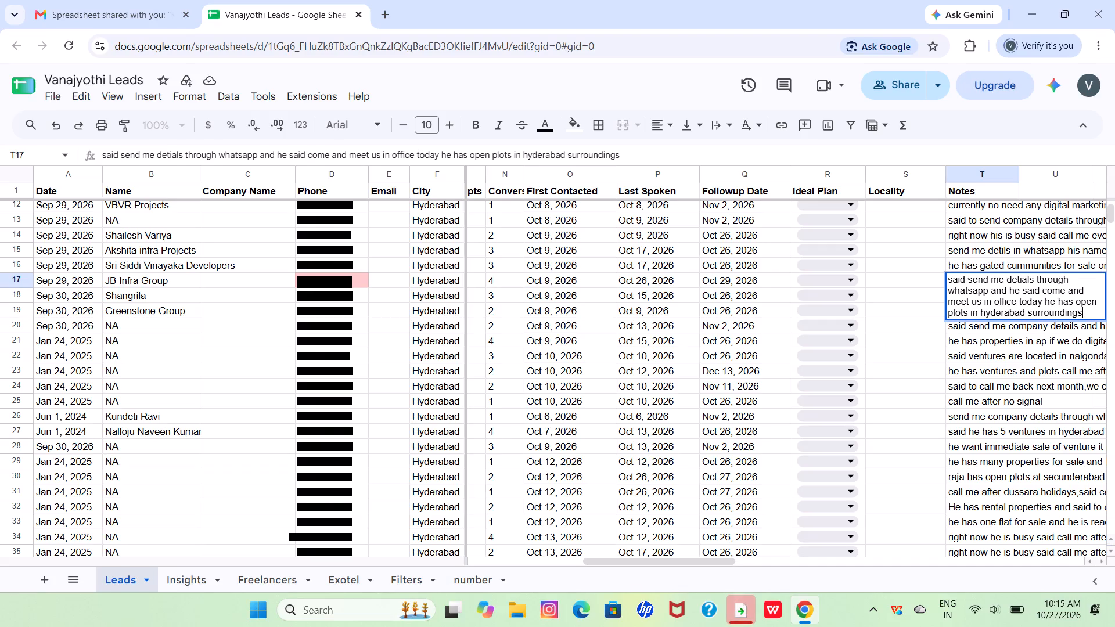
{"action": "key", "text": "comma"}
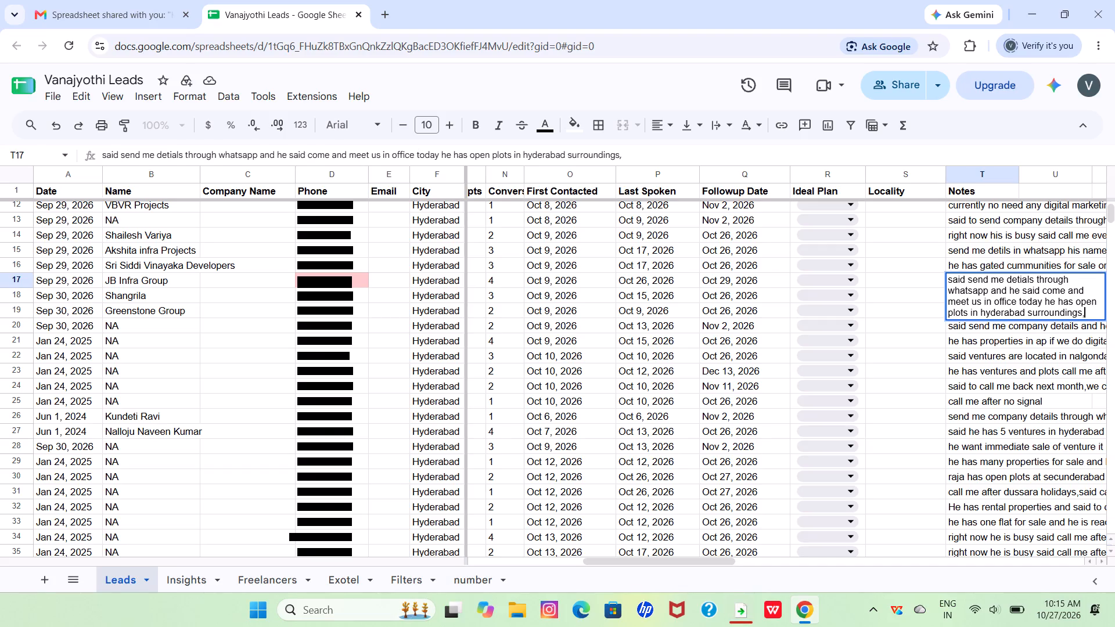
{"action": "left_click", "coordinate": [907, 279]}
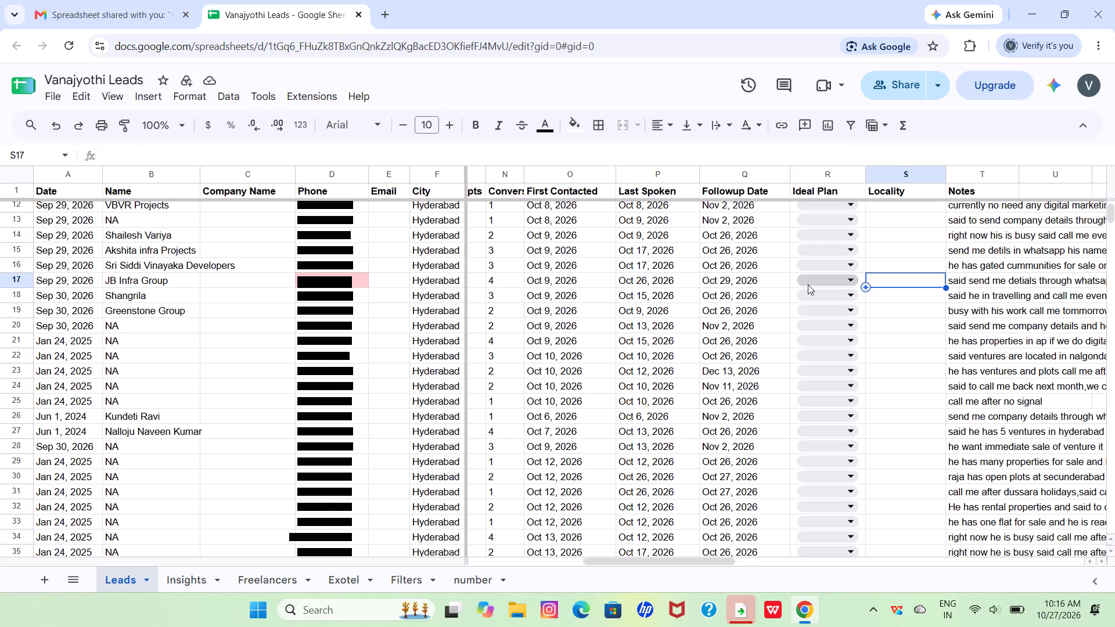
Open the Demo Given choices for the JB Infra Group lead in row 17.
{"action": "scroll", "coordinate": [808, 284], "scroll_direction": "right", "scroll_amount": 1}
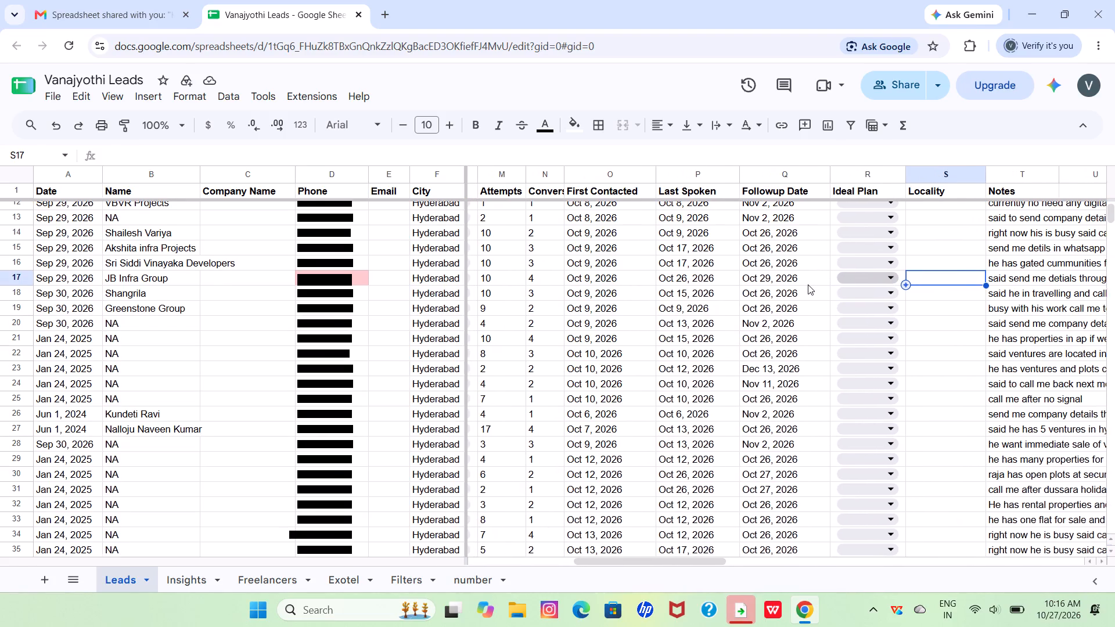
{"action": "scroll", "coordinate": [808, 284], "scroll_direction": "right", "scroll_amount": 4}
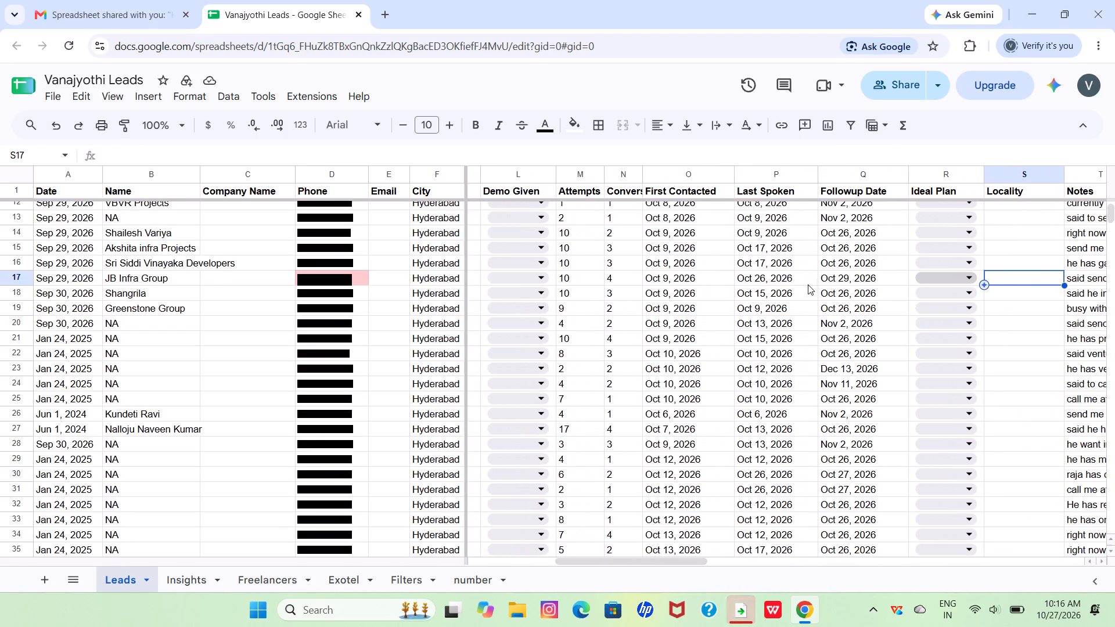
{"action": "scroll", "coordinate": [808, 284], "scroll_direction": "right", "scroll_amount": 1}
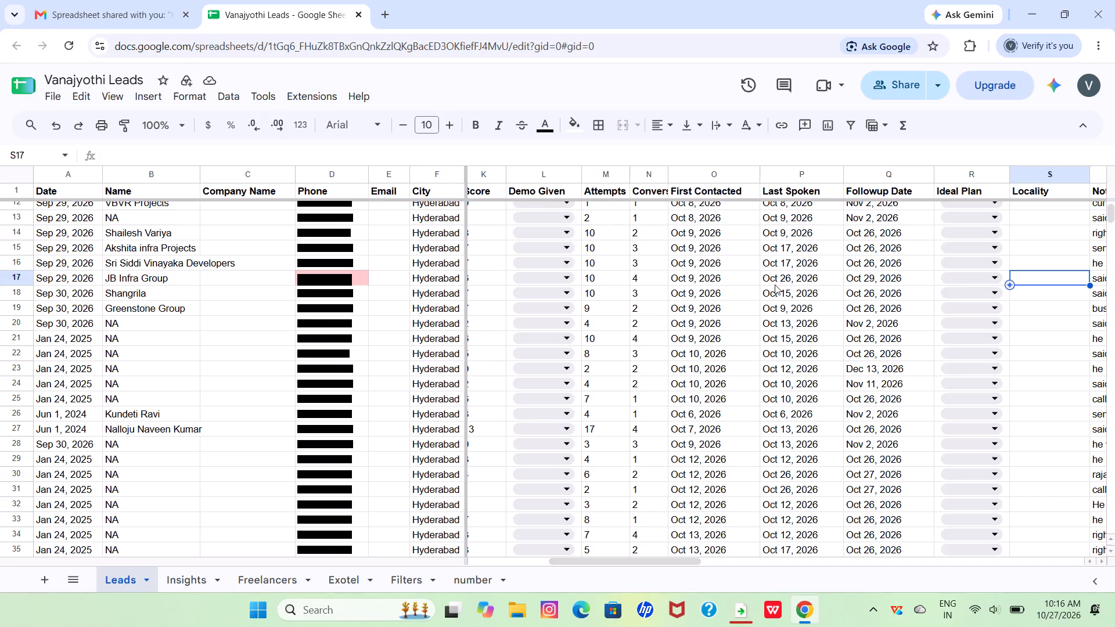
{"action": "left_click", "coordinate": [555, 282]}
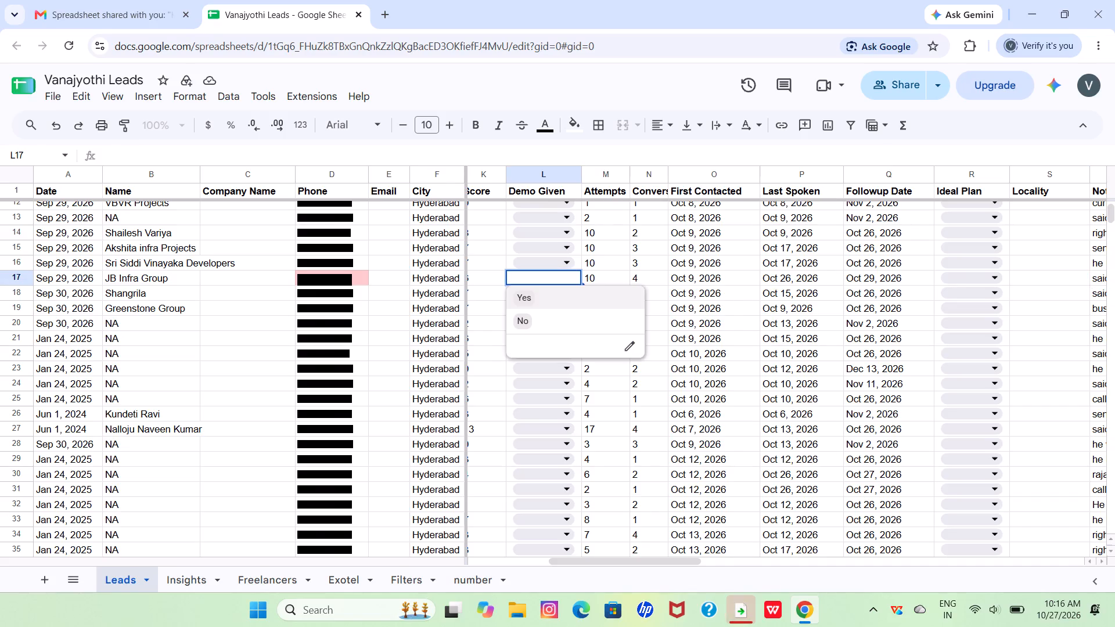
Set Demo Given to Yes for the JB Infra Group lead in row 17.
{"action": "left_click", "coordinate": [525, 303]}
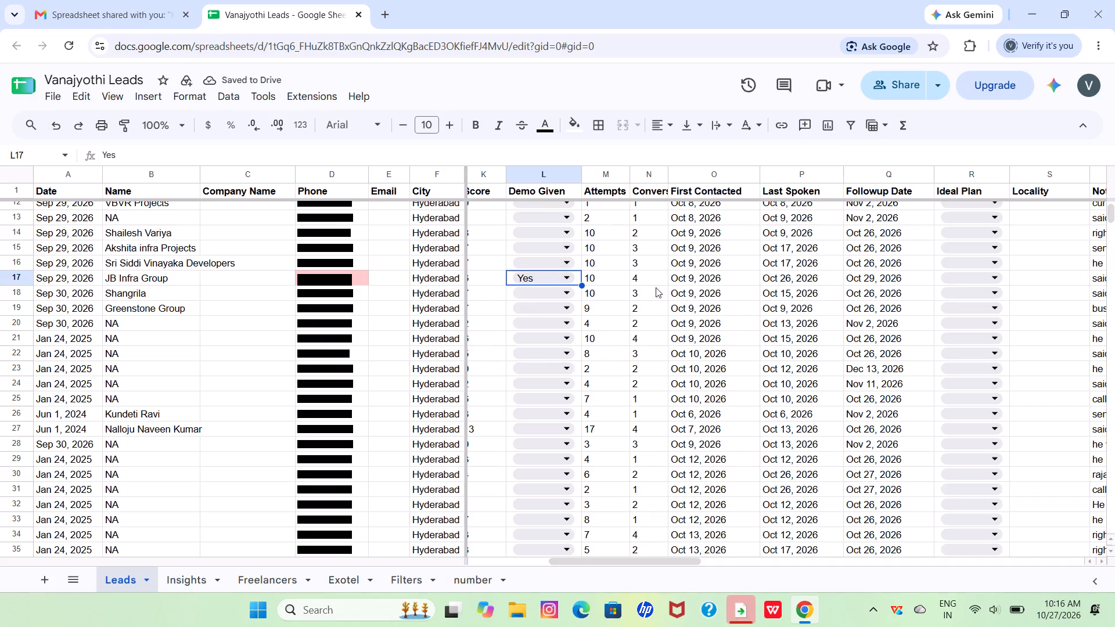
Append "Visiteed" after the final comma of the JB Infra Group lead's Notes text in row 17.
{"action": "scroll", "coordinate": [727, 281], "scroll_direction": "left", "scroll_amount": 1}
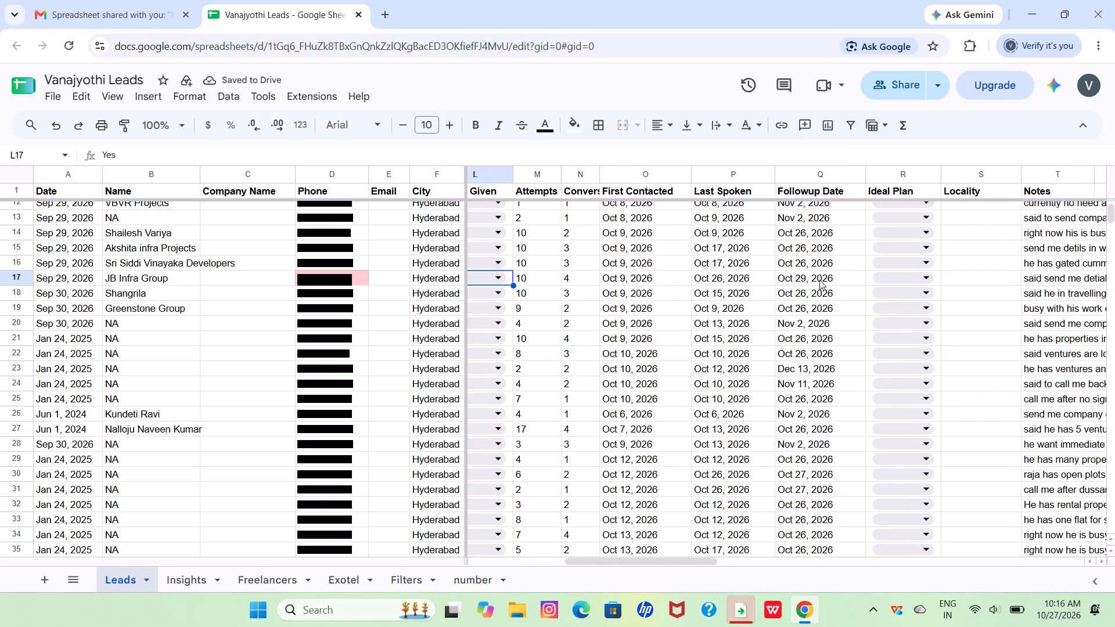
{"action": "scroll", "coordinate": [819, 279], "scroll_direction": "left", "scroll_amount": 2}
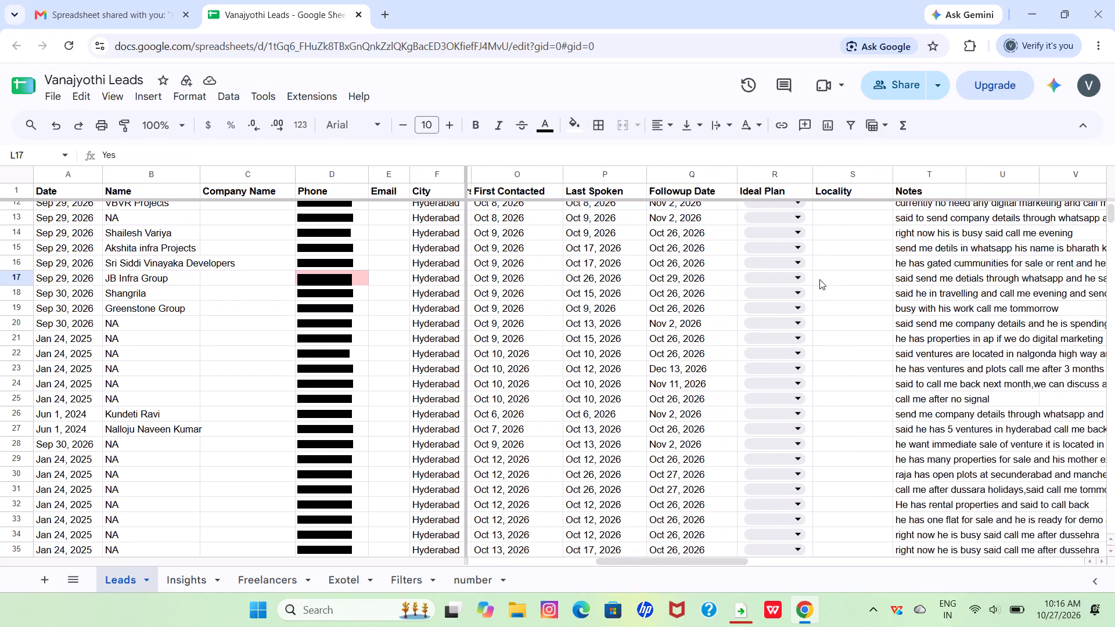
{"action": "left_click", "coordinate": [850, 283]}
{"action": "double_click", "coordinate": [926, 279]}
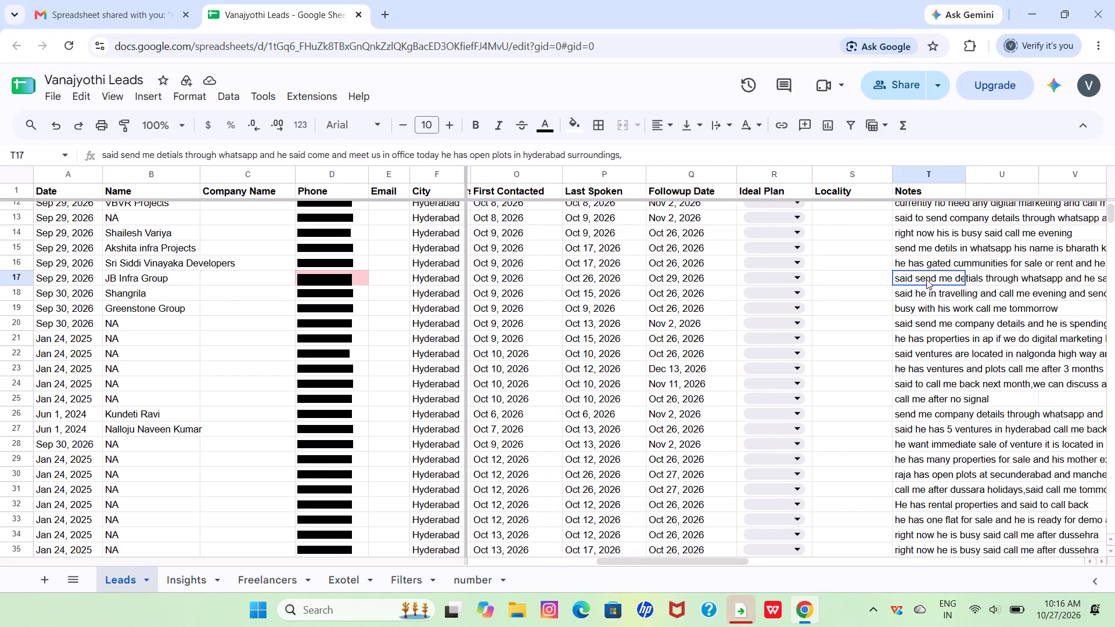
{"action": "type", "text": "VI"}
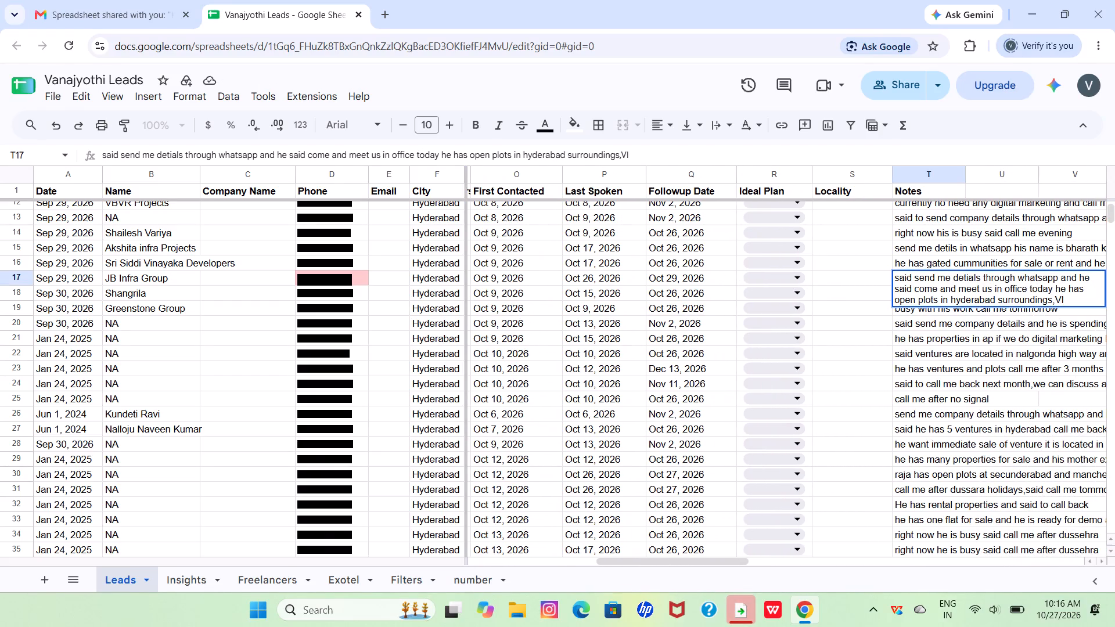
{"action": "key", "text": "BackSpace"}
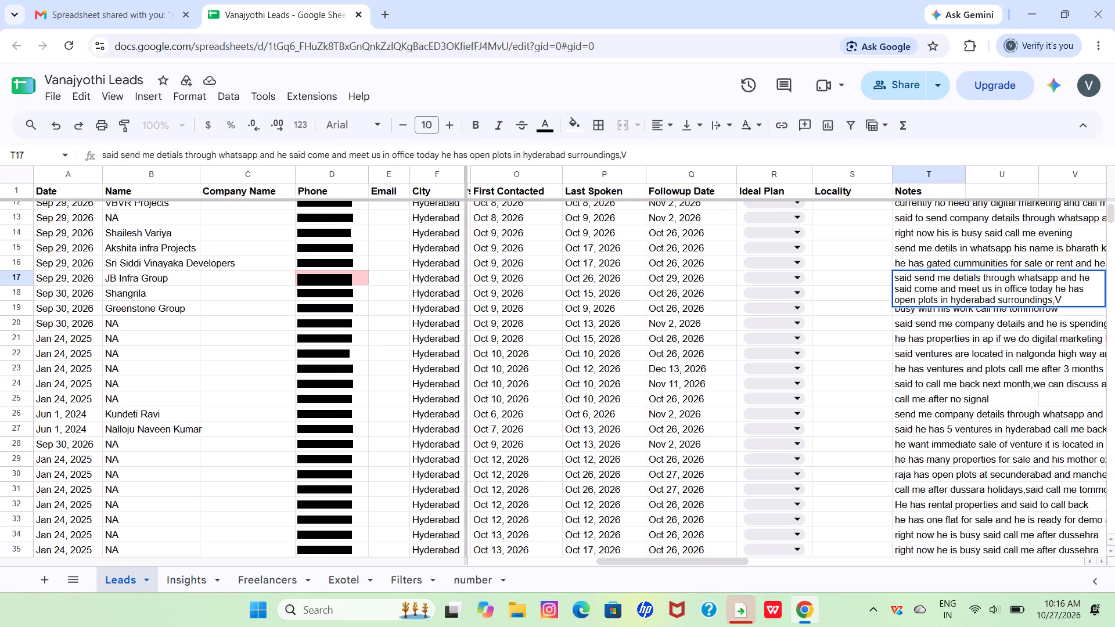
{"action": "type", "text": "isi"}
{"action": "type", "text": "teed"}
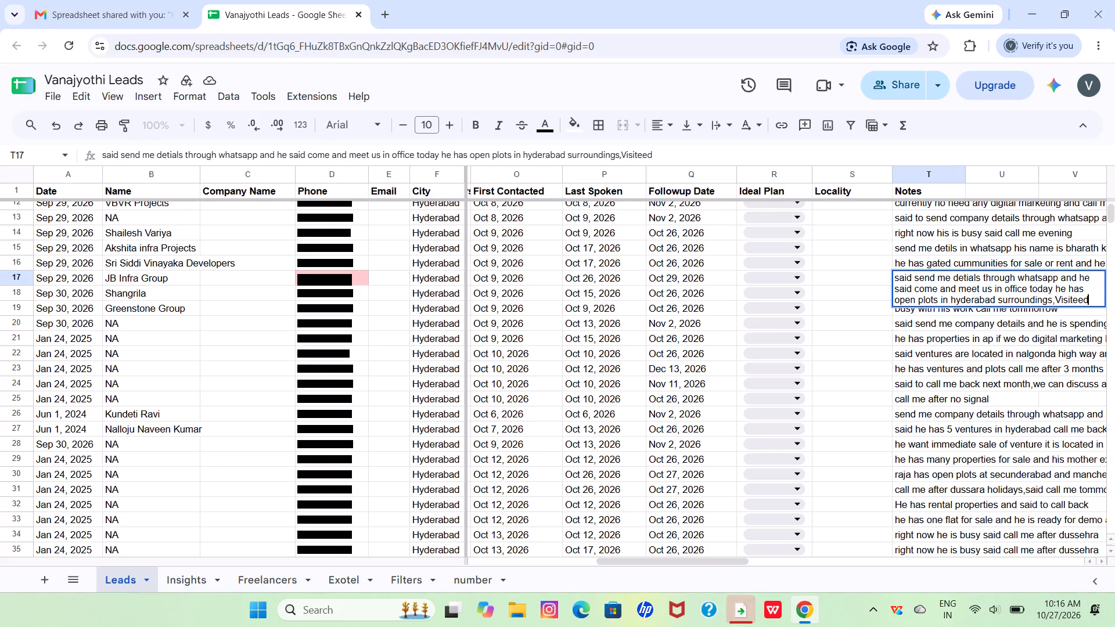
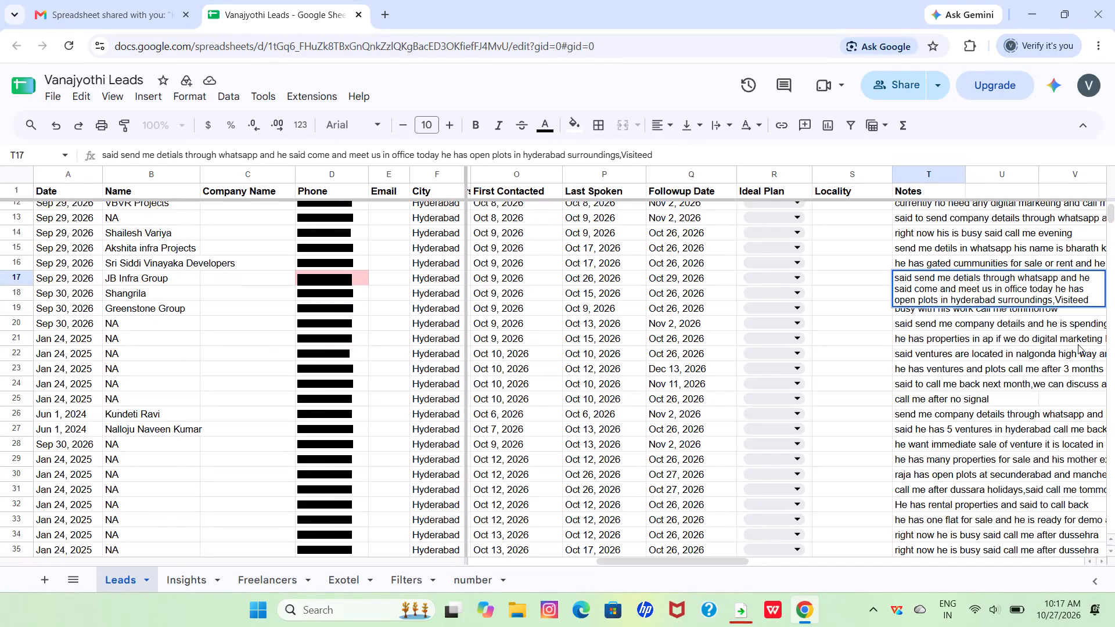
Complete the JB Infra Group lead's Notes text in row 17 with "Visited office on monday and said i will update in 2 days".
{"action": "key", "text": "BackSpace"}
{"action": "key", "text": "BackSpace"}
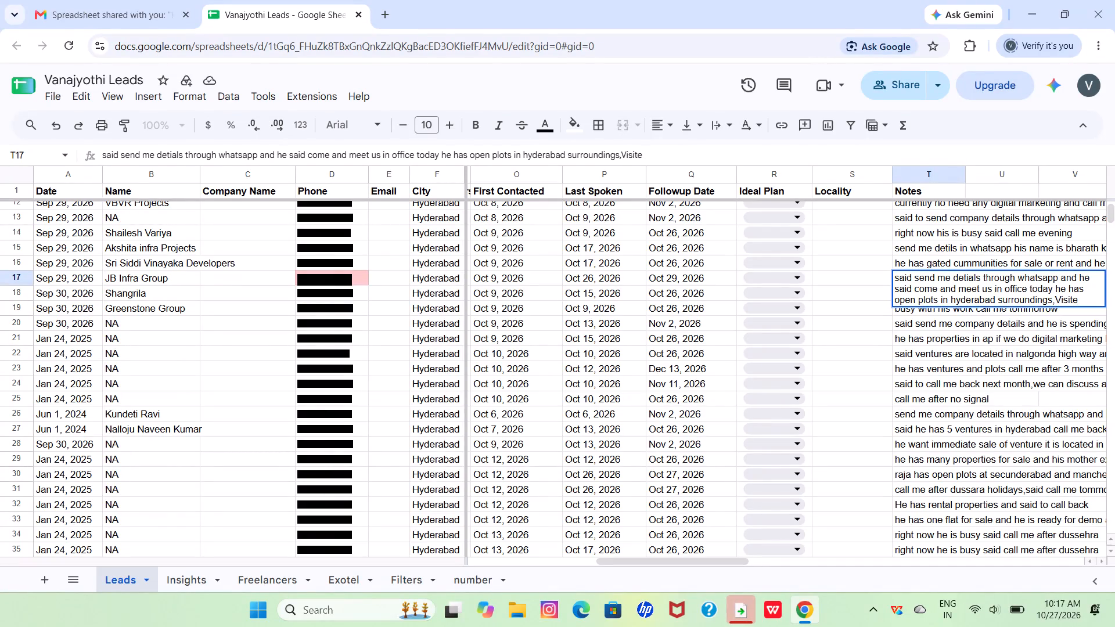
{"action": "type", "text": "d"}
{"action": "key", "text": "space"}
{"action": "type", "text": "offi"}
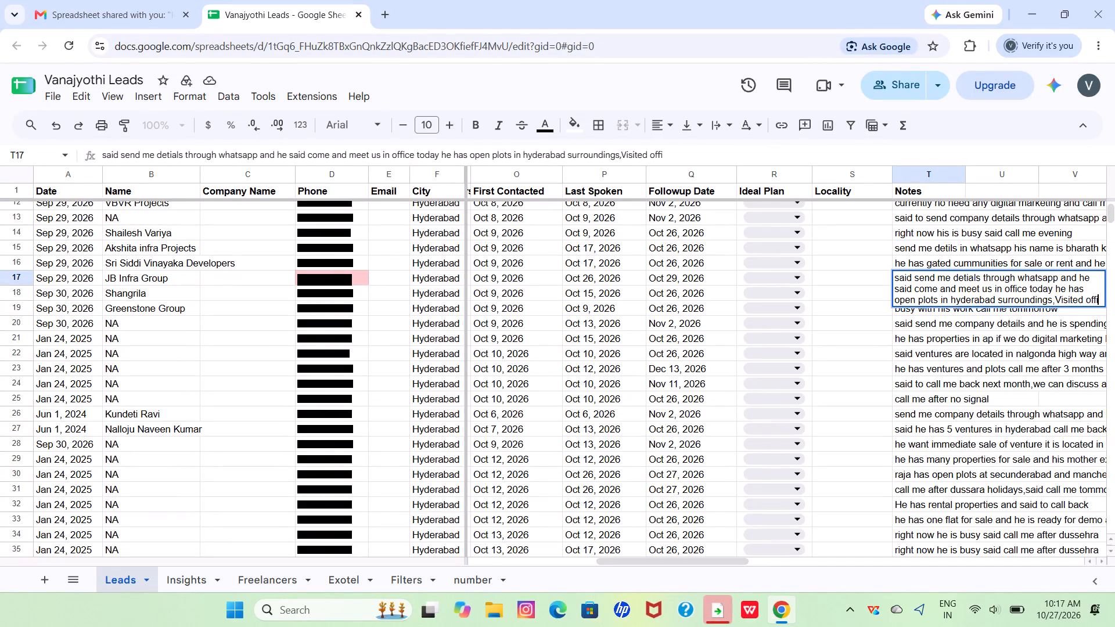
{"action": "type", "text": "ce"}
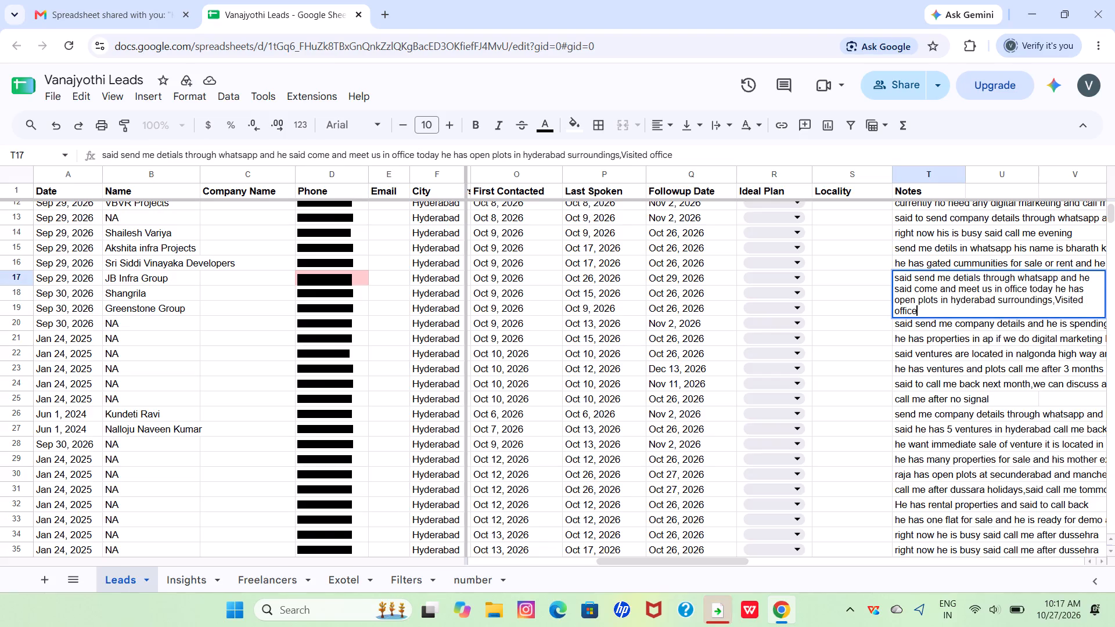
{"action": "key", "text": "space"}
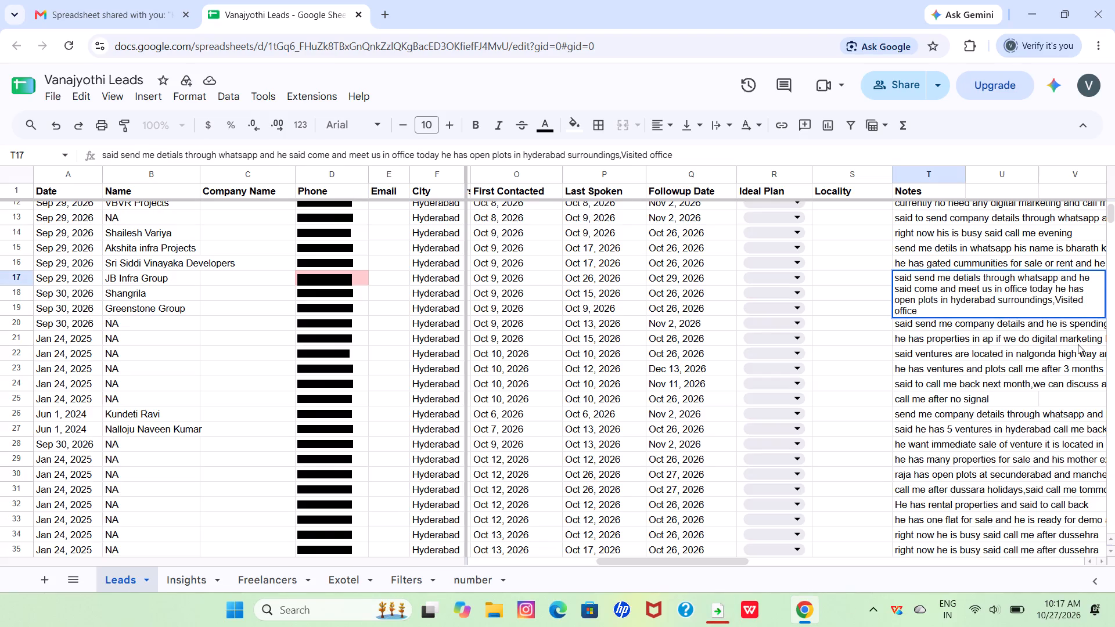
{"action": "type", "text": "yes"}
{"action": "key", "text": "BackSpace"}
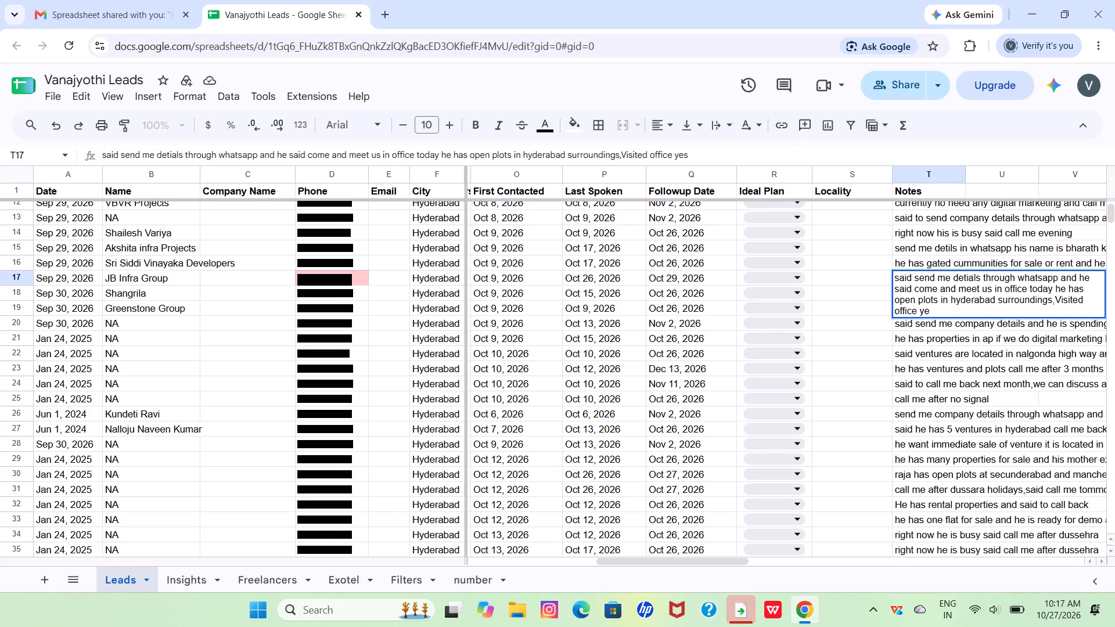
{"action": "key", "text": "BackSpace"}
{"action": "key", "text": "BackSpace"}
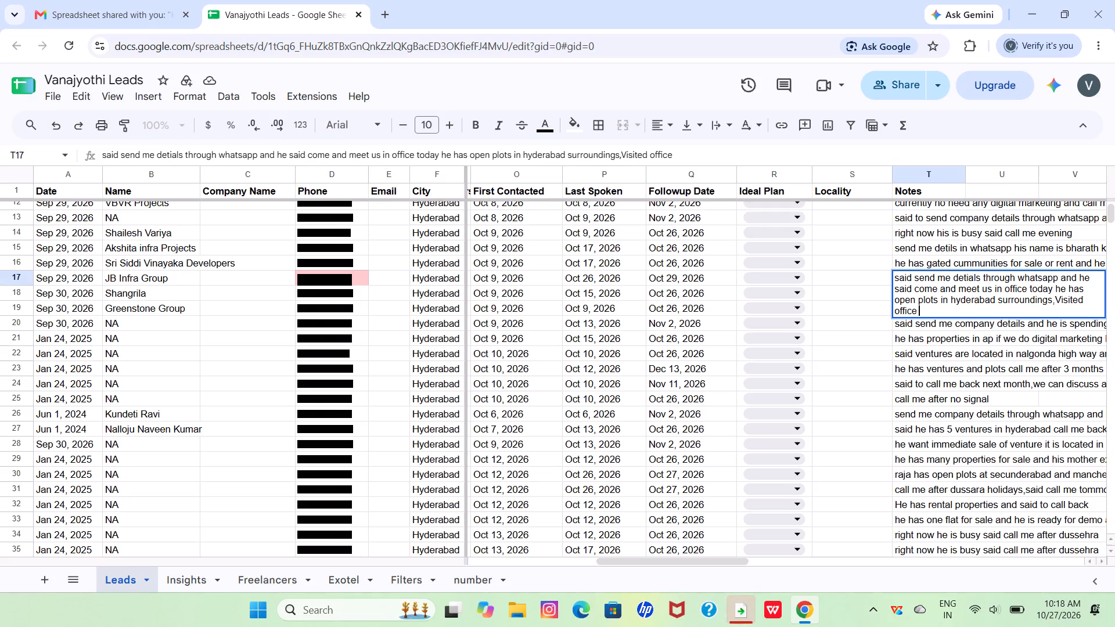
{"action": "type", "text": "mo"}
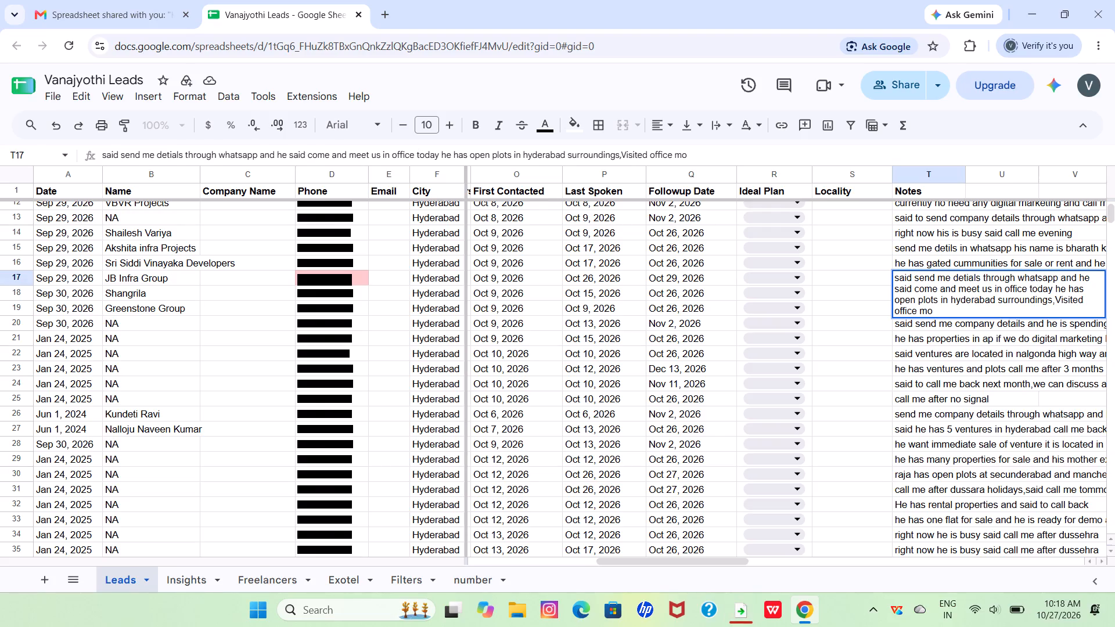
{"action": "key", "text": "BackSpace"}
{"action": "key", "text": "BackSpace"}
{"action": "type", "text": "on"}
{"action": "key", "text": "space"}
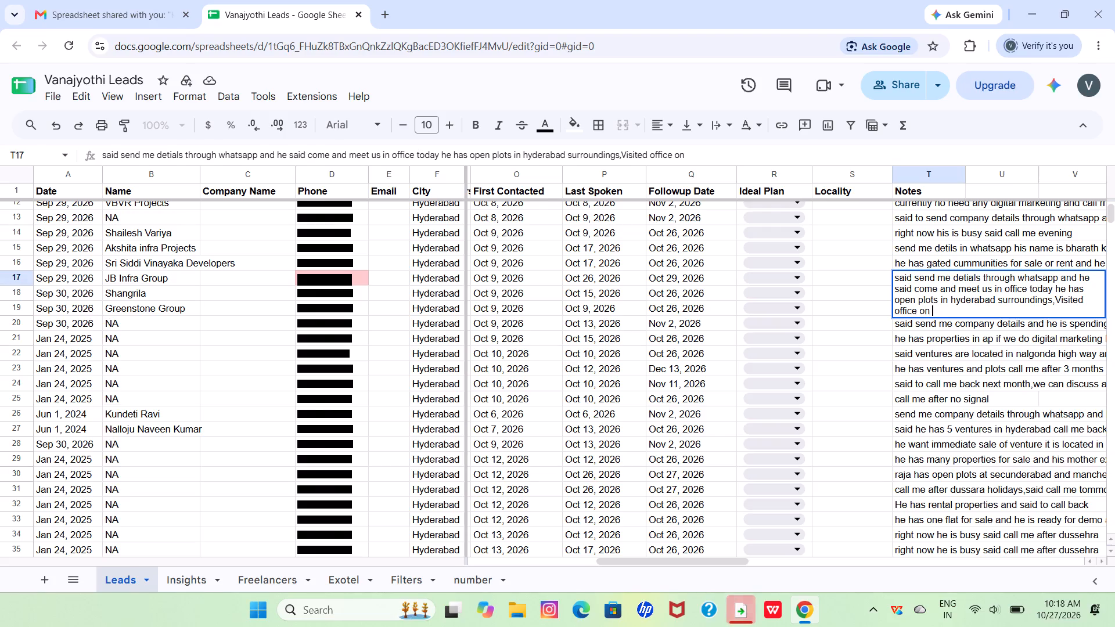
{"action": "type", "text": "mond"}
{"action": "key", "text": "BackSpace"}
{"action": "key", "text": "BackSpace"}
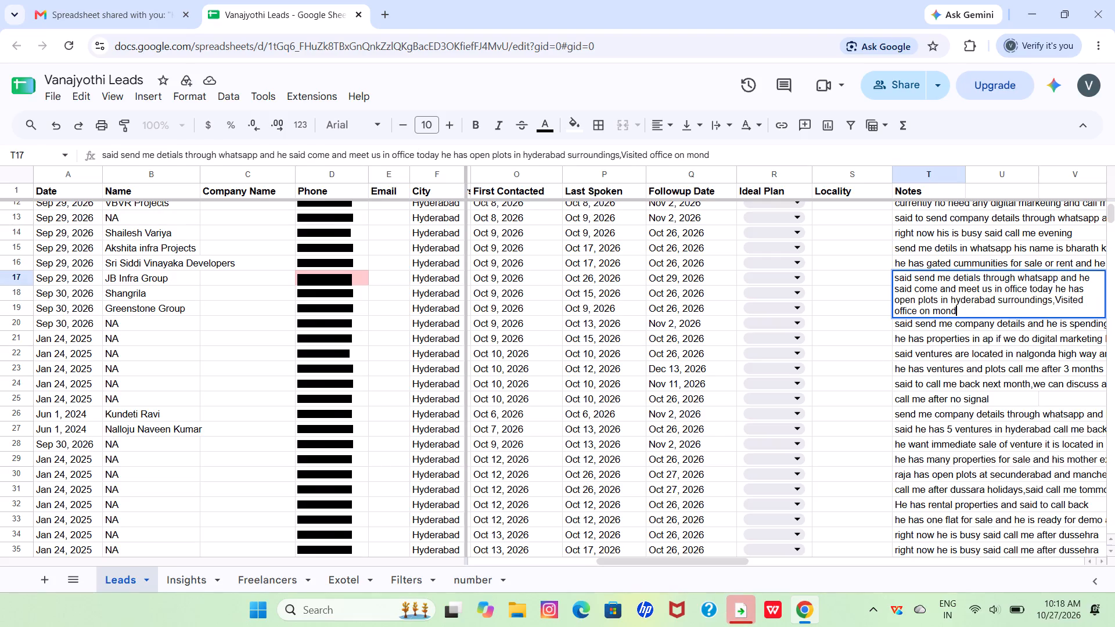
{"action": "type", "text": "ay and said"}
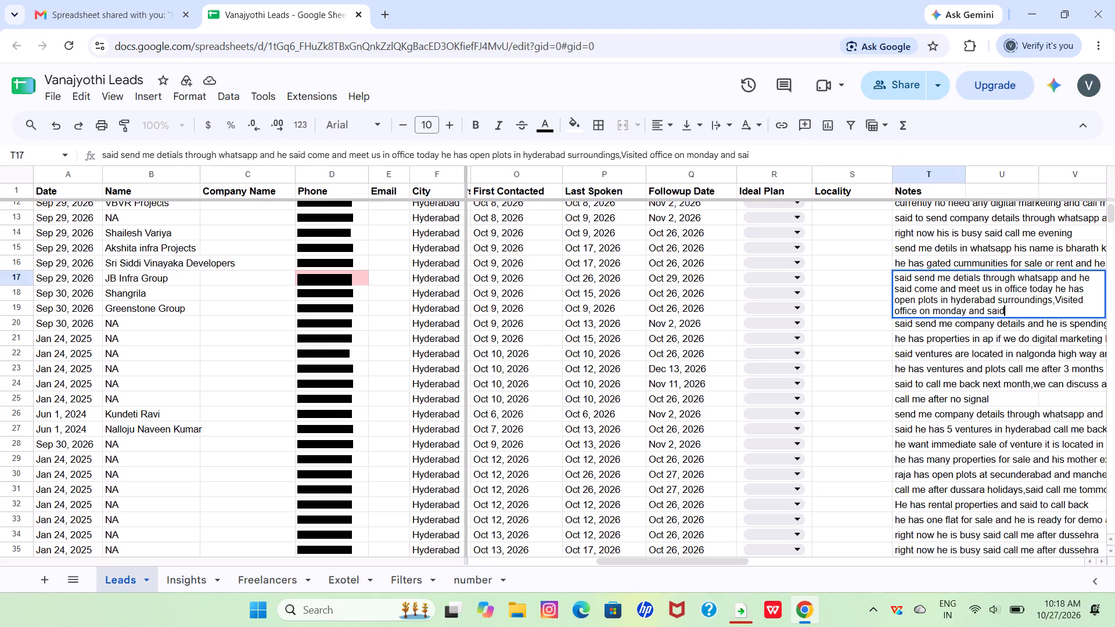
{"action": "key", "text": "space"}
{"action": "type", "text": "i will"}
{"action": "key", "text": "space"}
{"action": "type", "text": "up"}
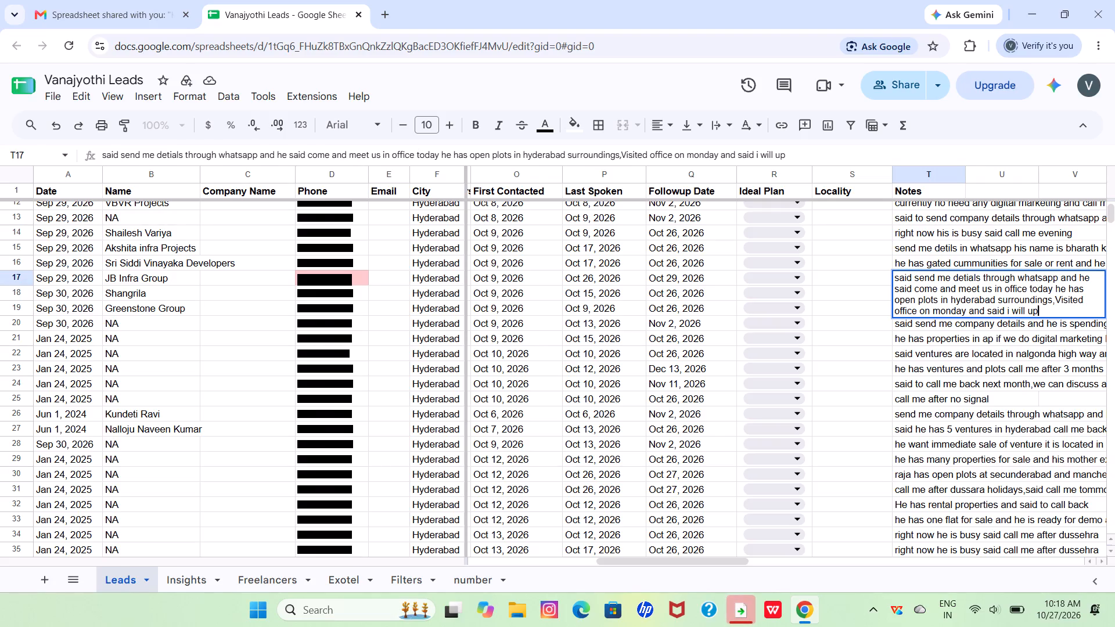
{"action": "type", "text": "date in"}
{"action": "key", "text": "space"}
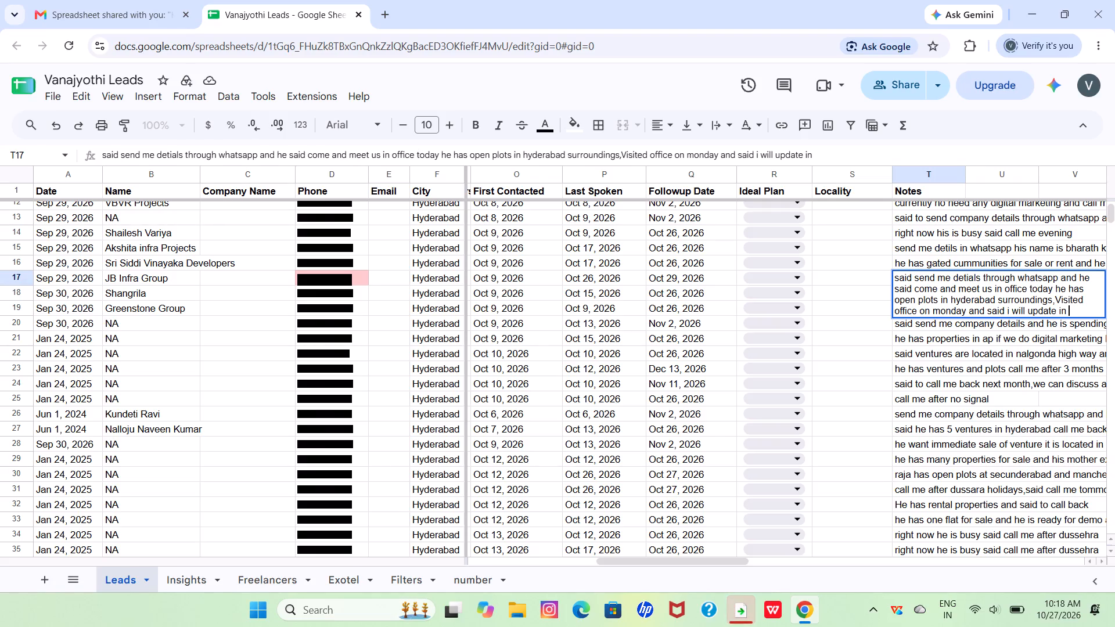
{"action": "type", "text": "2 days"}
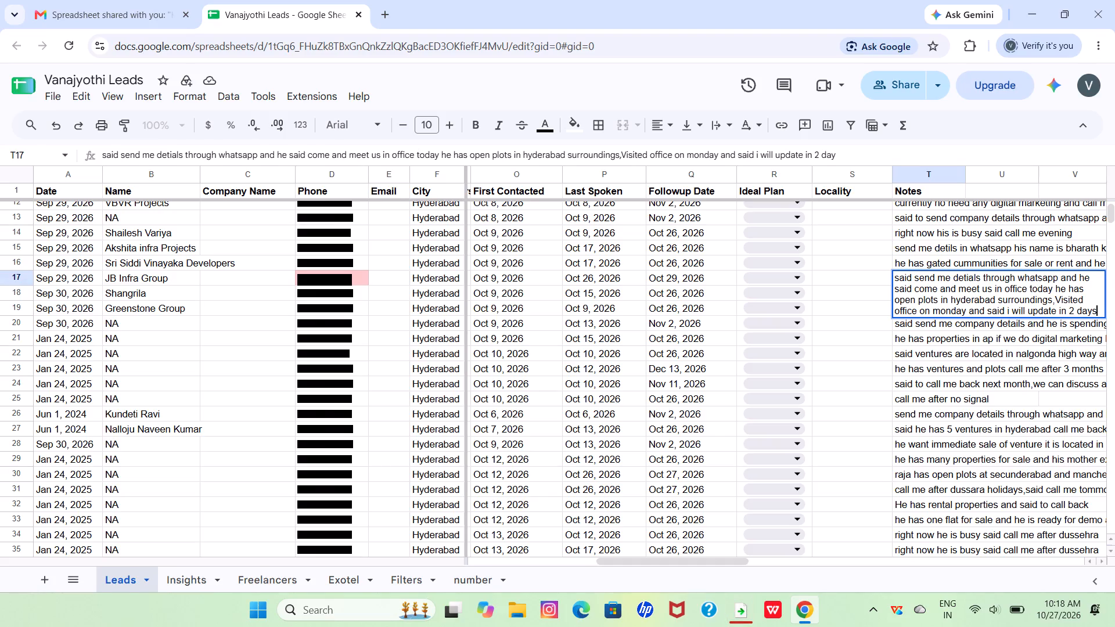
{"action": "key", "text": "Return"}
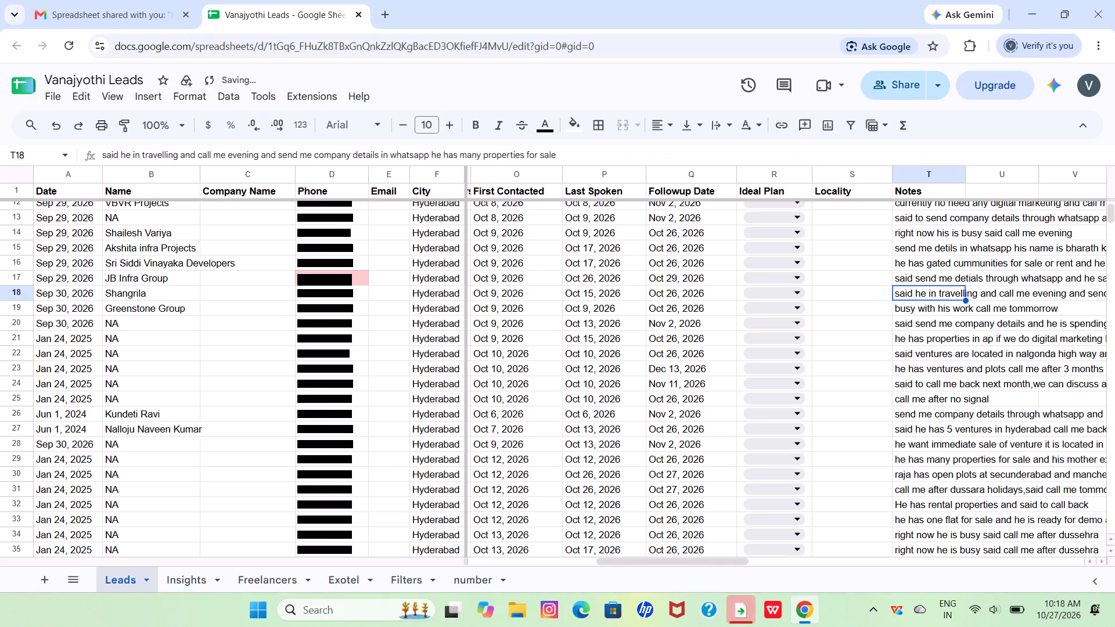
Look through the Notes and Followup Date columns of the leads in the Leads sheet.
{"action": "scroll", "coordinate": [1078, 344], "scroll_direction": "up", "scroll_amount": 8}
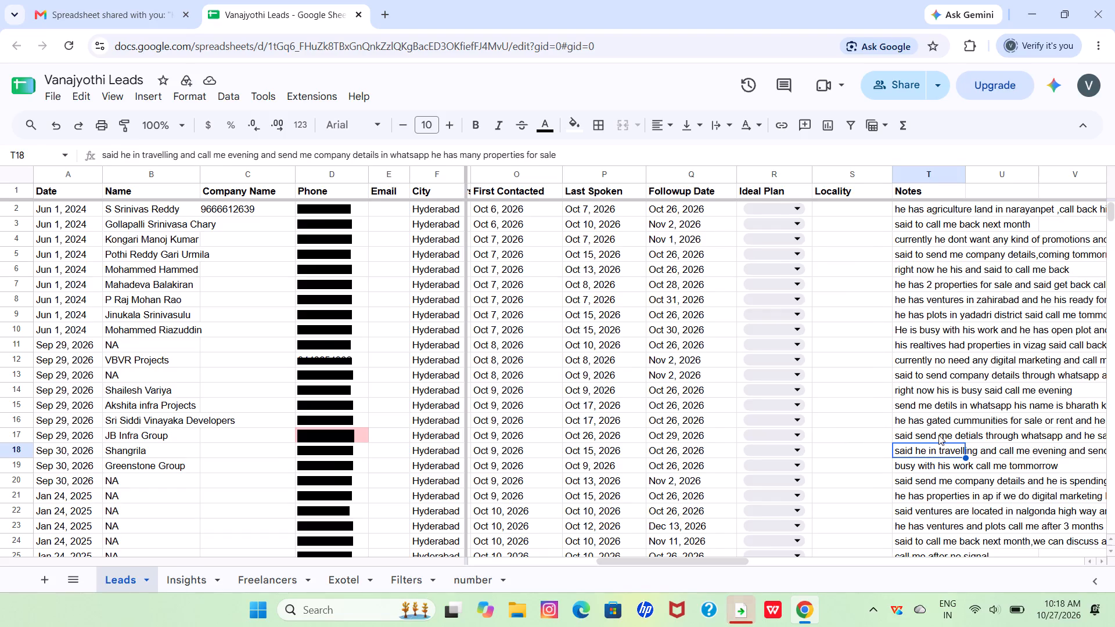
{"action": "scroll", "coordinate": [938, 435], "scroll_direction": "left", "scroll_amount": 7}
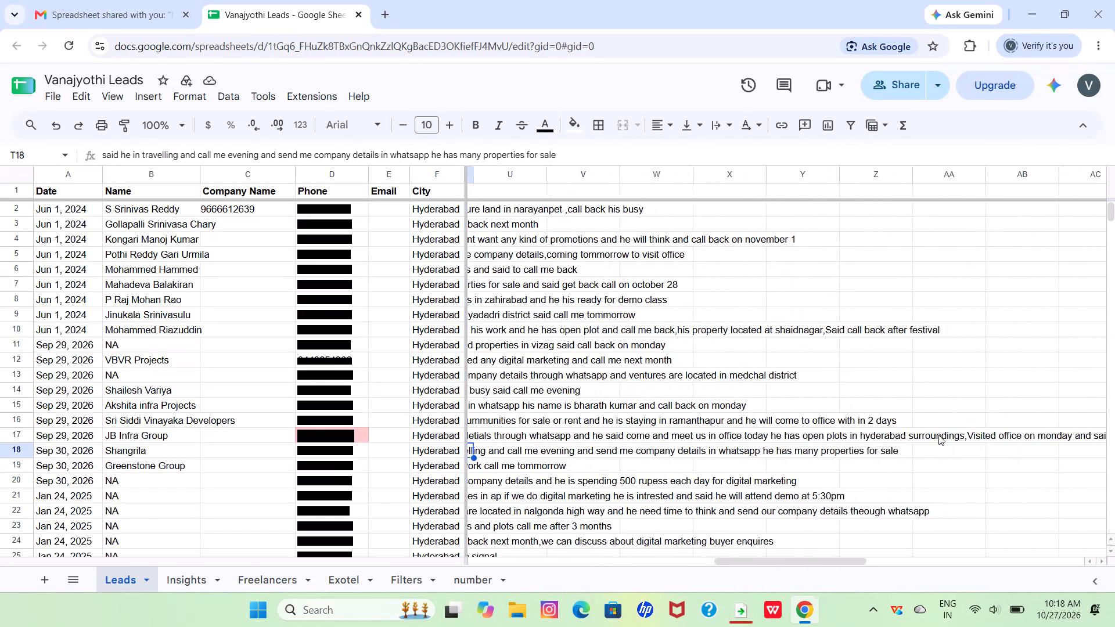
{"action": "scroll", "coordinate": [938, 435], "scroll_direction": "left", "scroll_amount": 2}
{"action": "scroll", "coordinate": [938, 435], "scroll_direction": "right", "scroll_amount": 3}
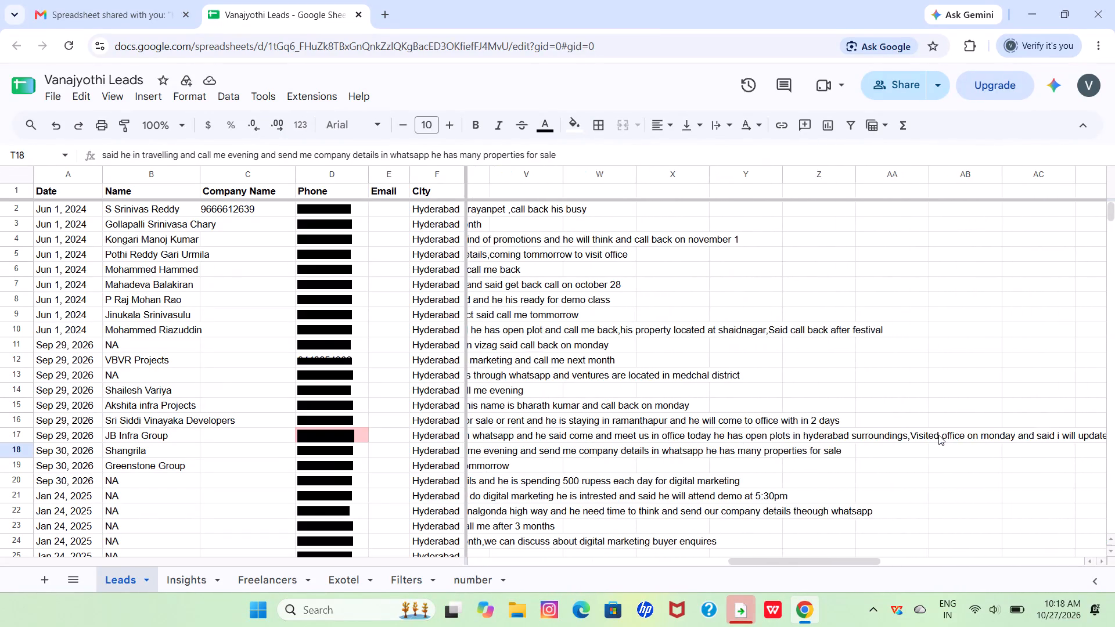
{"action": "scroll", "coordinate": [938, 435], "scroll_direction": "right", "scroll_amount": 4}
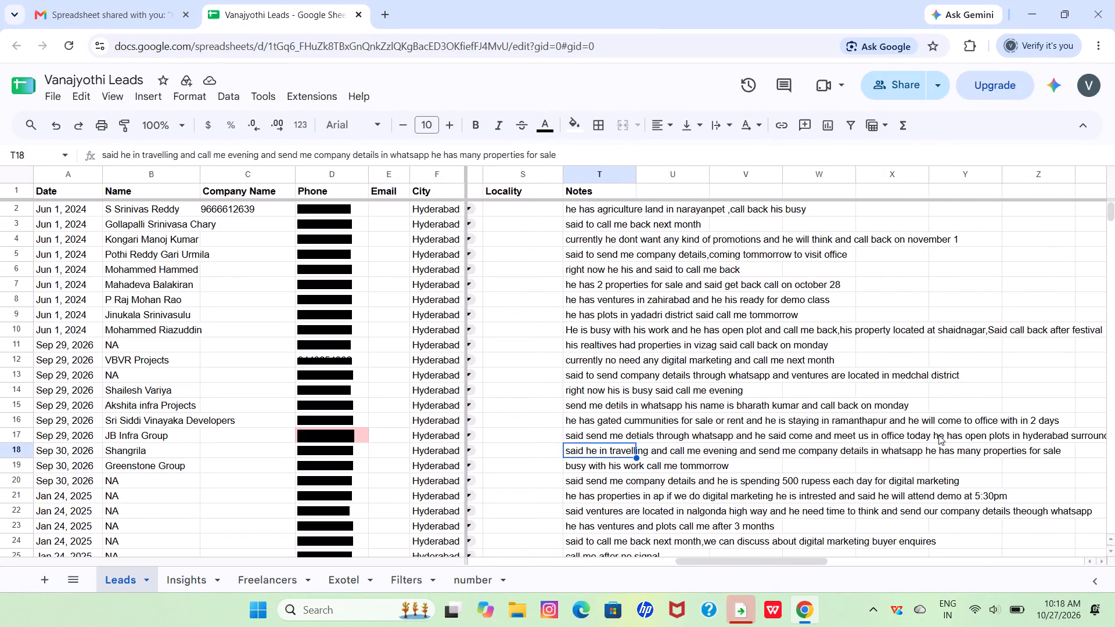
{"action": "scroll", "coordinate": [938, 435], "scroll_direction": "right", "scroll_amount": 1}
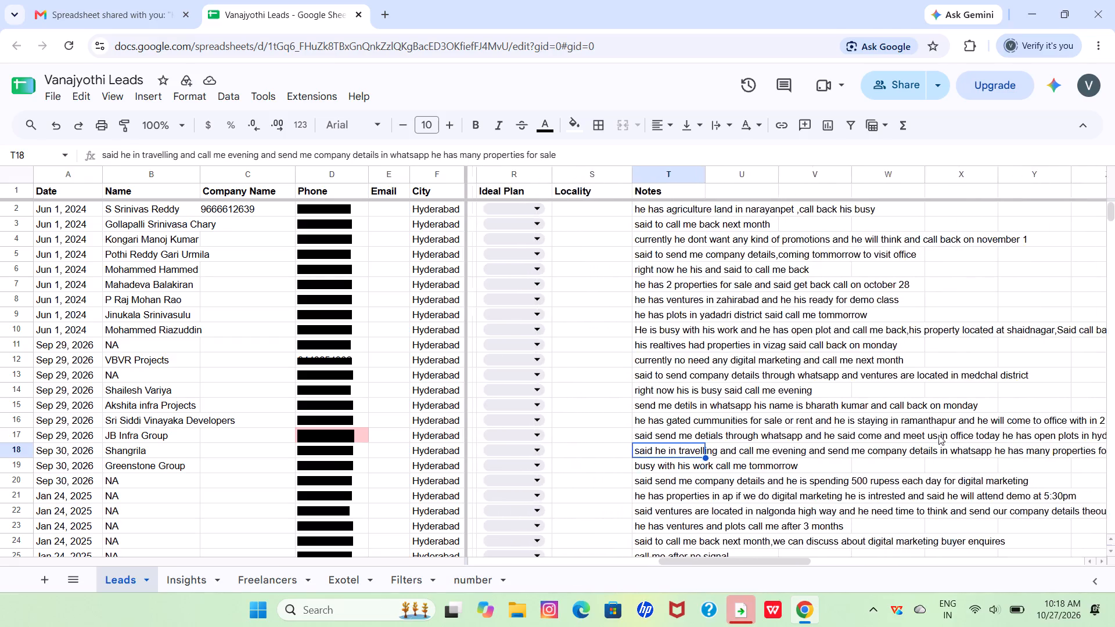
{"action": "scroll", "coordinate": [938, 435], "scroll_direction": "right", "scroll_amount": 2}
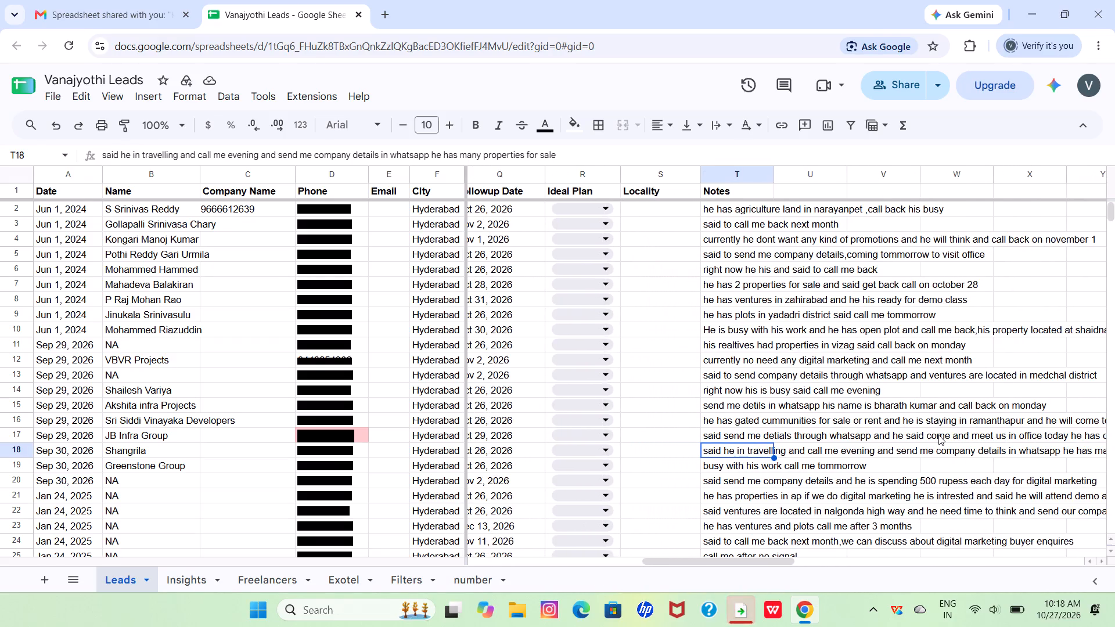
{"action": "scroll", "coordinate": [938, 435], "scroll_direction": "down", "scroll_amount": 5}
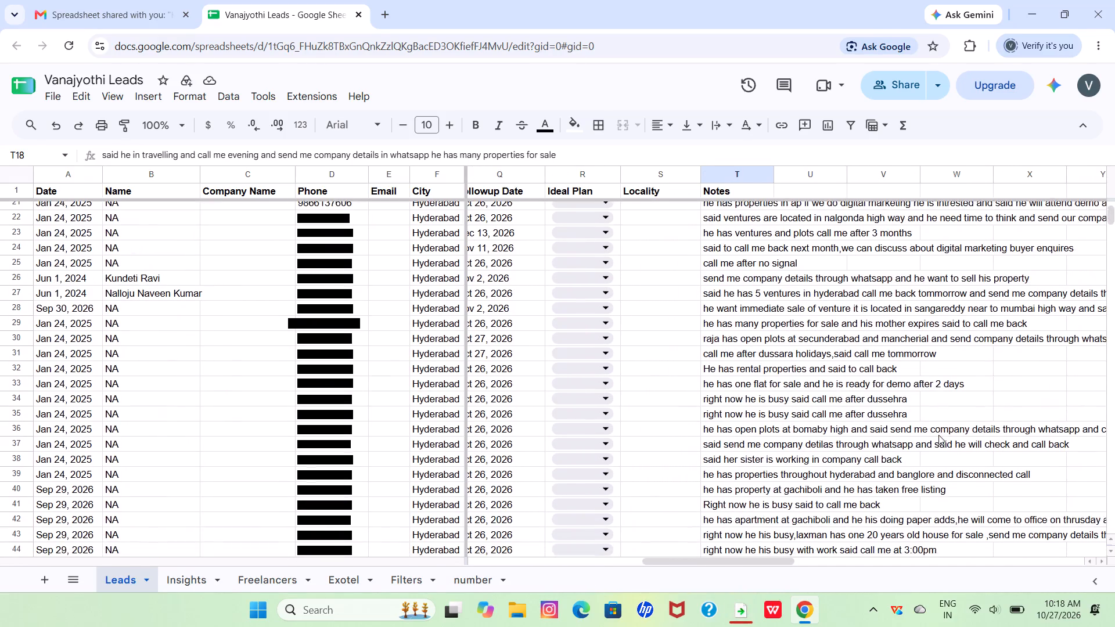
{"action": "scroll", "coordinate": [938, 435], "scroll_direction": "down", "scroll_amount": 5}
{"action": "scroll", "coordinate": [938, 435], "scroll_direction": "left", "scroll_amount": 2}
{"action": "scroll", "coordinate": [938, 435], "scroll_direction": "right", "scroll_amount": 2}
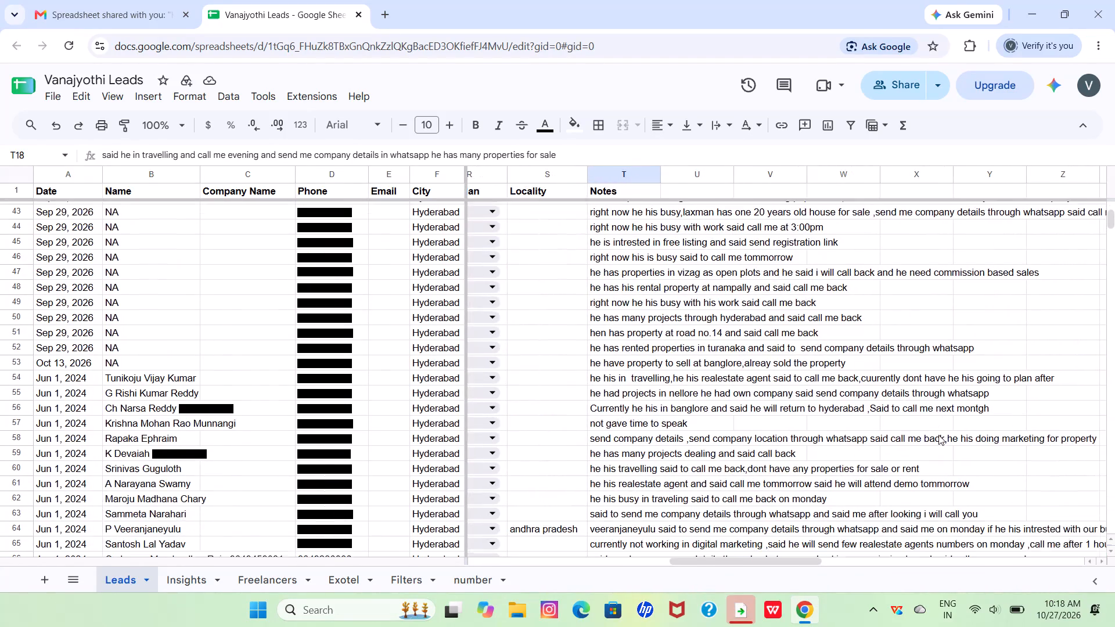
{"action": "scroll", "coordinate": [938, 435], "scroll_direction": "right", "scroll_amount": 7}
{"action": "scroll", "coordinate": [938, 435], "scroll_direction": "down", "scroll_amount": 1}
{"action": "scroll", "coordinate": [938, 435], "scroll_direction": "left", "scroll_amount": 2}
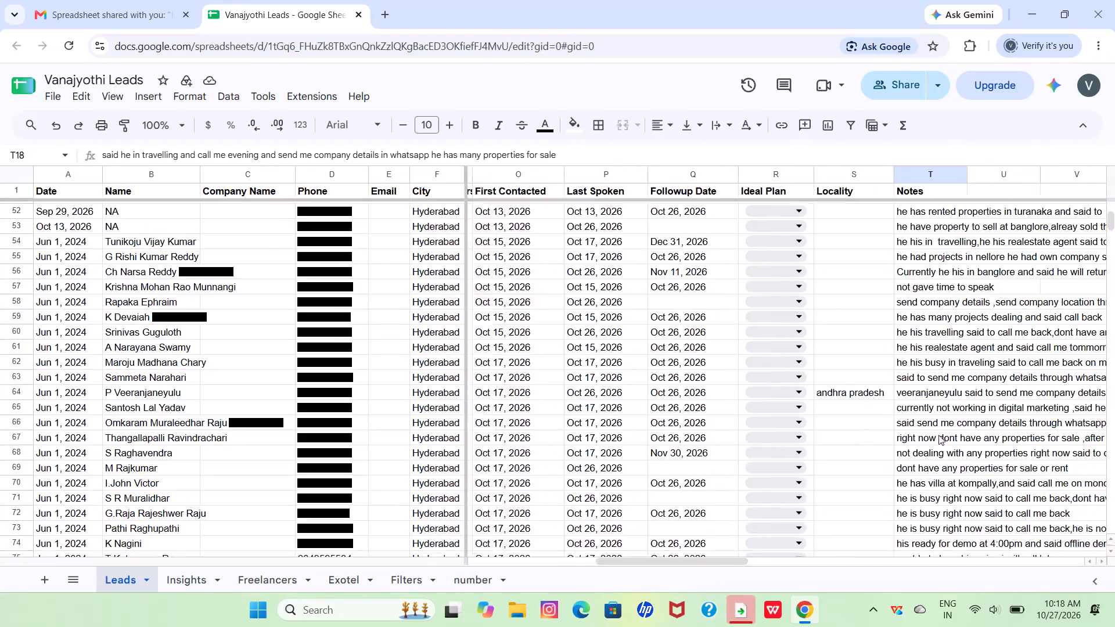
{"action": "scroll", "coordinate": [938, 435], "scroll_direction": "left", "scroll_amount": 1}
{"action": "scroll", "coordinate": [938, 435], "scroll_direction": "down", "scroll_amount": 1}
{"action": "scroll", "coordinate": [938, 435], "scroll_direction": "left", "scroll_amount": 3}
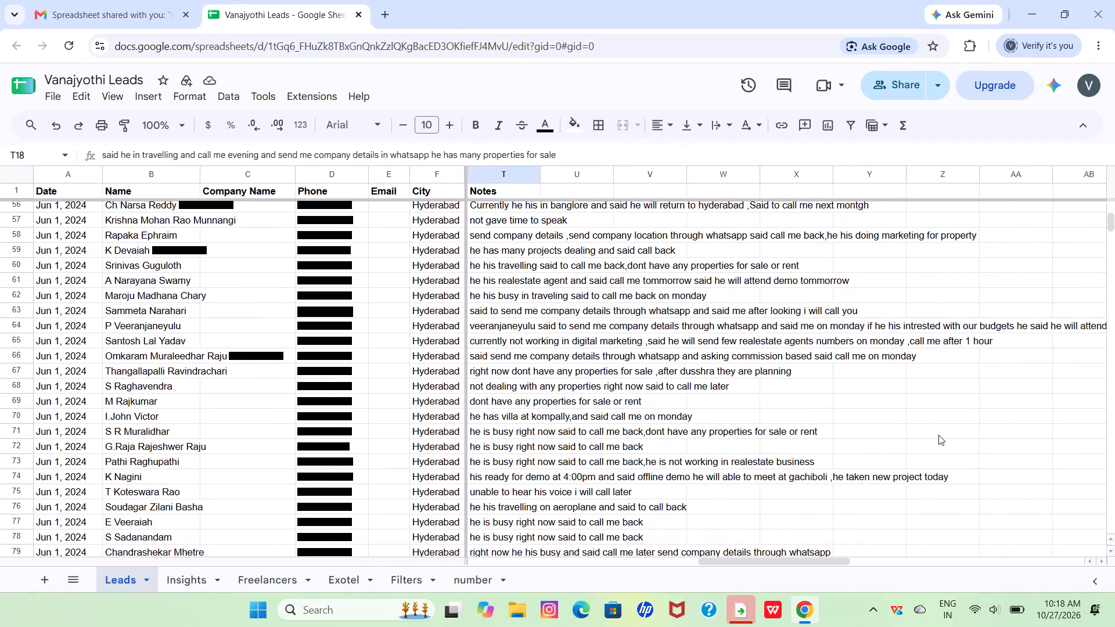
{"action": "scroll", "coordinate": [938, 435], "scroll_direction": "left", "scroll_amount": 3}
{"action": "scroll", "coordinate": [938, 435], "scroll_direction": "right", "scroll_amount": 4}
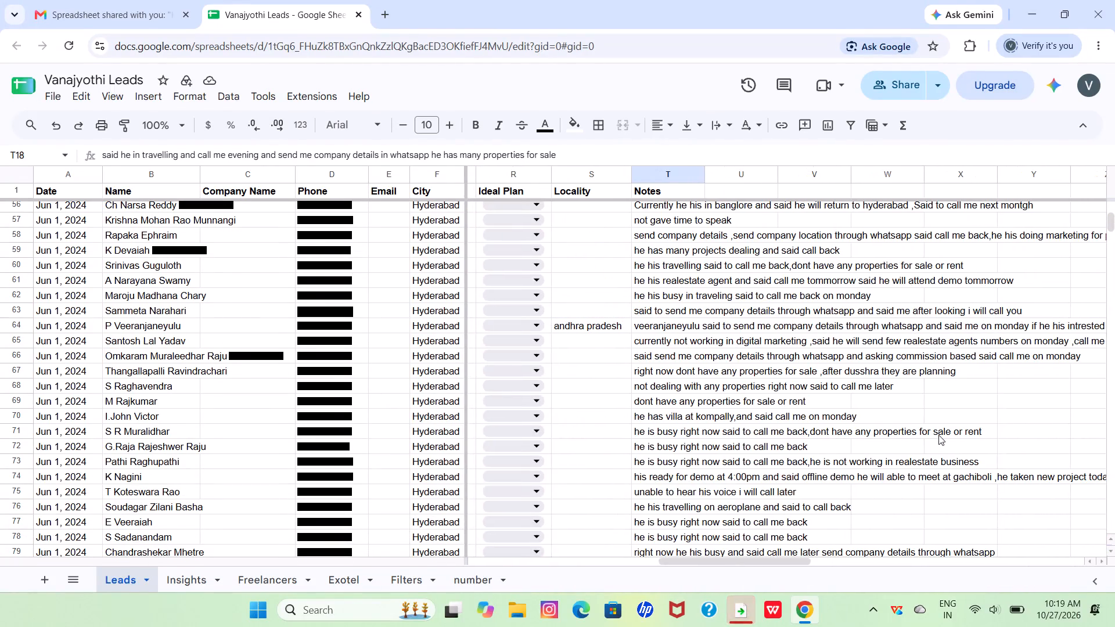
{"action": "scroll", "coordinate": [938, 435], "scroll_direction": "right", "scroll_amount": 4}
{"action": "scroll", "coordinate": [938, 435], "scroll_direction": "up", "scroll_amount": 10}
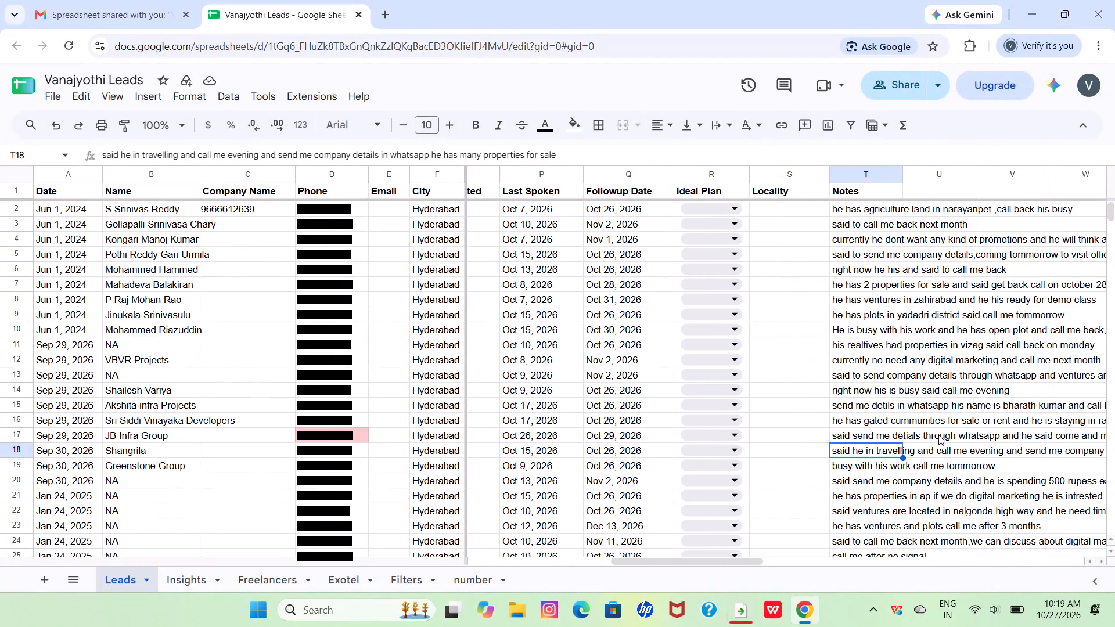
Open a new browser tab and bring up the recent search suggestions on the Google page.
{"action": "left_click", "coordinate": [384, 15]}
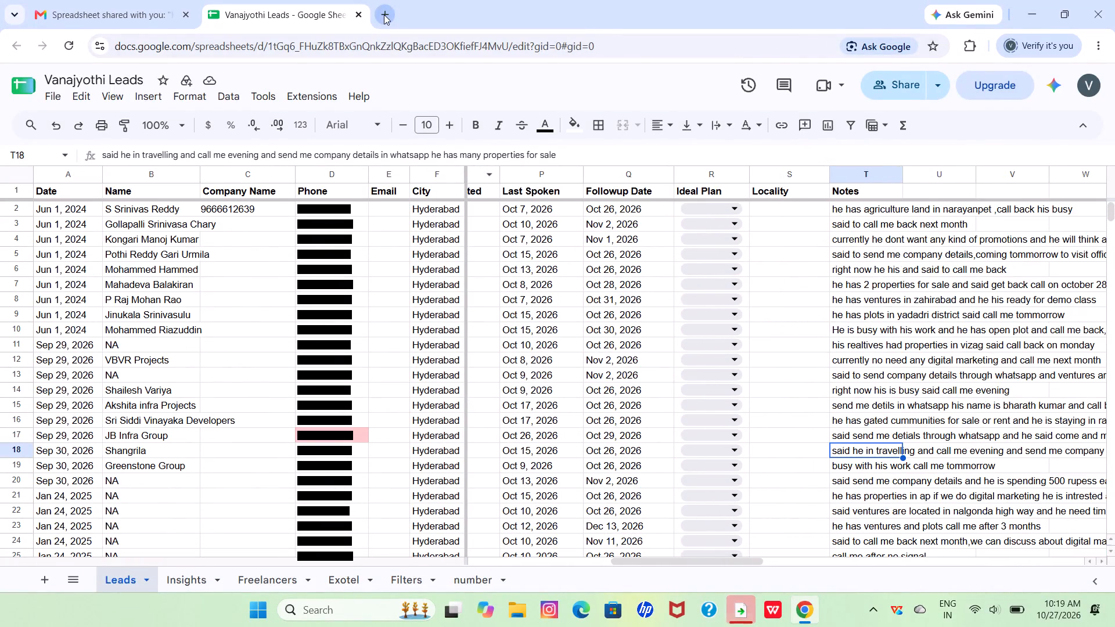
{"action": "left_click", "coordinate": [394, 277]}
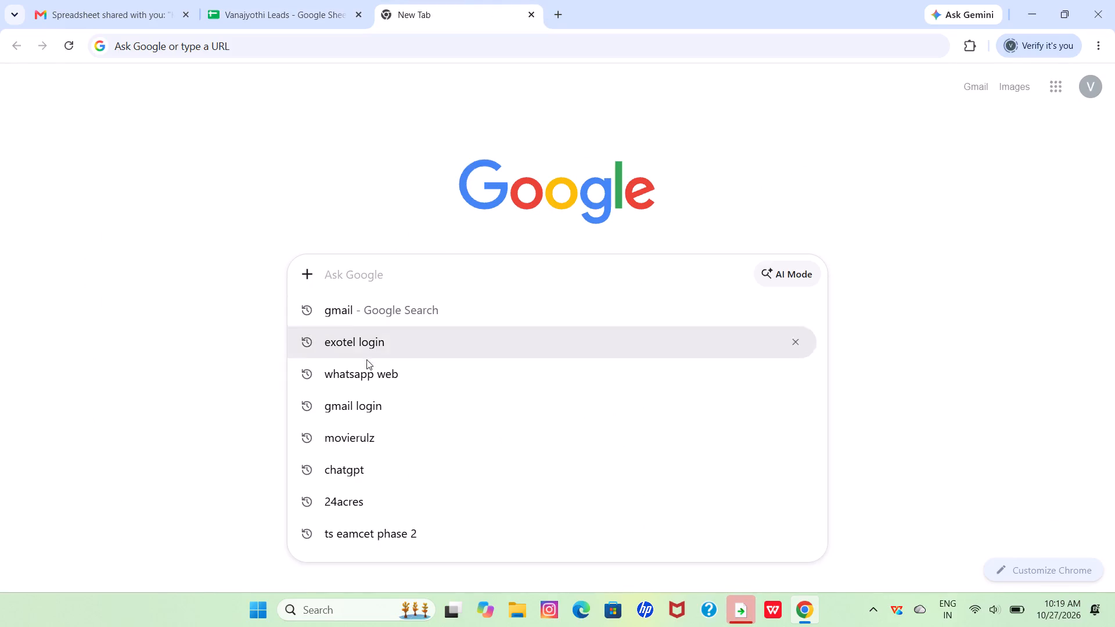
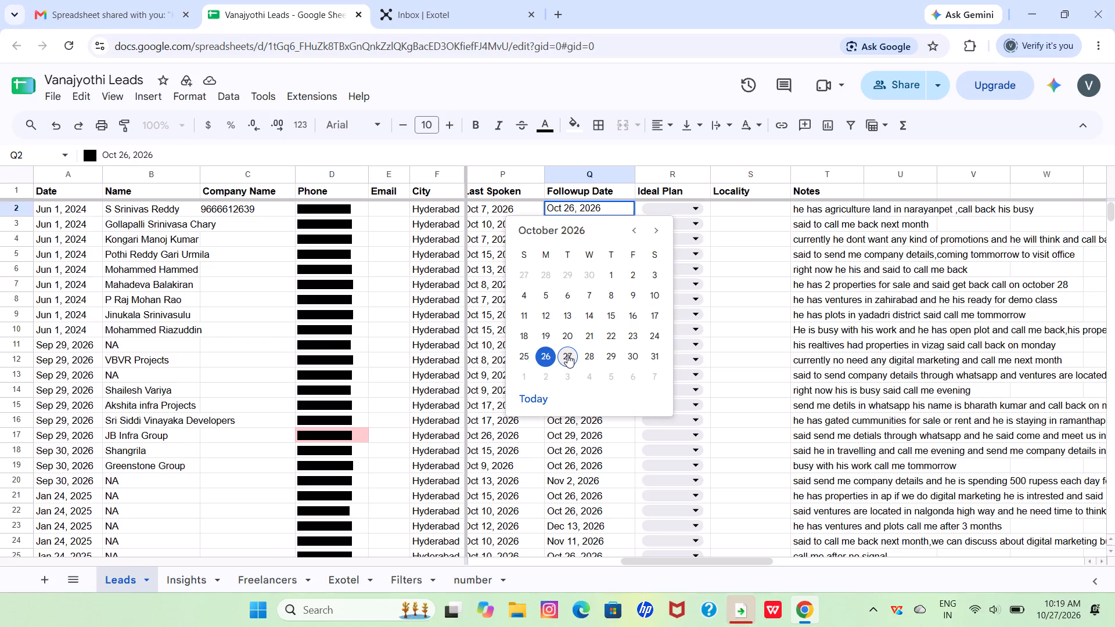
Set the Followup Date of the leads in rows 5, 6 and 9 of the Leads sheet to Oct 27, 2026.
{"action": "double_click", "coordinate": [577, 257]}
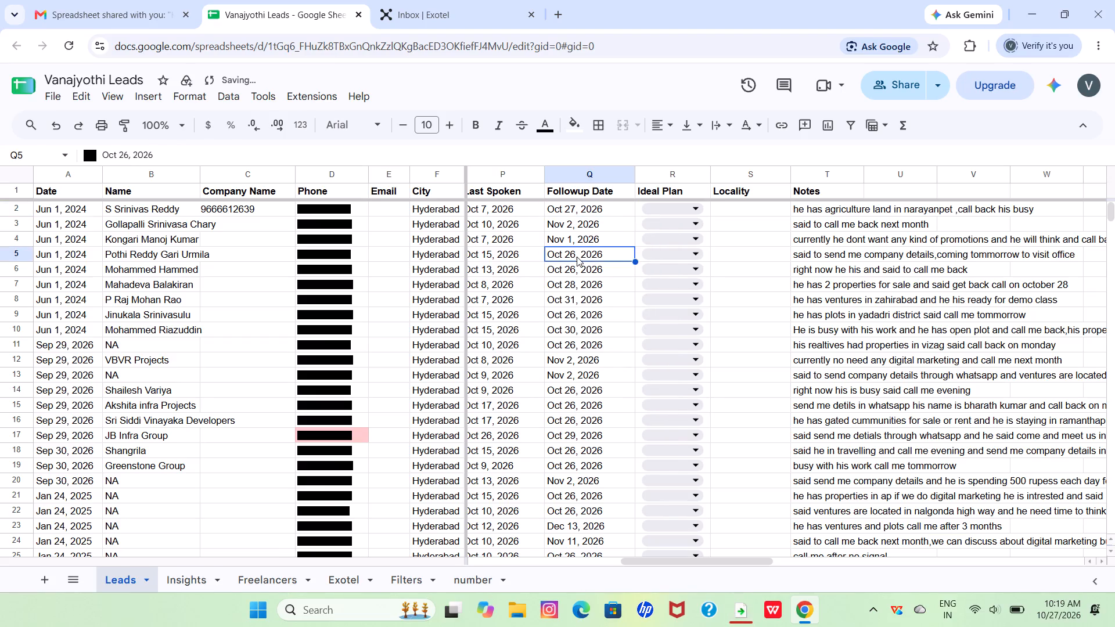
{"action": "left_click", "coordinate": [568, 395]}
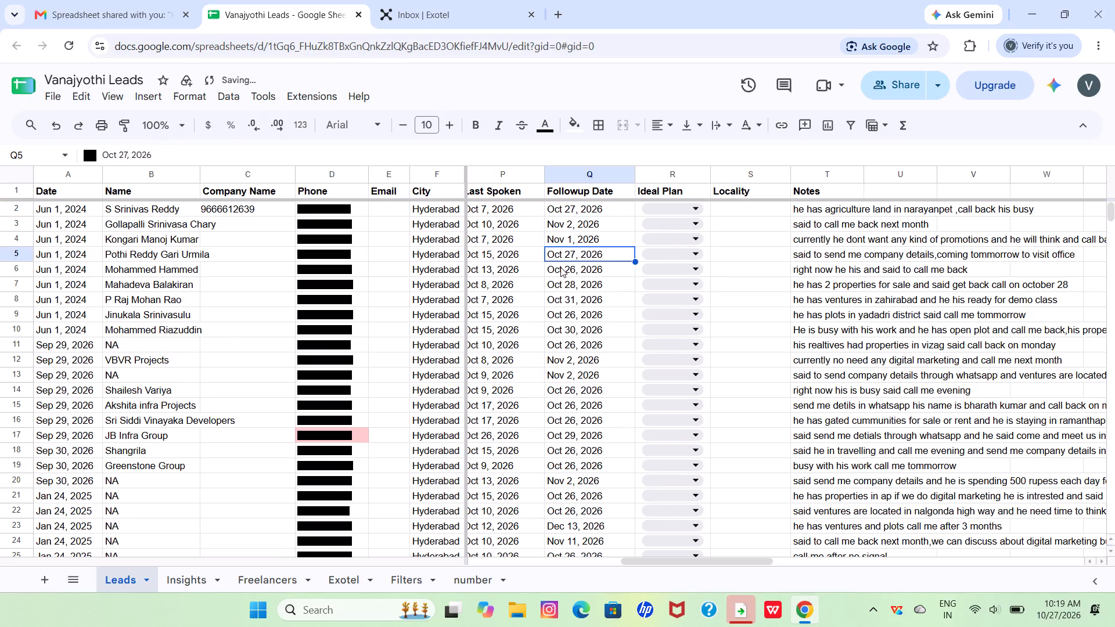
{"action": "double_click", "coordinate": [560, 267]}
{"action": "left_click", "coordinate": [574, 413]}
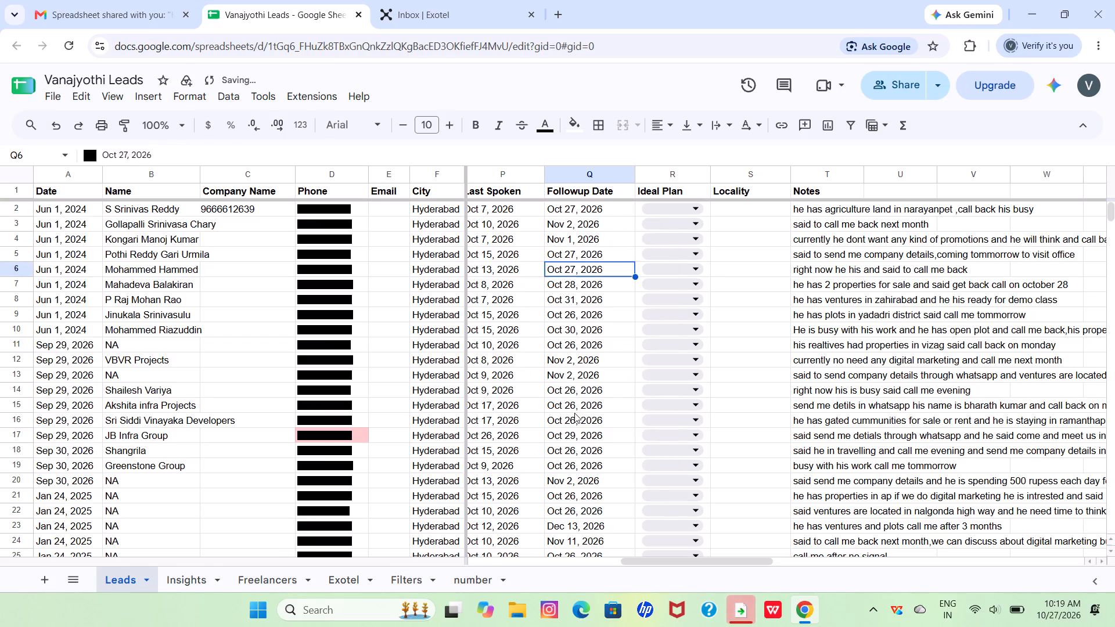
{"action": "double_click", "coordinate": [578, 318]}
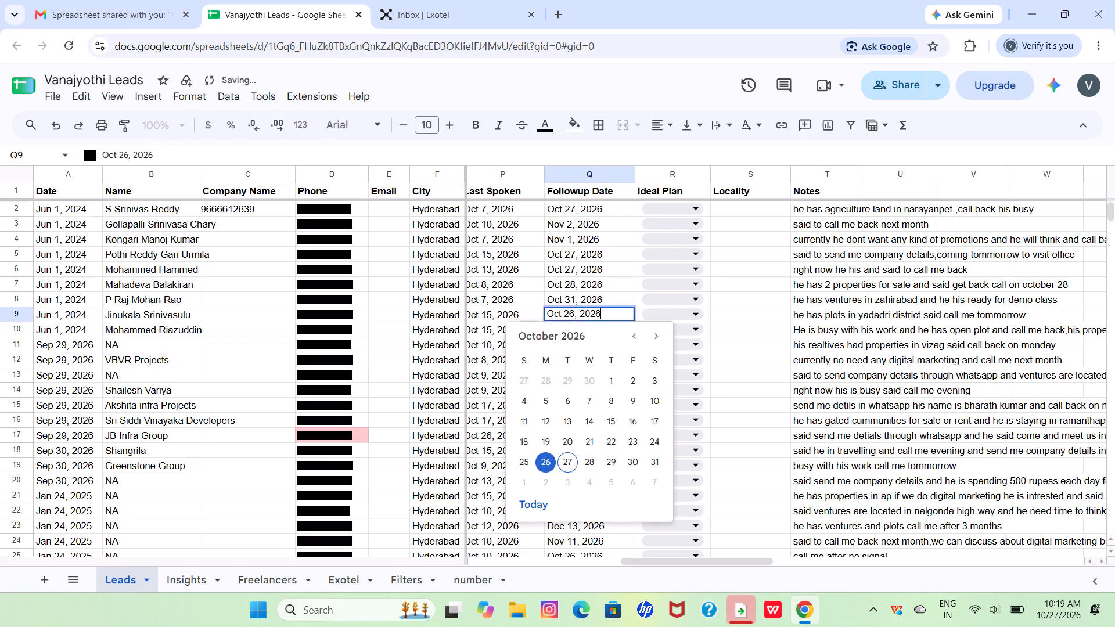
{"action": "left_click", "coordinate": [564, 460]}
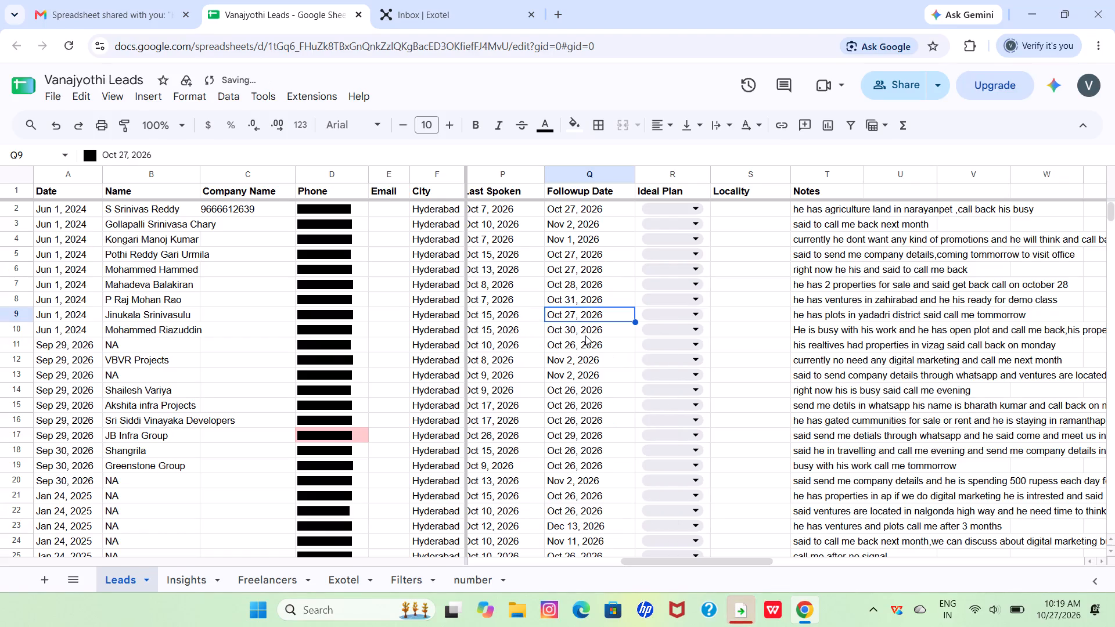
Set the Followup Date of the lead in row 11 to Oct 20, 2026.
{"action": "double_click", "coordinate": [578, 347]}
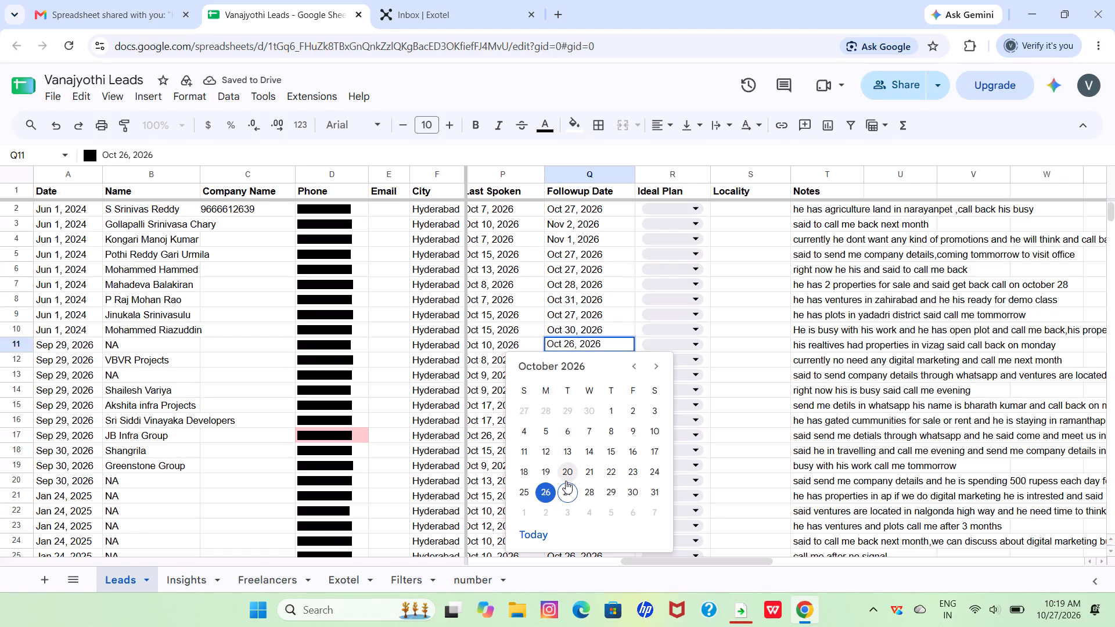
{"action": "left_click", "coordinate": [566, 481]}
Set the Followup Date of the leads in rows 14, 15 and 16 to Oct 27, 2026.
{"action": "scroll", "coordinate": [566, 481], "scroll_direction": "down", "scroll_amount": 3}
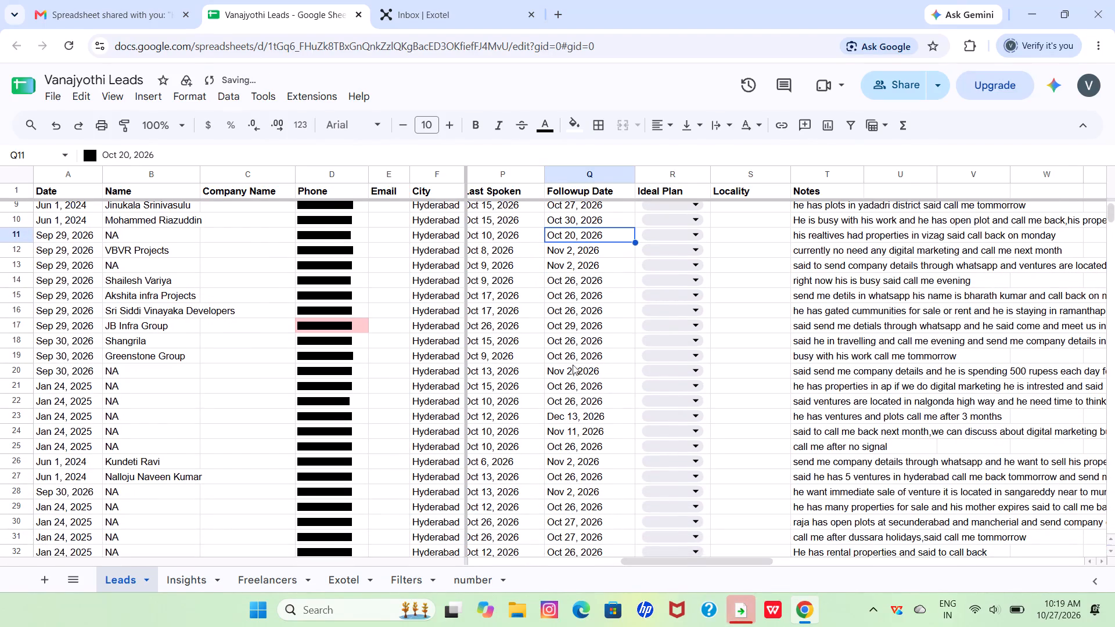
{"action": "double_click", "coordinate": [576, 281]}
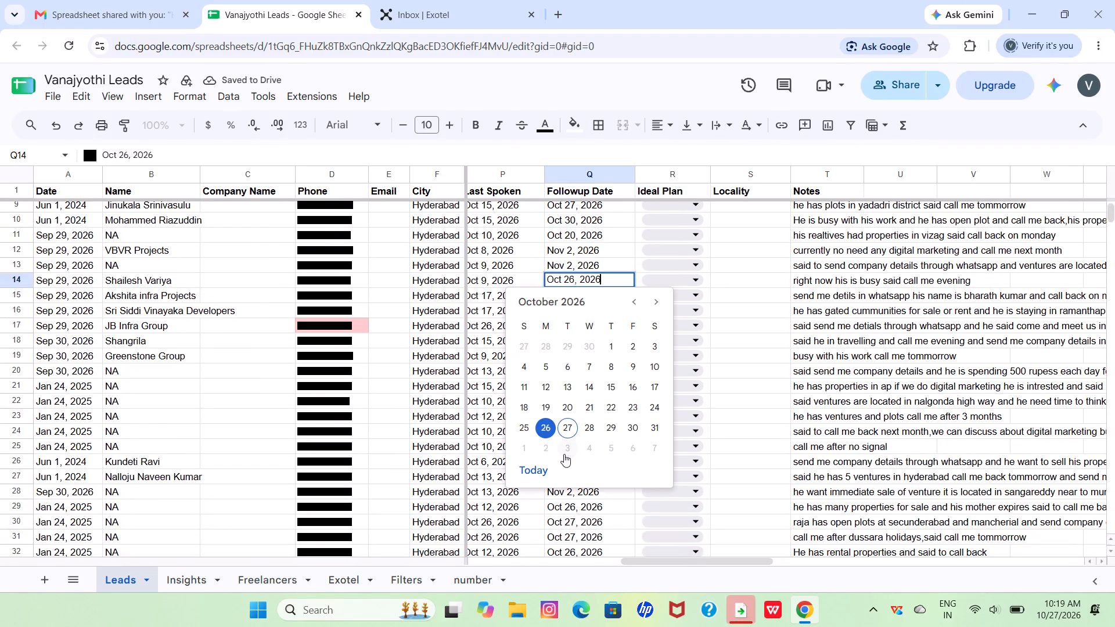
{"action": "left_click", "coordinate": [567, 427]}
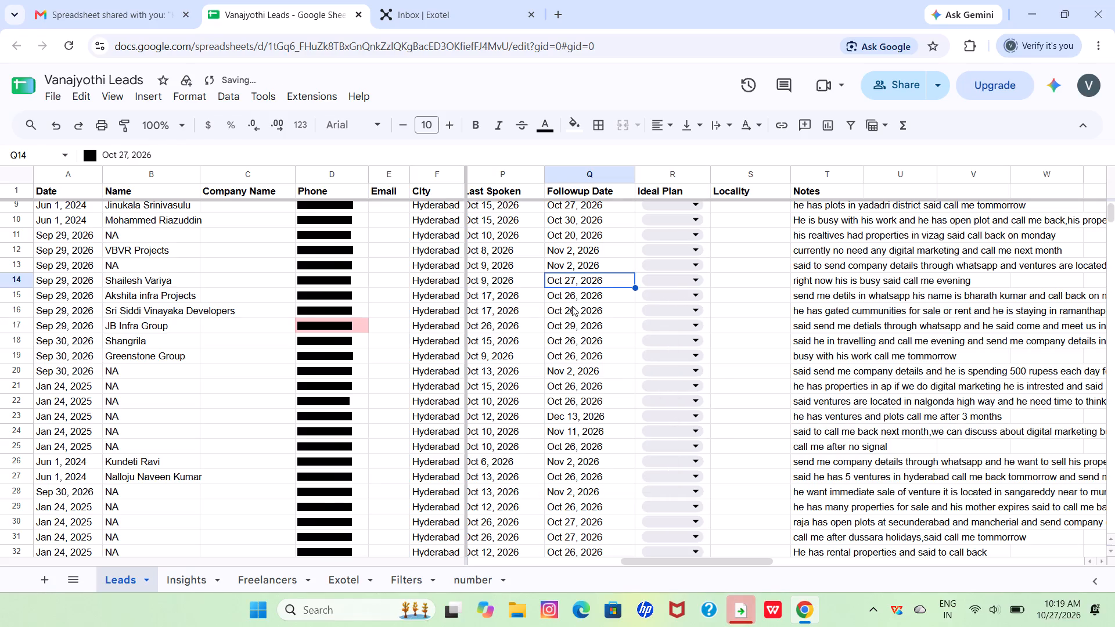
{"action": "double_click", "coordinate": [578, 296]}
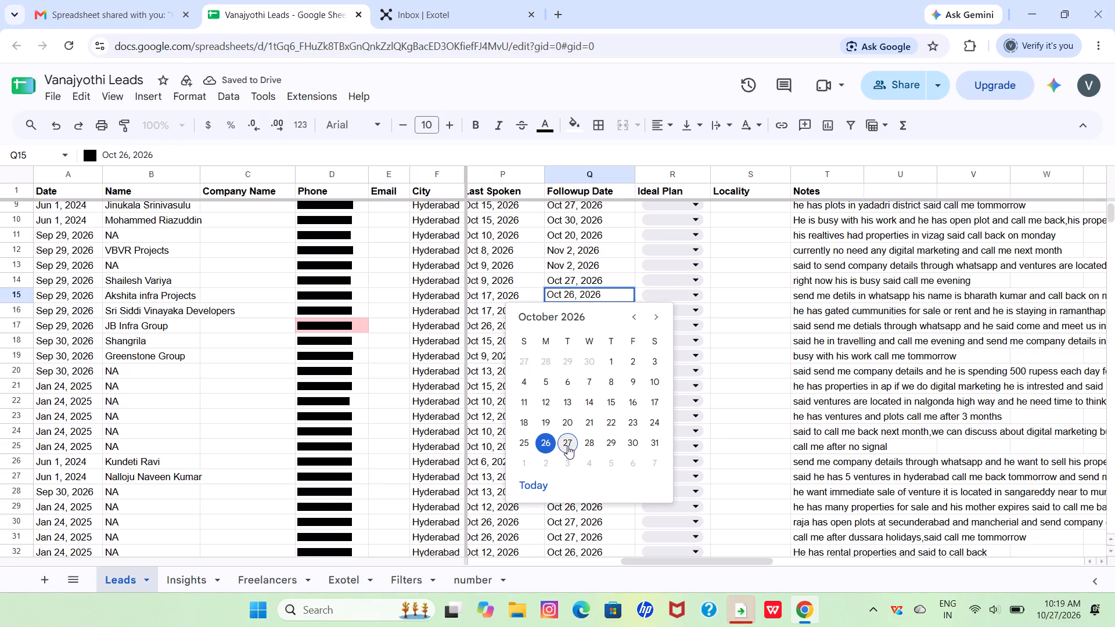
{"action": "left_click", "coordinate": [567, 446]}
{"action": "double_click", "coordinate": [569, 311]}
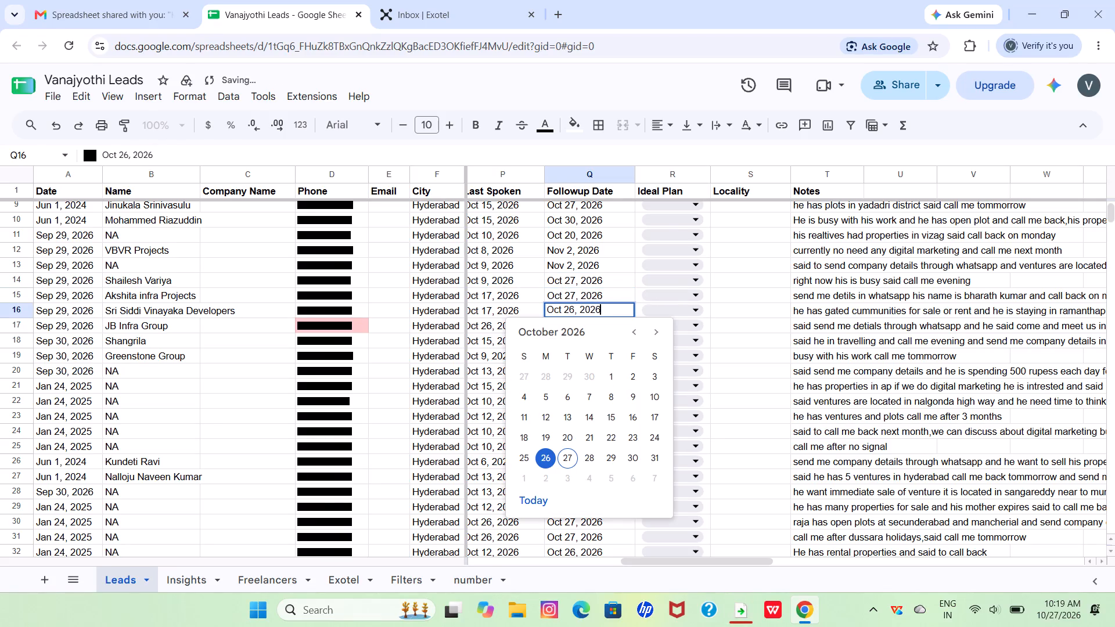
{"action": "left_click", "coordinate": [569, 455]}
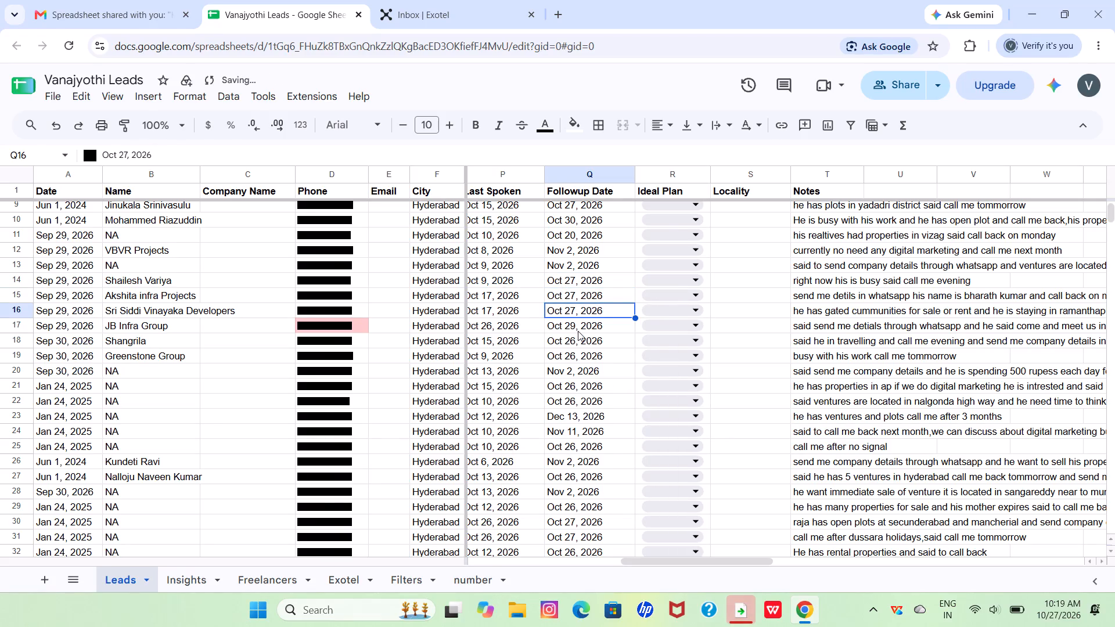
{"action": "double_click", "coordinate": [578, 331]}
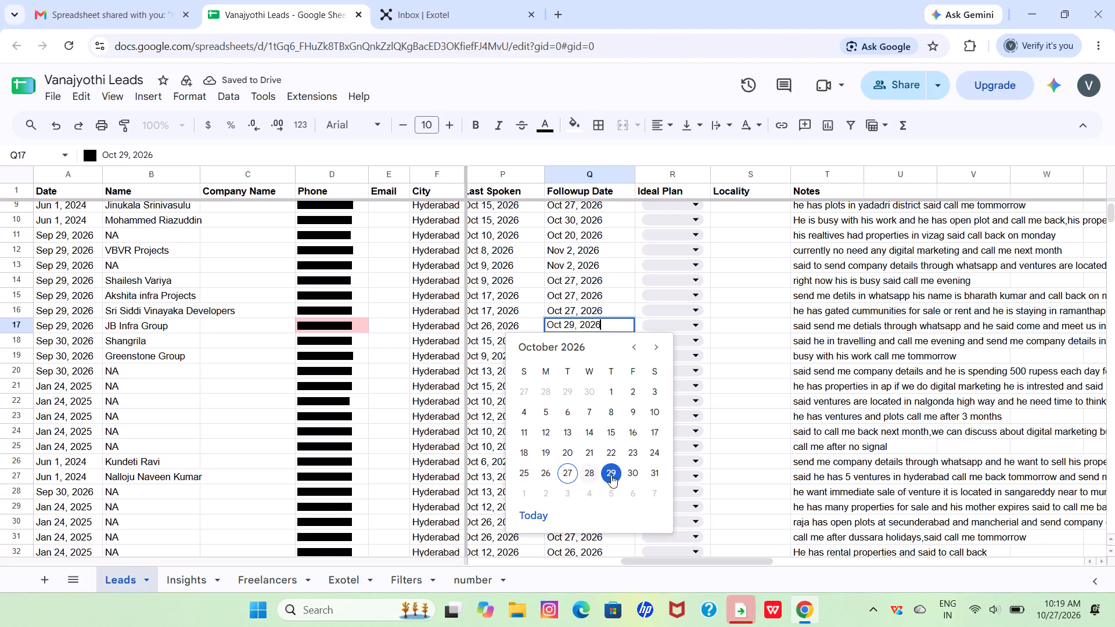
{"action": "left_click", "coordinate": [608, 289]}
Set the Followup Date of the leads in rows 18, 19, 21 and 22 to Oct 27, 2026.
{"action": "double_click", "coordinate": [578, 342]}
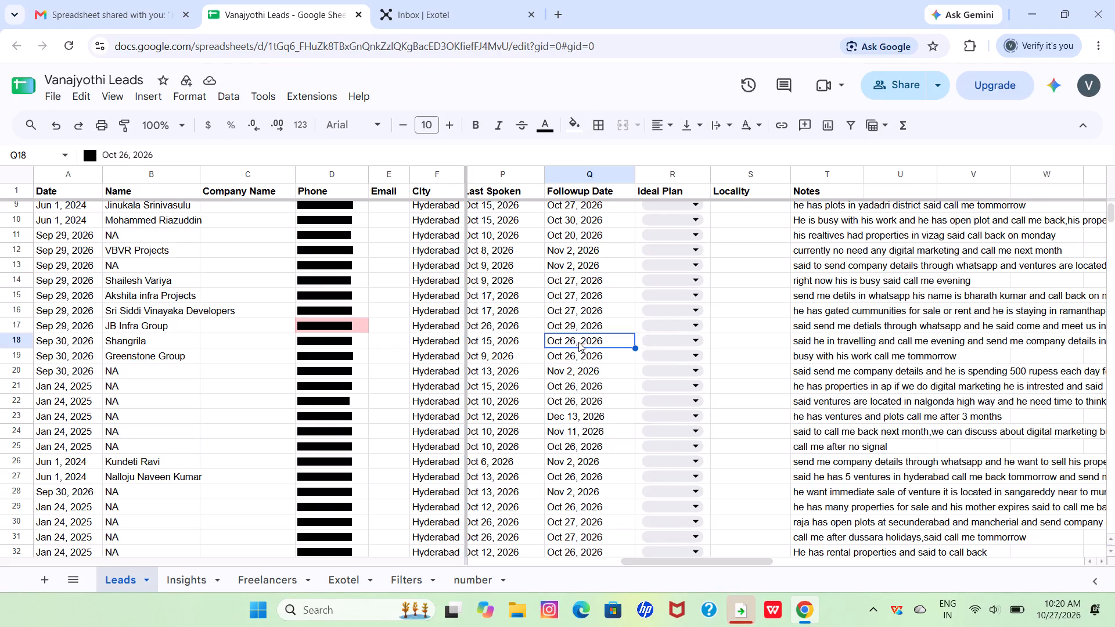
{"action": "left_click", "coordinate": [566, 487]}
{"action": "scroll", "coordinate": [566, 487], "scroll_direction": "down", "scroll_amount": 1}
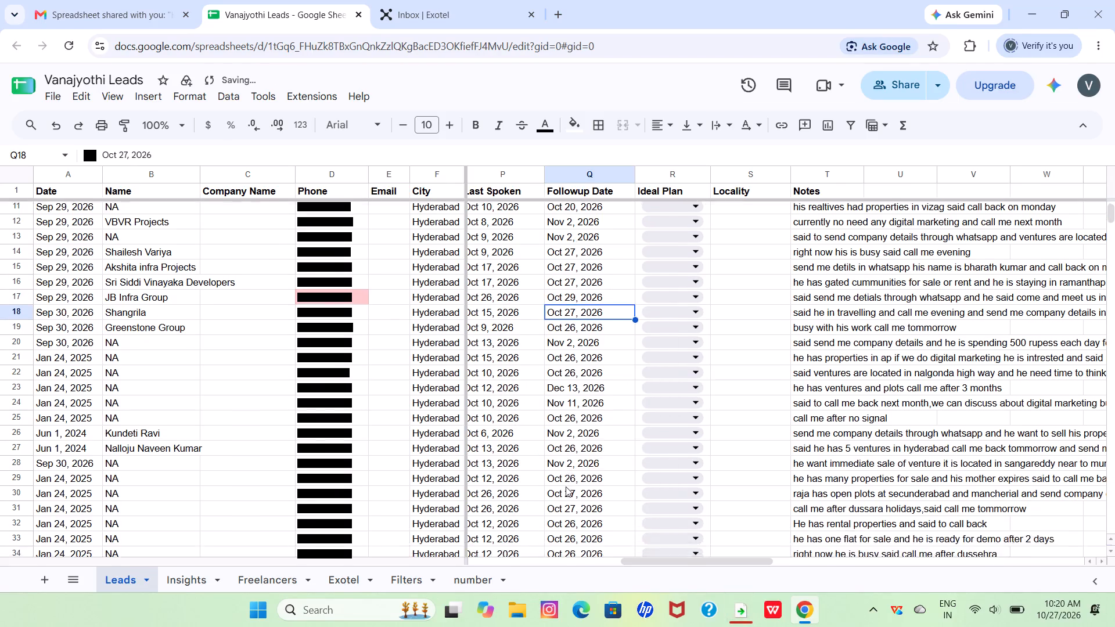
{"action": "scroll", "coordinate": [566, 487], "scroll_direction": "down", "scroll_amount": 1}
{"action": "double_click", "coordinate": [592, 269]}
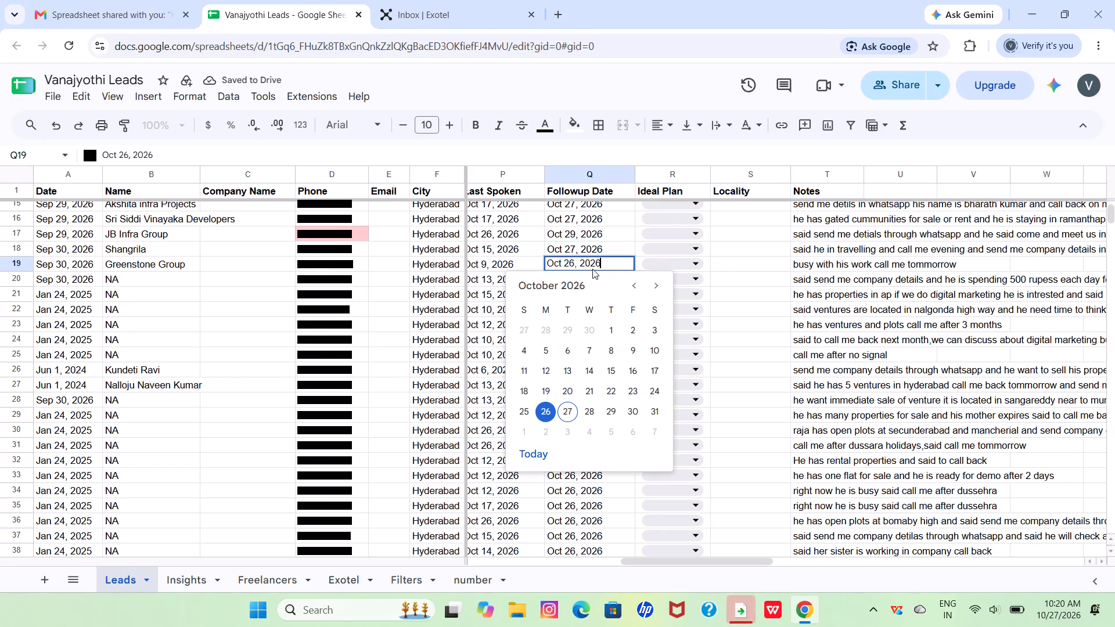
{"action": "left_click", "coordinate": [570, 417]}
{"action": "scroll", "coordinate": [570, 417], "scroll_direction": "down", "scroll_amount": 1}
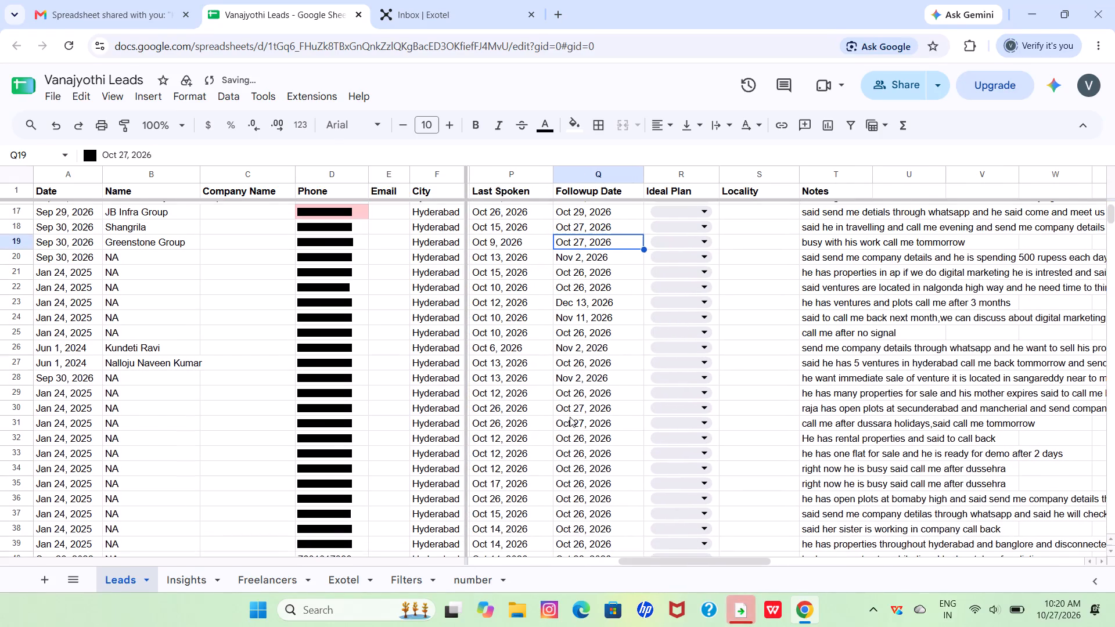
{"action": "double_click", "coordinate": [591, 274]}
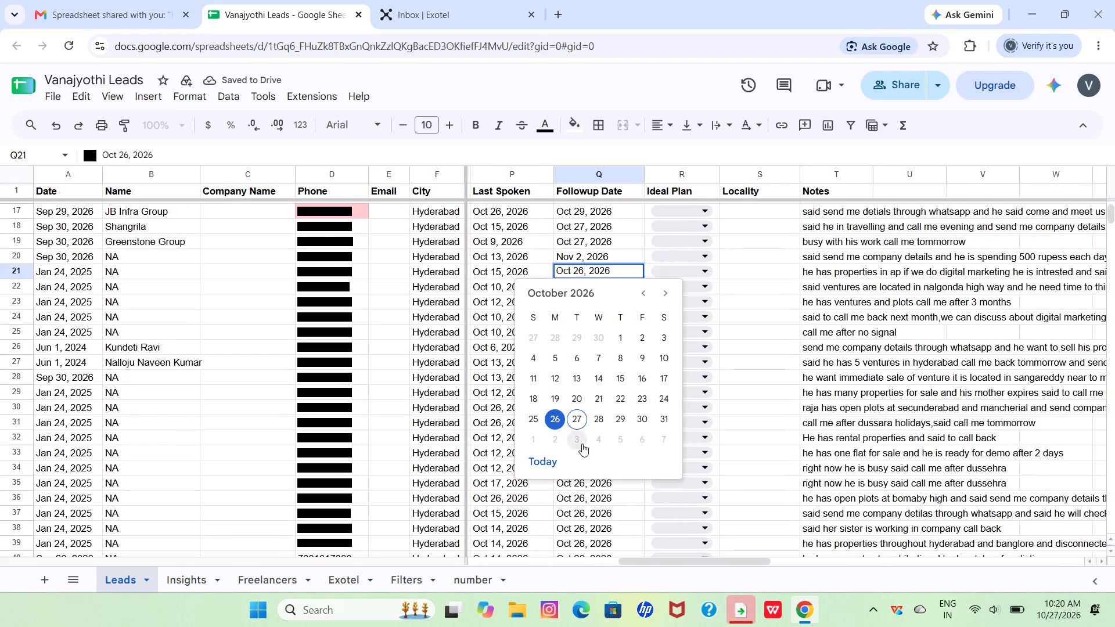
{"action": "left_click", "coordinate": [576, 409]}
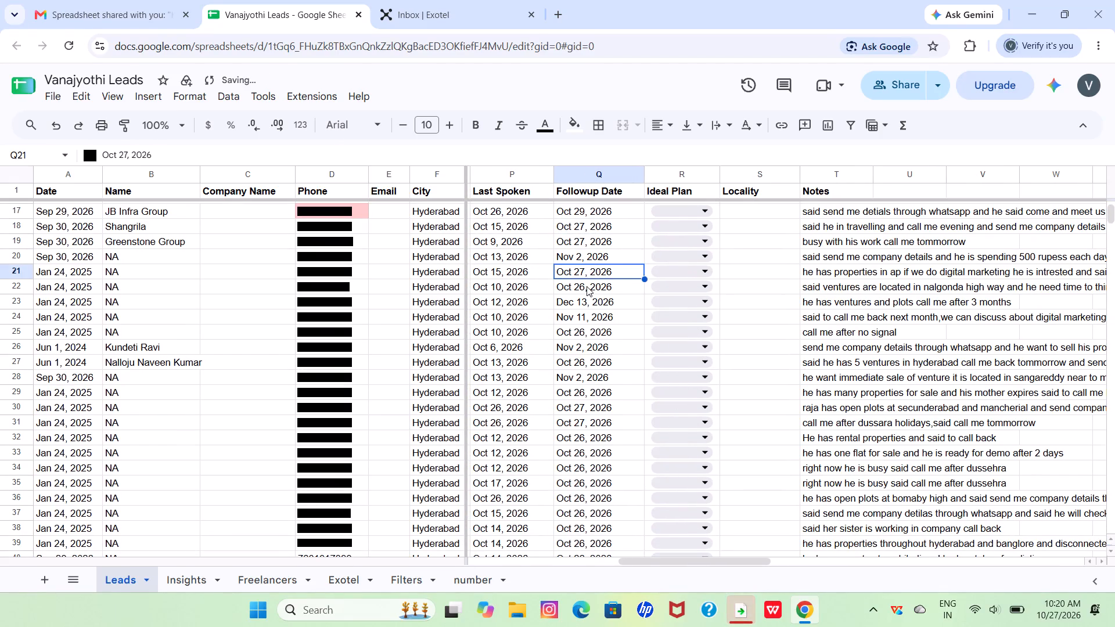
{"action": "double_click", "coordinate": [587, 286]}
{"action": "left_click", "coordinate": [575, 425]}
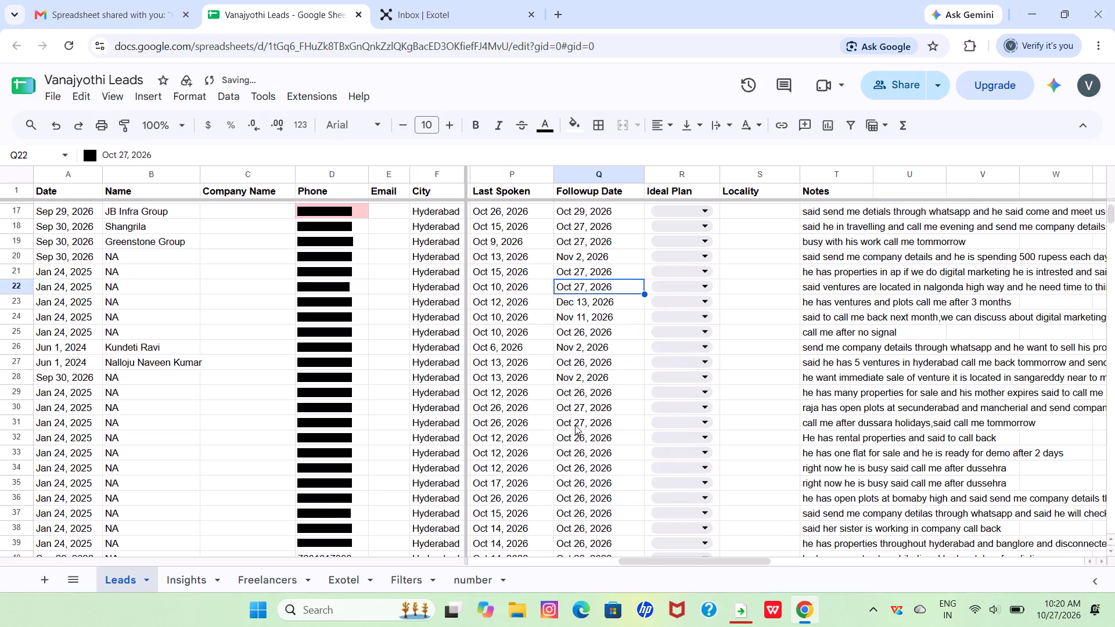
Set the Followup Date of the leads in rows 25, 27, 29 and 32 to Oct 27, 2026.
{"action": "scroll", "coordinate": [575, 425], "scroll_direction": "down", "scroll_amount": 1}
{"action": "double_click", "coordinate": [587, 282]}
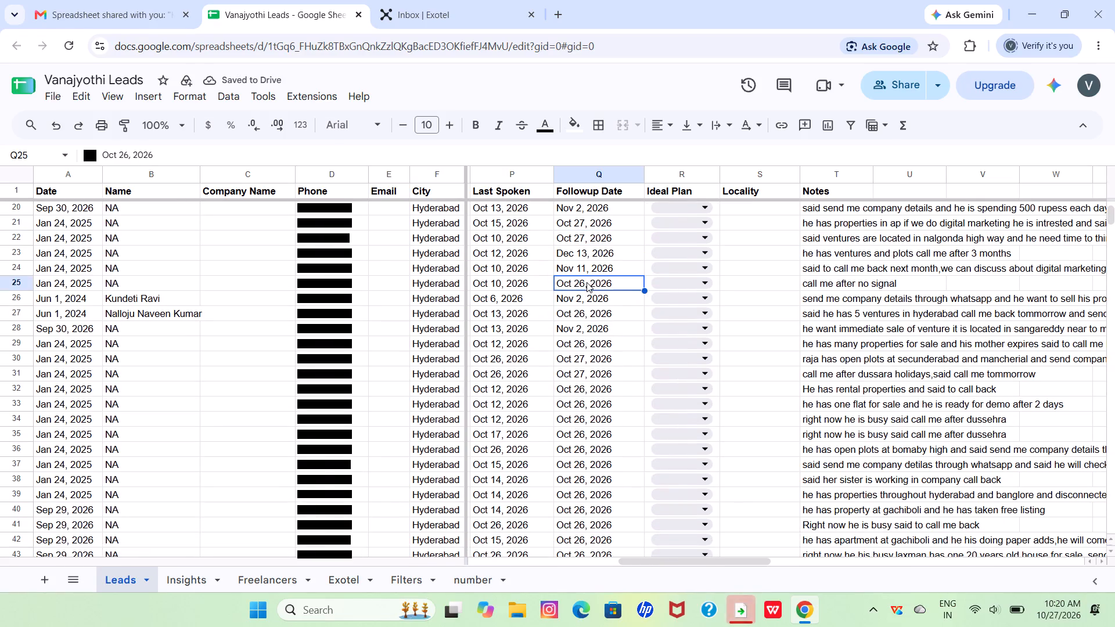
{"action": "left_click", "coordinate": [573, 433]}
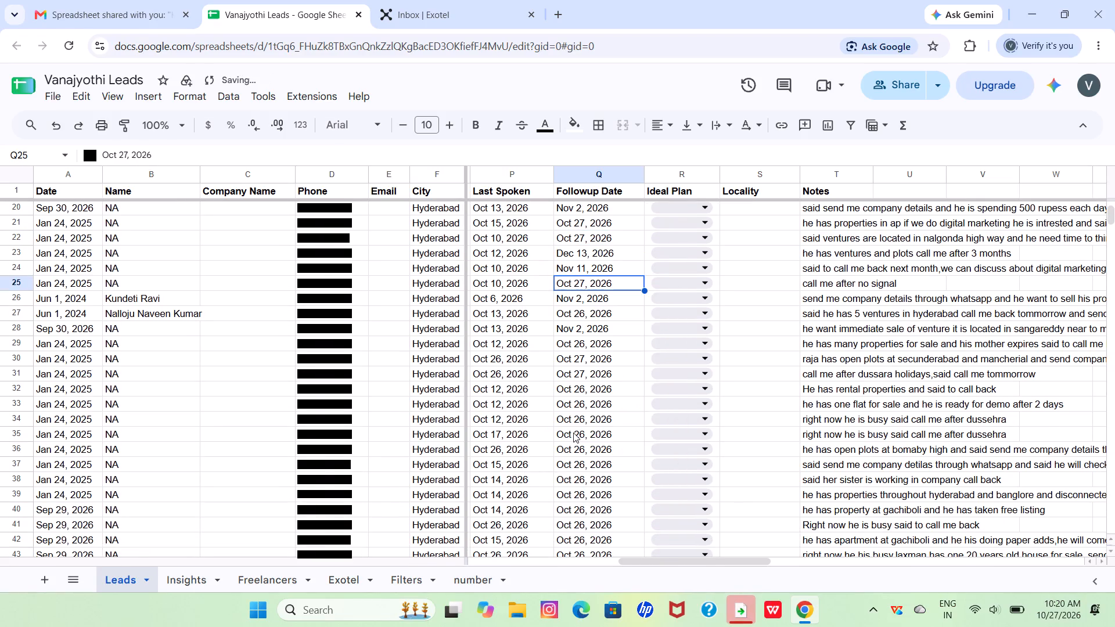
{"action": "left_click", "coordinate": [572, 311]}
{"action": "double_click", "coordinate": [572, 311]}
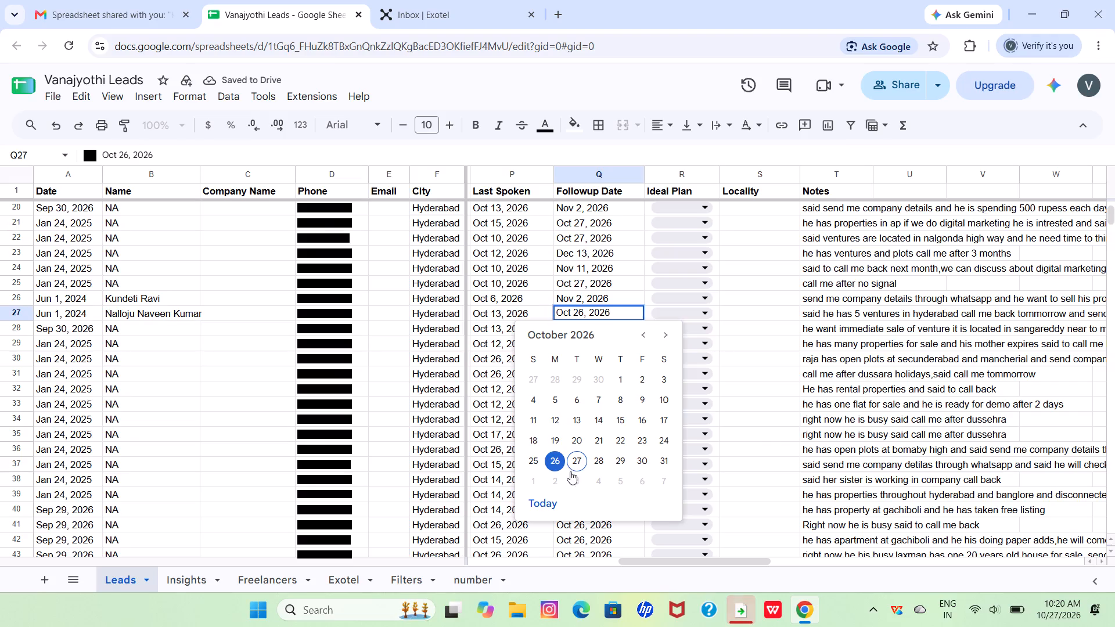
{"action": "left_click", "coordinate": [576, 458]}
{"action": "scroll", "coordinate": [576, 458], "scroll_direction": "down", "scroll_amount": 1}
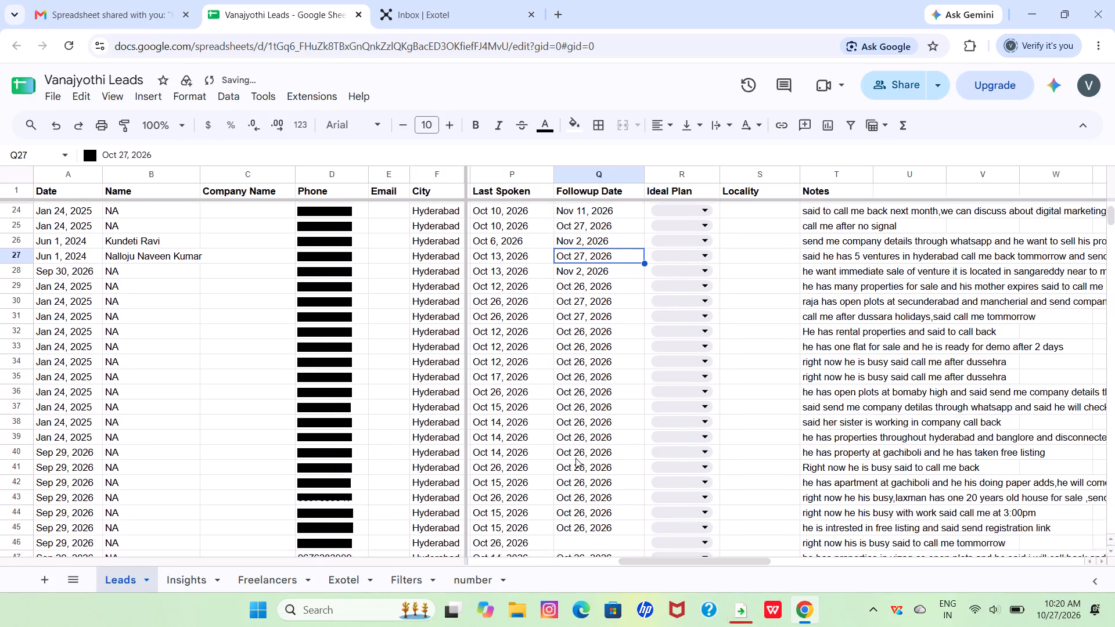
{"action": "scroll", "coordinate": [576, 458], "scroll_direction": "down", "scroll_amount": 1}
{"action": "double_click", "coordinate": [586, 240]}
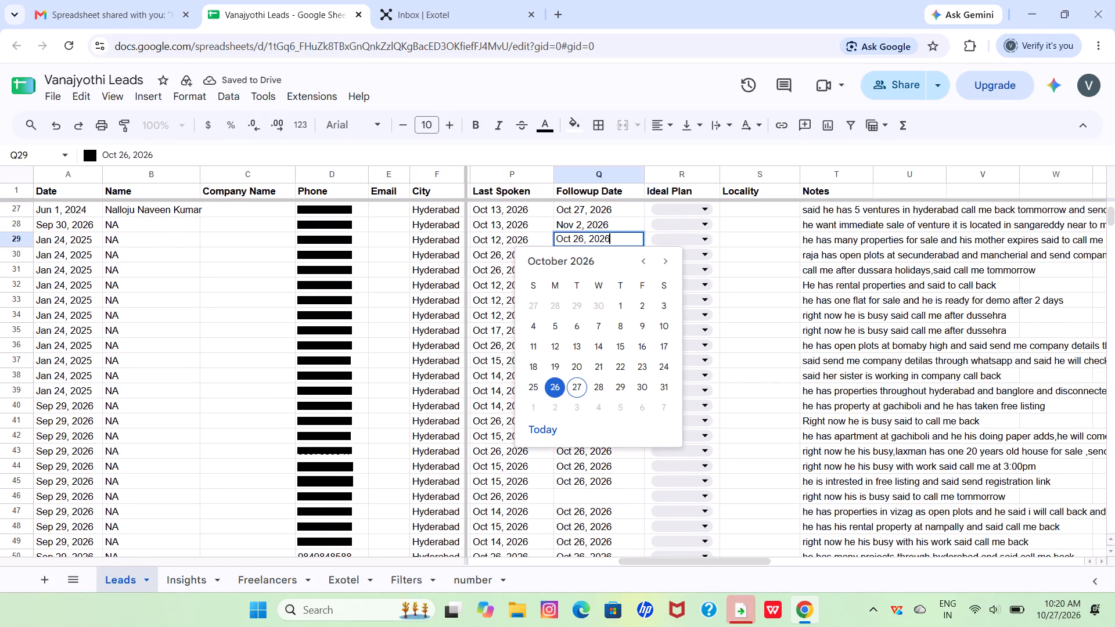
{"action": "left_click", "coordinate": [580, 388]}
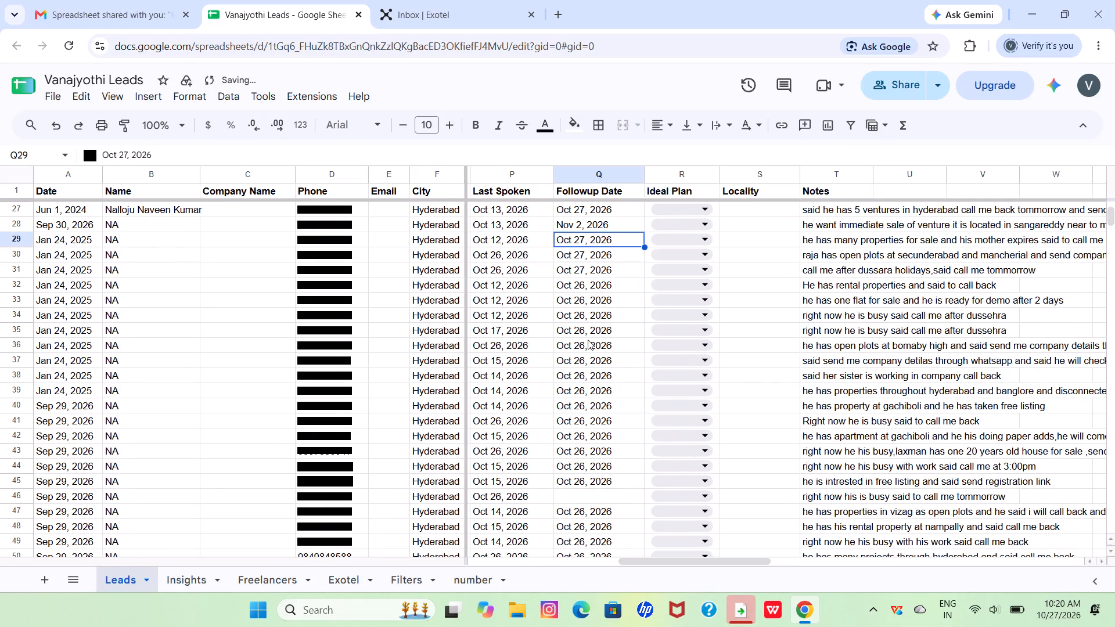
{"action": "double_click", "coordinate": [588, 287]}
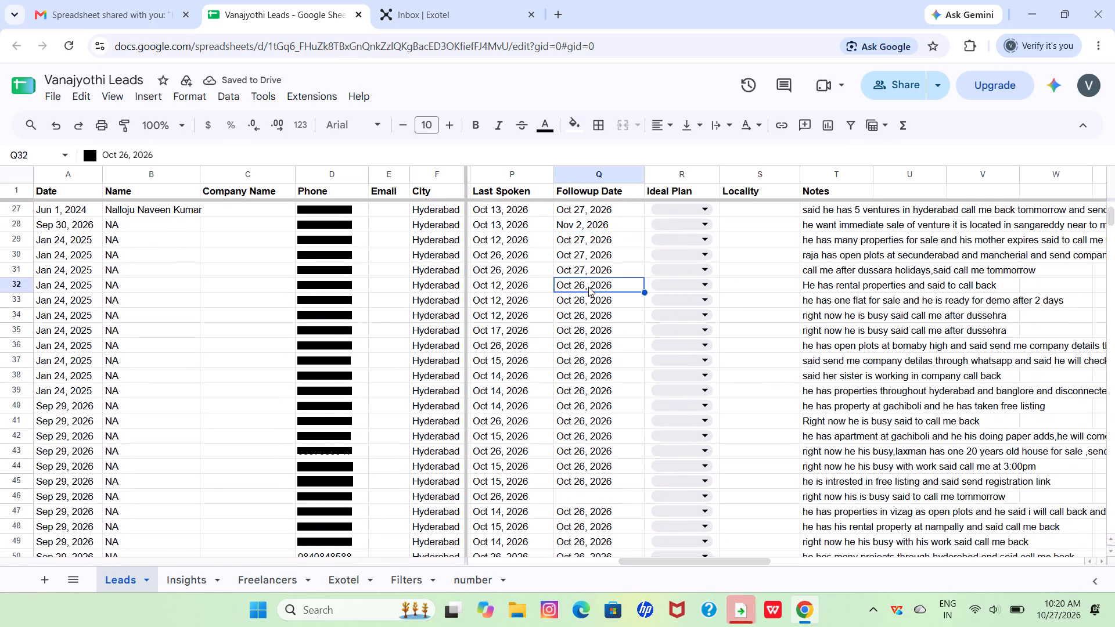
{"action": "left_click", "coordinate": [573, 433]}
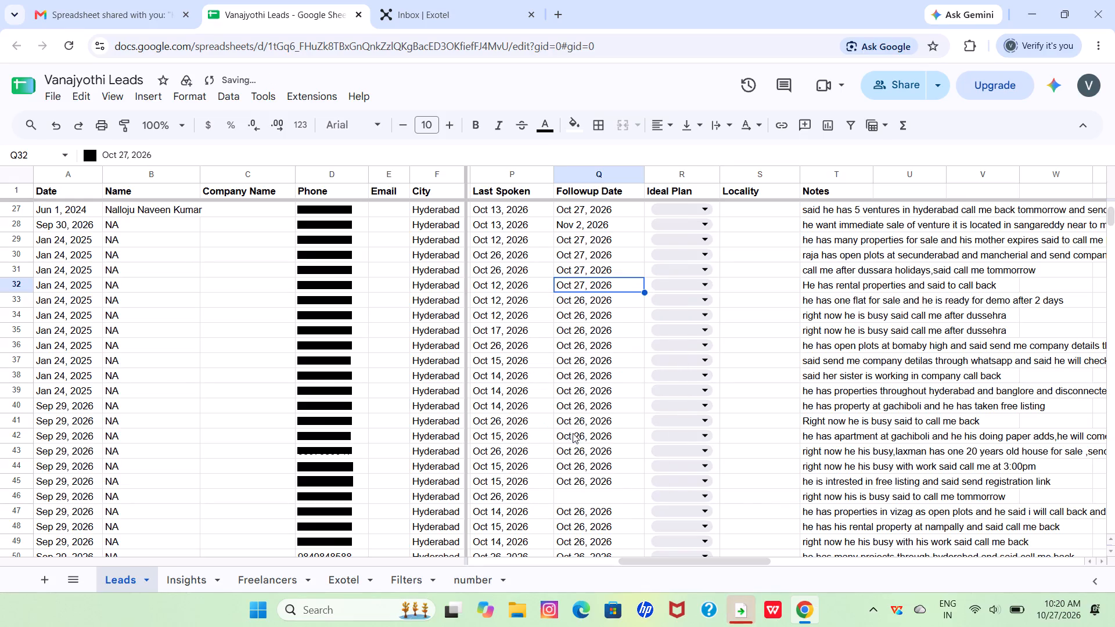
Set the Followup Date of the leads in rows 33 through 36 to Oct 27, 2026.
{"action": "double_click", "coordinate": [589, 300]}
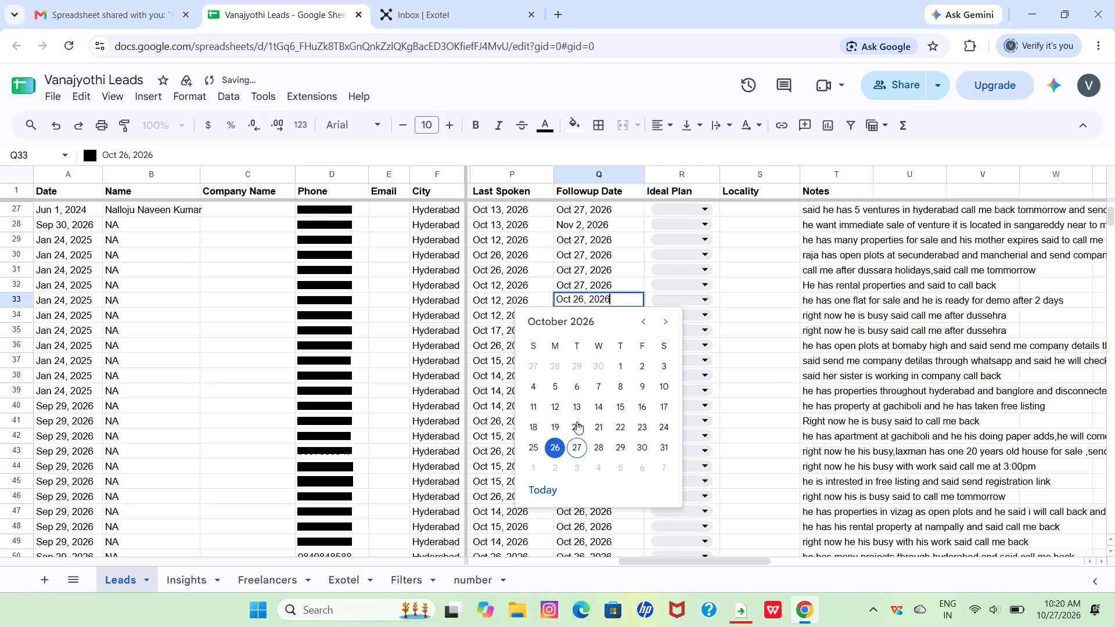
{"action": "left_click", "coordinate": [580, 442]}
{"action": "double_click", "coordinate": [598, 311]}
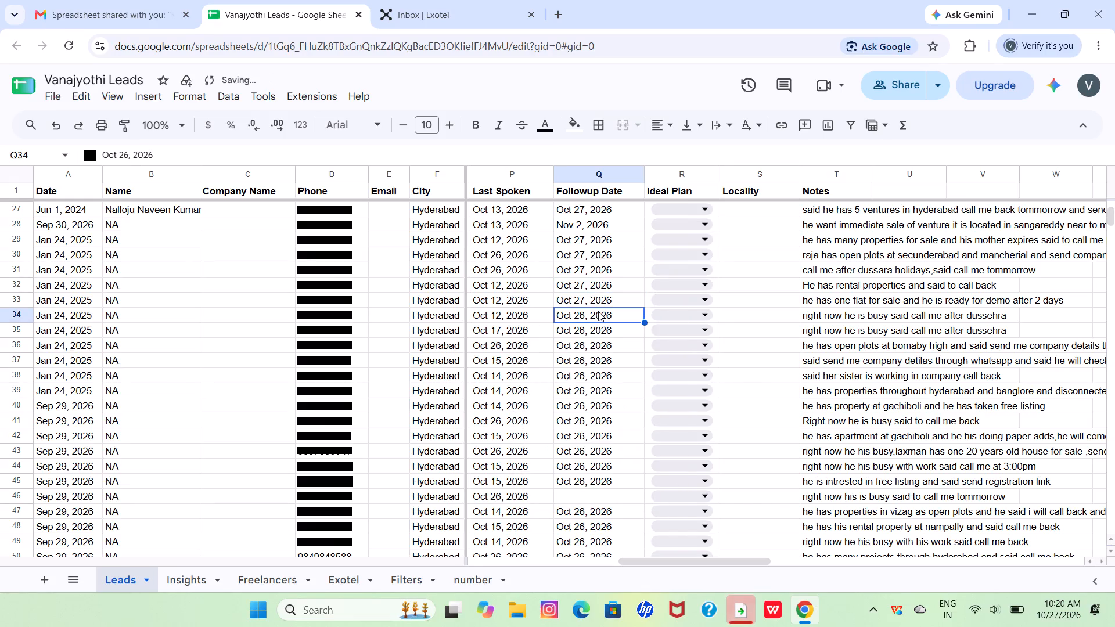
{"action": "left_click", "coordinate": [573, 452]}
{"action": "double_click", "coordinate": [587, 333]}
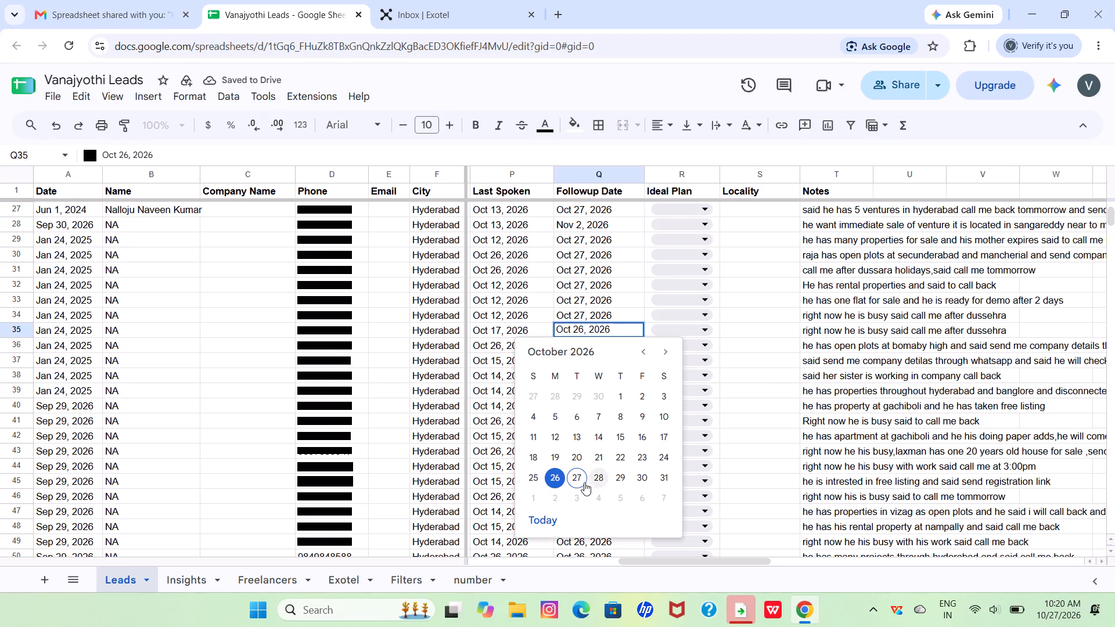
{"action": "left_click", "coordinate": [578, 476]}
{"action": "double_click", "coordinate": [588, 350]}
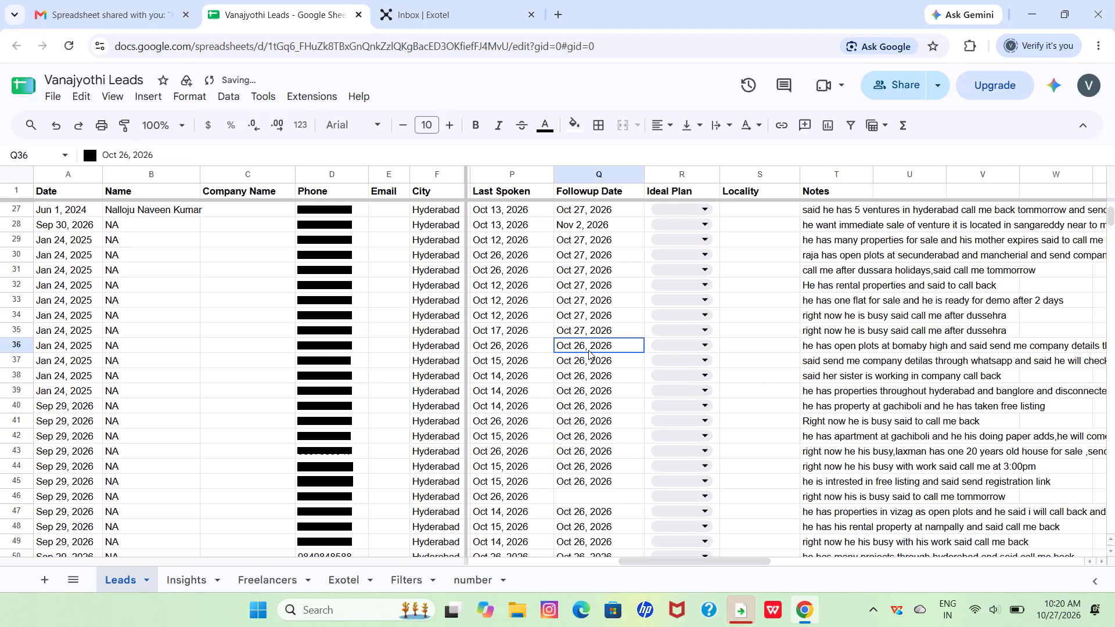
{"action": "left_click", "coordinate": [574, 492]}
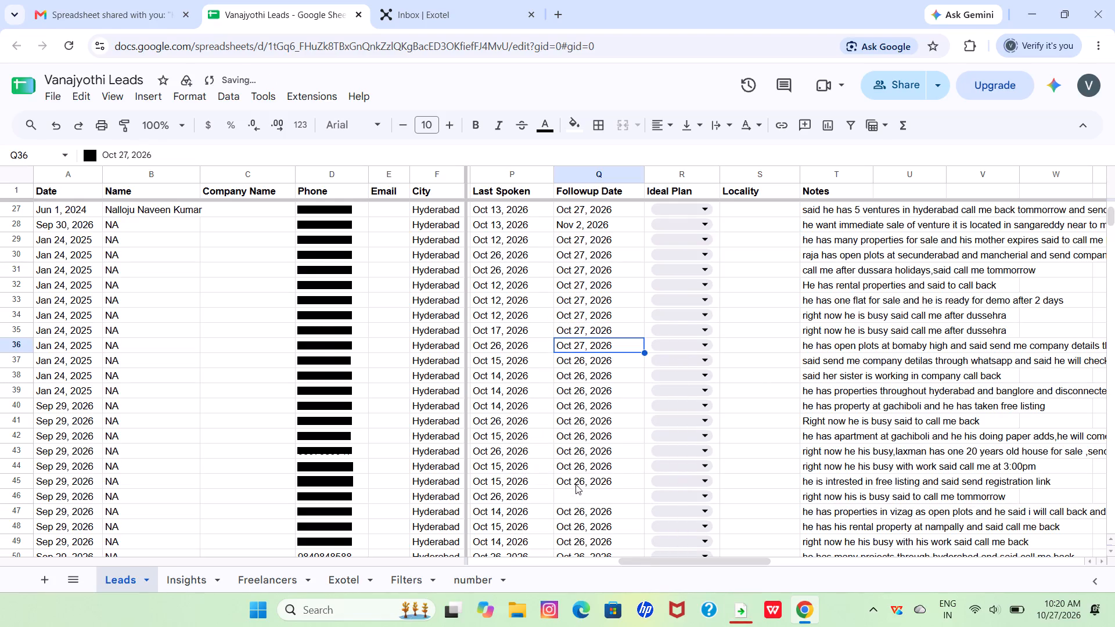
Set the Followup Date of the leads in rows 37, 38 and 39 to Oct 27, 2026.
{"action": "double_click", "coordinate": [602, 358]}
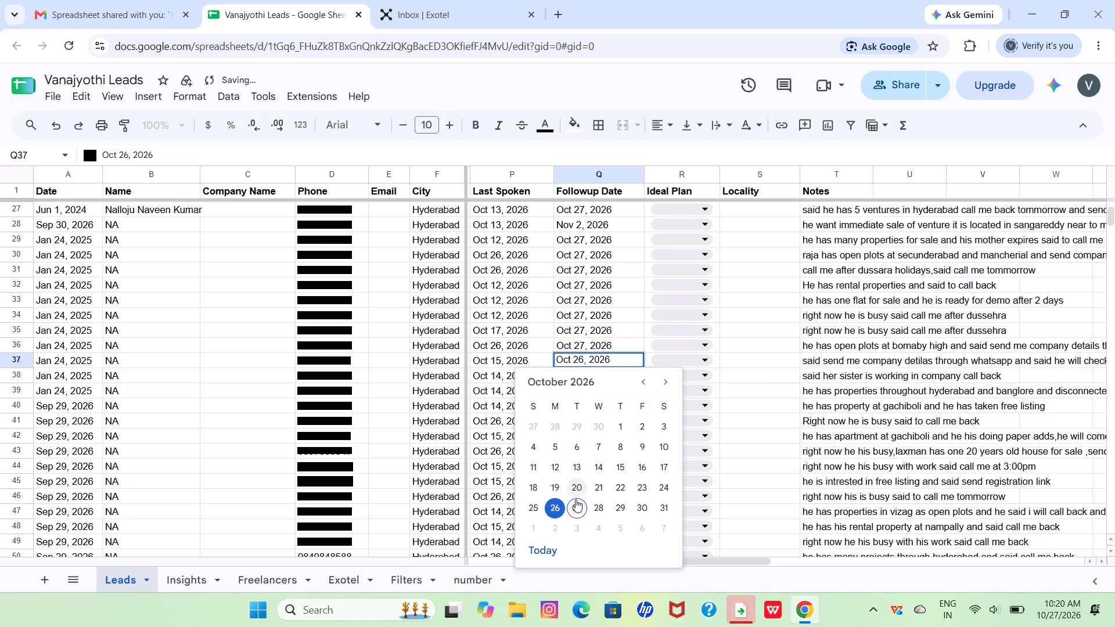
{"action": "left_click", "coordinate": [576, 500]}
{"action": "double_click", "coordinate": [585, 388]}
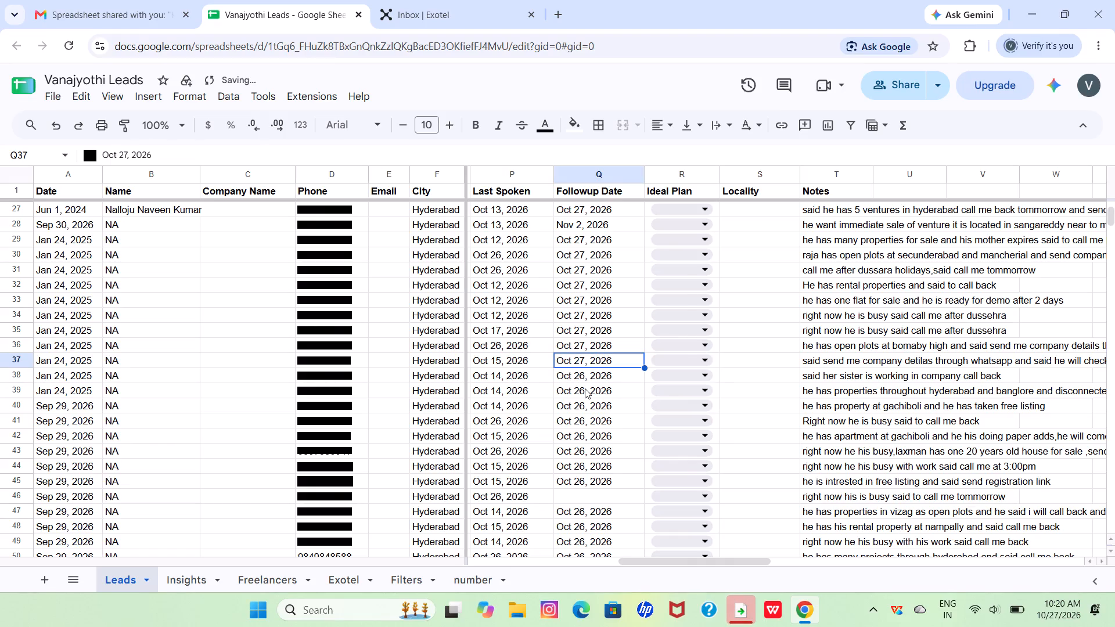
{"action": "left_click", "coordinate": [576, 320]}
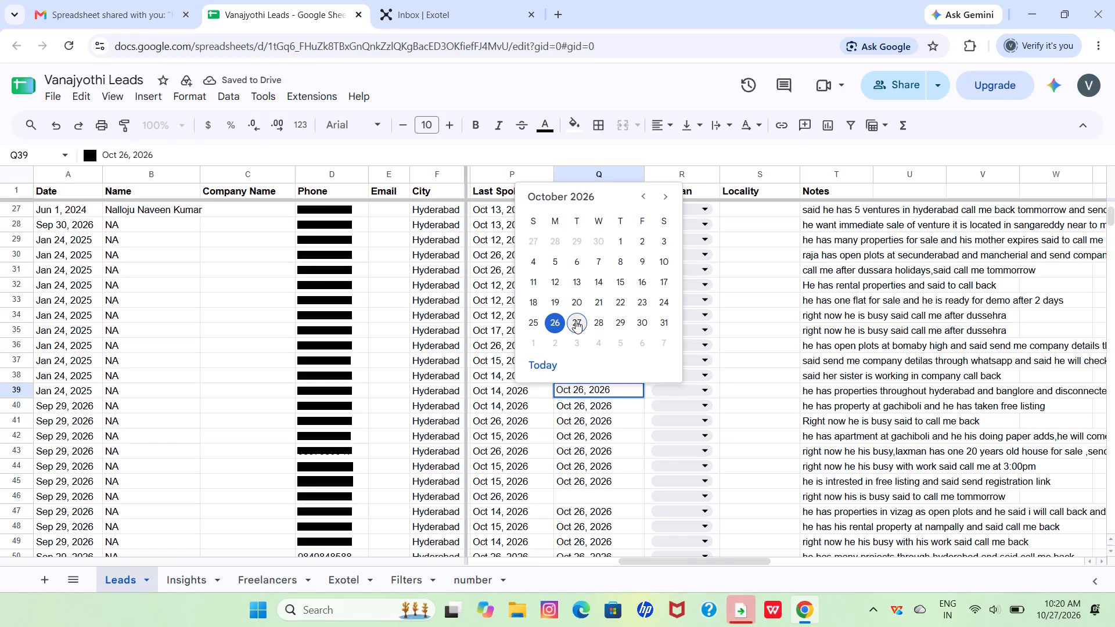
{"action": "double_click", "coordinate": [584, 382]}
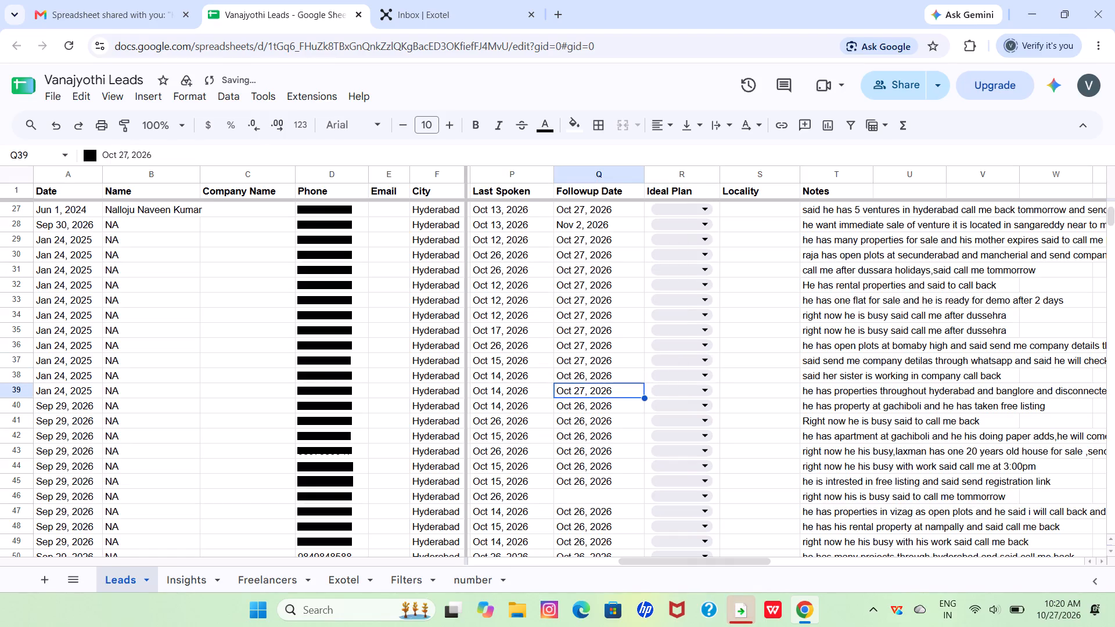
{"action": "double_click", "coordinate": [577, 376]}
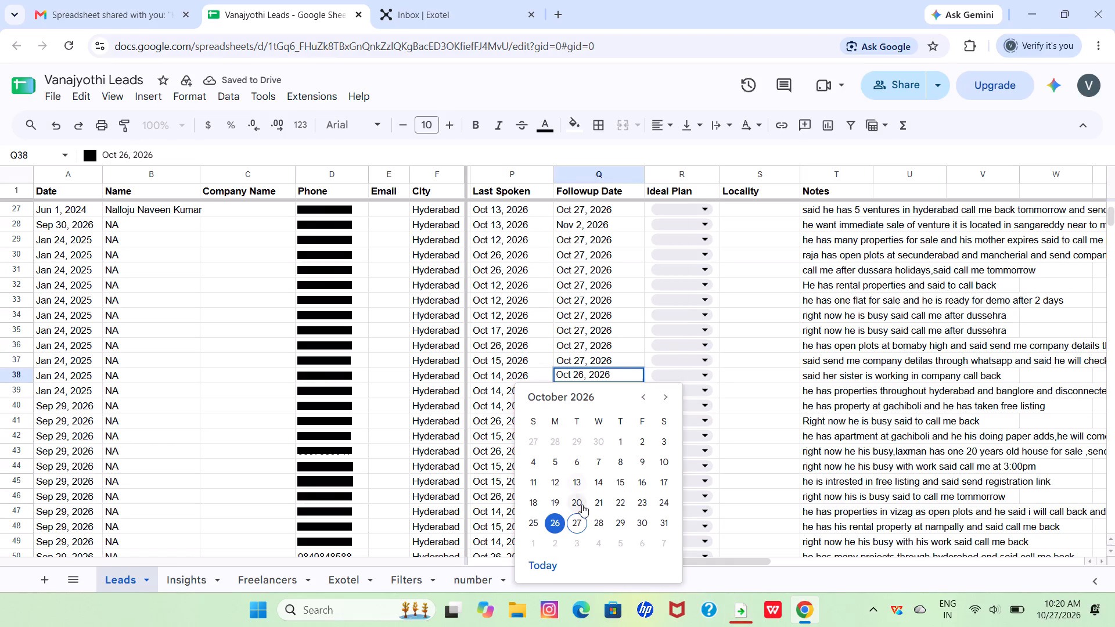
{"action": "left_click", "coordinate": [574, 529]}
Set the Followup Date of the leads in rows 40, 41 and 42 to Oct 27, 2026.
{"action": "scroll", "coordinate": [574, 529], "scroll_direction": "down", "scroll_amount": 2}
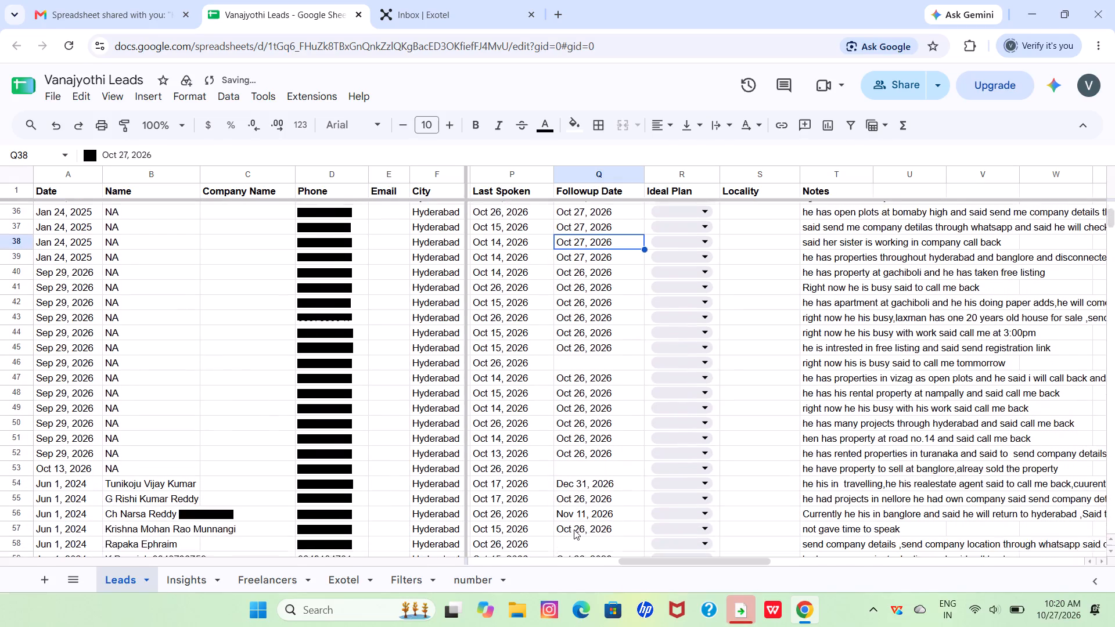
{"action": "scroll", "coordinate": [574, 529], "scroll_direction": "down", "scroll_amount": 1}
{"action": "left_click", "coordinate": [591, 246]}
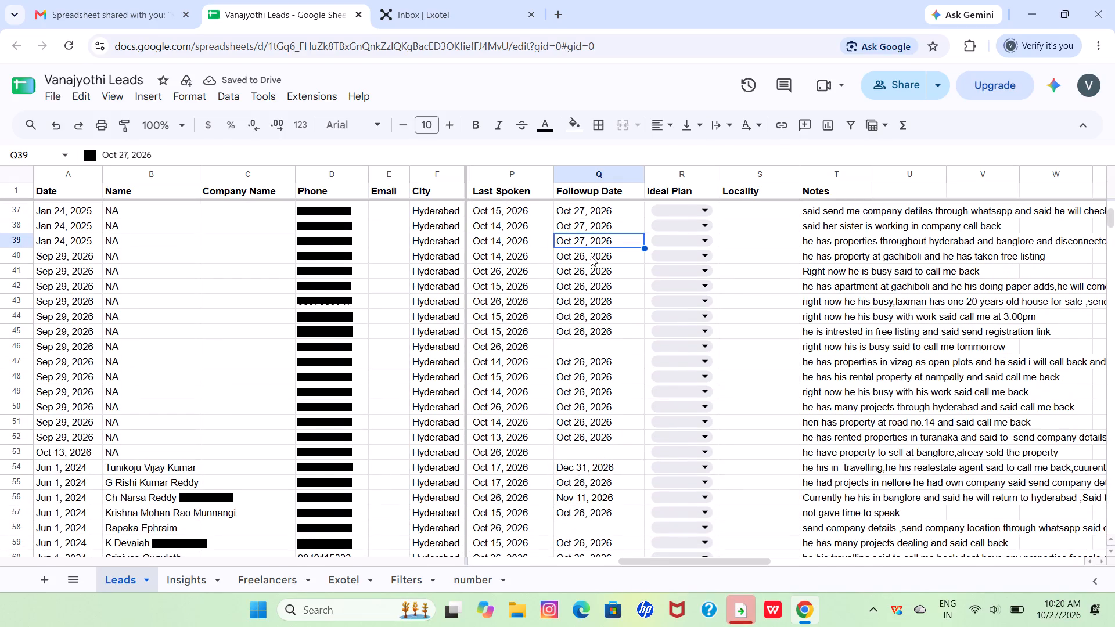
{"action": "double_click", "coordinate": [590, 256]}
{"action": "left_click", "coordinate": [575, 399]}
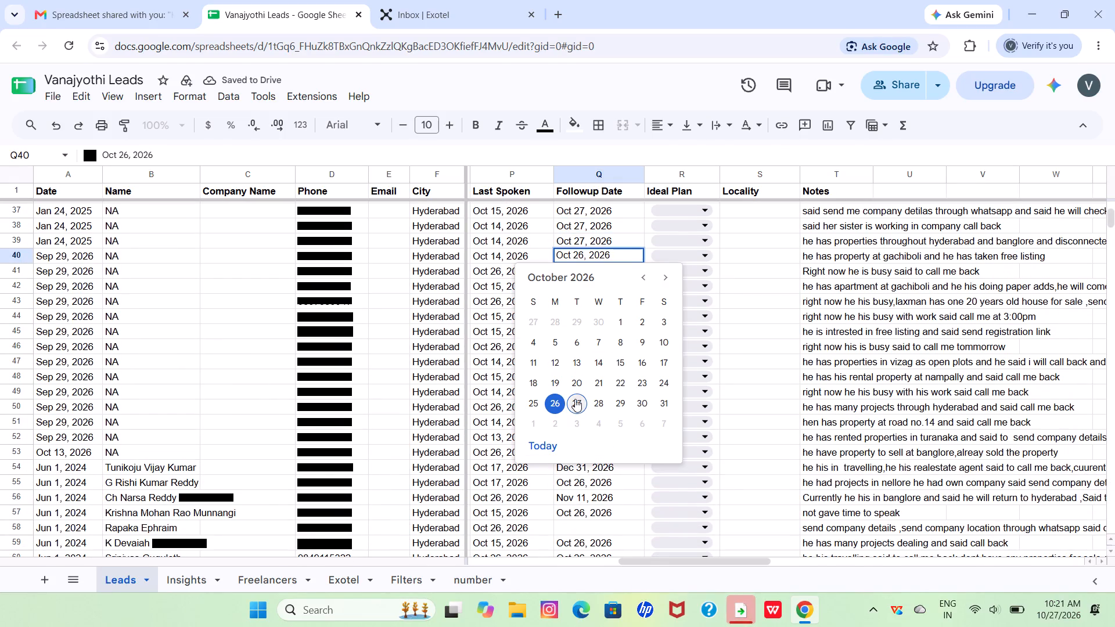
{"action": "double_click", "coordinate": [590, 275]}
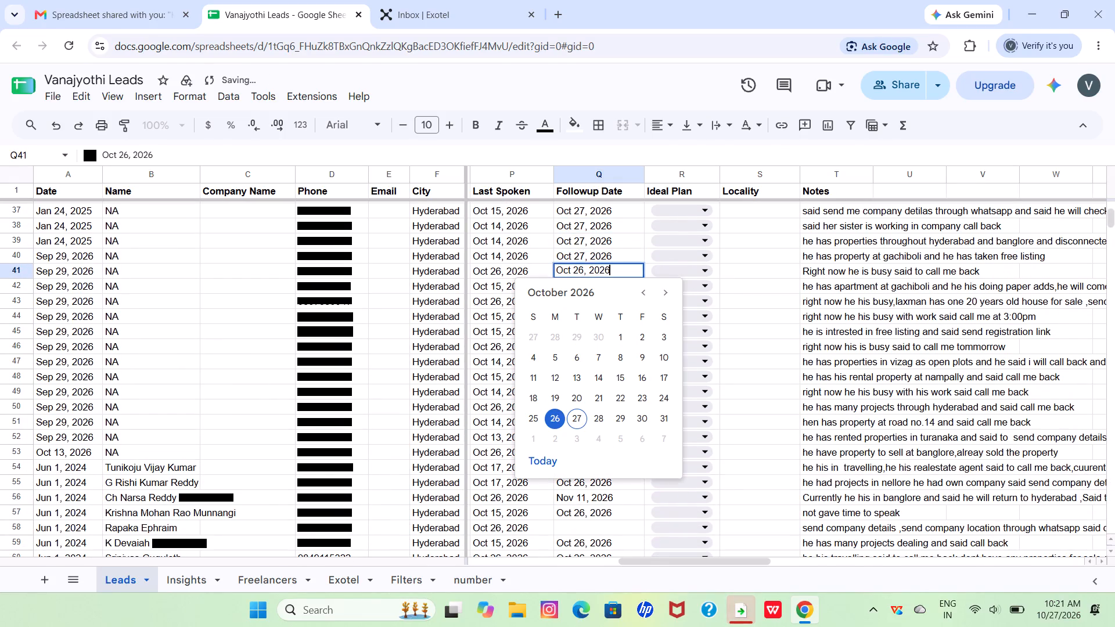
{"action": "left_click", "coordinate": [577, 420]}
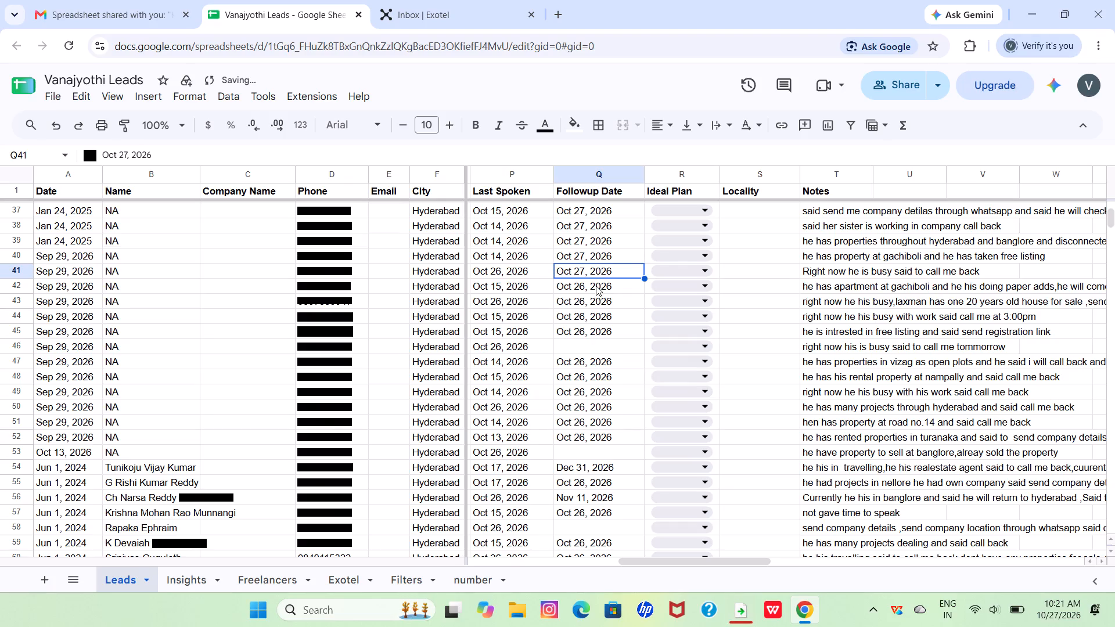
{"action": "double_click", "coordinate": [594, 284]}
{"action": "left_click", "coordinate": [581, 428]}
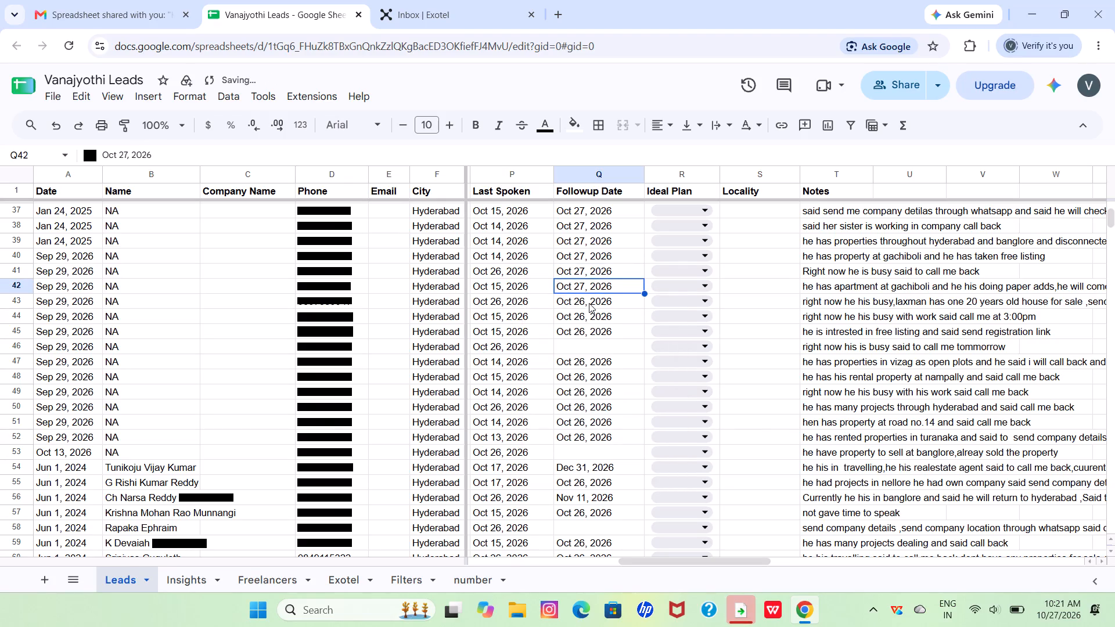
Set the Followup Date of the leads in rows 43, 44 and 45 to Oct 27, 2026.
{"action": "double_click", "coordinate": [589, 303]}
{"action": "left_click", "coordinate": [579, 452]}
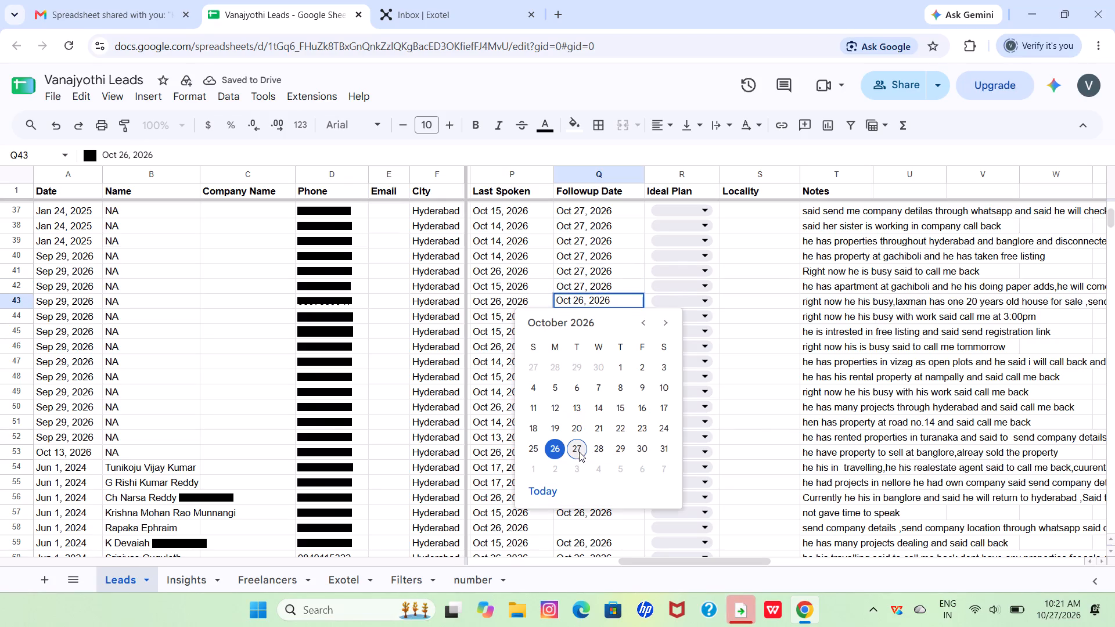
{"action": "double_click", "coordinate": [586, 320]}
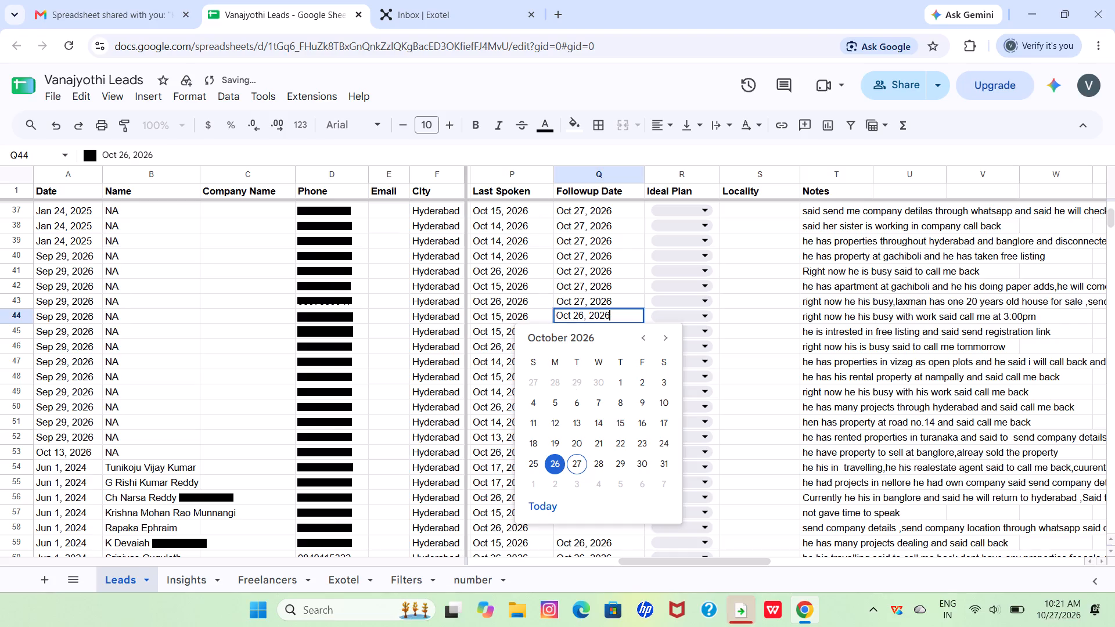
{"action": "left_click", "coordinate": [576, 455]}
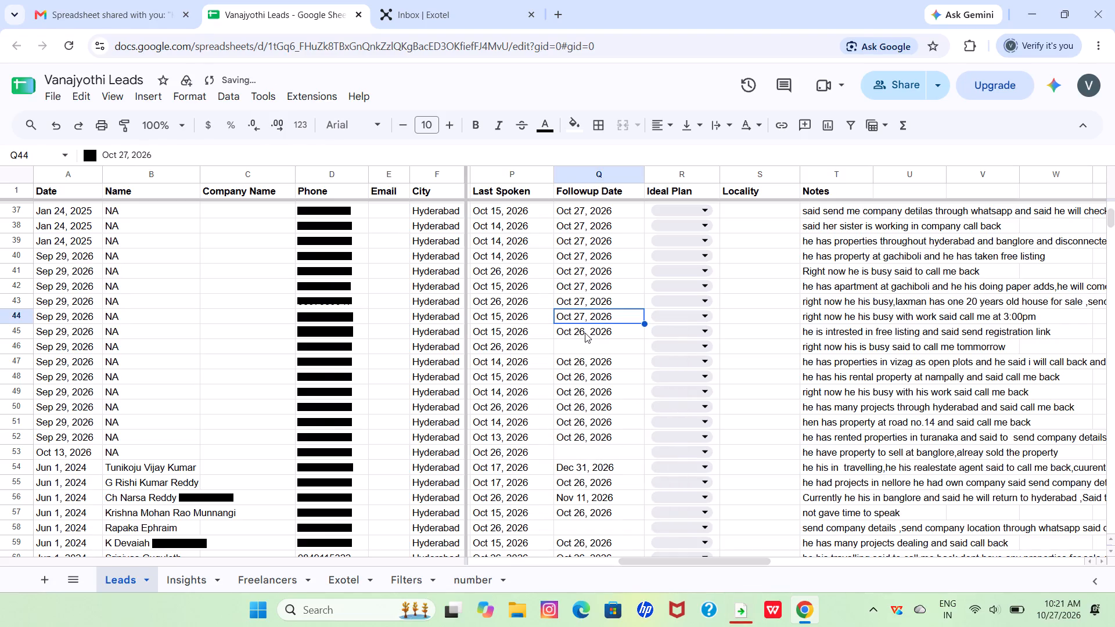
{"action": "double_click", "coordinate": [585, 331]}
{"action": "left_click", "coordinate": [575, 484]}
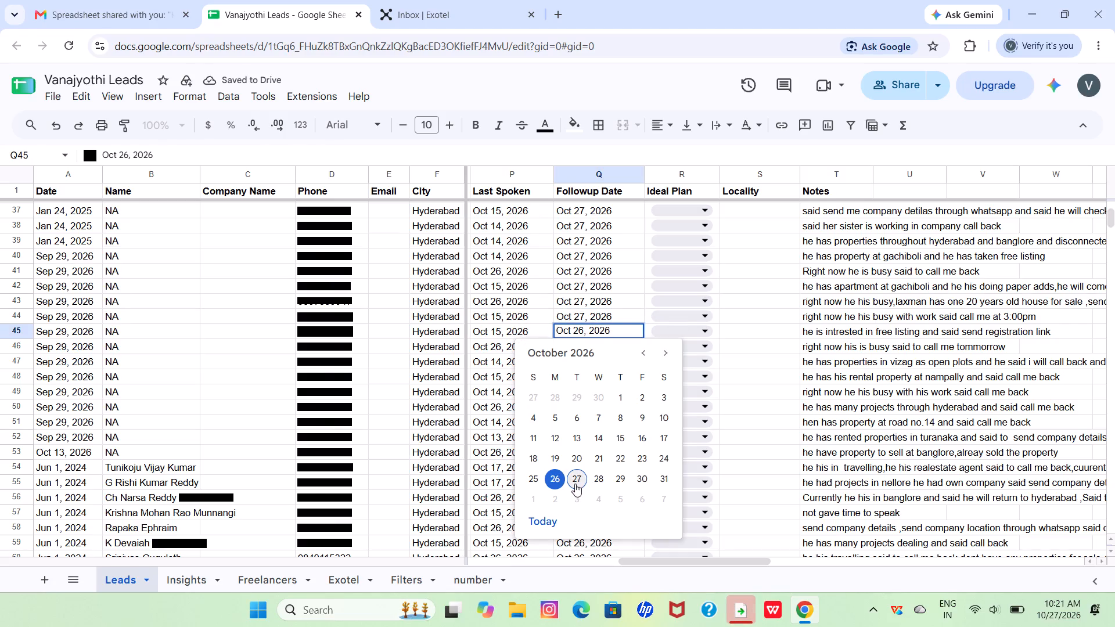
Set the Followup Date of the leads in rows 47, 48 and 49 to Oct 27, 2026.
{"action": "double_click", "coordinate": [585, 362]}
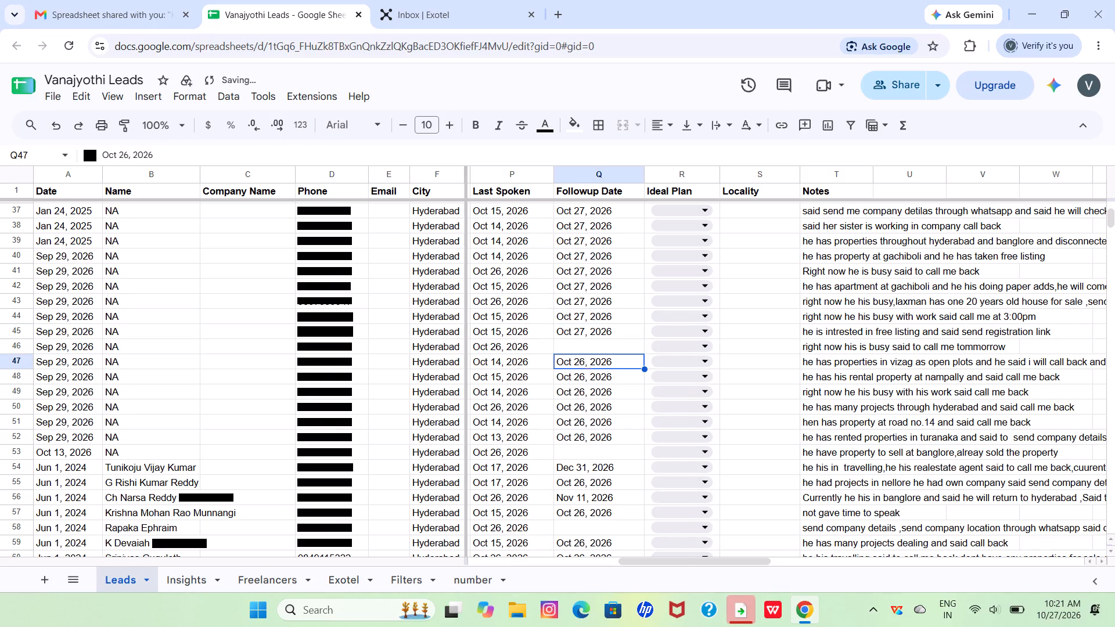
{"action": "left_click", "coordinate": [571, 499]}
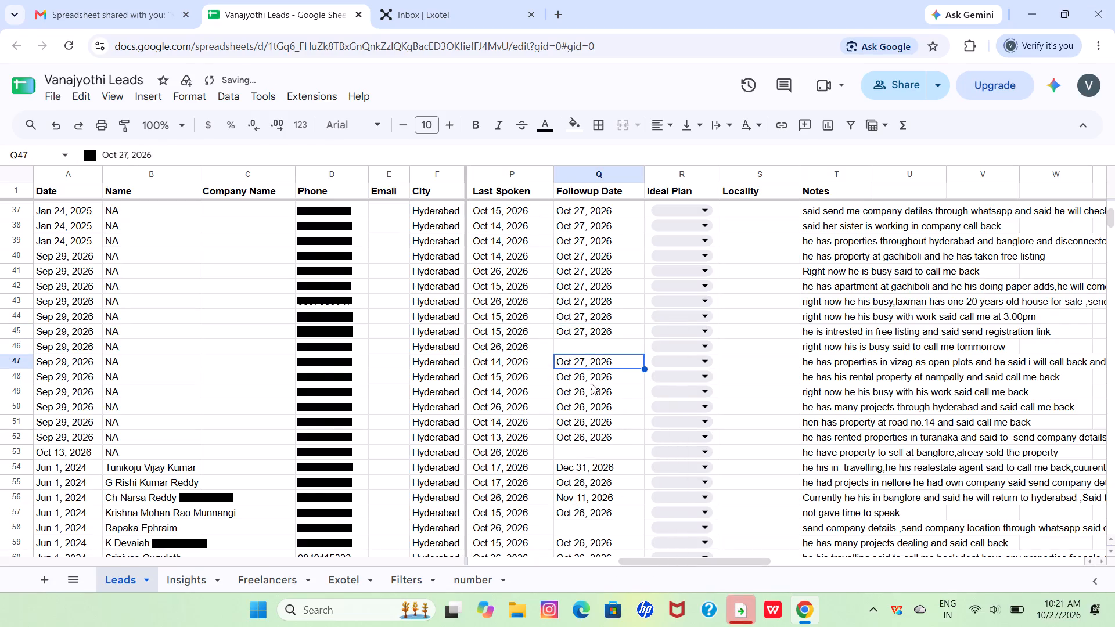
{"action": "double_click", "coordinate": [591, 384]}
{"action": "double_click", "coordinate": [585, 373]}
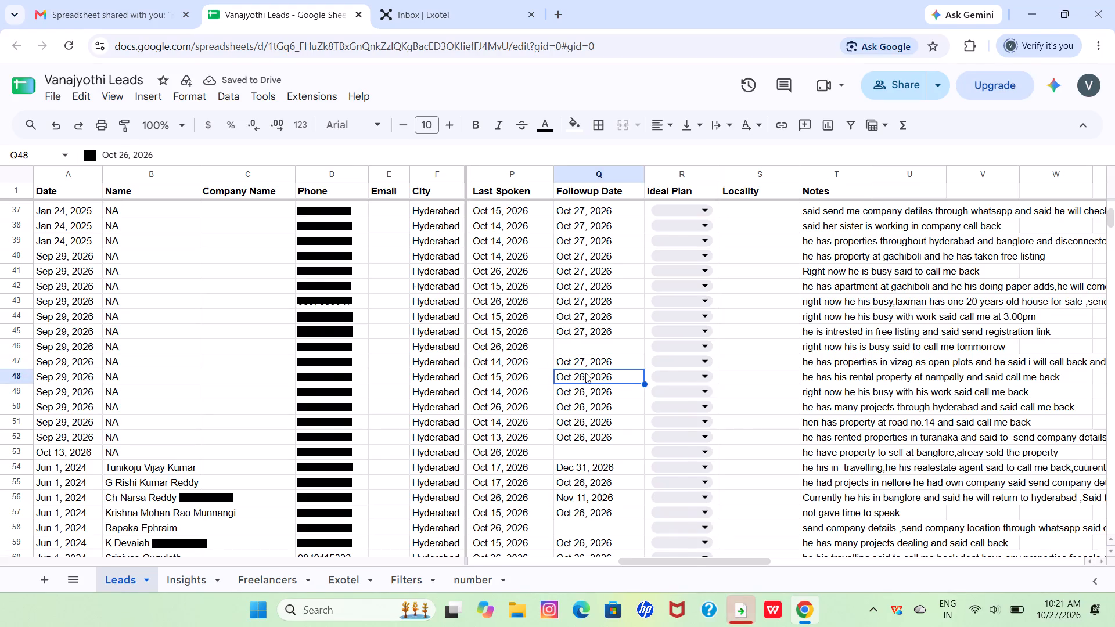
{"action": "left_click", "coordinate": [574, 526]}
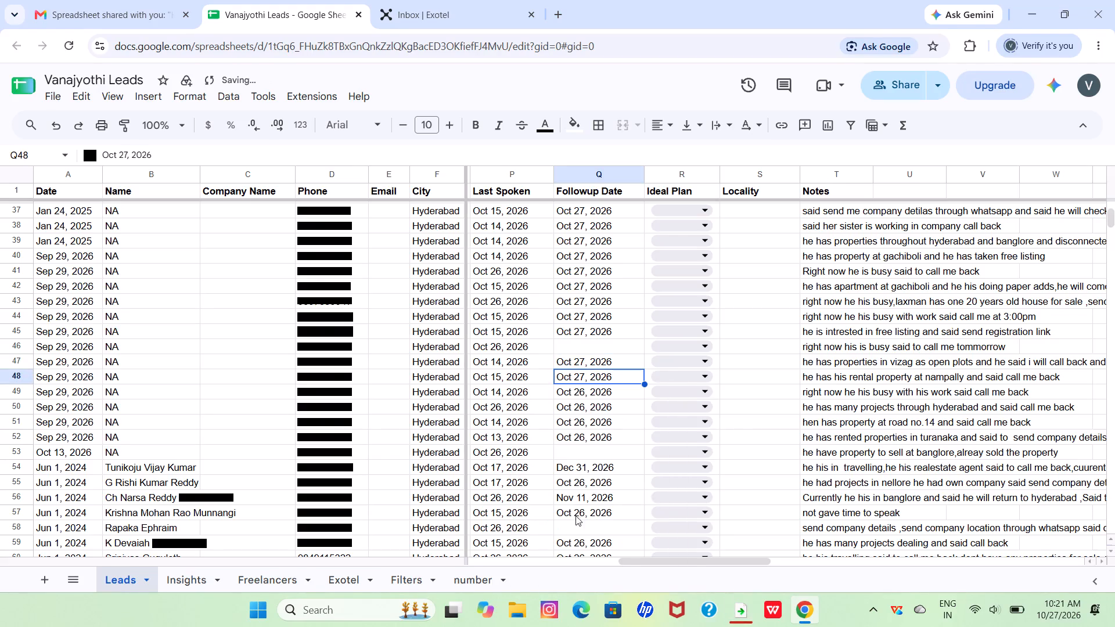
{"action": "double_click", "coordinate": [587, 397]}
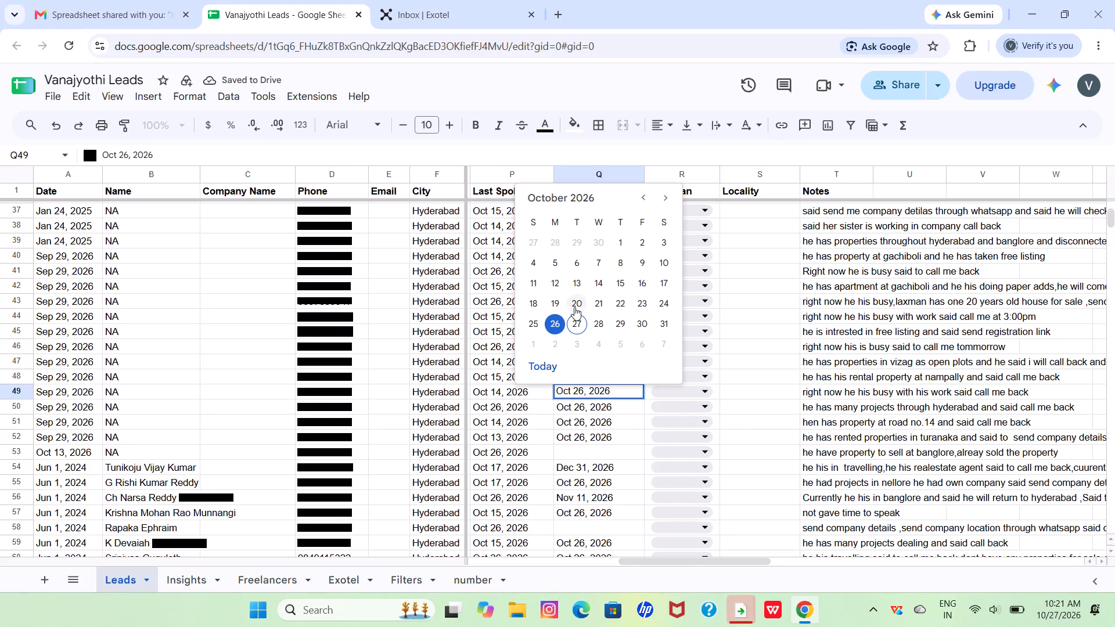
{"action": "left_click", "coordinate": [575, 326]}
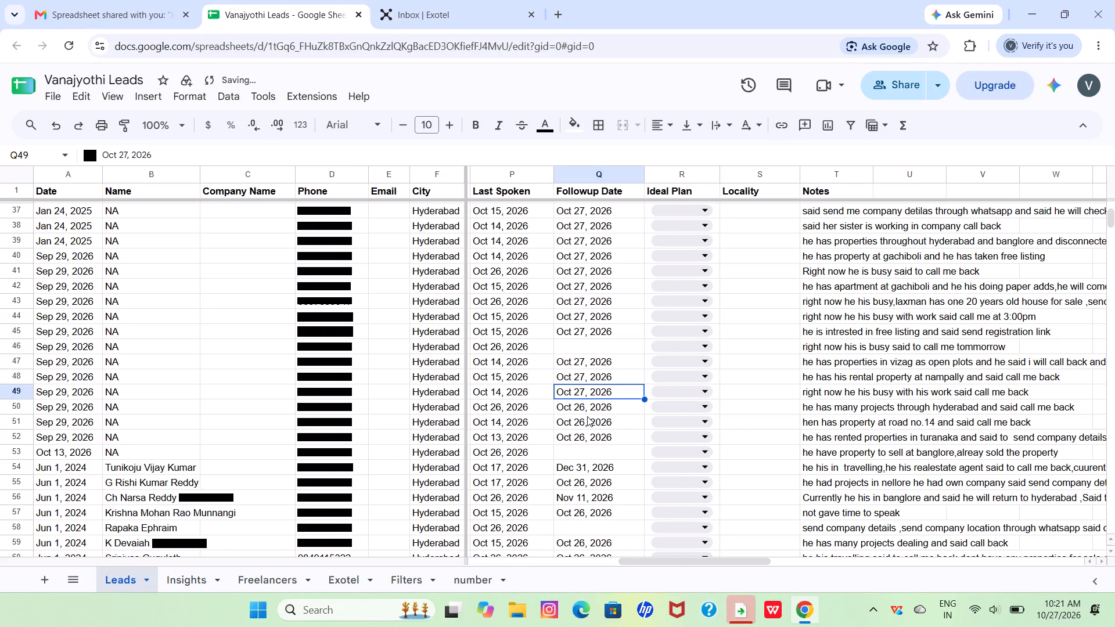
Set the Followup Date of the leads in rows 50, 51 and 52 to Oct 27, 2026.
{"action": "double_click", "coordinate": [587, 416]}
{"action": "double_click", "coordinate": [586, 428]}
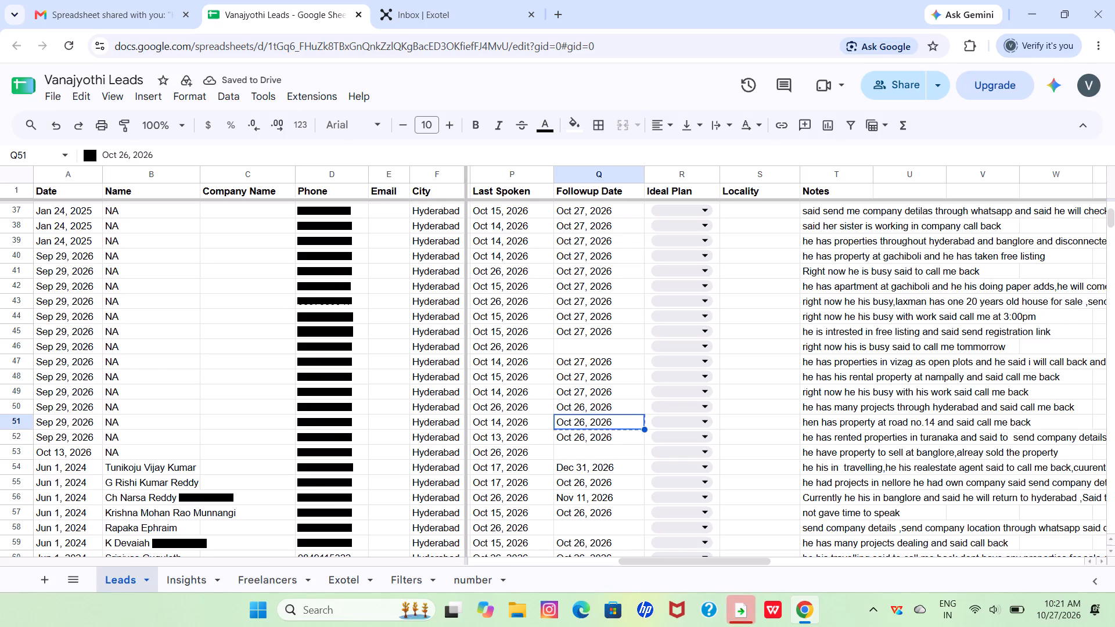
{"action": "double_click", "coordinate": [583, 415]}
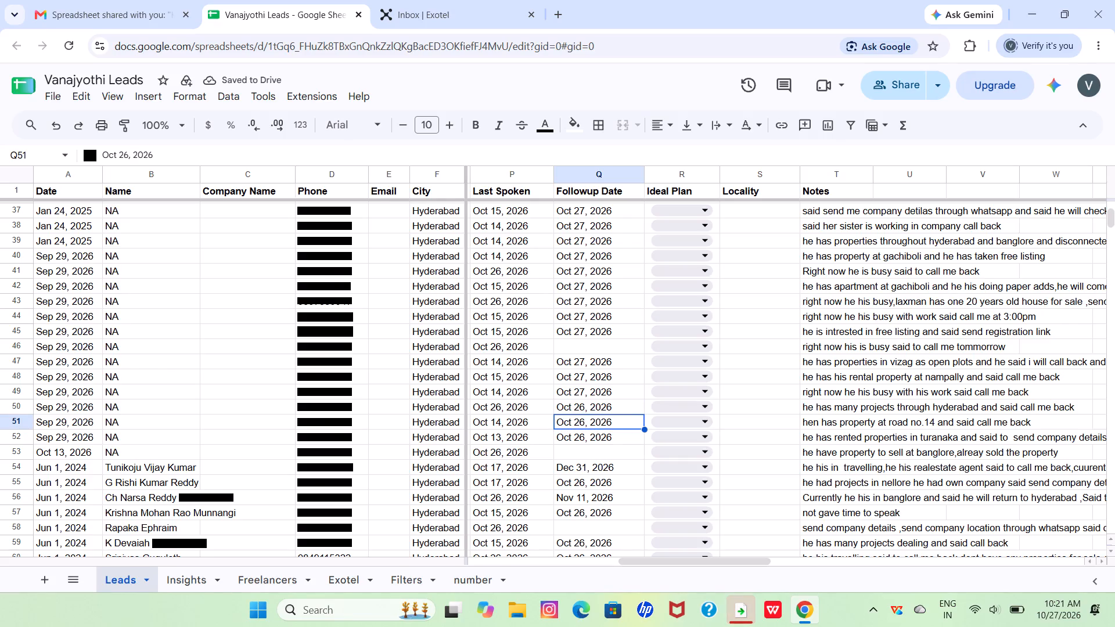
{"action": "double_click", "coordinate": [581, 412]}
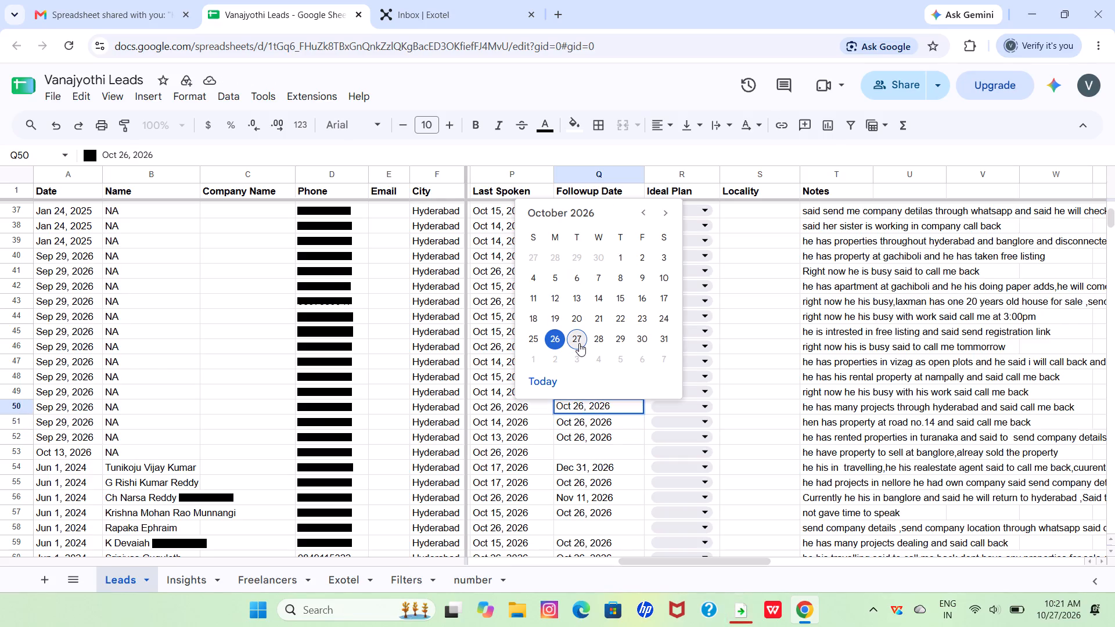
{"action": "left_click", "coordinate": [579, 343]}
{"action": "scroll", "coordinate": [587, 453], "scroll_direction": "down", "scroll_amount": 4}
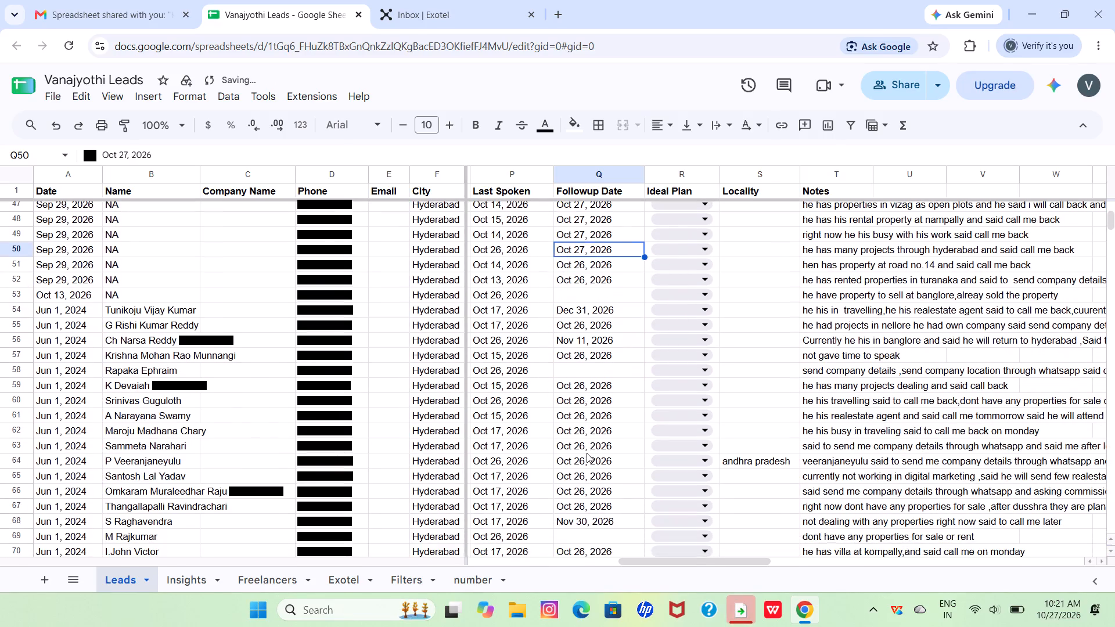
{"action": "double_click", "coordinate": [588, 264]}
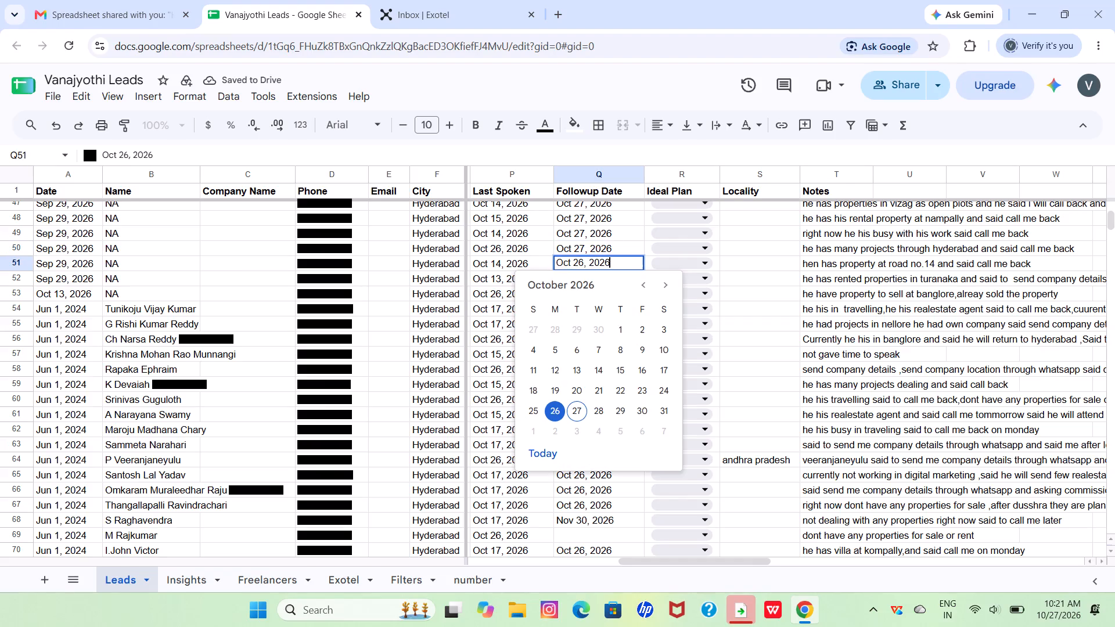
{"action": "left_click", "coordinate": [577, 406]}
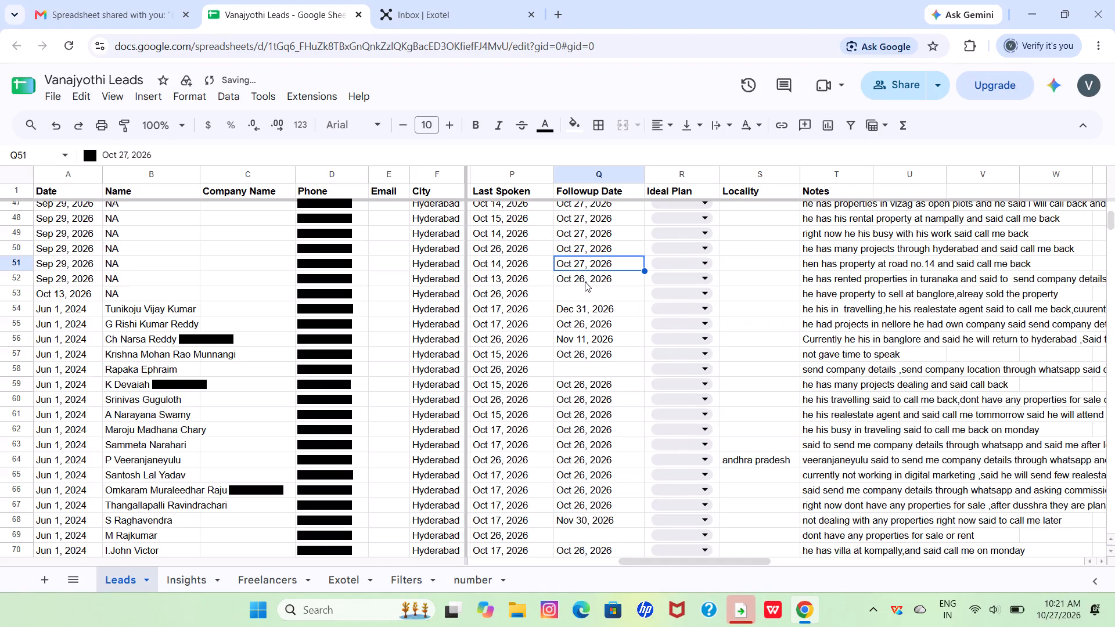
{"action": "double_click", "coordinate": [585, 282]}
{"action": "left_click", "coordinate": [572, 421]}
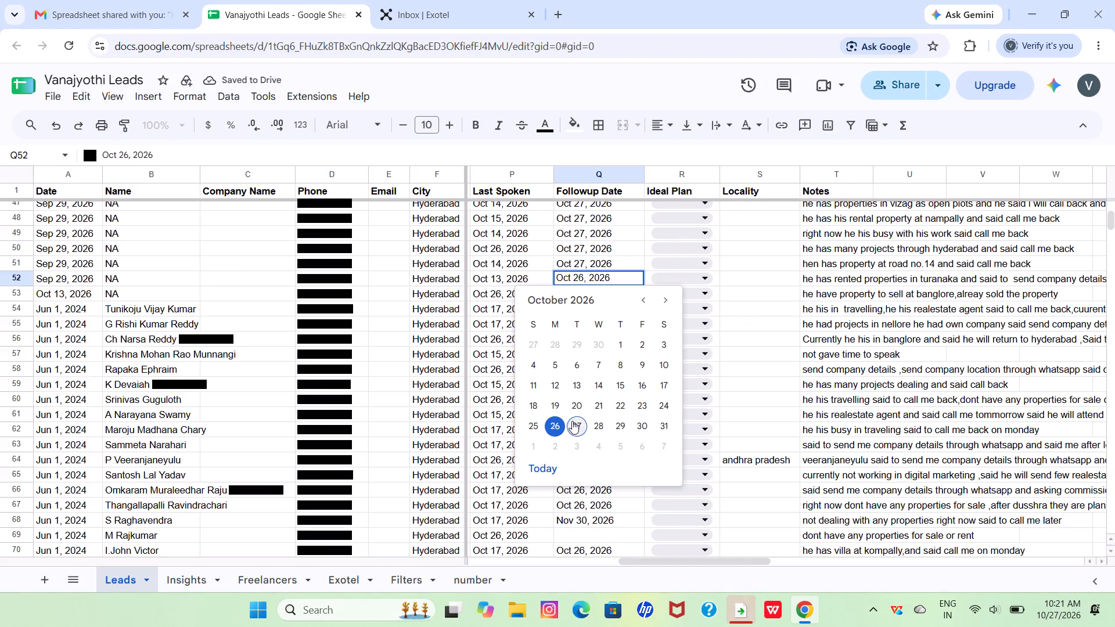
Set the Followup Date of the leads in rows 55, 57, 59 and 60 to Oct 27, 2026.
{"action": "double_click", "coordinate": [582, 322]}
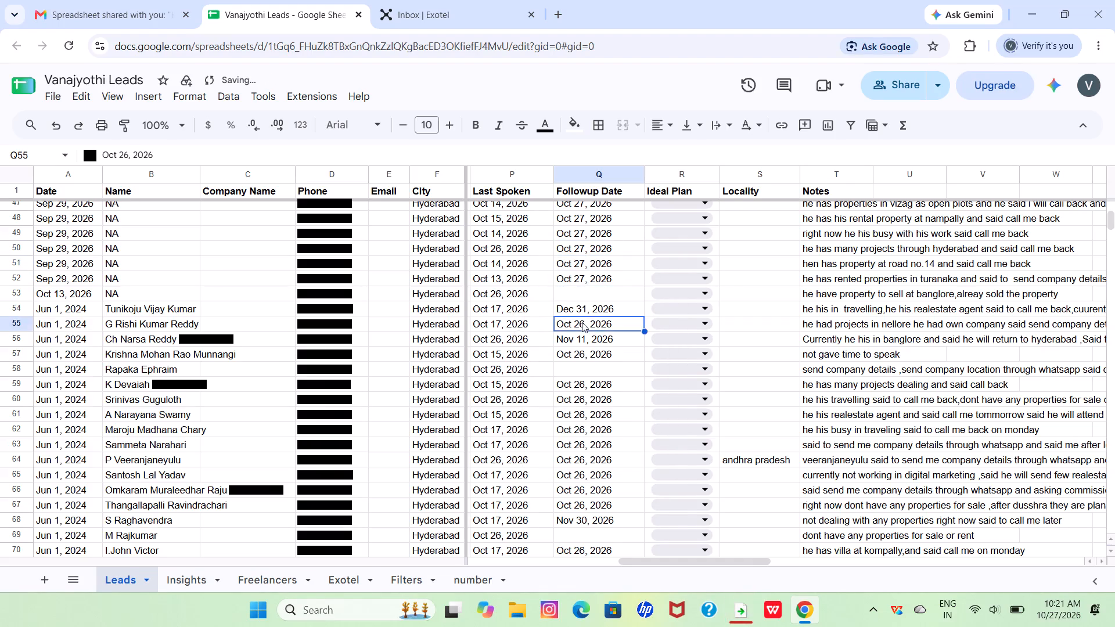
{"action": "left_click", "coordinate": [576, 465]}
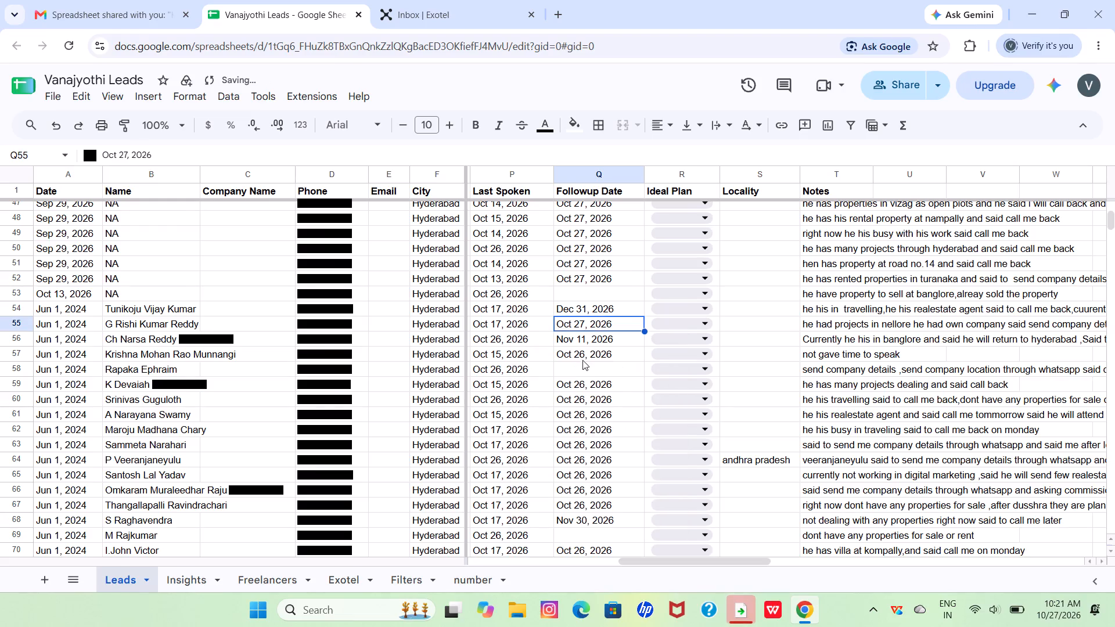
{"action": "double_click", "coordinate": [582, 358]}
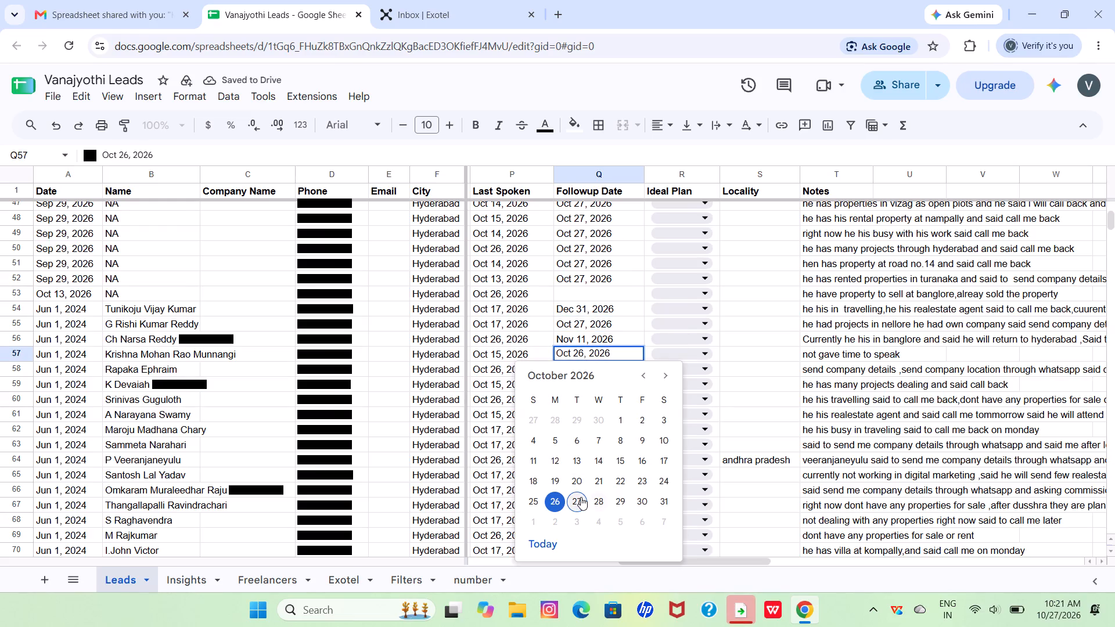
{"action": "left_click", "coordinate": [581, 497]}
{"action": "scroll", "coordinate": [581, 497], "scroll_direction": "down", "scroll_amount": 2}
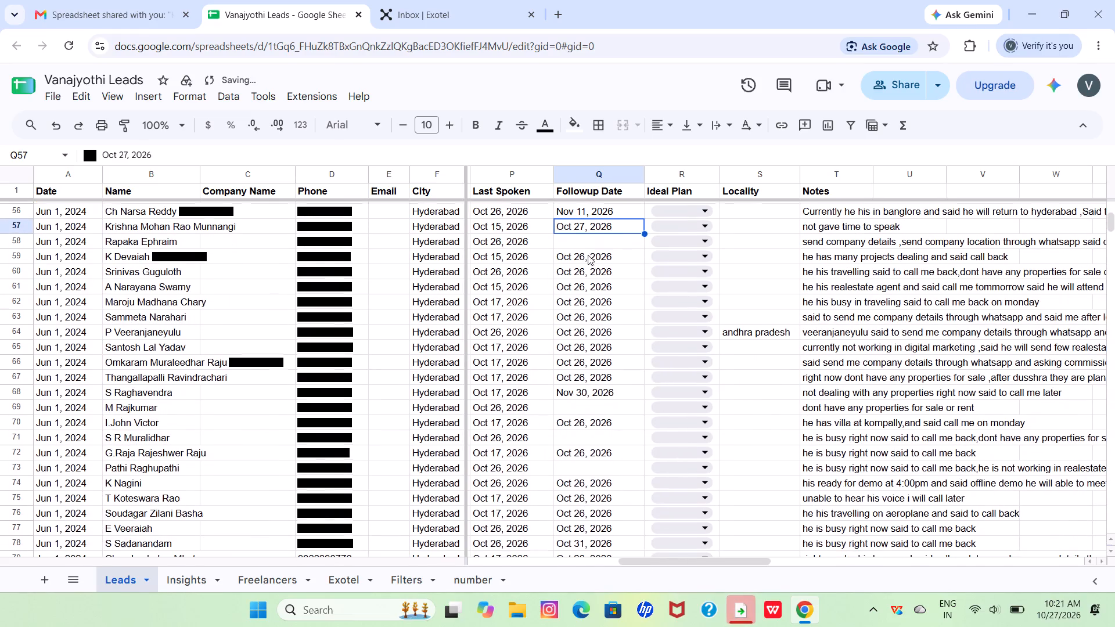
{"action": "double_click", "coordinate": [585, 258]}
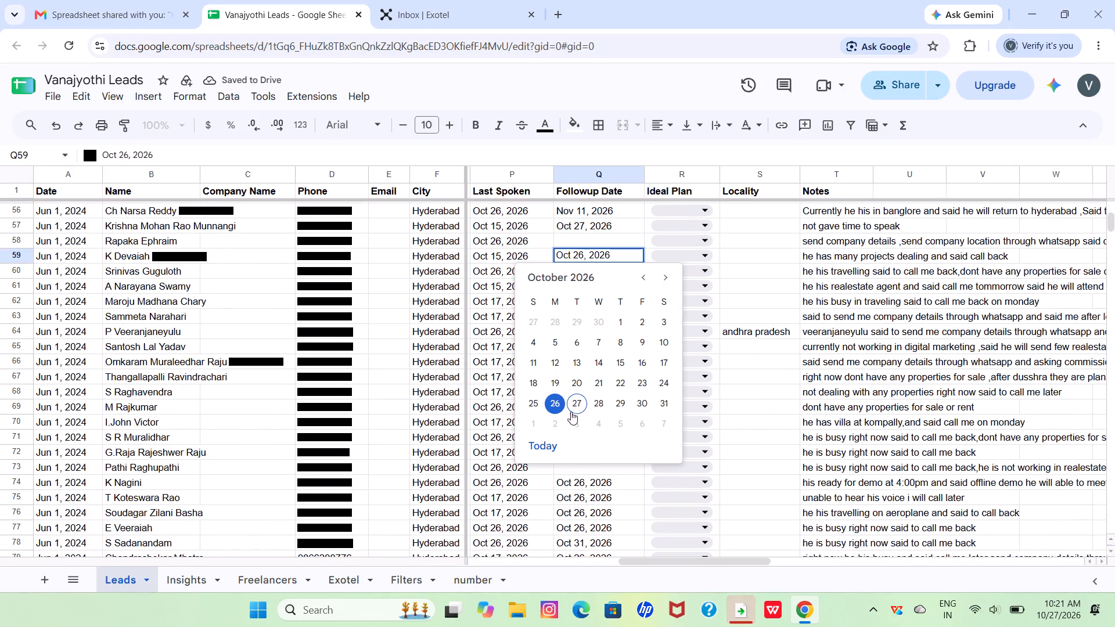
{"action": "left_click", "coordinate": [572, 398]}
{"action": "double_click", "coordinate": [590, 279]}
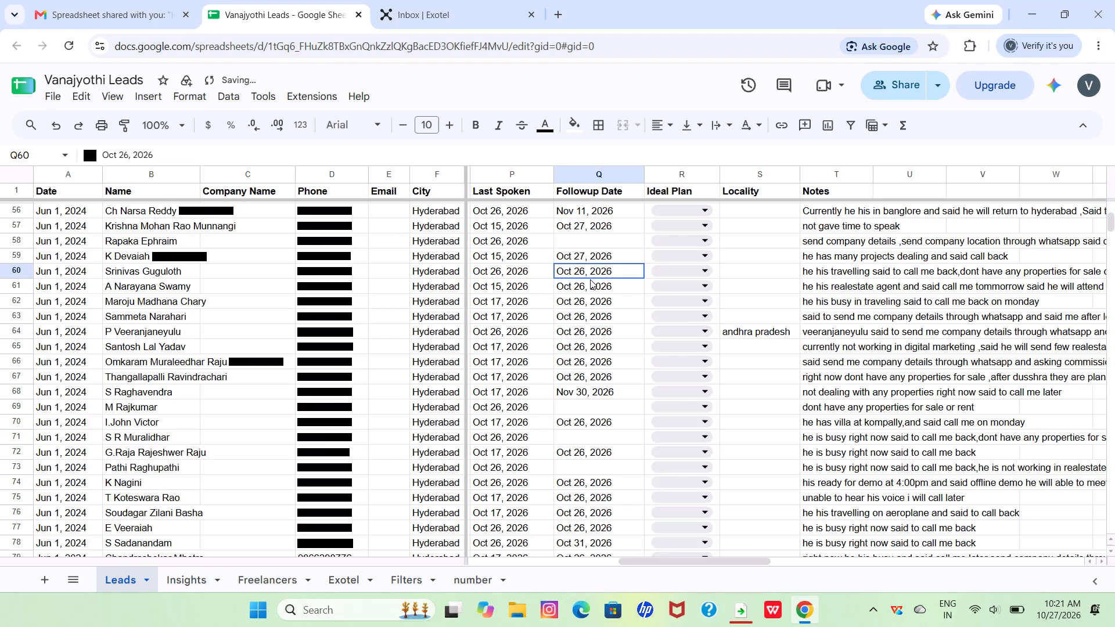
{"action": "left_click", "coordinate": [575, 417]}
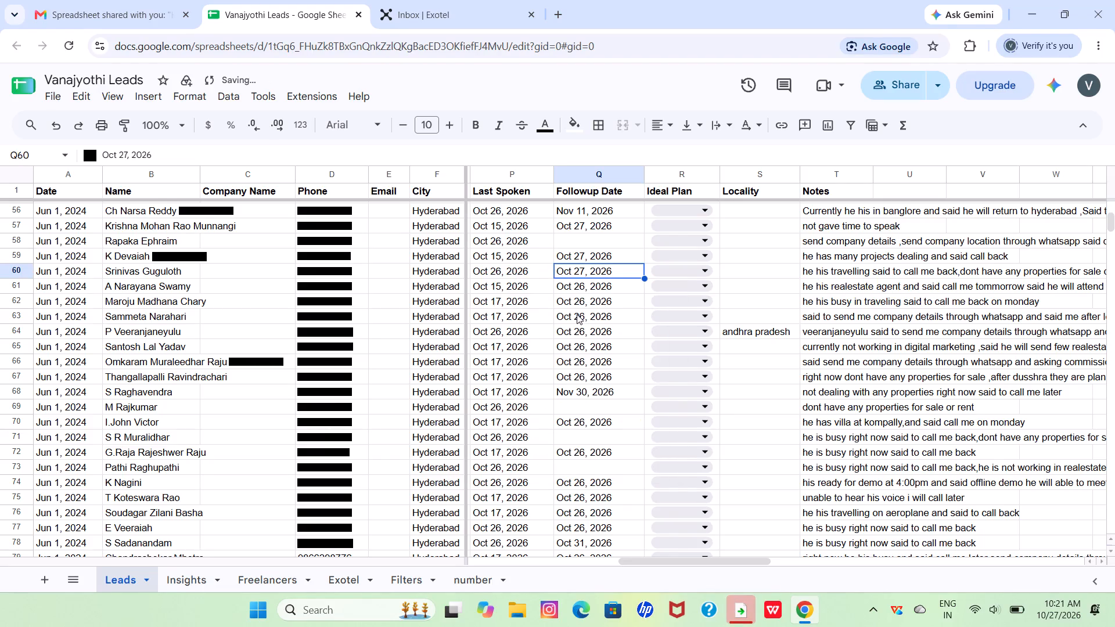
Set the Followup Date of the lead in row 61 to Oct 27, 2026.
{"action": "double_click", "coordinate": [575, 286]}
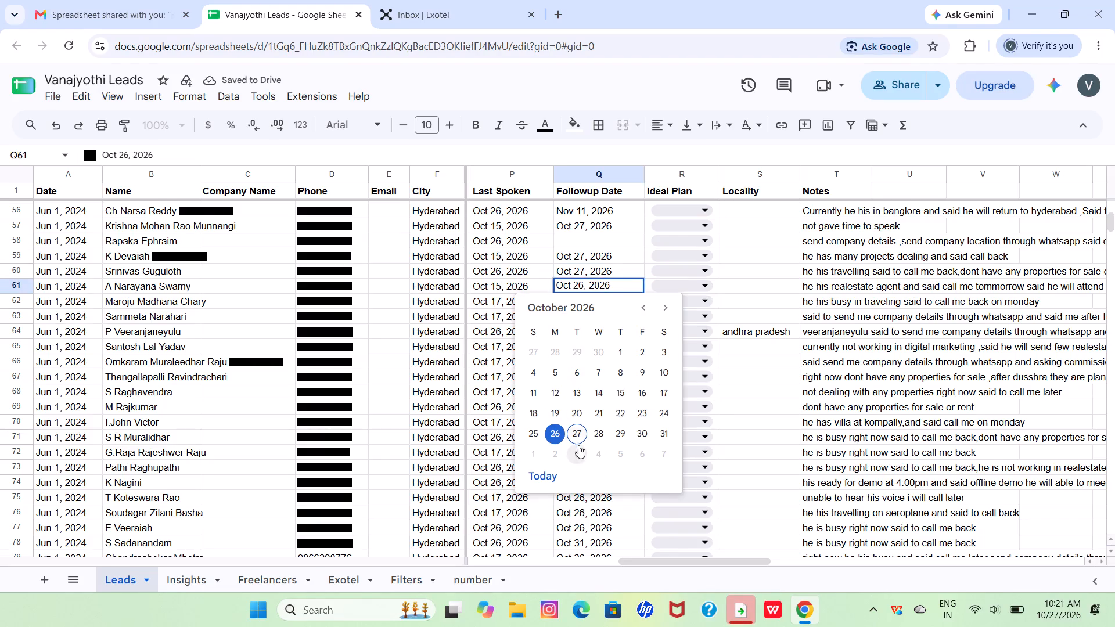
{"action": "left_click", "coordinate": [578, 445]}
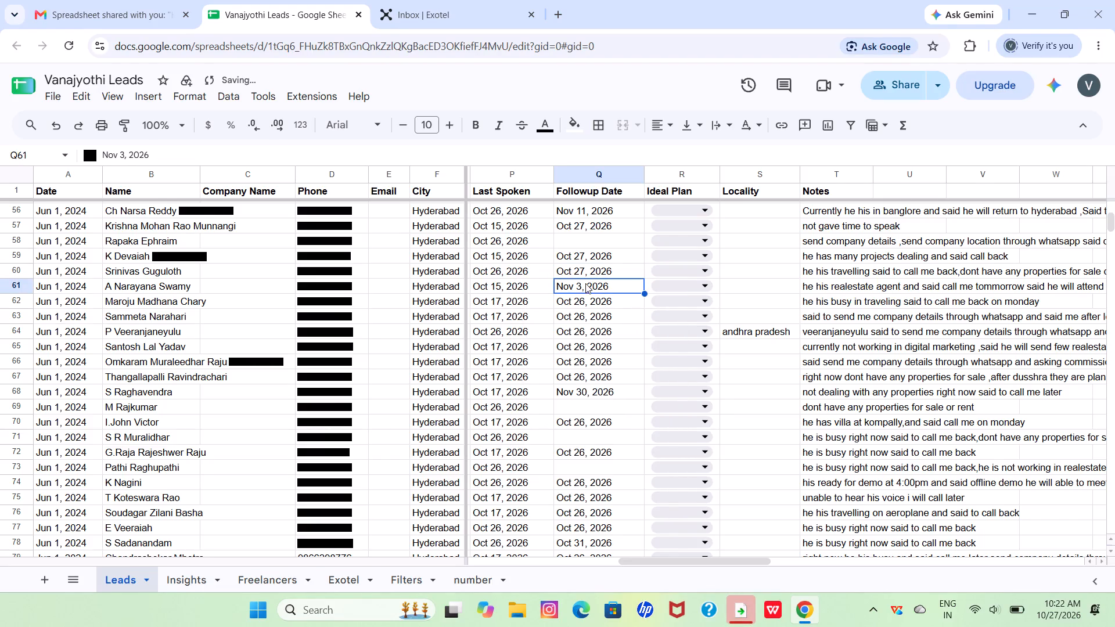
{"action": "left_click", "coordinate": [585, 282]}
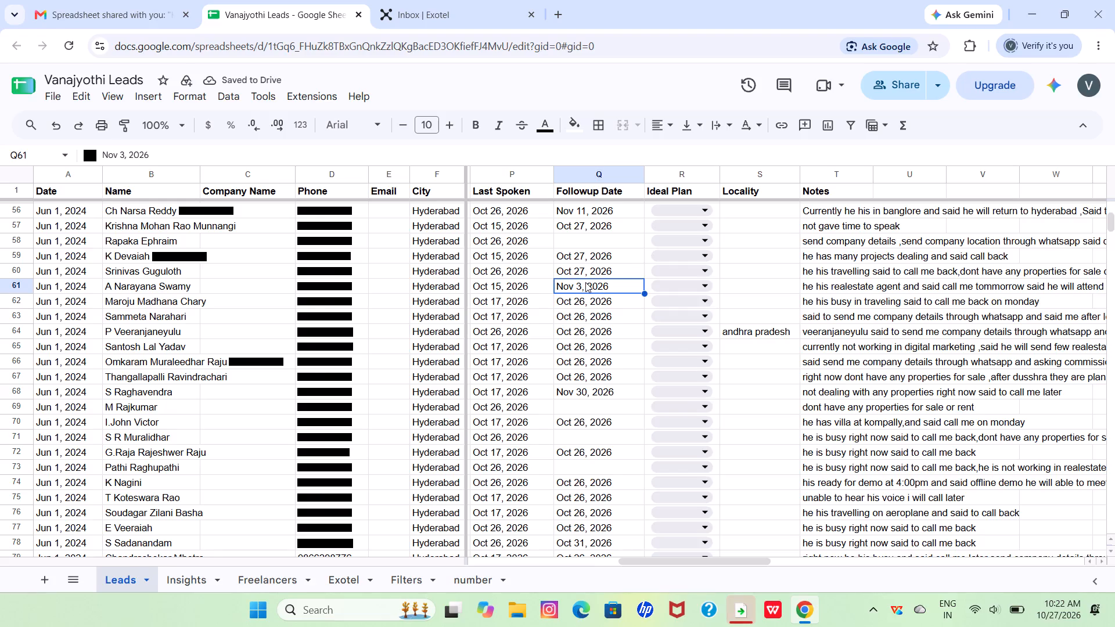
{"action": "right_click", "coordinate": [585, 282]}
{"action": "right_click", "coordinate": [585, 282]}
{"action": "double_click", "coordinate": [572, 282]}
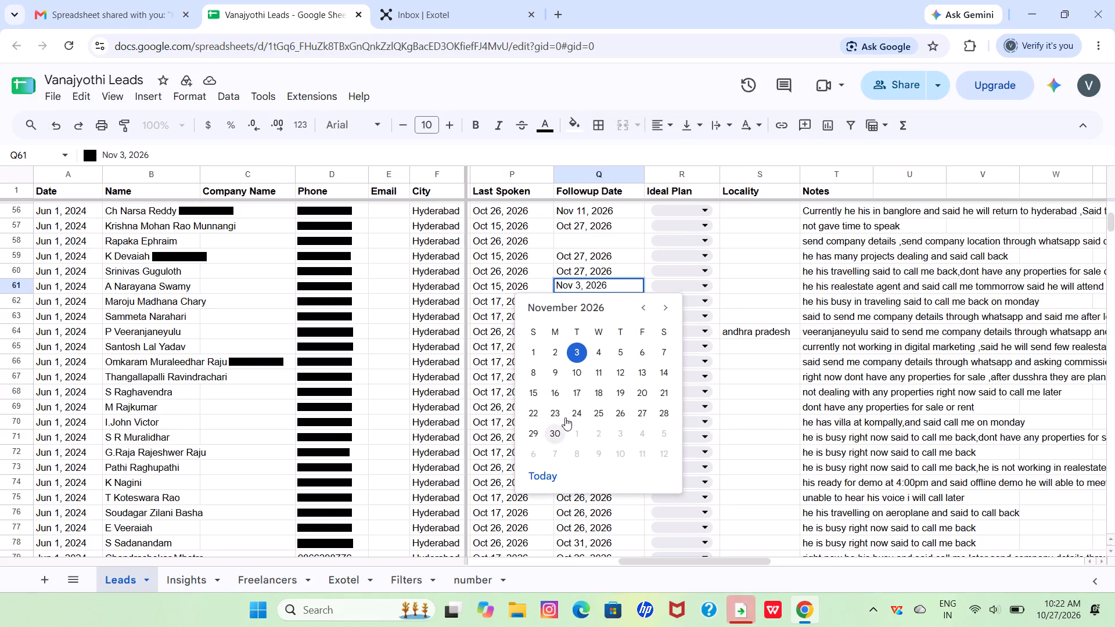
{"action": "left_click", "coordinate": [642, 307]}
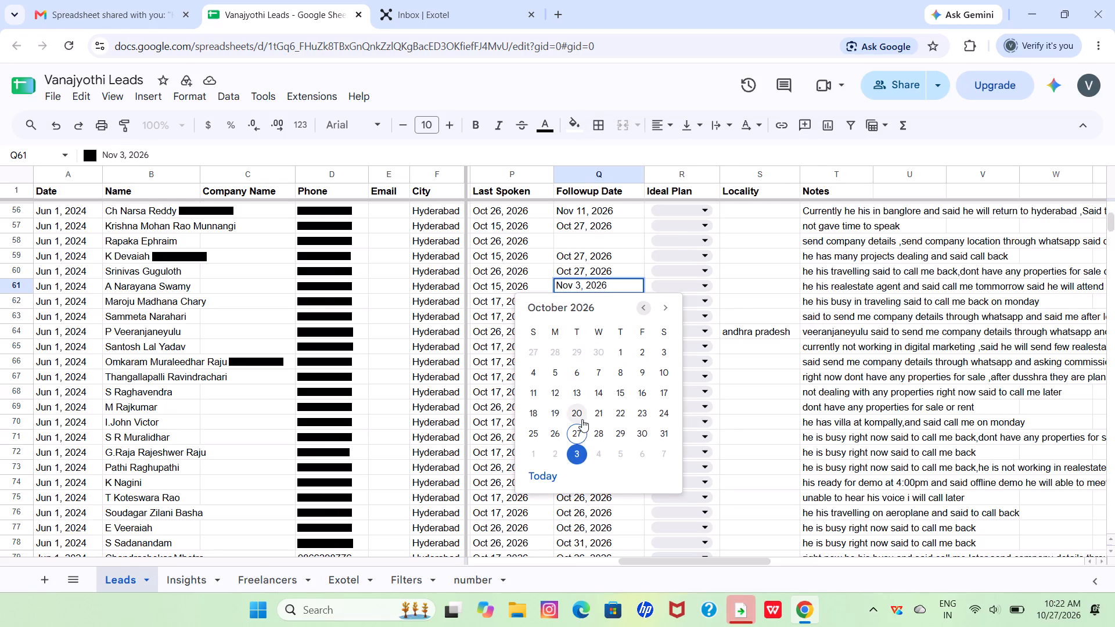
{"action": "left_click", "coordinate": [578, 436]}
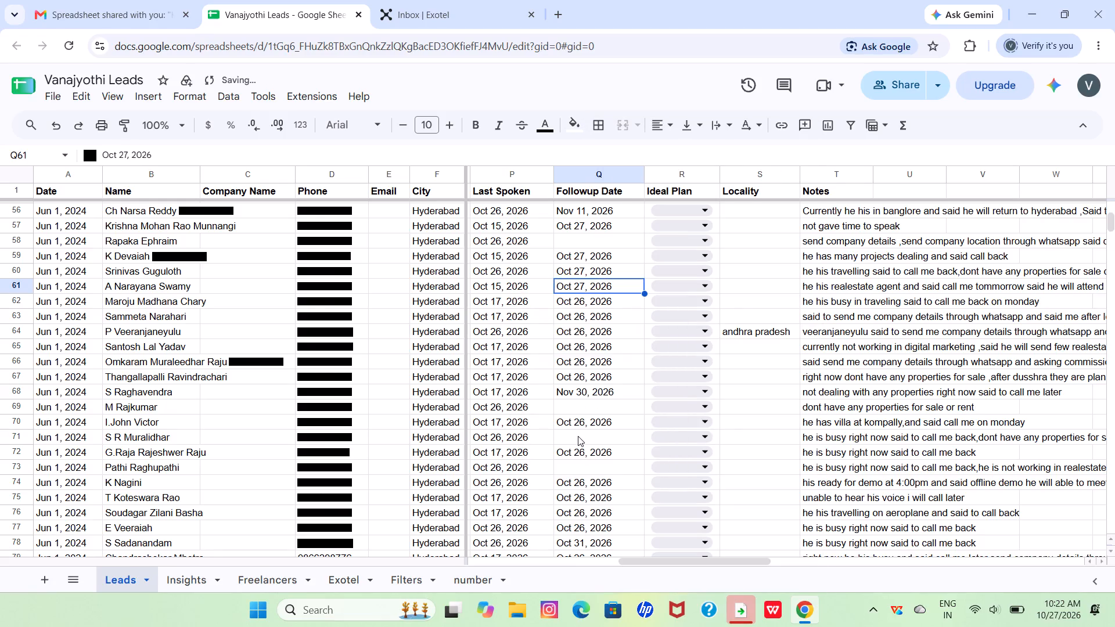
Set the Followup Date of the leads in rows 62 and 63 to Oct 27, 2026.
{"action": "double_click", "coordinate": [585, 296]}
{"action": "double_click", "coordinate": [585, 300]}
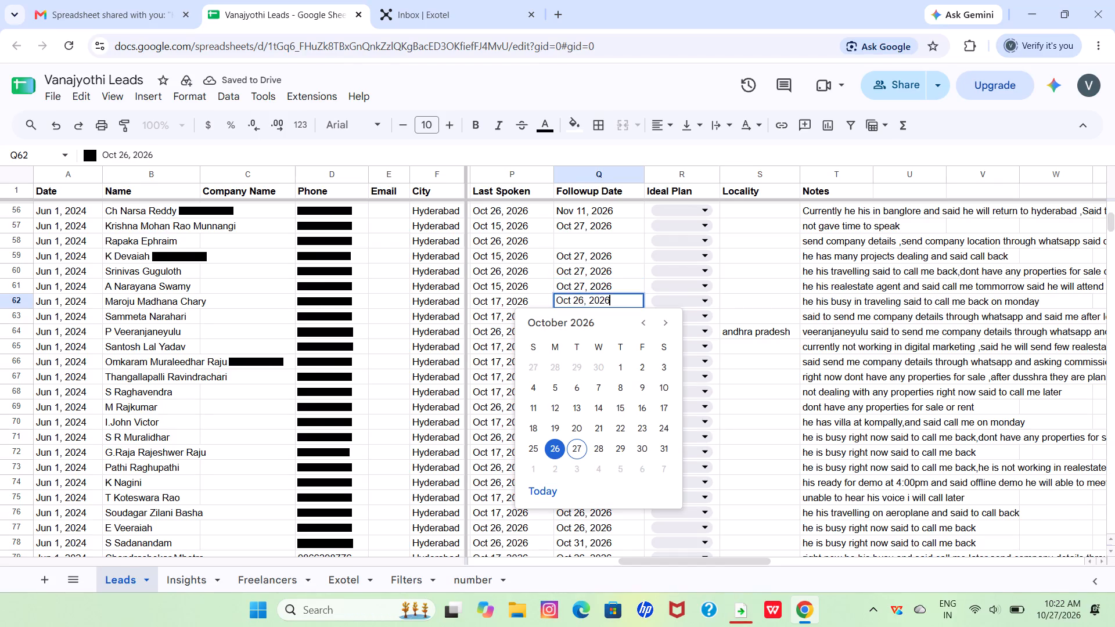
{"action": "left_click", "coordinate": [574, 459]}
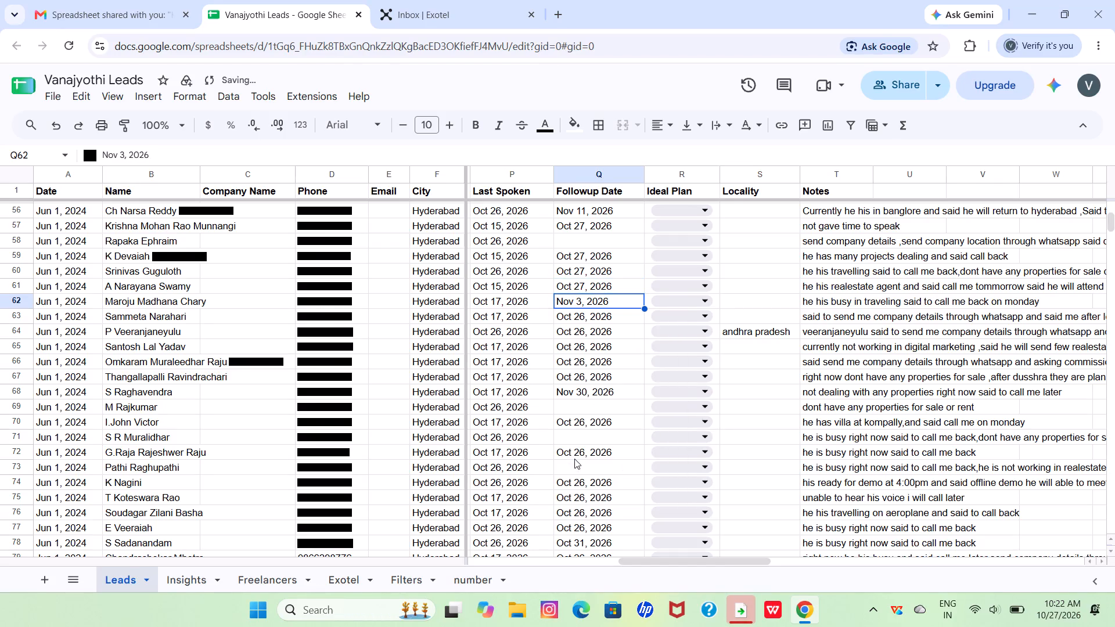
{"action": "double_click", "coordinate": [602, 304]}
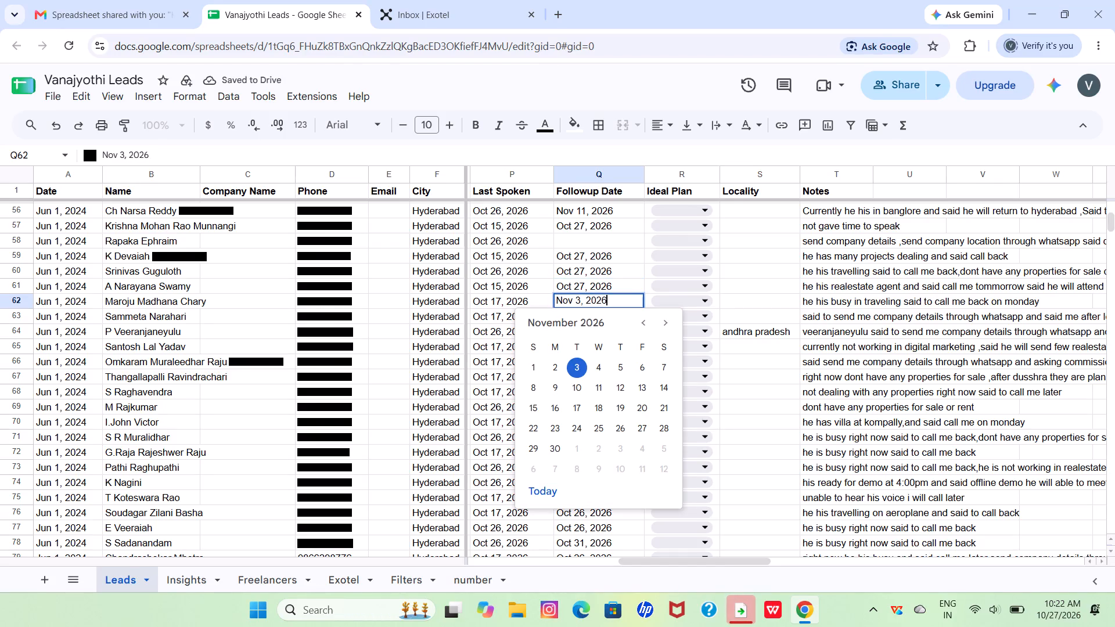
{"action": "left_click", "coordinate": [641, 325]}
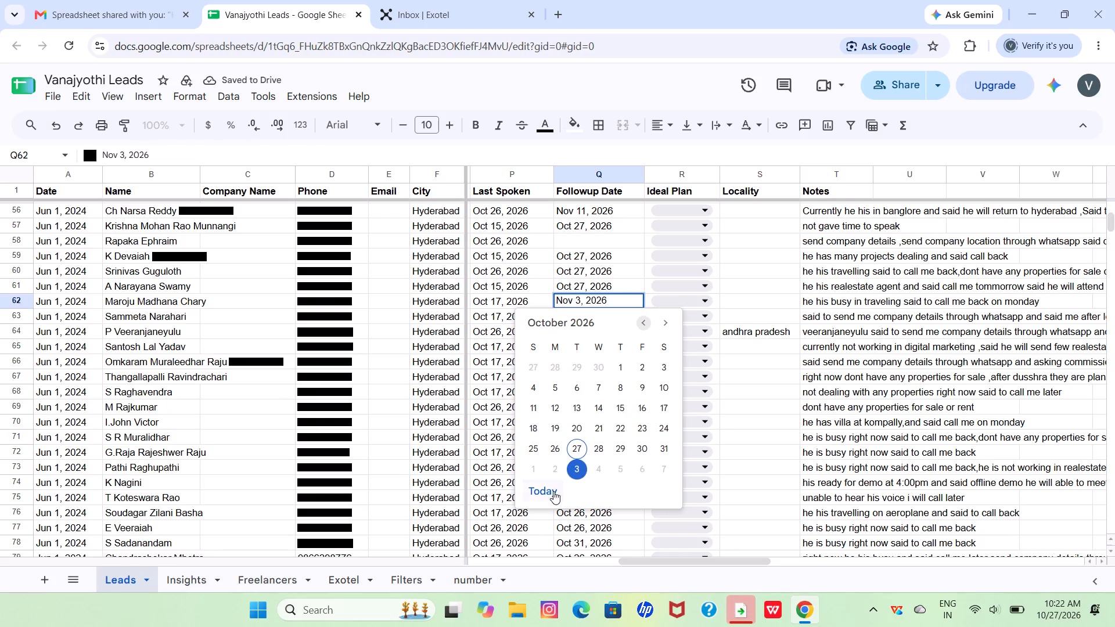
{"action": "left_click", "coordinate": [579, 450]}
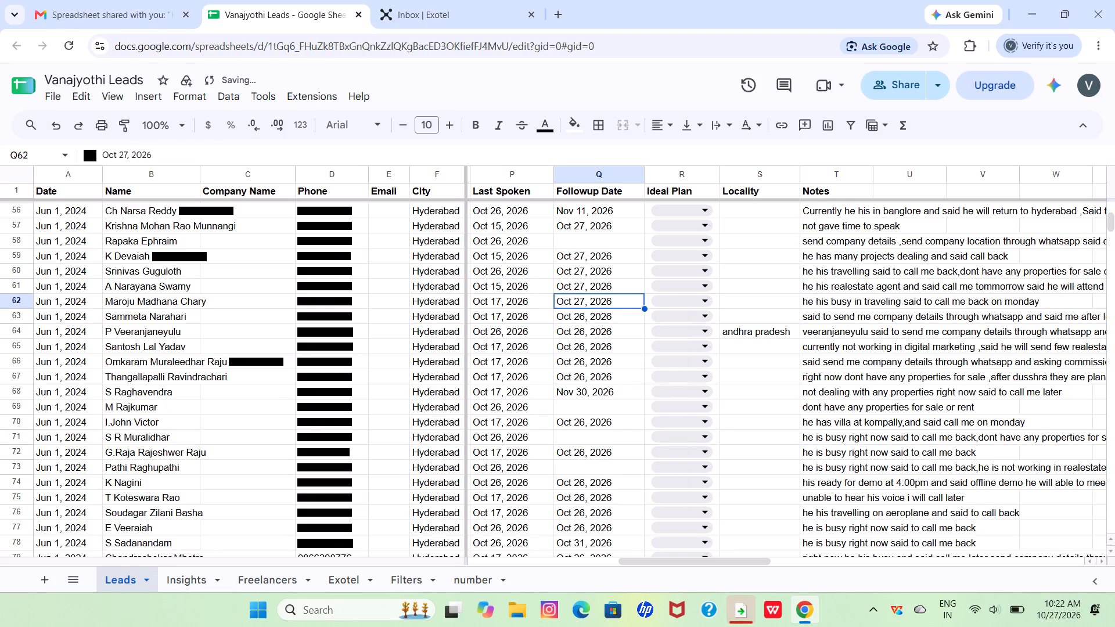
{"action": "double_click", "coordinate": [593, 319]}
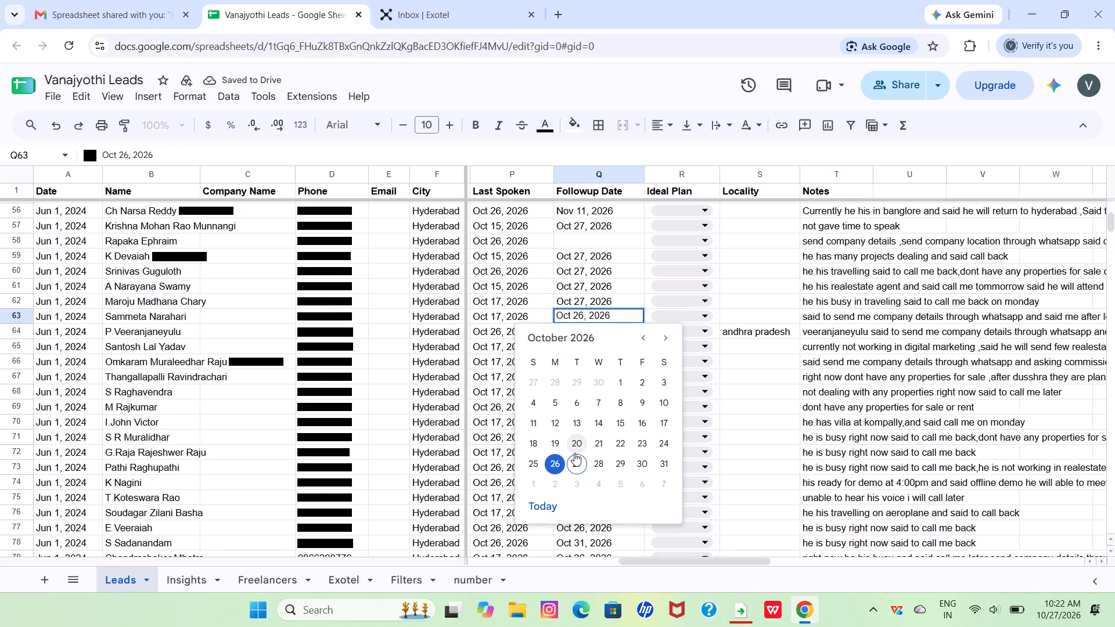
{"action": "left_click", "coordinate": [574, 453]}
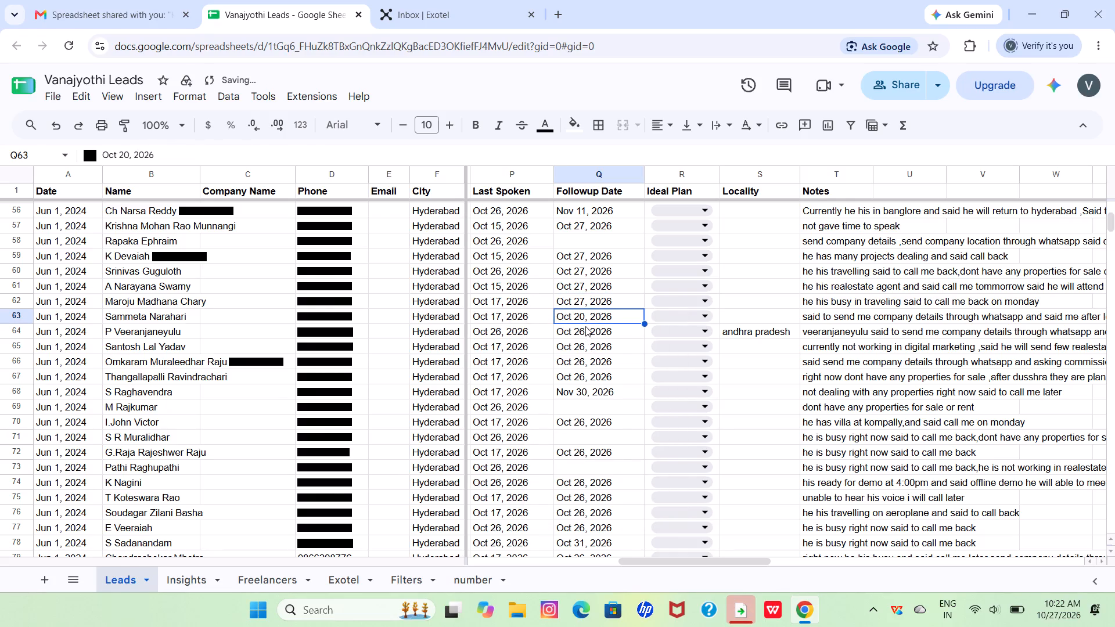
{"action": "double_click", "coordinate": [586, 322]}
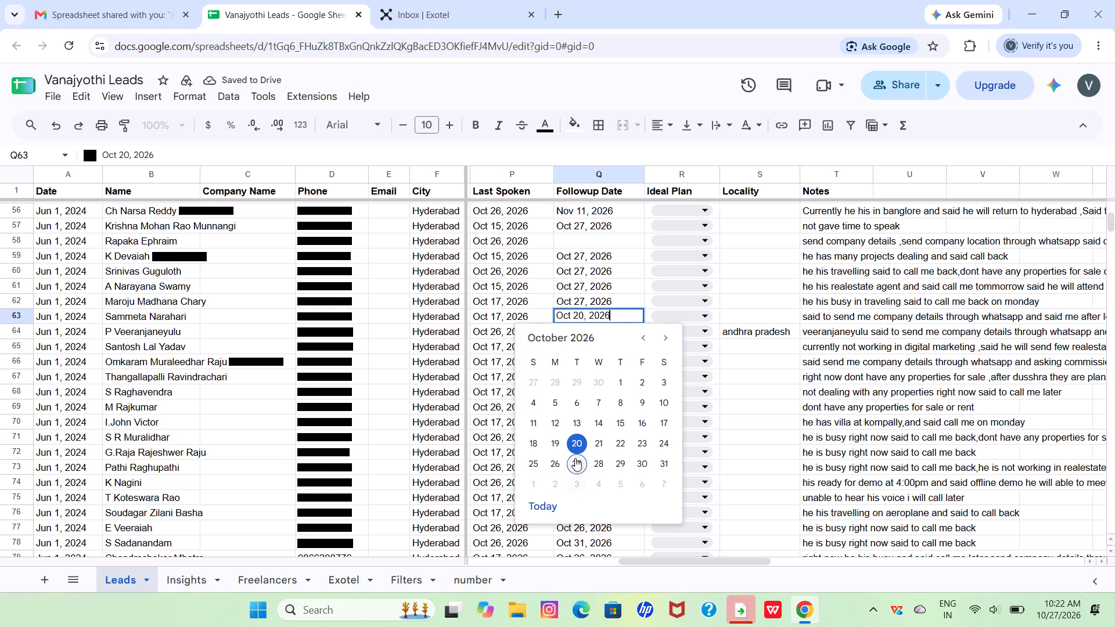
{"action": "left_click", "coordinate": [576, 457]}
Set the Followup Date of the leads in rows 64, 65, 66 and 67 to Oct 27, 2026.
{"action": "scroll", "coordinate": [592, 406], "scroll_direction": "down", "scroll_amount": 1}
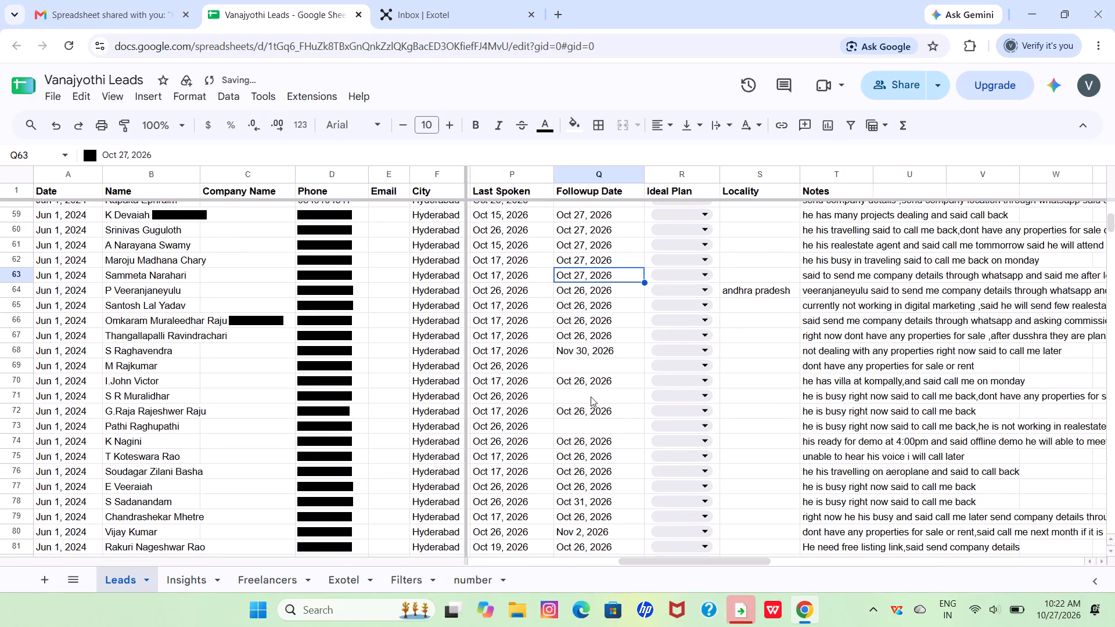
{"action": "double_click", "coordinate": [589, 290]}
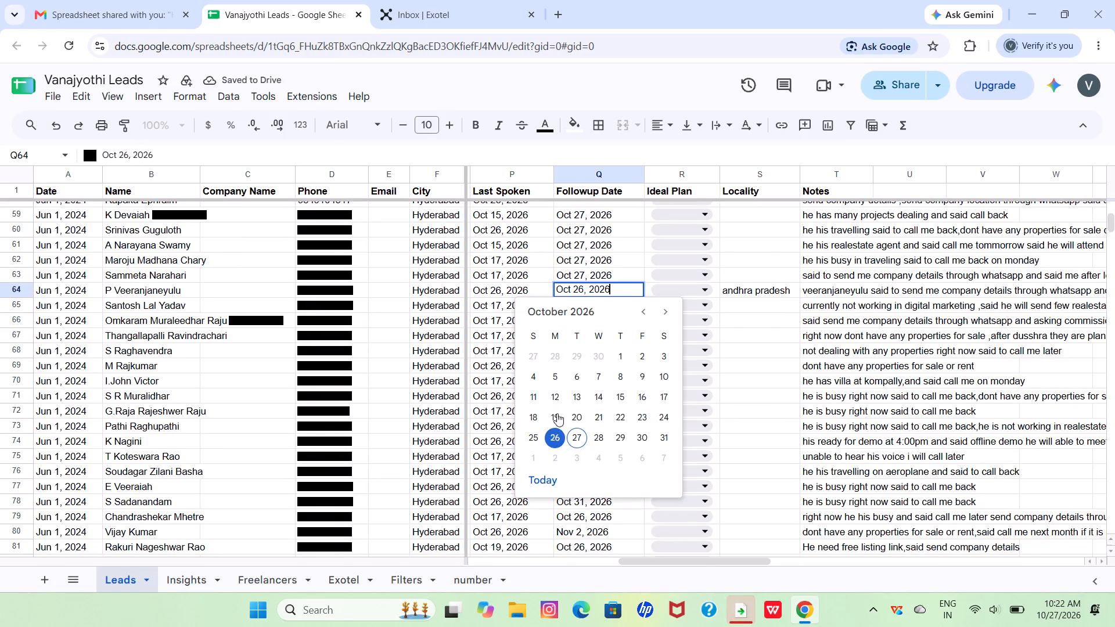
{"action": "left_click", "coordinate": [577, 439]}
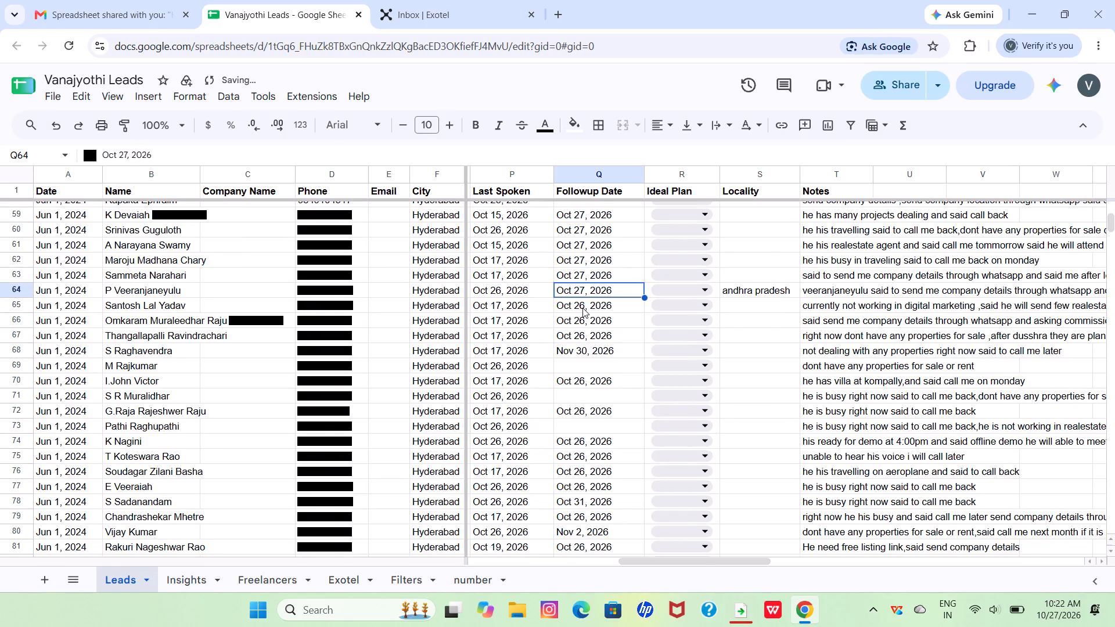
{"action": "double_click", "coordinate": [582, 308]}
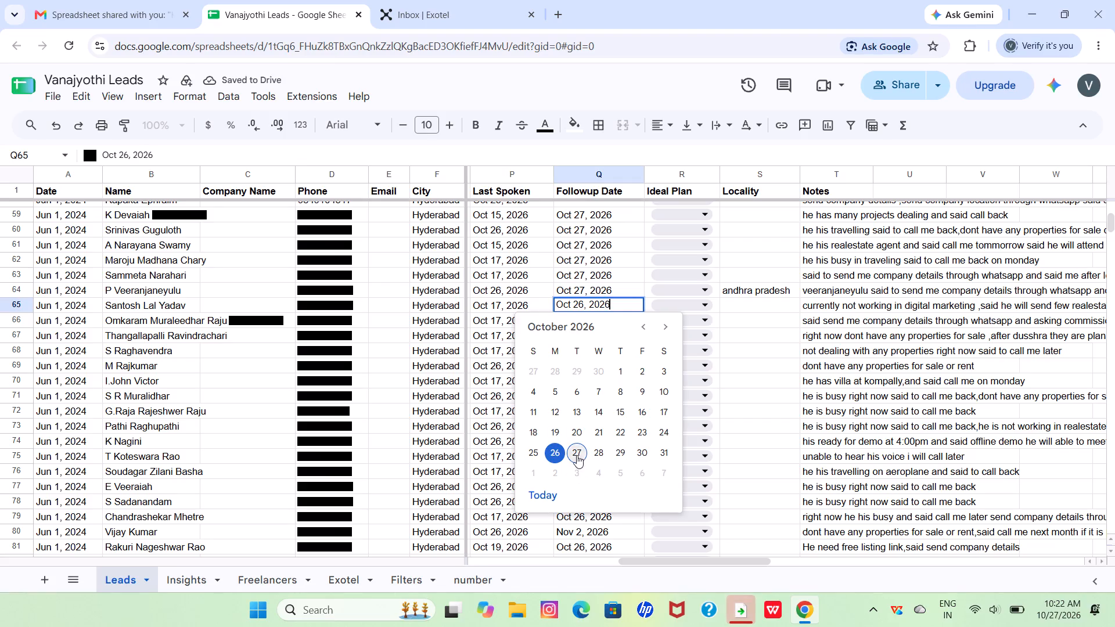
{"action": "left_click", "coordinate": [577, 455]}
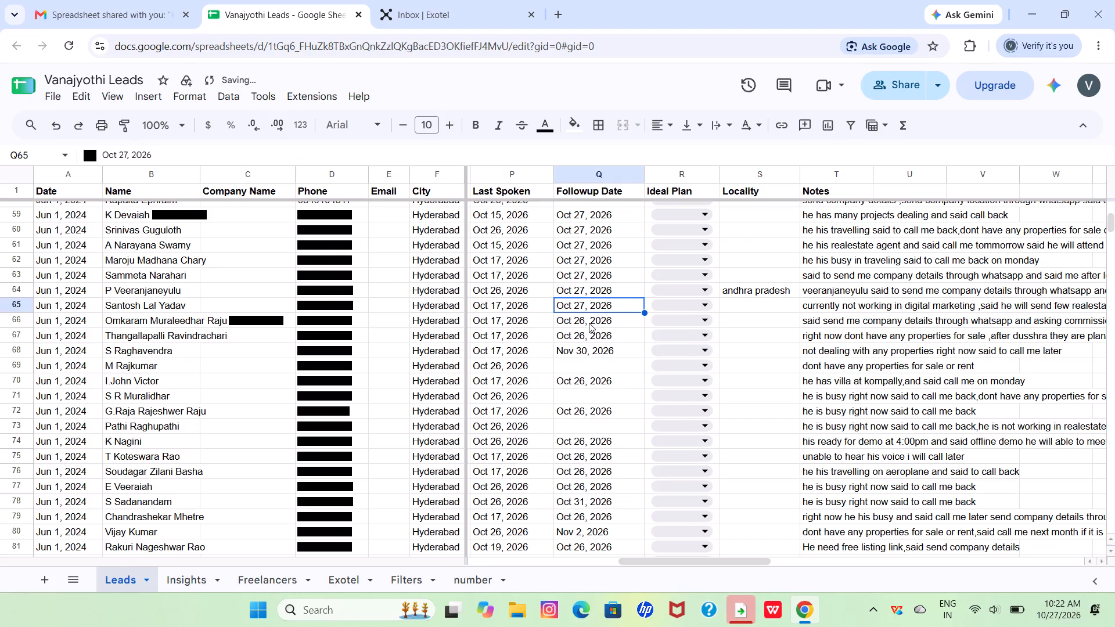
{"action": "double_click", "coordinate": [589, 323]}
{"action": "left_click", "coordinate": [580, 469]}
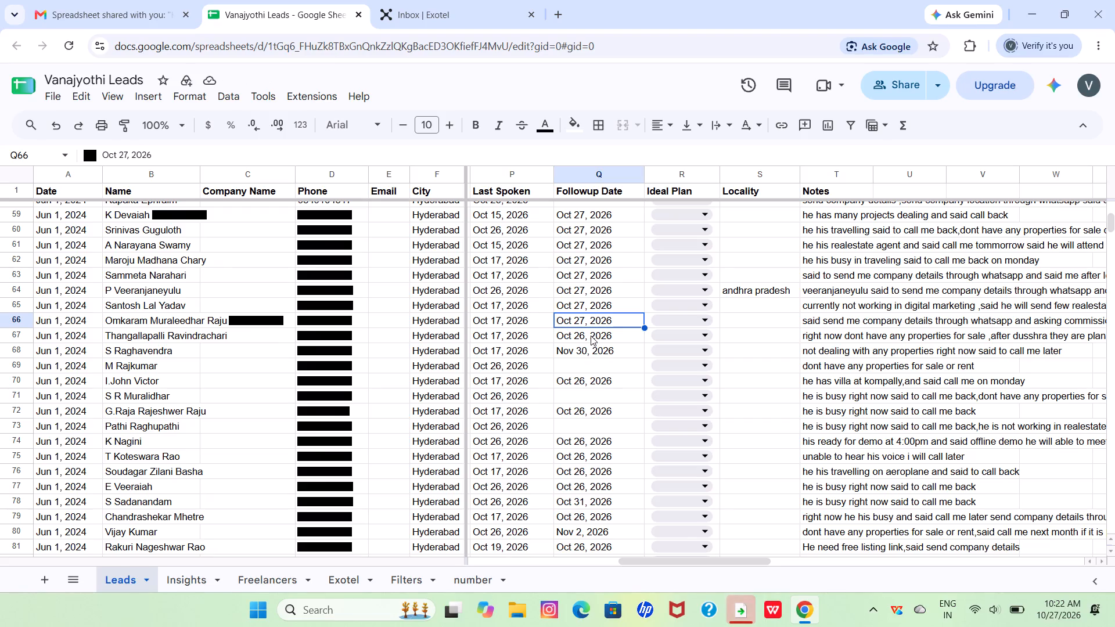
{"action": "double_click", "coordinate": [591, 336]}
{"action": "left_click", "coordinate": [577, 478]}
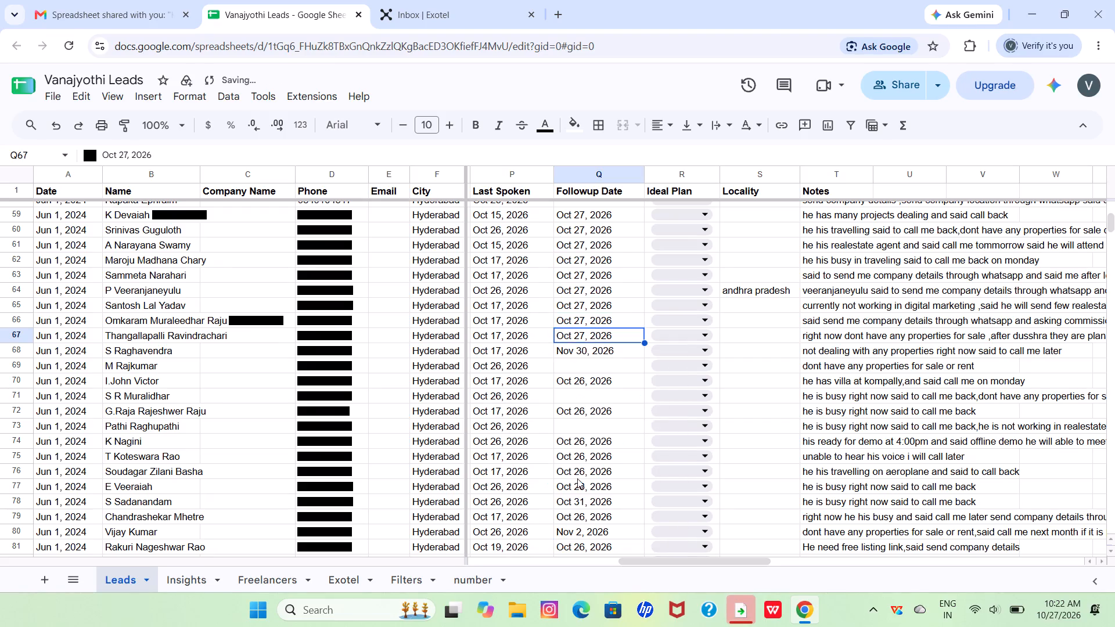
Set the Followup Date of the leads in rows 70, 72 and 74 to Oct 27, 2026.
{"action": "scroll", "coordinate": [577, 478], "scroll_direction": "down", "scroll_amount": 2}
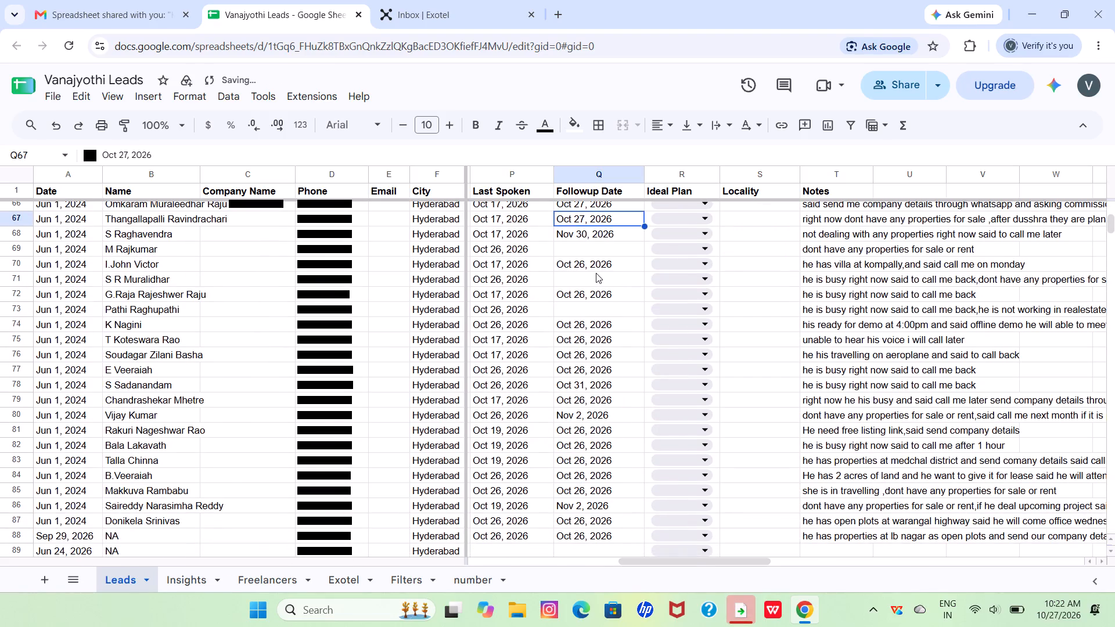
{"action": "double_click", "coordinate": [596, 269]}
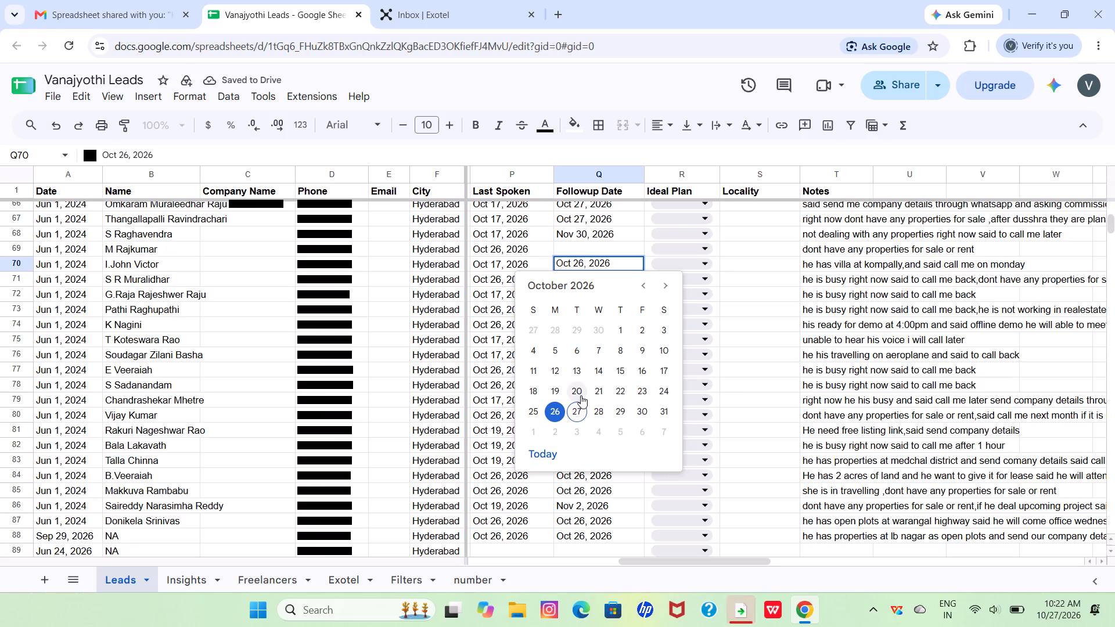
{"action": "left_click", "coordinate": [577, 409]}
{"action": "double_click", "coordinate": [586, 289]}
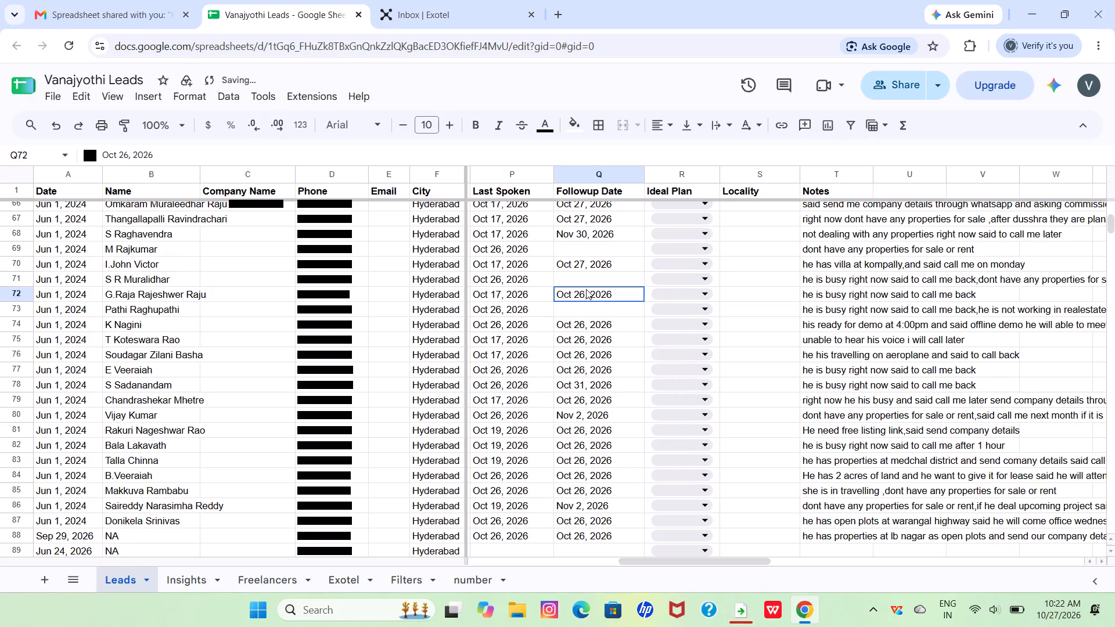
{"action": "left_click", "coordinate": [573, 441]}
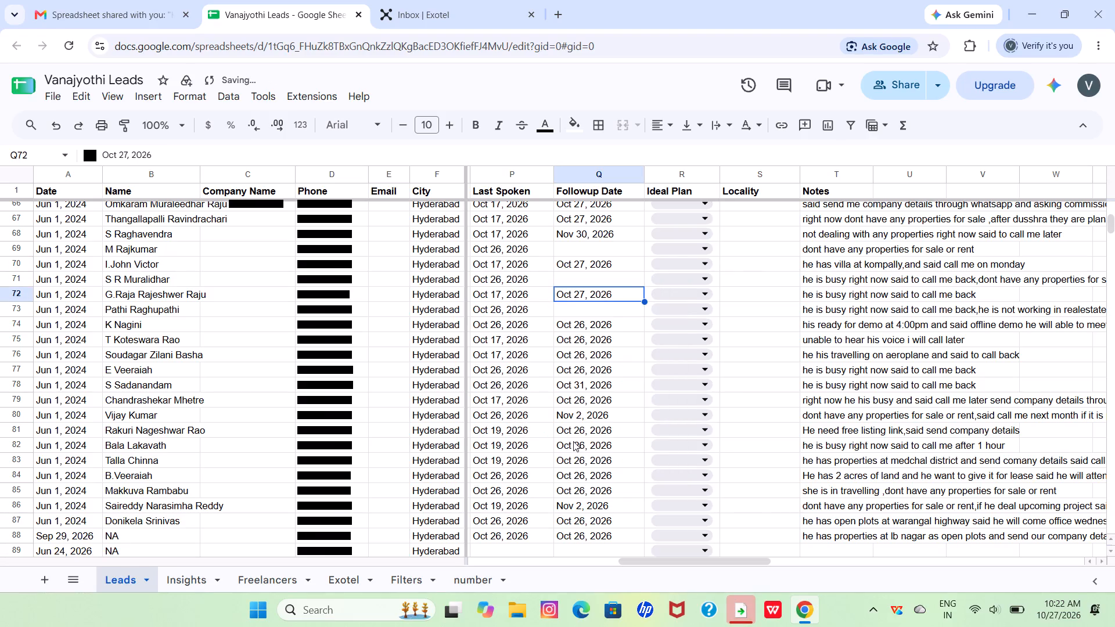
{"action": "double_click", "coordinate": [594, 326]}
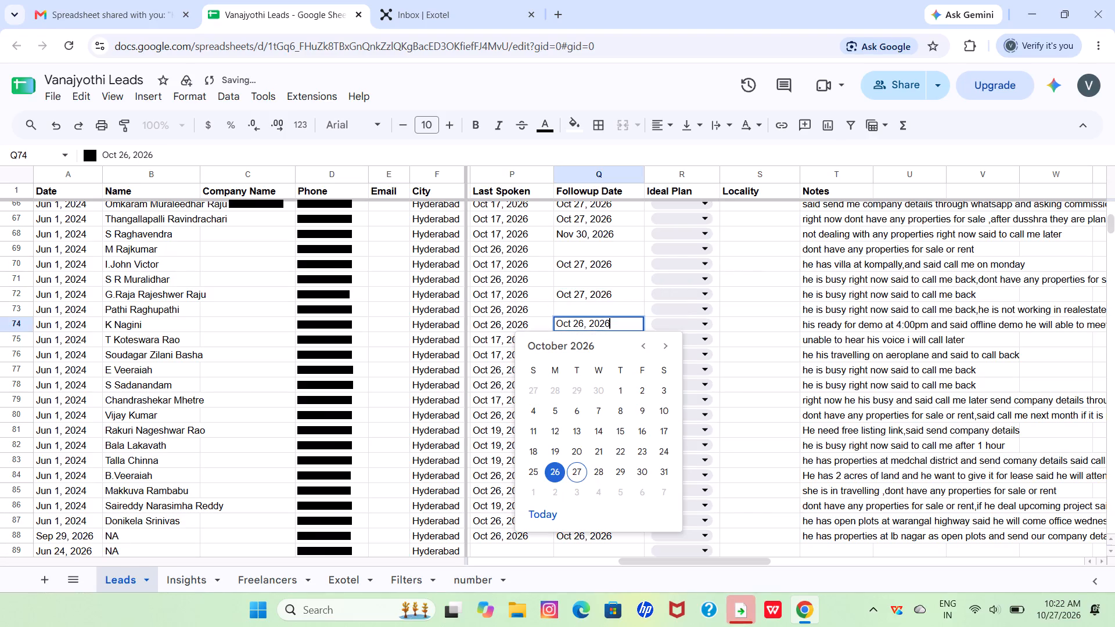
{"action": "left_click", "coordinate": [576, 469]}
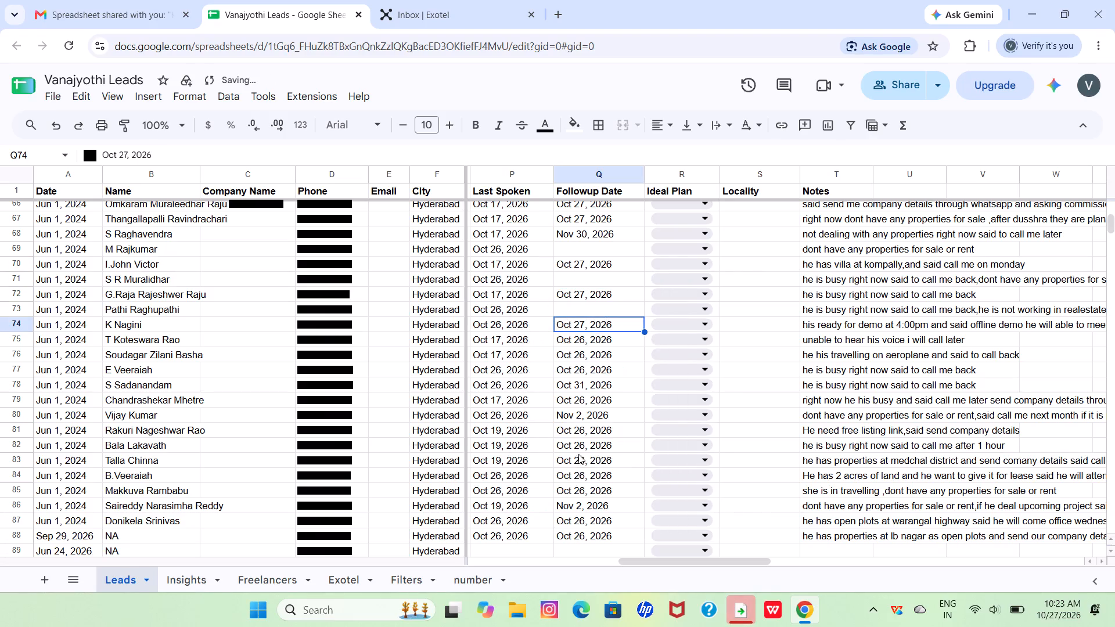
Set the Followup Date of the leads in rows 75, 76, 77 and 79 to Oct 27, 2026.
{"action": "left_click", "coordinate": [588, 336]}
{"action": "double_click", "coordinate": [588, 336]}
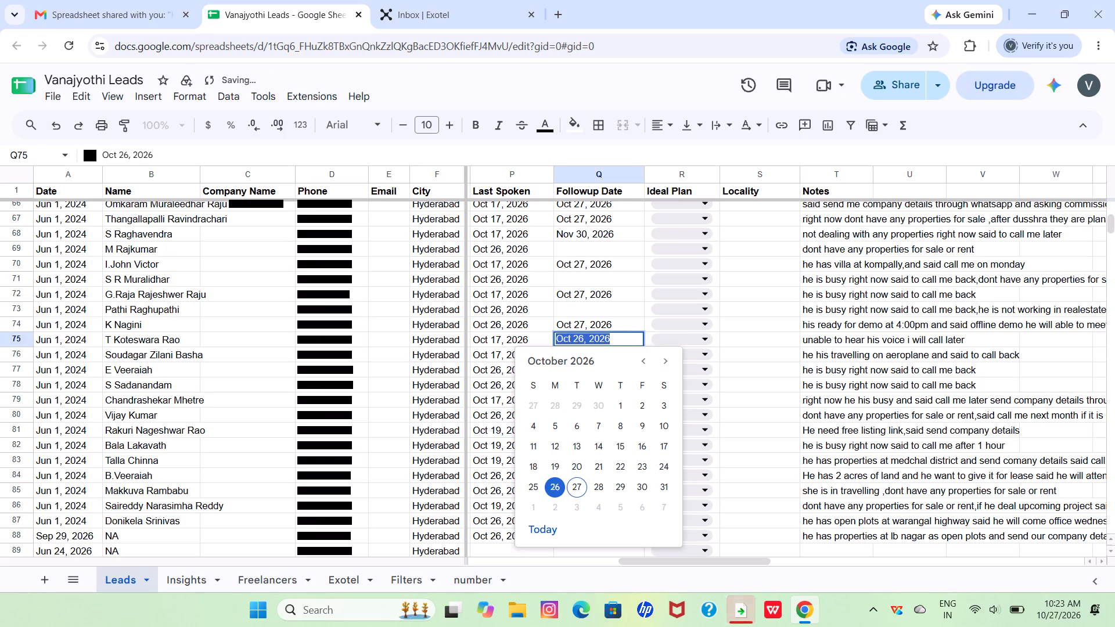
{"action": "left_click", "coordinate": [579, 489]}
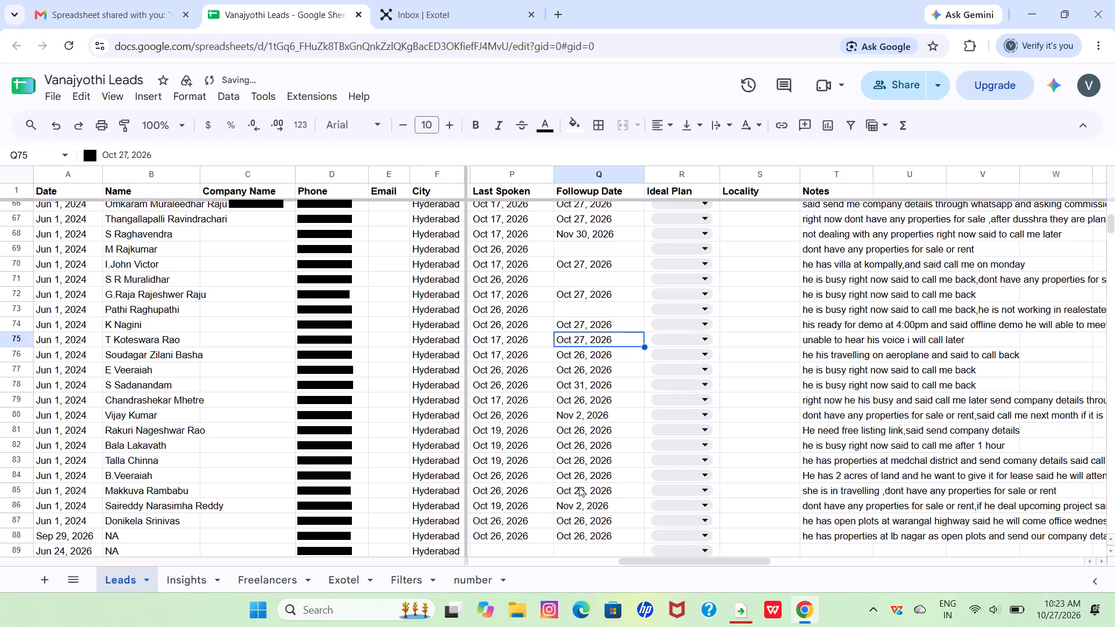
{"action": "double_click", "coordinate": [592, 355]}
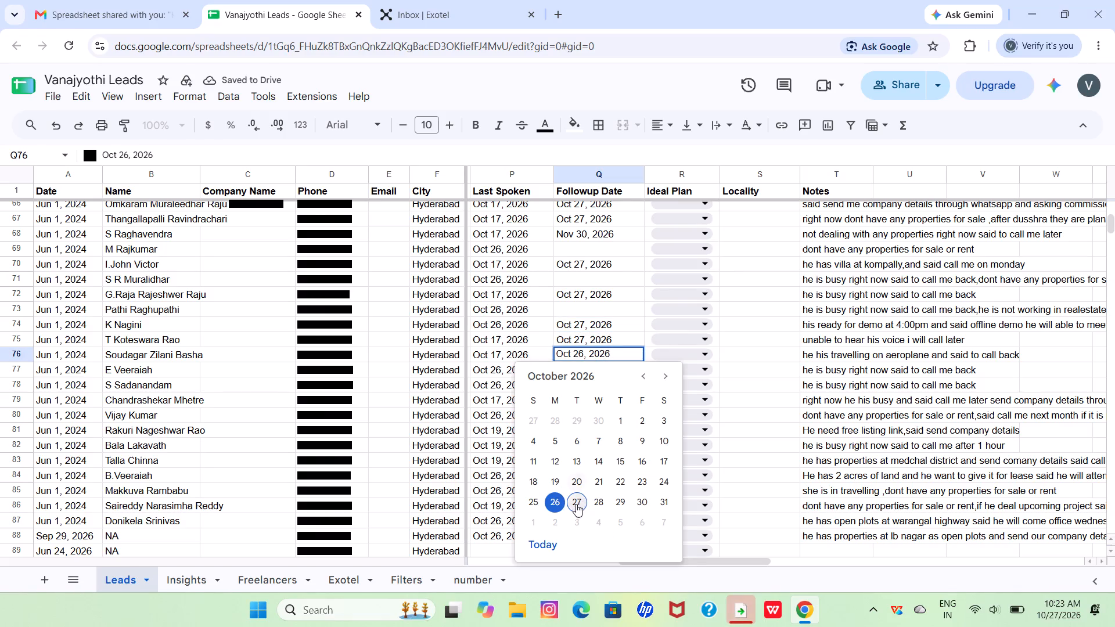
{"action": "left_click", "coordinate": [575, 506]}
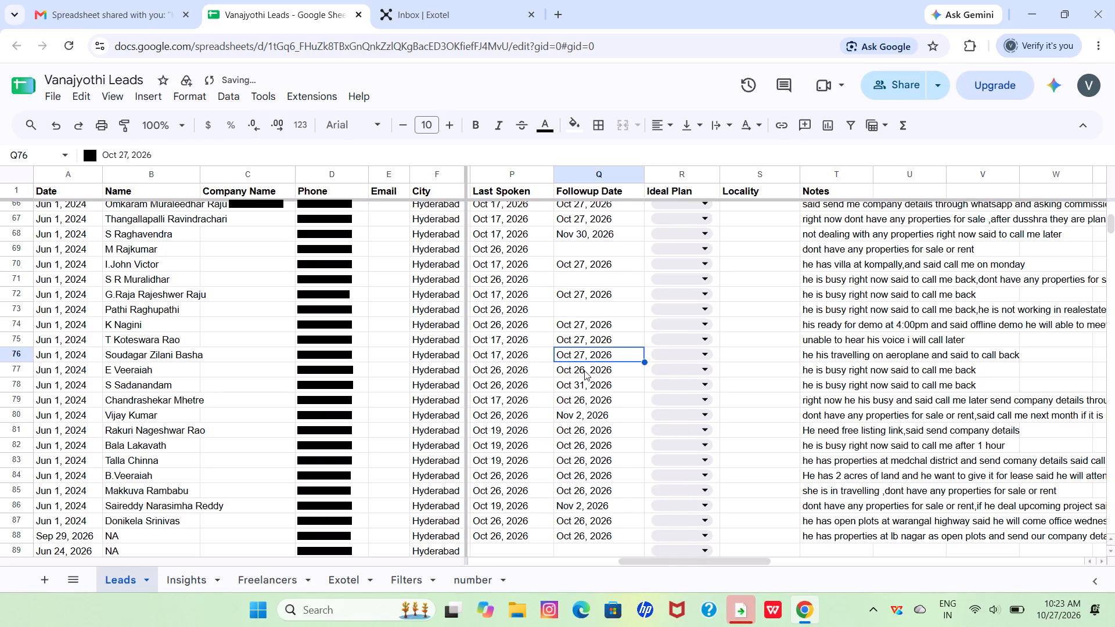
{"action": "double_click", "coordinate": [584, 373]}
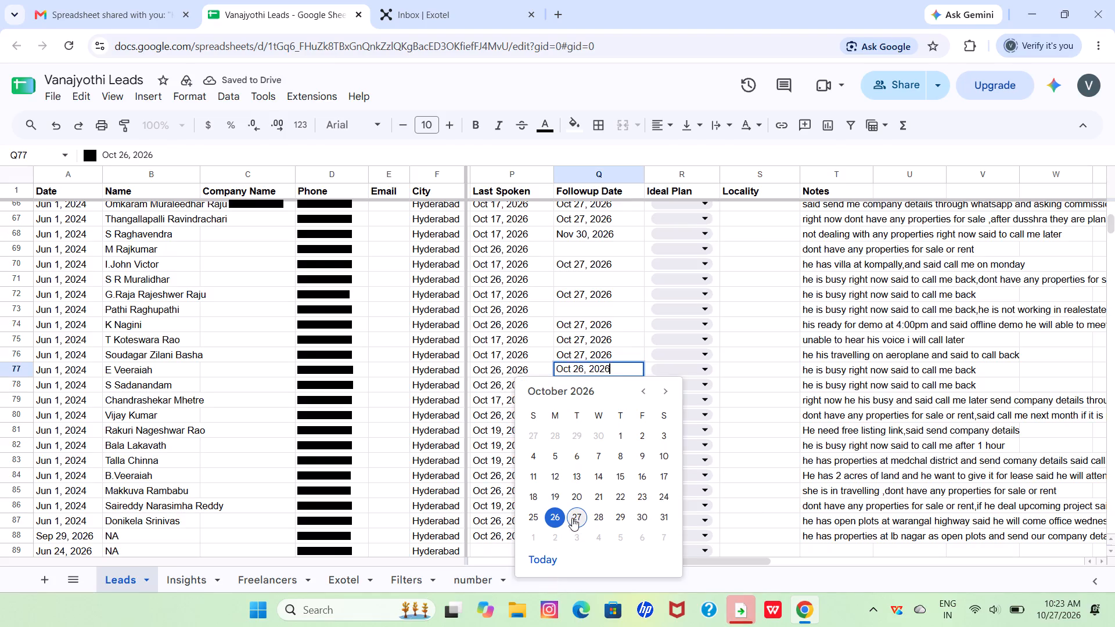
{"action": "left_click", "coordinate": [572, 518]}
{"action": "scroll", "coordinate": [572, 518], "scroll_direction": "down", "scroll_amount": 4}
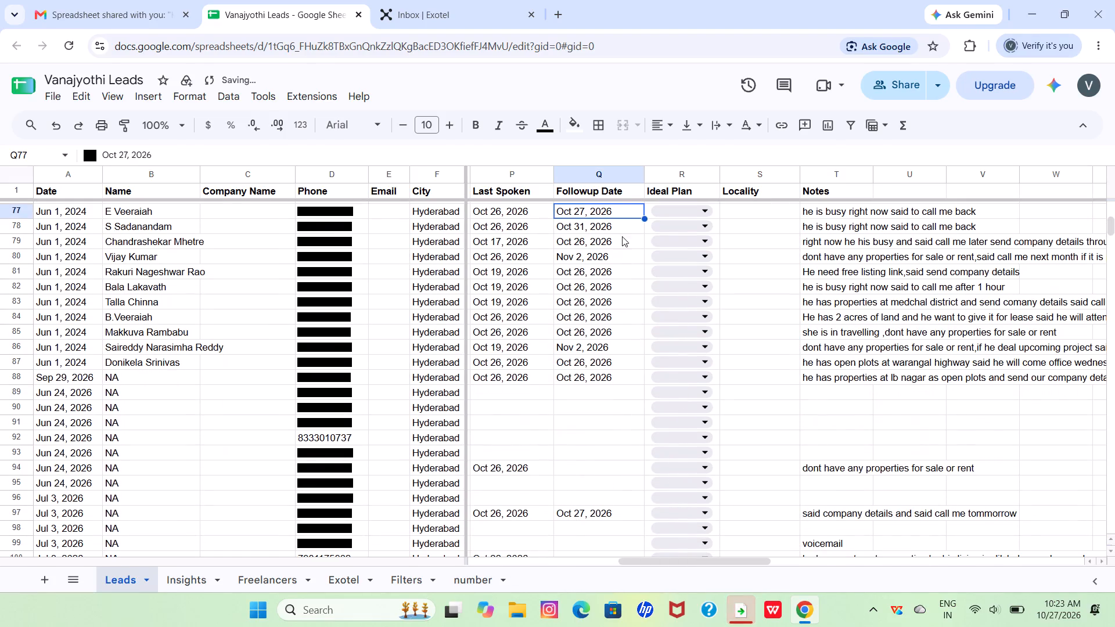
{"action": "double_click", "coordinate": [591, 238]}
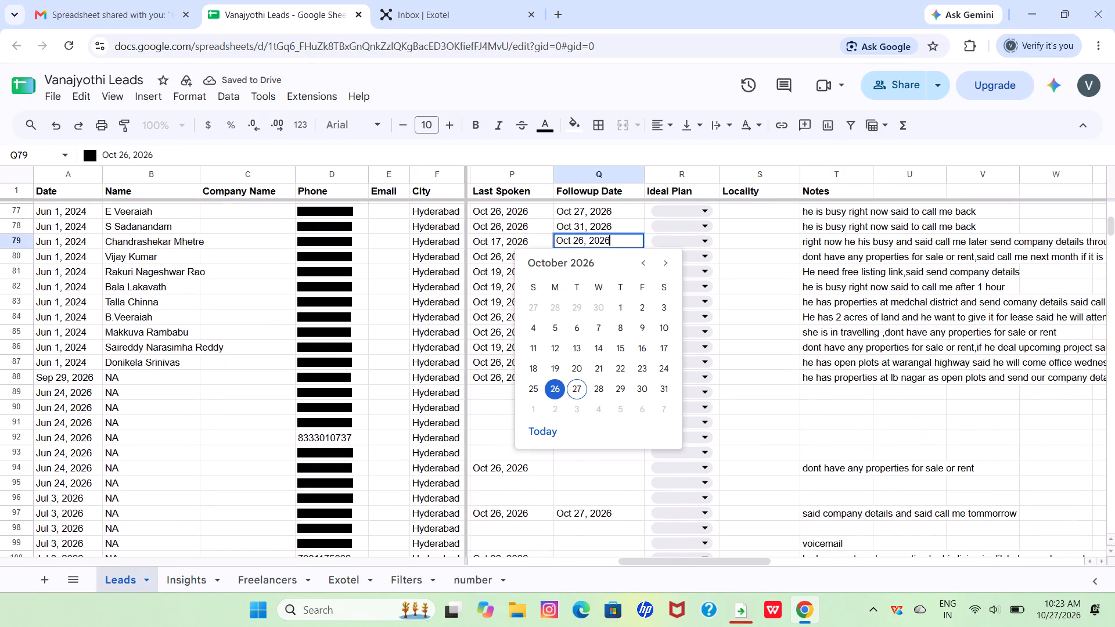
{"action": "left_click", "coordinate": [574, 385]}
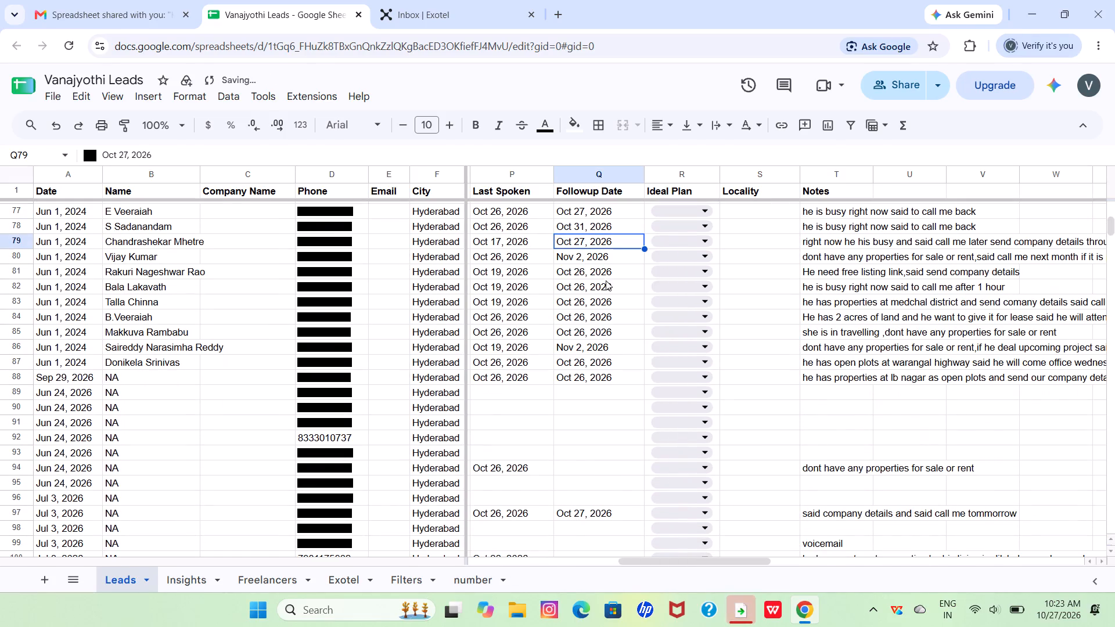
Set the Followup Date of the leads in rows 81, 82, 83 and 84 to Oct 27, 2026.
{"action": "double_click", "coordinate": [591, 275]}
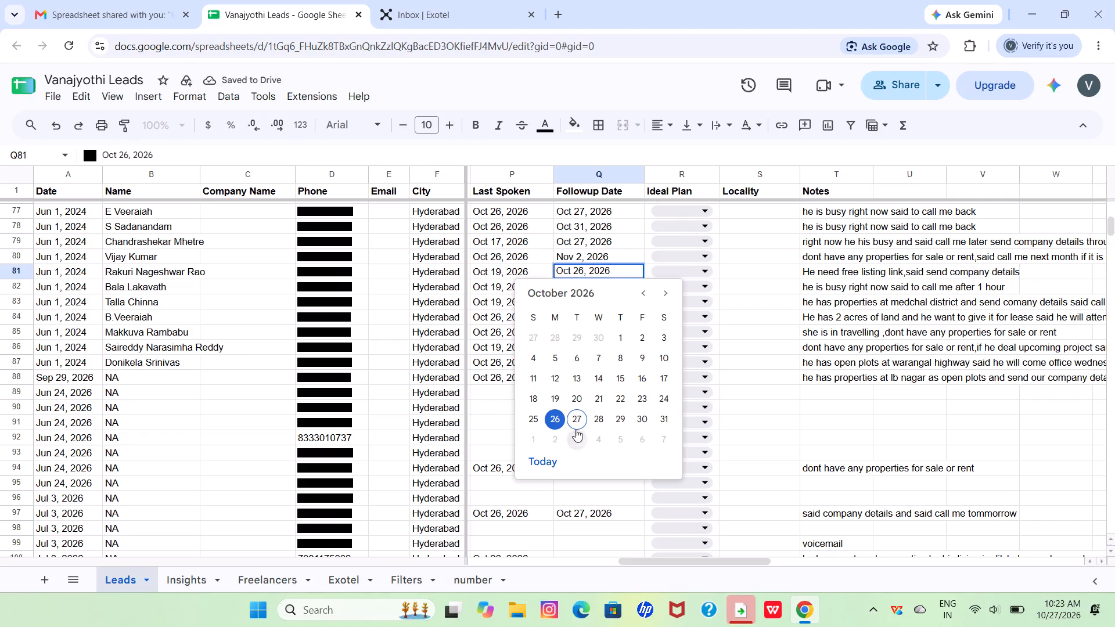
{"action": "left_click", "coordinate": [574, 418]}
{"action": "double_click", "coordinate": [588, 289]}
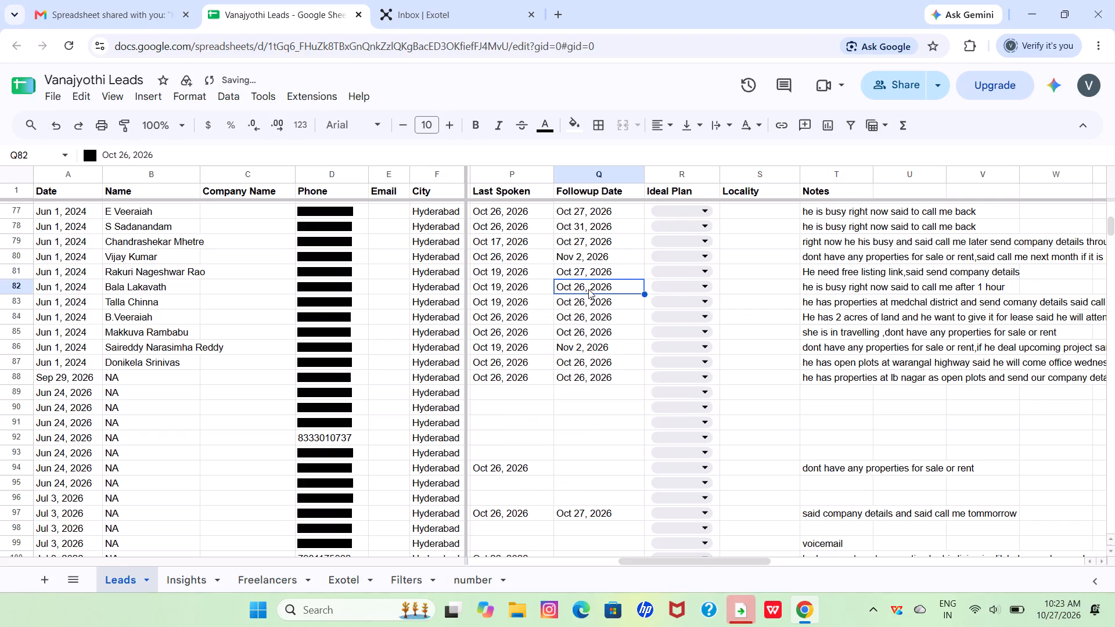
{"action": "left_click", "coordinate": [575, 430]}
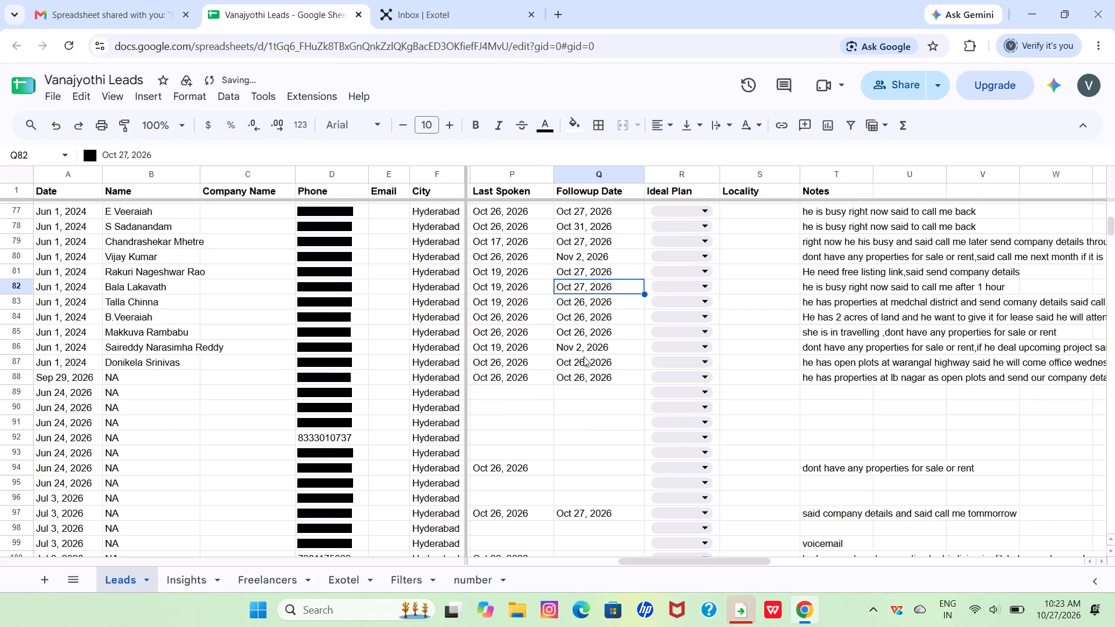
{"action": "double_click", "coordinate": [574, 302]}
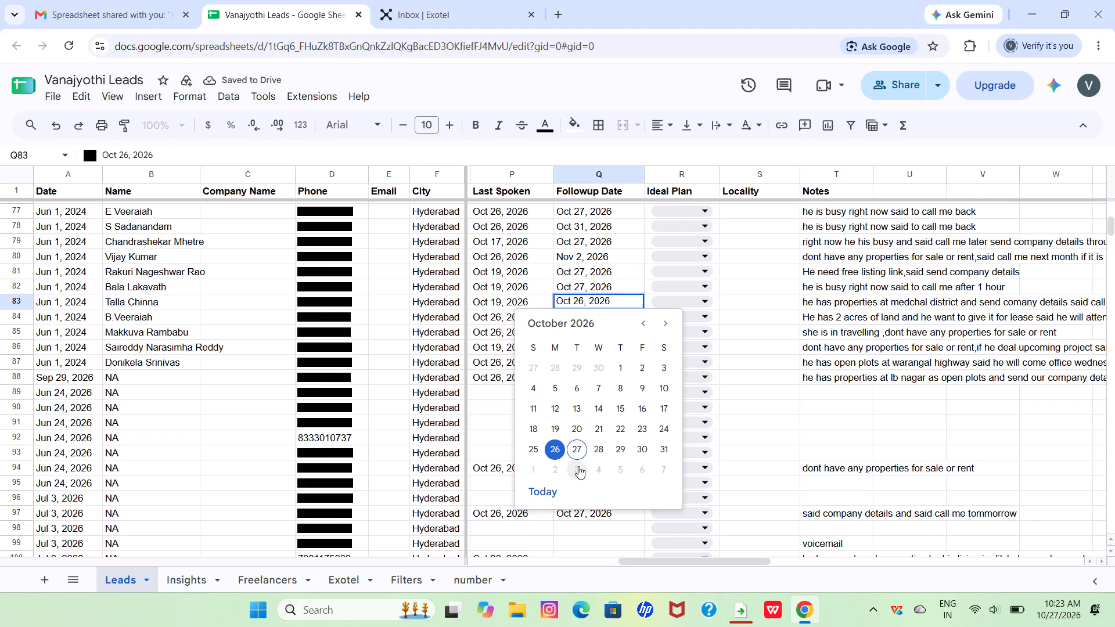
{"action": "left_click", "coordinate": [577, 449]}
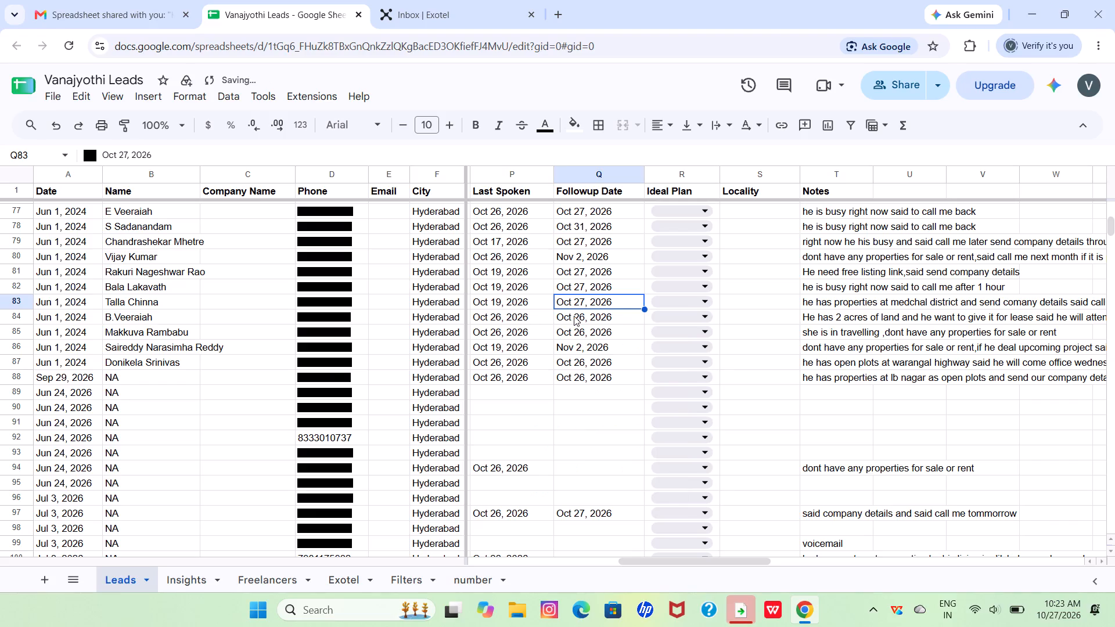
{"action": "double_click", "coordinate": [574, 316]}
{"action": "left_click", "coordinate": [580, 457]}
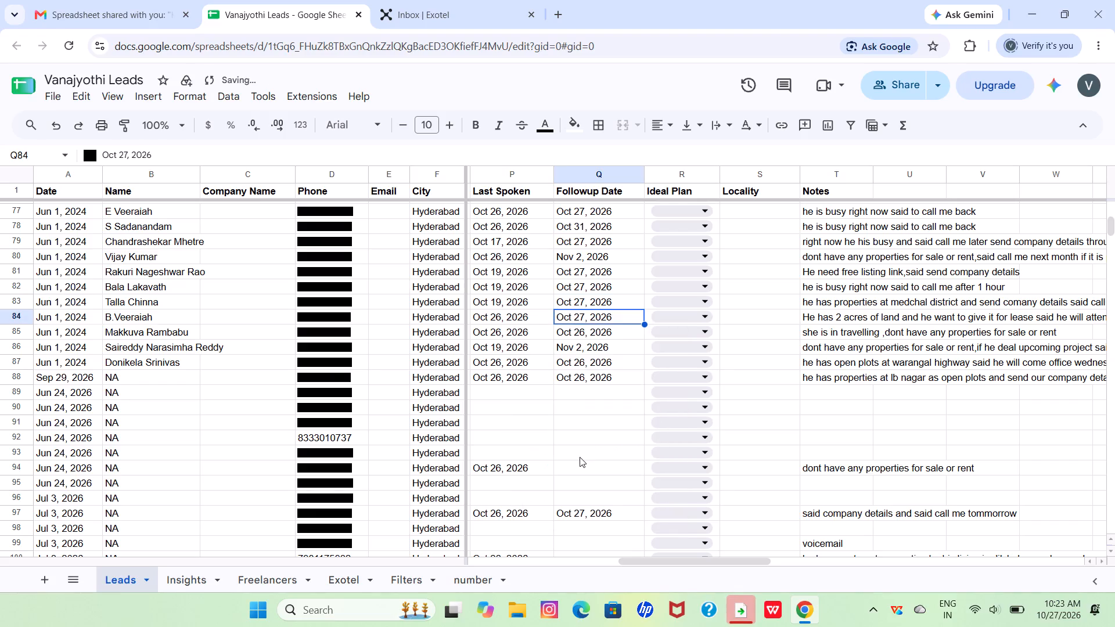
Set the Followup Date of the leads in rows 85, 87 and 88 to Oct 27, 2026.
{"action": "double_click", "coordinate": [579, 336]}
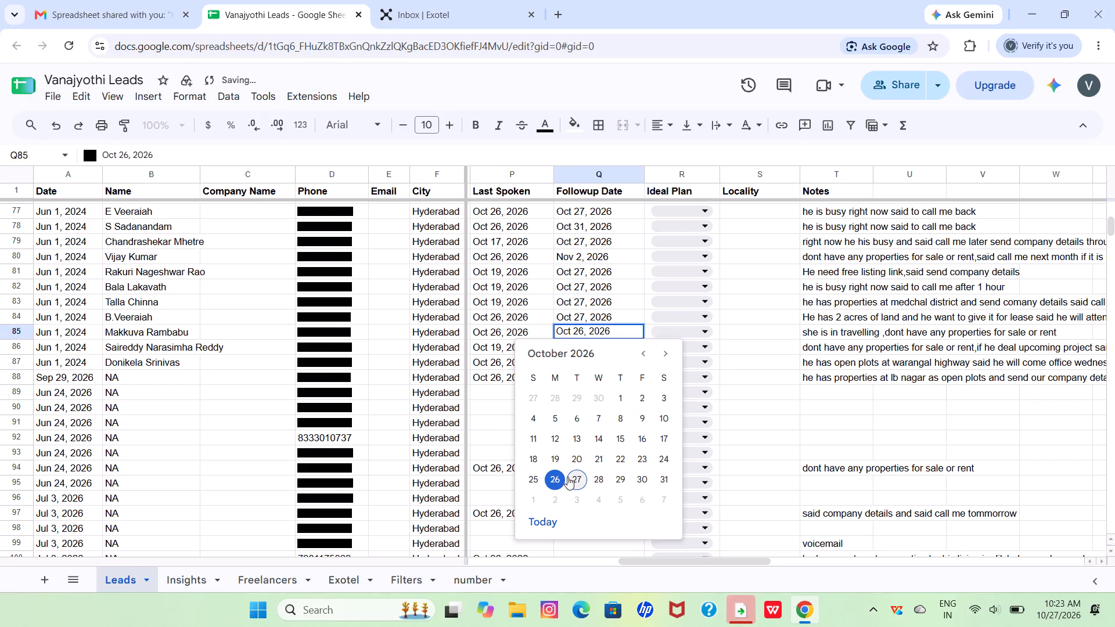
{"action": "left_click", "coordinate": [573, 476]}
{"action": "double_click", "coordinate": [576, 369]}
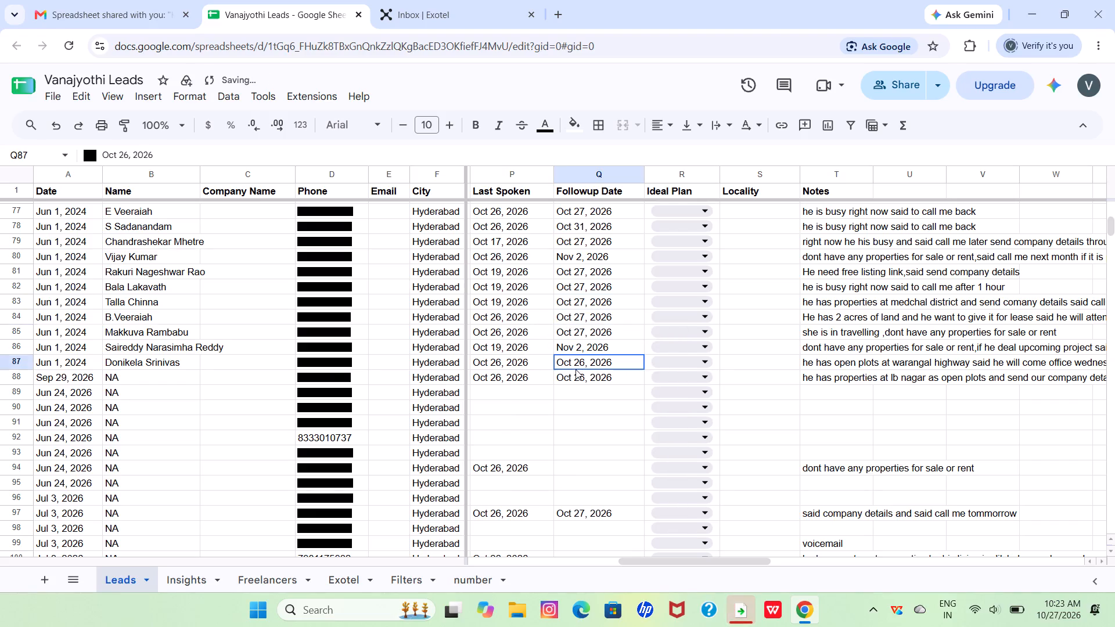
{"action": "left_click", "coordinate": [575, 510]}
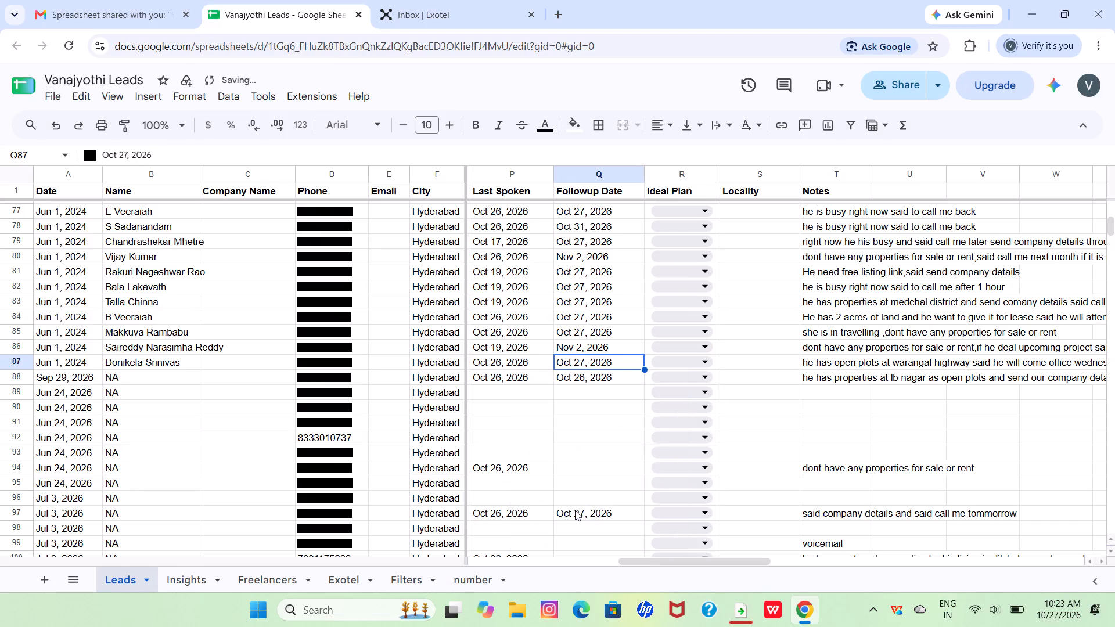
{"action": "double_click", "coordinate": [577, 375]}
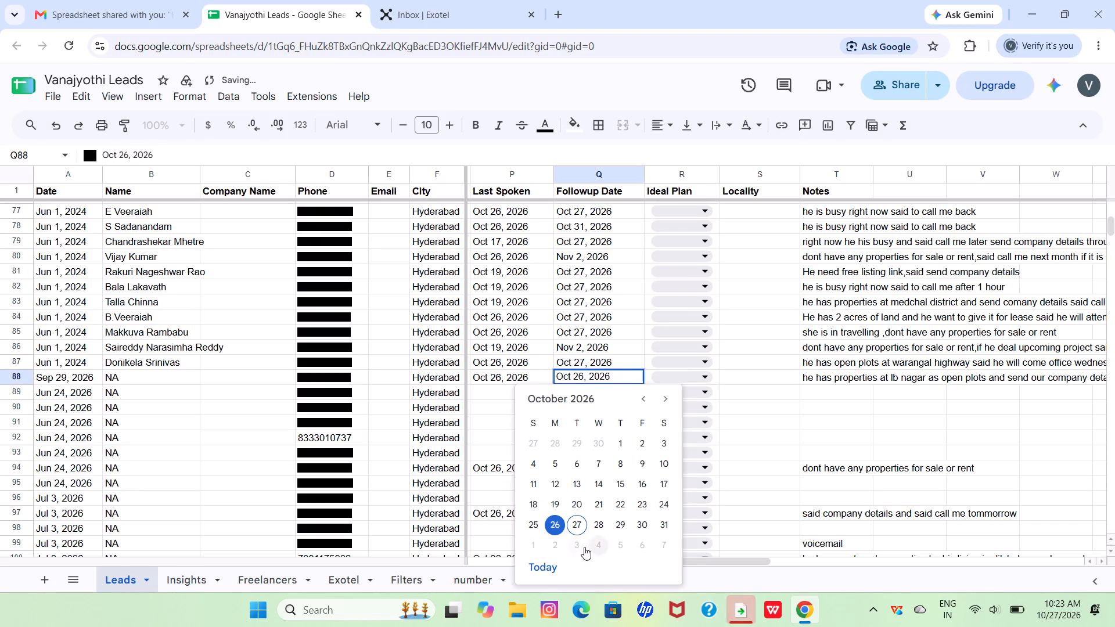
{"action": "left_click", "coordinate": [576, 527]}
Look through the leads below row 88 for any remaining follow-up dates, checking their status and contact columns.
{"action": "scroll", "coordinate": [579, 489], "scroll_direction": "down", "scroll_amount": 1}
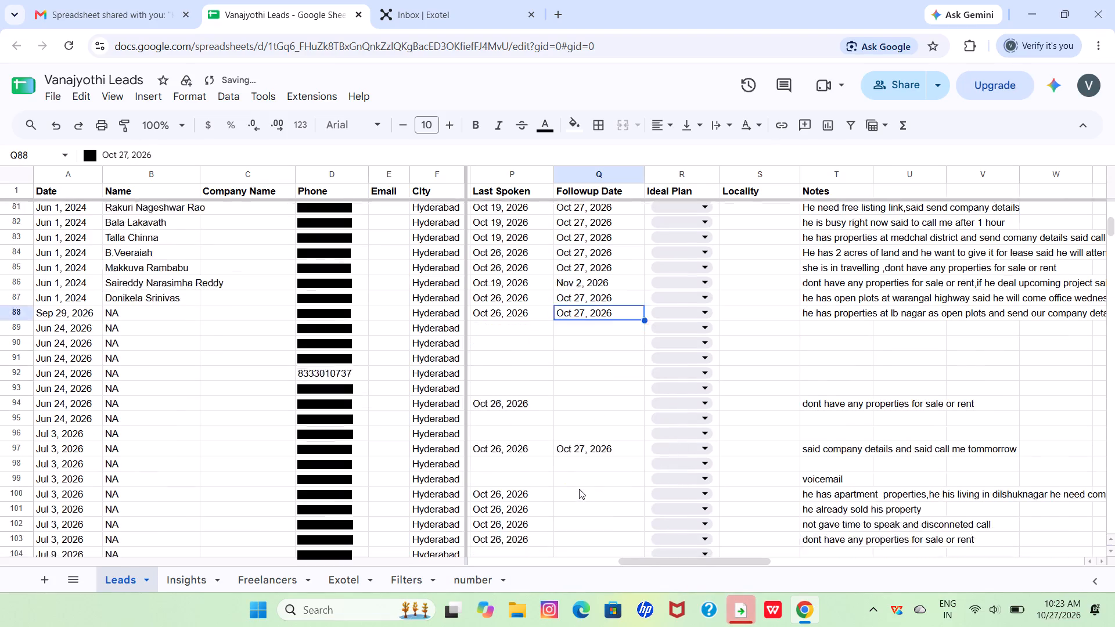
{"action": "scroll", "coordinate": [579, 489], "scroll_direction": "down", "scroll_amount": 7}
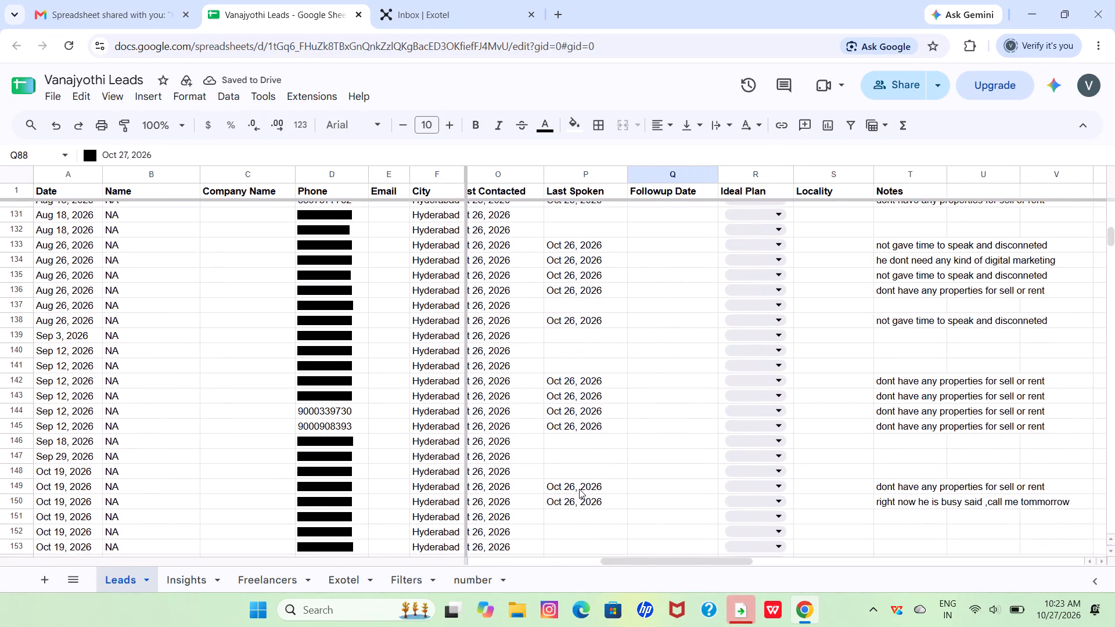
{"action": "scroll", "coordinate": [579, 489], "scroll_direction": "down", "scroll_amount": 6}
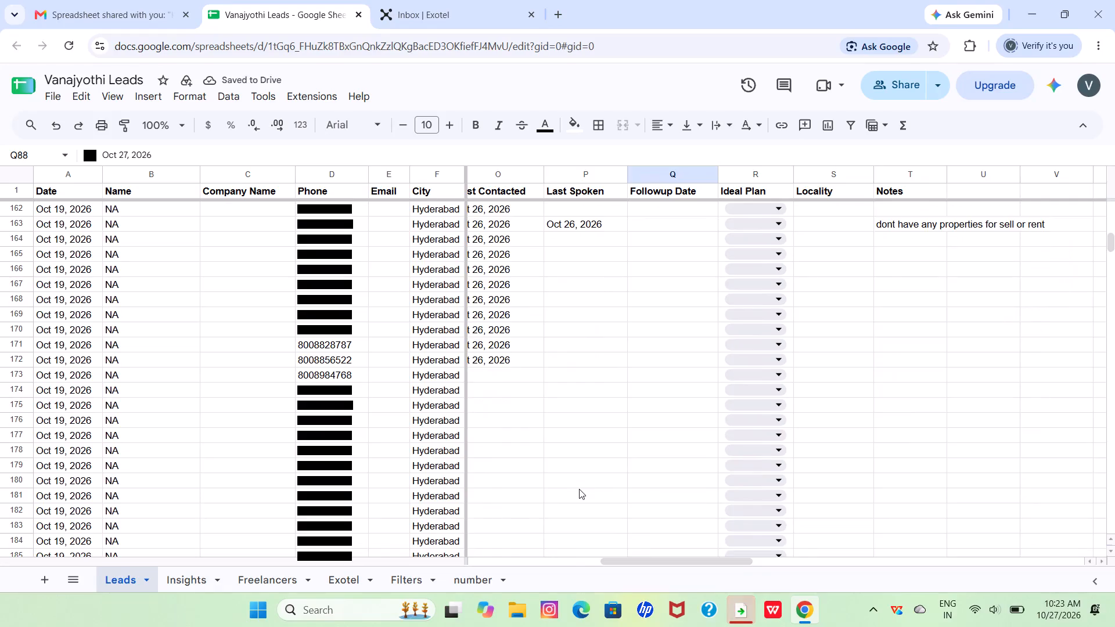
{"action": "scroll", "coordinate": [579, 489], "scroll_direction": "right", "scroll_amount": 5}
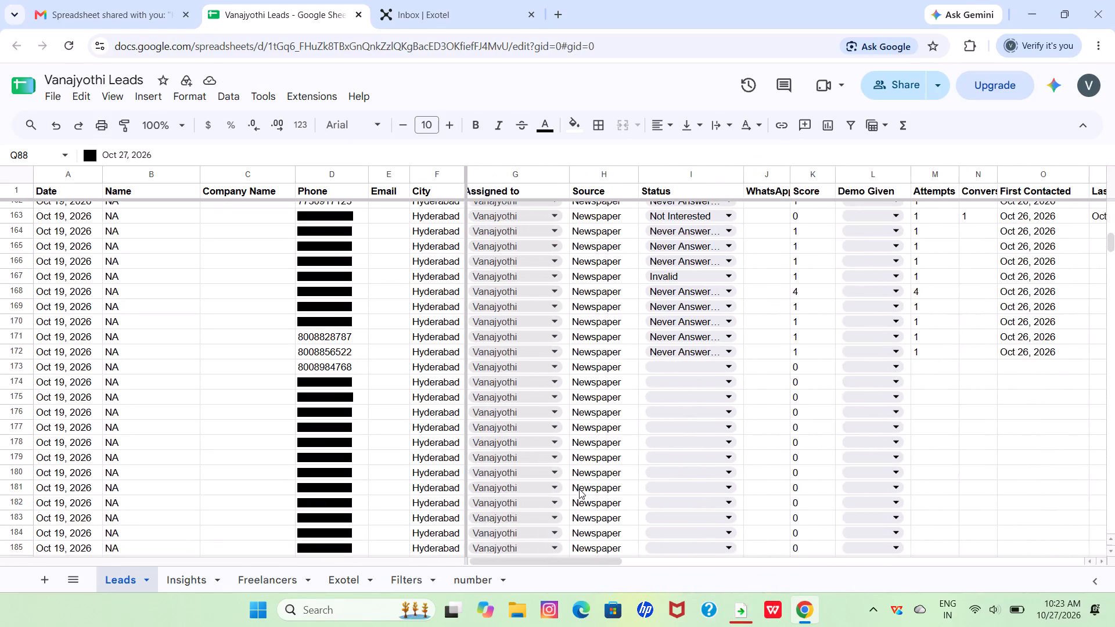
{"action": "scroll", "coordinate": [579, 489], "scroll_direction": "up", "scroll_amount": 1}
{"action": "scroll", "coordinate": [579, 489], "scroll_direction": "left", "scroll_amount": 2}
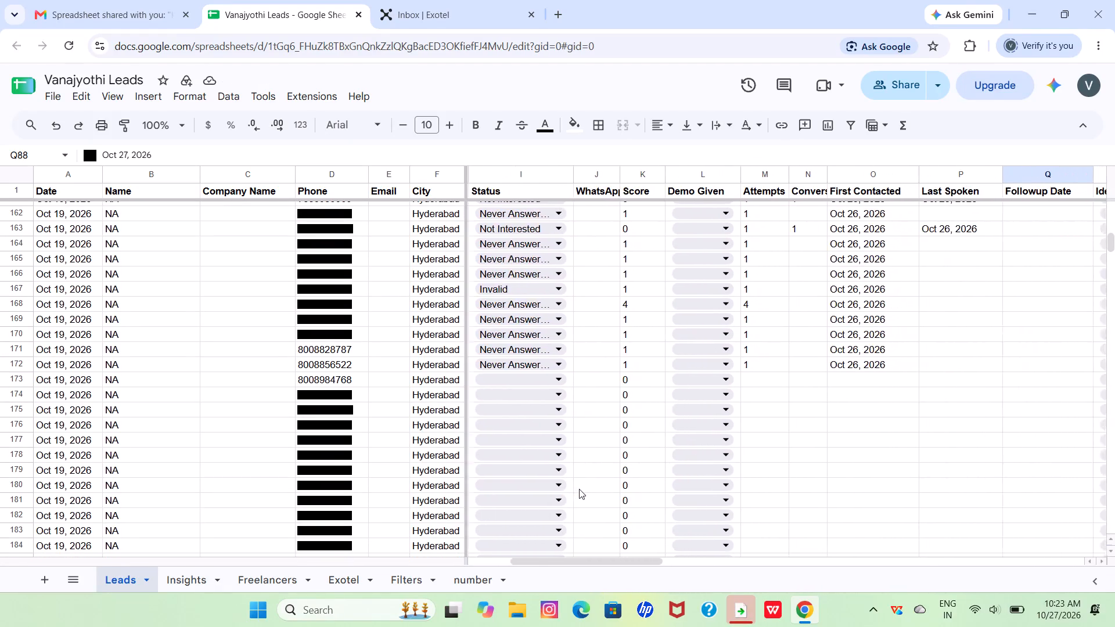
{"action": "scroll", "coordinate": [579, 489], "scroll_direction": "left", "scroll_amount": 2}
{"action": "scroll", "coordinate": [579, 489], "scroll_direction": "down", "scroll_amount": 1}
{"action": "scroll", "coordinate": [579, 489], "scroll_direction": "up", "scroll_amount": 8}
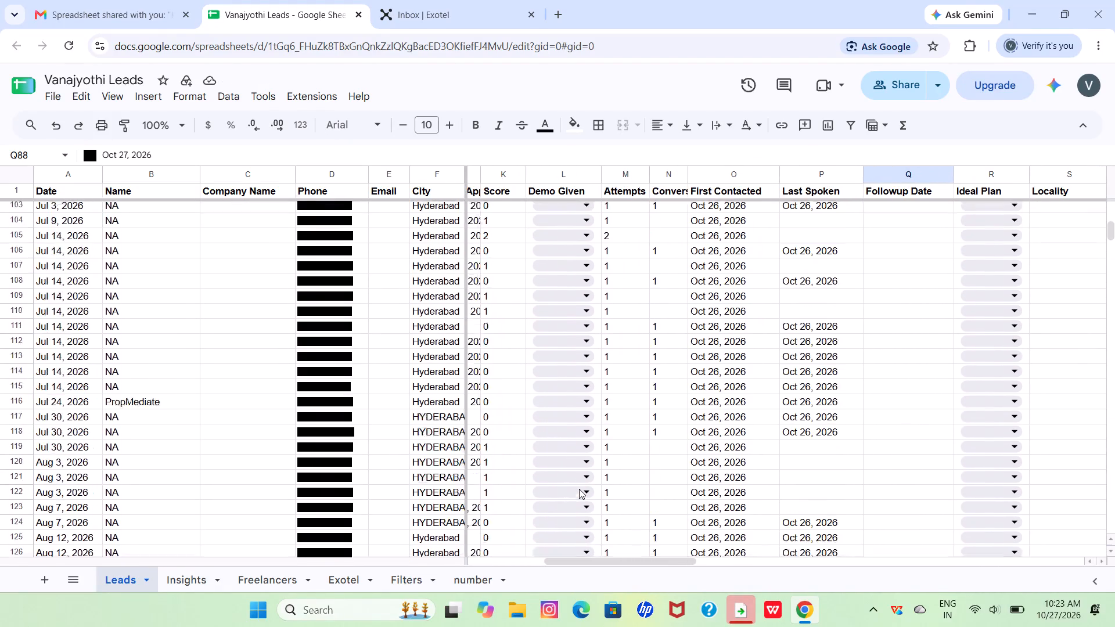
Review the Source, Status and Attempts columns of the Leads sheet from the first lead down to row 137.
{"action": "scroll", "coordinate": [579, 489], "scroll_direction": "up", "scroll_amount": 7}
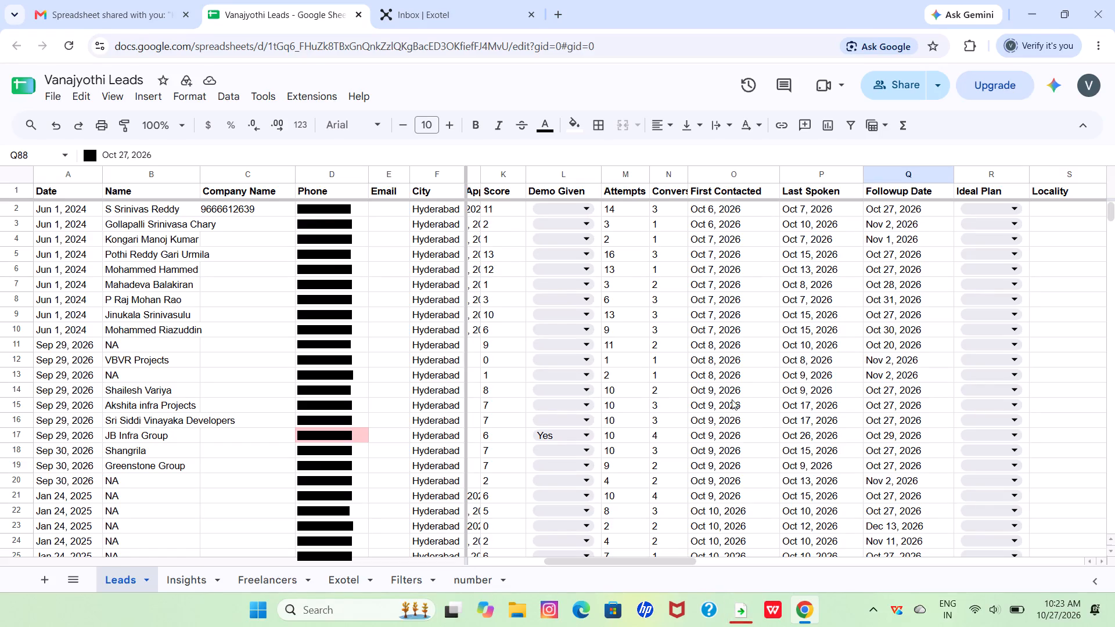
{"action": "scroll", "coordinate": [768, 401], "scroll_direction": "left", "scroll_amount": 1}
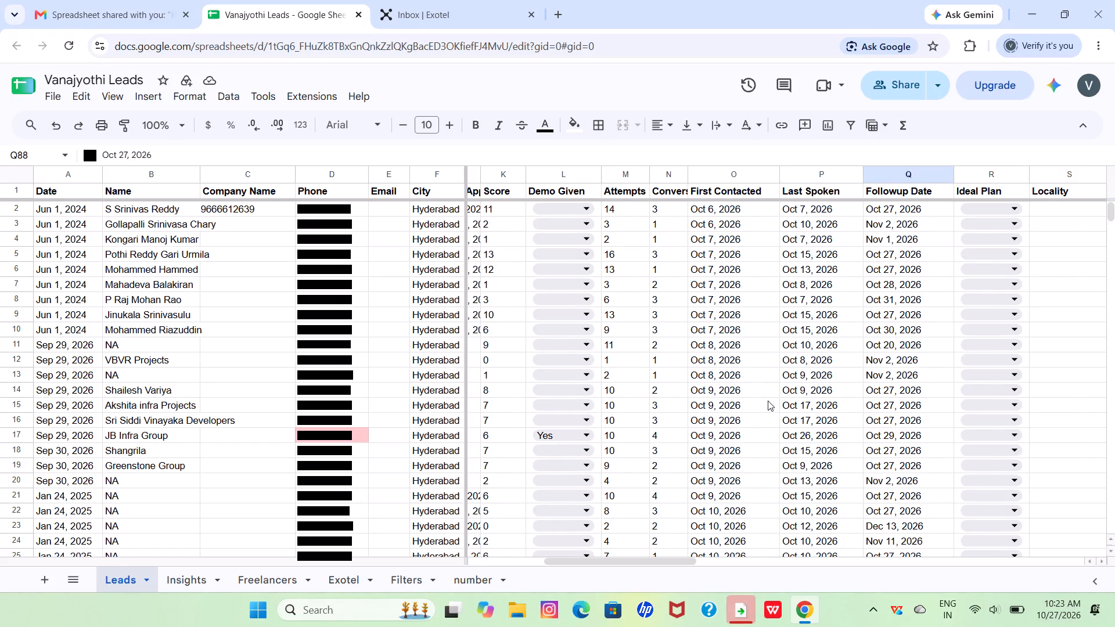
{"action": "scroll", "coordinate": [768, 401], "scroll_direction": "left", "scroll_amount": 1}
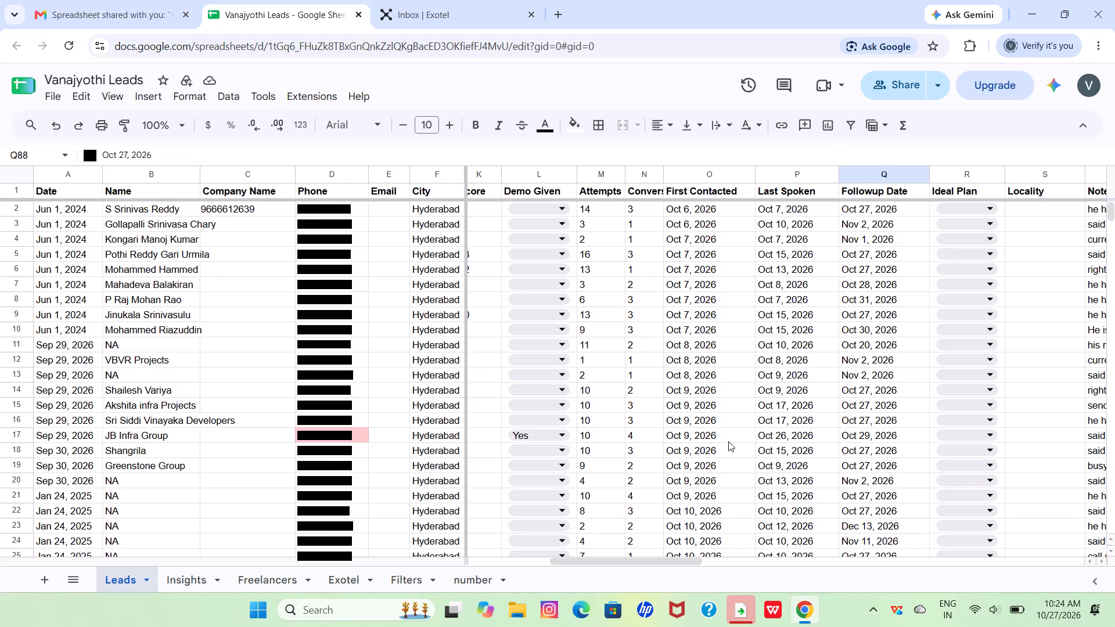
{"action": "scroll", "coordinate": [588, 439], "scroll_direction": "right", "scroll_amount": 4}
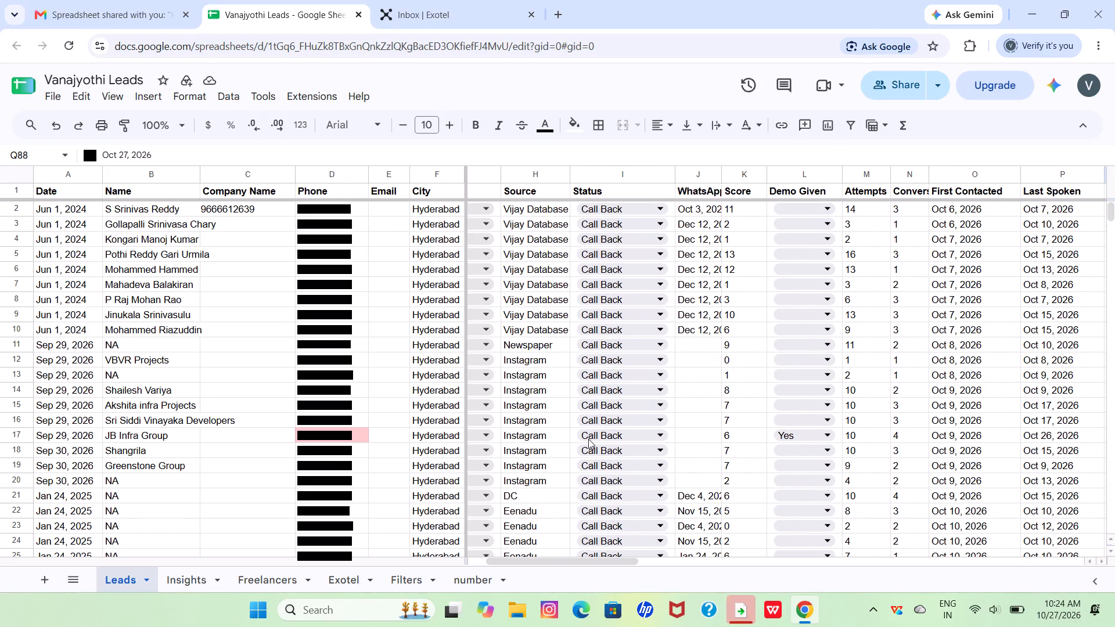
{"action": "scroll", "coordinate": [588, 439], "scroll_direction": "right", "scroll_amount": 1}
{"action": "scroll", "coordinate": [588, 439], "scroll_direction": "down", "scroll_amount": 2}
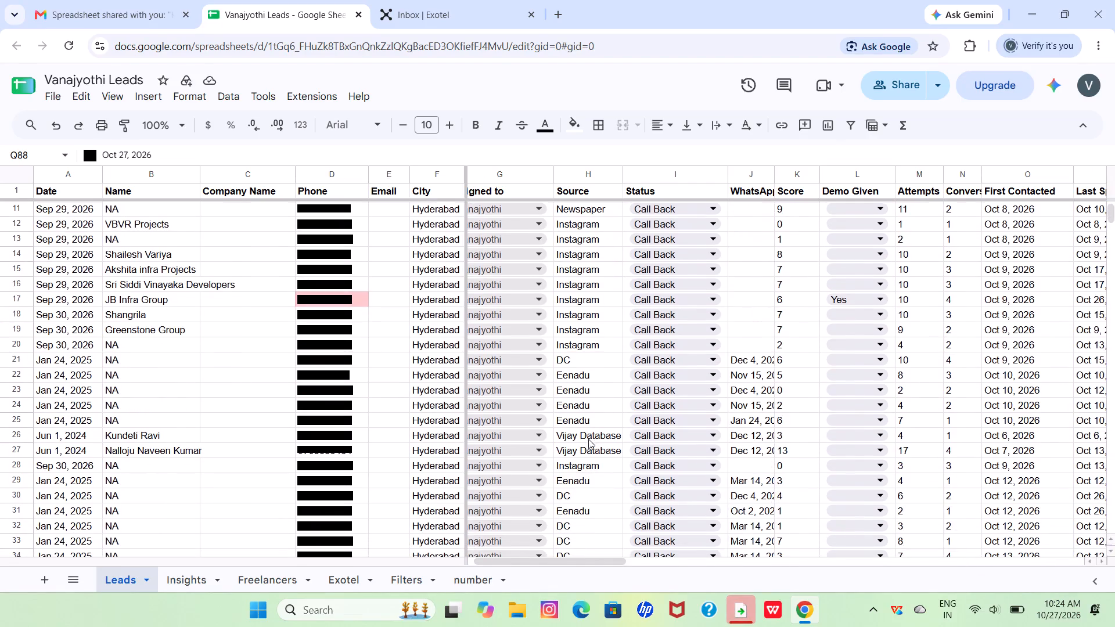
{"action": "scroll", "coordinate": [588, 439], "scroll_direction": "down", "scroll_amount": 3}
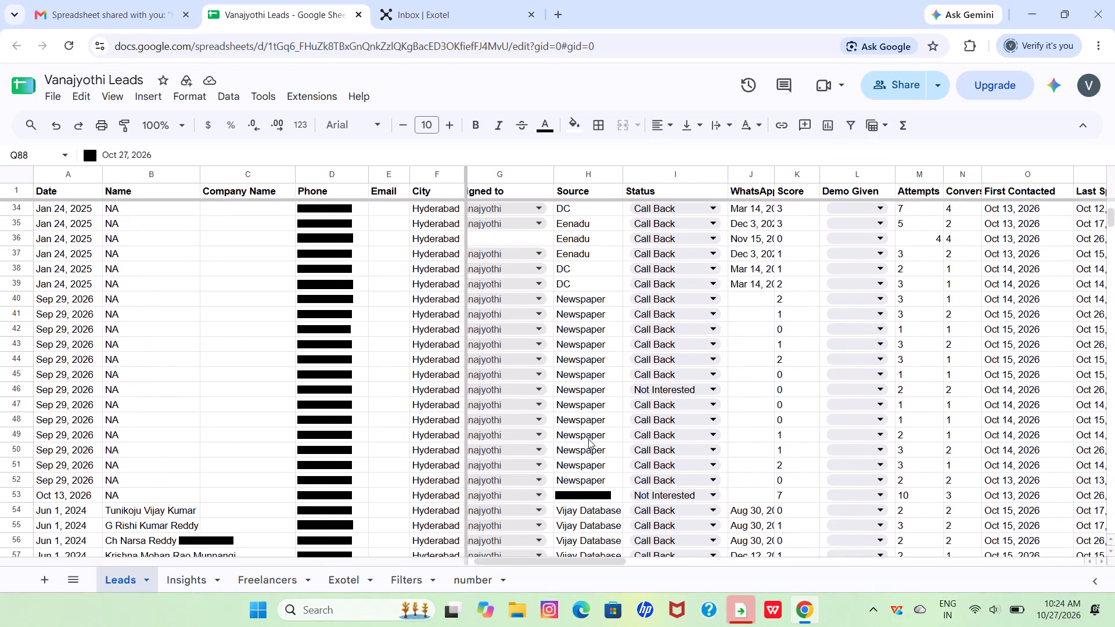
{"action": "scroll", "coordinate": [588, 439], "scroll_direction": "down", "scroll_amount": 5}
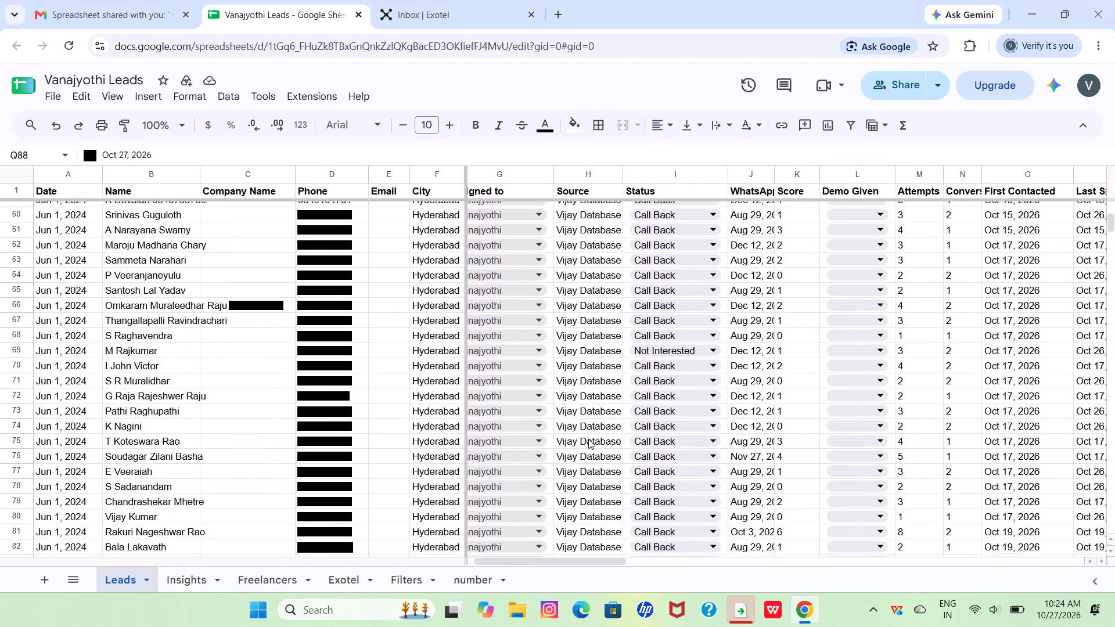
{"action": "scroll", "coordinate": [588, 439], "scroll_direction": "down", "scroll_amount": 6}
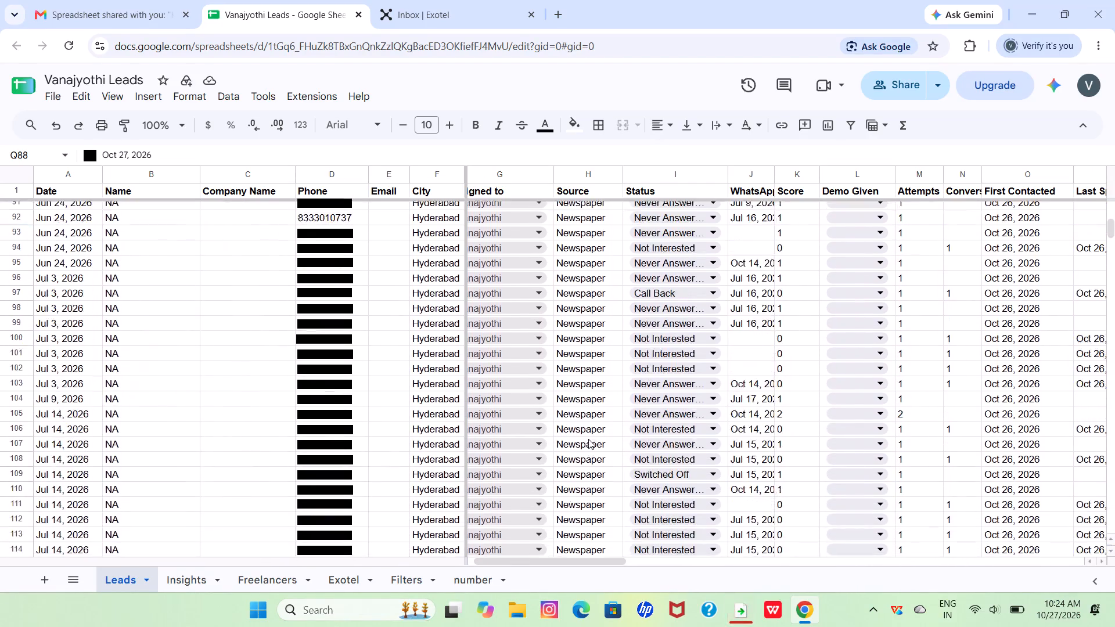
{"action": "scroll", "coordinate": [588, 439], "scroll_direction": "down", "scroll_amount": 2}
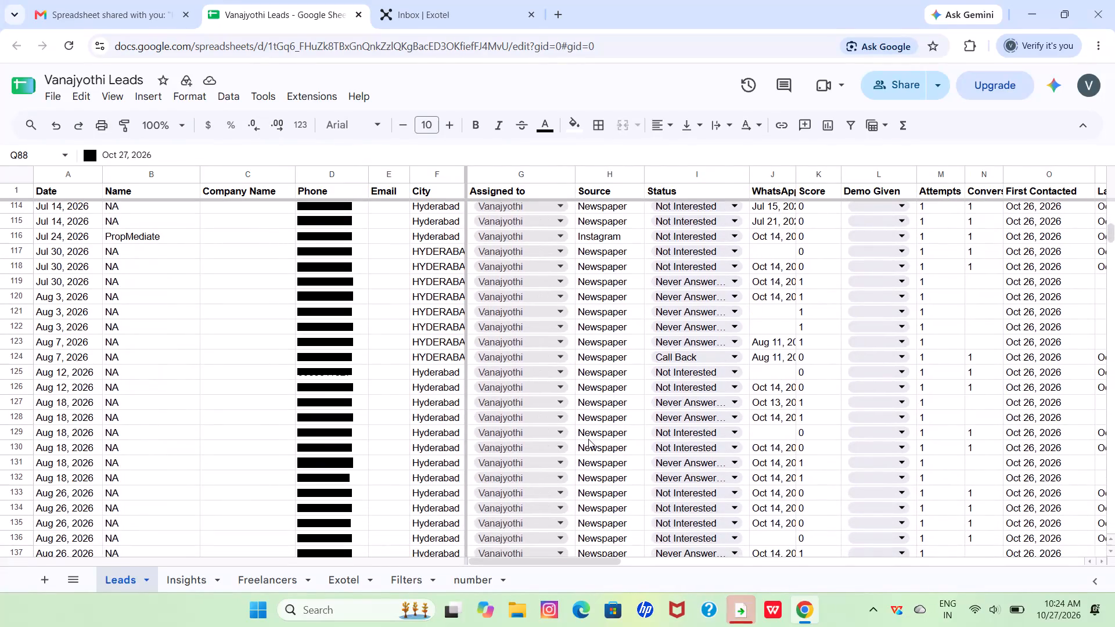
Check the Last Spoken, Followup Date and Notes columns of the leads below row 88 for missing follow-up dates.
{"action": "scroll", "coordinate": [588, 439], "scroll_direction": "left", "scroll_amount": 2}
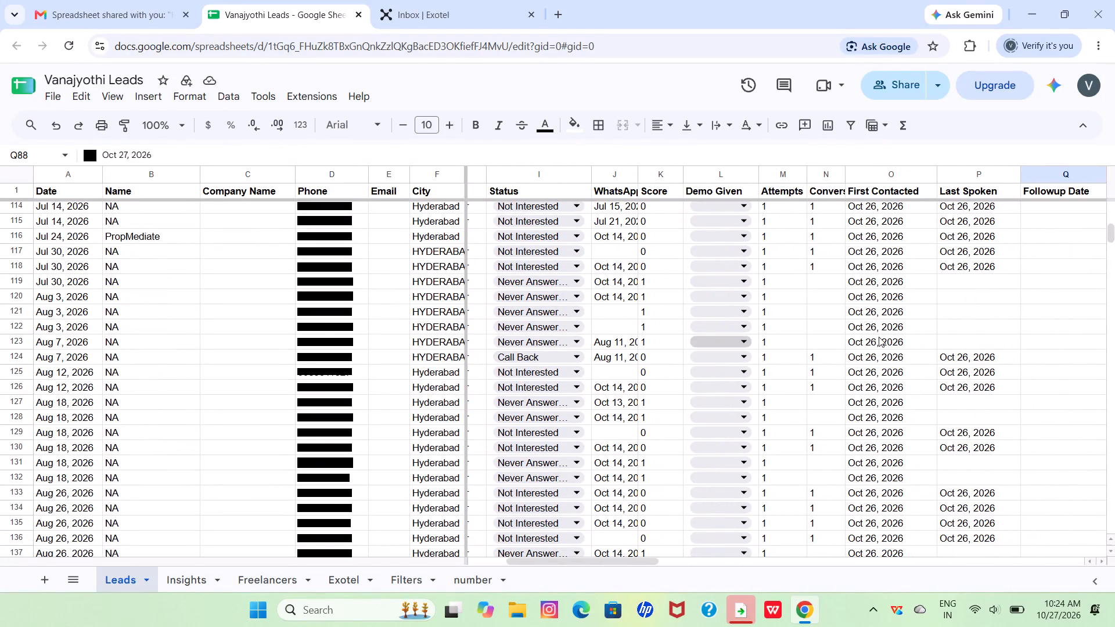
{"action": "scroll", "coordinate": [965, 359], "scroll_direction": "left", "scroll_amount": 4}
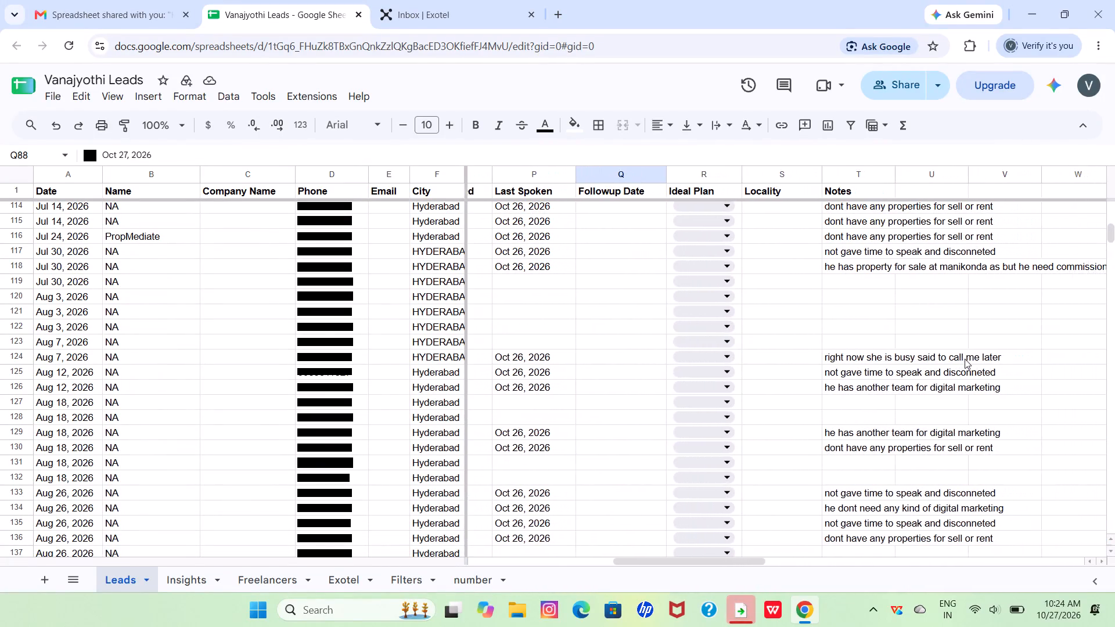
{"action": "scroll", "coordinate": [965, 359], "scroll_direction": "right", "scroll_amount": 1}
{"action": "scroll", "coordinate": [965, 359], "scroll_direction": "down", "scroll_amount": 3}
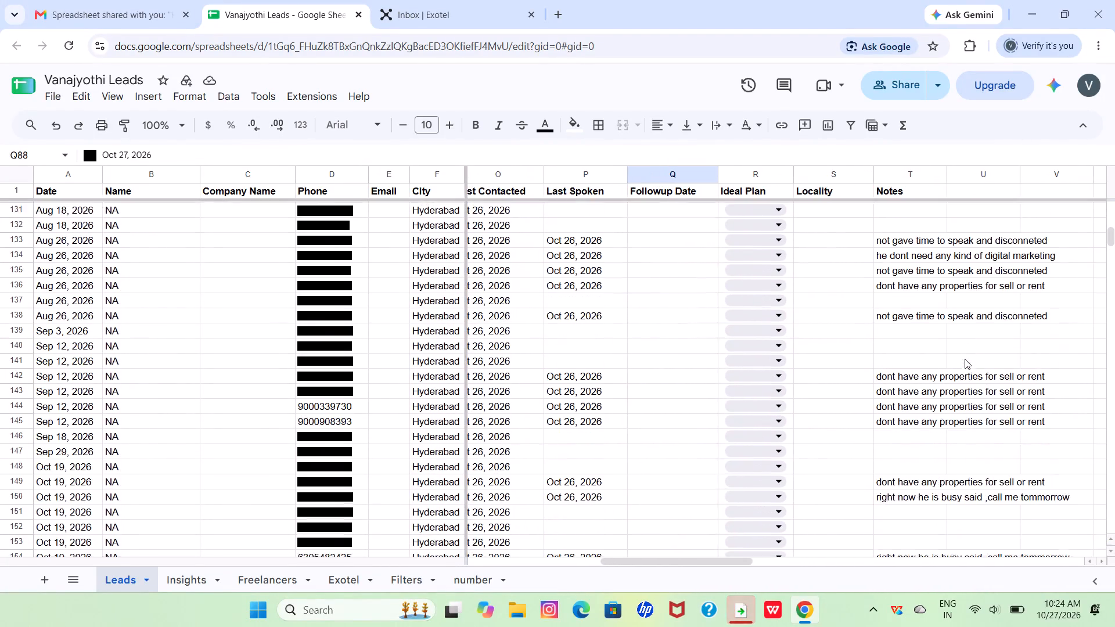
{"action": "scroll", "coordinate": [965, 359], "scroll_direction": "down", "scroll_amount": 5}
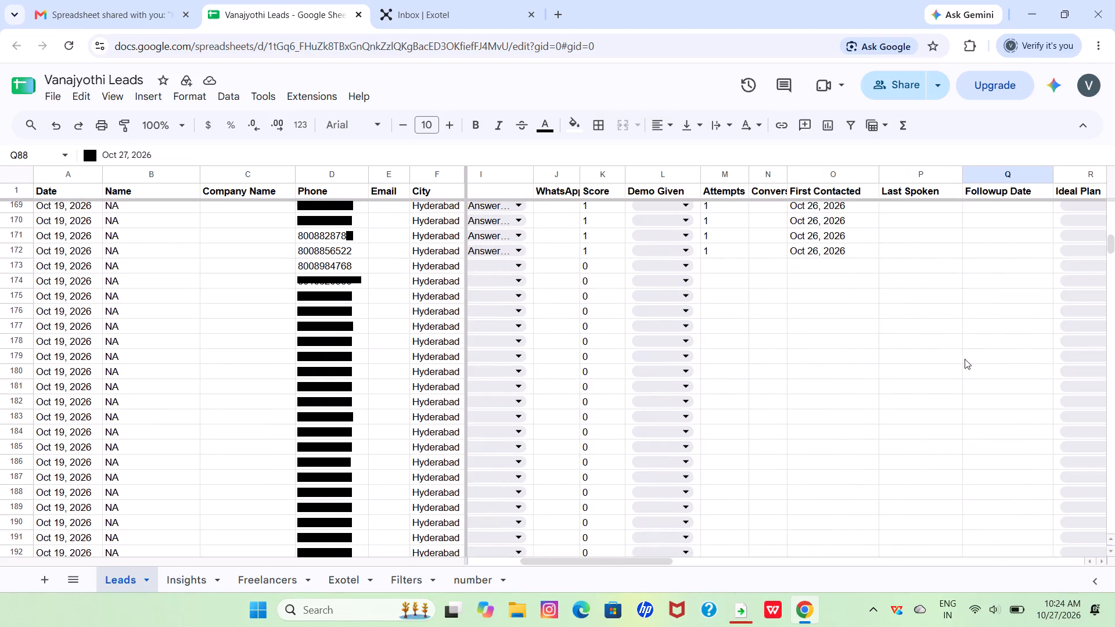
{"action": "scroll", "coordinate": [965, 359], "scroll_direction": "up", "scroll_amount": 17}
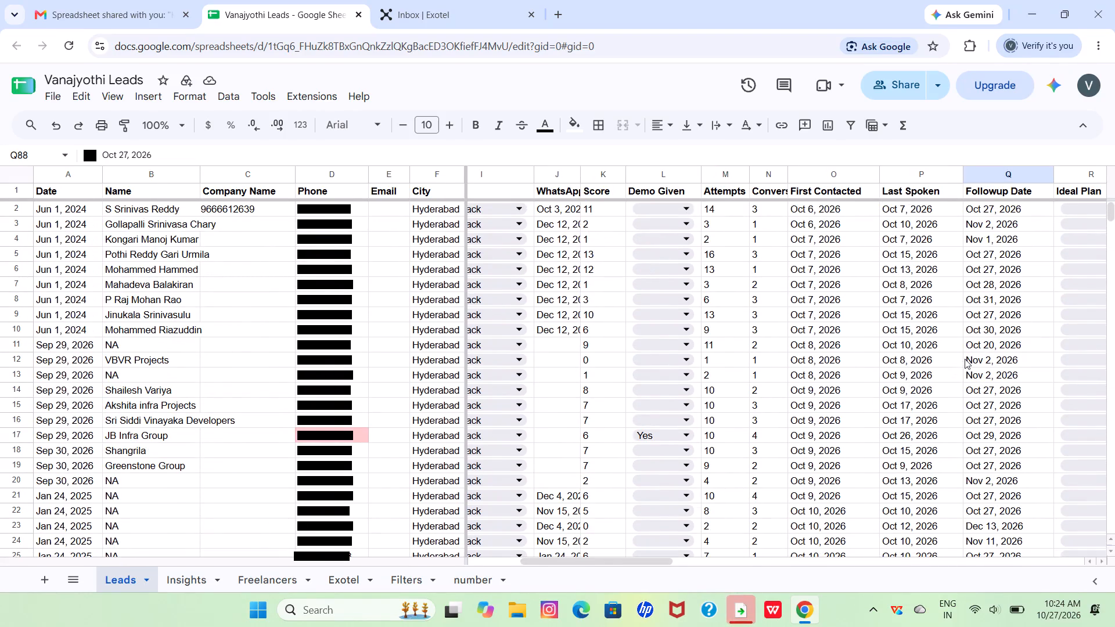
{"action": "scroll", "coordinate": [965, 359], "scroll_direction": "down", "scroll_amount": 9}
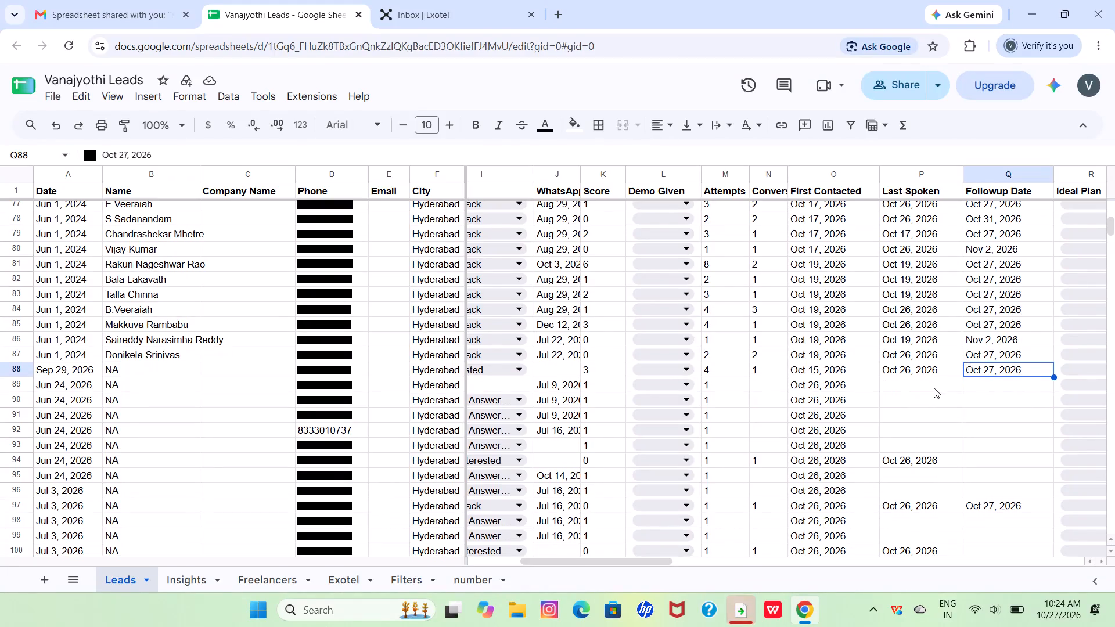
{"action": "left_click", "coordinate": [934, 388]}
{"action": "left_click", "coordinate": [938, 415]}
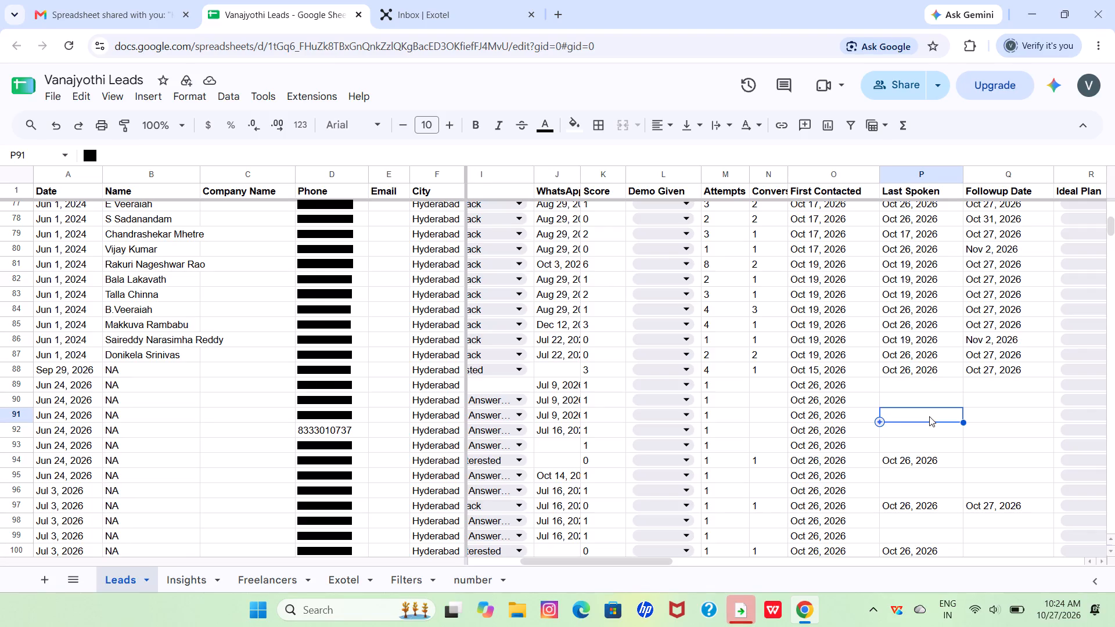
{"action": "left_click", "coordinate": [976, 406]}
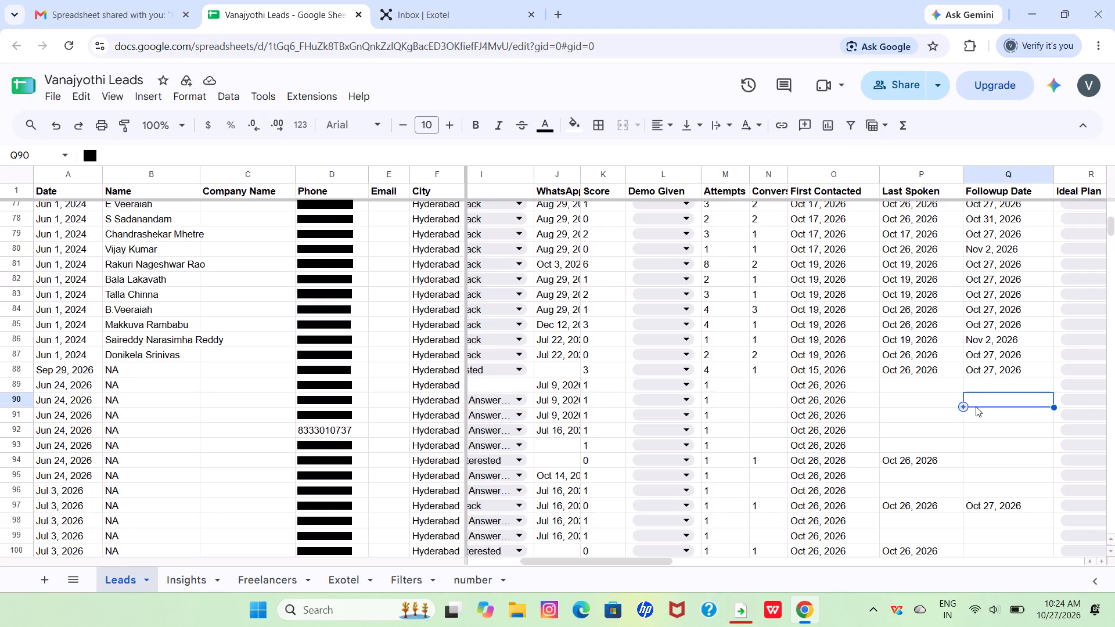
Look over the leads in rows 2 to 37 again, checking their status, contact dates, follow-up dates and notes.
{"action": "scroll", "coordinate": [714, 298], "scroll_direction": "up", "scroll_amount": 8}
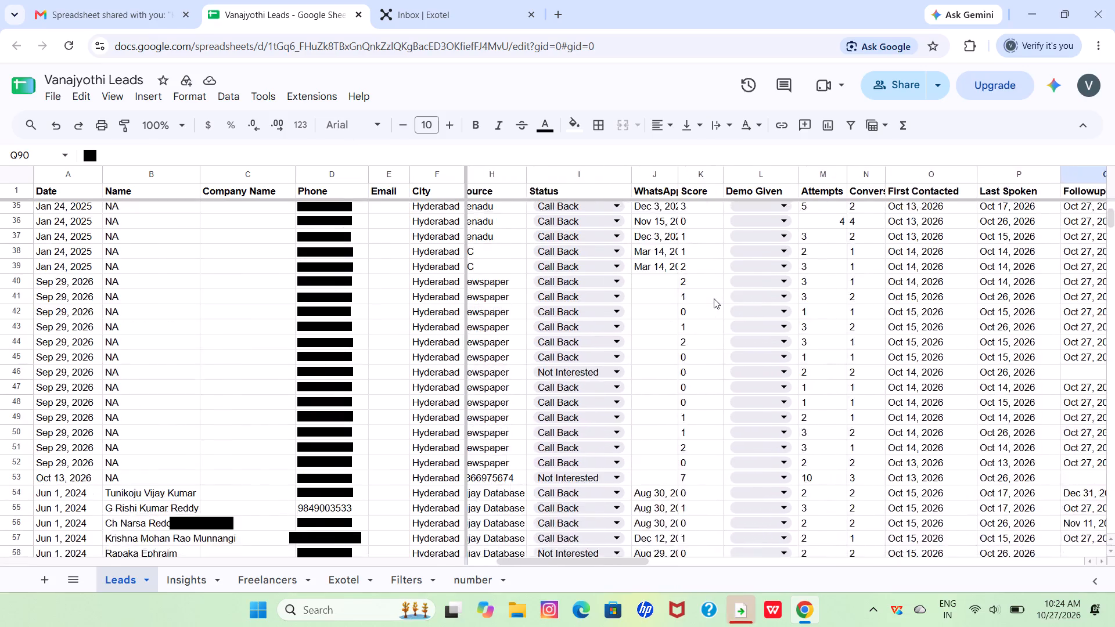
{"action": "scroll", "coordinate": [714, 298], "scroll_direction": "up", "scroll_amount": 8}
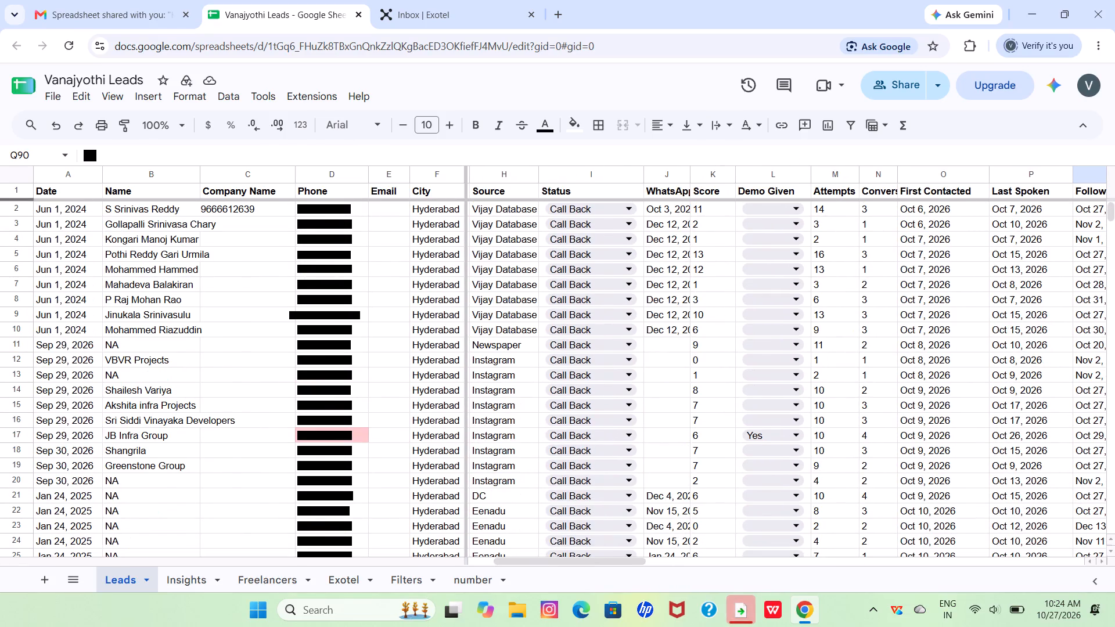
{"action": "left_click", "coordinate": [361, 217]}
{"action": "scroll", "coordinate": [361, 217], "scroll_direction": "left", "scroll_amount": 2}
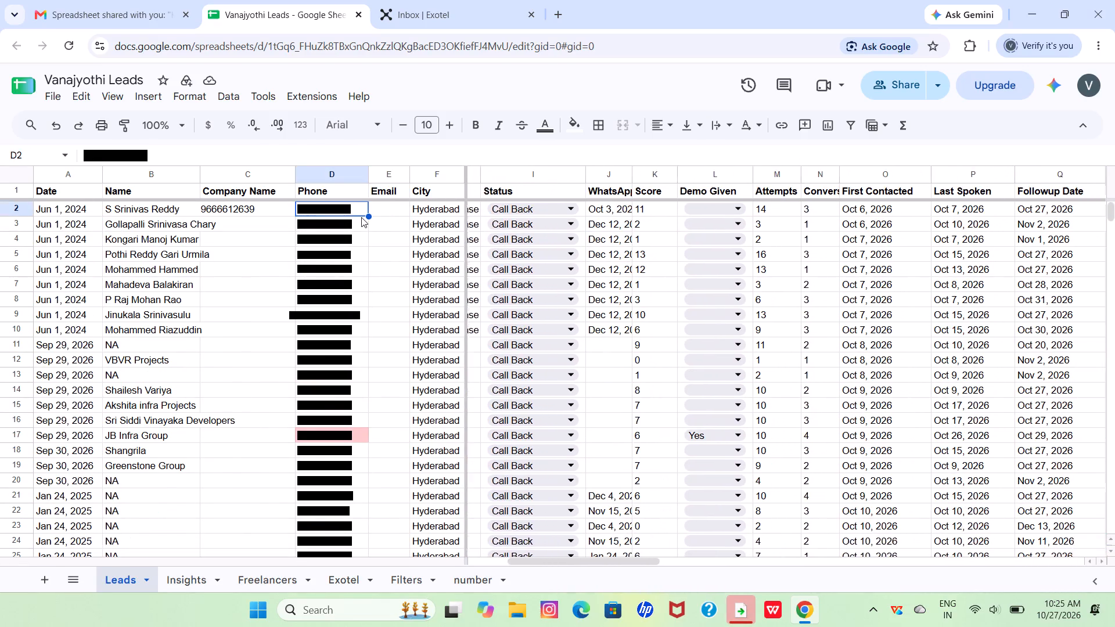
{"action": "scroll", "coordinate": [361, 217], "scroll_direction": "left", "scroll_amount": 4}
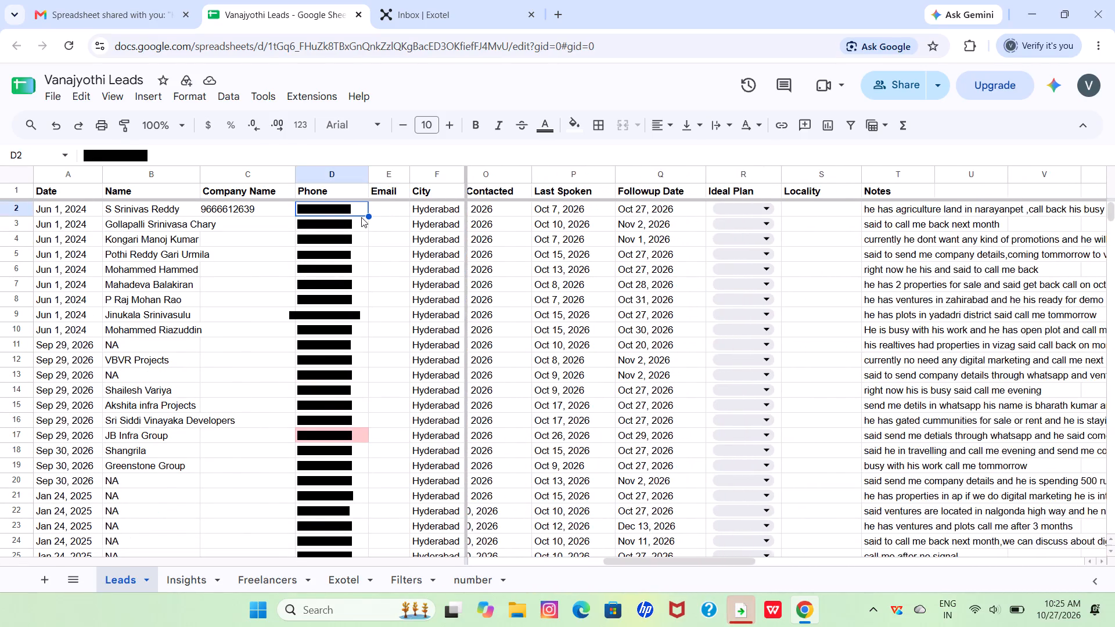
{"action": "scroll", "coordinate": [361, 217], "scroll_direction": "right", "scroll_amount": 3}
{"action": "scroll", "coordinate": [361, 217], "scroll_direction": "down", "scroll_amount": 1}
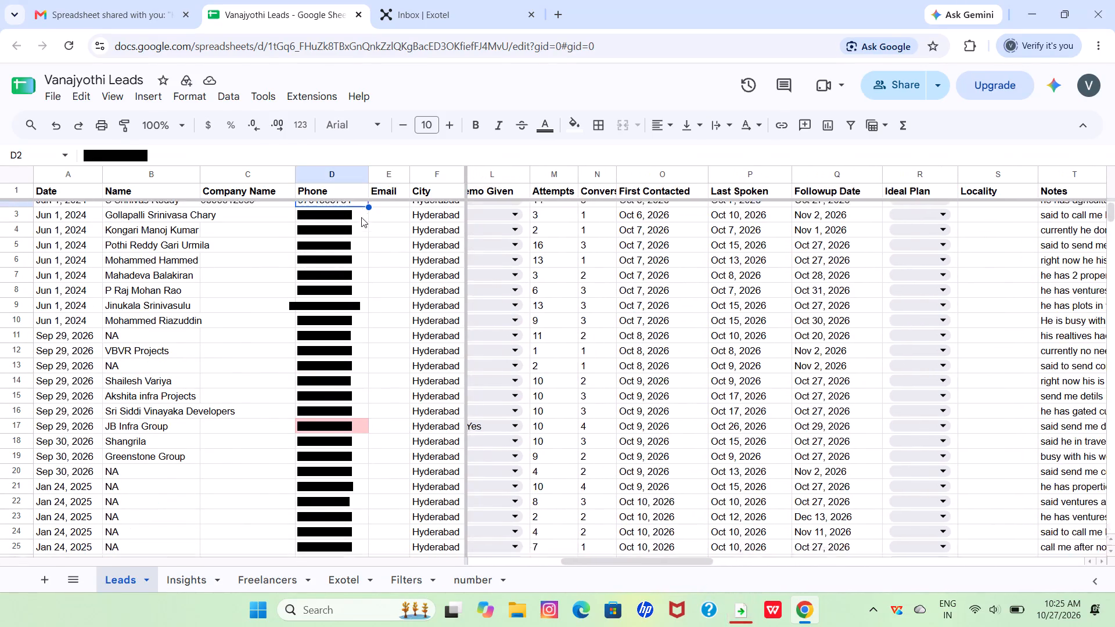
{"action": "scroll", "coordinate": [361, 217], "scroll_direction": "down", "scroll_amount": 3}
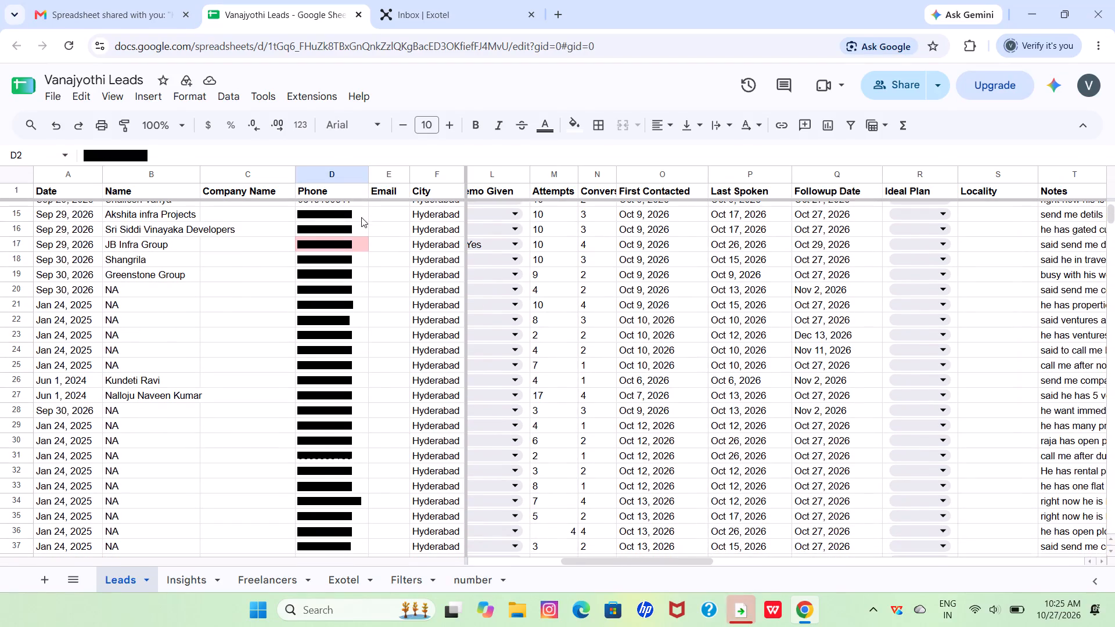
{"action": "scroll", "coordinate": [461, 239], "scroll_direction": "right", "scroll_amount": 1}
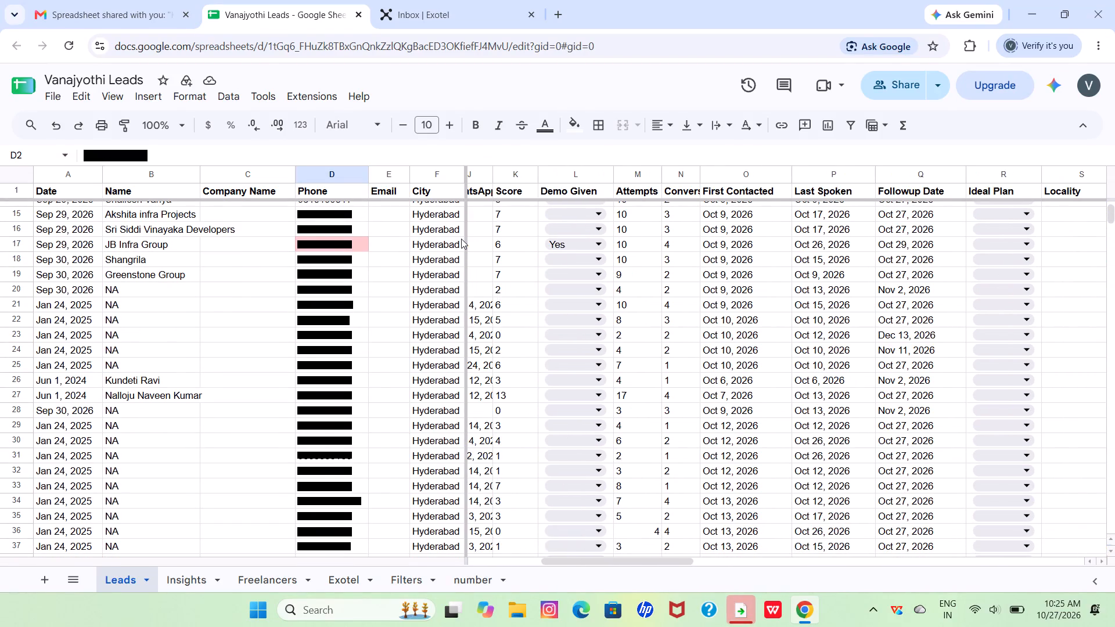
{"action": "scroll", "coordinate": [461, 239], "scroll_direction": "right", "scroll_amount": 1}
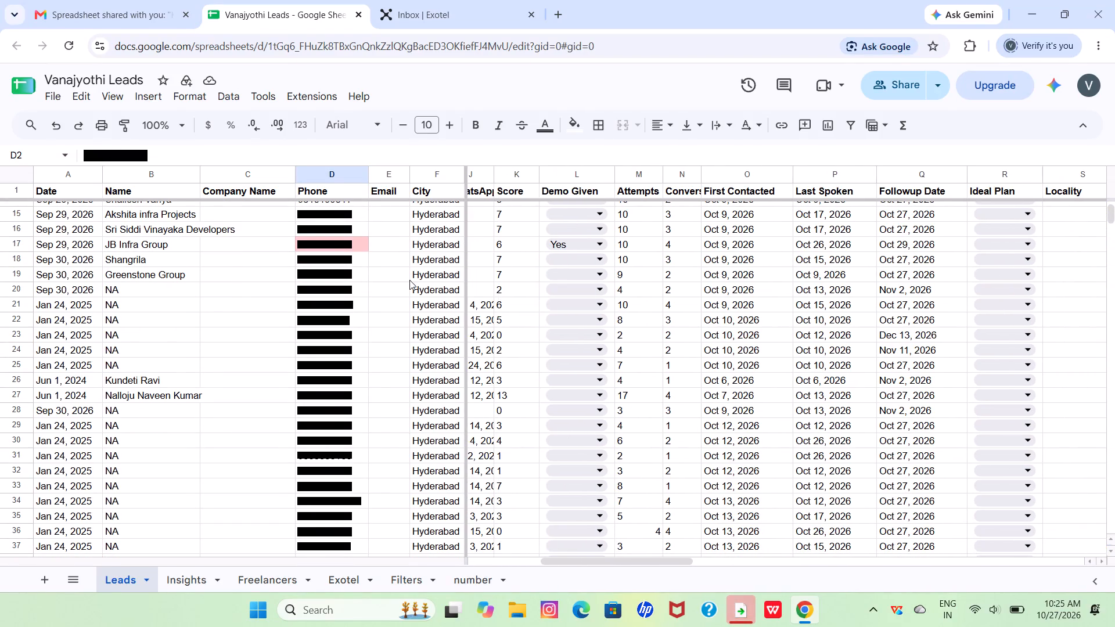
Open a new browser tab to start a Google search.
{"action": "left_click", "coordinate": [559, 14]}
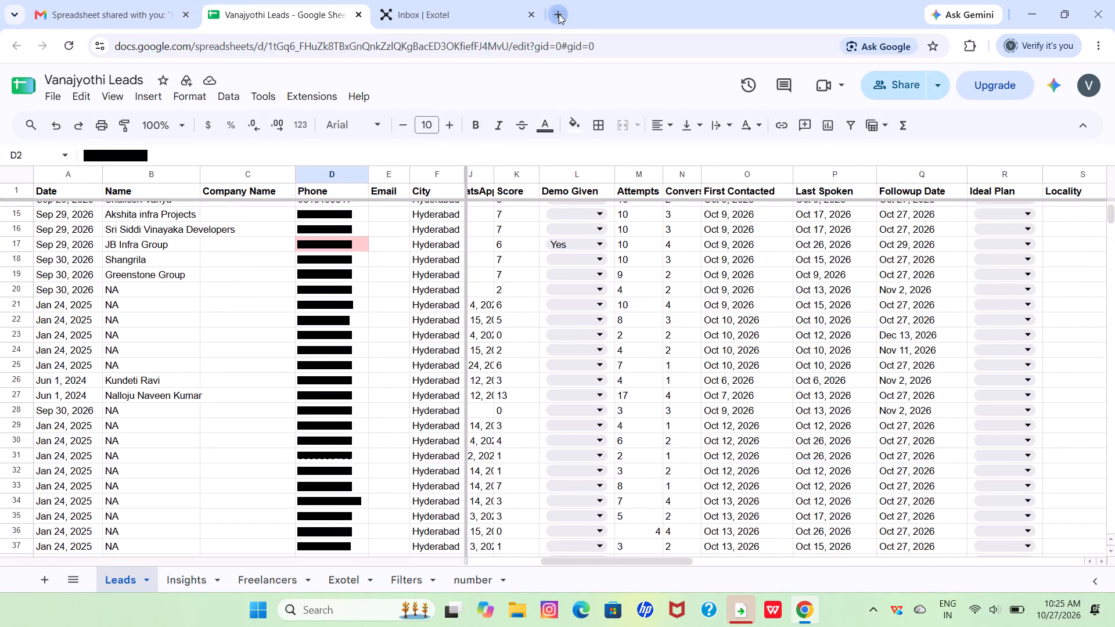
{"action": "left_click", "coordinate": [478, 296]}
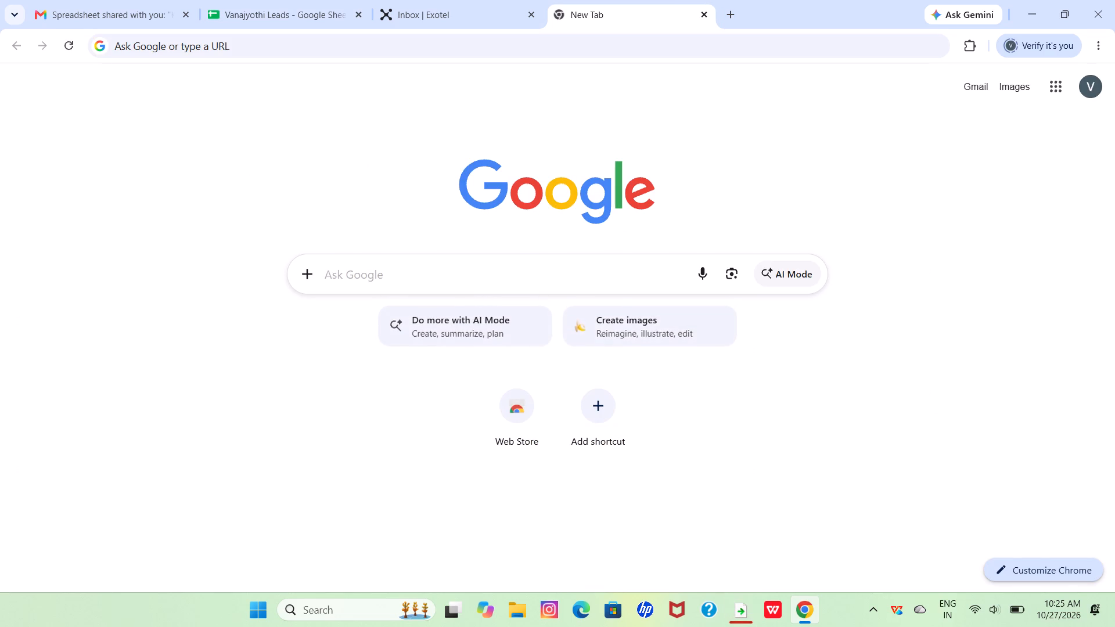
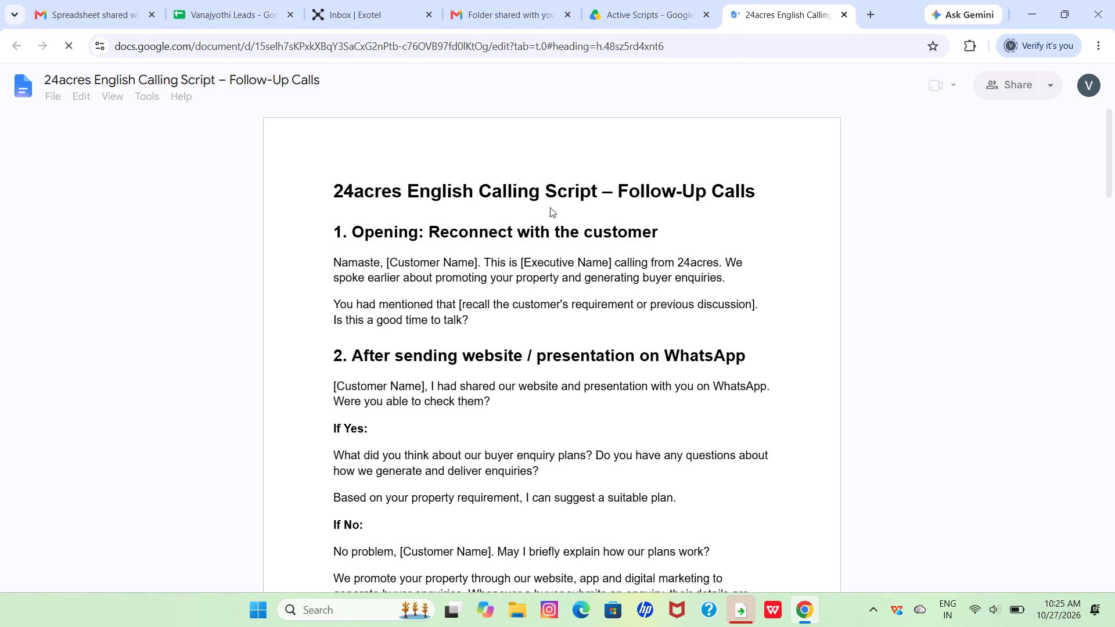
Open the "24acres Calling Script - First Call" document from the Active Scripts folder in Google Drive.
{"action": "left_click", "coordinate": [646, 17]}
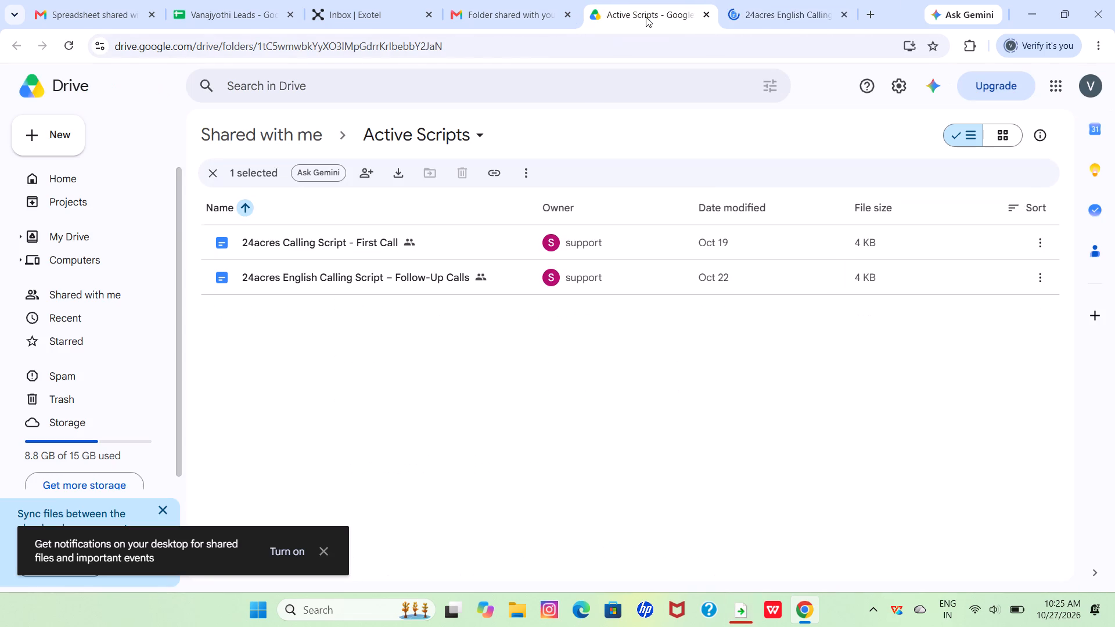
{"action": "double_click", "coordinate": [434, 248]}
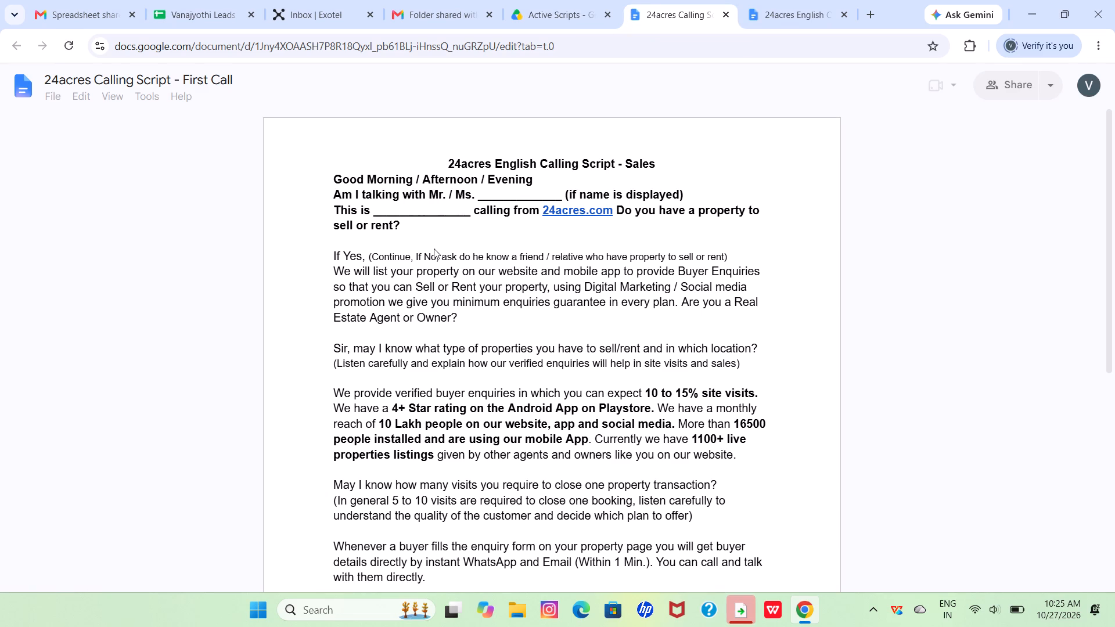
Close the Active Scripts Drive folder and the folder-sharing email, keeping both calling scripts open.
{"action": "left_click", "coordinate": [604, 20]}
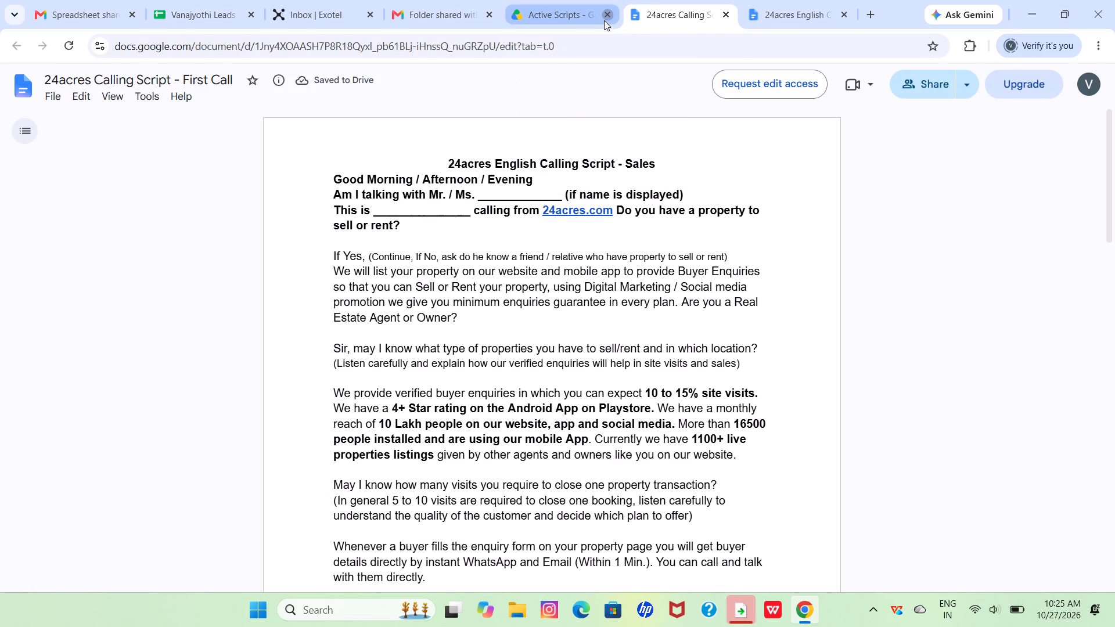
{"action": "left_click", "coordinate": [492, 11]}
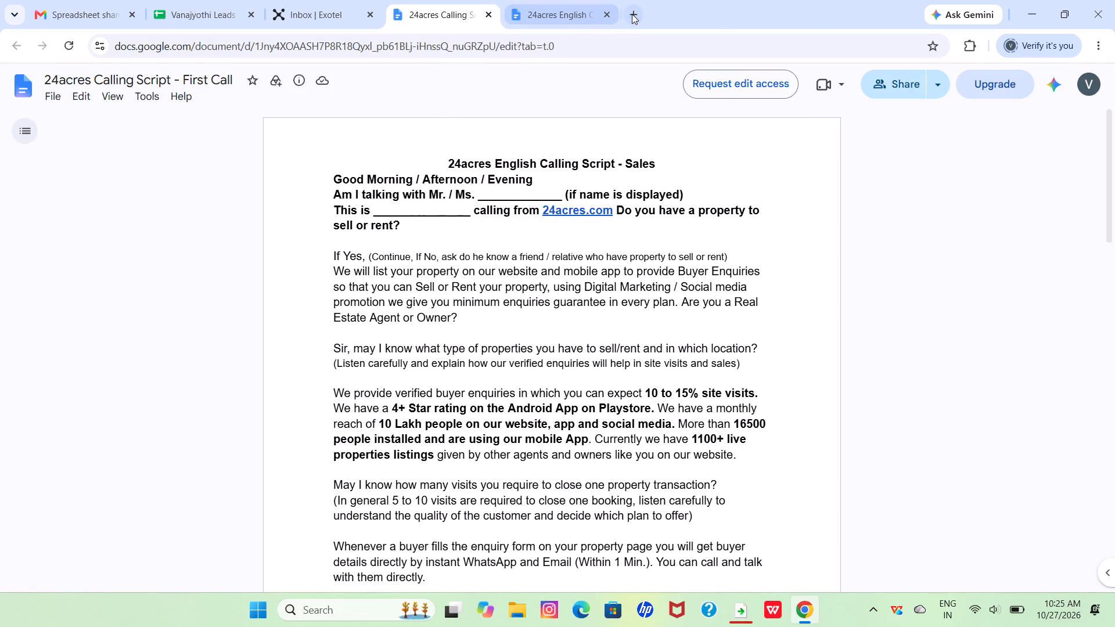
Open a new browser page and start a Google search from the recent searches.
{"action": "left_click", "coordinate": [632, 13]}
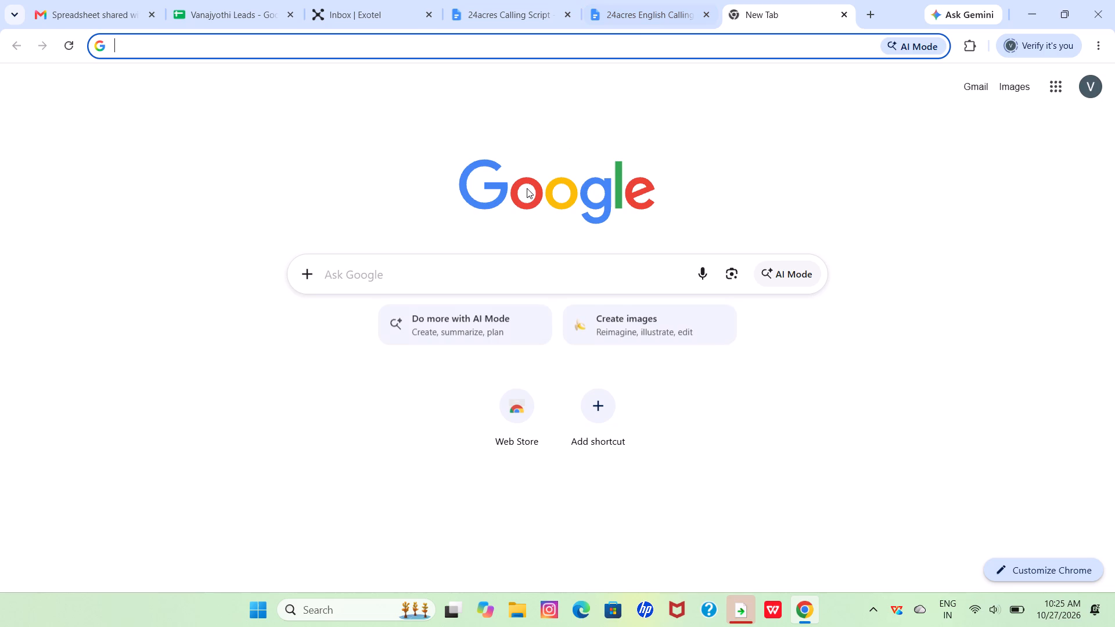
{"action": "left_click", "coordinate": [433, 267]}
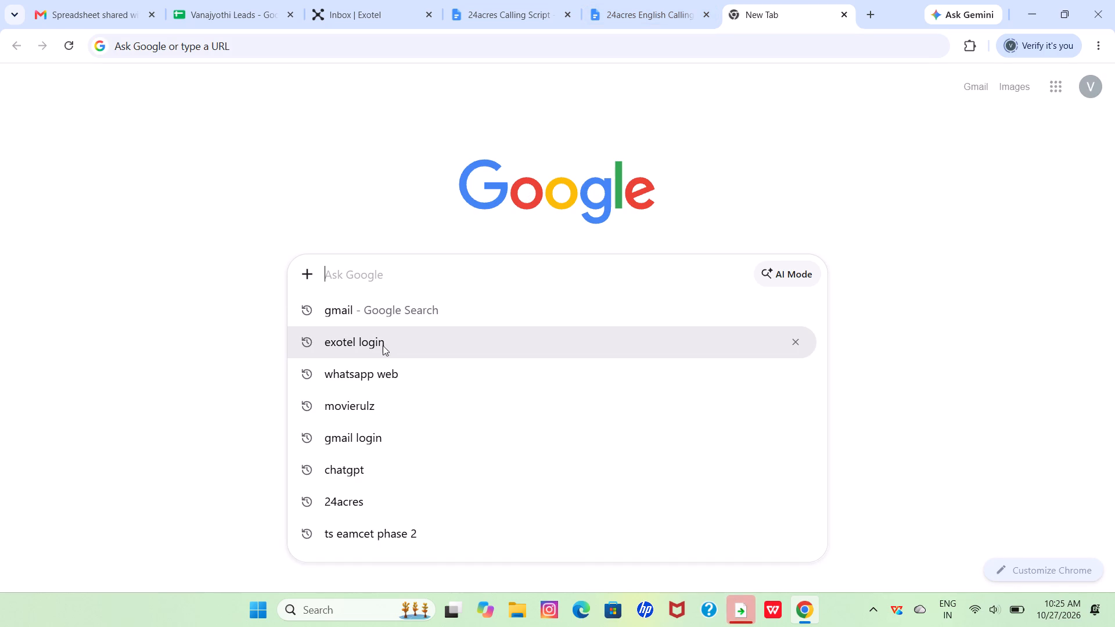
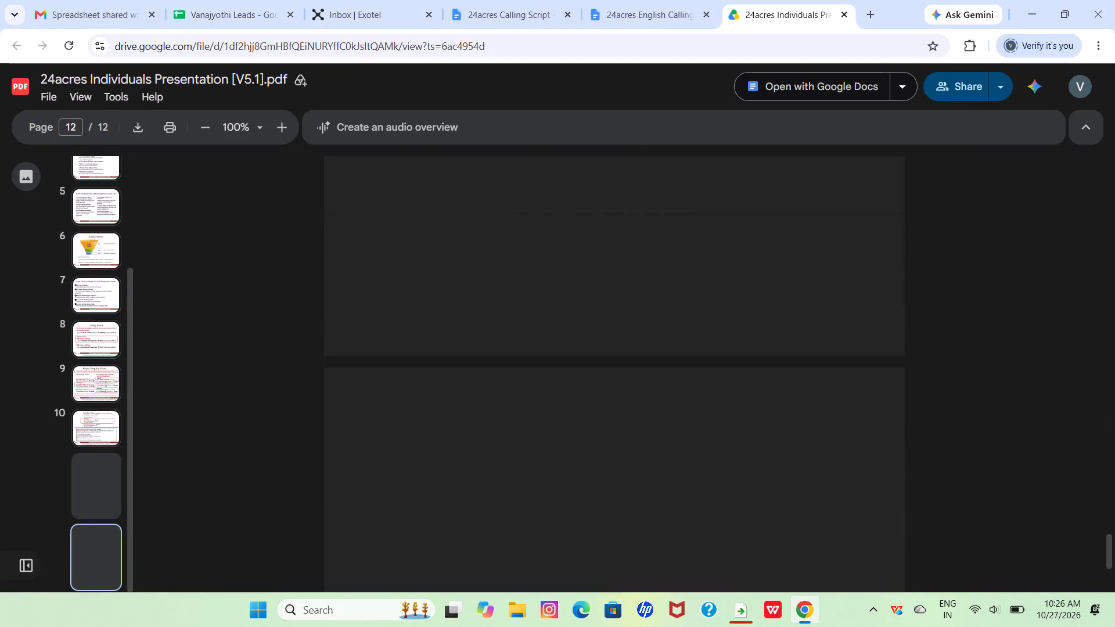
Review the Listing Plans, Buyer Enquiry Plans and Combo Plans pages of the 24acres Individuals Presentation PDF.
{"action": "scroll", "coordinate": [663, 283], "scroll_direction": "up", "scroll_amount": 8}
{"action": "scroll", "coordinate": [663, 283], "scroll_direction": "down", "scroll_amount": 5}
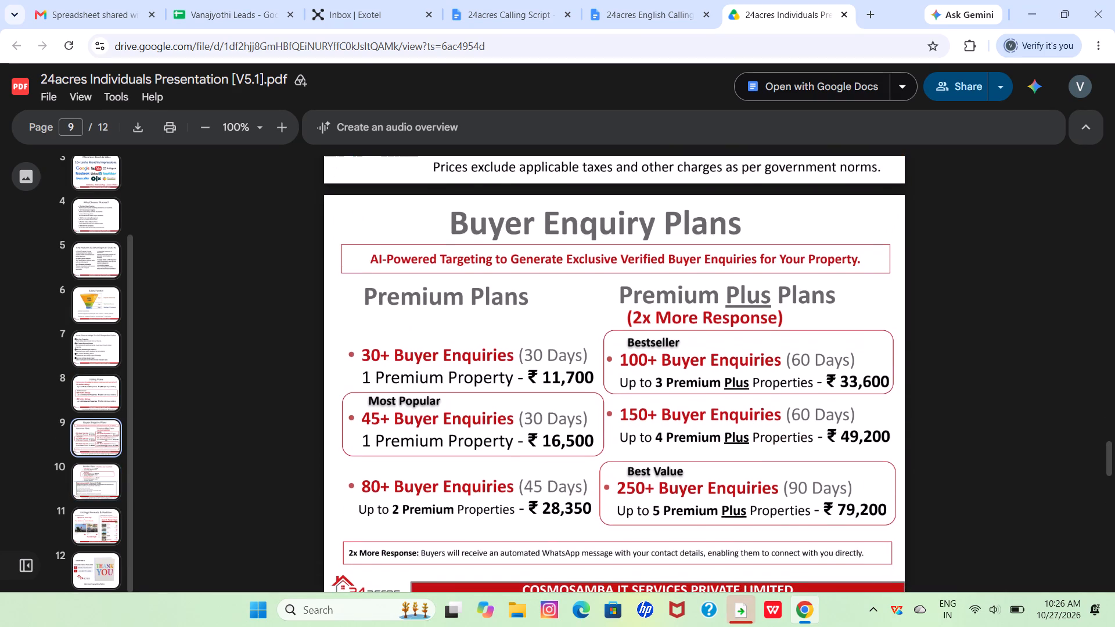
{"action": "scroll", "coordinate": [663, 283], "scroll_direction": "down", "scroll_amount": 1}
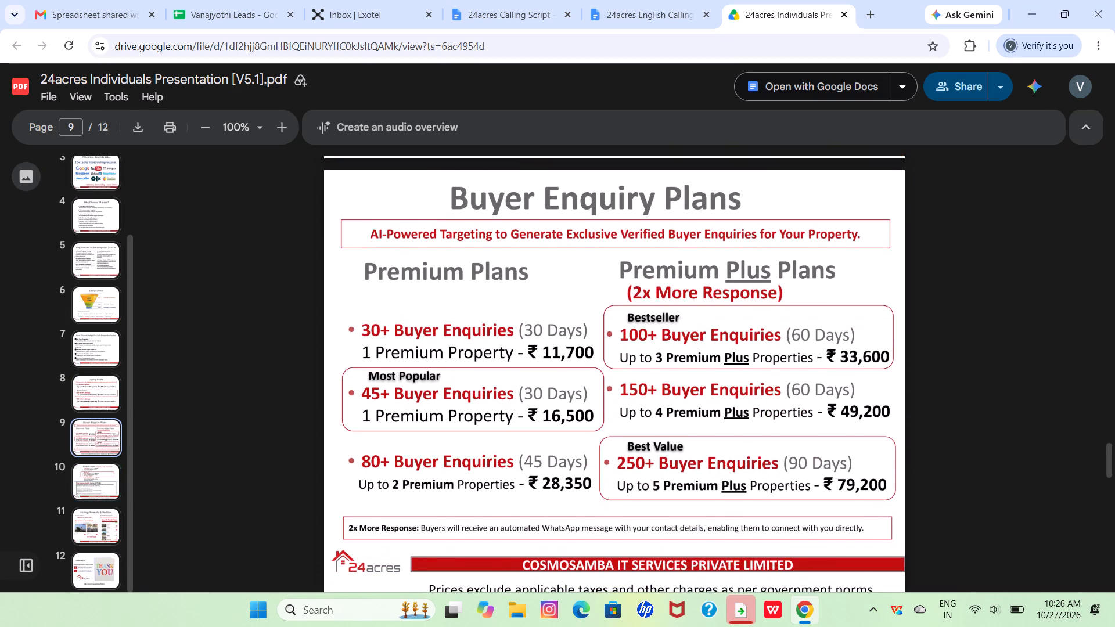
{"action": "scroll", "coordinate": [663, 283], "scroll_direction": "up", "scroll_amount": 12}
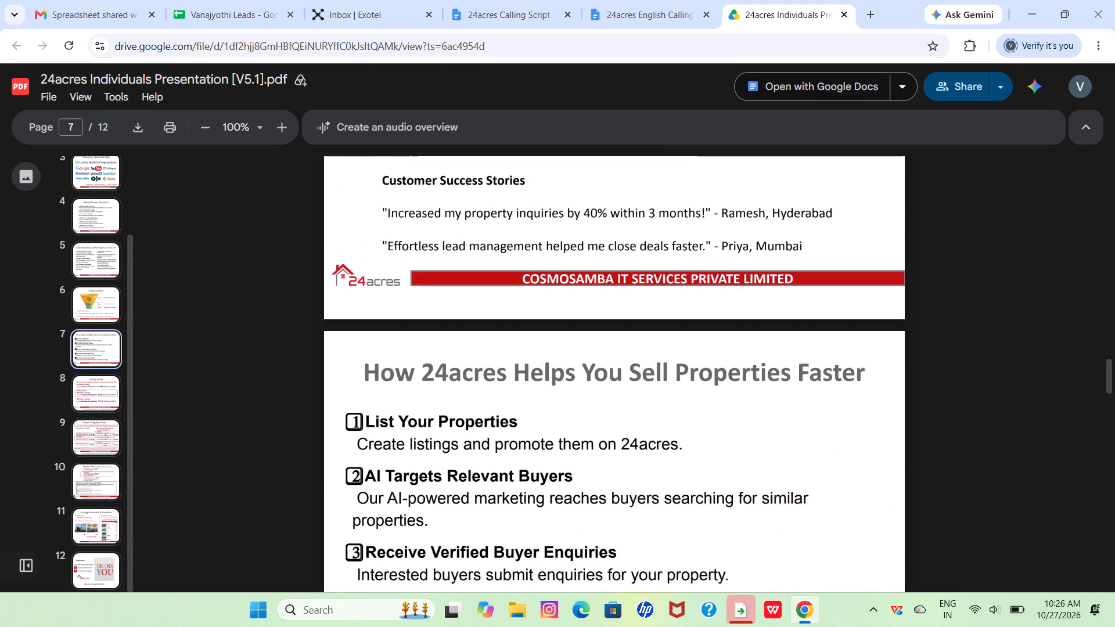
{"action": "scroll", "coordinate": [663, 283], "scroll_direction": "down", "scroll_amount": 7}
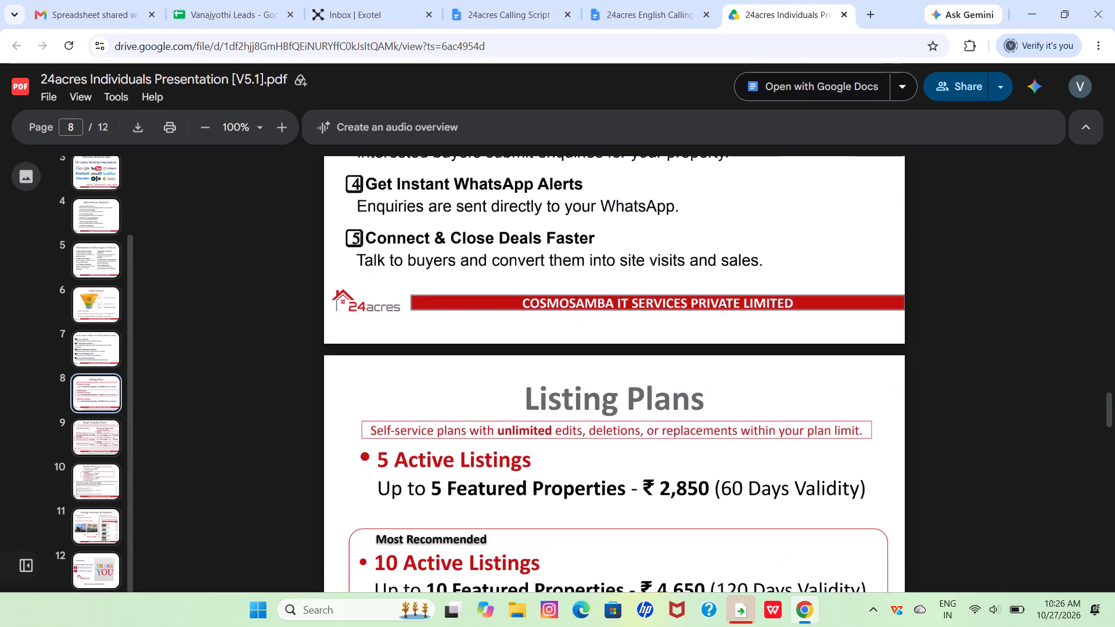
{"action": "scroll", "coordinate": [663, 283], "scroll_direction": "down", "scroll_amount": 3}
{"action": "scroll", "coordinate": [663, 283], "scroll_direction": "up", "scroll_amount": 1}
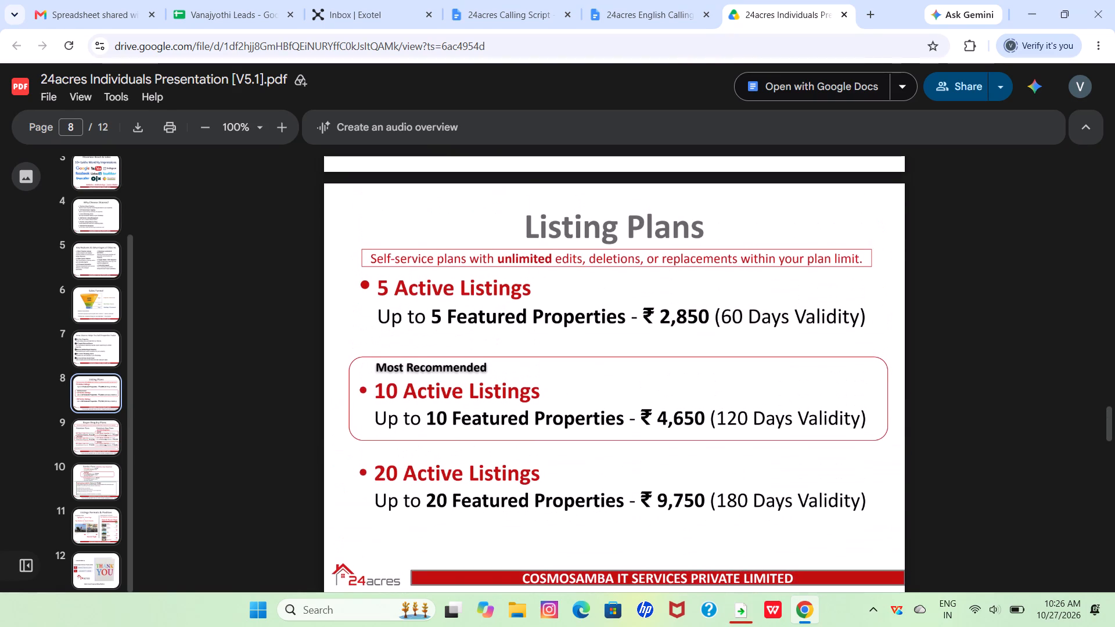
{"action": "scroll", "coordinate": [663, 283], "scroll_direction": "up", "scroll_amount": 1}
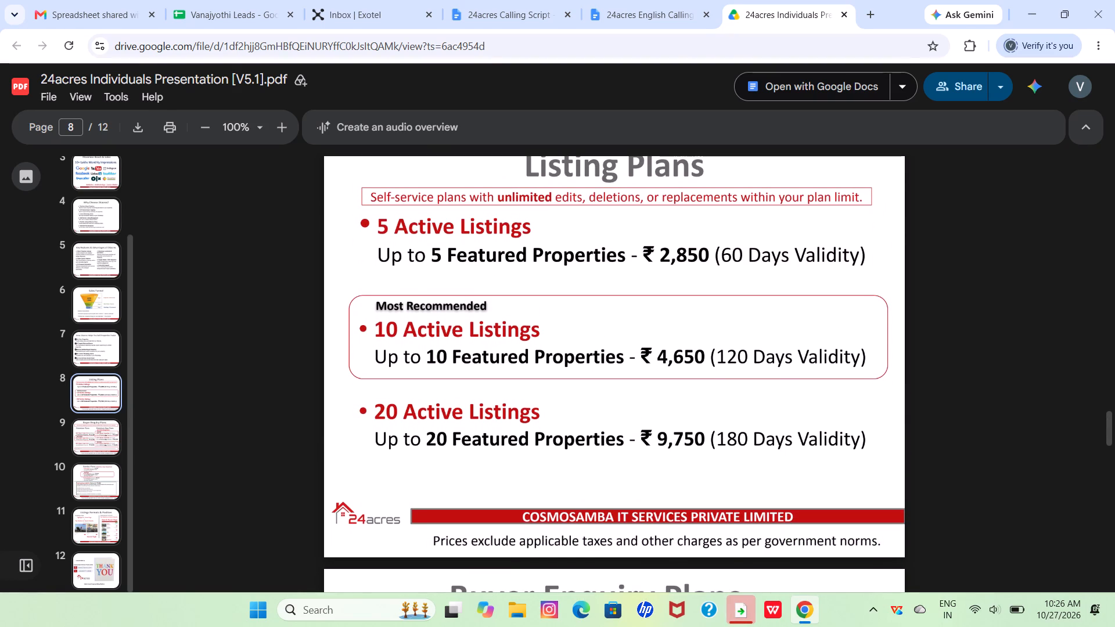
{"action": "scroll", "coordinate": [663, 283], "scroll_direction": "down", "scroll_amount": 6}
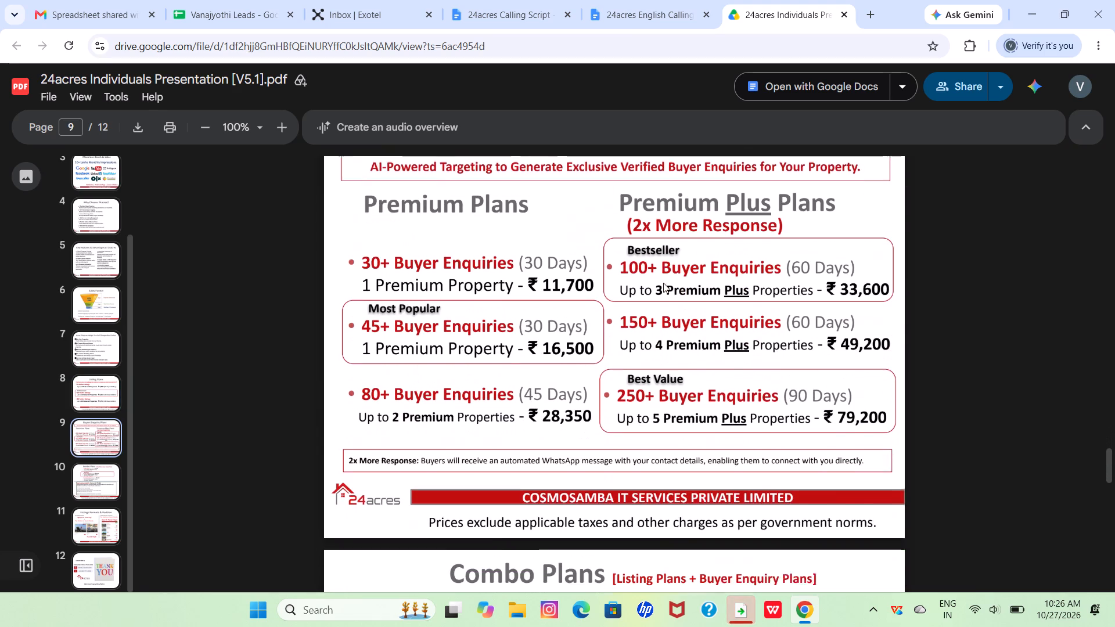
{"action": "scroll", "coordinate": [663, 283], "scroll_direction": "down", "scroll_amount": 1}
{"action": "scroll", "coordinate": [663, 283], "scroll_direction": "right", "scroll_amount": 3}
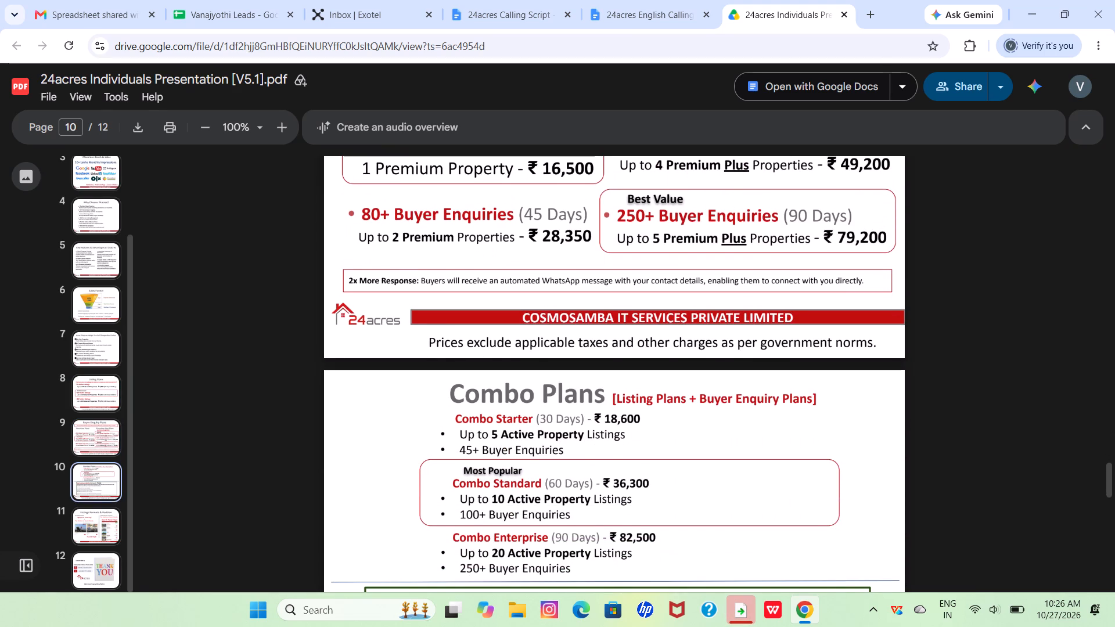
Review the Buyer Enquiry Plans, Combo Plans and listing format pages in the 24acres Individuals Presentation.
{"action": "scroll", "coordinate": [663, 283], "scroll_direction": "up", "scroll_amount": 1}
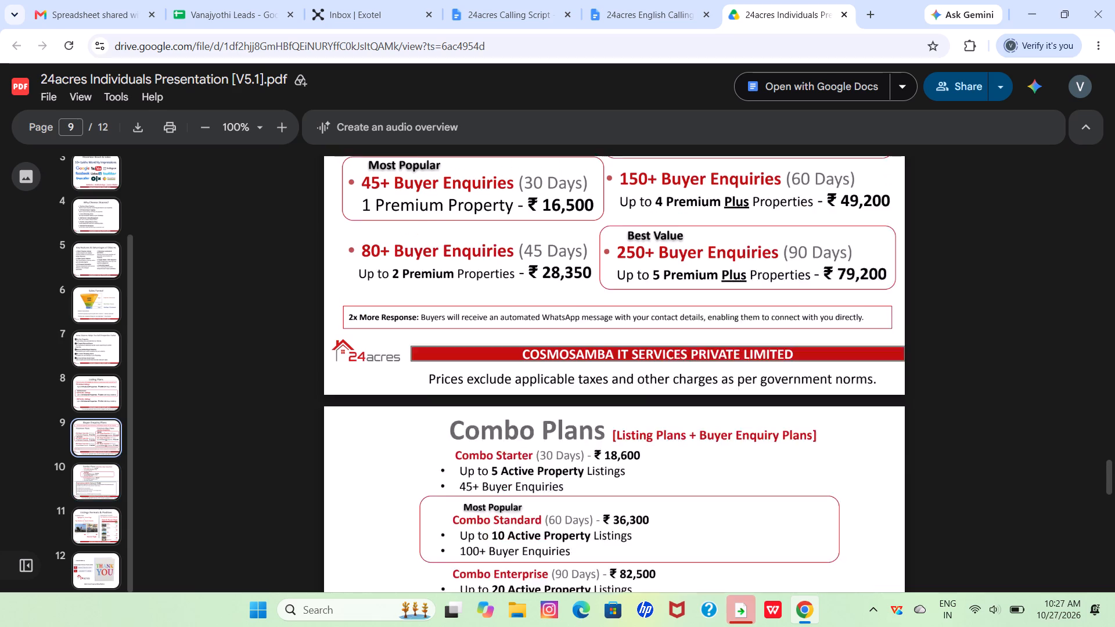
{"action": "scroll", "coordinate": [663, 283], "scroll_direction": "up", "scroll_amount": 3}
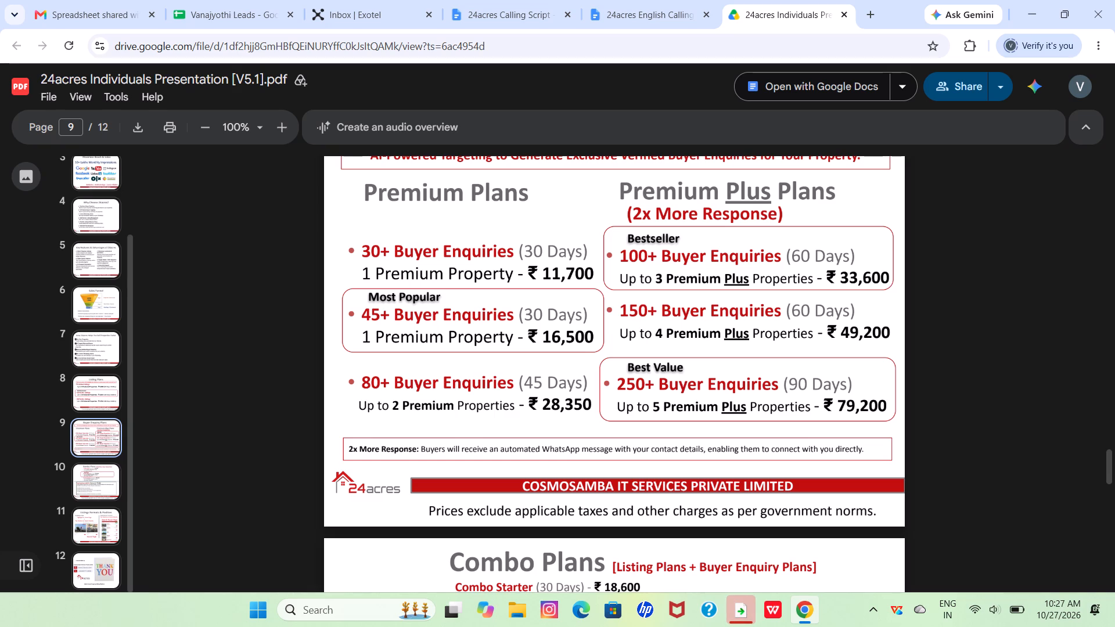
{"action": "scroll", "coordinate": [696, 265], "scroll_direction": "up", "scroll_amount": 1}
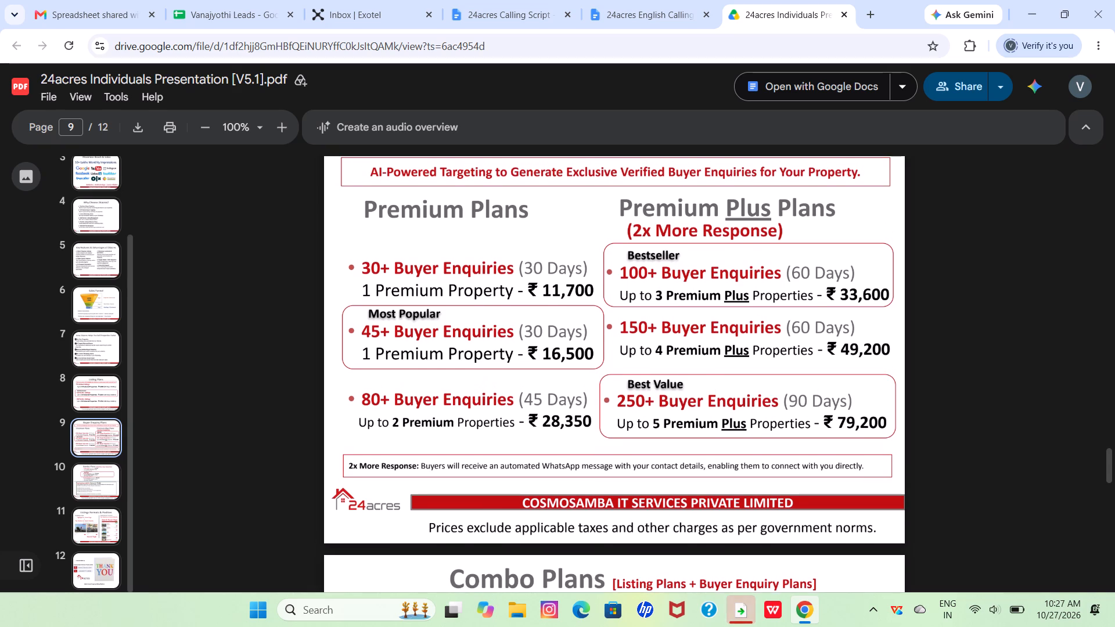
{"action": "scroll", "coordinate": [696, 265], "scroll_direction": "up", "scroll_amount": 1}
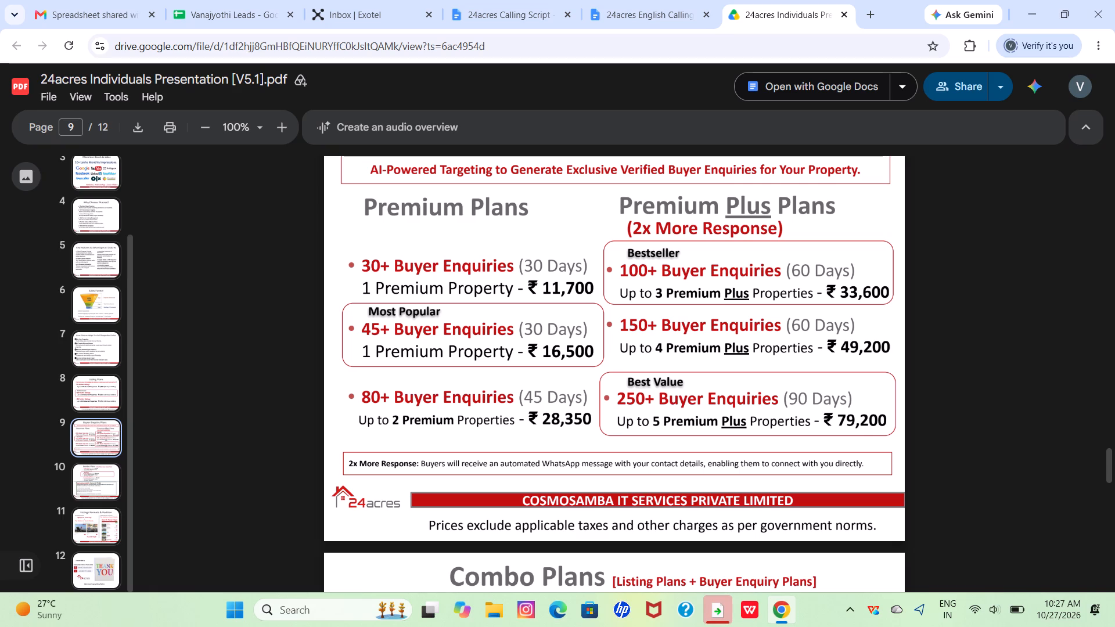
{"action": "scroll", "coordinate": [696, 265], "scroll_direction": "up", "scroll_amount": 3}
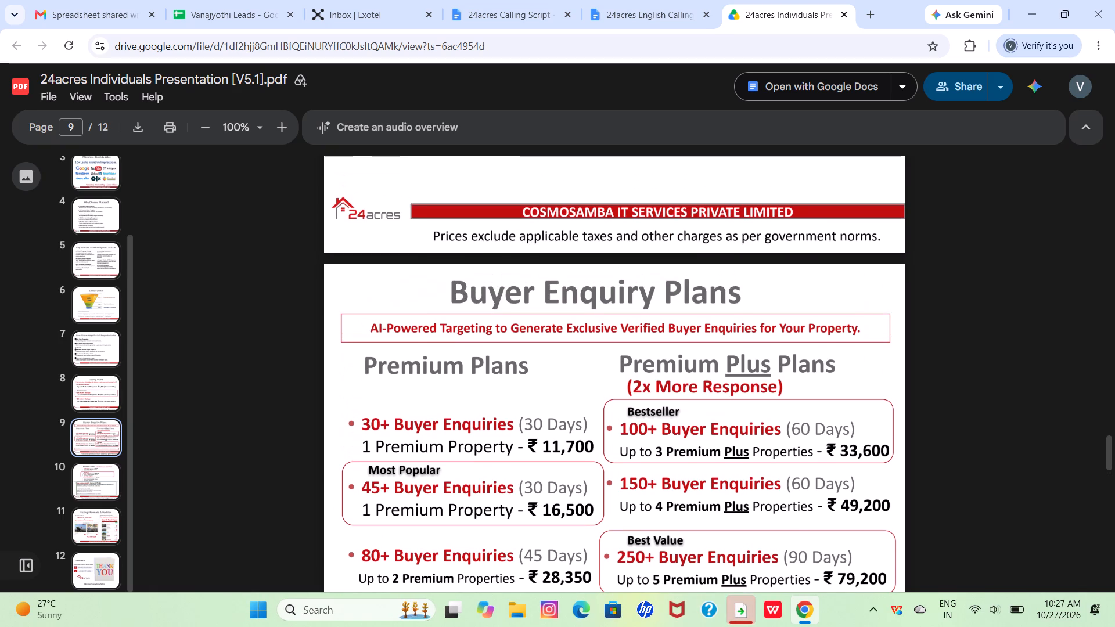
{"action": "scroll", "coordinate": [696, 265], "scroll_direction": "down", "scroll_amount": 2}
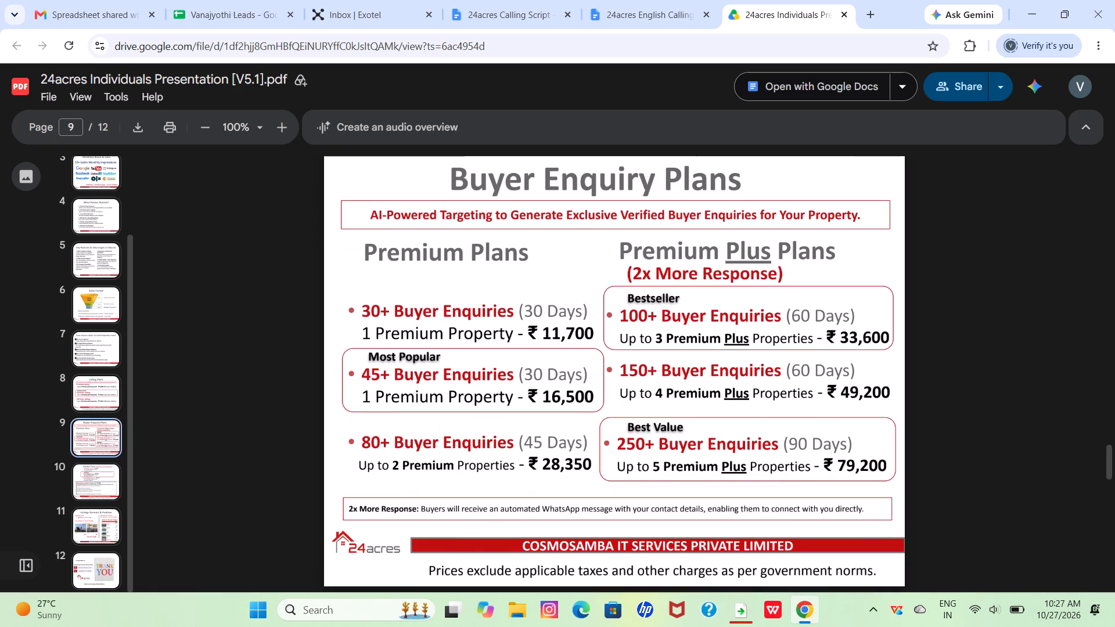
{"action": "scroll", "coordinate": [696, 265], "scroll_direction": "down", "scroll_amount": 2}
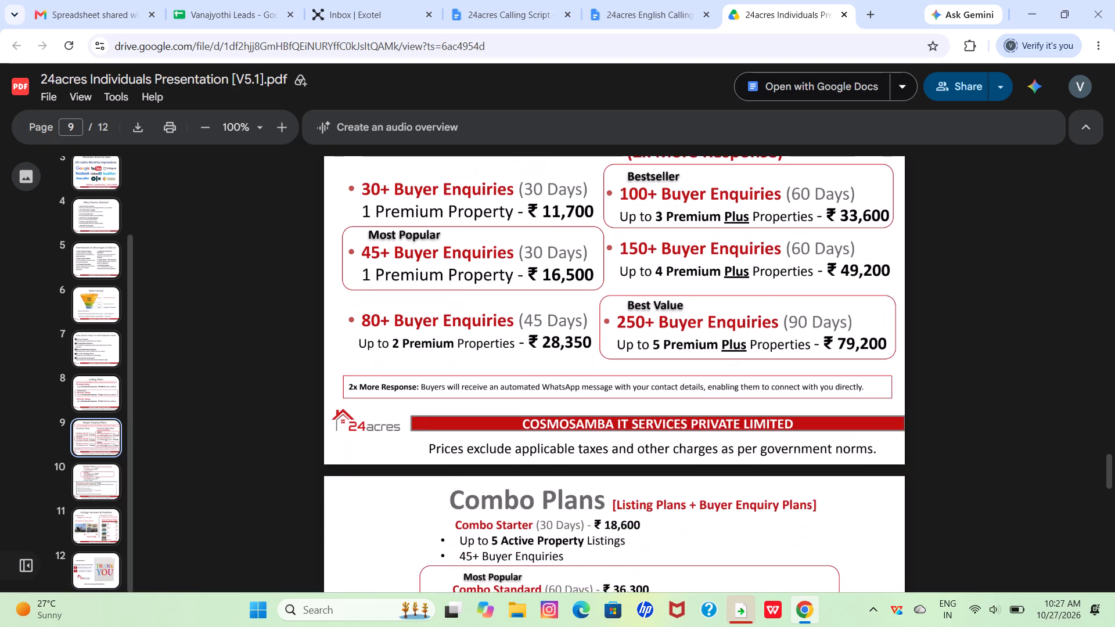
{"action": "scroll", "coordinate": [696, 265], "scroll_direction": "down", "scroll_amount": 7}
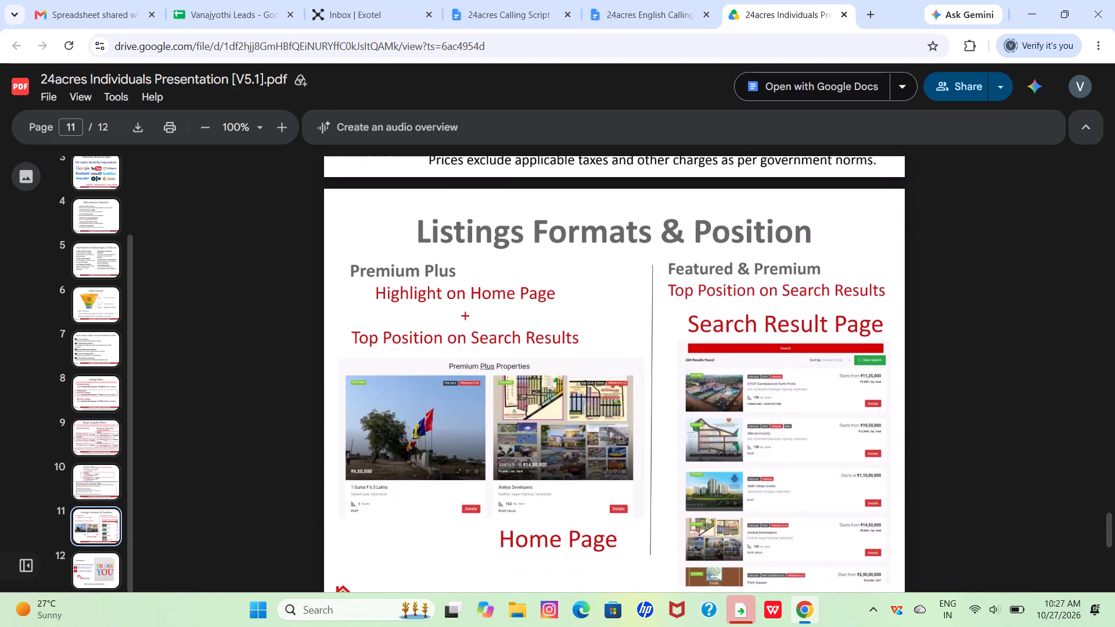
{"action": "scroll", "coordinate": [696, 265], "scroll_direction": "up", "scroll_amount": 4}
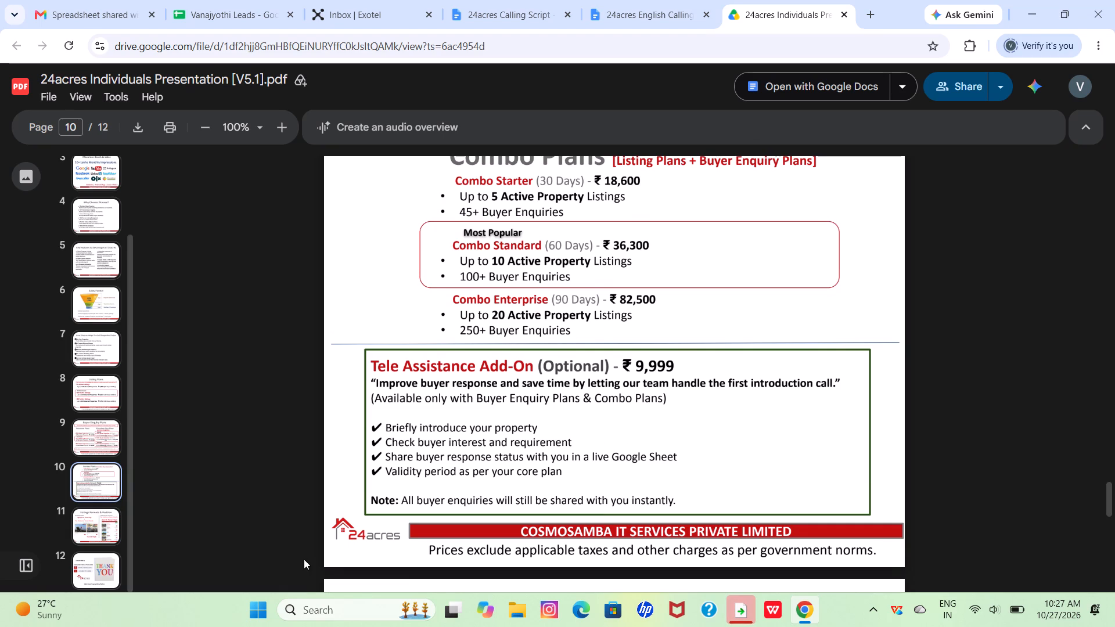
{"action": "scroll", "coordinate": [572, 437], "scroll_direction": "up", "scroll_amount": 10}
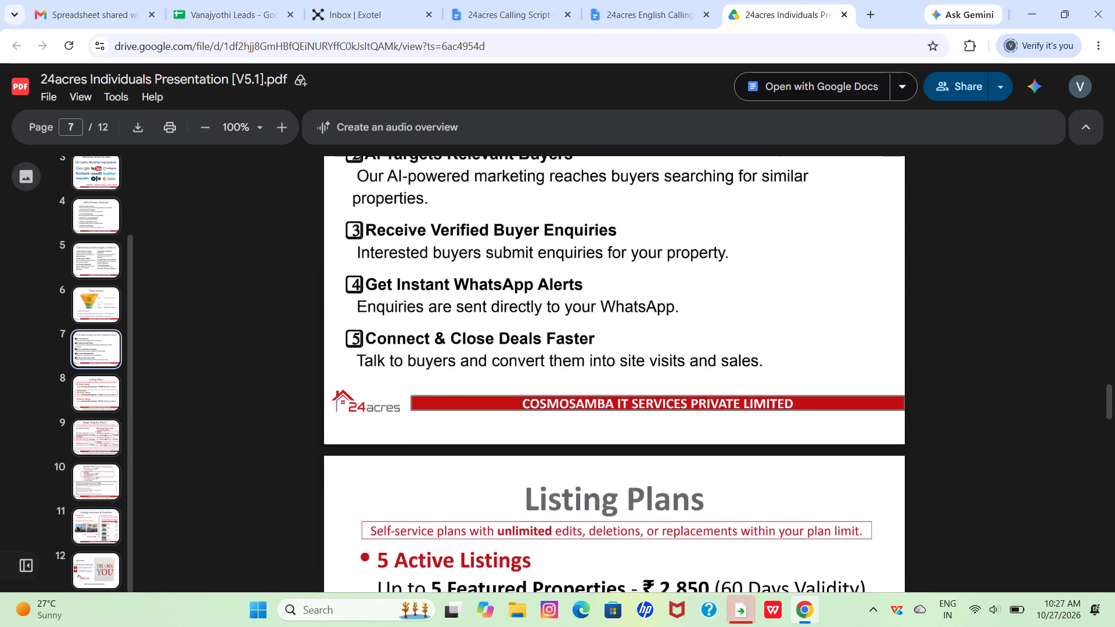
In the Leads sheet, create a filter and show only the leads whose Status is Interested.
{"action": "left_click", "coordinate": [215, 0]}
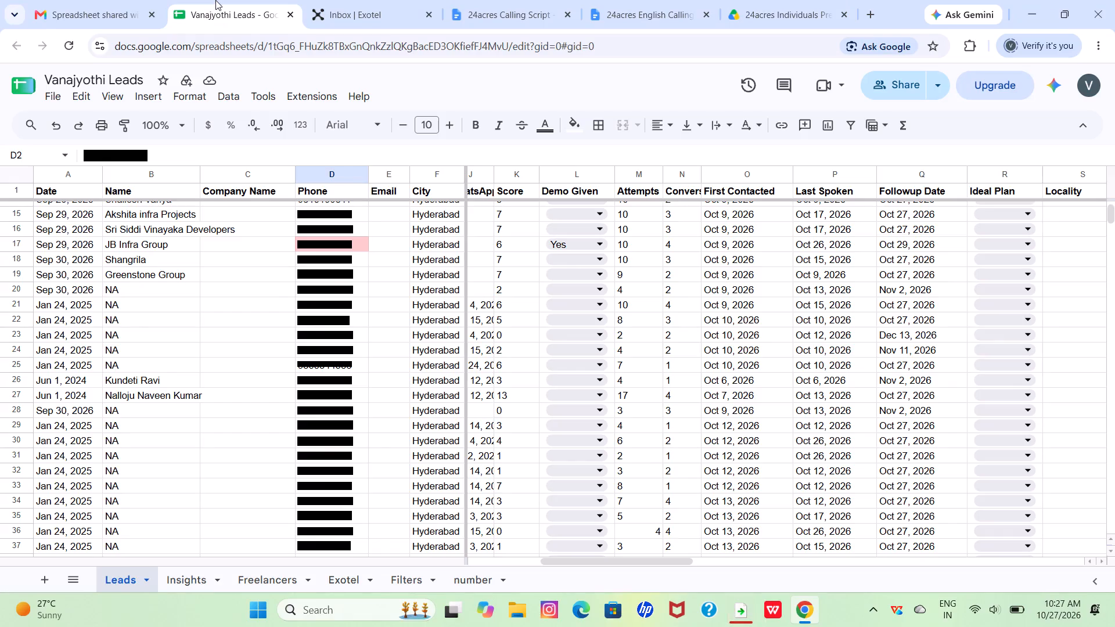
{"action": "scroll", "coordinate": [652, 365], "scroll_direction": "up", "scroll_amount": 7}
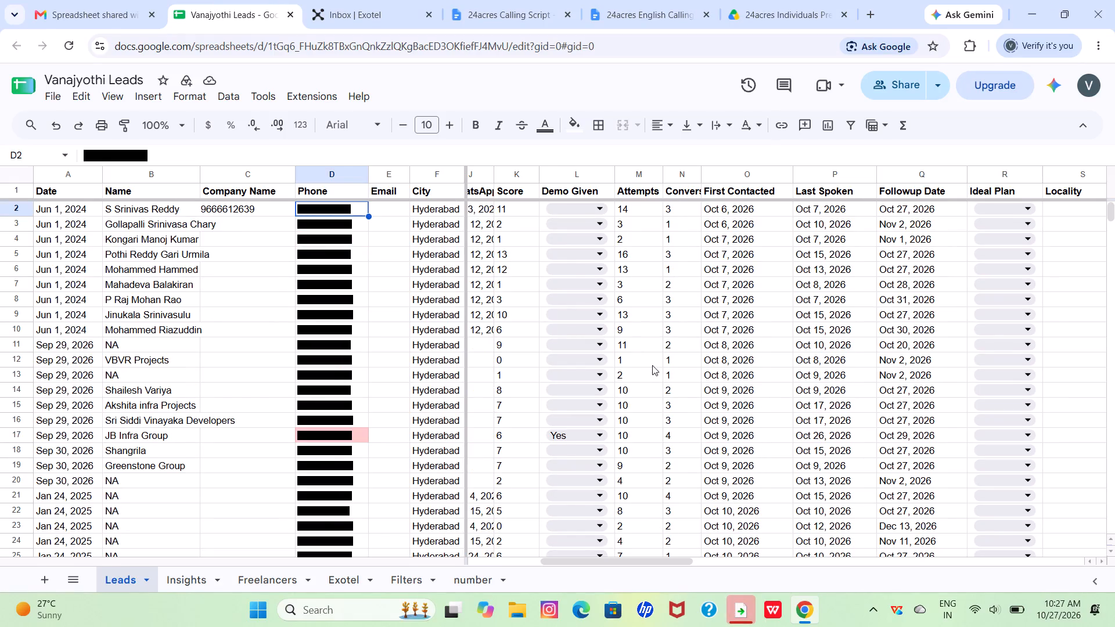
{"action": "scroll", "coordinate": [652, 365], "scroll_direction": "down", "scroll_amount": 5}
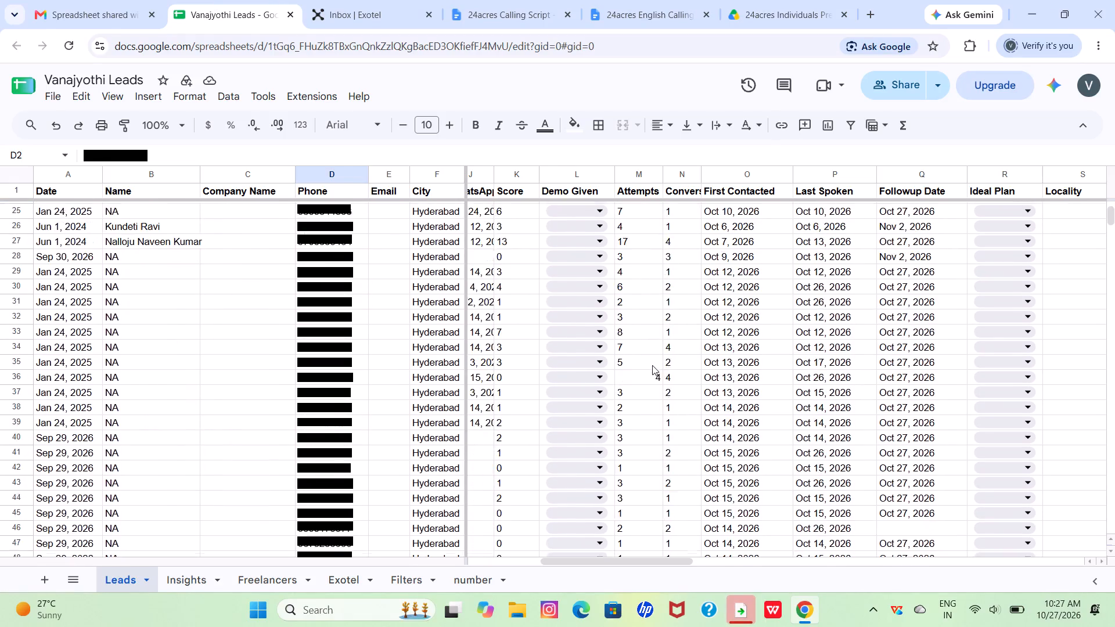
{"action": "scroll", "coordinate": [652, 365], "scroll_direction": "down", "scroll_amount": 6}
{"action": "scroll", "coordinate": [652, 365], "scroll_direction": "up", "scroll_amount": 10}
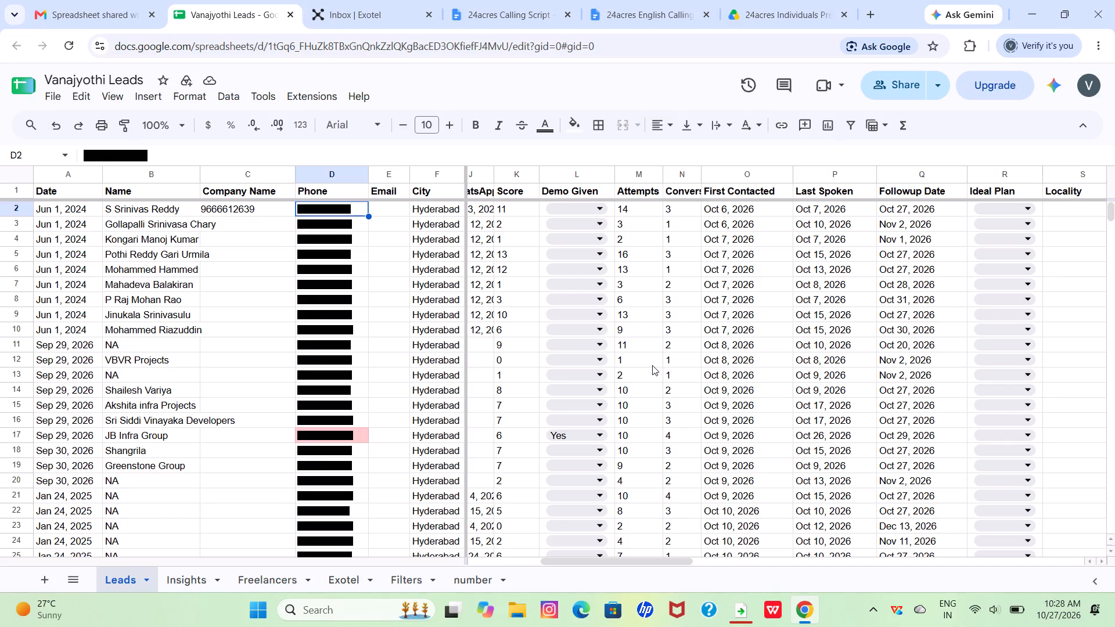
{"action": "scroll", "coordinate": [654, 509], "scroll_direction": "right", "scroll_amount": 7}
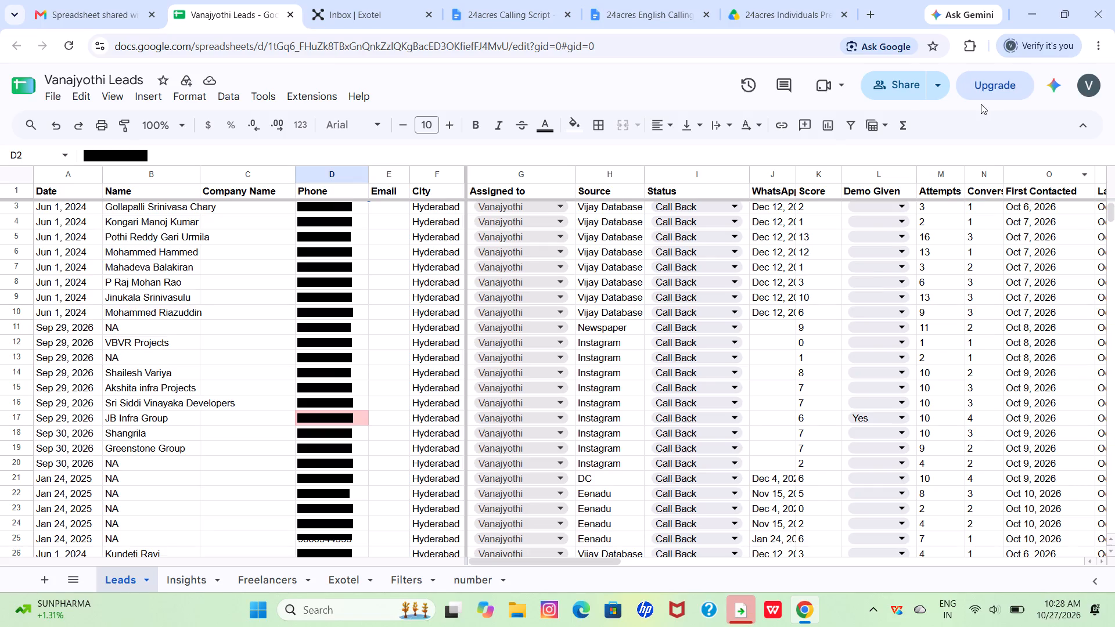
{"action": "left_click", "coordinate": [847, 119]}
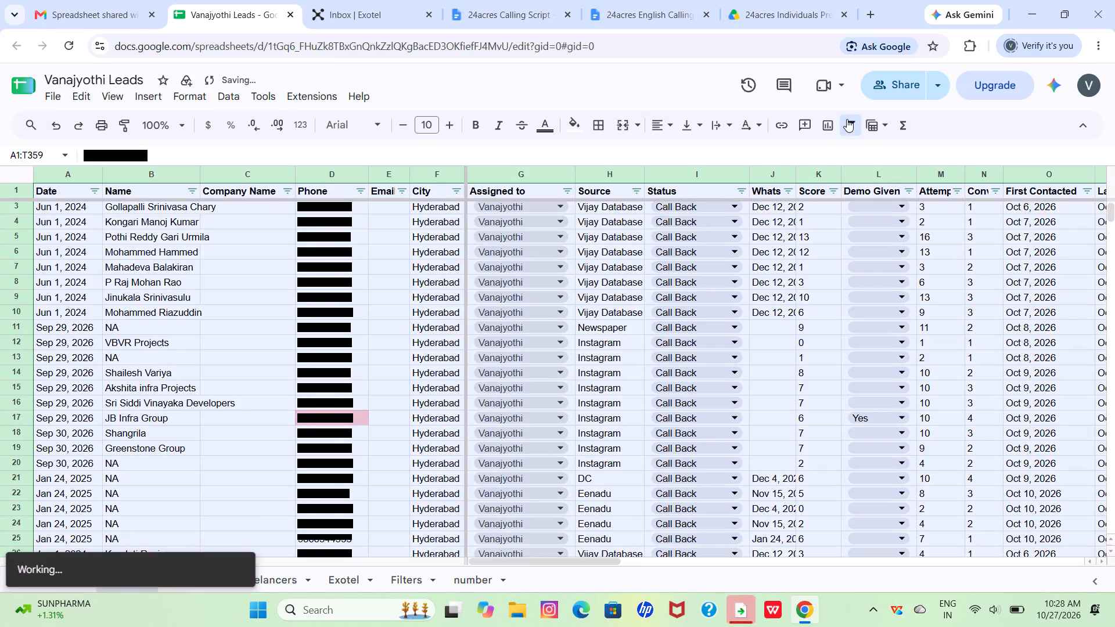
{"action": "left_click", "coordinate": [742, 193]}
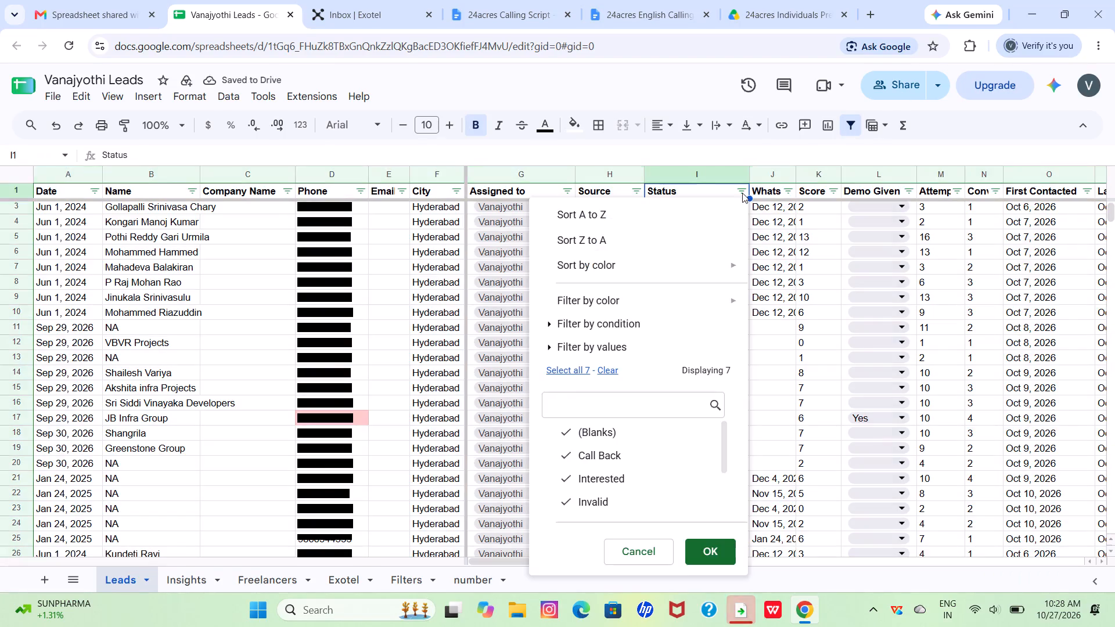
{"action": "left_click", "coordinate": [607, 365]}
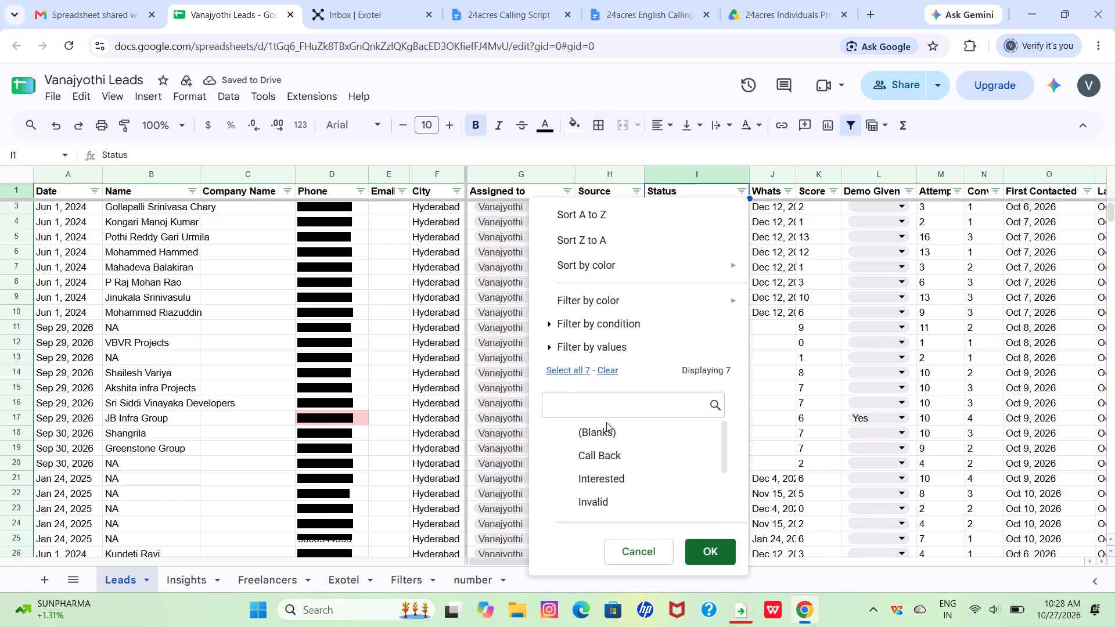
{"action": "left_click", "coordinate": [599, 477]}
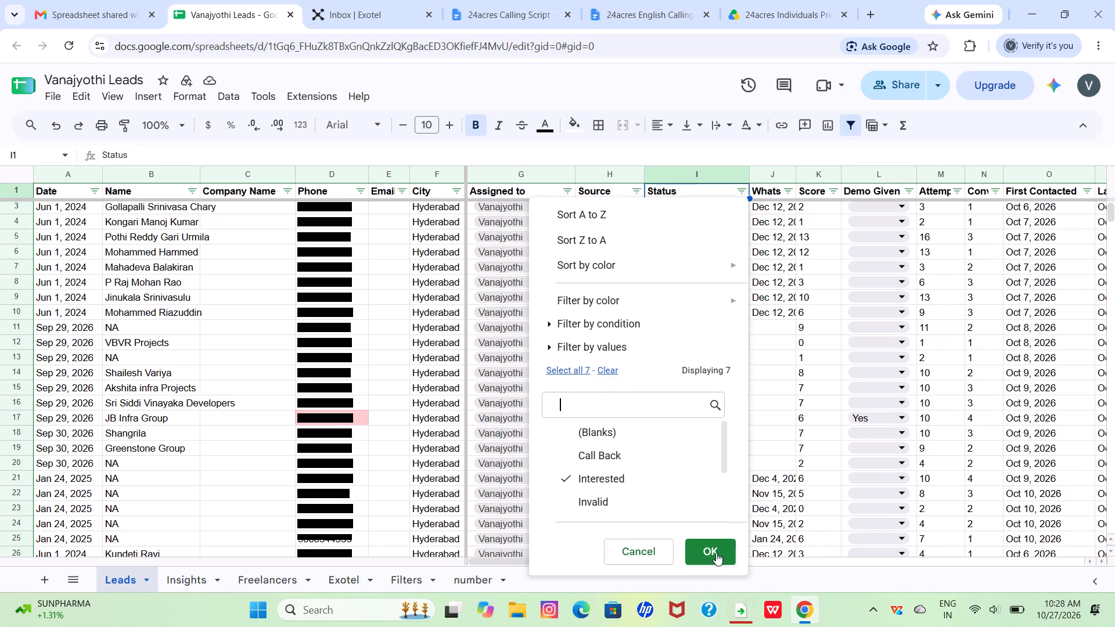
{"action": "left_click", "coordinate": [716, 553]}
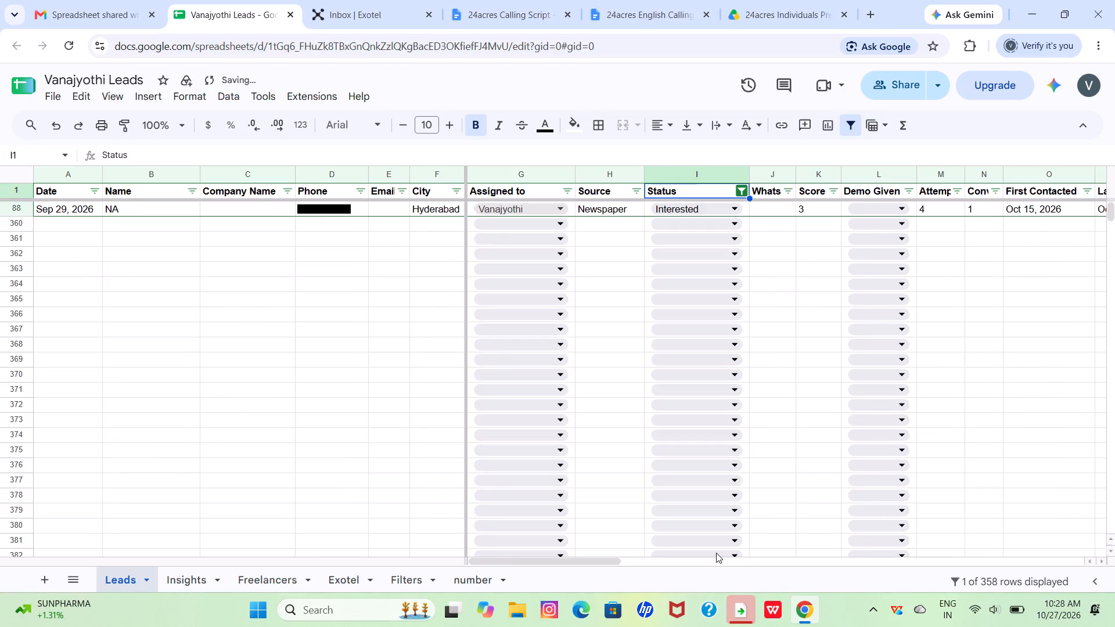
Review the filtered Interested lead's contact dates, follow-up date and notes.
{"action": "scroll", "coordinate": [716, 553], "scroll_direction": "left", "scroll_amount": 5}
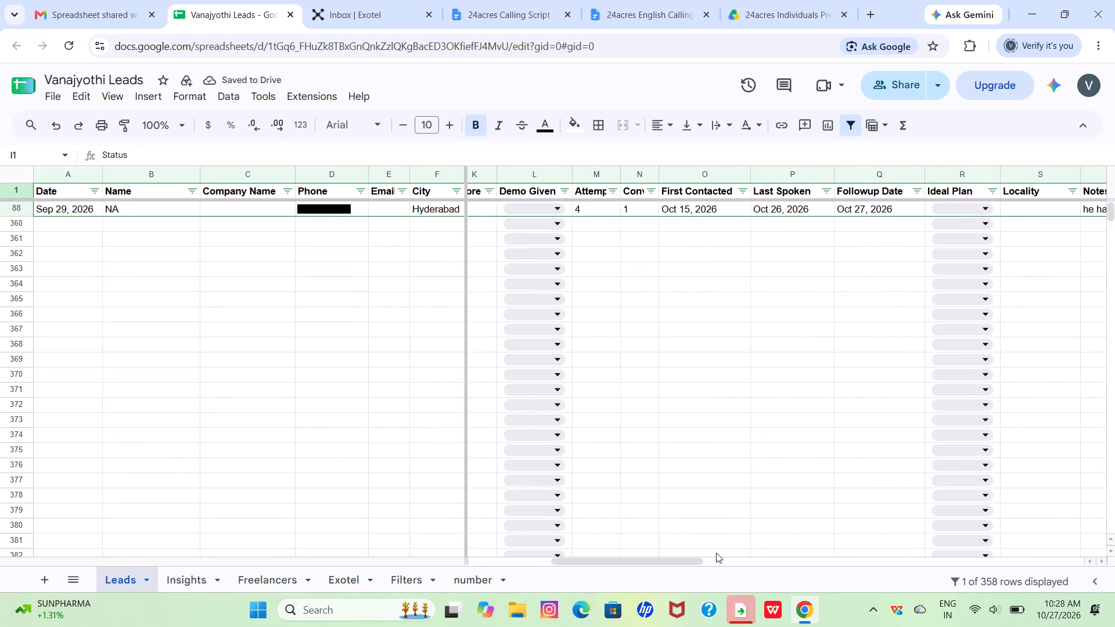
{"action": "scroll", "coordinate": [716, 553], "scroll_direction": "left", "scroll_amount": 8}
{"action": "scroll", "coordinate": [716, 553], "scroll_direction": "right", "scroll_amount": 5}
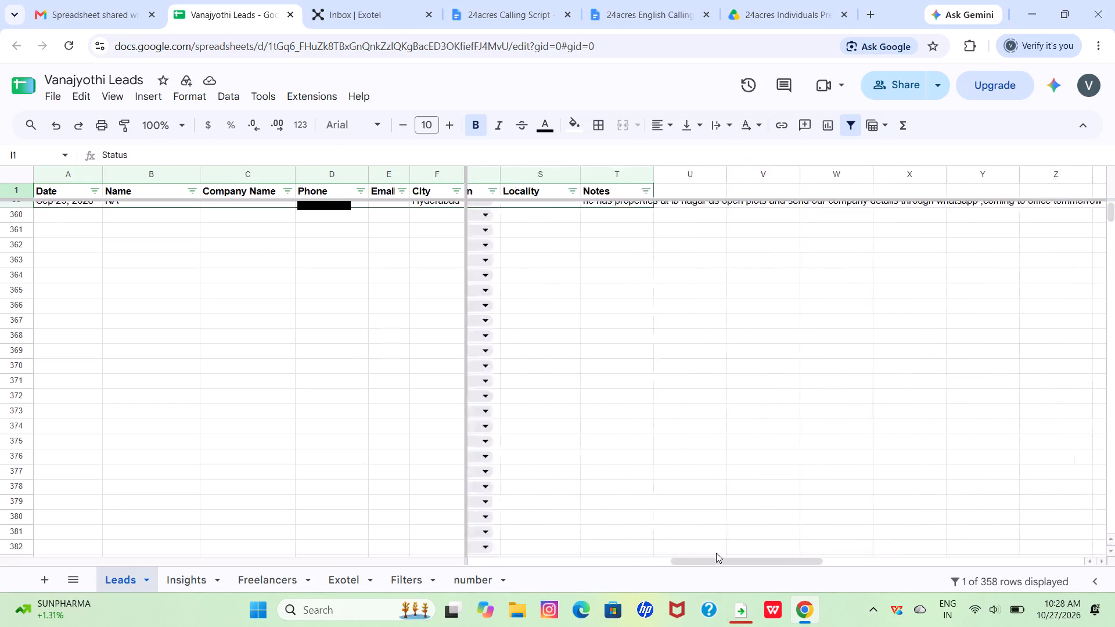
{"action": "scroll", "coordinate": [716, 553], "scroll_direction": "right", "scroll_amount": 1}
{"action": "scroll", "coordinate": [716, 553], "scroll_direction": "up", "scroll_amount": 2}
{"action": "scroll", "coordinate": [716, 553], "scroll_direction": "right", "scroll_amount": 4}
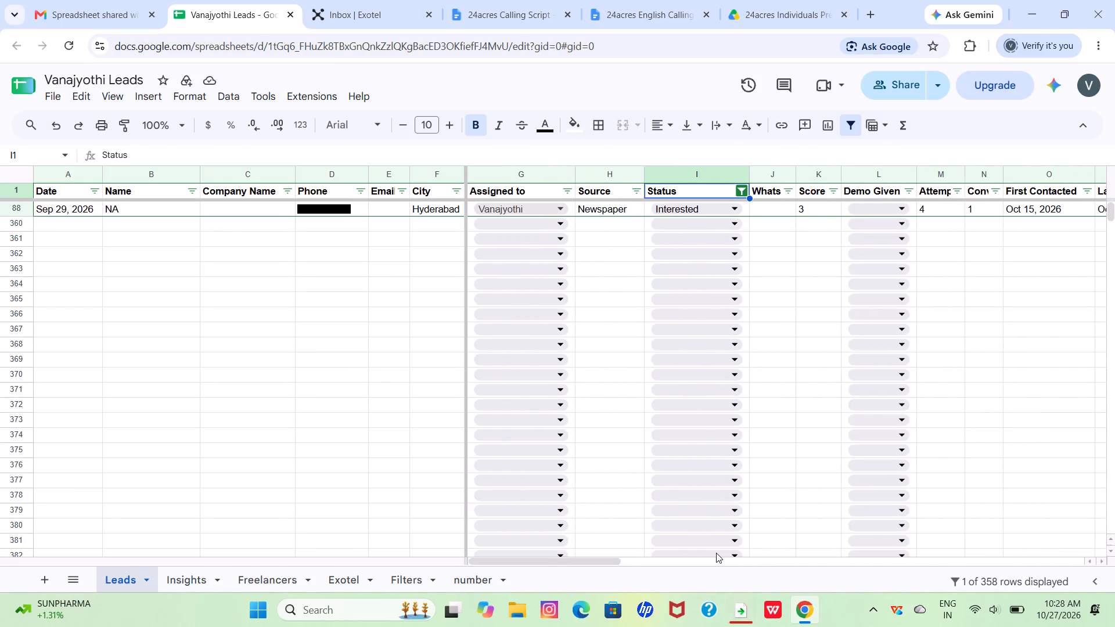
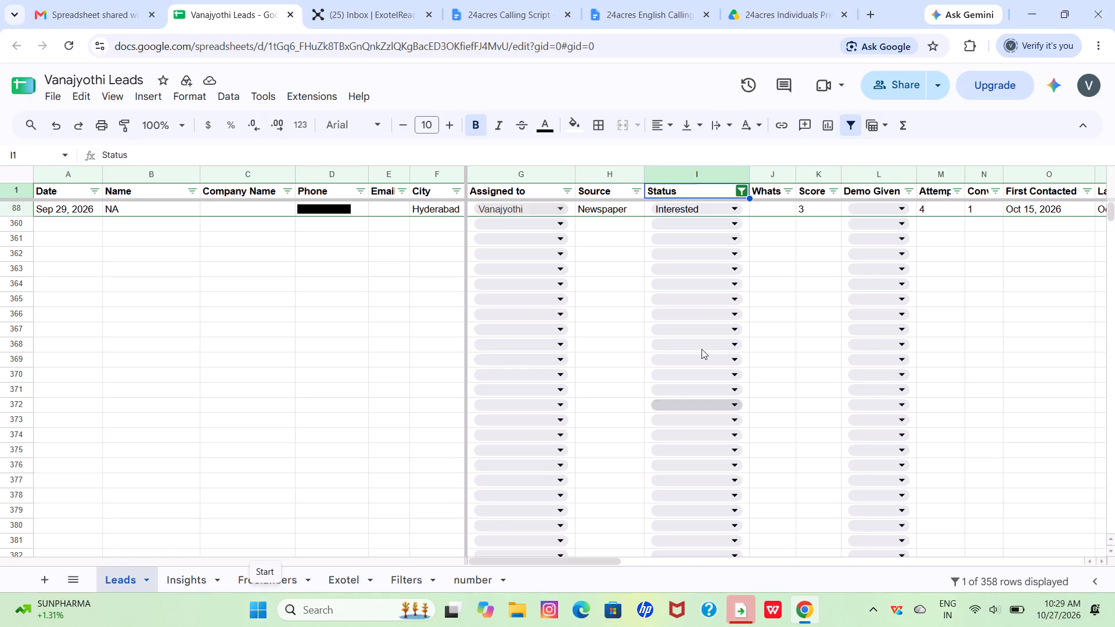
Change the Status filter in the Leads sheet to show only leads with a blank status.
{"action": "left_click", "coordinate": [739, 196]}
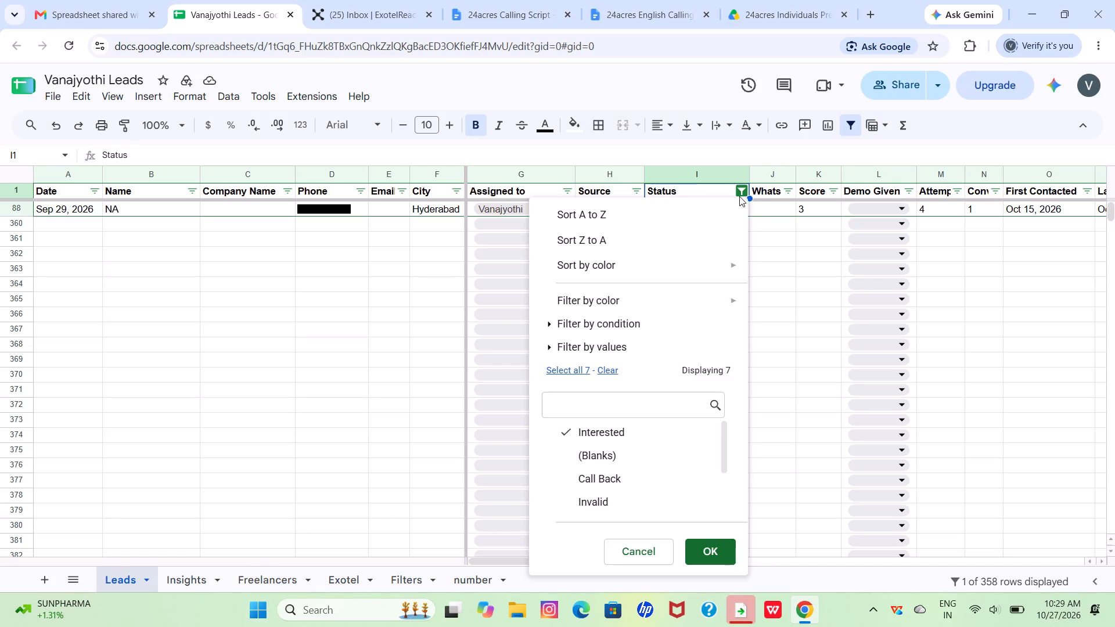
{"action": "left_click", "coordinate": [602, 367]}
{"action": "left_click", "coordinate": [595, 464]}
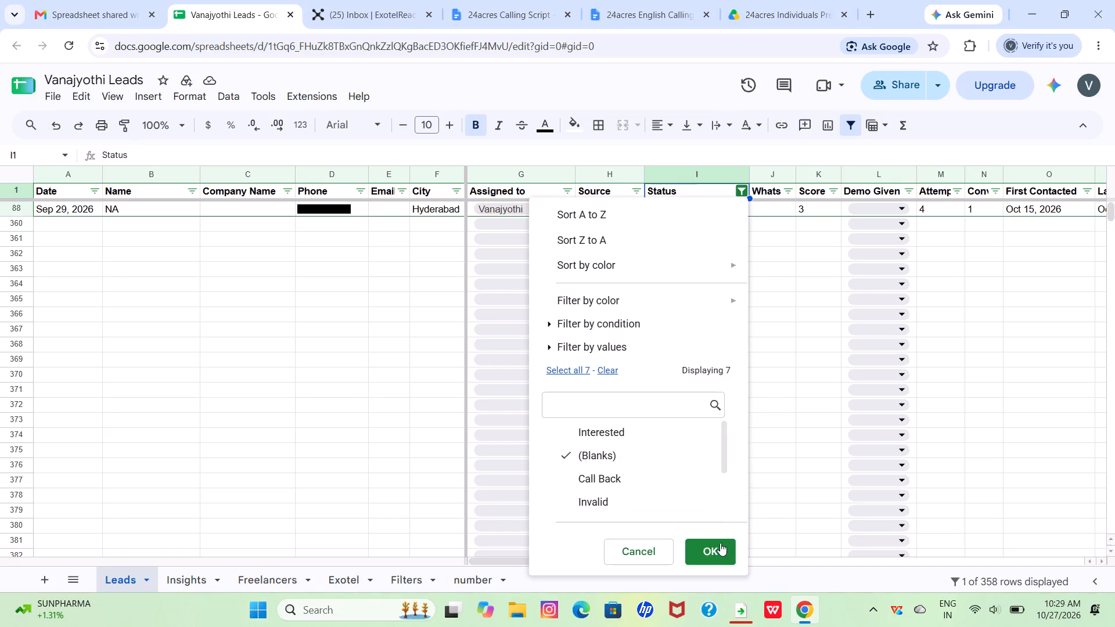
{"action": "left_click", "coordinate": [718, 546]}
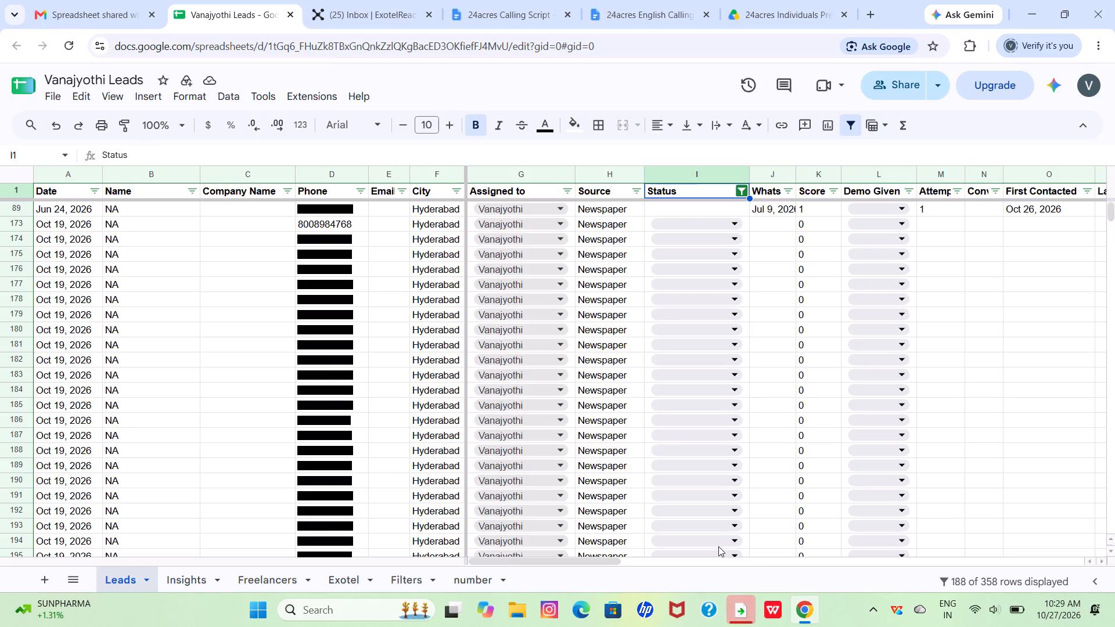
Change the Status filter to show only the leads marked Call Back.
{"action": "left_click", "coordinate": [741, 193]}
{"action": "left_click", "coordinate": [595, 365]}
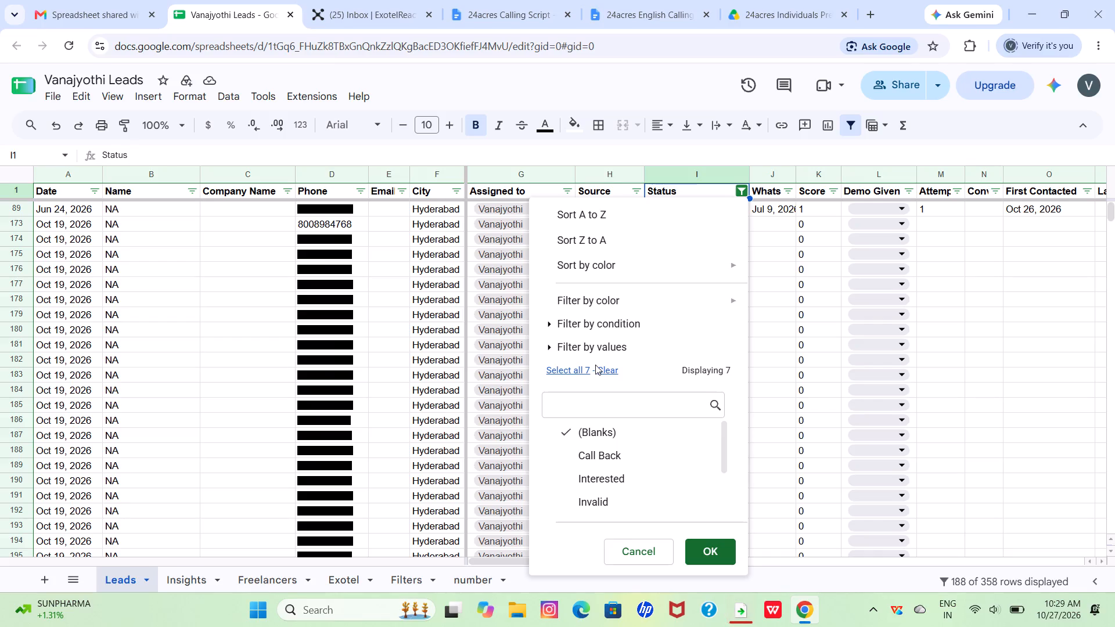
{"action": "left_click", "coordinate": [600, 366]}
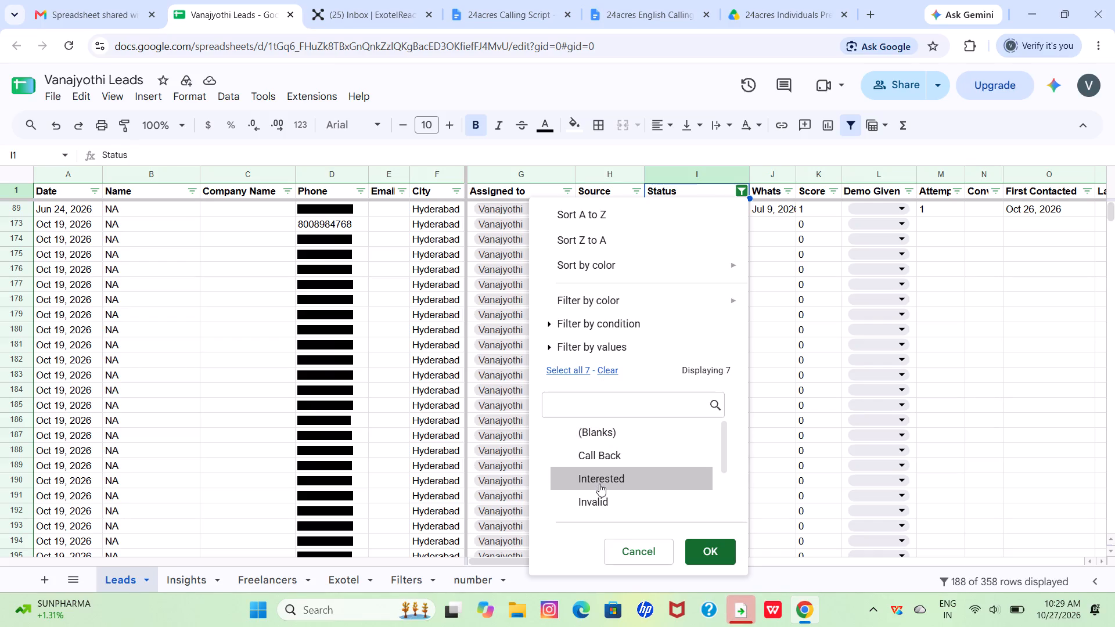
{"action": "left_click", "coordinate": [612, 453]}
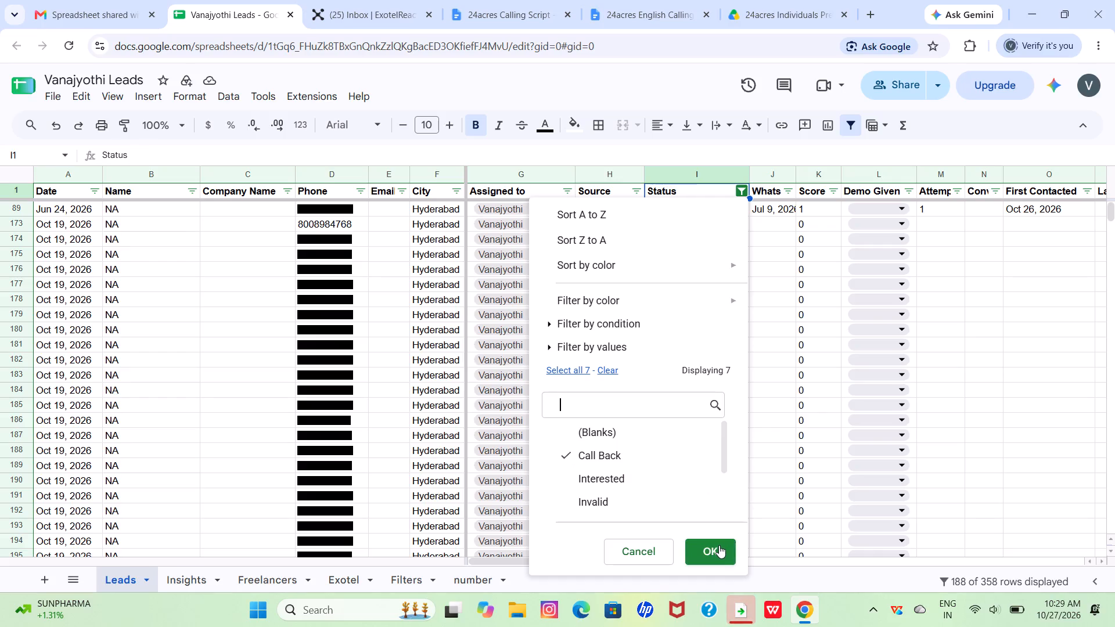
{"action": "left_click", "coordinate": [719, 546]}
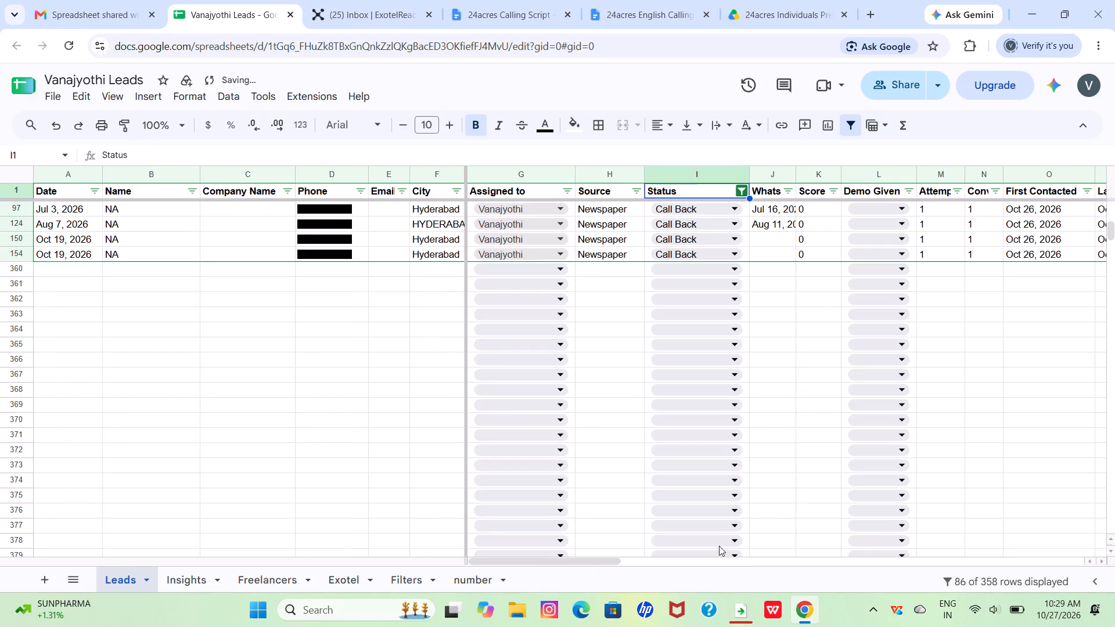
Change the Status filter to show only the leads marked Never Answered.
{"action": "left_click", "coordinate": [742, 193]}
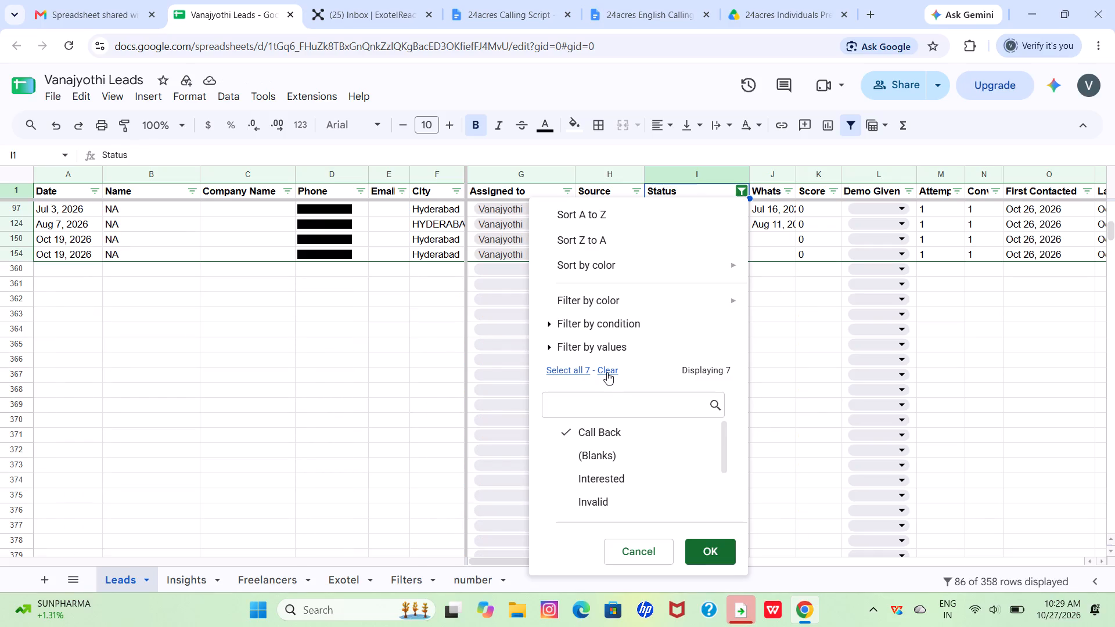
{"action": "left_click", "coordinate": [607, 372]}
{"action": "scroll", "coordinate": [600, 527], "scroll_direction": "down", "scroll_amount": 1}
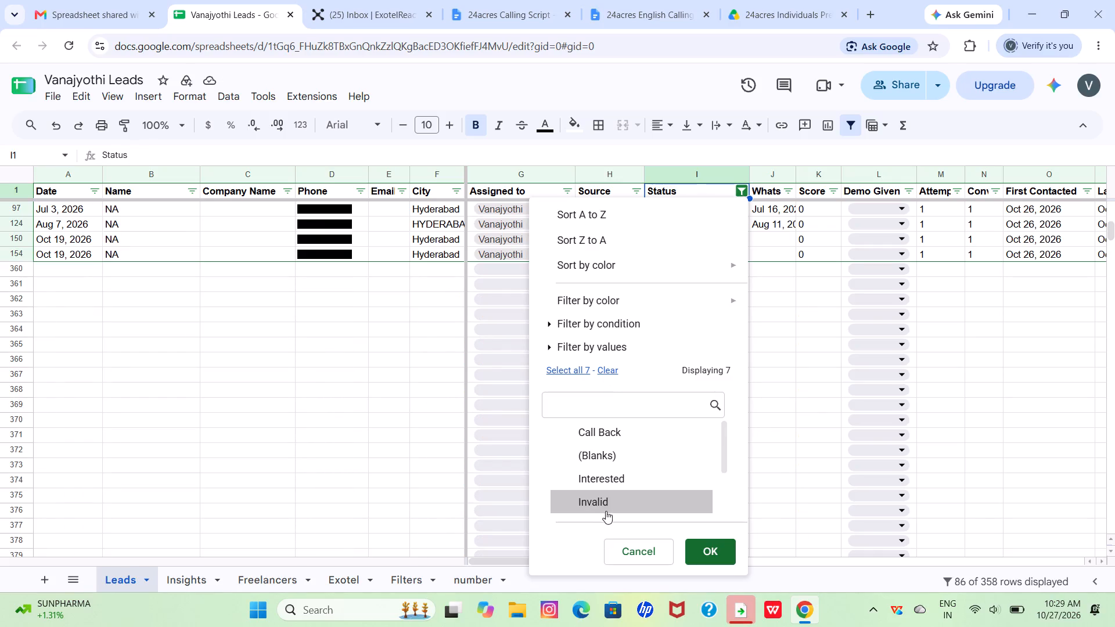
{"action": "scroll", "coordinate": [606, 511], "scroll_direction": "down", "scroll_amount": 1}
{"action": "left_click", "coordinate": [621, 474]}
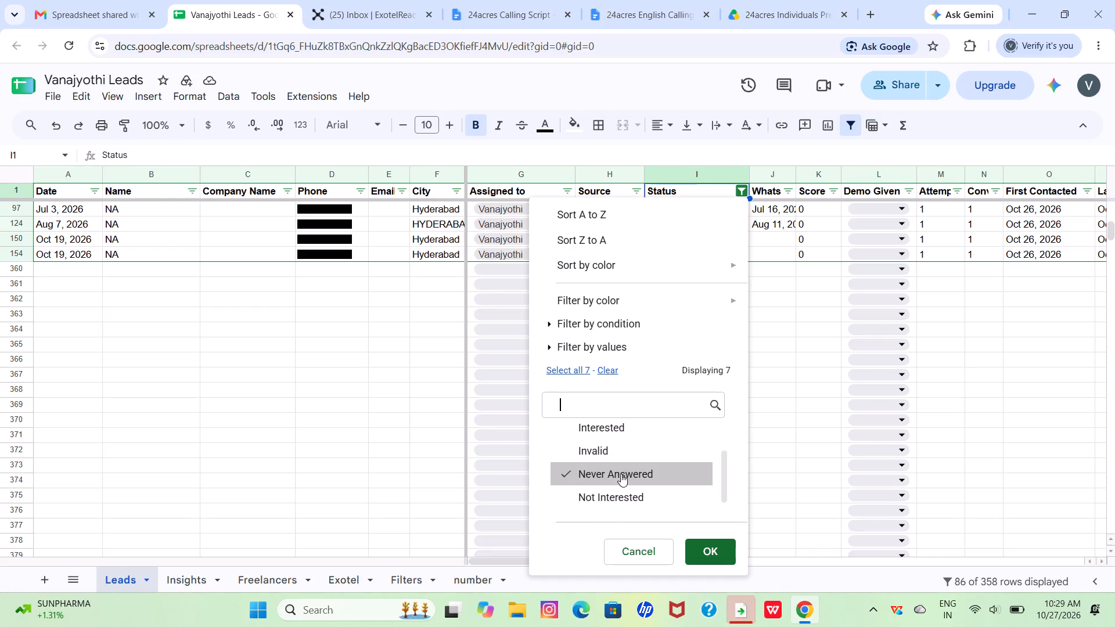
{"action": "left_click", "coordinate": [706, 554]}
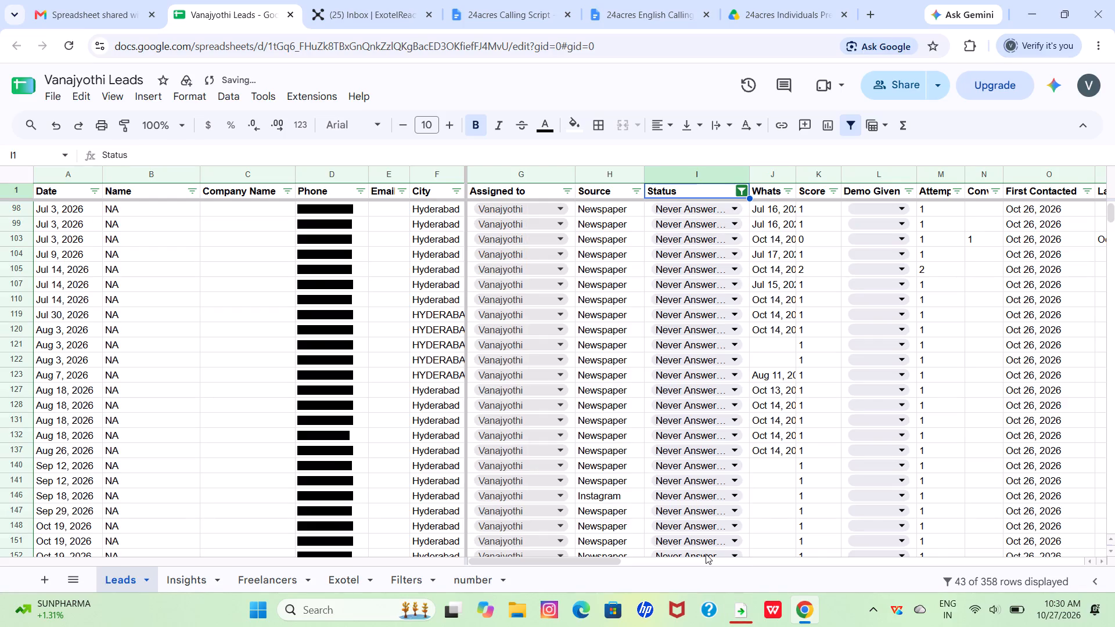
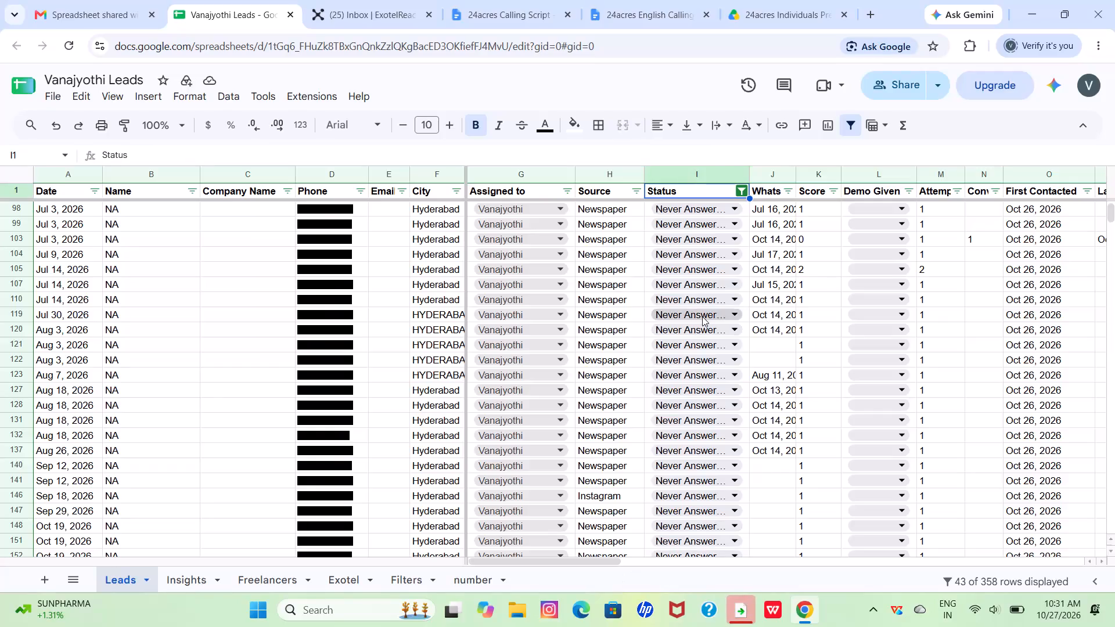
Remove the filter from the Leads sheet so that leads of every status are listed.
{"action": "scroll", "coordinate": [702, 316], "scroll_direction": "up", "scroll_amount": 8}
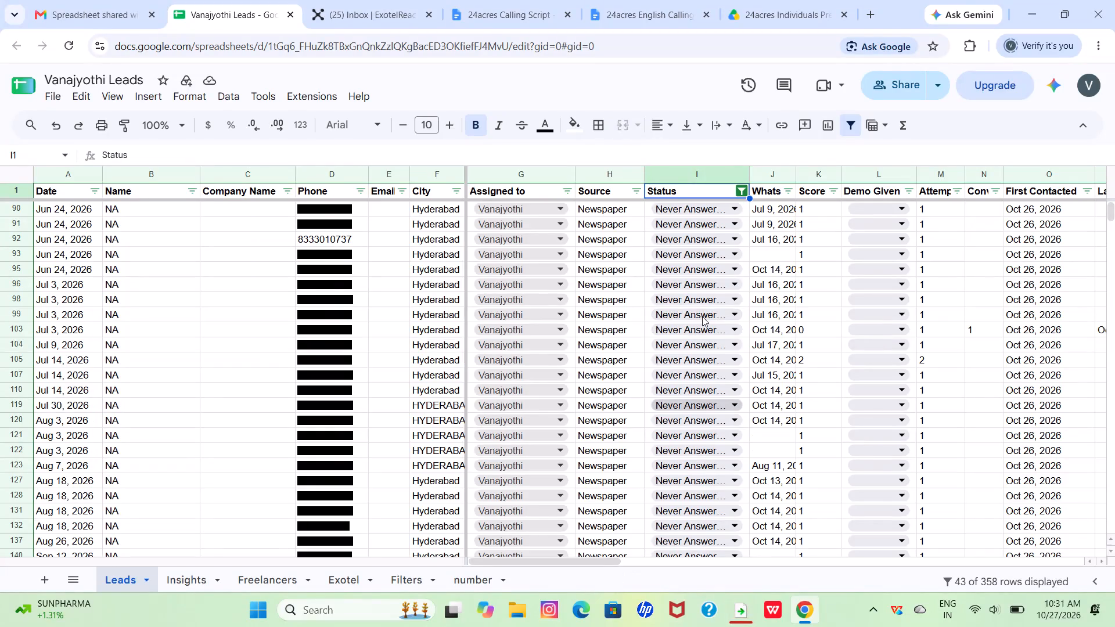
{"action": "scroll", "coordinate": [702, 316], "scroll_direction": "up", "scroll_amount": 6}
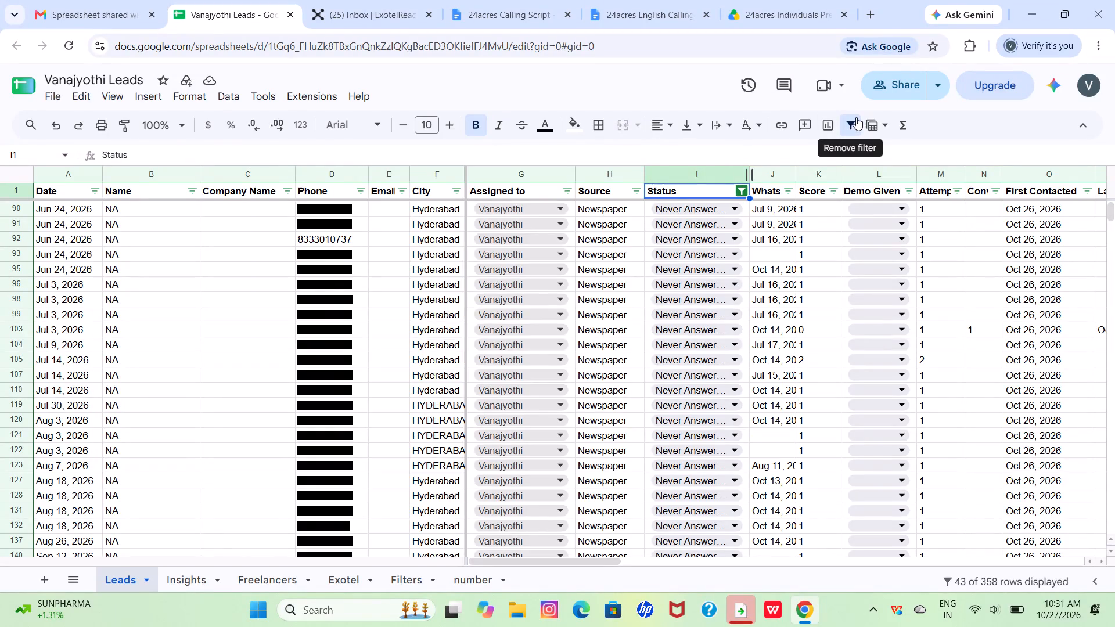
{"action": "left_click", "coordinate": [851, 118]}
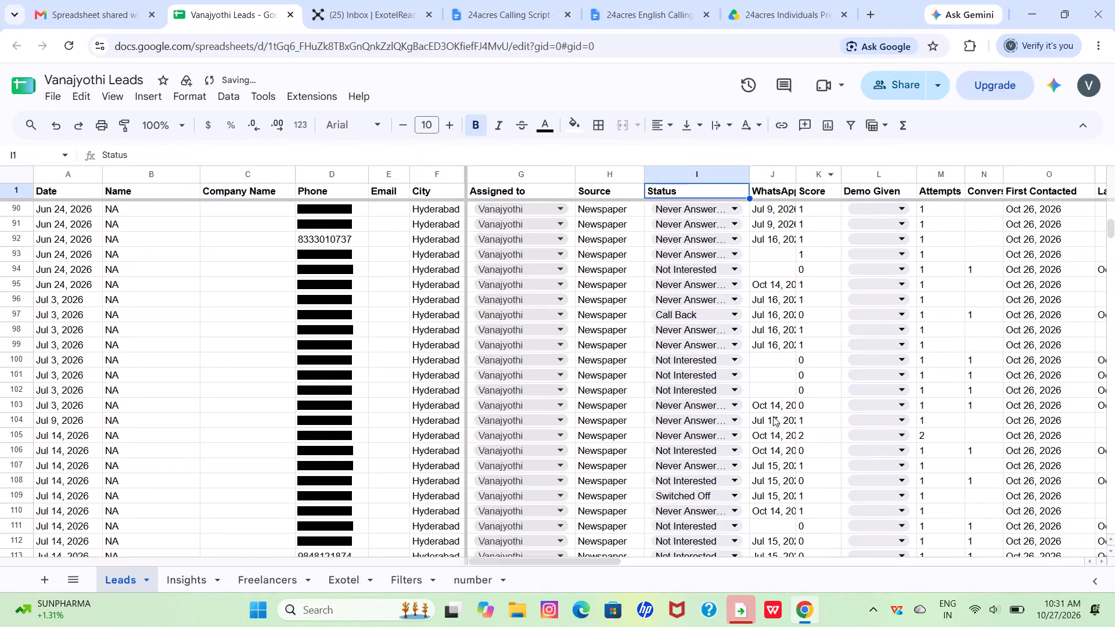
Look through the full Leads list down to its last entries, checking statuses, contact dates and notes.
{"action": "scroll", "coordinate": [773, 416], "scroll_direction": "up", "scroll_amount": 20}
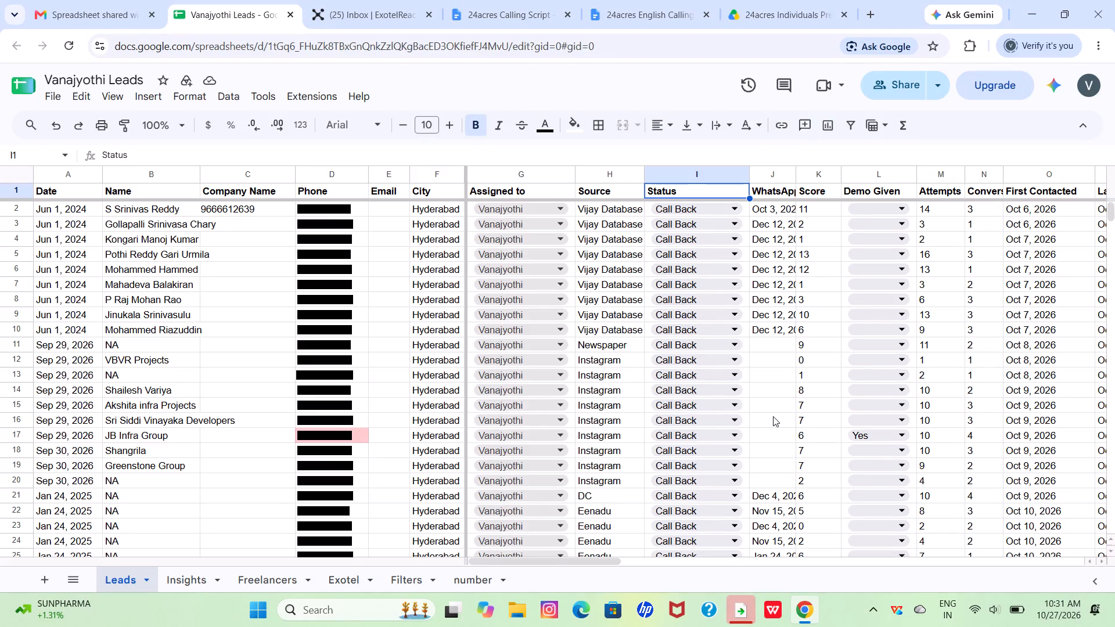
{"action": "scroll", "coordinate": [773, 416], "scroll_direction": "down", "scroll_amount": 14}
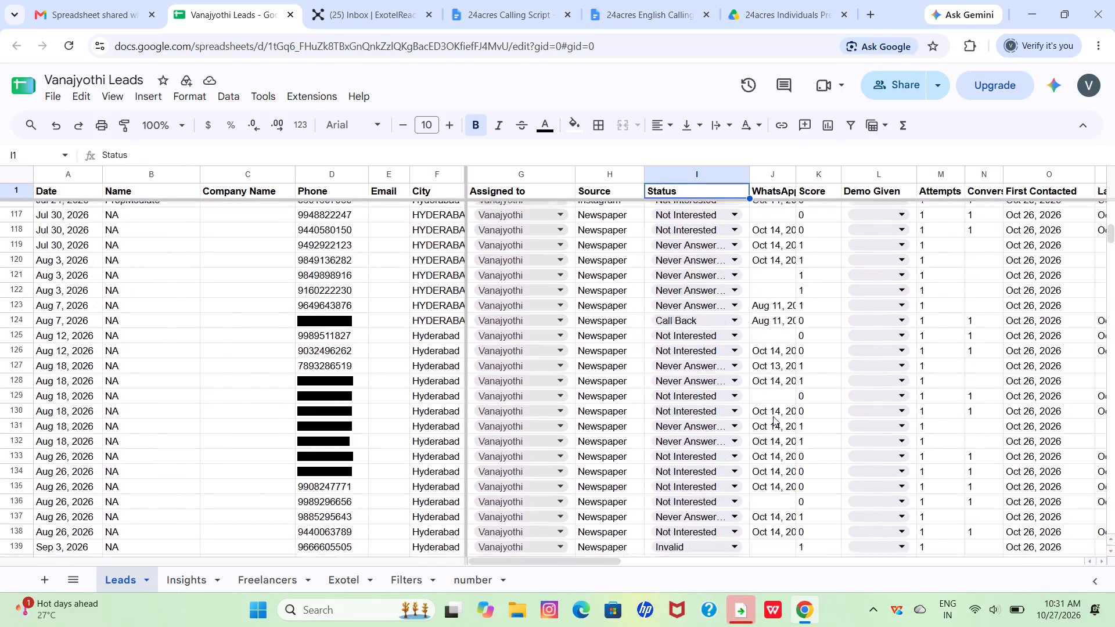
{"action": "scroll", "coordinate": [773, 416], "scroll_direction": "down", "scroll_amount": 7}
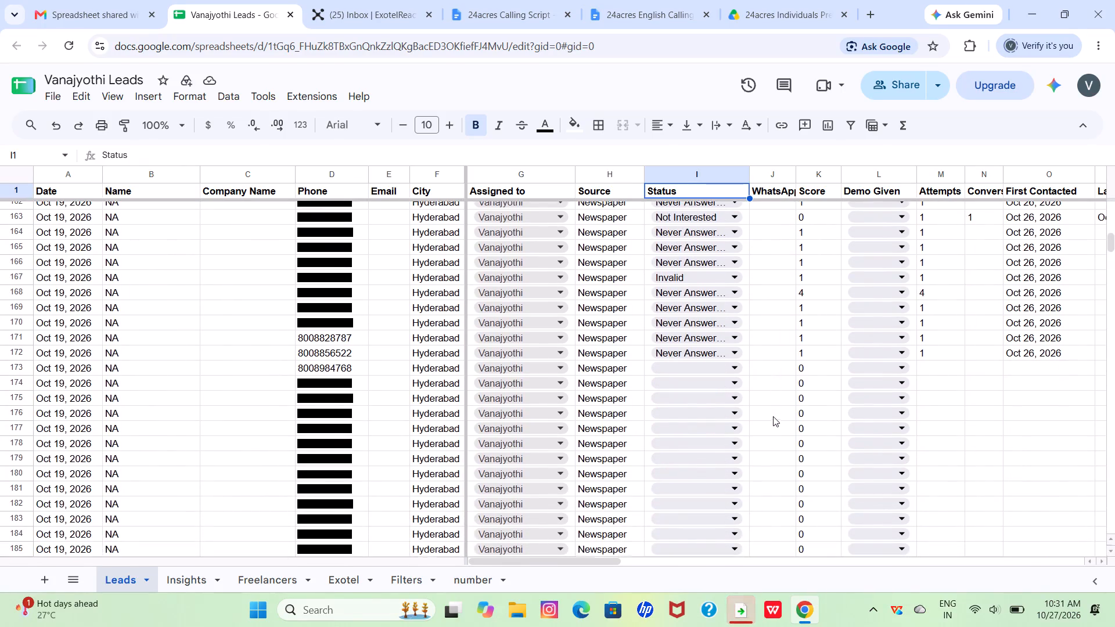
{"action": "scroll", "coordinate": [773, 416], "scroll_direction": "down", "scroll_amount": 4}
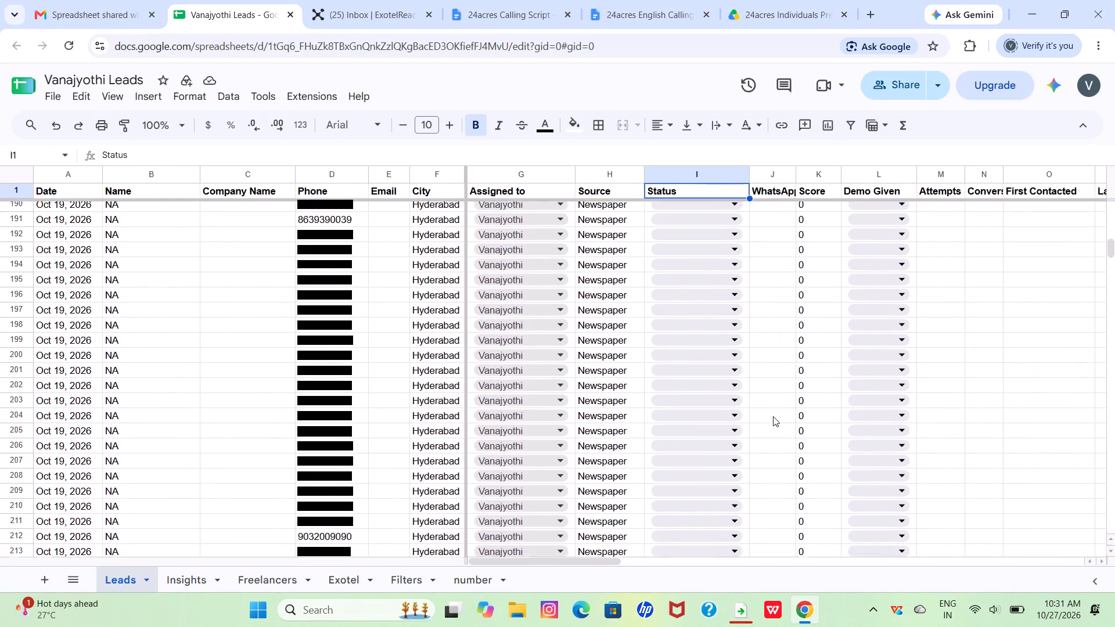
{"action": "scroll", "coordinate": [773, 416], "scroll_direction": "down", "scroll_amount": 10}
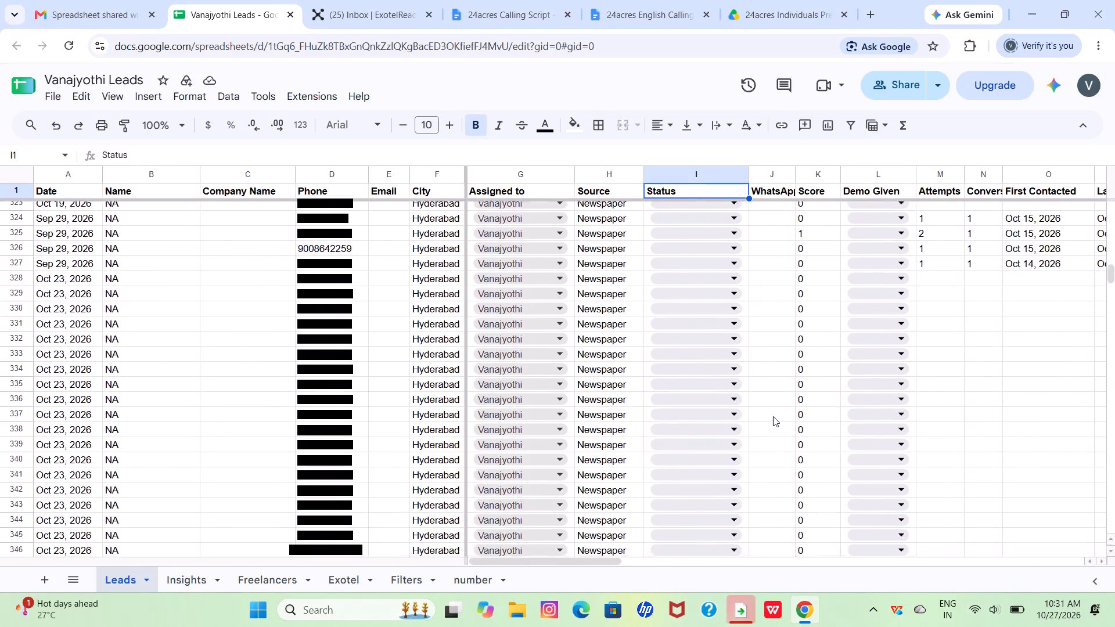
{"action": "scroll", "coordinate": [773, 416], "scroll_direction": "down", "scroll_amount": 6}
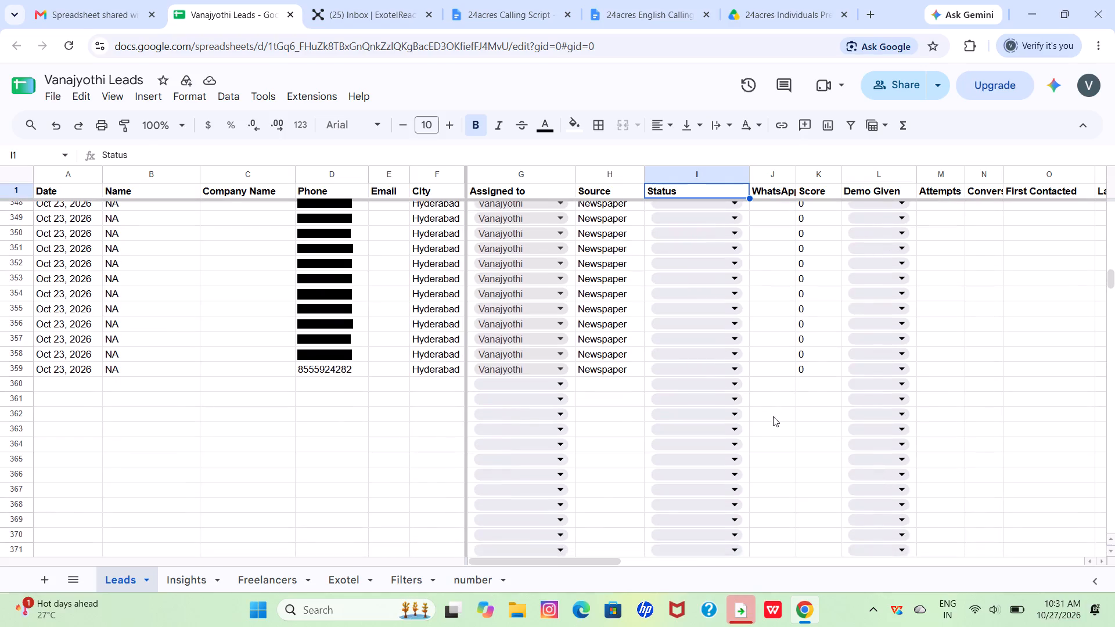
{"action": "scroll", "coordinate": [773, 416], "scroll_direction": "up", "scroll_amount": 13}
{"action": "scroll", "coordinate": [773, 416], "scroll_direction": "down", "scroll_amount": 7}
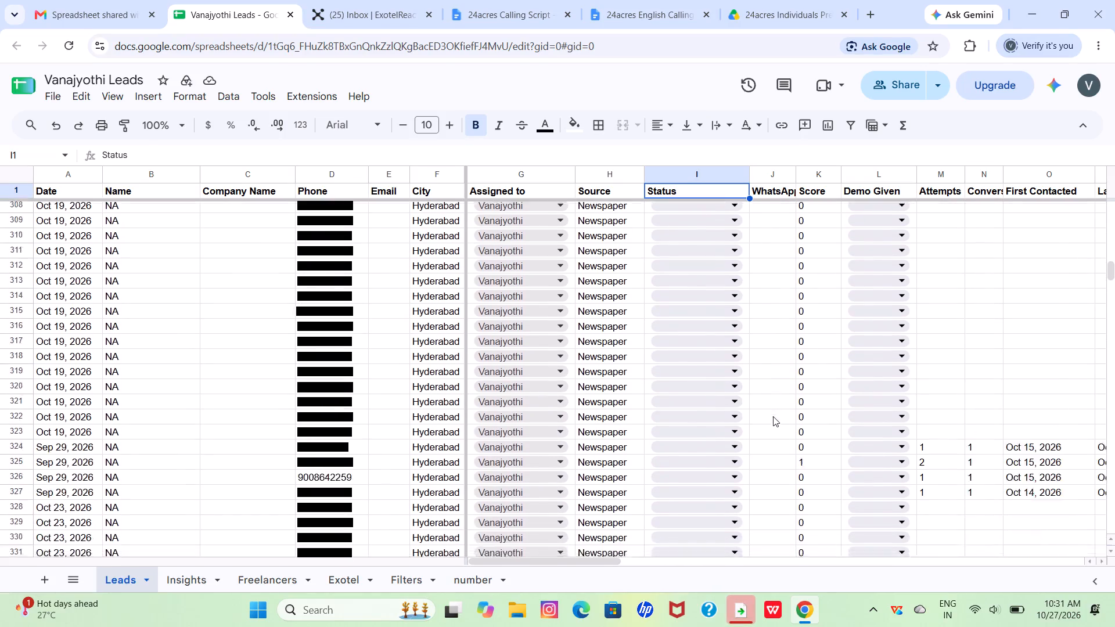
{"action": "scroll", "coordinate": [773, 416], "scroll_direction": "left", "scroll_amount": 4}
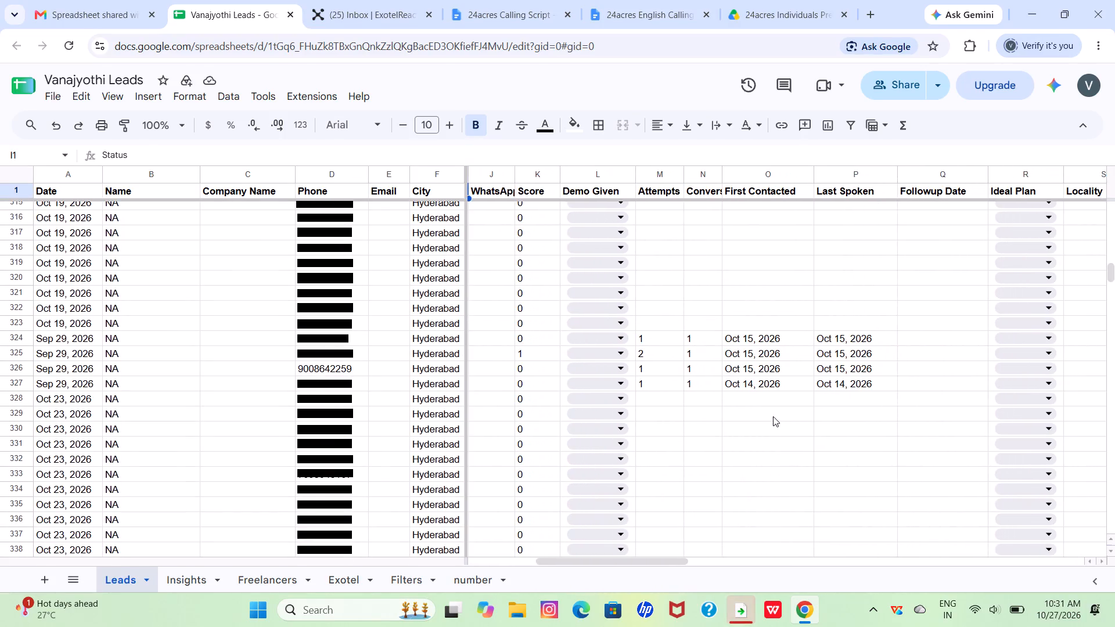
{"action": "scroll", "coordinate": [773, 416], "scroll_direction": "left", "scroll_amount": 3}
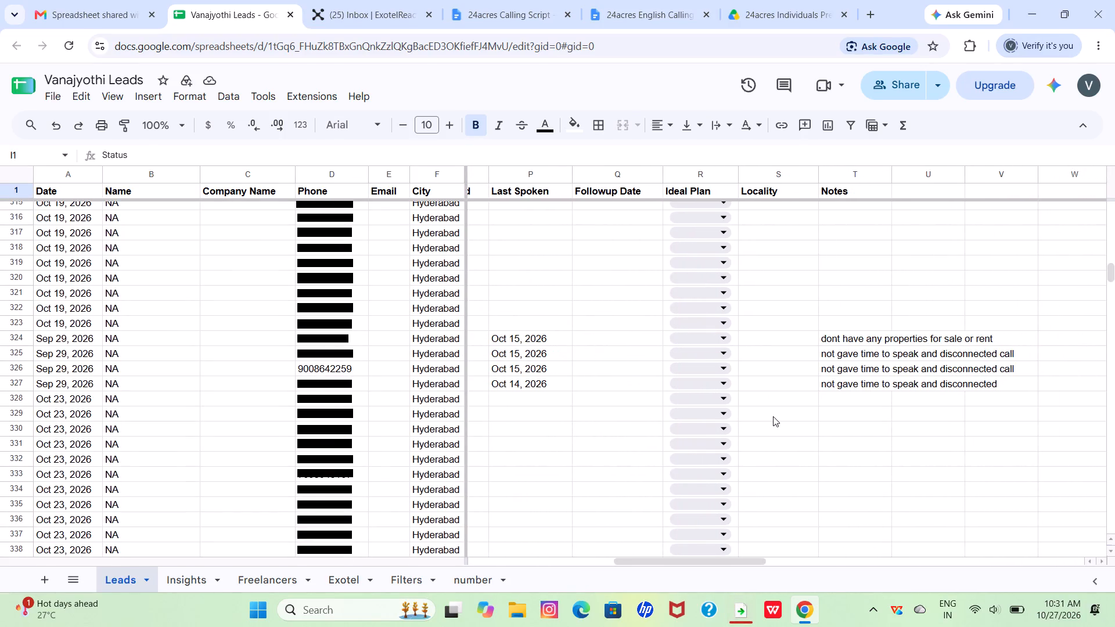
{"action": "scroll", "coordinate": [773, 416], "scroll_direction": "right", "scroll_amount": 6}
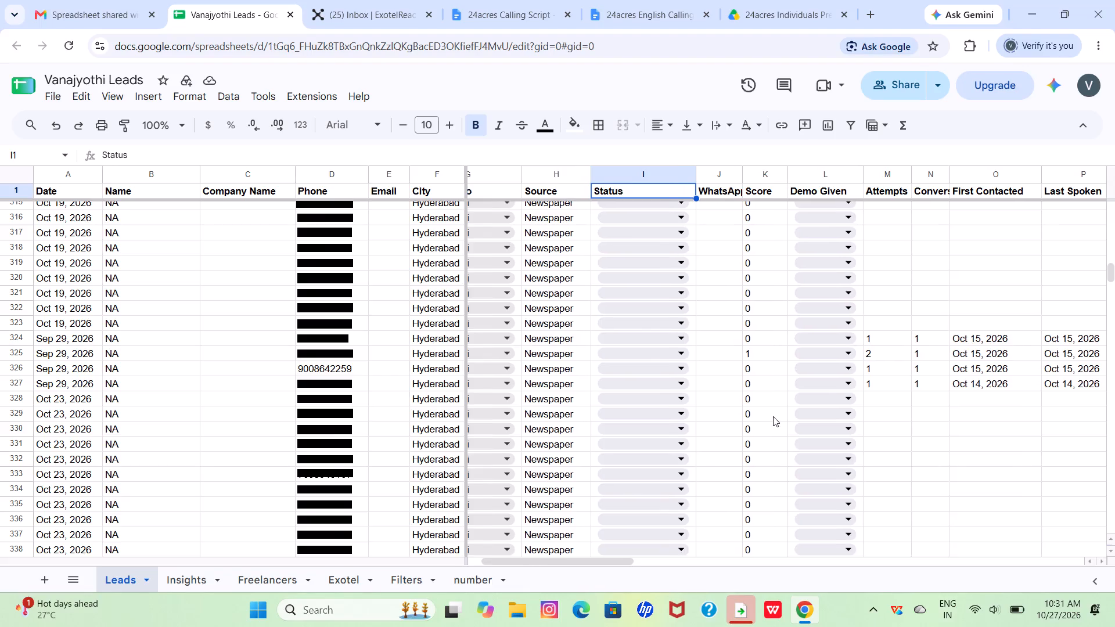
Examine the Oct 19, 2026 newspaper leads around row 173 for status, attempts and contact dates to find where uncontacted leads begin.
{"action": "scroll", "coordinate": [773, 416], "scroll_direction": "up", "scroll_amount": 17}
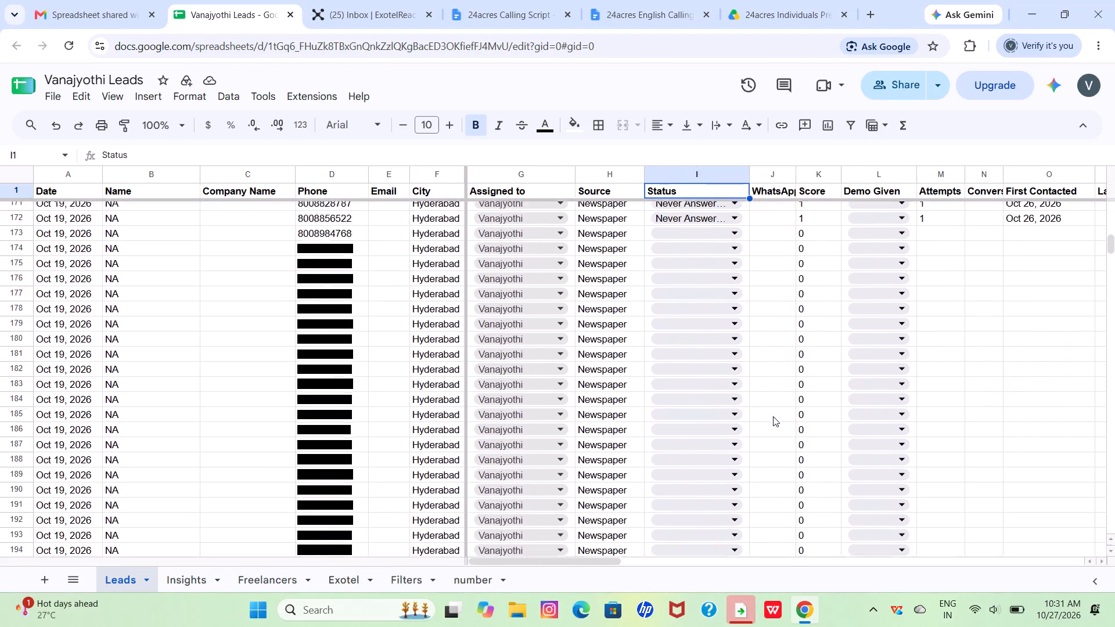
{"action": "scroll", "coordinate": [773, 416], "scroll_direction": "up", "scroll_amount": 3}
{"action": "scroll", "coordinate": [773, 416], "scroll_direction": "down", "scroll_amount": 6}
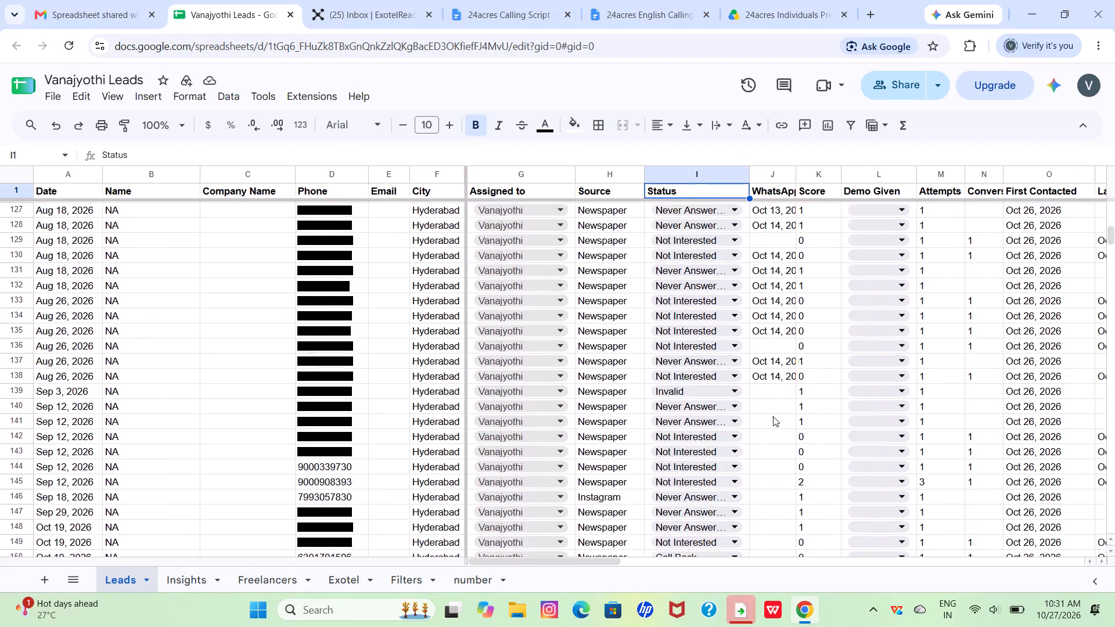
{"action": "scroll", "coordinate": [773, 416], "scroll_direction": "down", "scroll_amount": 7}
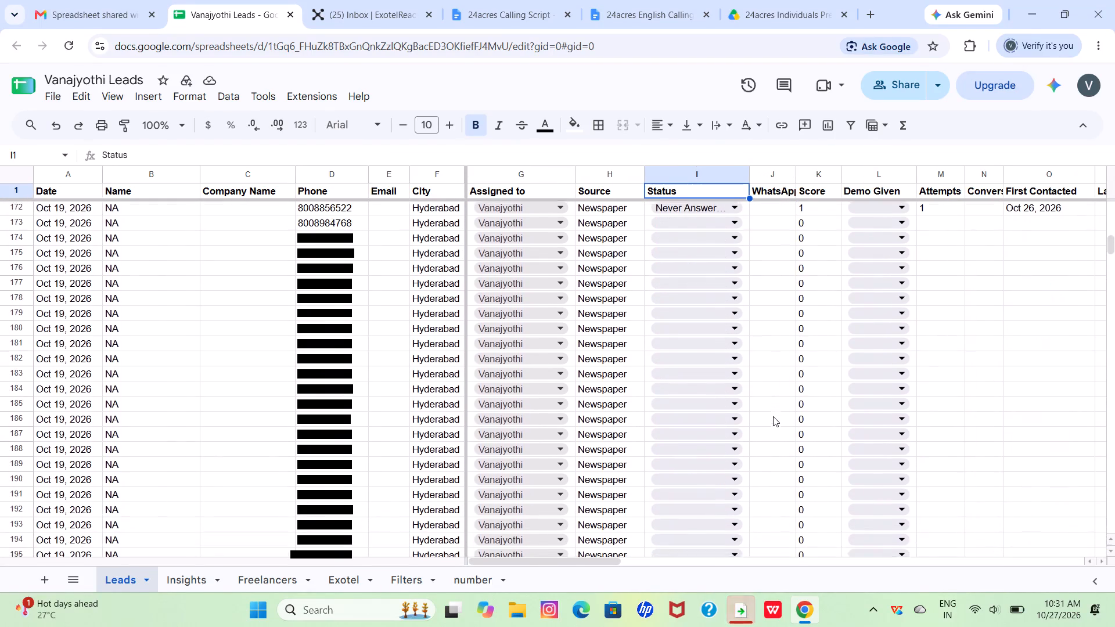
{"action": "scroll", "coordinate": [773, 416], "scroll_direction": "up", "scroll_amount": 1}
{"action": "scroll", "coordinate": [773, 416], "scroll_direction": "left", "scroll_amount": 2}
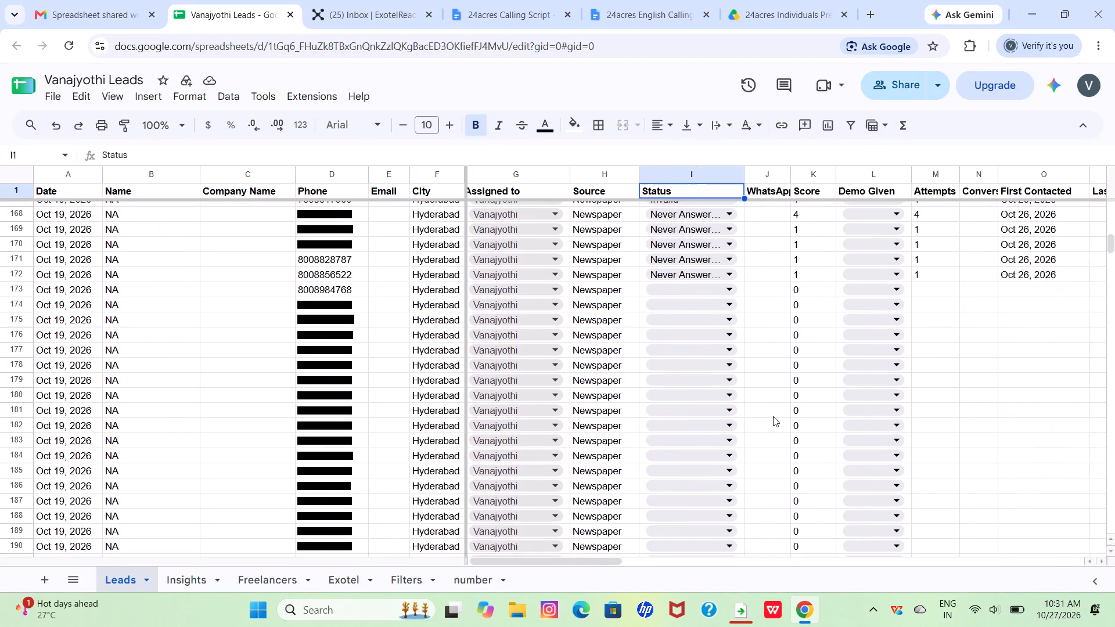
{"action": "scroll", "coordinate": [773, 416], "scroll_direction": "left", "scroll_amount": 5}
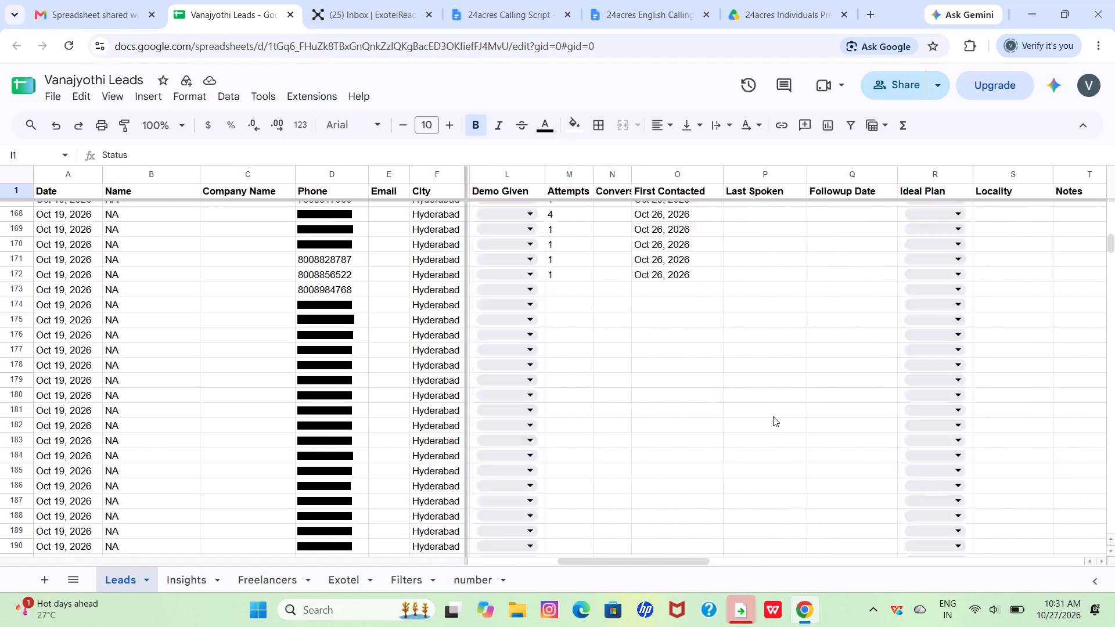
{"action": "scroll", "coordinate": [773, 416], "scroll_direction": "left", "scroll_amount": 2}
{"action": "scroll", "coordinate": [773, 416], "scroll_direction": "right", "scroll_amount": 5}
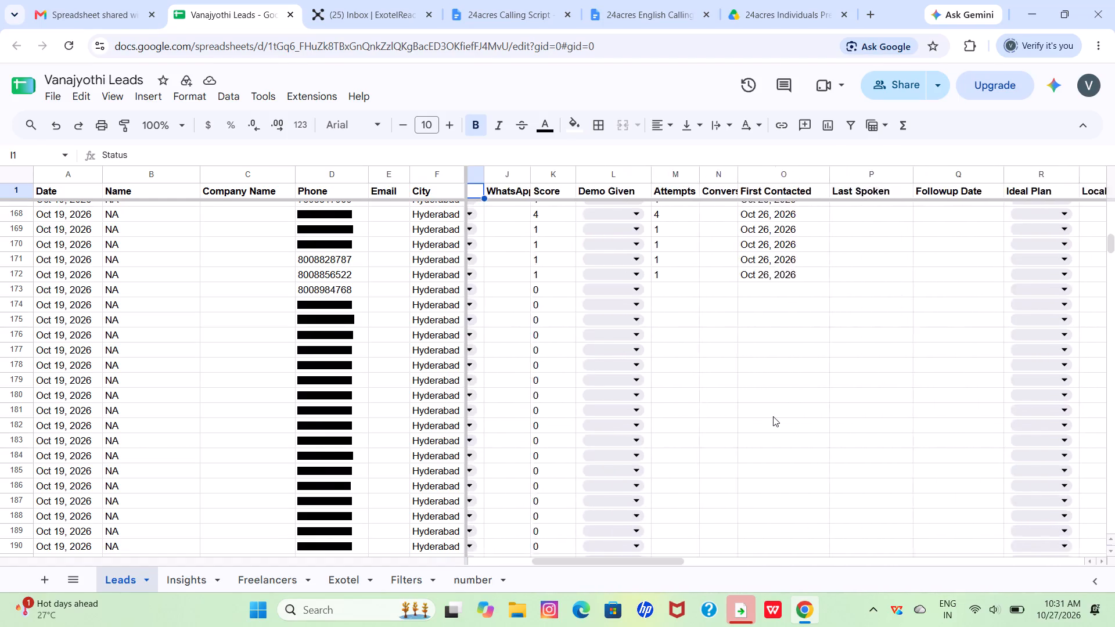
{"action": "scroll", "coordinate": [773, 416], "scroll_direction": "up", "scroll_amount": 1}
{"action": "scroll", "coordinate": [773, 416], "scroll_direction": "right", "scroll_amount": 2}
{"action": "scroll", "coordinate": [773, 416], "scroll_direction": "down", "scroll_amount": 1}
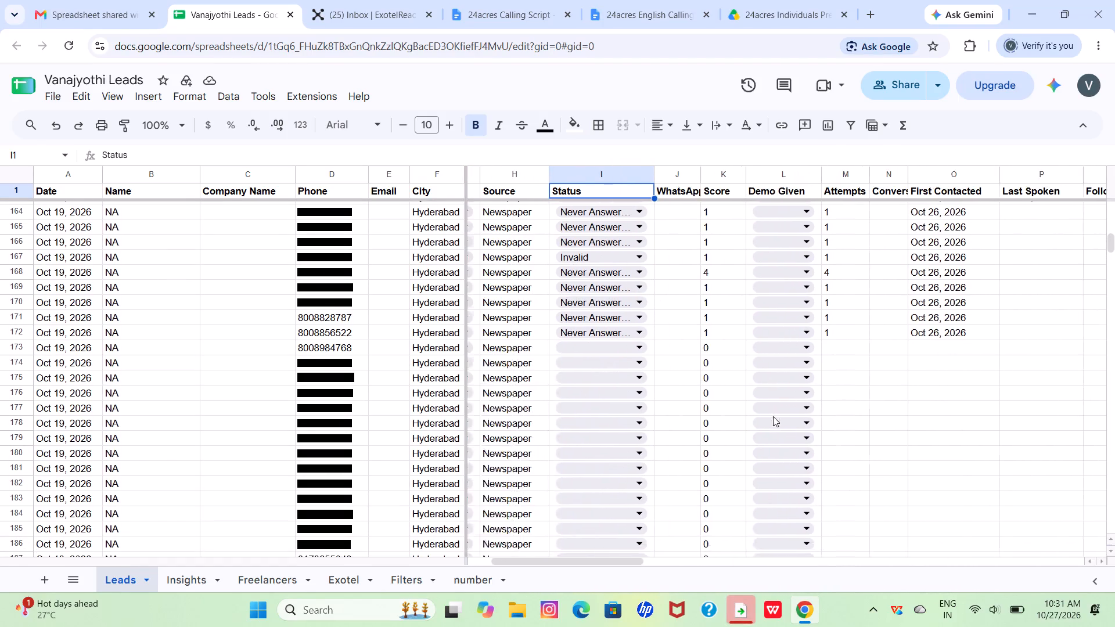
{"action": "scroll", "coordinate": [773, 416], "scroll_direction": "down", "scroll_amount": 1}
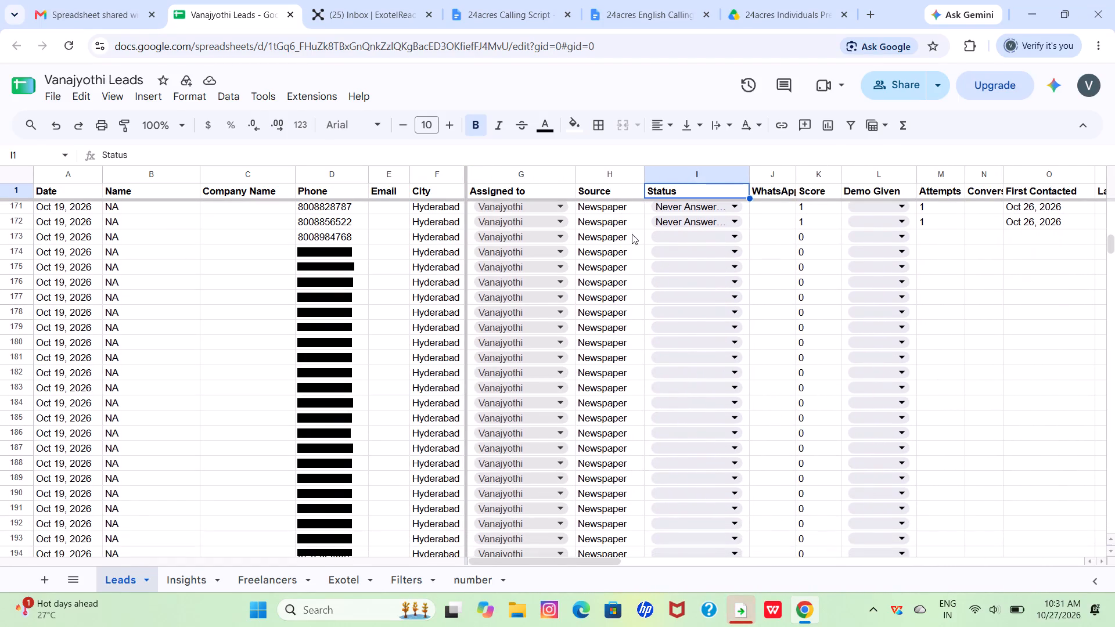
Select the phone number of the first Oct 19, 2026 lead with a blank status, in row 173.
{"action": "left_click", "coordinate": [354, 238]}
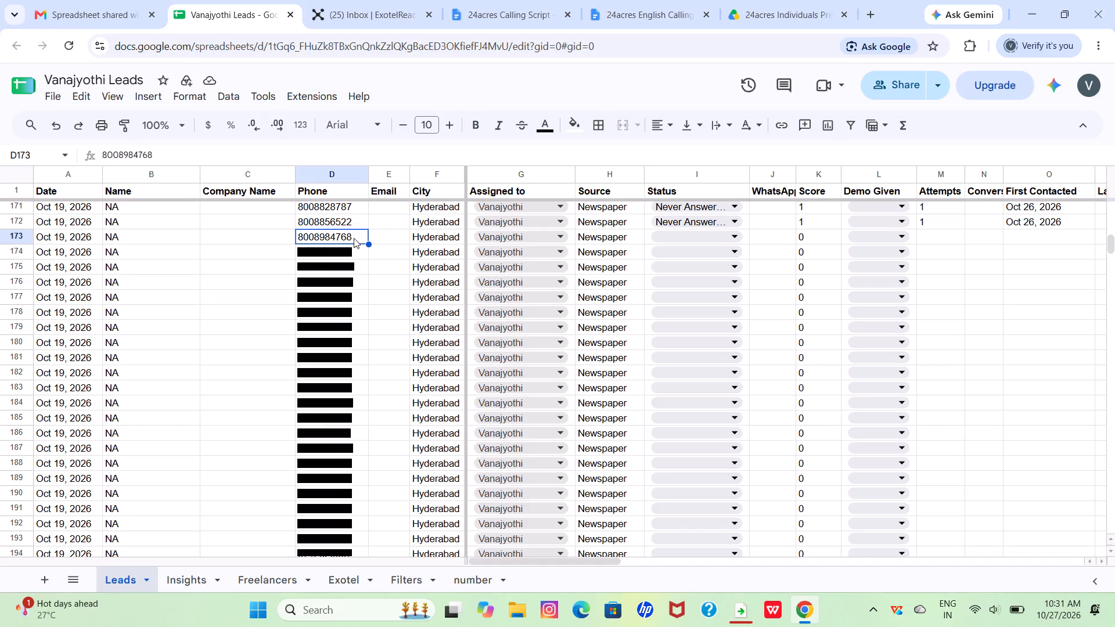
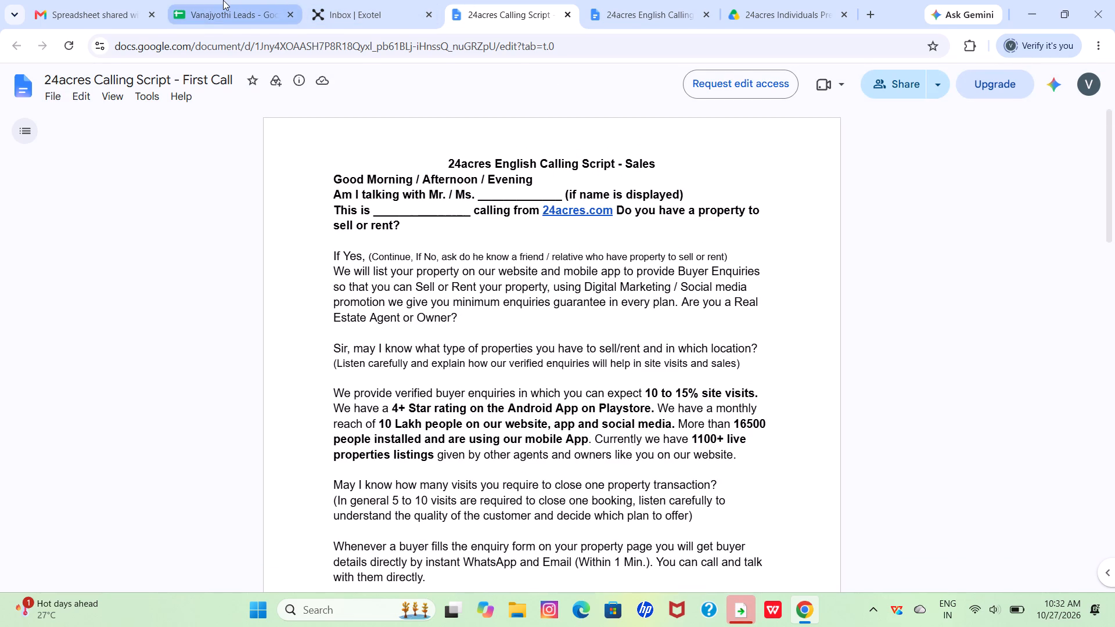
In the Vanajyothi Leads sheet, set row 173's status to Never Answered and its attempts to 1.
{"action": "left_click", "coordinate": [223, 0]}
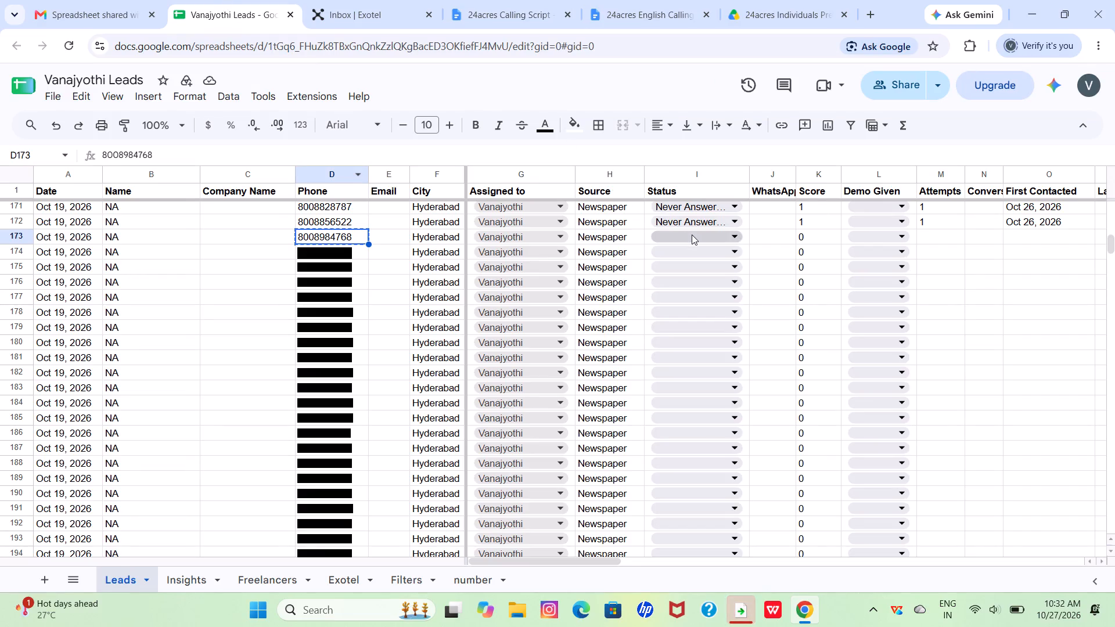
{"action": "left_click", "coordinate": [692, 235]}
{"action": "left_click", "coordinate": [704, 258]}
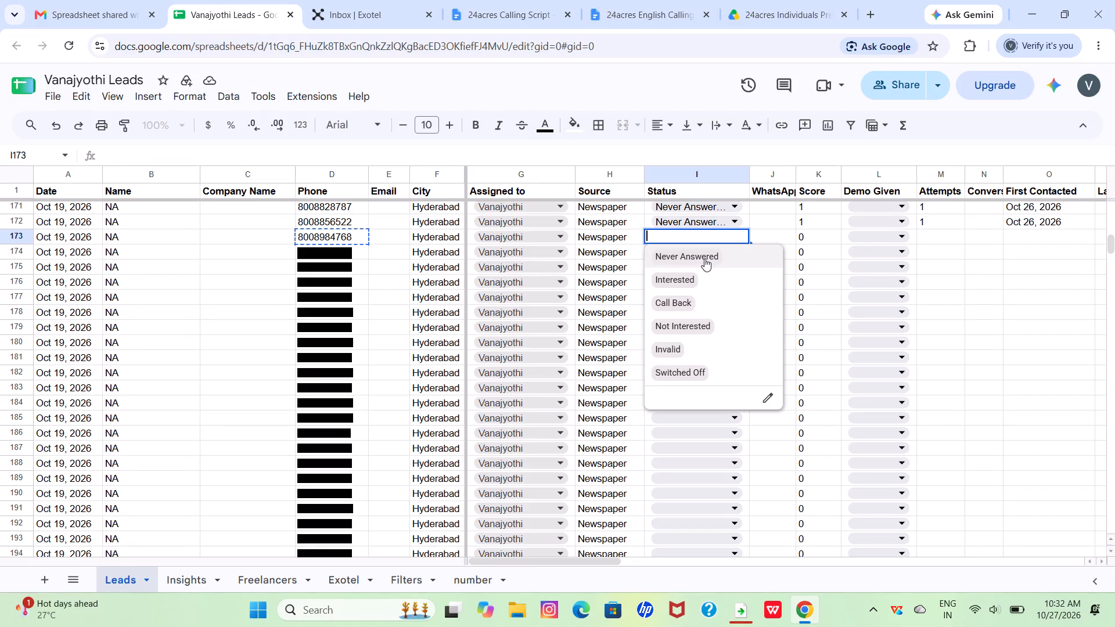
{"action": "left_click", "coordinate": [940, 240]}
{"action": "key", "text": "1"}
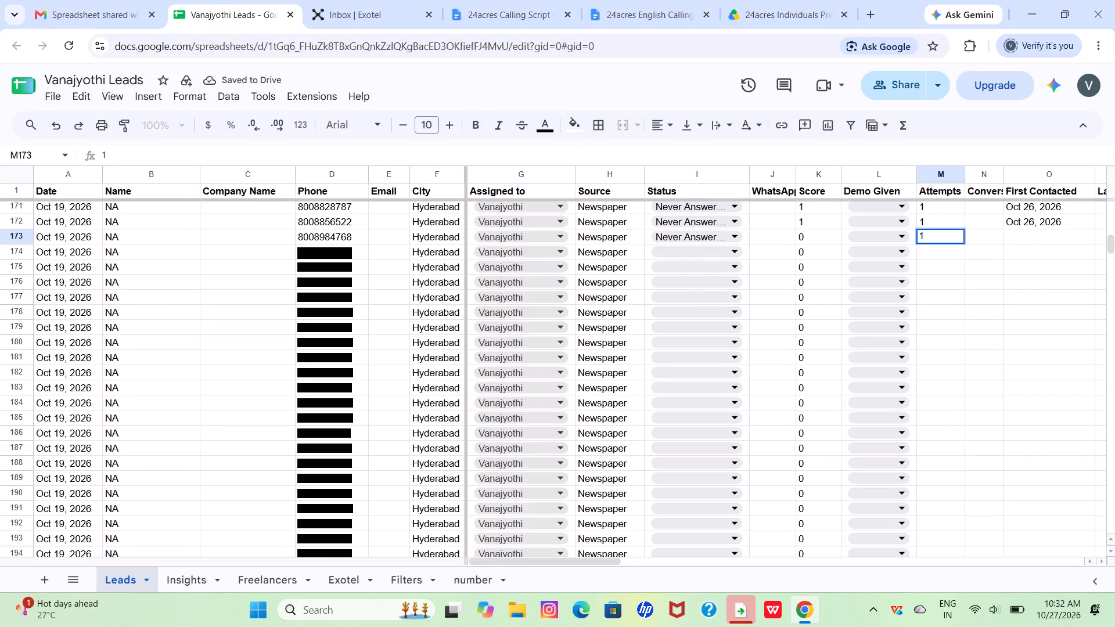
Copy the First Contacted date from row 172 into row 173 and change the copy to Oct 27, 2026.
{"action": "left_click", "coordinate": [1041, 226]}
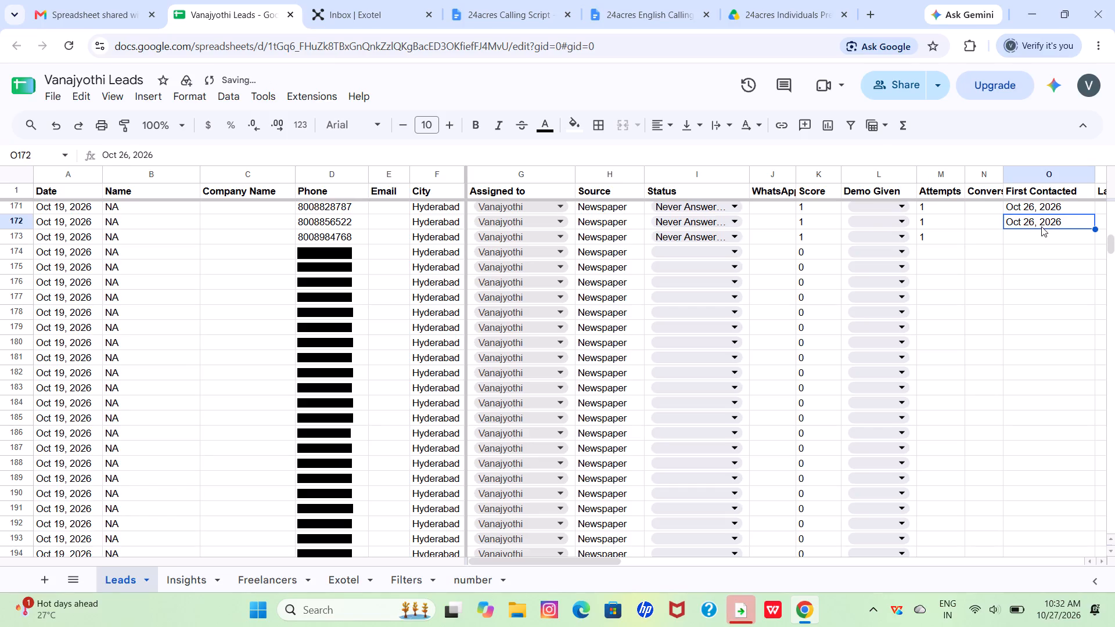
{"action": "key", "text": "ctrl+c"}
{"action": "left_click", "coordinate": [1037, 236]}
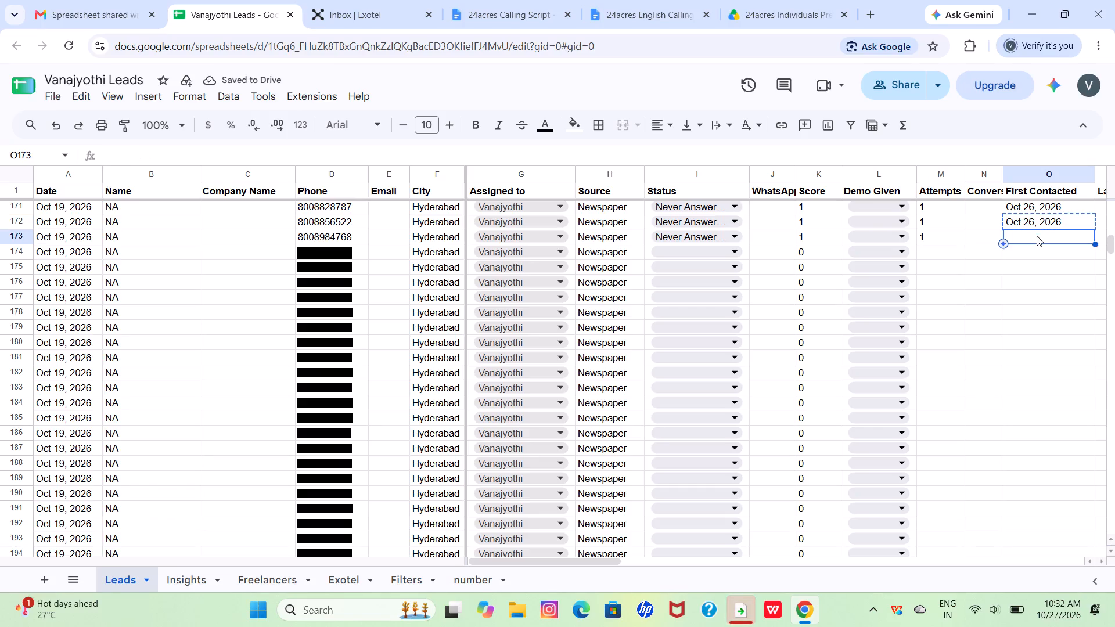
{"action": "key", "text": "ctrl+v"}
{"action": "right_click", "coordinate": [1037, 236], "text": "ctrl"}
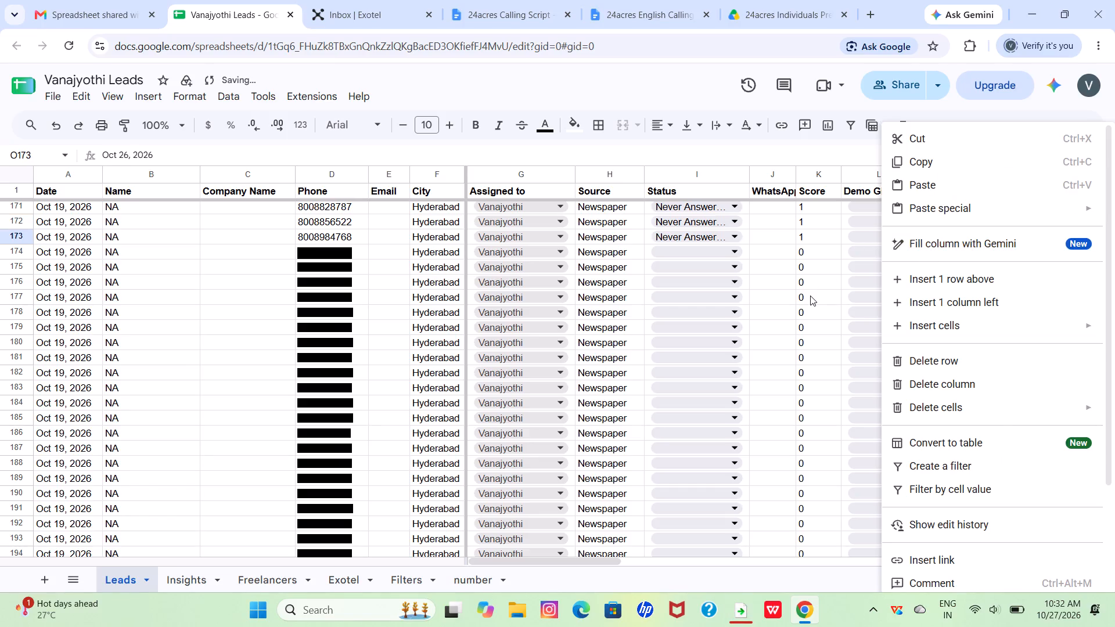
{"action": "left_click", "coordinate": [810, 296]}
{"action": "double_click", "coordinate": [1025, 233]}
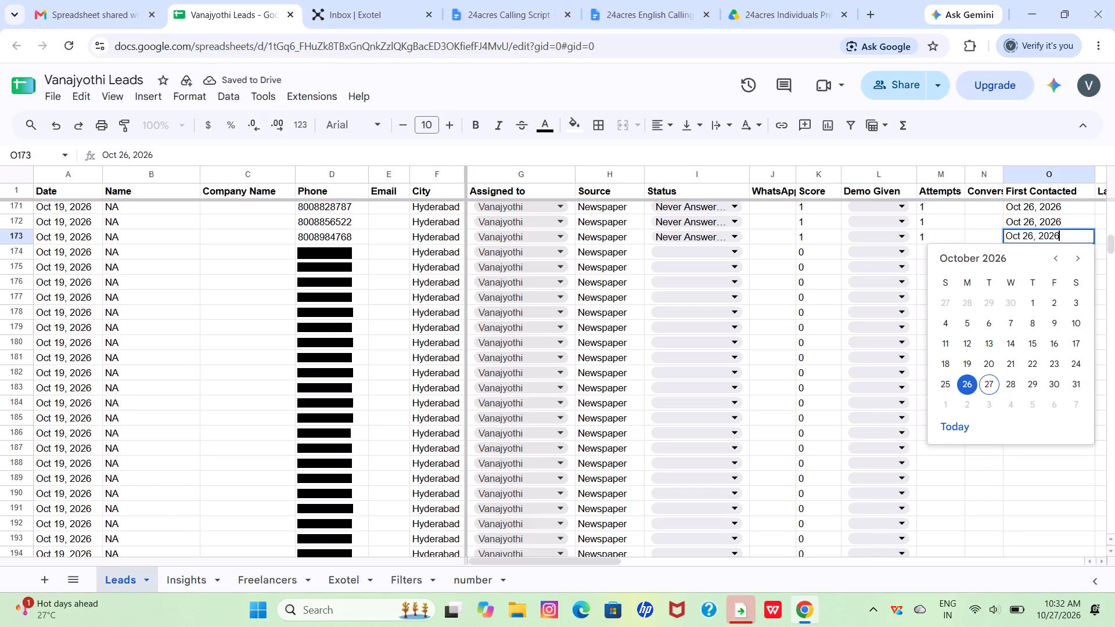
{"action": "left_click", "coordinate": [987, 377]}
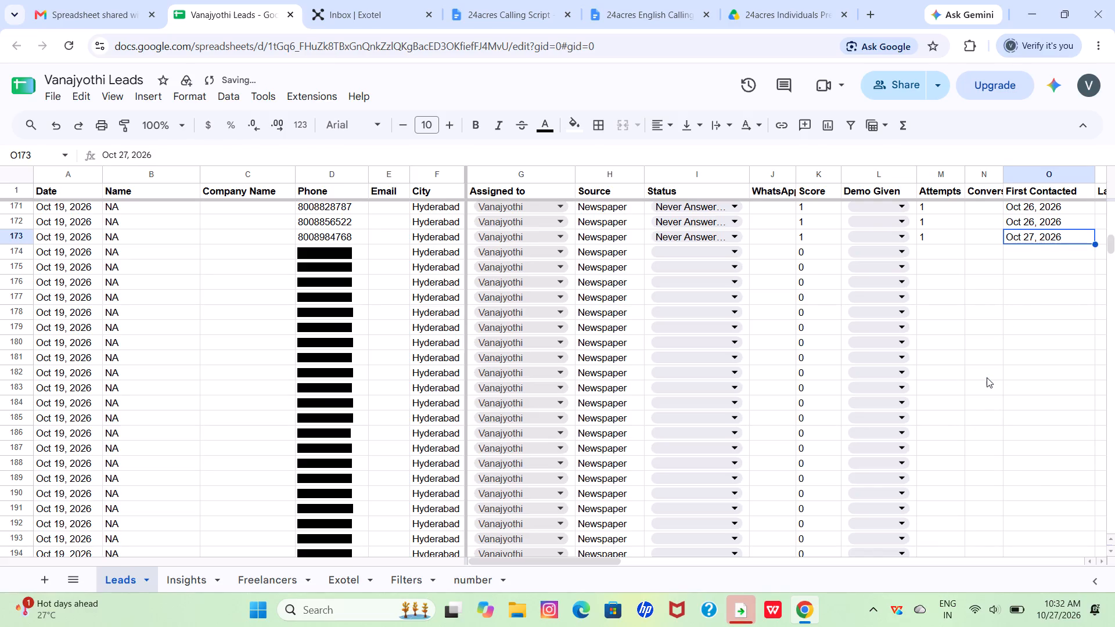
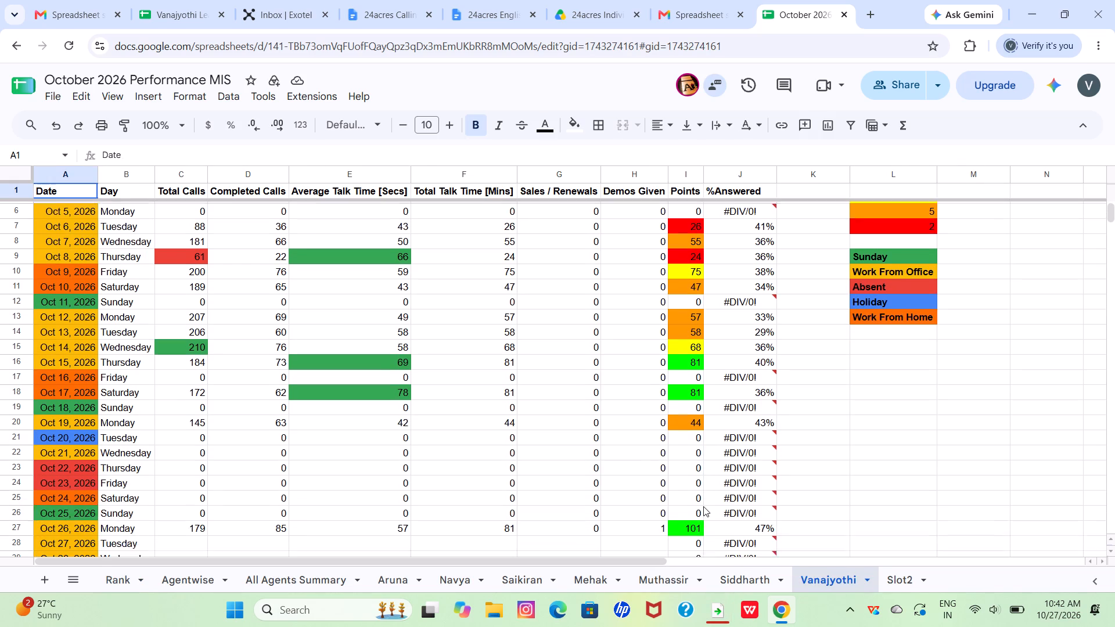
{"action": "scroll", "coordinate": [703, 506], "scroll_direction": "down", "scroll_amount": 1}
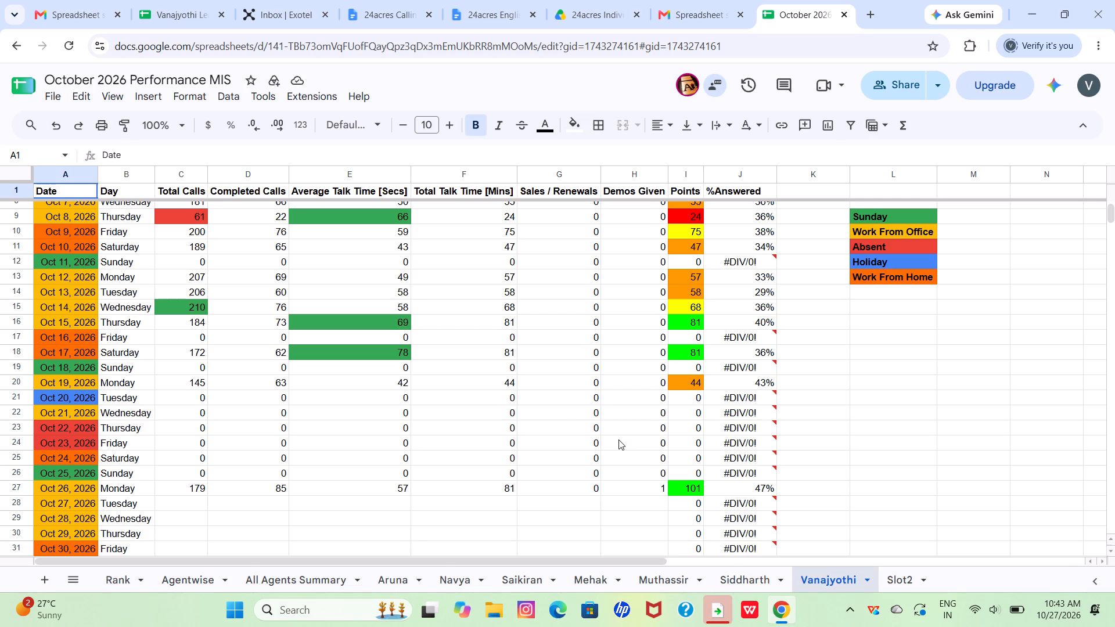
Examine Vanajyothi's October 2026 daily call figures and points in the Performance MIS sheet.
{"action": "scroll", "coordinate": [660, 499], "scroll_direction": "down", "scroll_amount": 2}
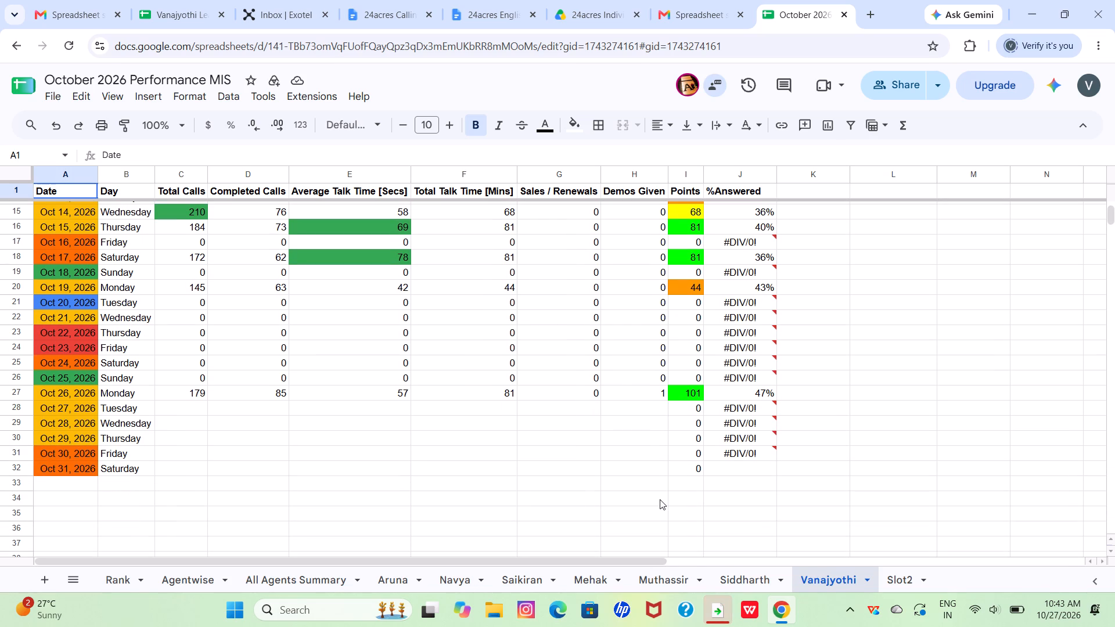
{"action": "scroll", "coordinate": [660, 499], "scroll_direction": "up", "scroll_amount": 1}
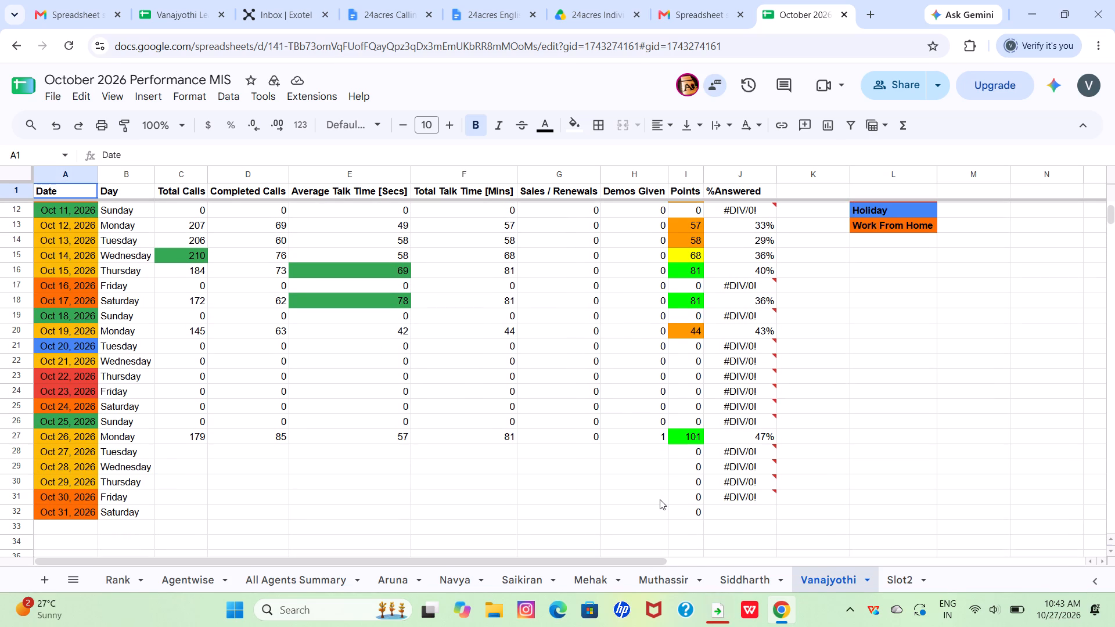
{"action": "scroll", "coordinate": [660, 499], "scroll_direction": "up", "scroll_amount": 1}
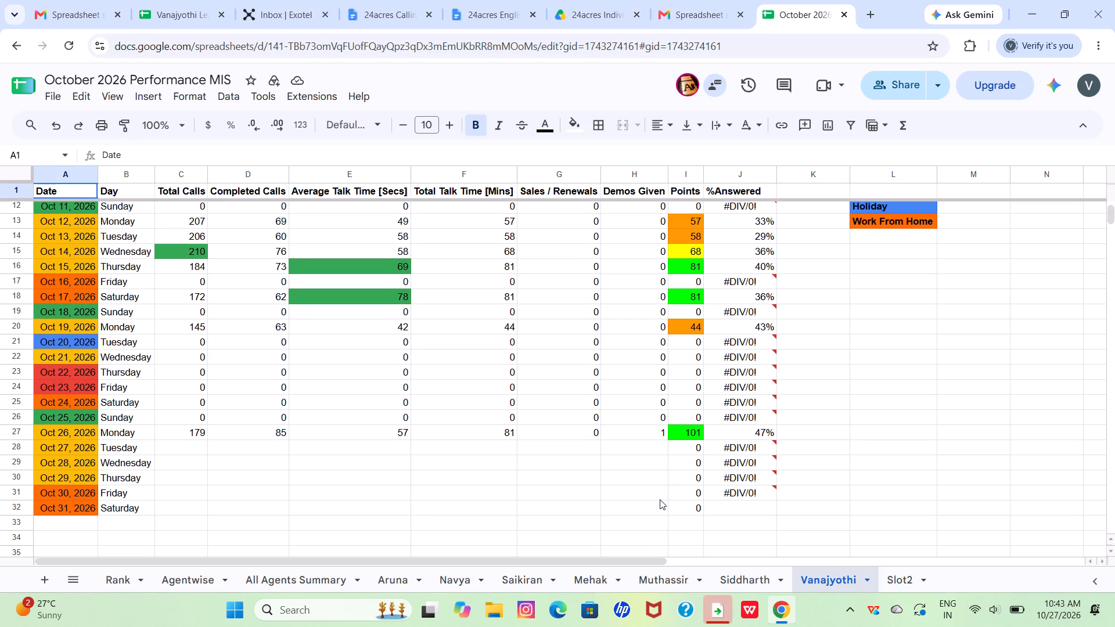
{"action": "scroll", "coordinate": [660, 499], "scroll_direction": "up", "scroll_amount": 2}
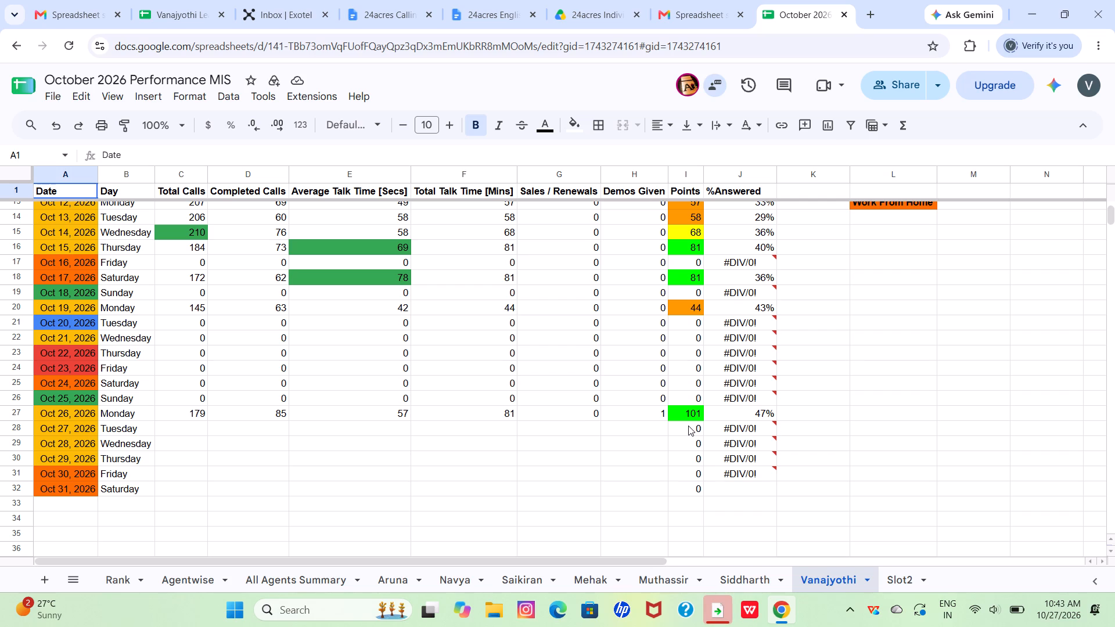
{"action": "scroll", "coordinate": [674, 318], "scroll_direction": "up", "scroll_amount": 4}
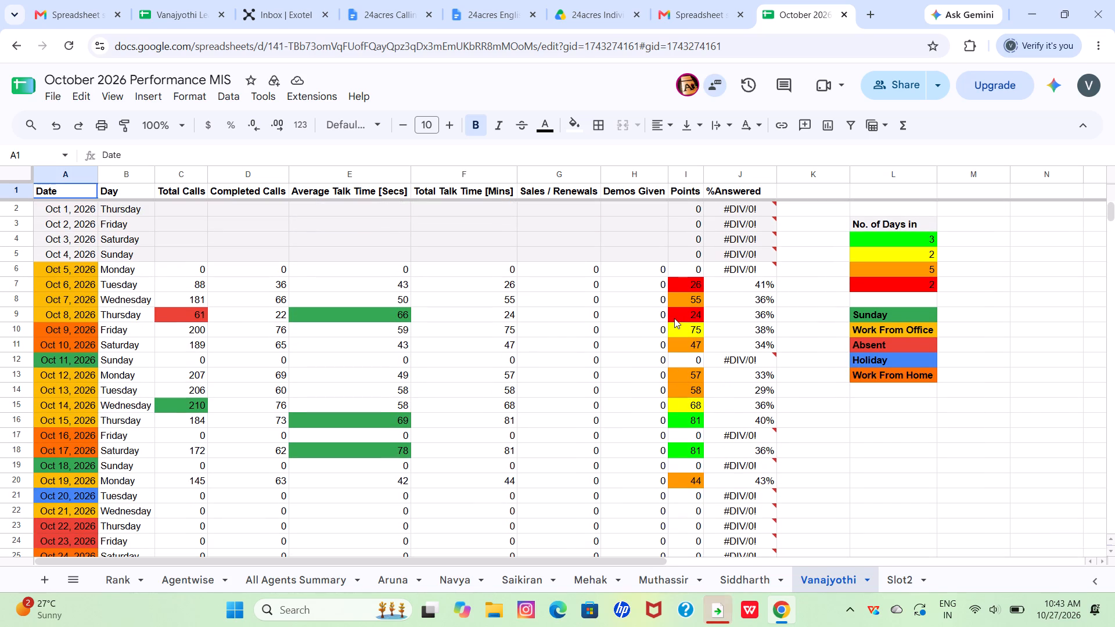
{"action": "left_click", "coordinate": [674, 318]}
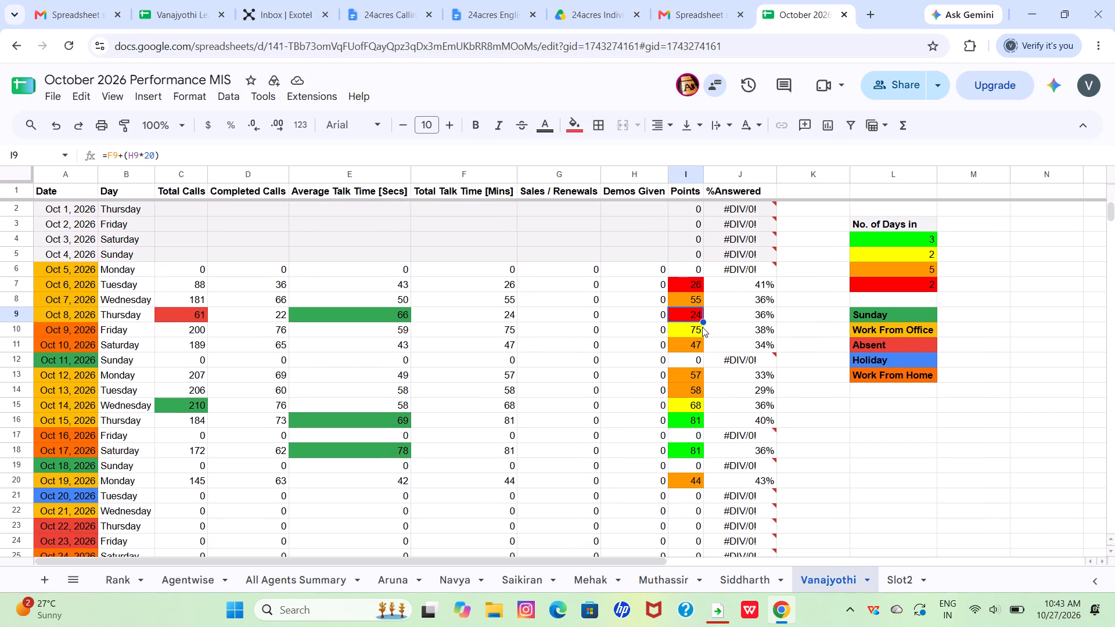
{"action": "left_click", "coordinate": [702, 327]}
{"action": "scroll", "coordinate": [702, 327], "scroll_direction": "down", "scroll_amount": 4}
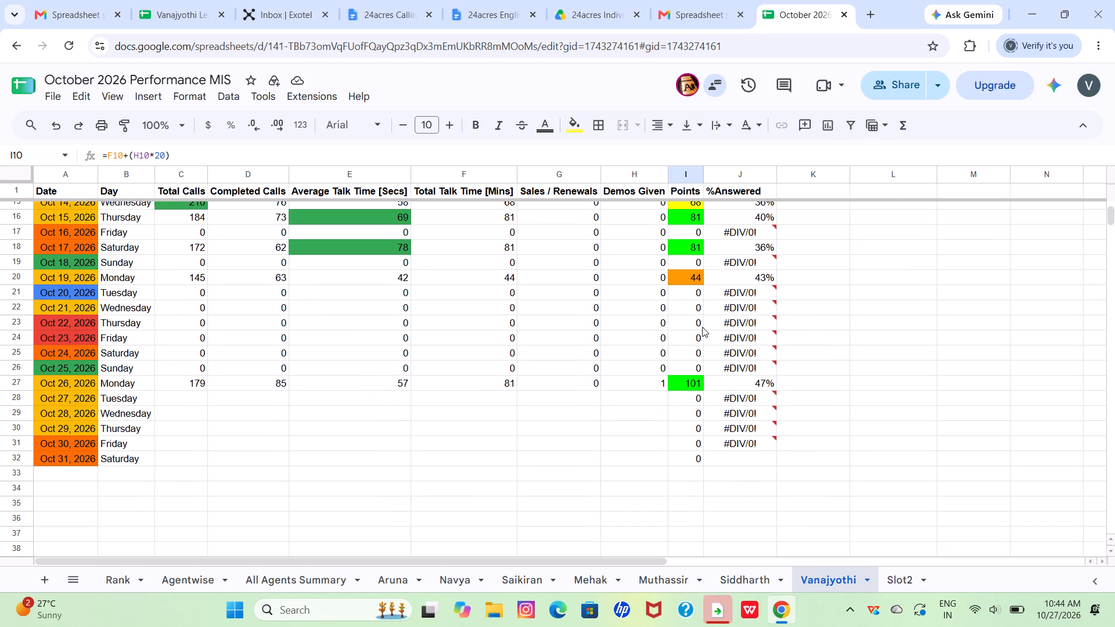
{"action": "left_click", "coordinate": [686, 273]}
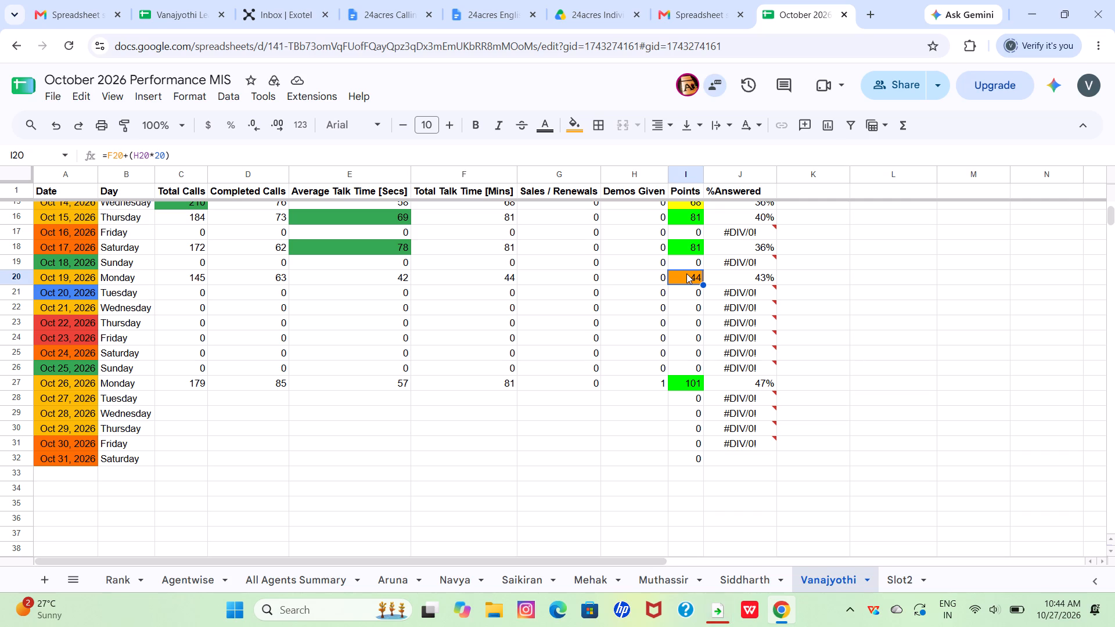
{"action": "scroll", "coordinate": [686, 273], "scroll_direction": "up", "scroll_amount": 1}
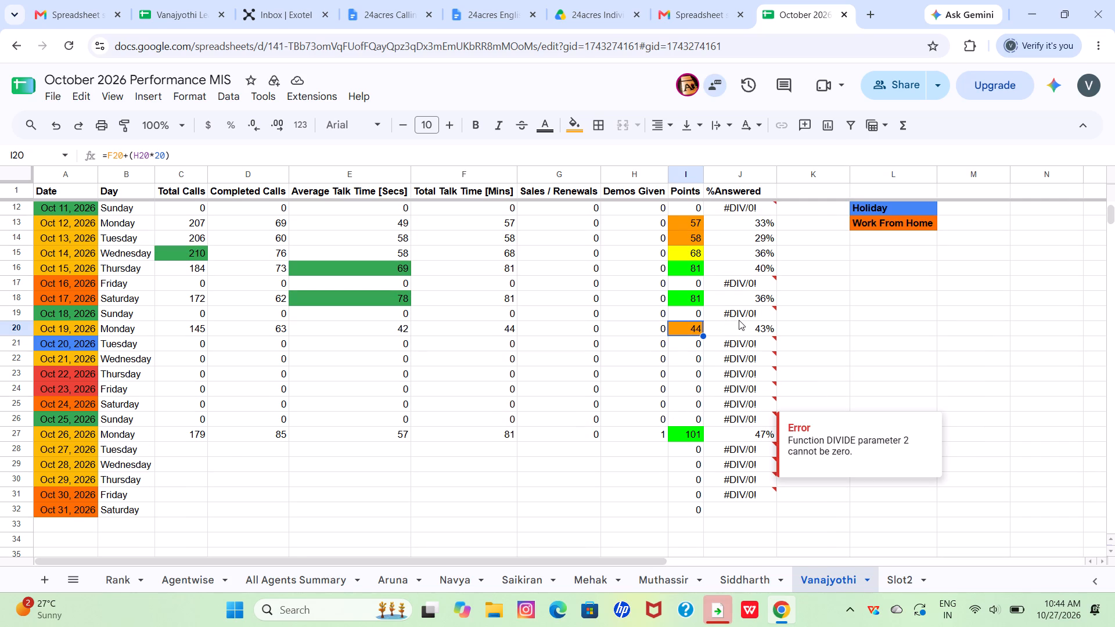
{"action": "scroll", "coordinate": [739, 320], "scroll_direction": "up", "scroll_amount": 3}
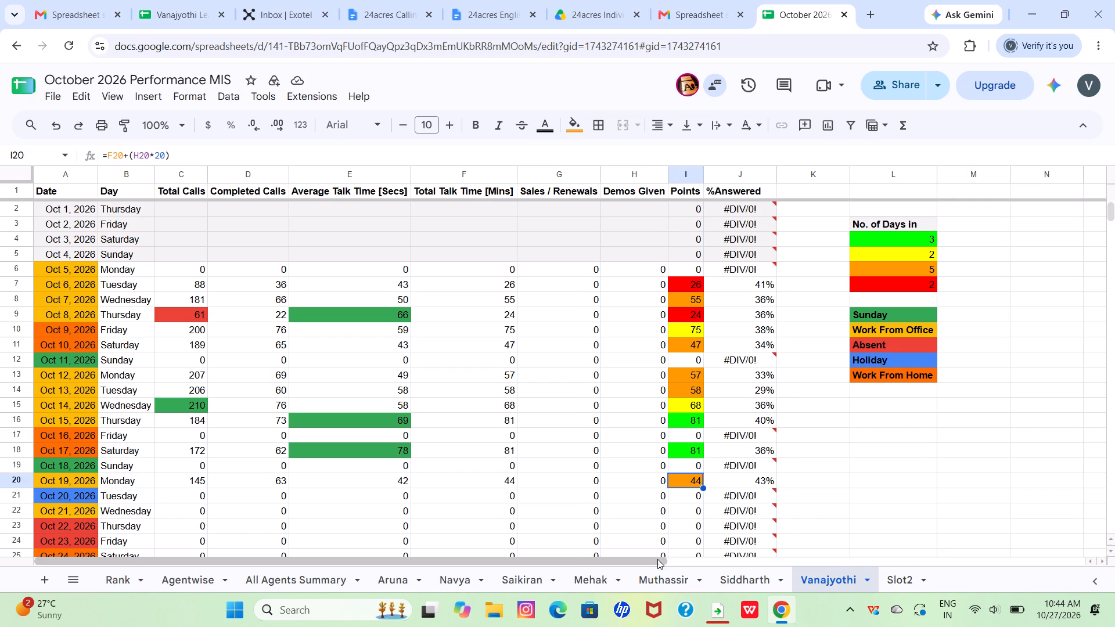
Review the daily call figures and points on the Aruna, Navya, Saikiran, Mehak, Muthassir and Siddharth sheets.
{"action": "left_click", "coordinate": [387, 577]}
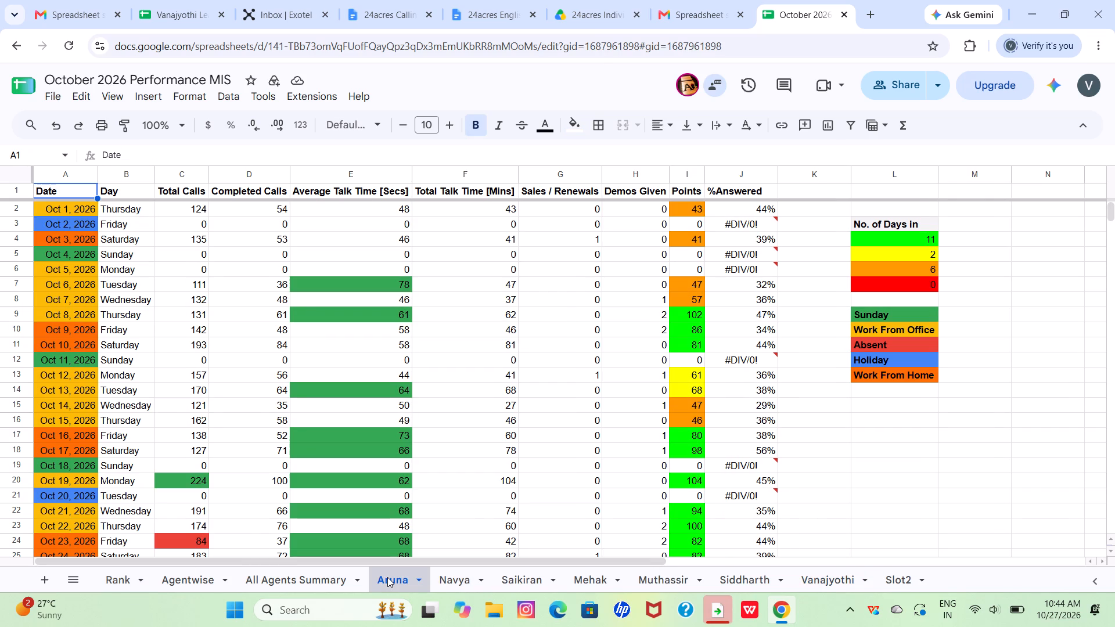
{"action": "scroll", "coordinate": [411, 441], "scroll_direction": "down", "scroll_amount": 3}
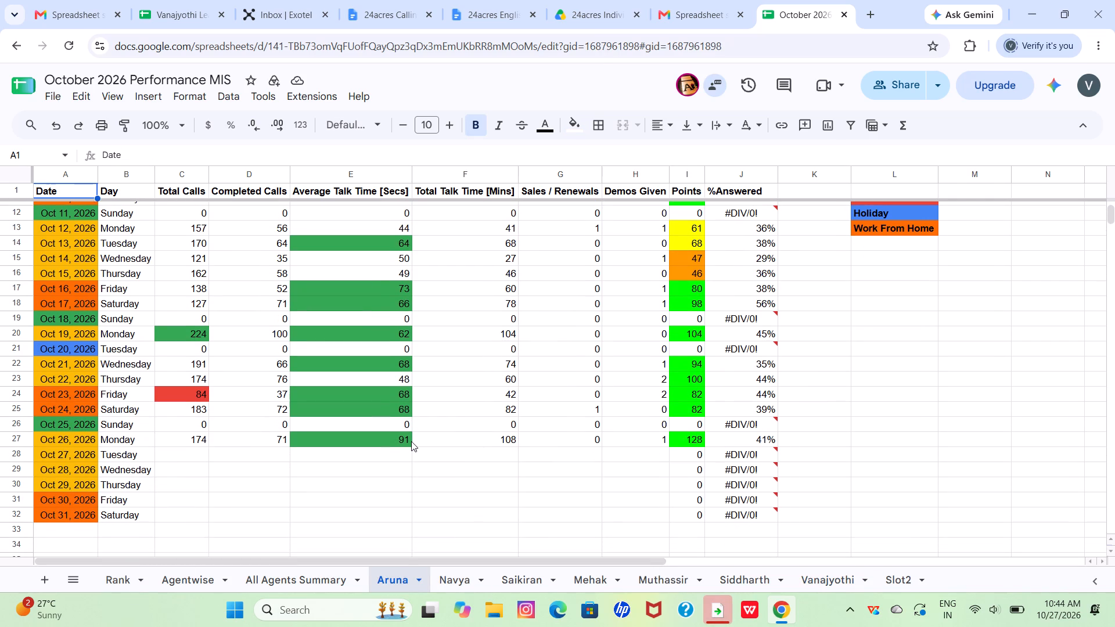
{"action": "left_click", "coordinate": [459, 576]}
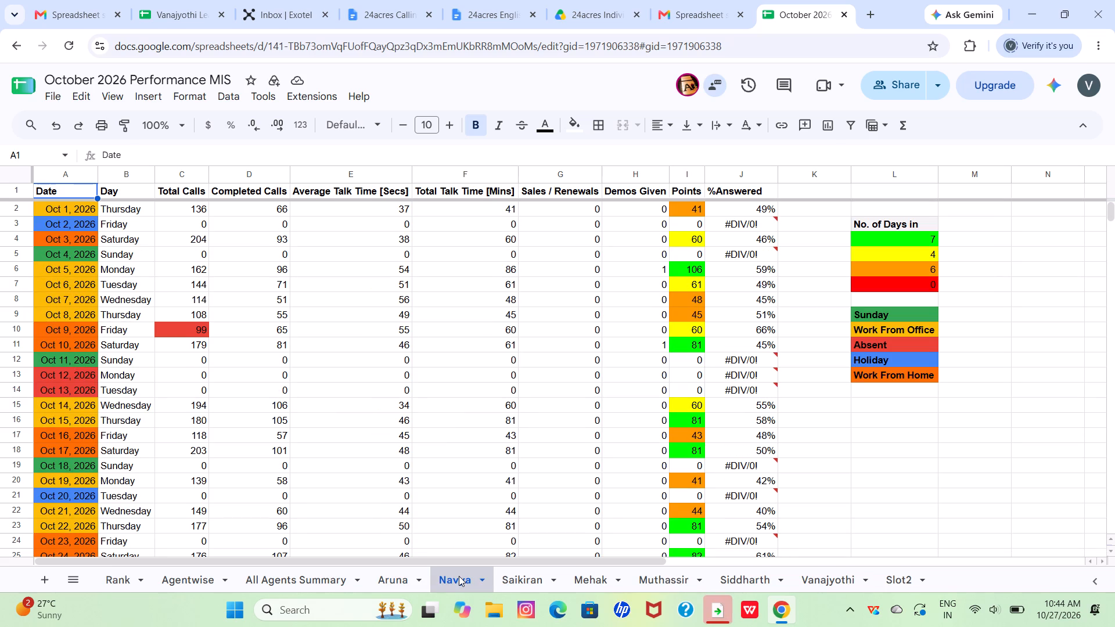
{"action": "left_click", "coordinate": [459, 576]}
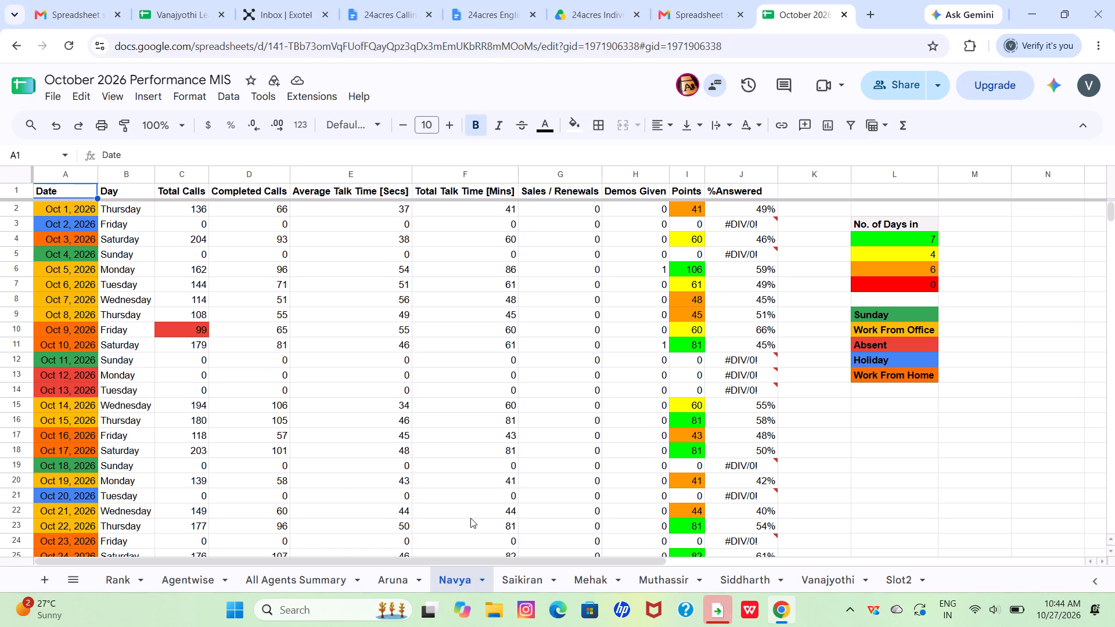
{"action": "scroll", "coordinate": [533, 455], "scroll_direction": "down", "scroll_amount": 2}
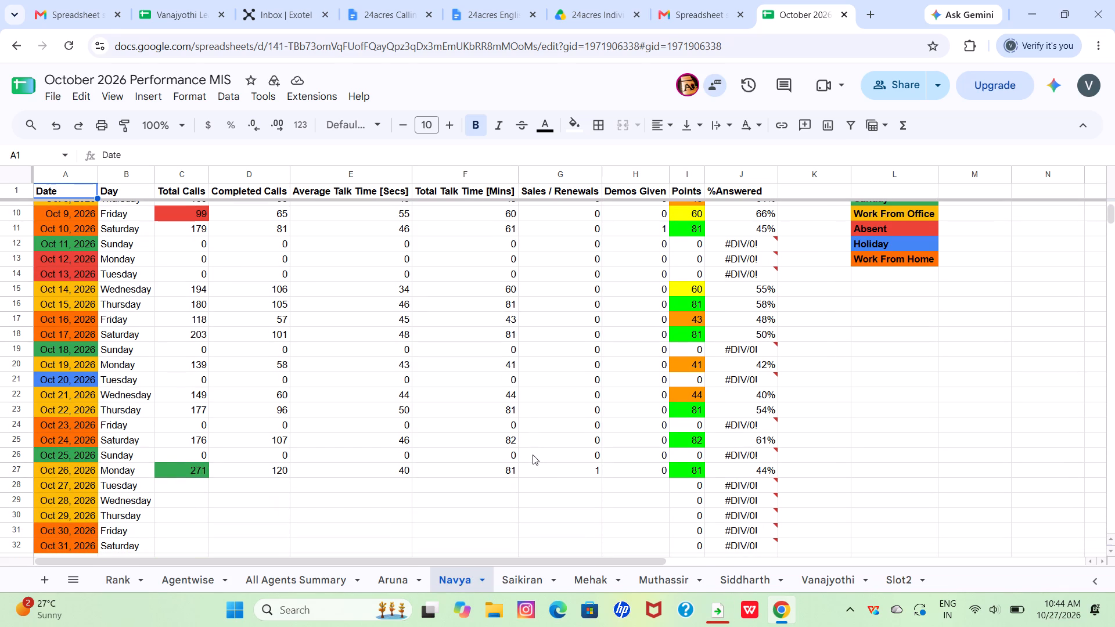
{"action": "left_click", "coordinate": [532, 576]}
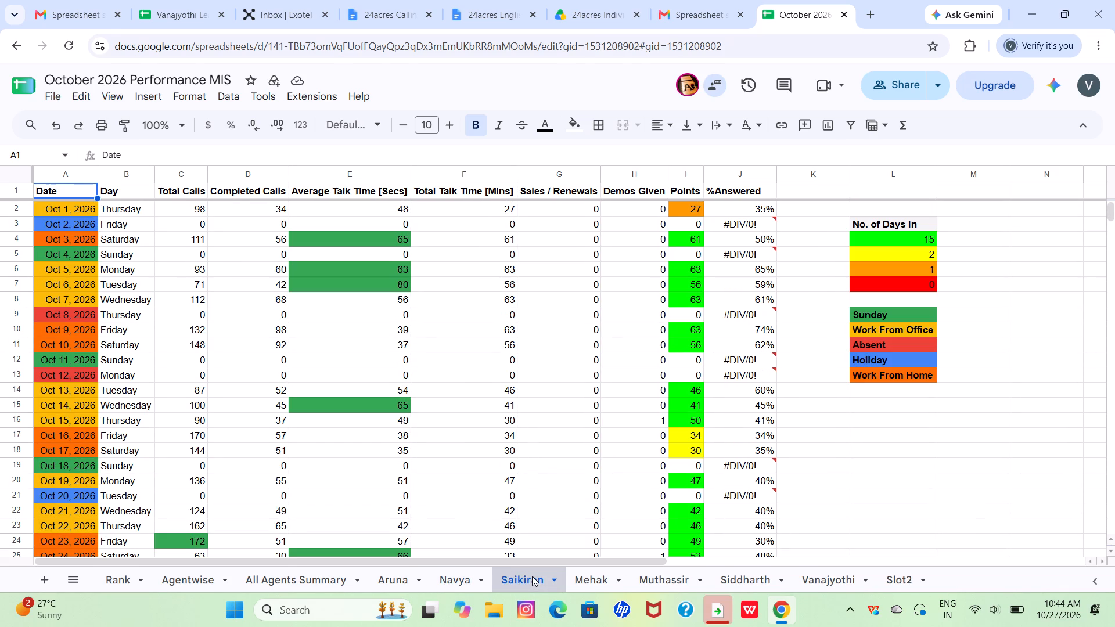
{"action": "scroll", "coordinate": [630, 451], "scroll_direction": "down", "scroll_amount": 1}
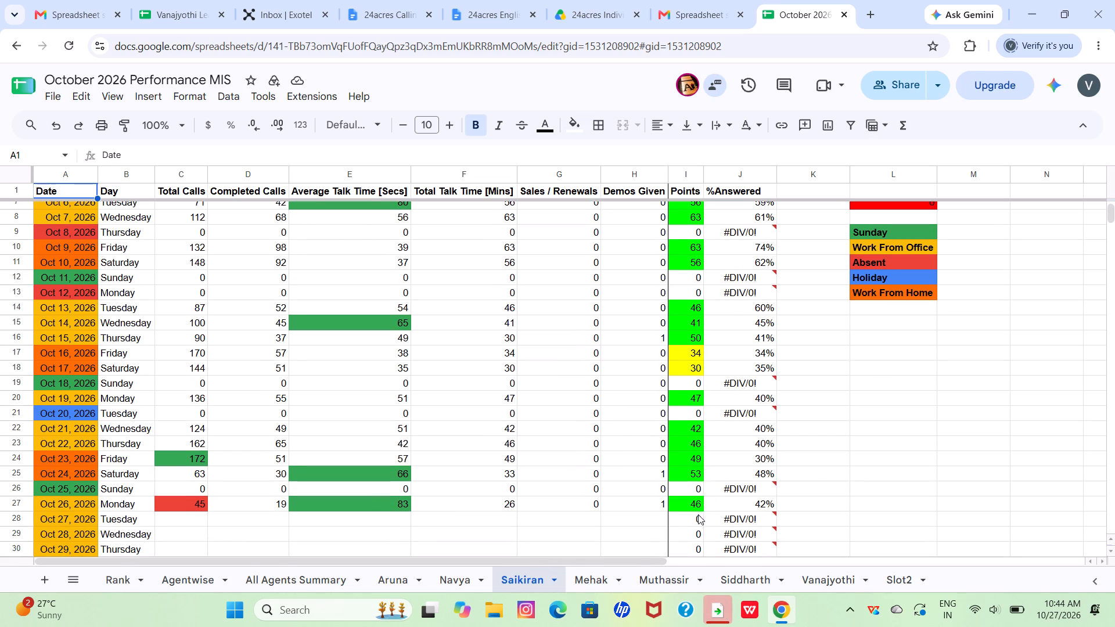
{"action": "left_click", "coordinate": [597, 576]}
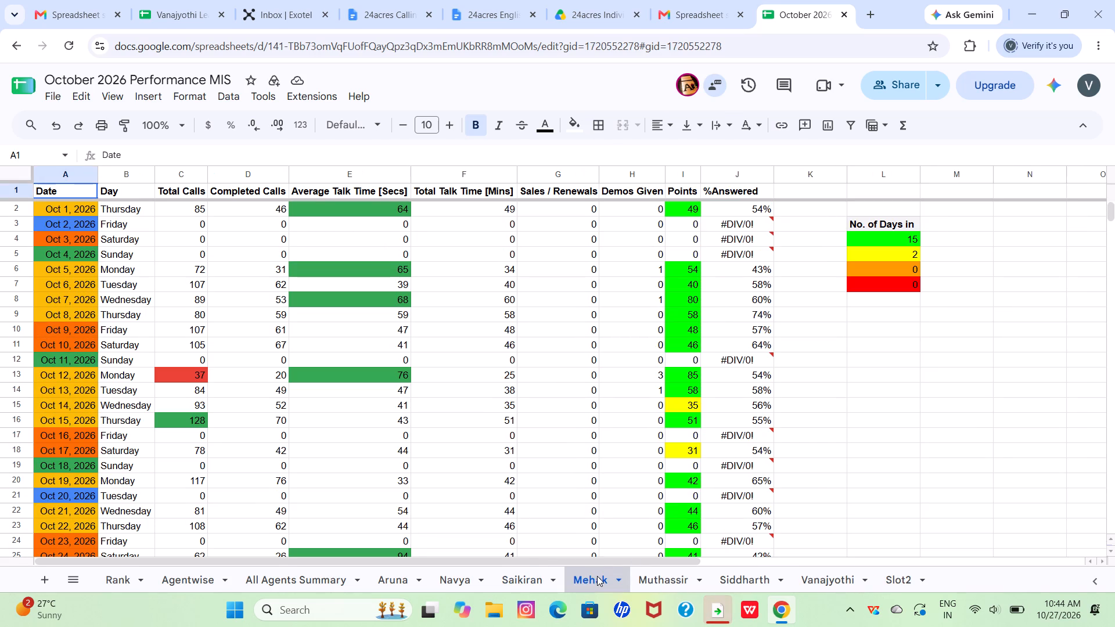
{"action": "scroll", "coordinate": [651, 453], "scroll_direction": "down", "scroll_amount": 2}
{"action": "left_click", "coordinate": [663, 578]}
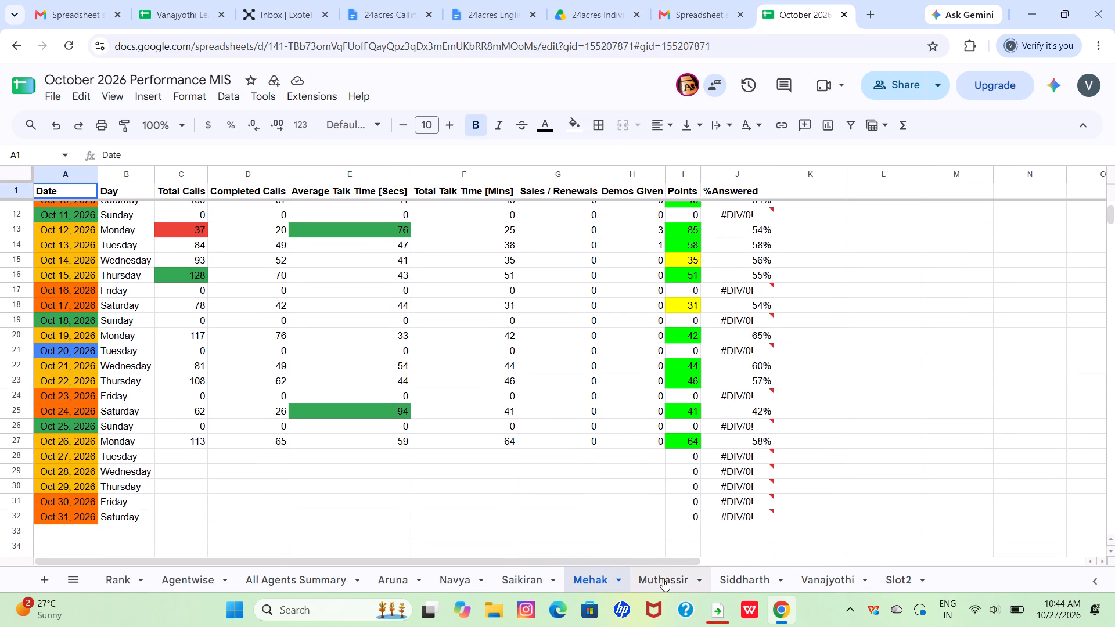
{"action": "left_click", "coordinate": [758, 577]}
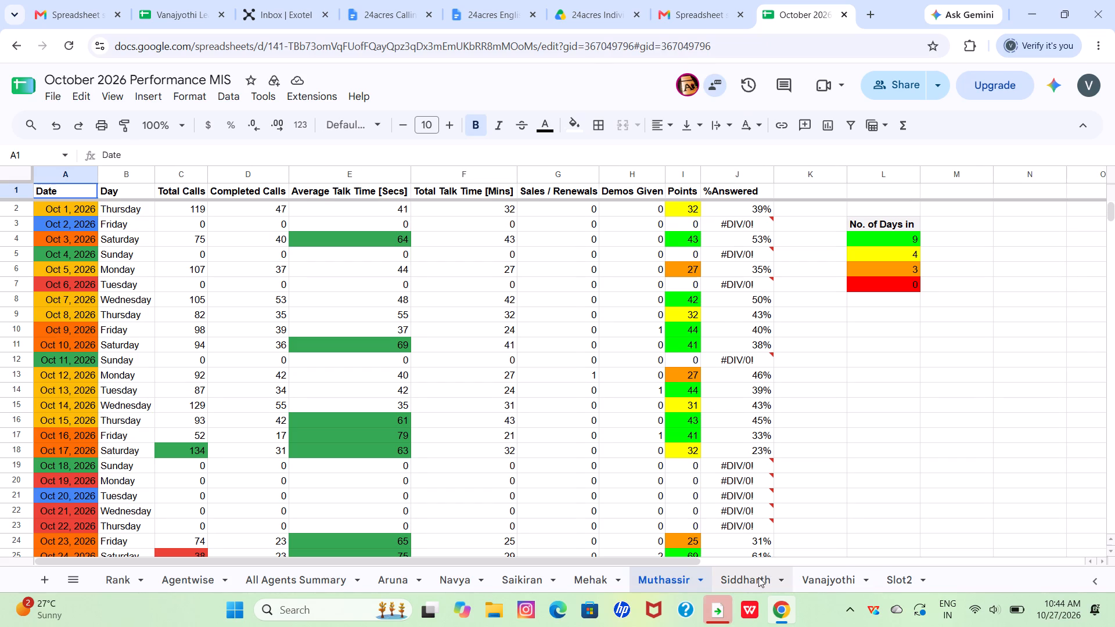
Go back to the Vanajyothi sheet and check the late-October rows for calls, demos and points.
{"action": "left_click", "coordinate": [815, 575]}
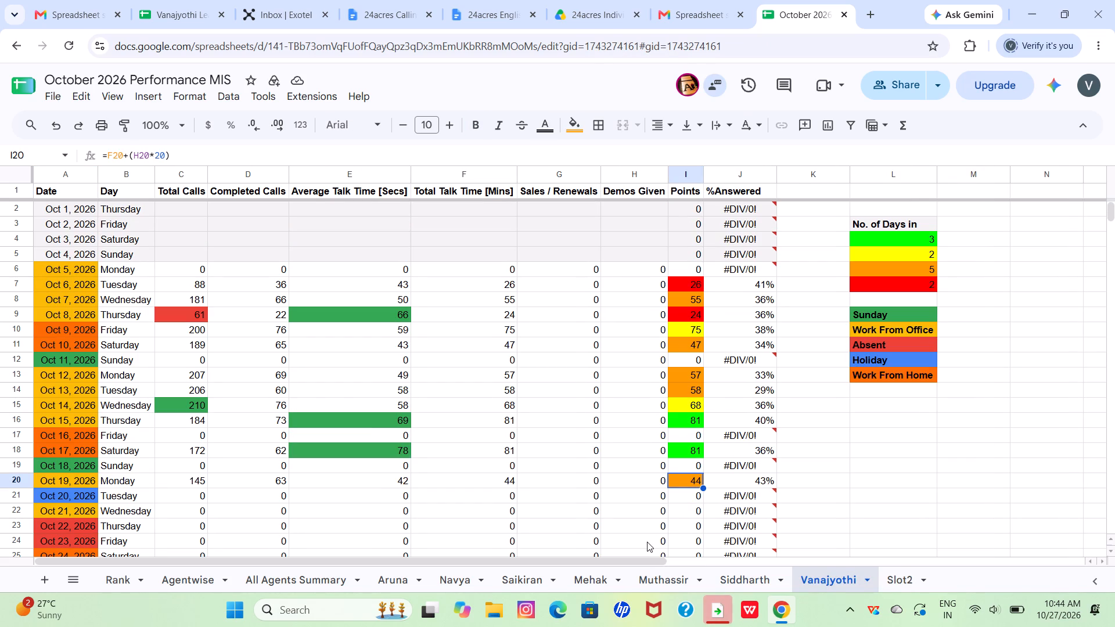
{"action": "scroll", "coordinate": [647, 542], "scroll_direction": "down", "scroll_amount": 3}
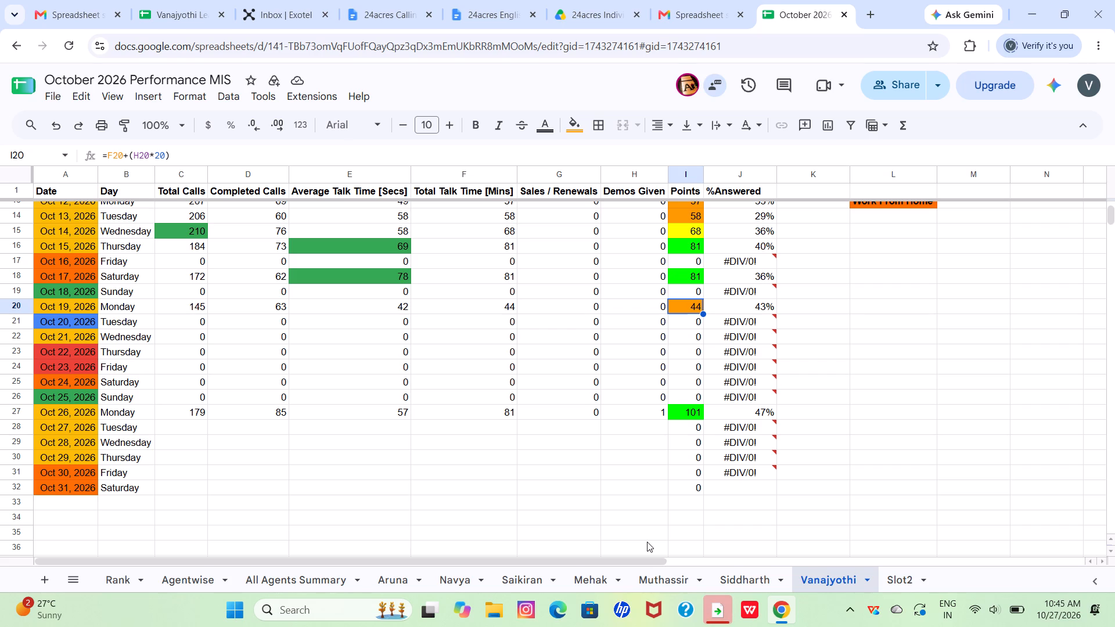
{"action": "left_click", "coordinate": [687, 448]}
{"action": "left_click", "coordinate": [664, 466]}
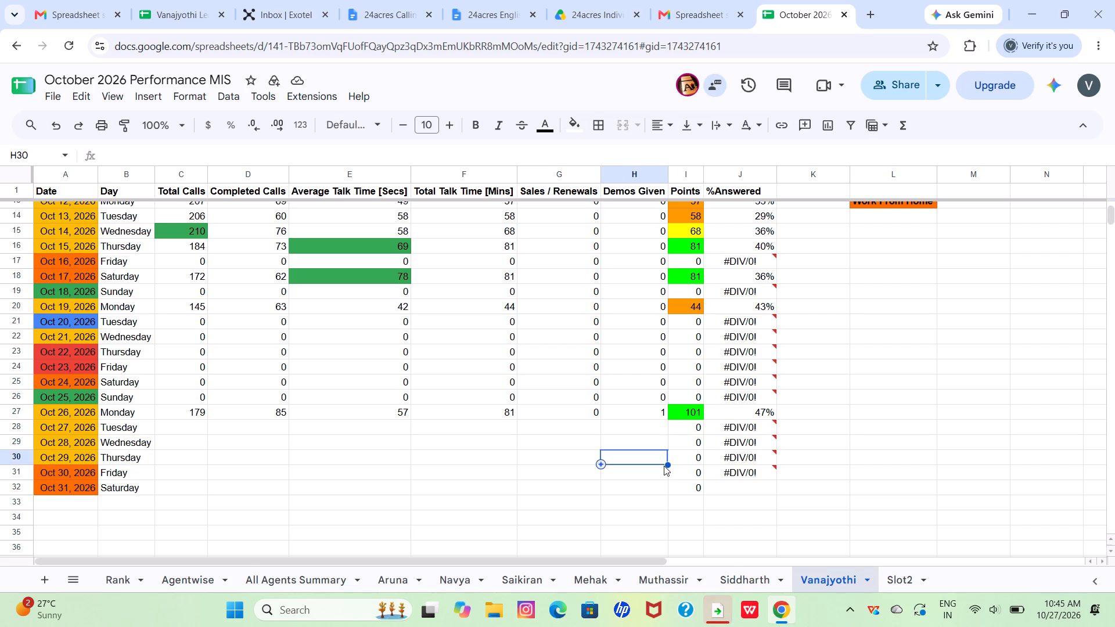
{"action": "scroll", "coordinate": [664, 466], "scroll_direction": "down", "scroll_amount": 2}
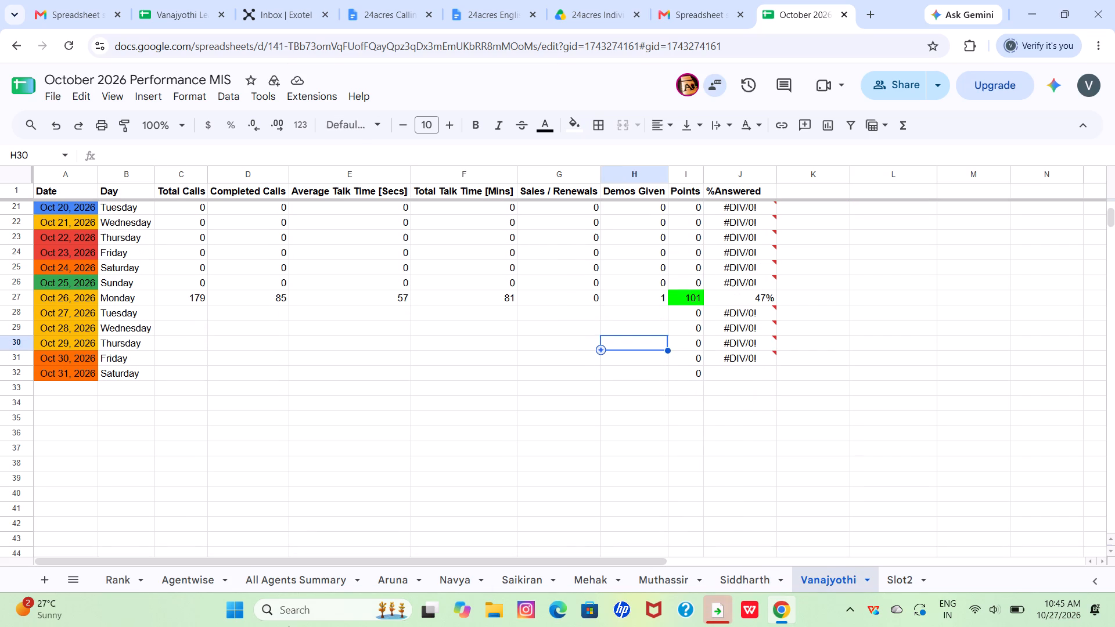
Open the Rank sheet to examine the agents' scores, final ranks and team contest counts.
{"action": "left_click", "coordinate": [125, 579]}
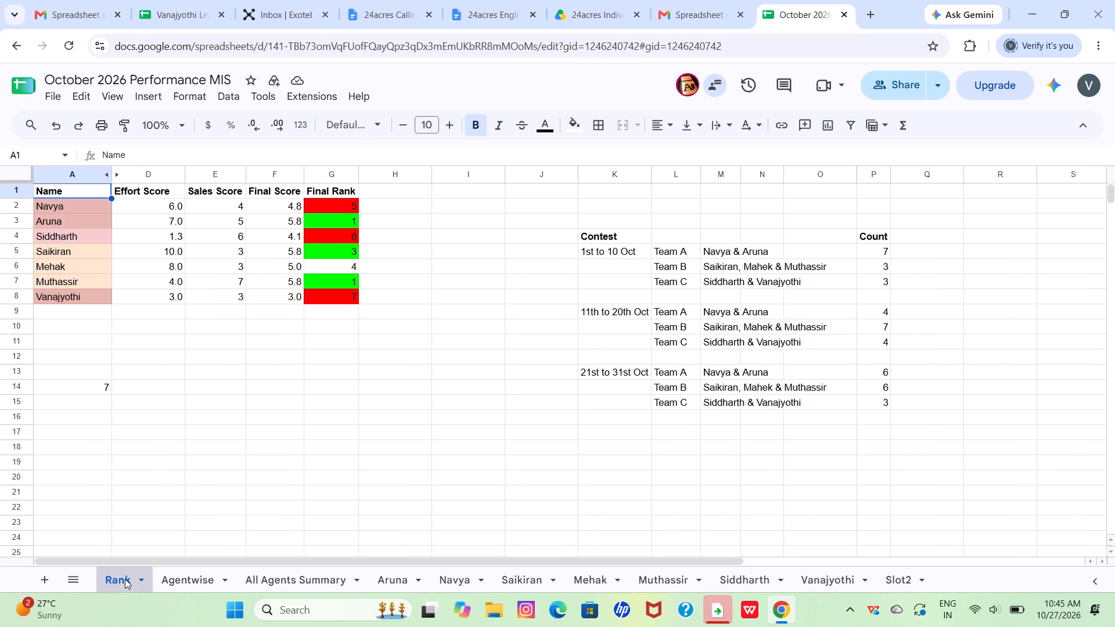
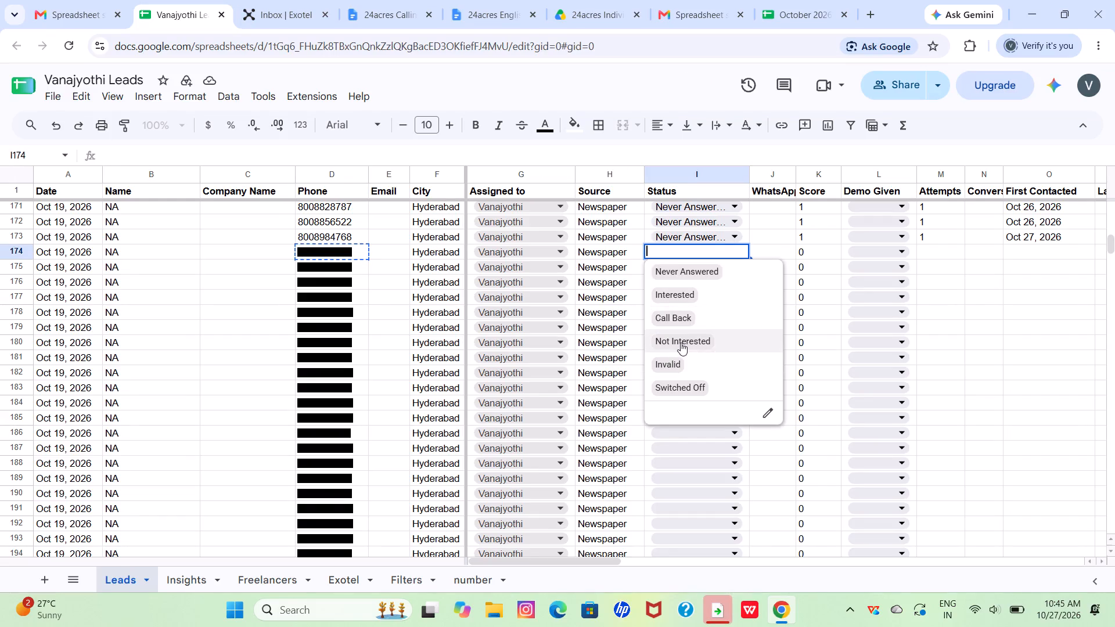
Log one attempt for the lead in row 174, with First Contacted and Last Spoken both Oct 27, 2026.
{"action": "left_click", "coordinate": [938, 251]}
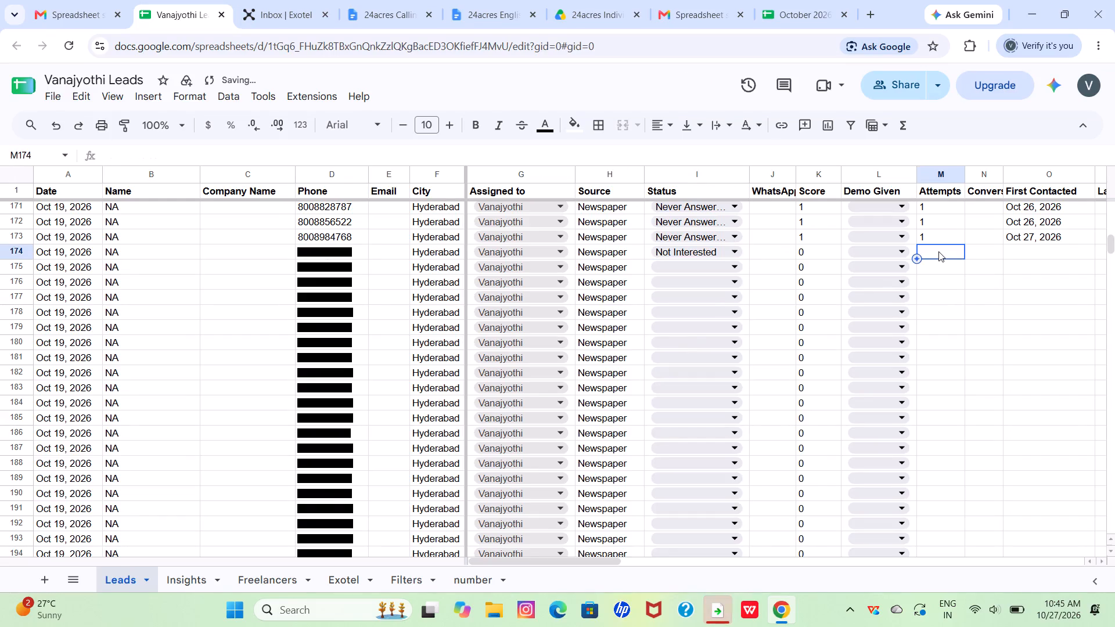
{"action": "key", "text": "1"}
{"action": "left_click", "coordinate": [1045, 238]}
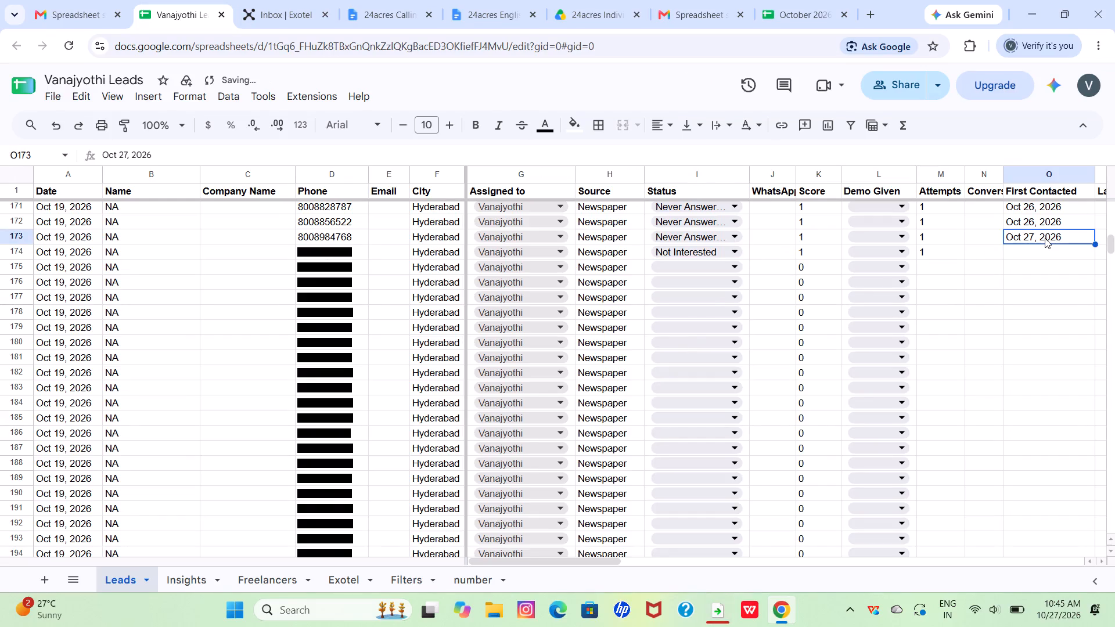
{"action": "key", "text": "ctrl+c"}
{"action": "left_click", "coordinate": [1043, 253]}
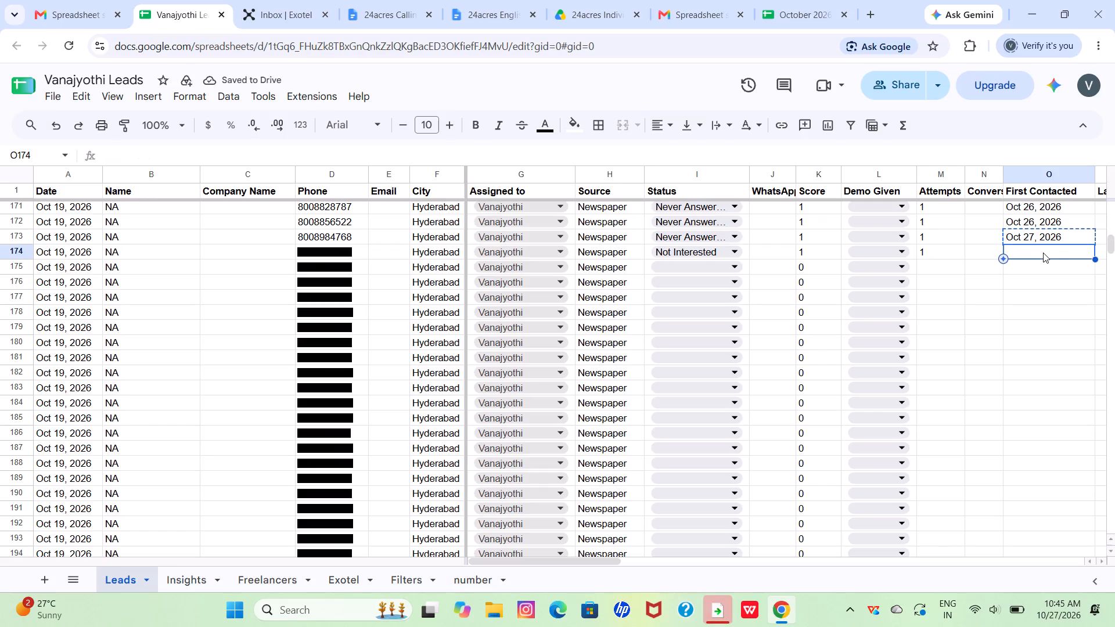
{"action": "key", "text": "ctrl+v"}
{"action": "scroll", "coordinate": [1043, 253], "scroll_direction": "left", "scroll_amount": 2}
{"action": "left_click", "coordinate": [1003, 254]}
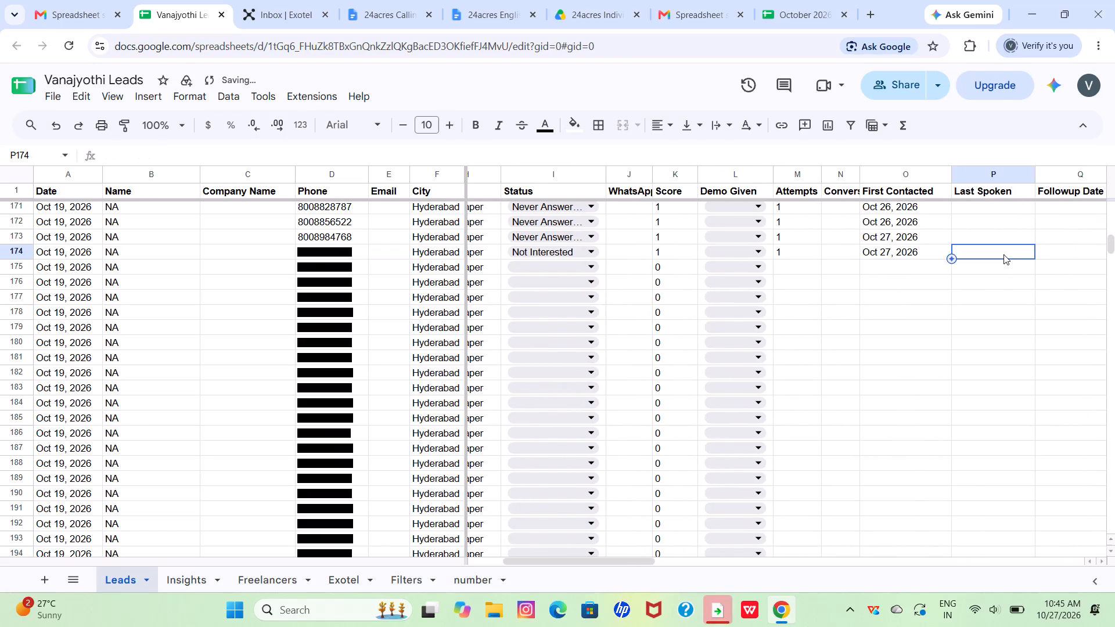
{"action": "key", "text": "ctrl+v"}
Add the note "dont have any property for sale or rent" to the lead in row 174.
{"action": "scroll", "coordinate": [1003, 254], "scroll_direction": "left", "scroll_amount": 4}
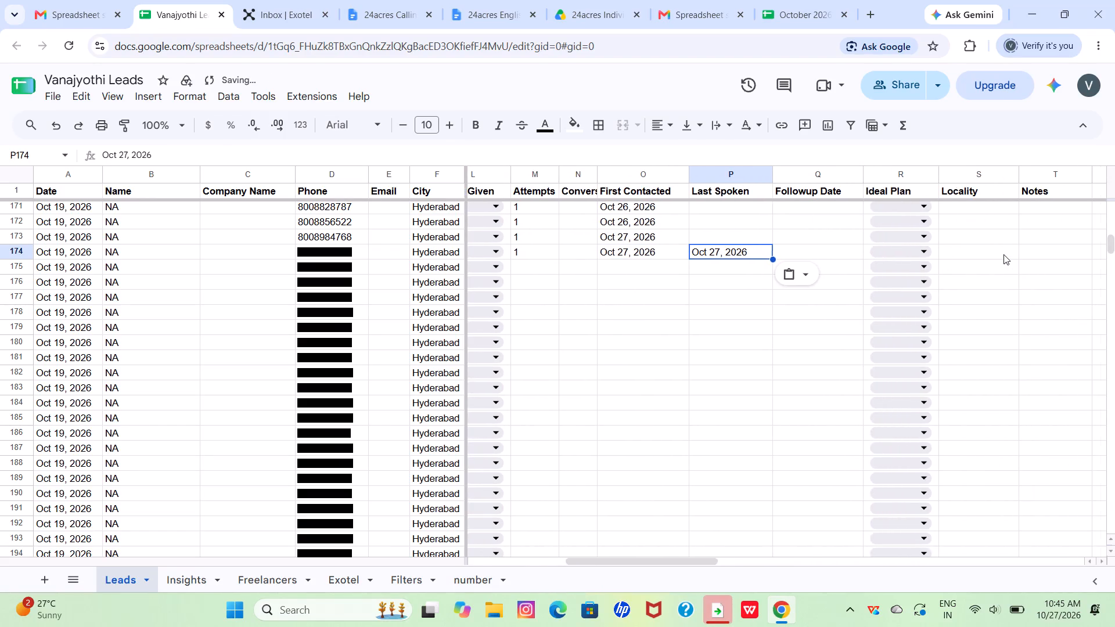
{"action": "left_click", "coordinate": [1037, 252]}
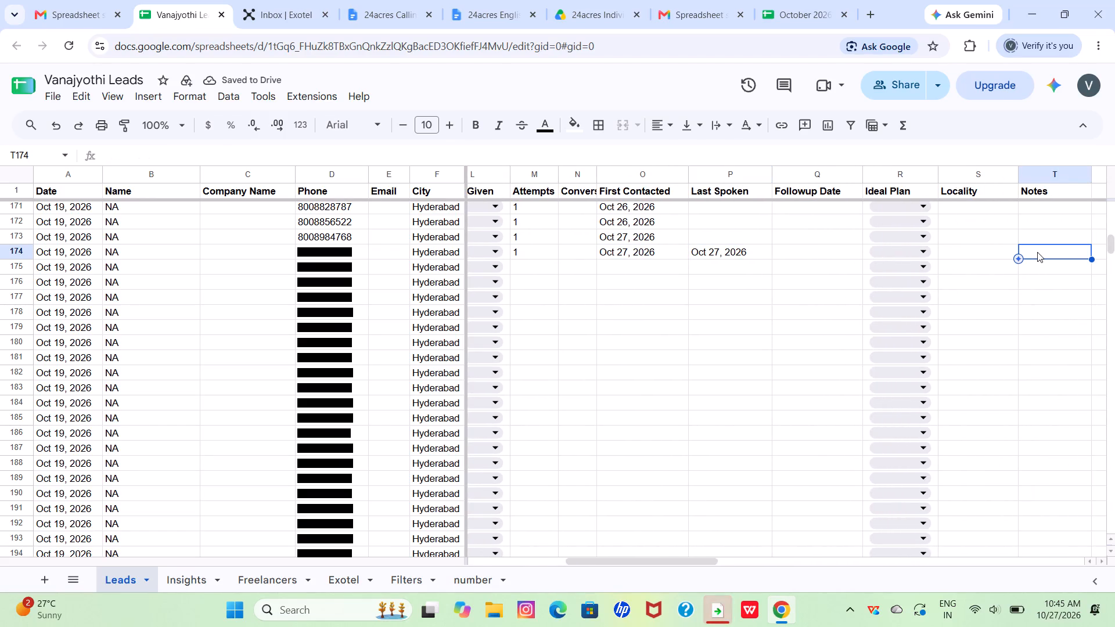
{"action": "type", "text": "dont"}
{"action": "key", "text": "space"}
{"action": "type", "text": "have ant"}
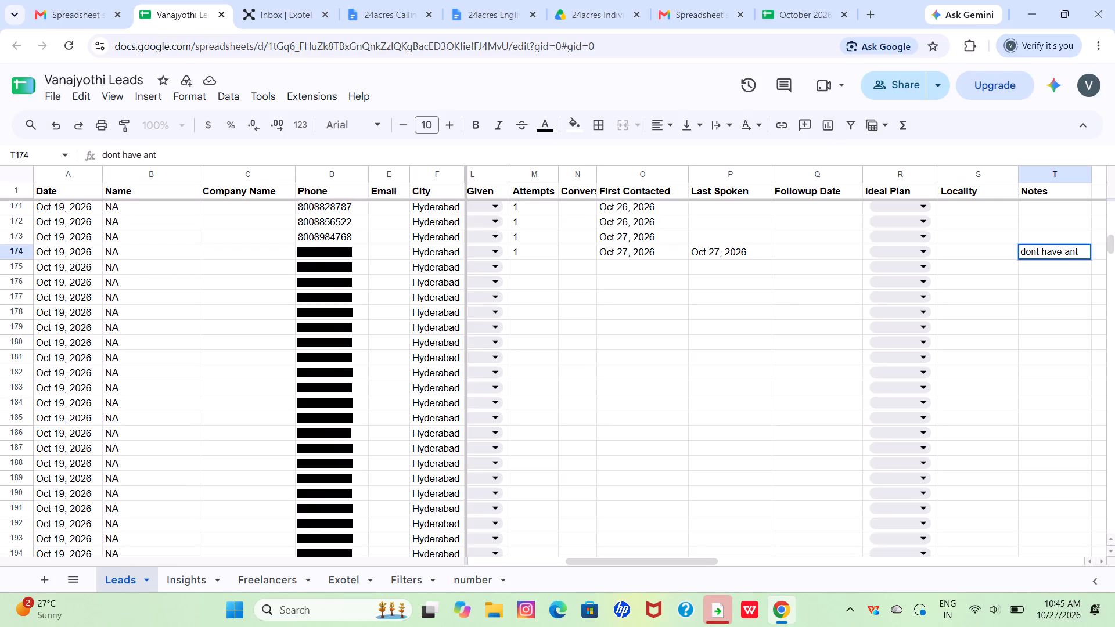
{"action": "key", "text": "BackSpace"}
{"action": "type", "text": "y property for sale"}
{"action": "key", "text": "space"}
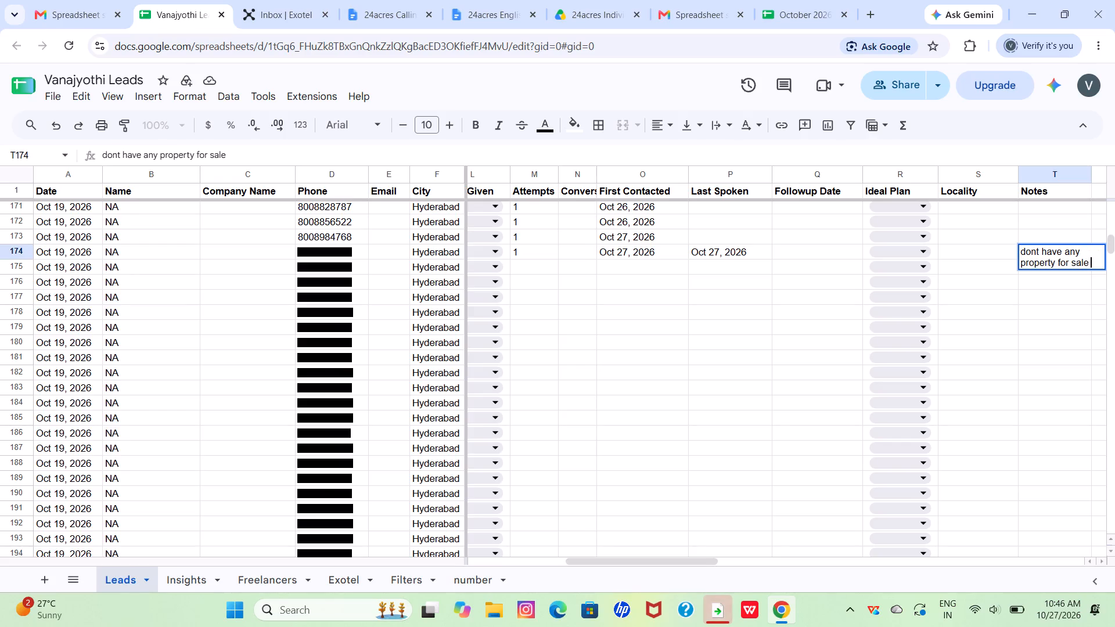
{"action": "type", "text": "or rent"}
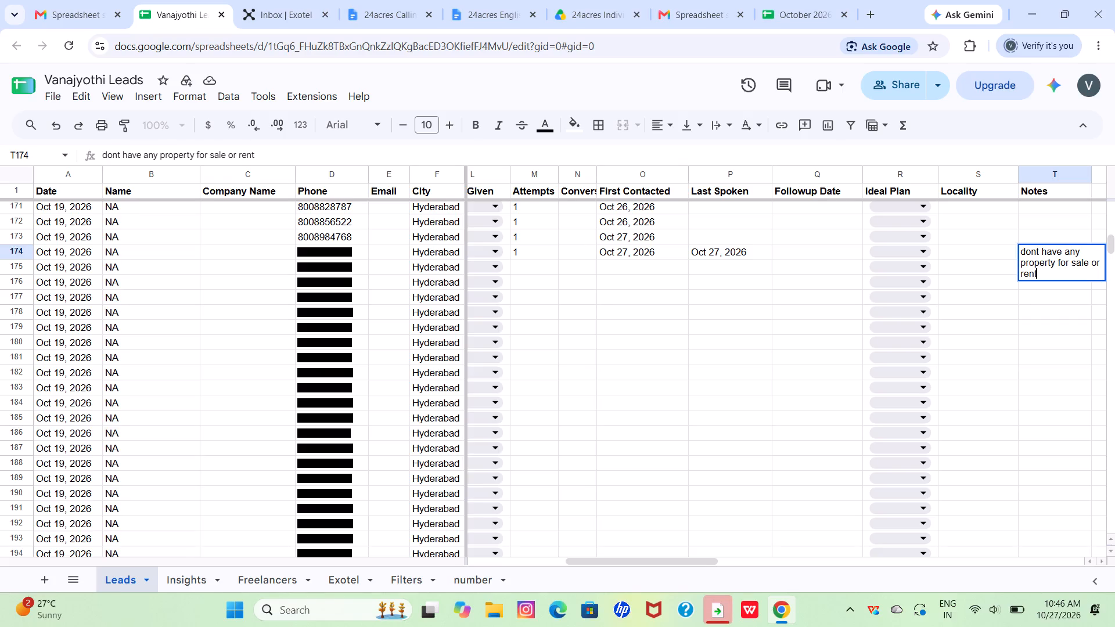
{"action": "key", "text": "Return"}
Review the earlier leads' notes and follow-up dates around rows 69 to 91, reading row 74's demo note in full.
{"action": "scroll", "coordinate": [1037, 252], "scroll_direction": "left", "scroll_amount": 4}
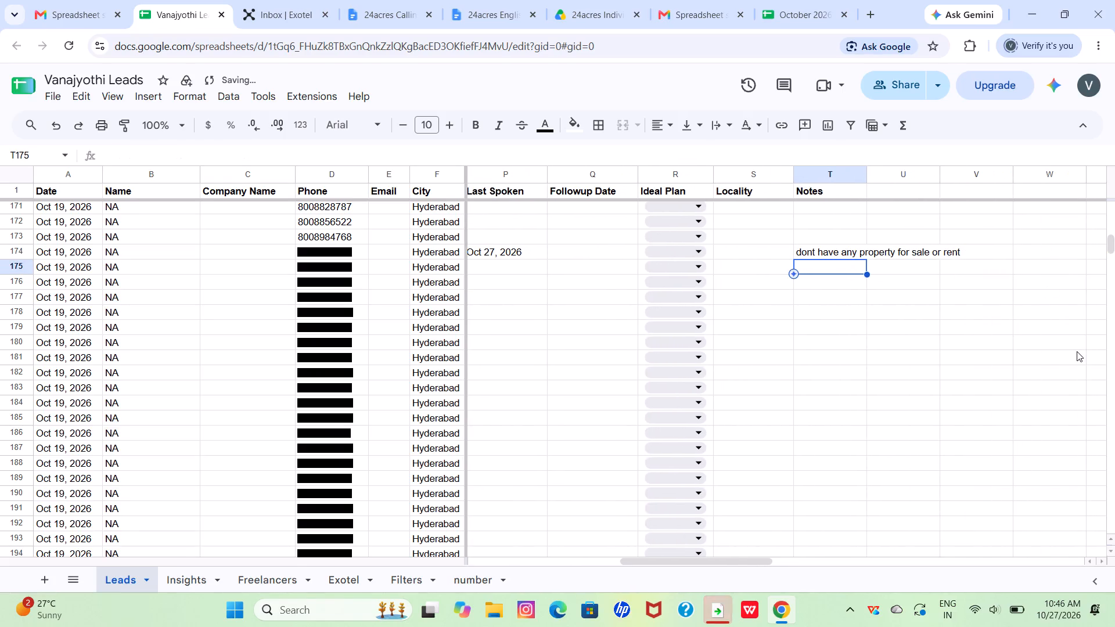
{"action": "scroll", "coordinate": [1077, 351], "scroll_direction": "up", "scroll_amount": 8}
{"action": "scroll", "coordinate": [1077, 351], "scroll_direction": "left", "scroll_amount": 1}
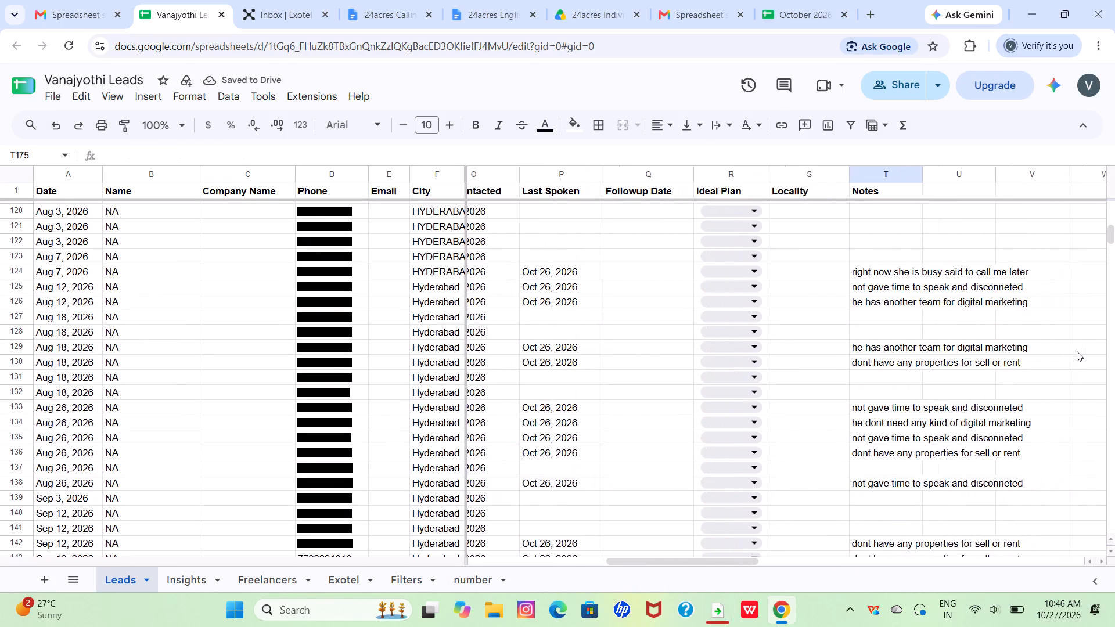
{"action": "scroll", "coordinate": [1077, 351], "scroll_direction": "left", "scroll_amount": 1}
{"action": "scroll", "coordinate": [1077, 351], "scroll_direction": "up", "scroll_amount": 8}
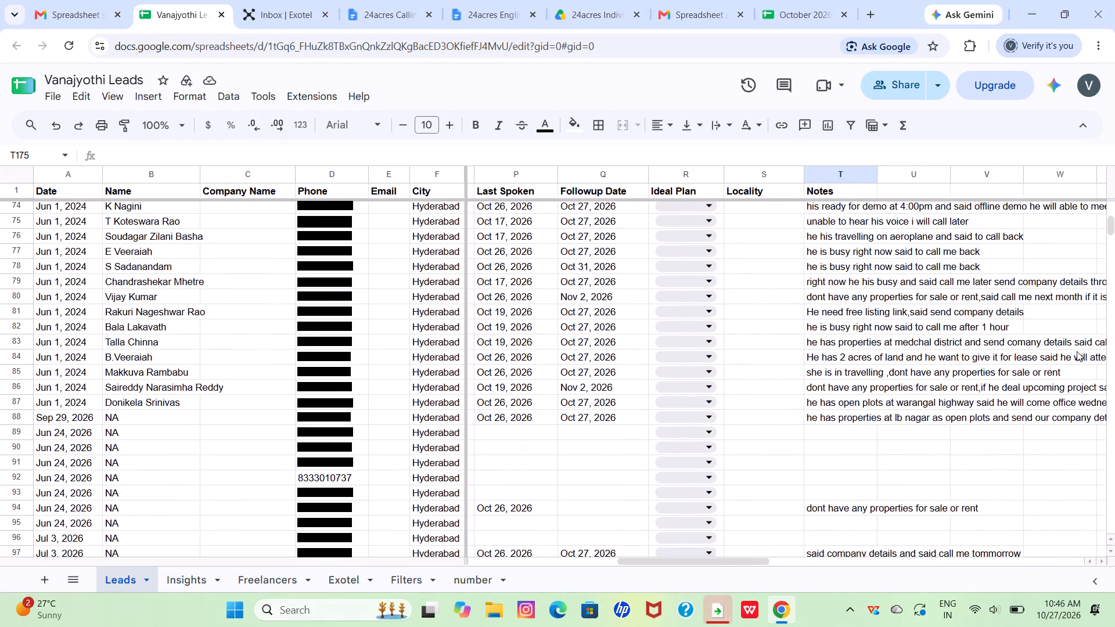
{"action": "scroll", "coordinate": [1077, 351], "scroll_direction": "up", "scroll_amount": 1}
{"action": "scroll", "coordinate": [1077, 351], "scroll_direction": "left", "scroll_amount": 2}
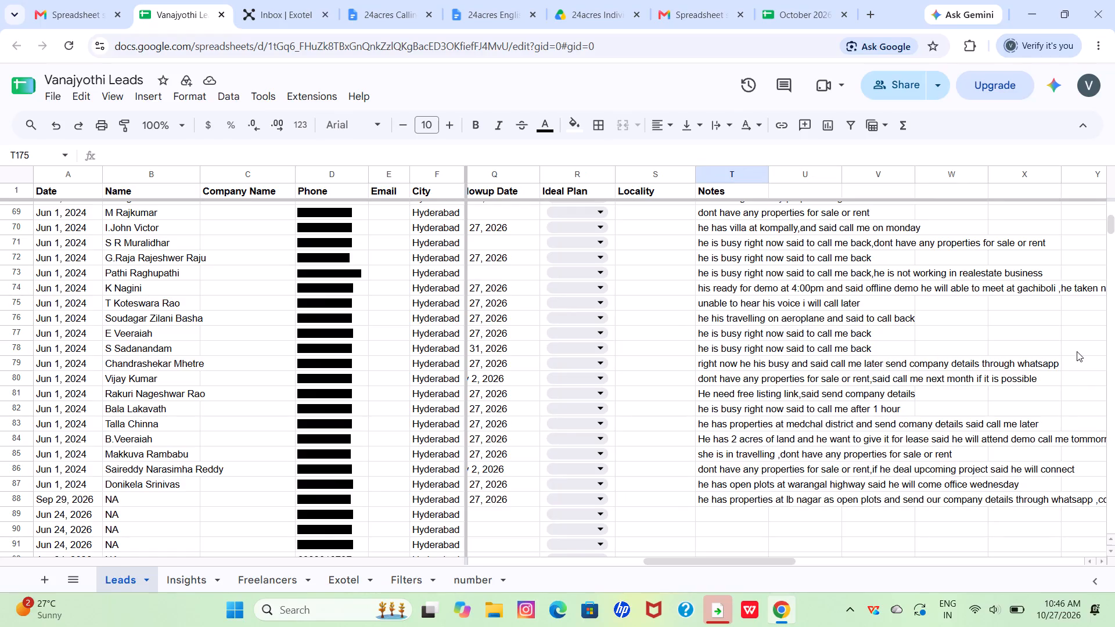
{"action": "scroll", "coordinate": [1077, 351], "scroll_direction": "left", "scroll_amount": 2}
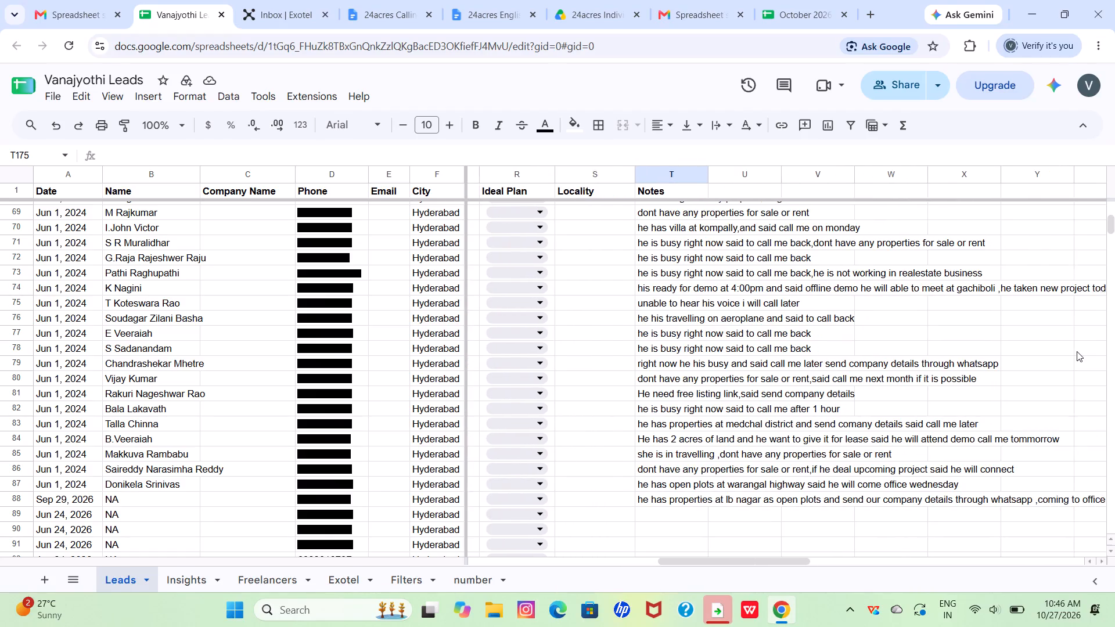
{"action": "scroll", "coordinate": [1077, 351], "scroll_direction": "left", "scroll_amount": 1}
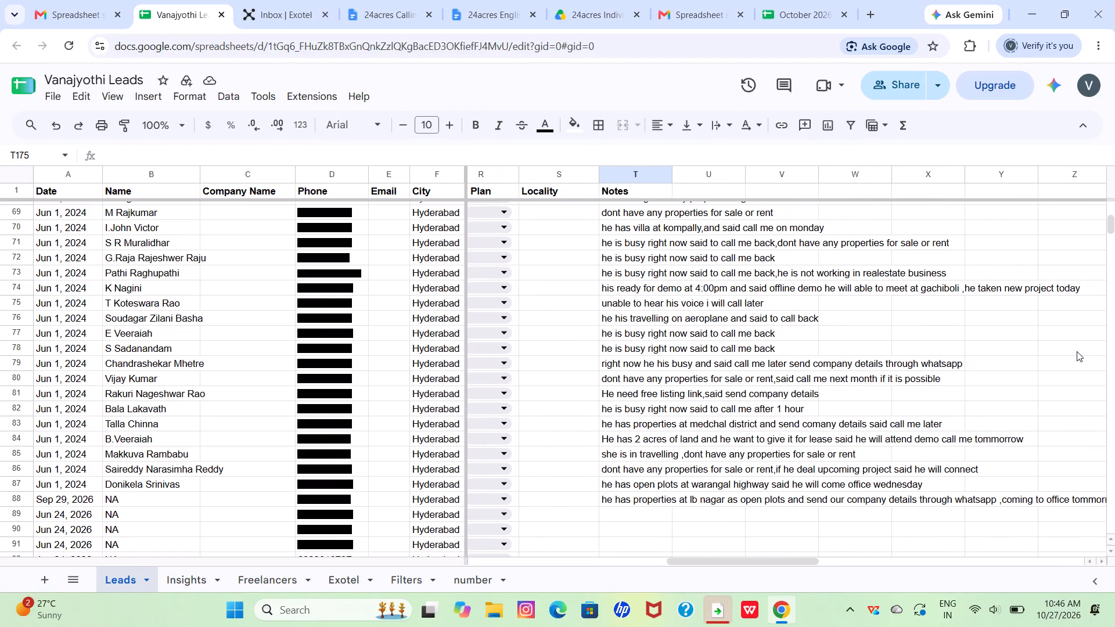
{"action": "scroll", "coordinate": [1077, 351], "scroll_direction": "left", "scroll_amount": 1}
{"action": "scroll", "coordinate": [1077, 351], "scroll_direction": "right", "scroll_amount": 3}
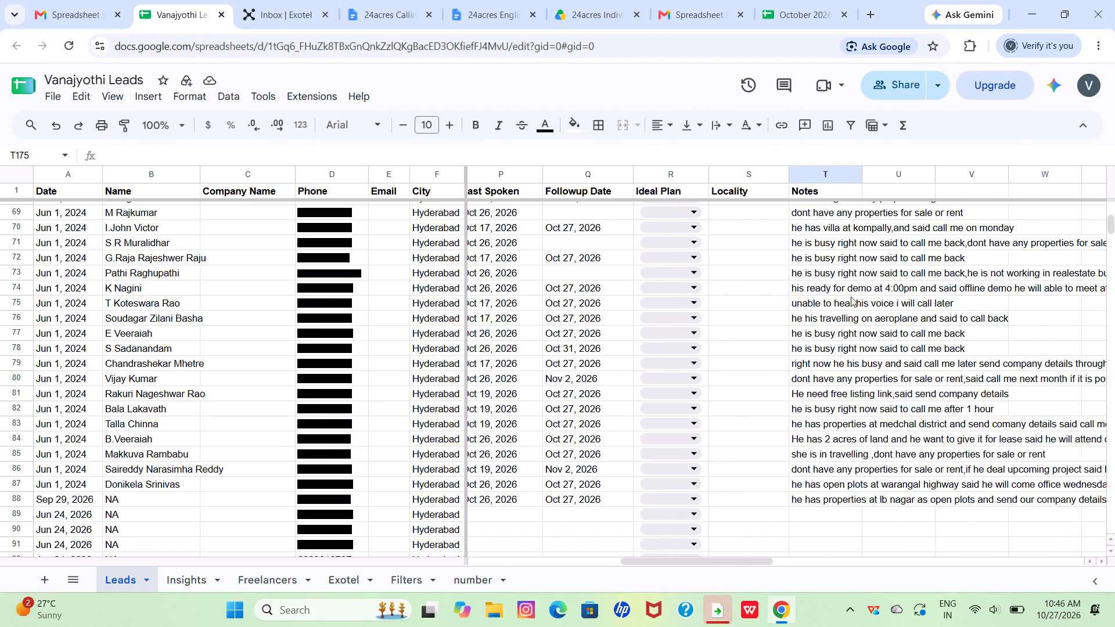
{"action": "scroll", "coordinate": [851, 297], "scroll_direction": "left", "scroll_amount": 3}
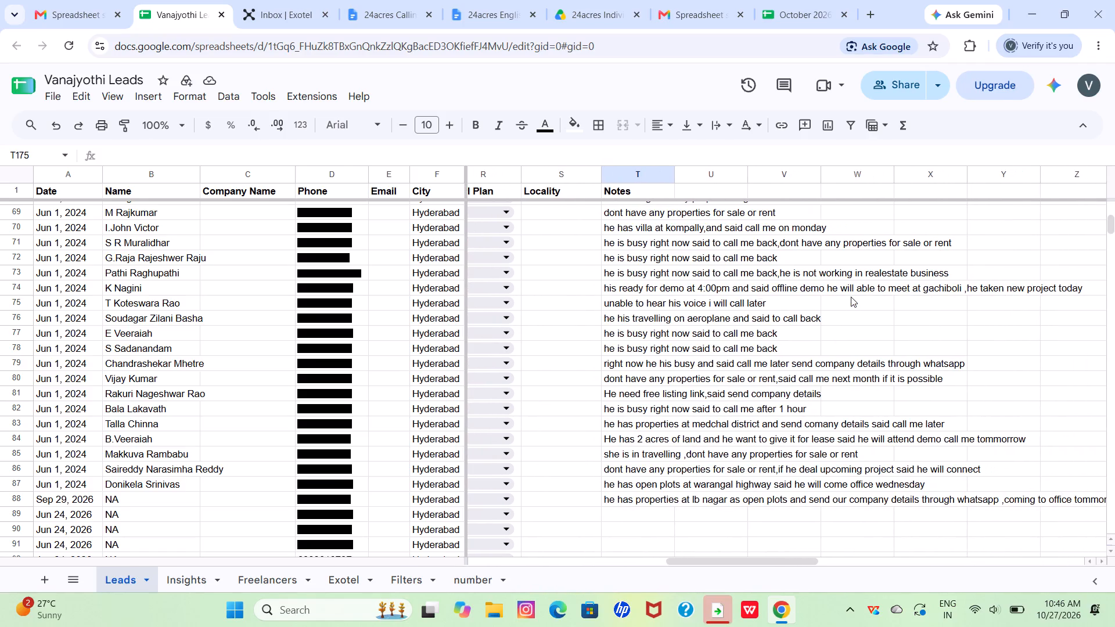
{"action": "scroll", "coordinate": [851, 297], "scroll_direction": "right", "scroll_amount": 3}
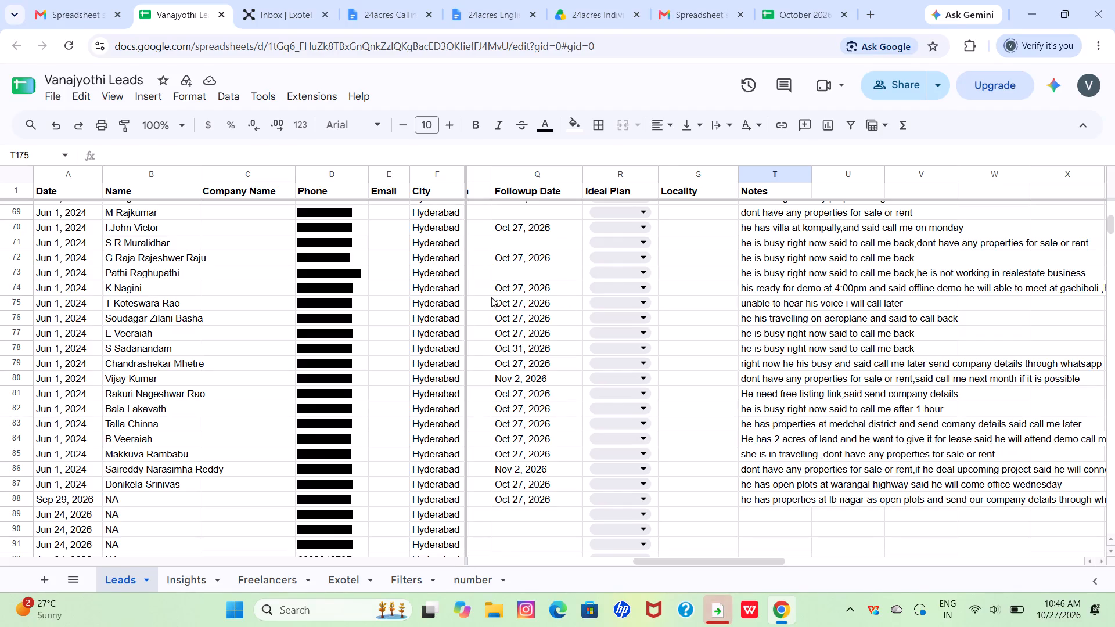
{"action": "left_click", "coordinate": [361, 291]}
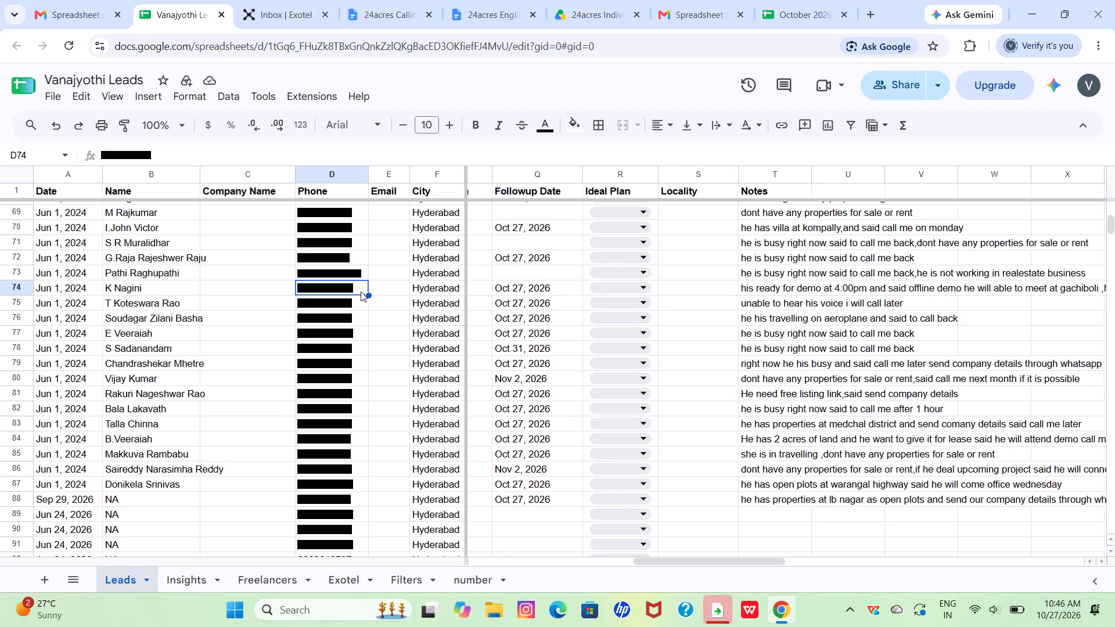
{"action": "left_click", "coordinate": [761, 282]}
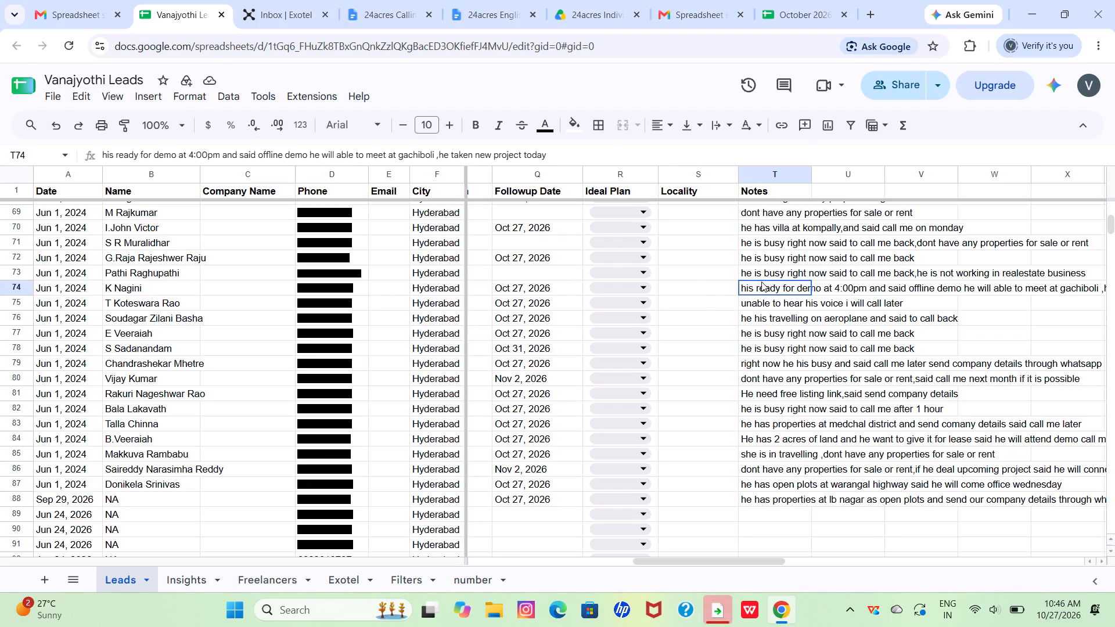
{"action": "left_click", "coordinate": [942, 308]}
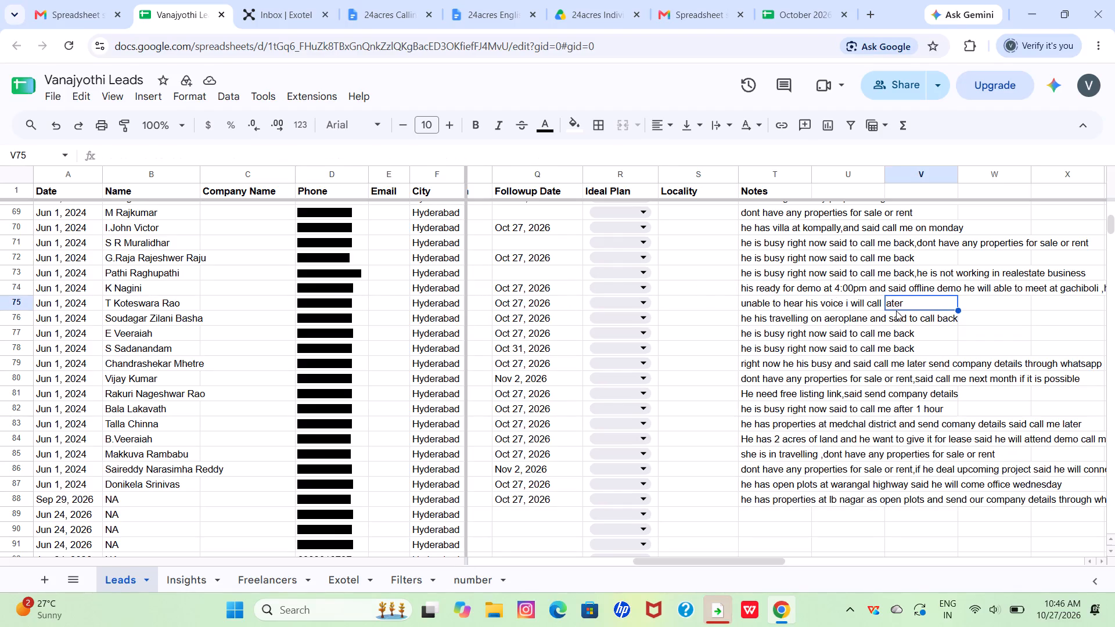
{"action": "double_click", "coordinate": [772, 287]}
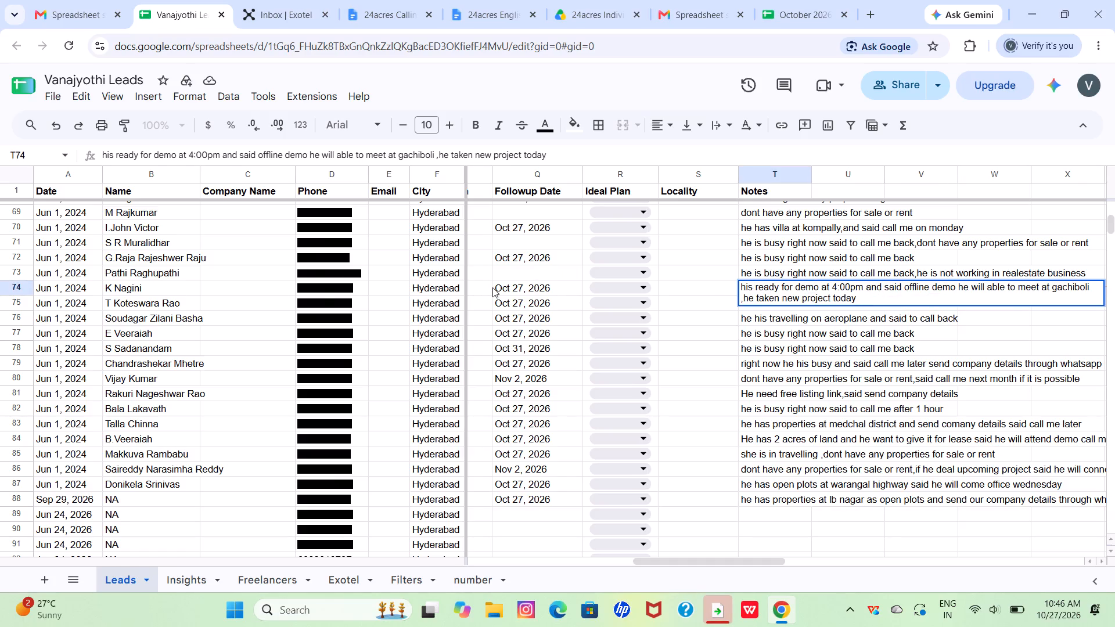
Copy the phone number of the demo-ready lead in row 74 and switch to WhatsApp.
{"action": "left_click", "coordinate": [325, 296]}
{"action": "key", "text": "ctrl+c"}
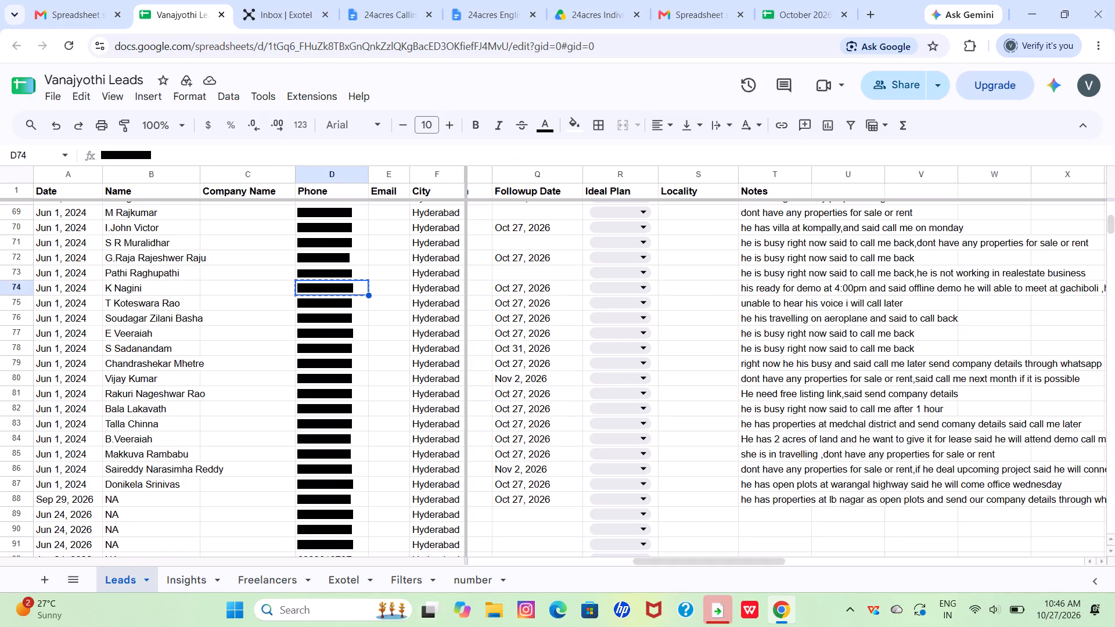
{"action": "left_click", "coordinate": [242, 612]}
{"action": "left_click", "coordinate": [534, 496]}
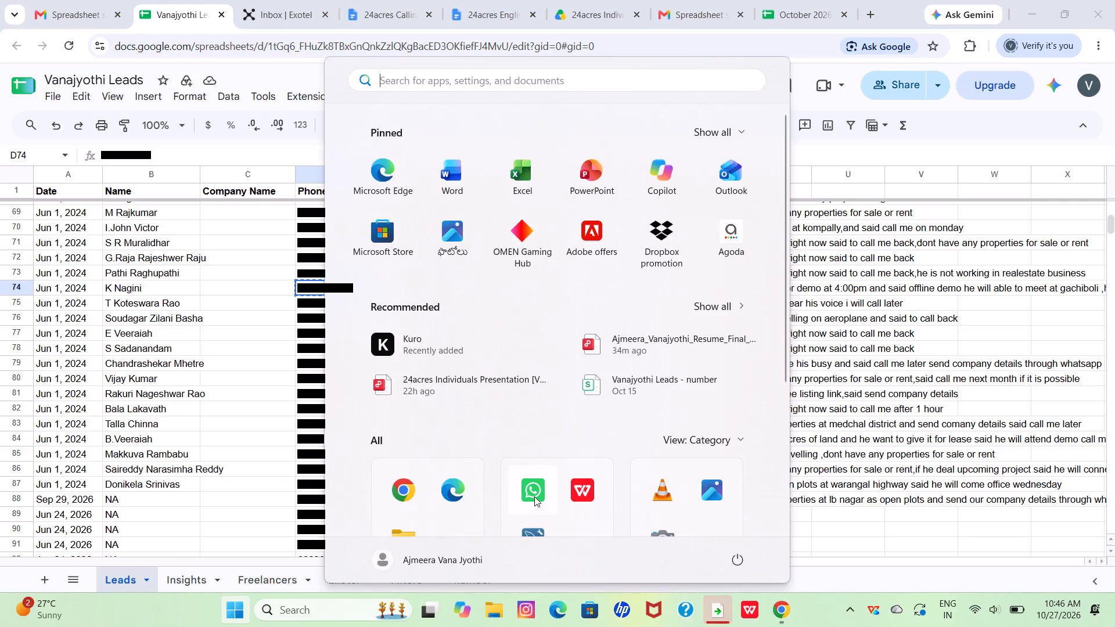
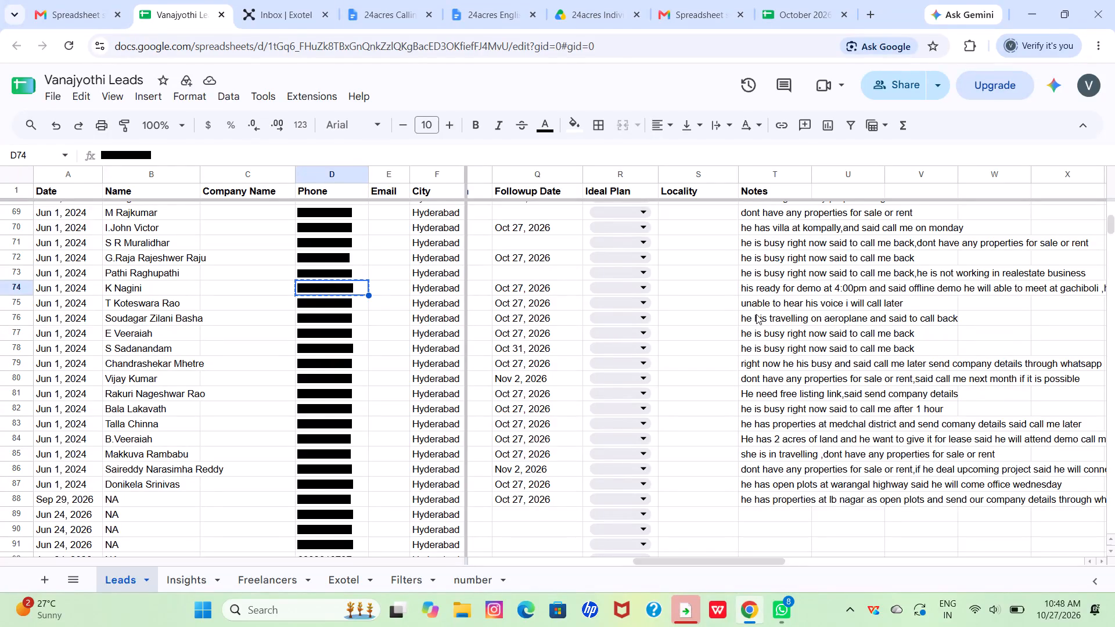
Review the notes of the earlier leads around rows 59 to 91, checking row 64's phone, note and locality.
{"action": "scroll", "coordinate": [756, 314], "scroll_direction": "left", "scroll_amount": 1}
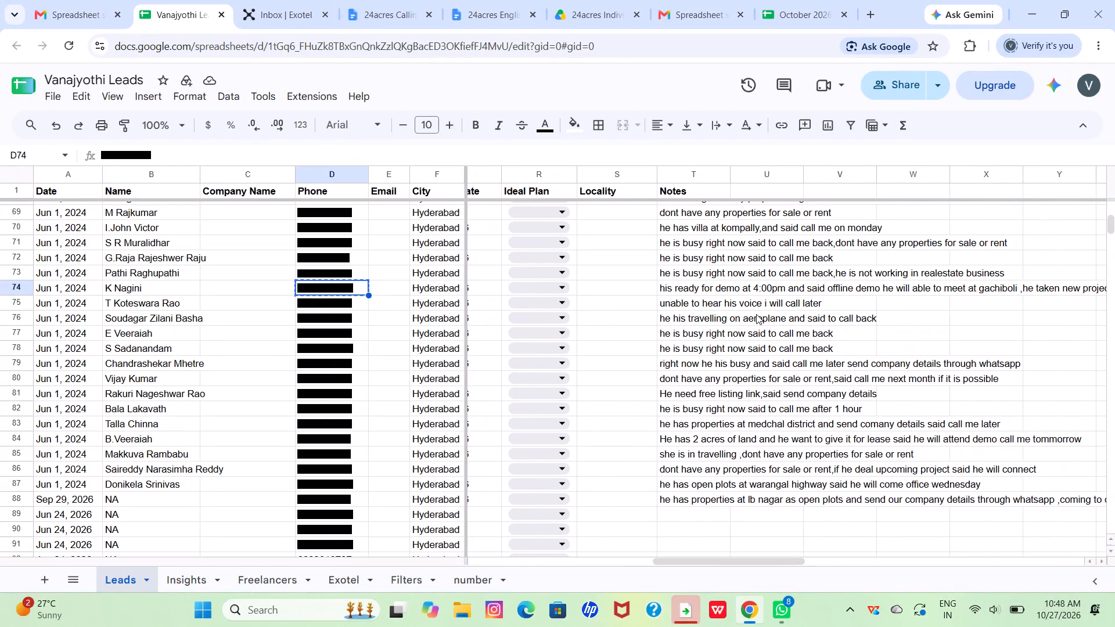
{"action": "scroll", "coordinate": [756, 314], "scroll_direction": "left", "scroll_amount": 1}
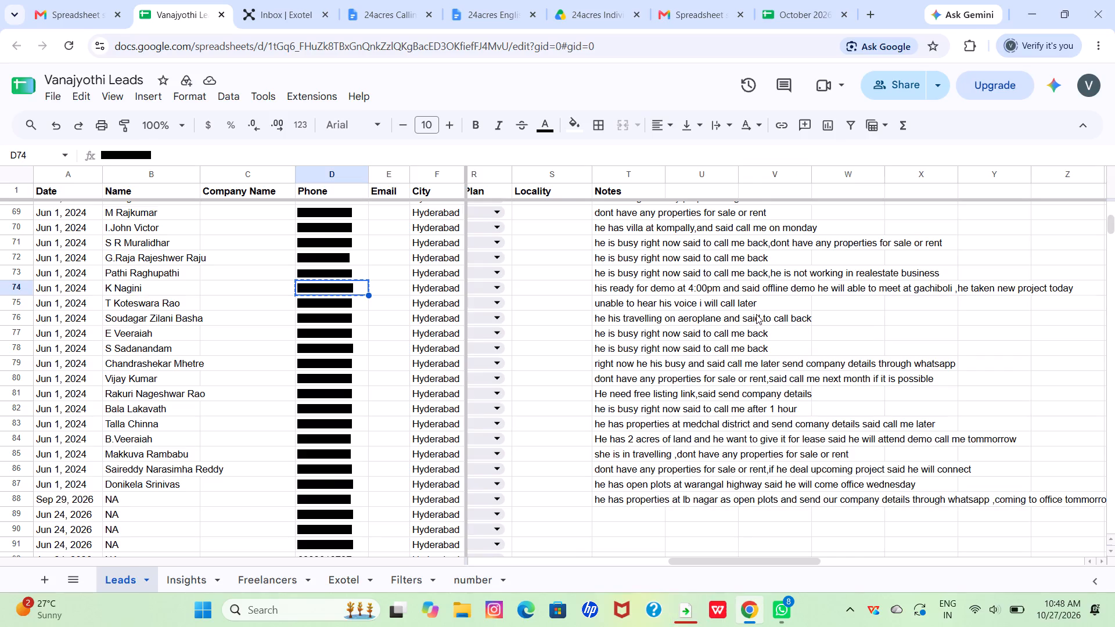
{"action": "scroll", "coordinate": [756, 314], "scroll_direction": "up", "scroll_amount": 2}
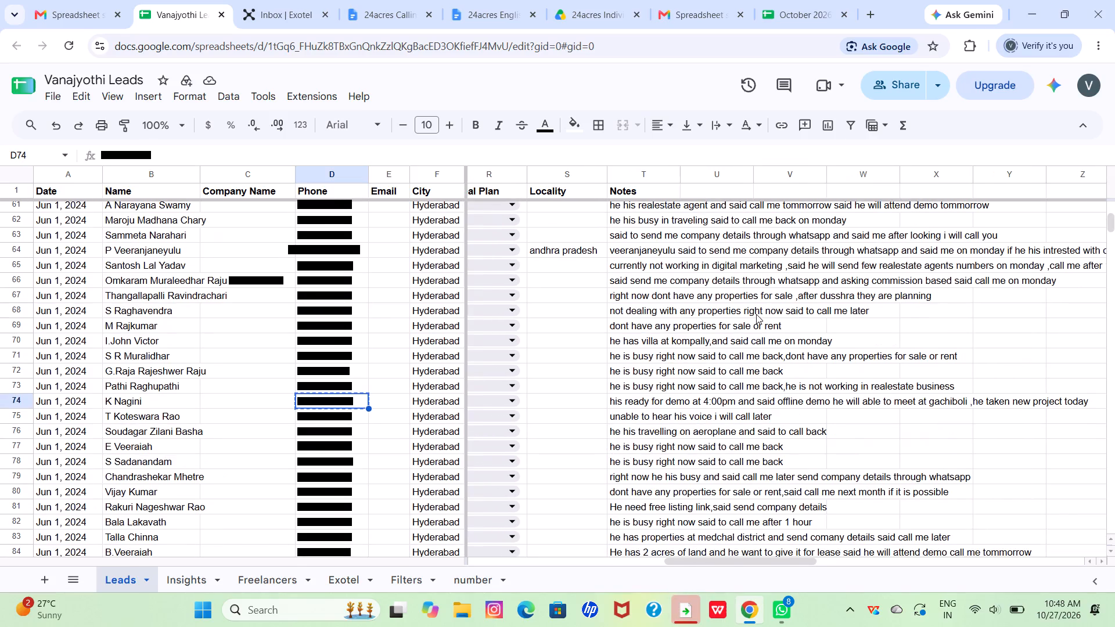
{"action": "scroll", "coordinate": [756, 314], "scroll_direction": "right", "scroll_amount": 1}
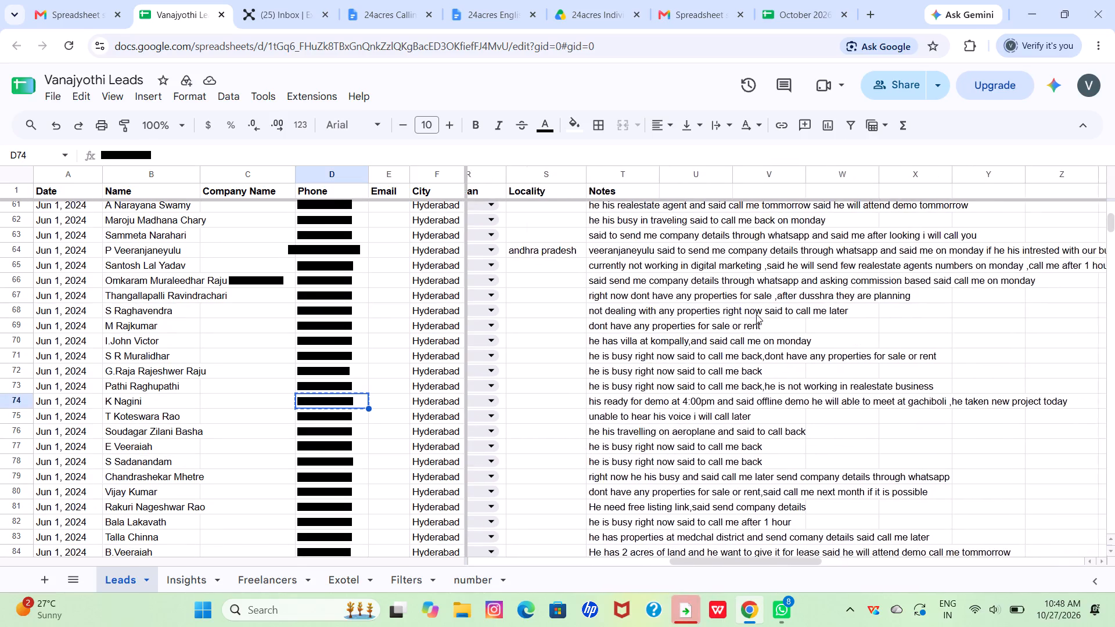
{"action": "scroll", "coordinate": [756, 314], "scroll_direction": "right", "scroll_amount": 1}
{"action": "scroll", "coordinate": [756, 314], "scroll_direction": "left", "scroll_amount": 3}
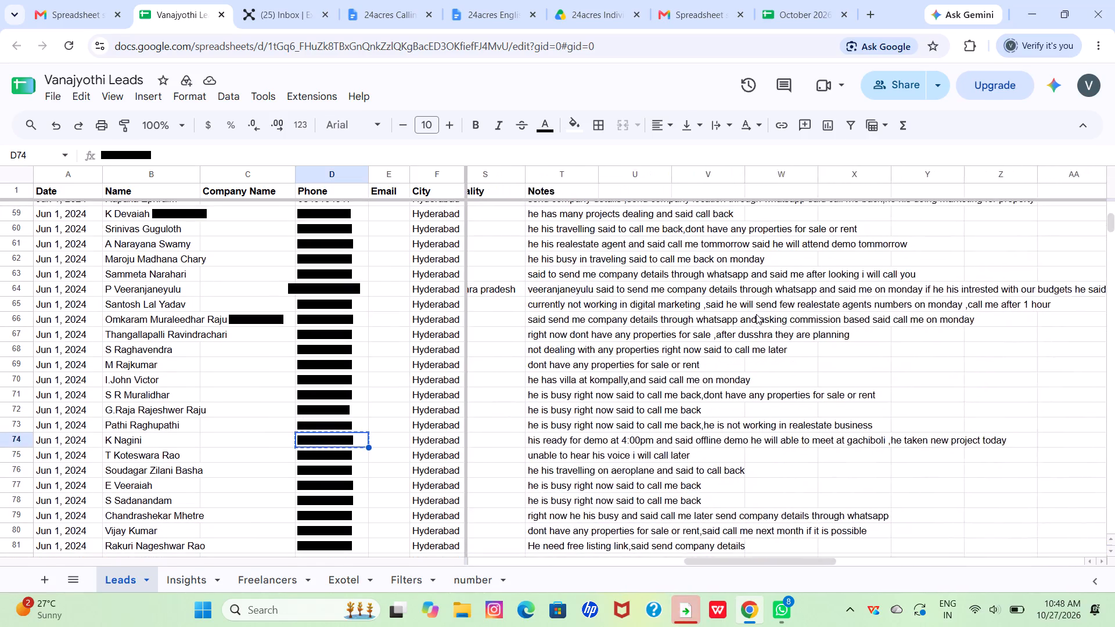
{"action": "scroll", "coordinate": [756, 314], "scroll_direction": "left", "scroll_amount": 2}
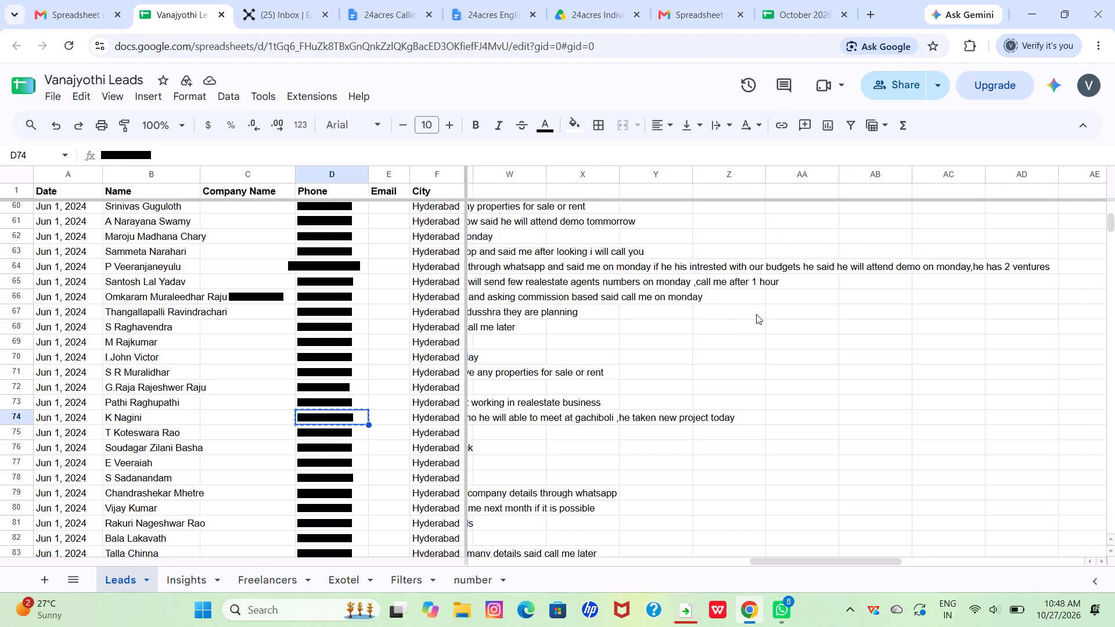
{"action": "scroll", "coordinate": [756, 314], "scroll_direction": "right", "scroll_amount": 6}
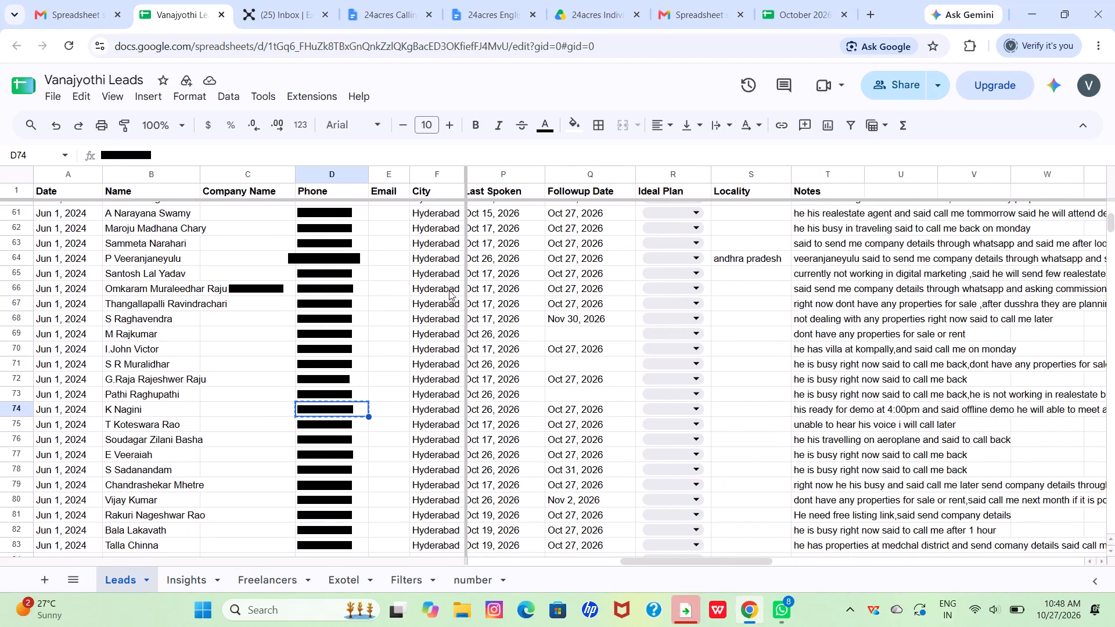
{"action": "left_click", "coordinate": [357, 266]}
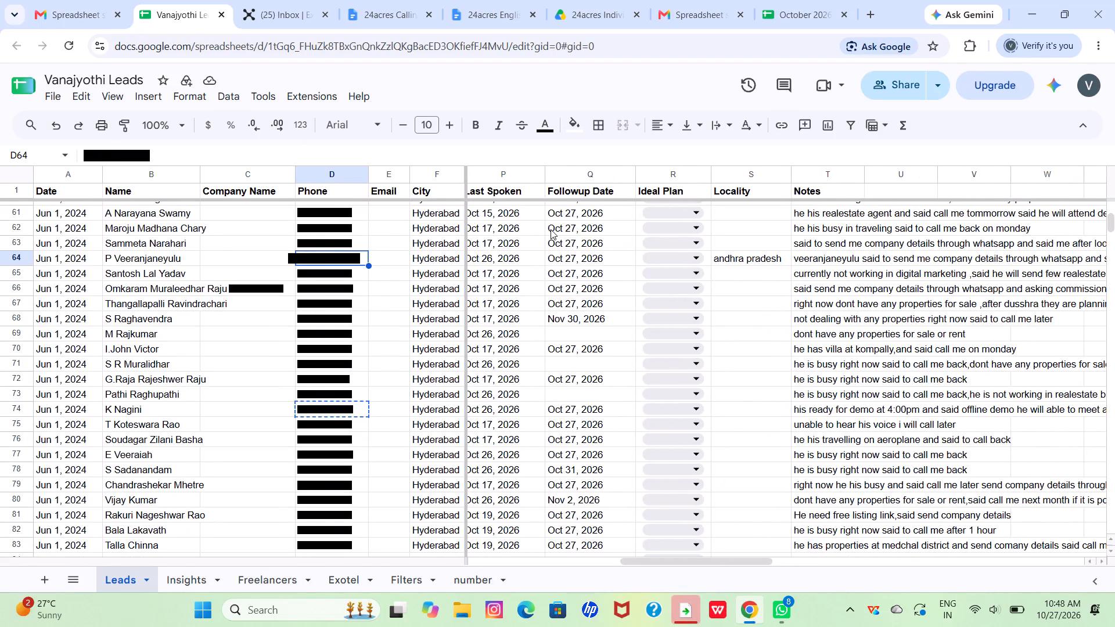
{"action": "left_click", "coordinate": [755, 254]}
{"action": "left_click", "coordinate": [807, 263]}
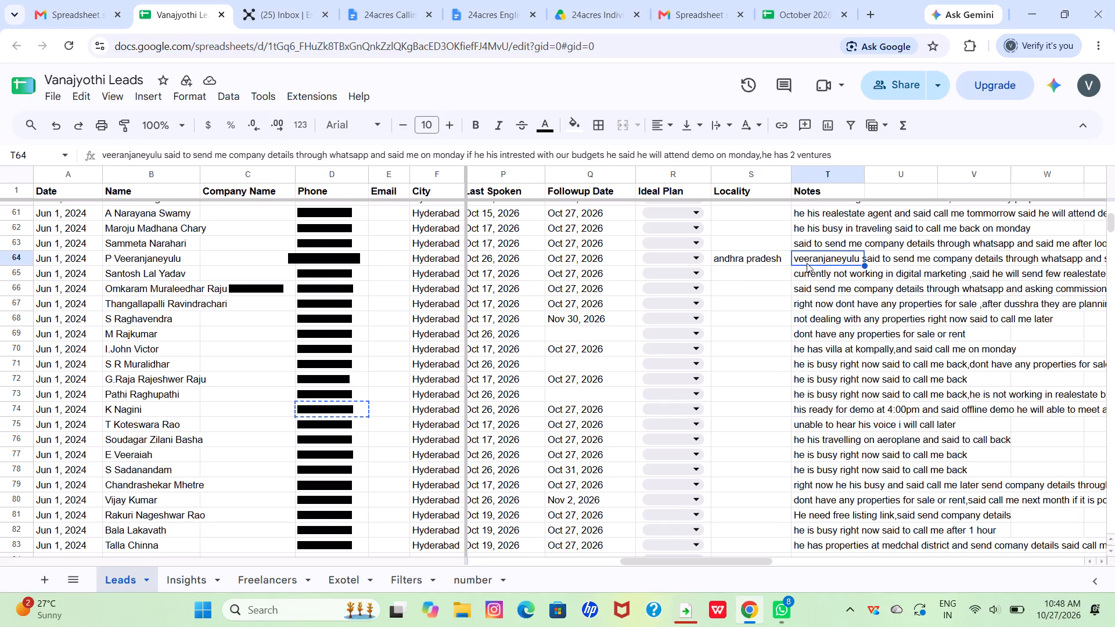
{"action": "left_click", "coordinate": [734, 258]}
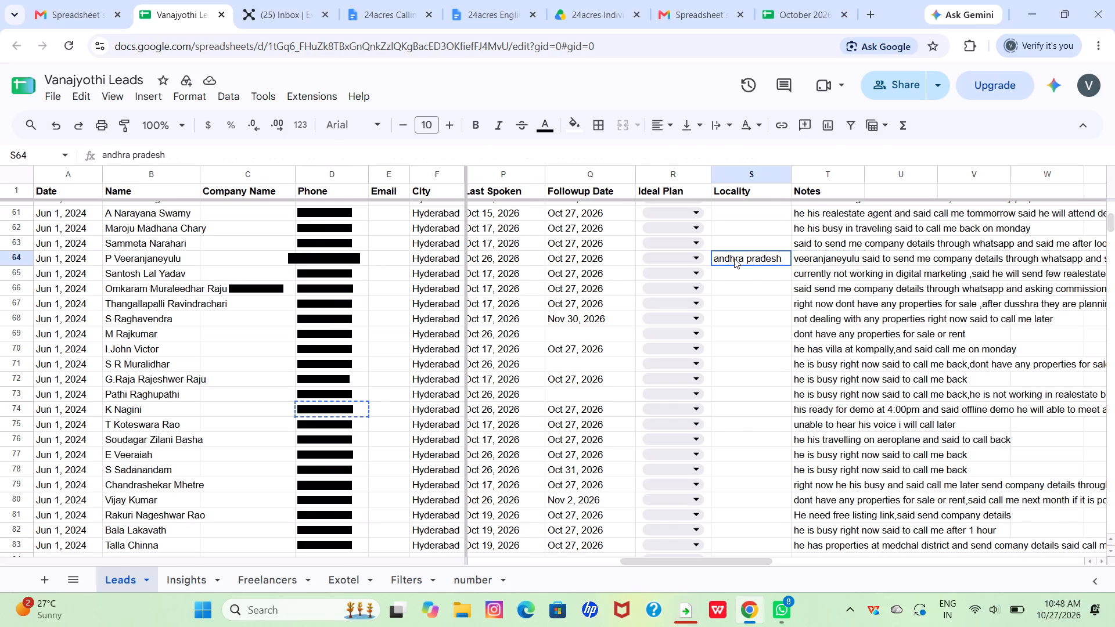
Copy the phone number of the uncontacted lead in row 175.
{"action": "scroll", "coordinate": [734, 258], "scroll_direction": "left", "scroll_amount": 3}
{"action": "scroll", "coordinate": [734, 258], "scroll_direction": "down", "scroll_amount": 3}
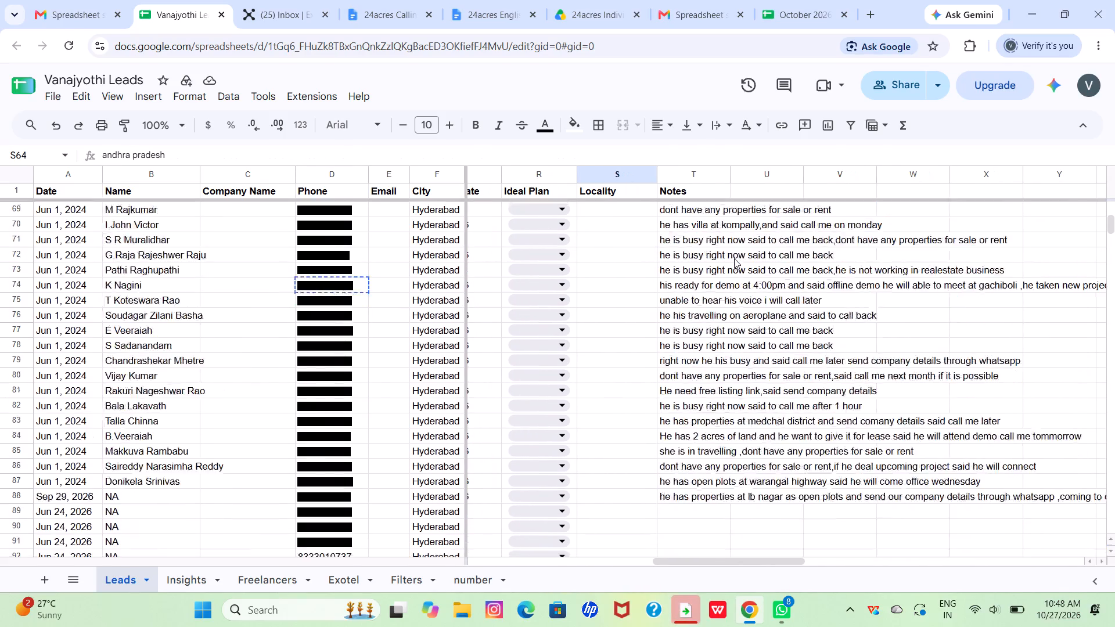
{"action": "scroll", "coordinate": [734, 258], "scroll_direction": "down", "scroll_amount": 6}
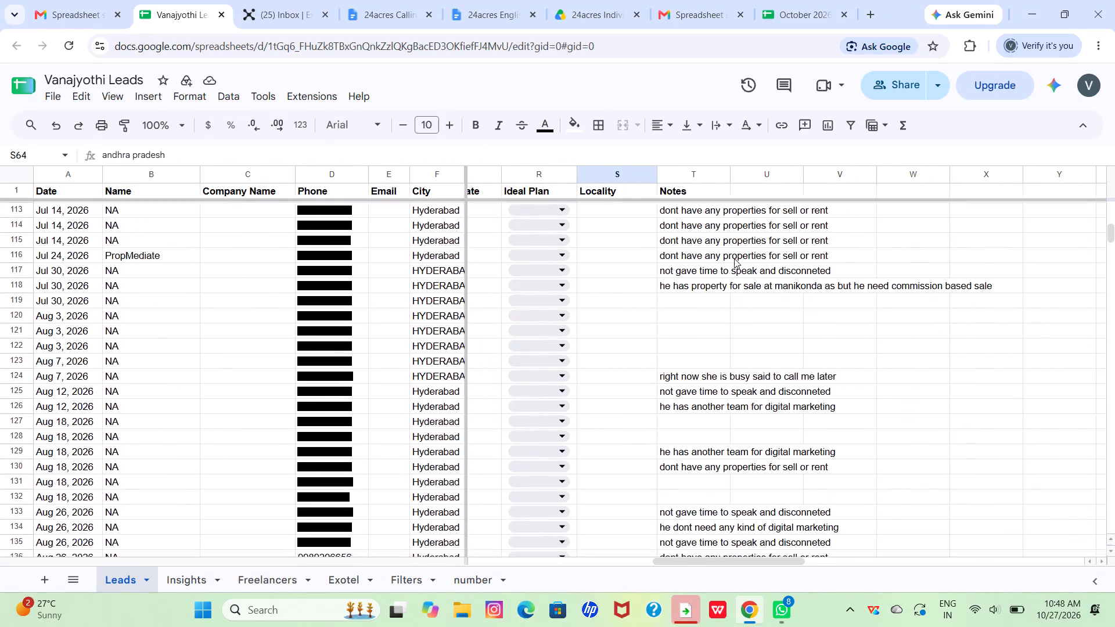
{"action": "scroll", "coordinate": [734, 258], "scroll_direction": "down", "scroll_amount": 9}
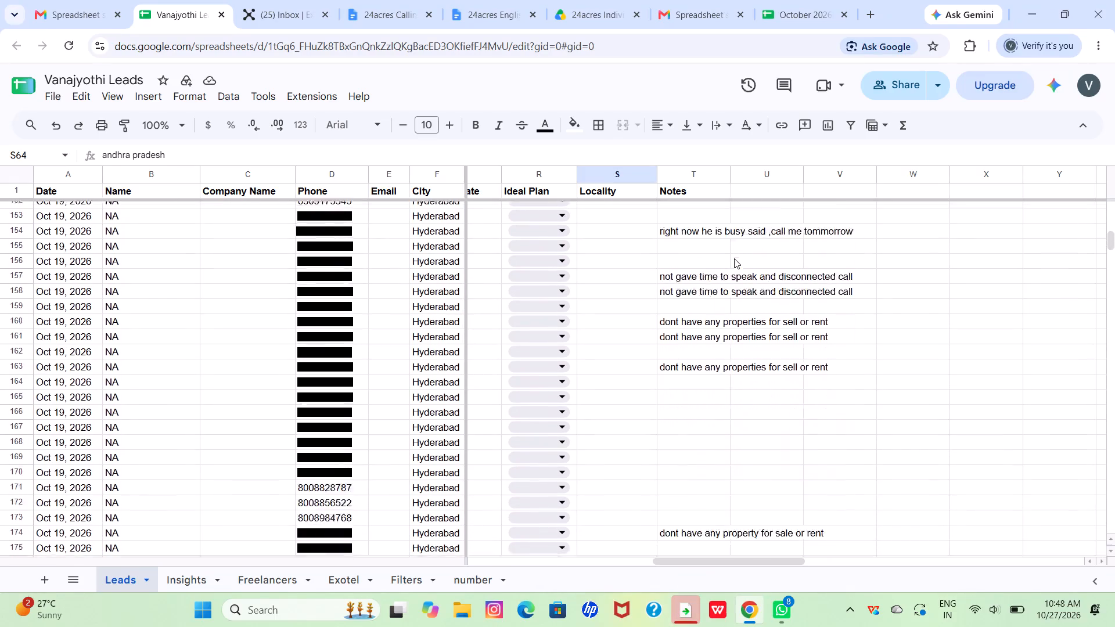
{"action": "scroll", "coordinate": [734, 258], "scroll_direction": "down", "scroll_amount": 3}
{"action": "scroll", "coordinate": [734, 258], "scroll_direction": "right", "scroll_amount": 11}
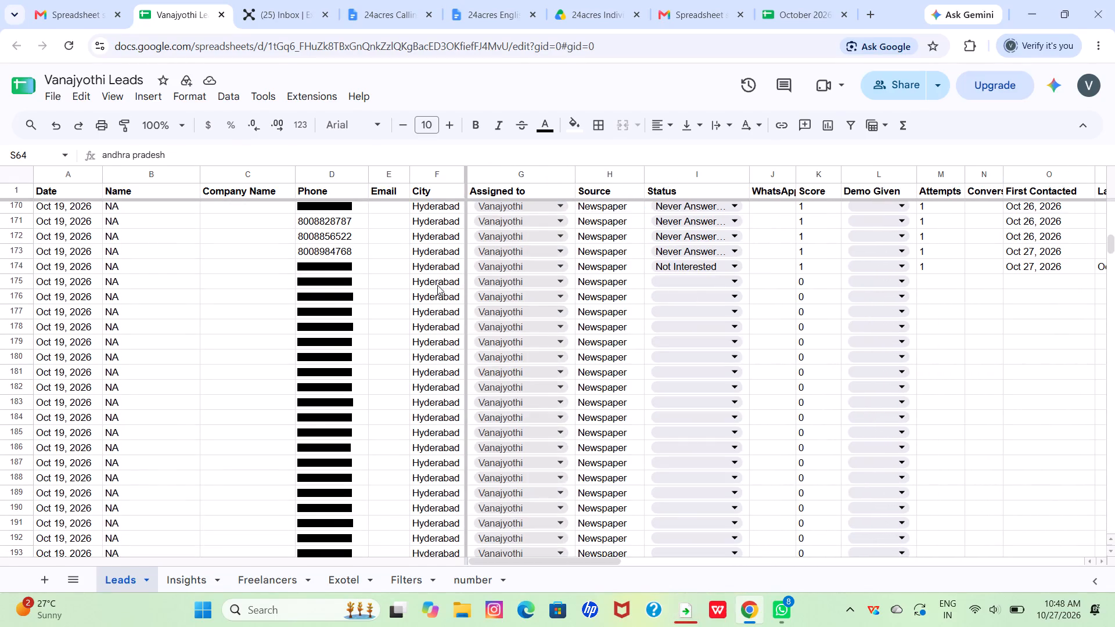
{"action": "left_click", "coordinate": [343, 284]}
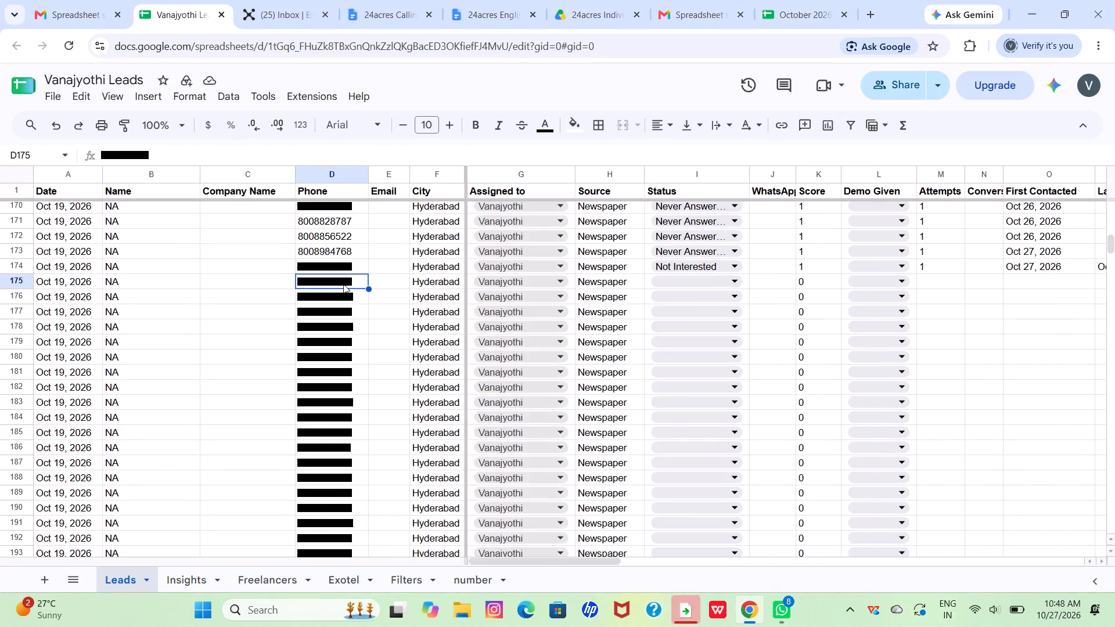
{"action": "key", "text": "ctrl+c"}
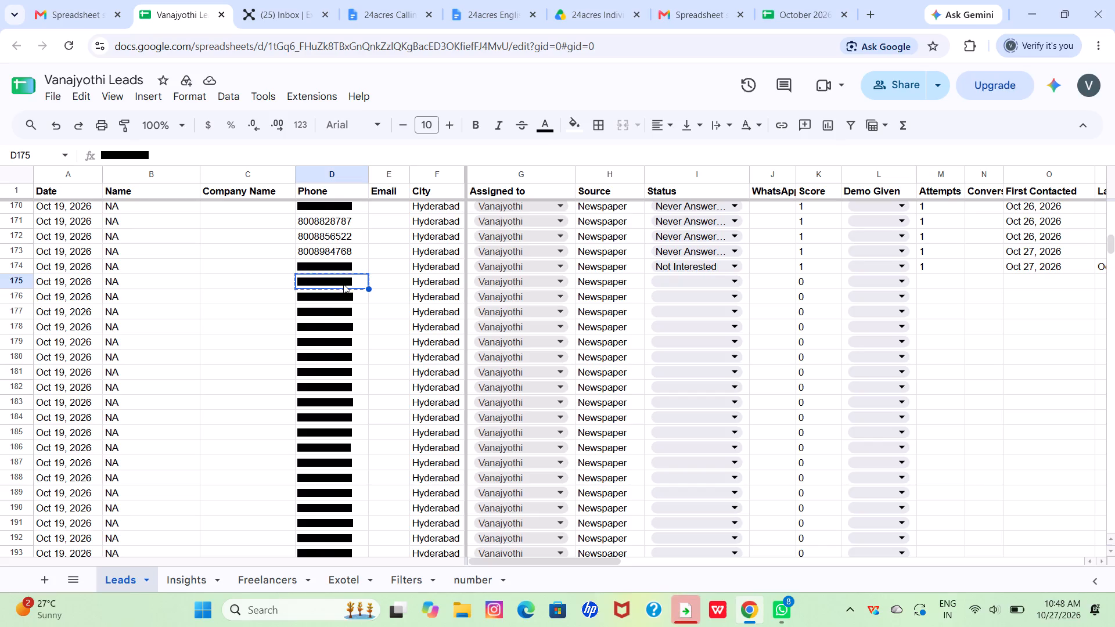
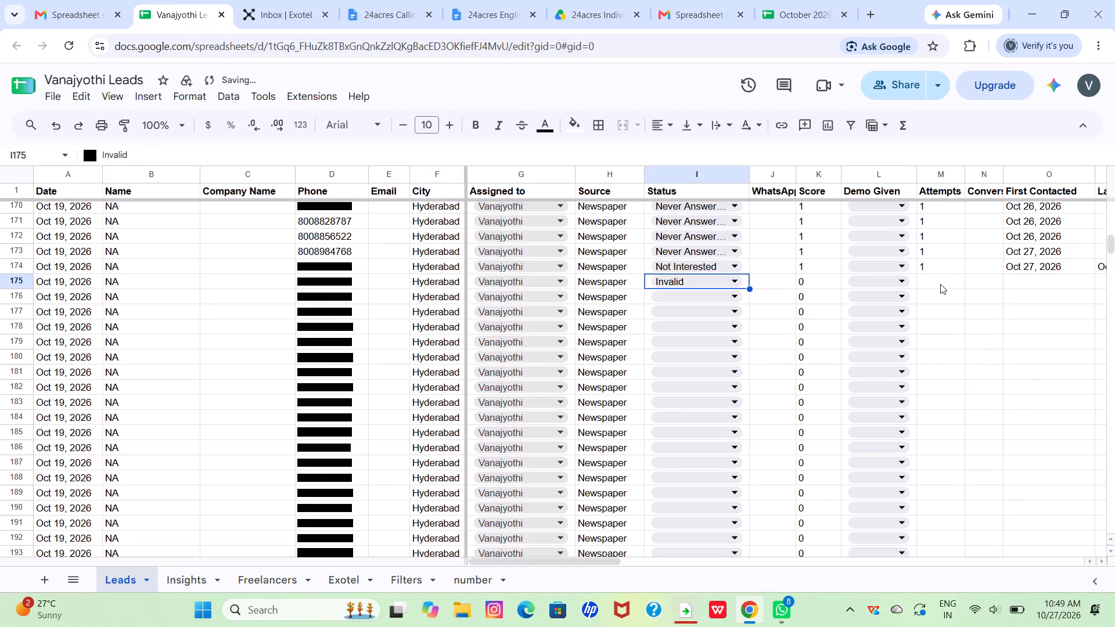
Record 1 attempt for the lead in row 175 and set its First Contacted date to Oct 27, 2026, copied from row 174.
{"action": "key", "text": "1"}
{"action": "left_click", "coordinate": [1029, 263]}
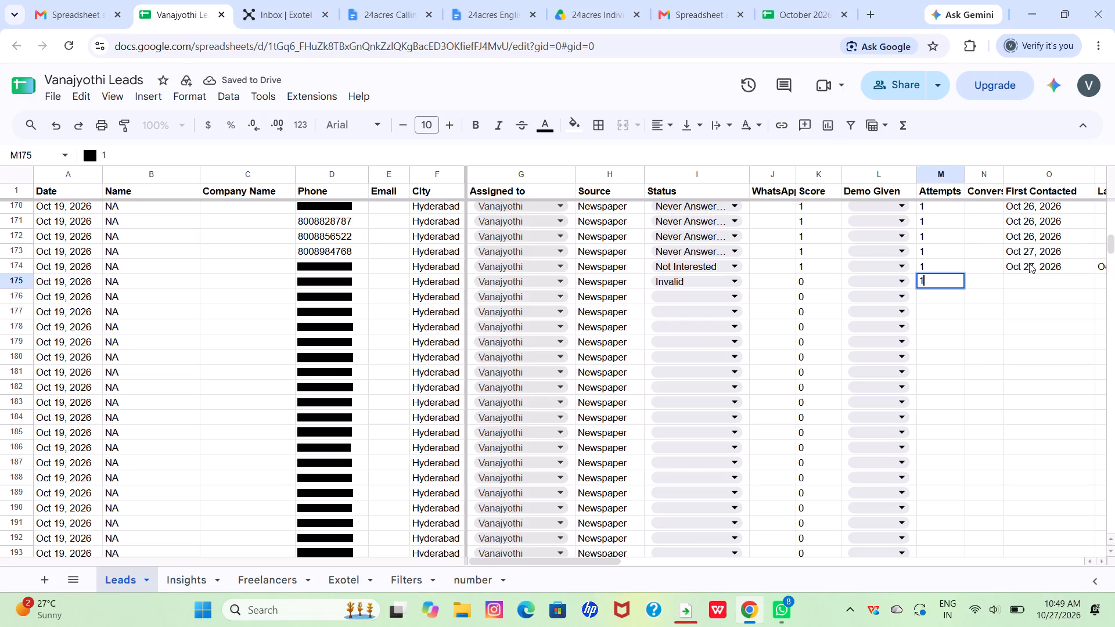
{"action": "key", "text": "ctrl+c"}
{"action": "left_click", "coordinate": [1037, 273]}
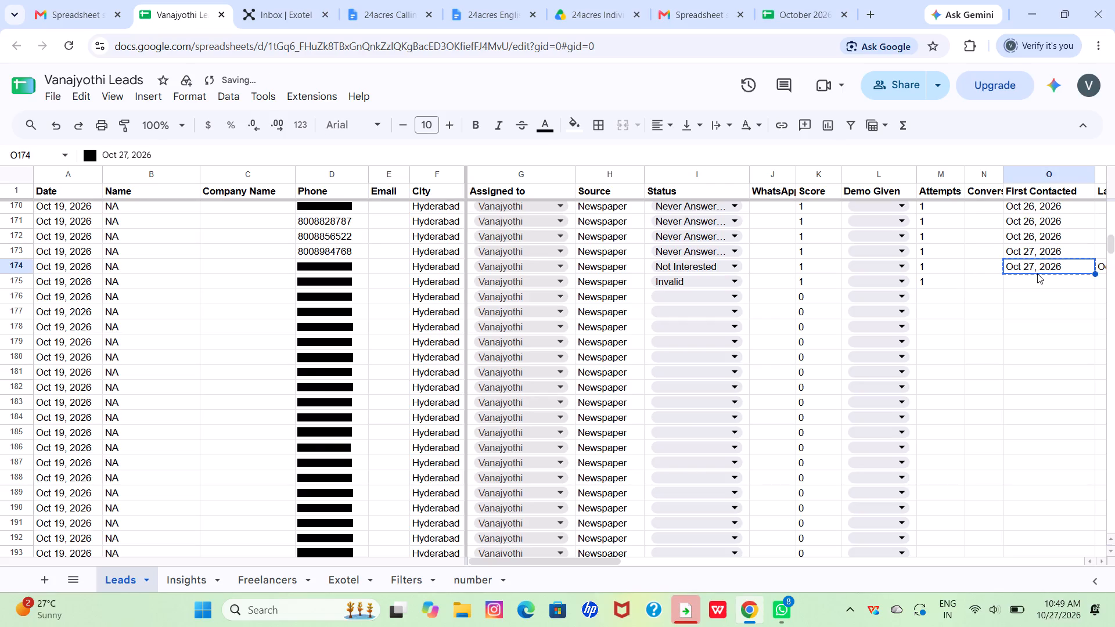
{"action": "left_click", "coordinate": [1038, 283]}
{"action": "key", "text": "ctrl+v"}
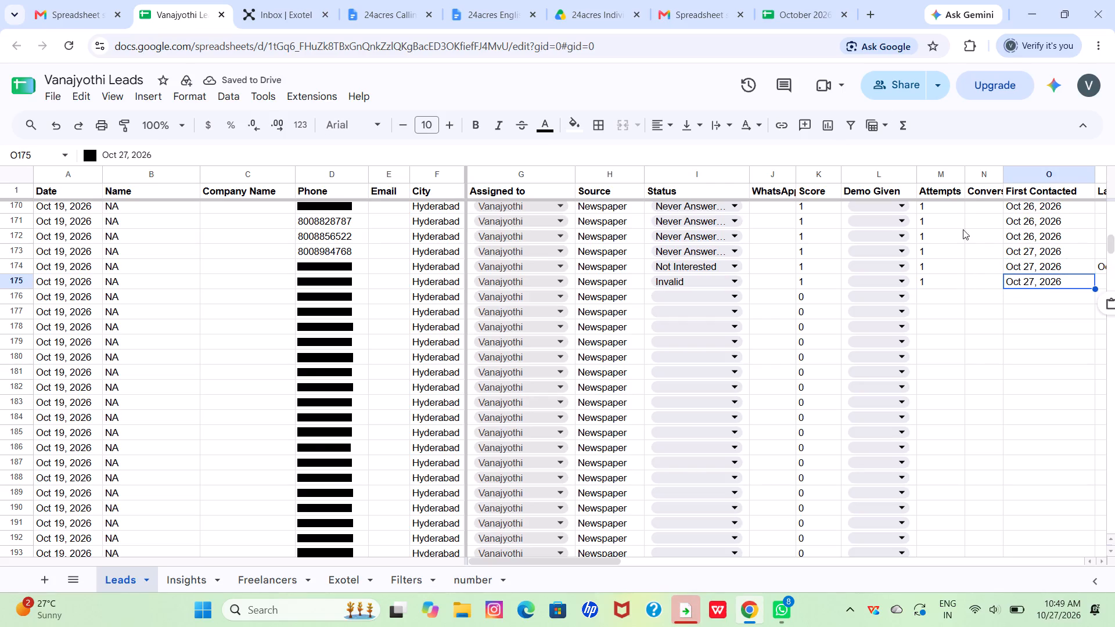
Copy the phone number of the next uncontacted newspaper lead in row 176.
{"action": "left_click", "coordinate": [339, 296]}
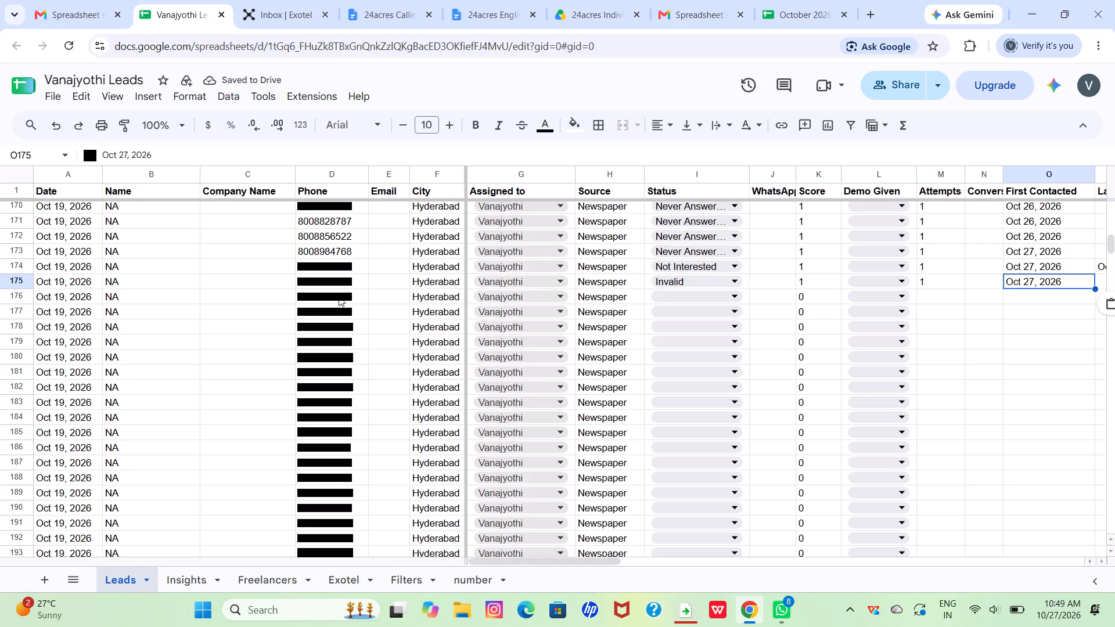
{"action": "key", "text": "ctrl+c"}
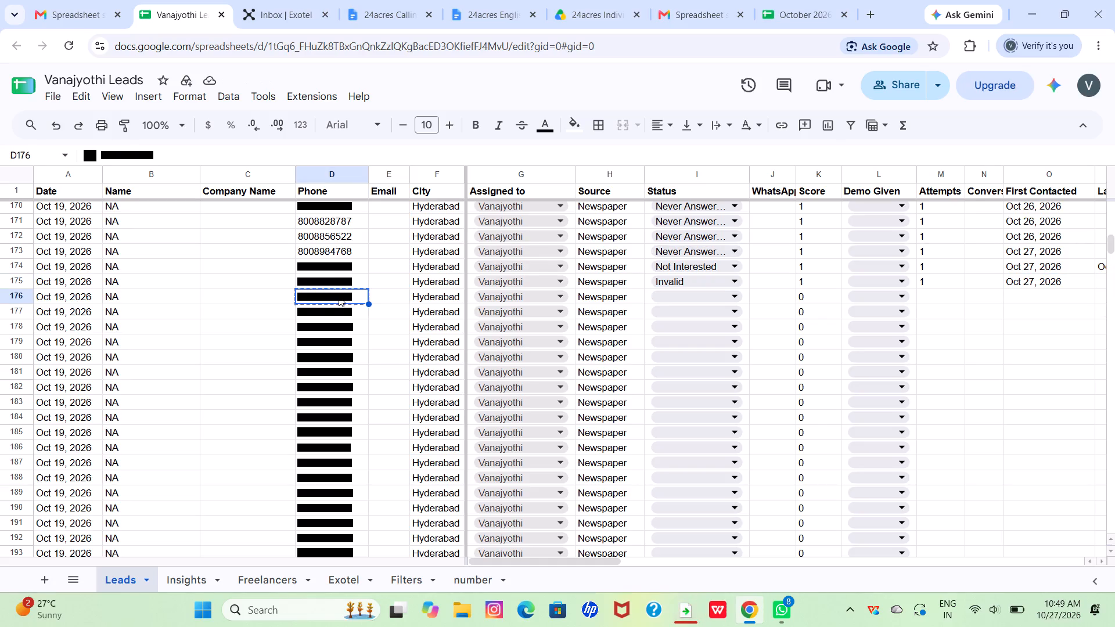
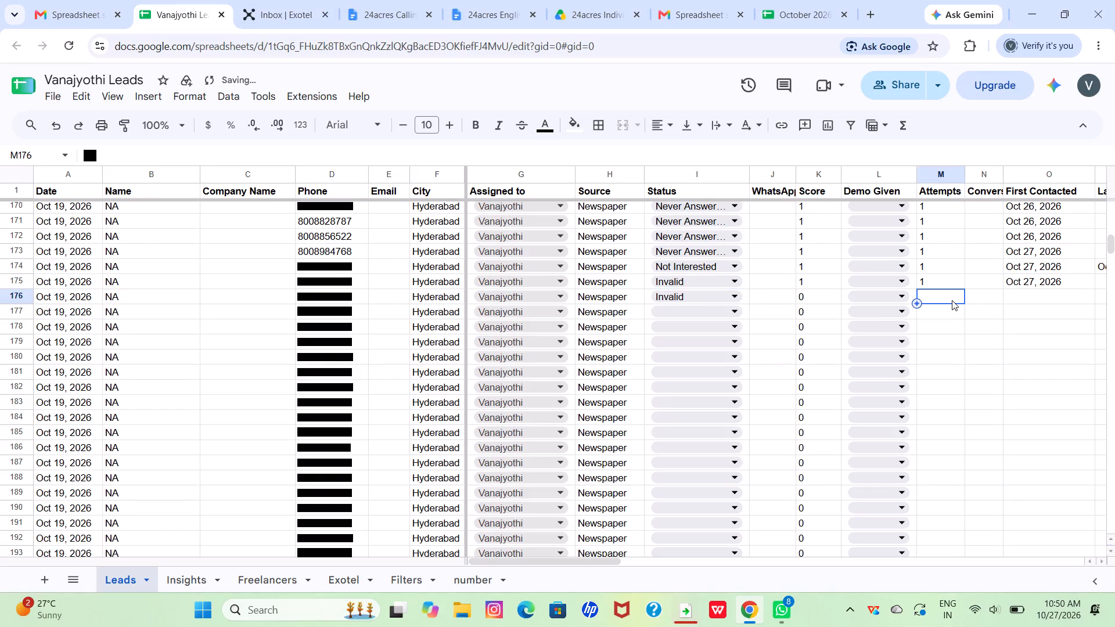
Record 1 attempt for the lead in row 176 and set its First Contacted date to Oct 27, 2026, copied from row 175.
{"action": "key", "text": "1"}
{"action": "left_click", "coordinate": [1017, 276]}
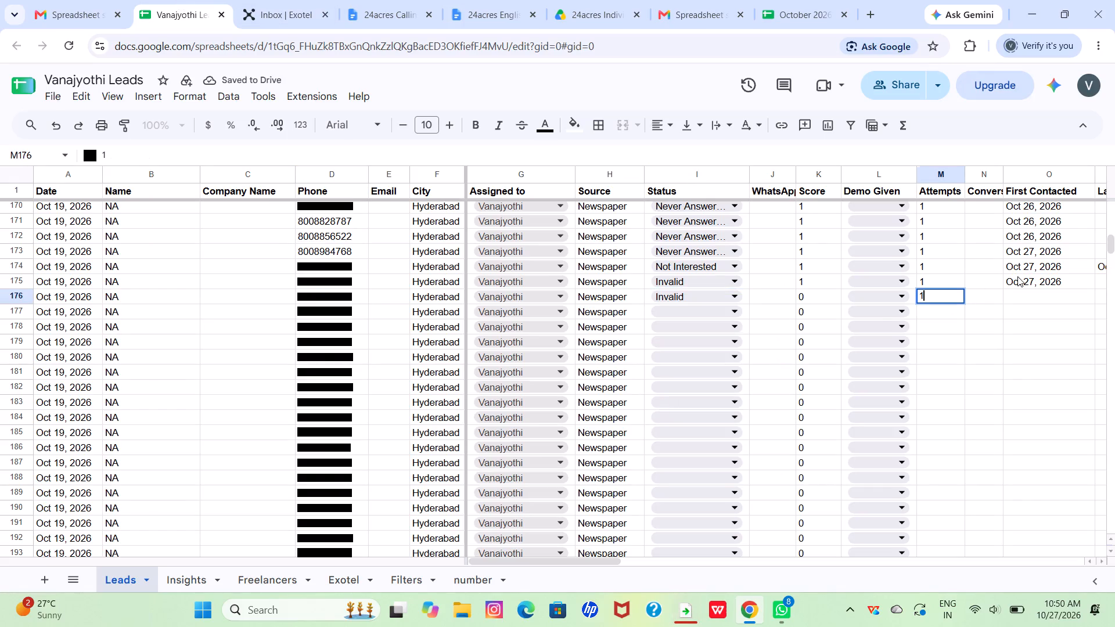
{"action": "key", "text": "ctrl+c"}
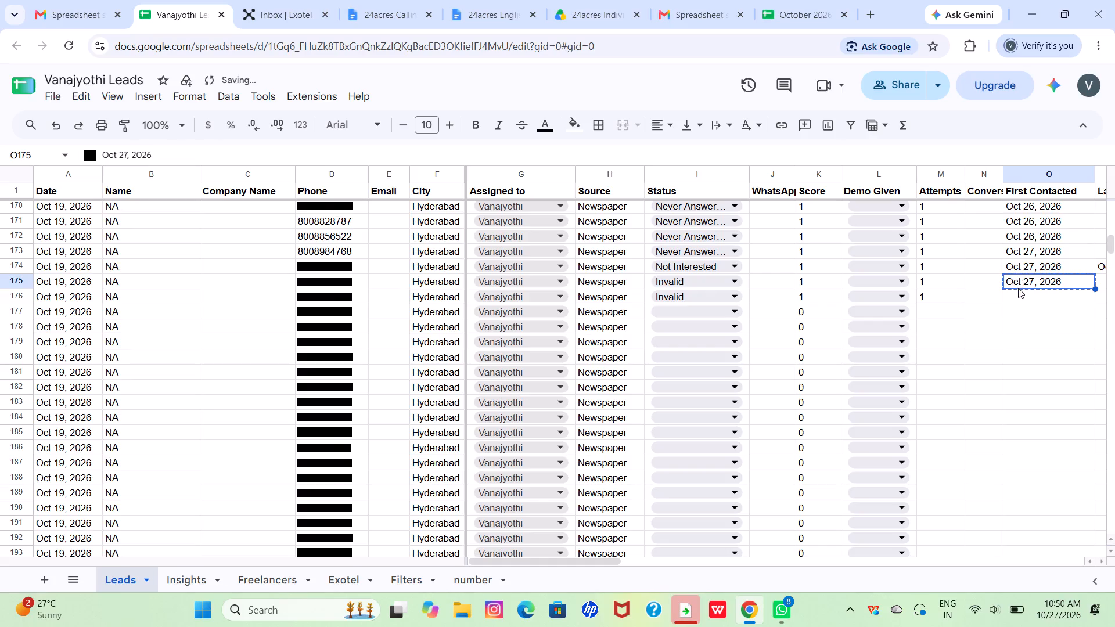
{"action": "left_click", "coordinate": [1020, 298]}
{"action": "key", "text": "ctrl+v"}
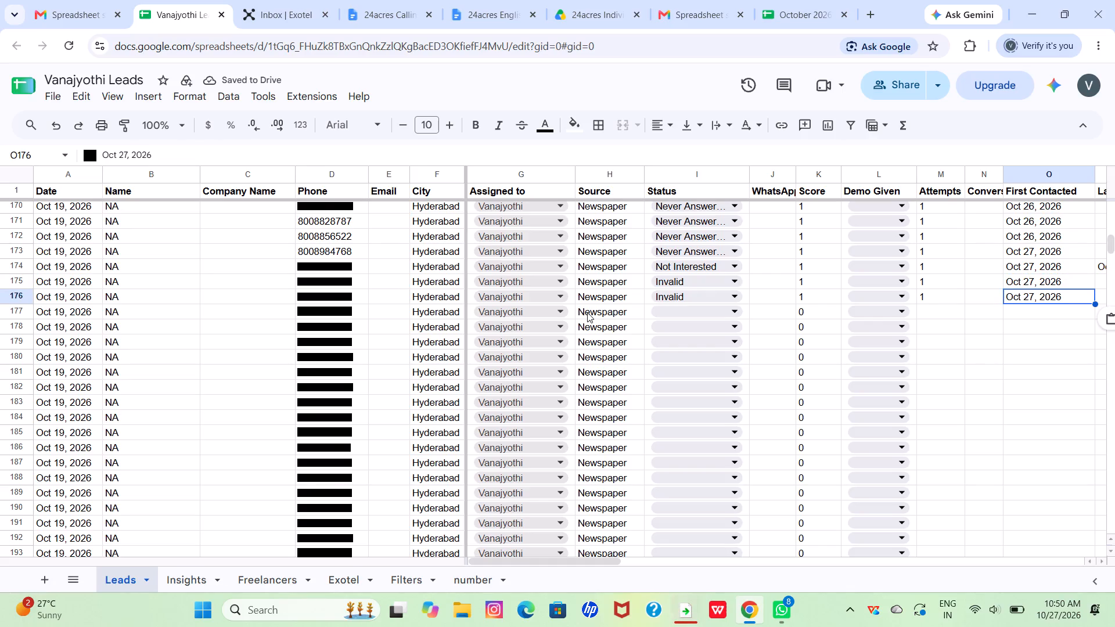
Copy the phone number of the next uncontacted newspaper lead in row 177.
{"action": "scroll", "coordinate": [587, 312], "scroll_direction": "down", "scroll_amount": 1}
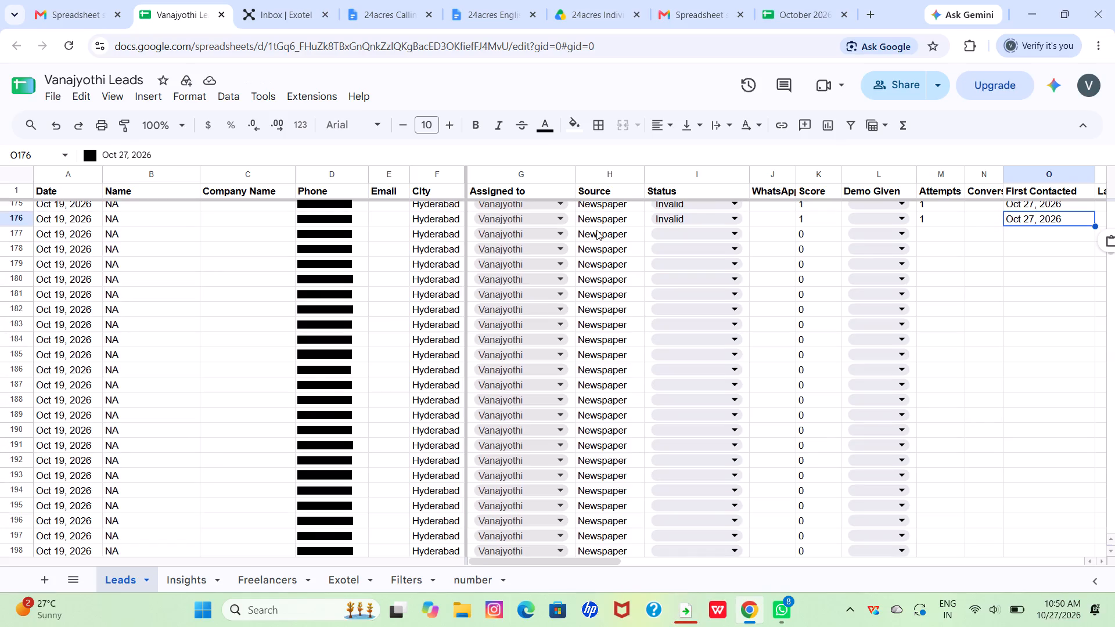
{"action": "left_click", "coordinate": [357, 233]}
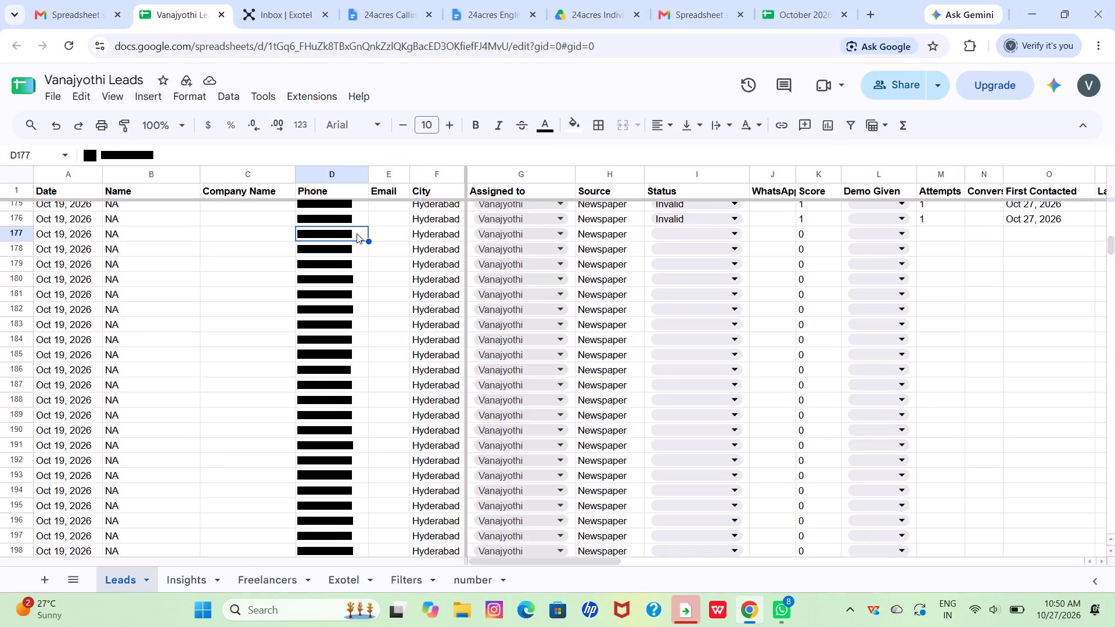
{"action": "key", "text": "ctrl+c"}
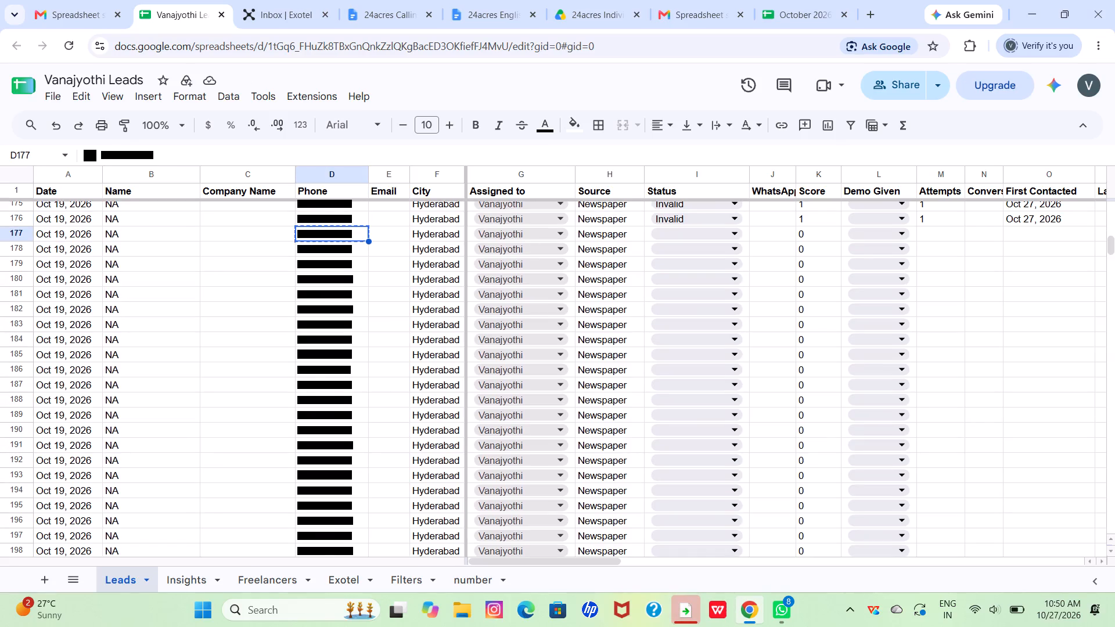
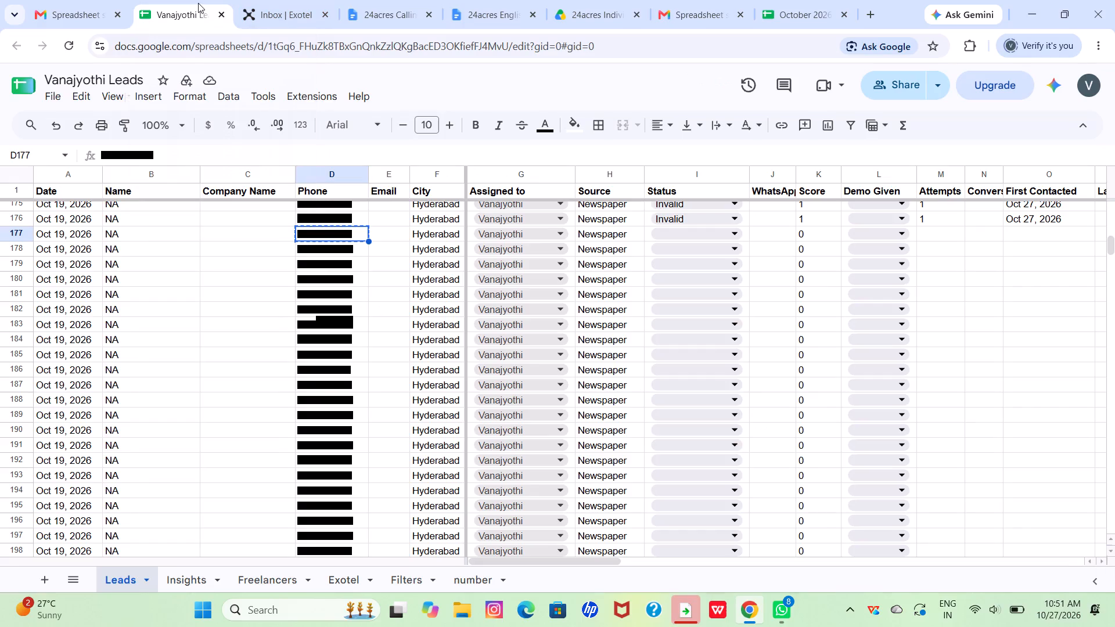
Log the row 177 lead as Never Answered with 1 attempt and First Contacted Oct 27, 2026, copied from row 176.
{"action": "left_click", "coordinate": [697, 236]}
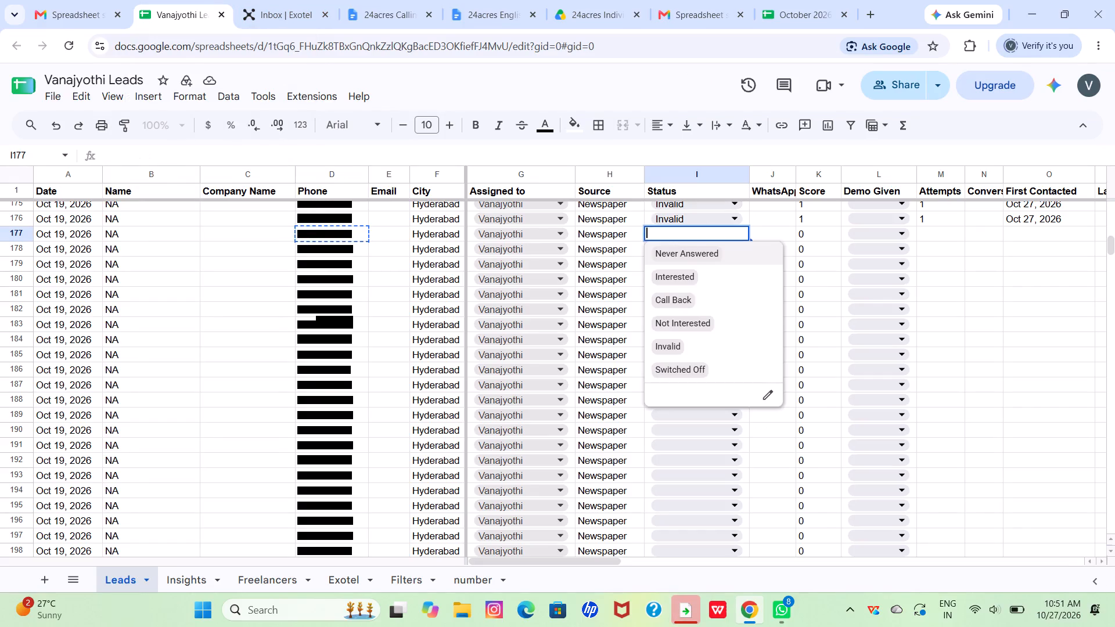
{"action": "left_click", "coordinate": [695, 250]}
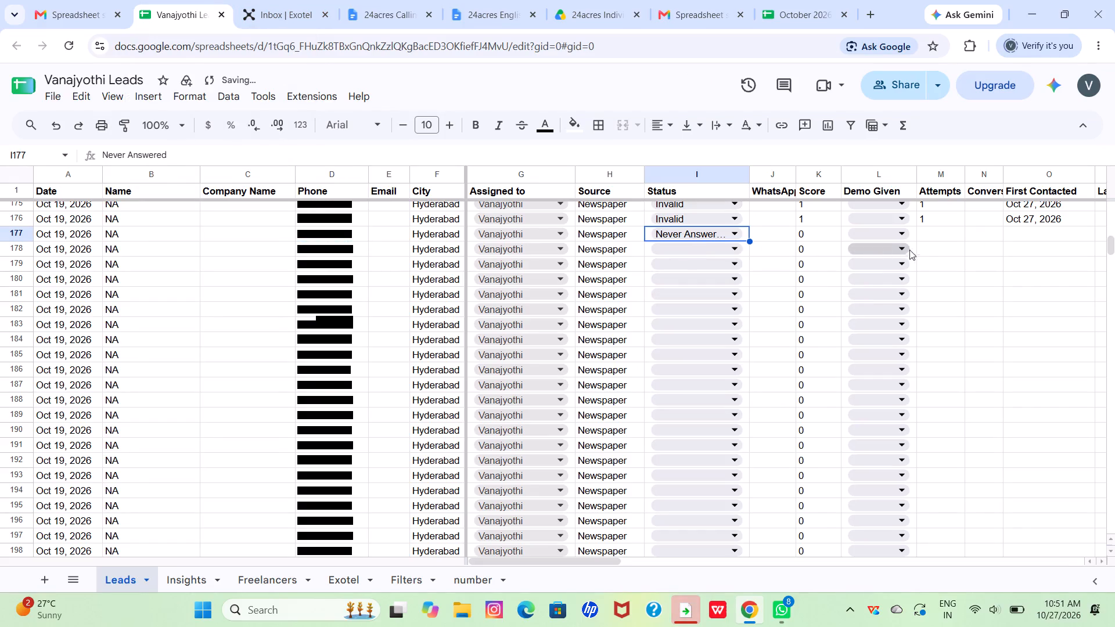
{"action": "left_click", "coordinate": [924, 242]}
{"action": "key", "text": "1"}
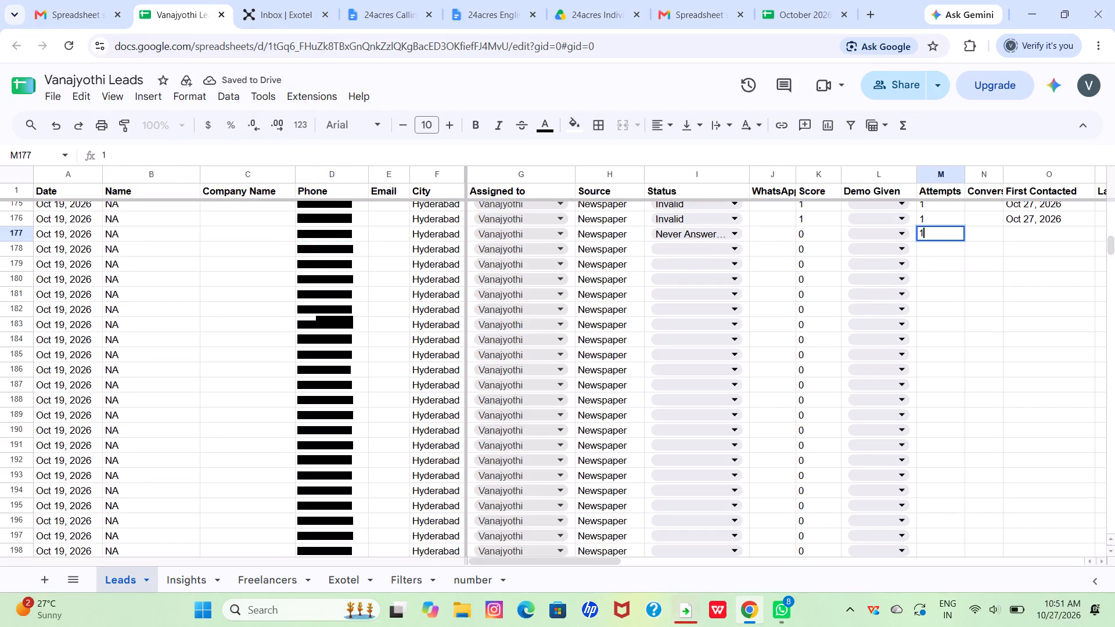
{"action": "left_click", "coordinate": [1012, 221]}
{"action": "key", "text": "ctrl+c"}
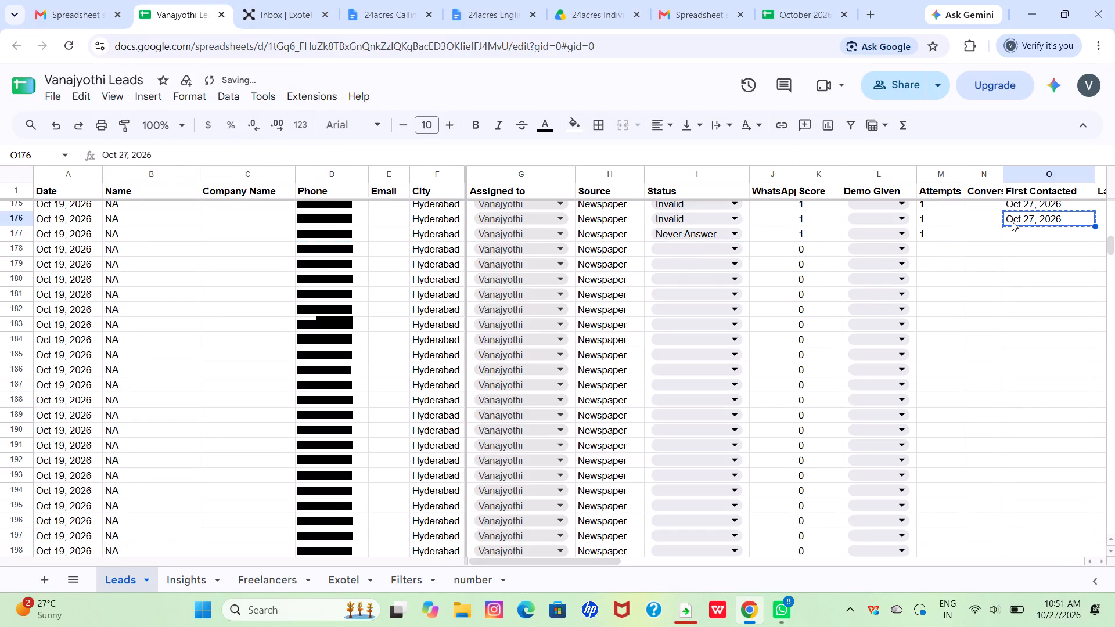
{"action": "left_click", "coordinate": [1025, 236]}
{"action": "key", "text": "ctrl+v"}
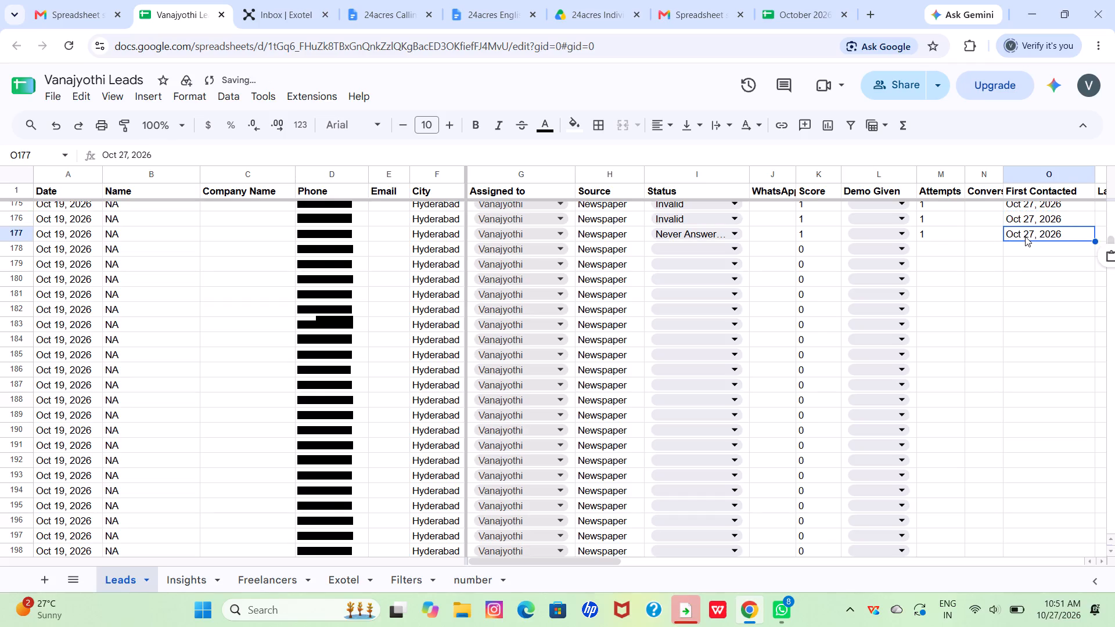
Copy the phone number of the next uncontacted newspaper lead in row 178.
{"action": "left_click", "coordinate": [333, 254]}
{"action": "key", "text": "ctrl+c"}
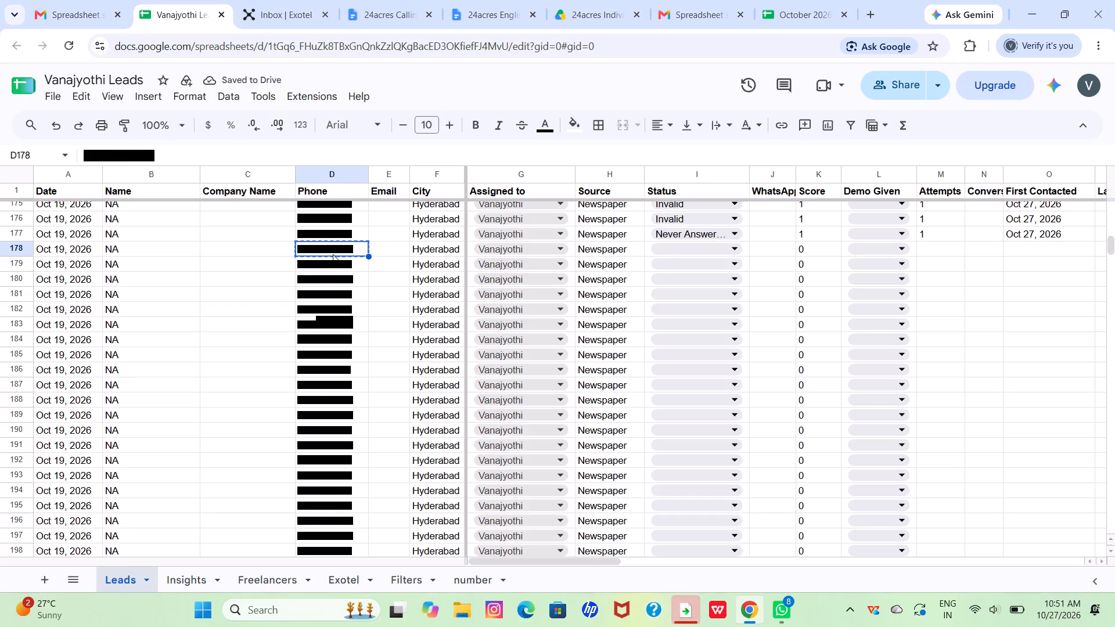
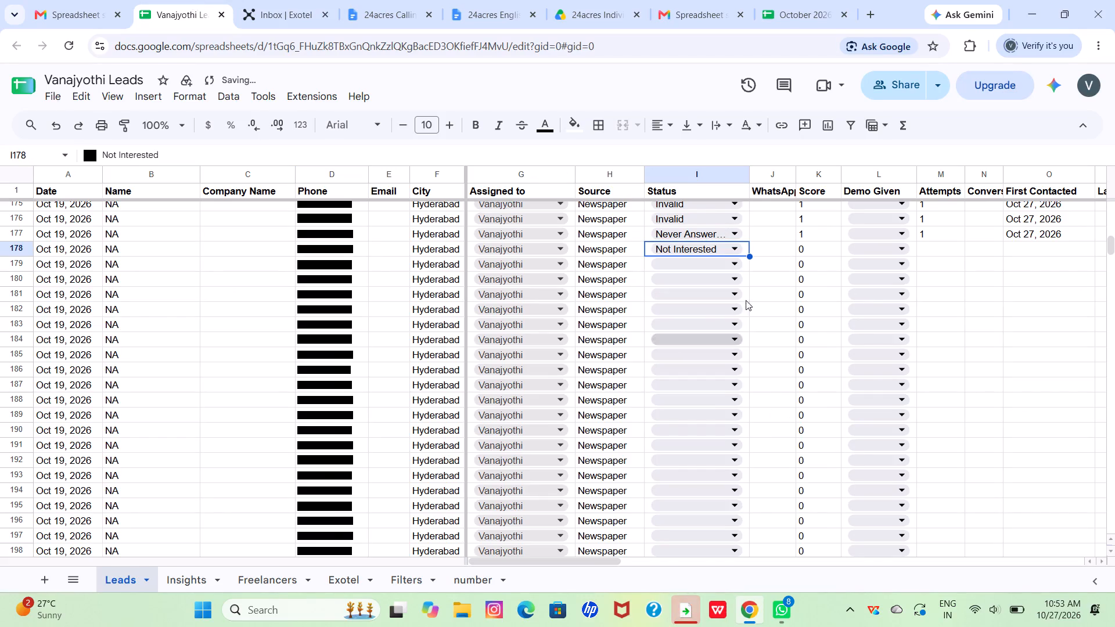
For the row 178 lead, enter 1 attempt and set First Contacted and Last Spoken to Oct 27, 2026, copied from row 177.
{"action": "left_click", "coordinate": [937, 251]}
{"action": "key", "text": "1"}
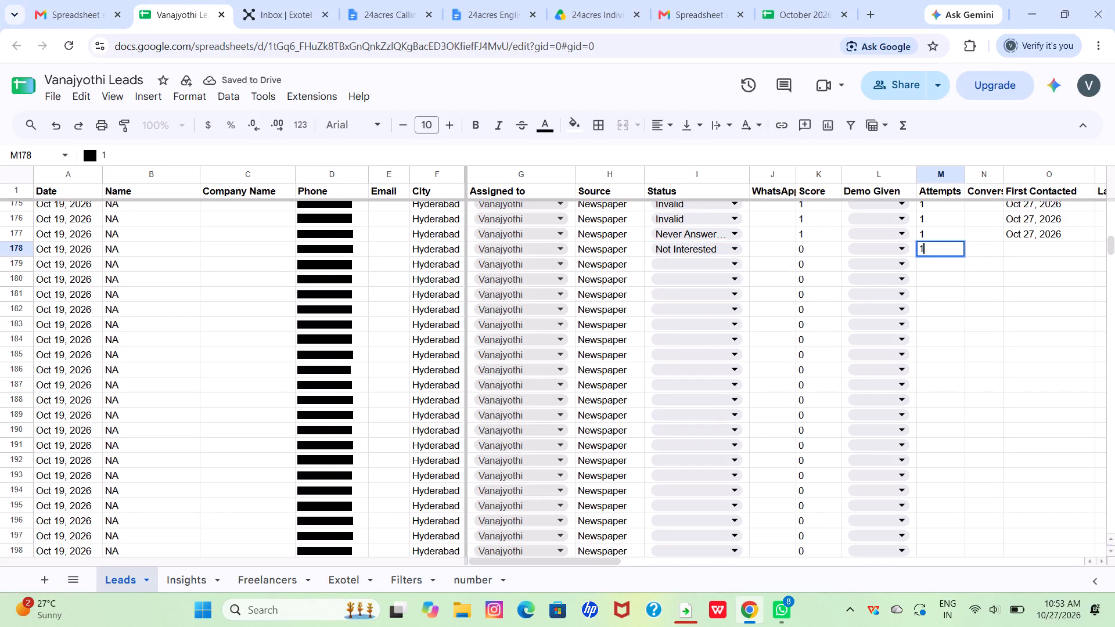
{"action": "left_click", "coordinate": [1027, 230]}
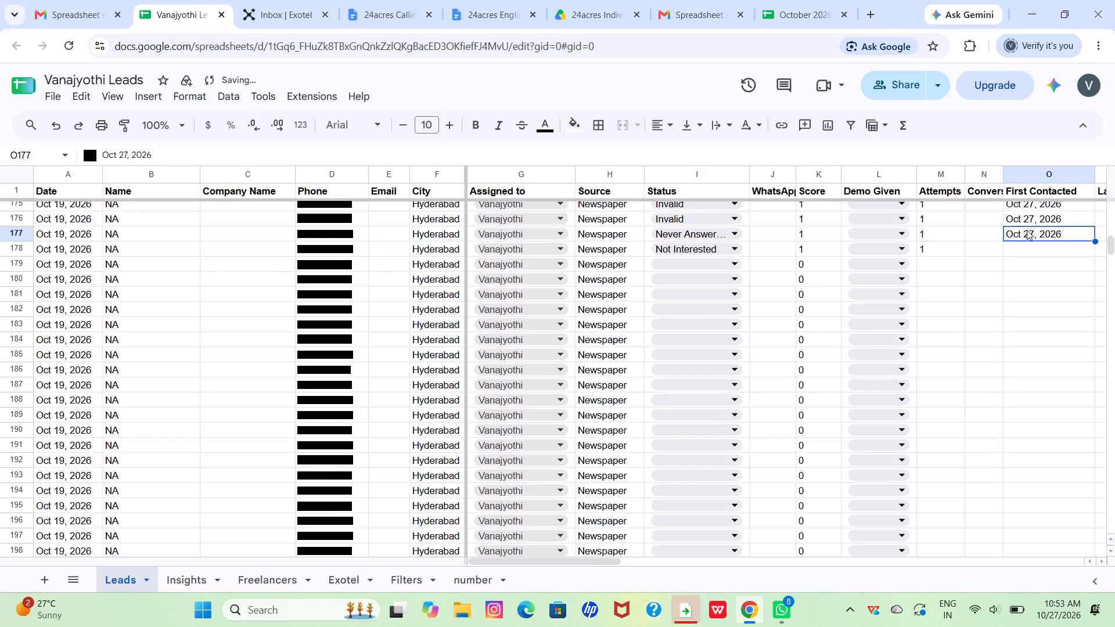
{"action": "key", "text": "ctrl+c"}
{"action": "left_click", "coordinate": [1031, 248]}
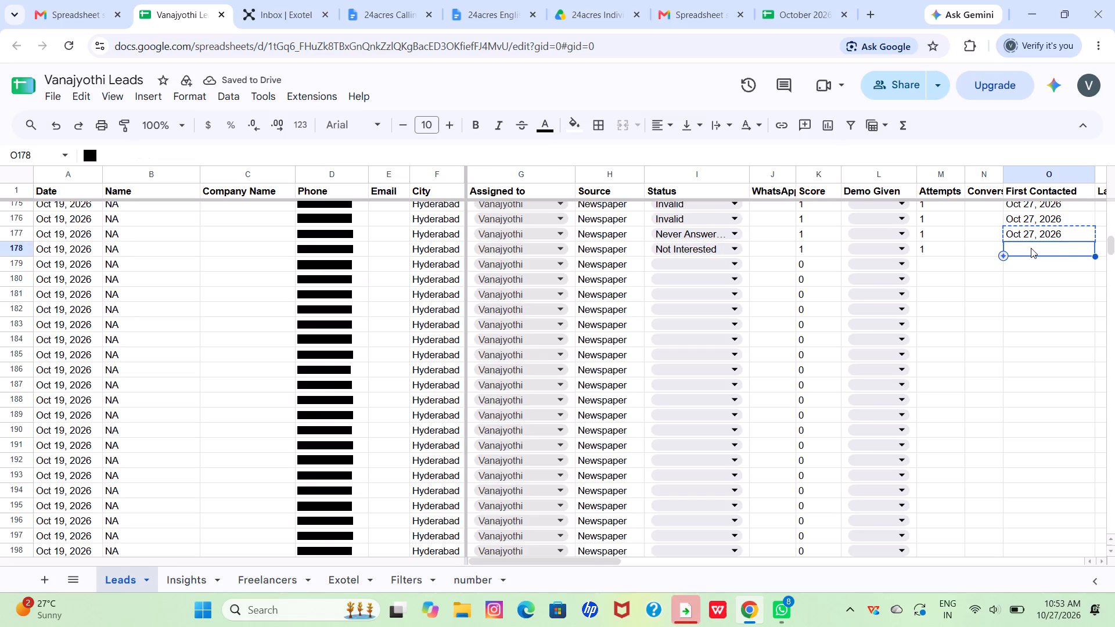
{"action": "key", "text": "ctrl+v"}
{"action": "scroll", "coordinate": [1031, 248], "scroll_direction": "left", "scroll_amount": 4}
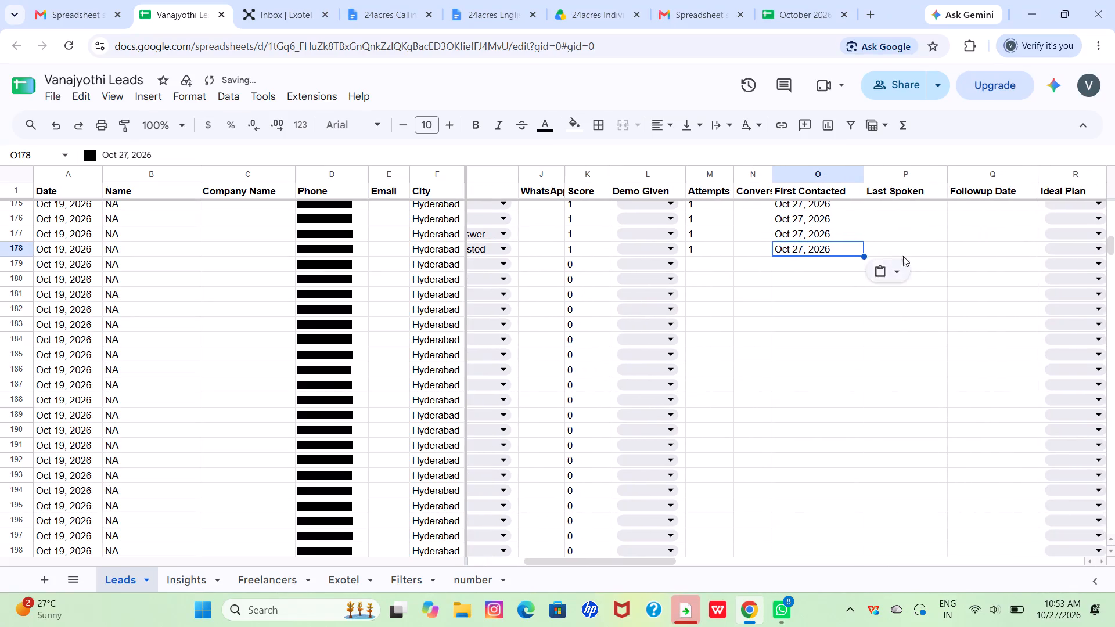
{"action": "left_click", "coordinate": [893, 246]}
{"action": "key", "text": "ctrl+v"}
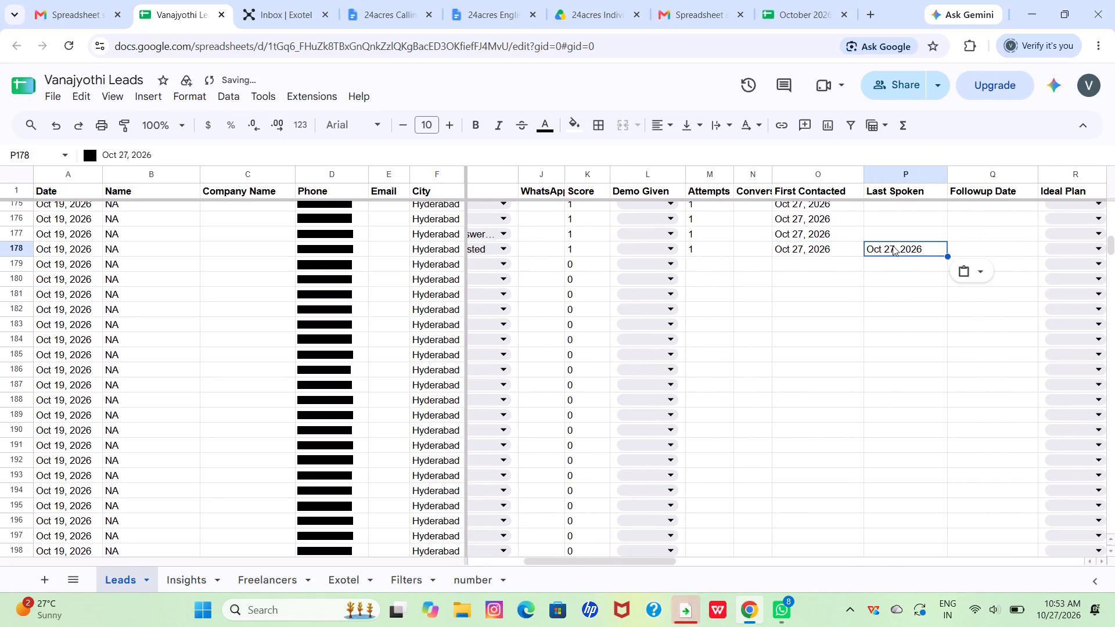
Add the note "already sold his property" to the row 178 lead.
{"action": "scroll", "coordinate": [893, 246], "scroll_direction": "left", "scroll_amount": 4}
{"action": "left_click", "coordinate": [983, 253]}
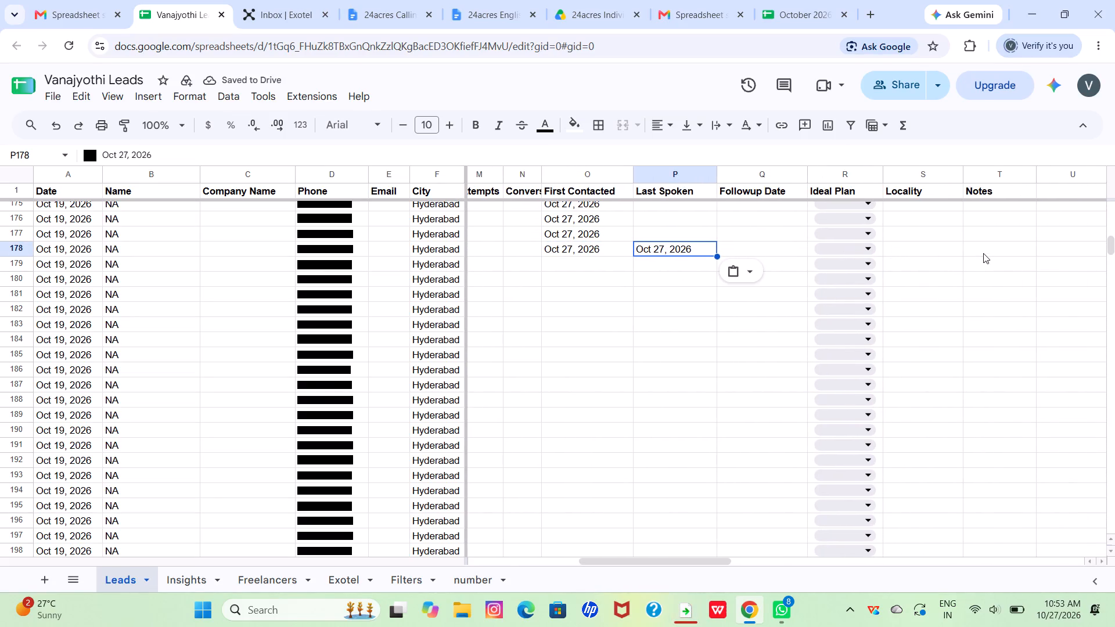
{"action": "type", "text": "alreay"}
{"action": "key", "text": "space"}
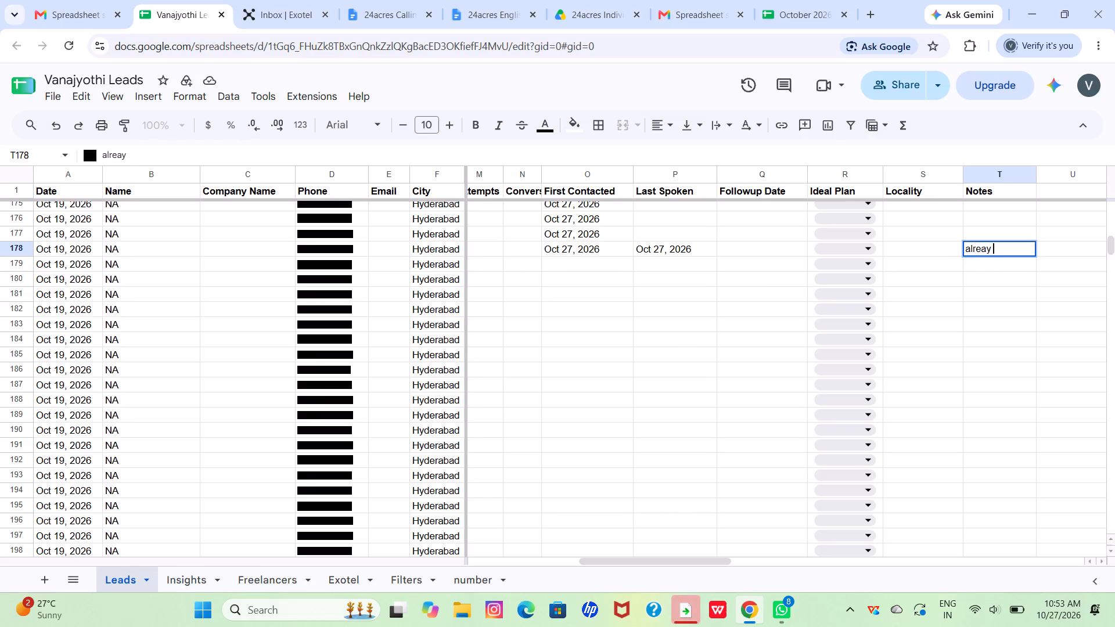
{"action": "key", "text": "BackSpace"}
{"action": "key", "text": "BackSpace"}
{"action": "key", "text": "BackSpace"}
{"action": "key", "text": "BackSpace"}
{"action": "type", "text": "eady sold his"}
{"action": "key", "text": "space"}
{"action": "type", "text": "property"}
{"action": "key", "text": "space"}
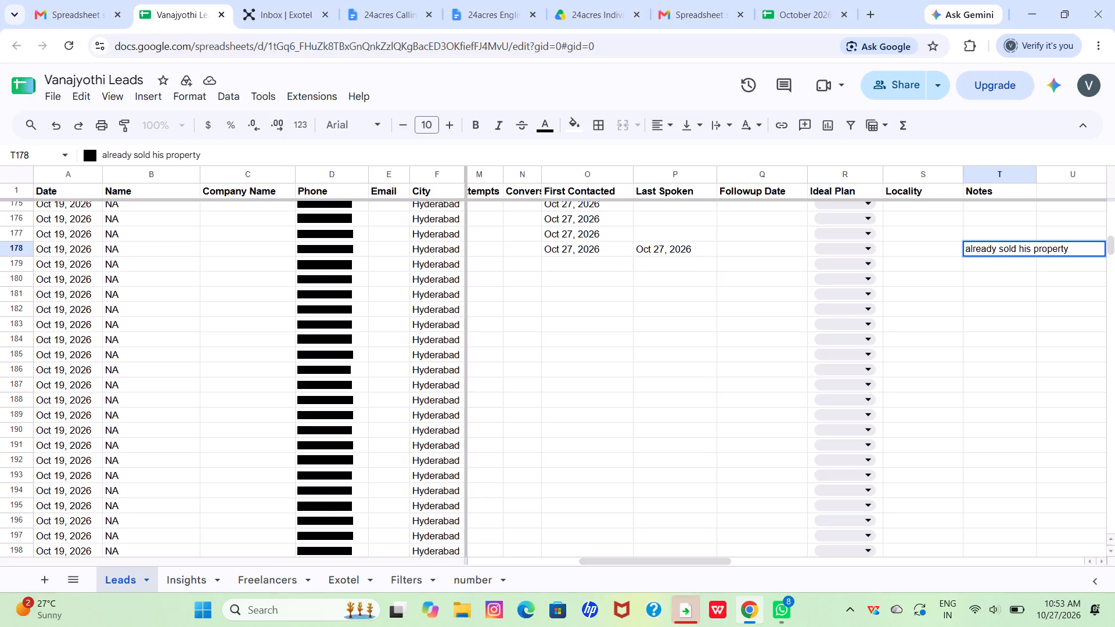
{"action": "key", "text": "Return"}
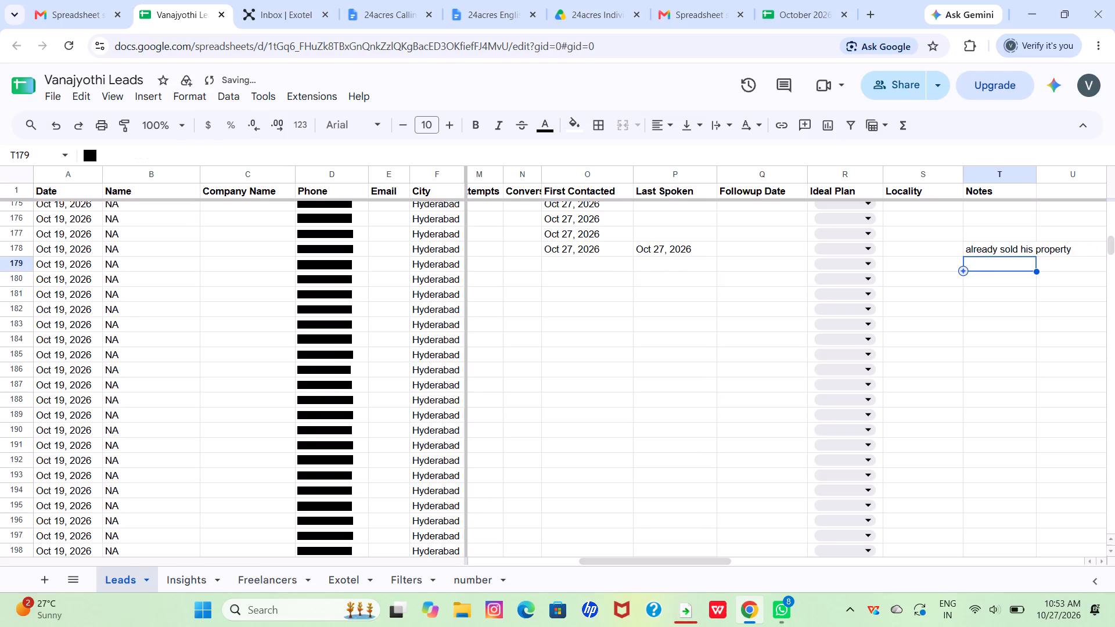
Review the contact dates and notes of the previously called leads in the rows above row 179.
{"action": "scroll", "coordinate": [983, 253], "scroll_direction": "up", "scroll_amount": 5}
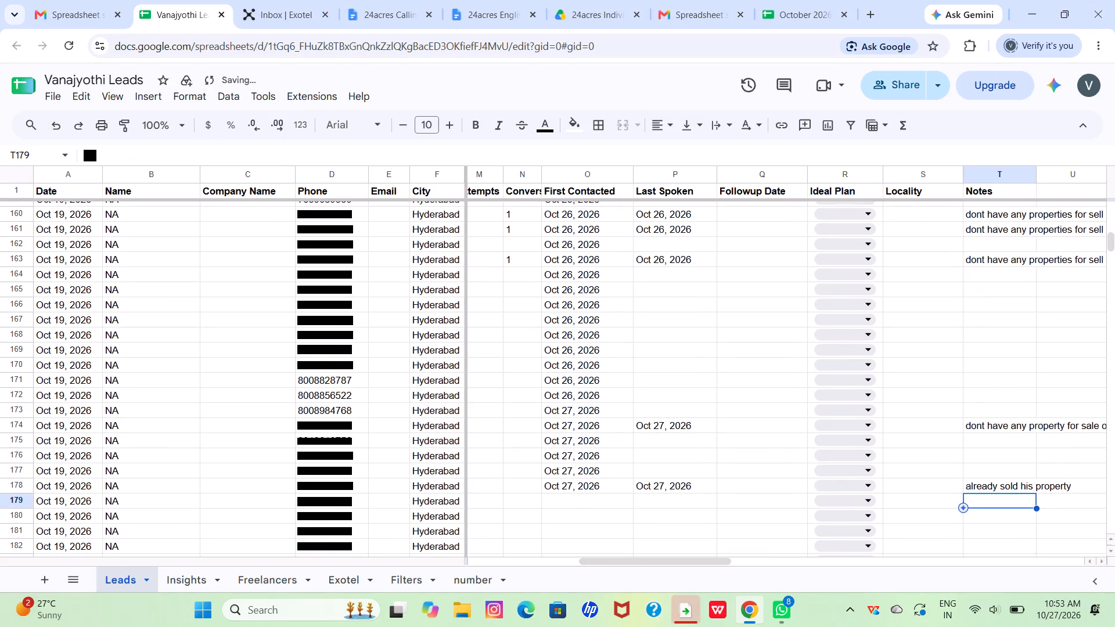
{"action": "scroll", "coordinate": [983, 253], "scroll_direction": "left", "scroll_amount": 3}
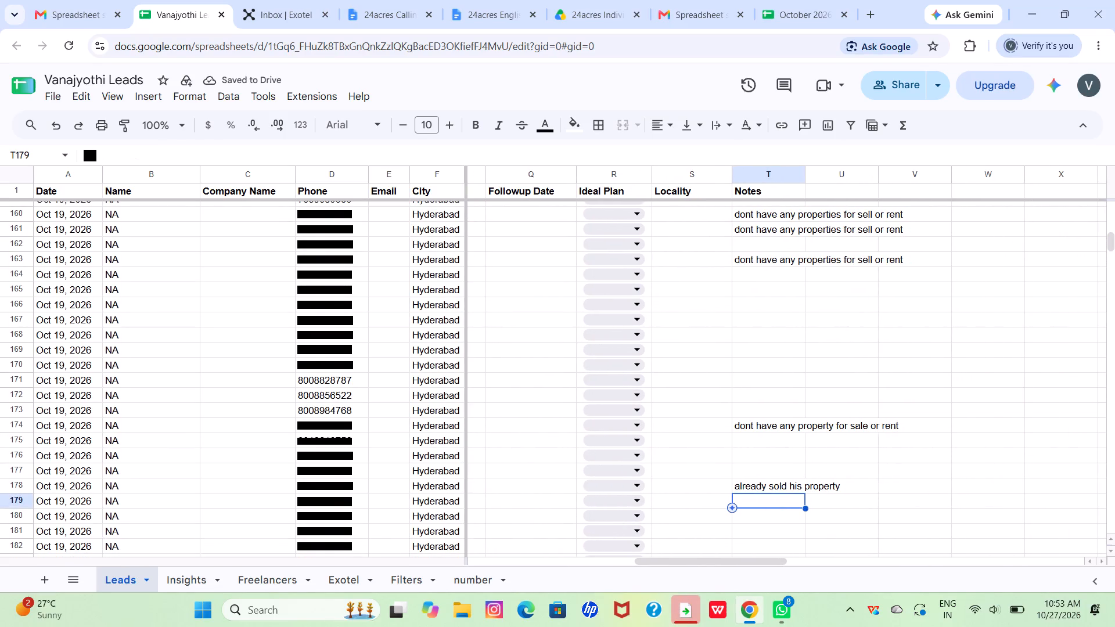
{"action": "scroll", "coordinate": [983, 253], "scroll_direction": "right", "scroll_amount": 3}
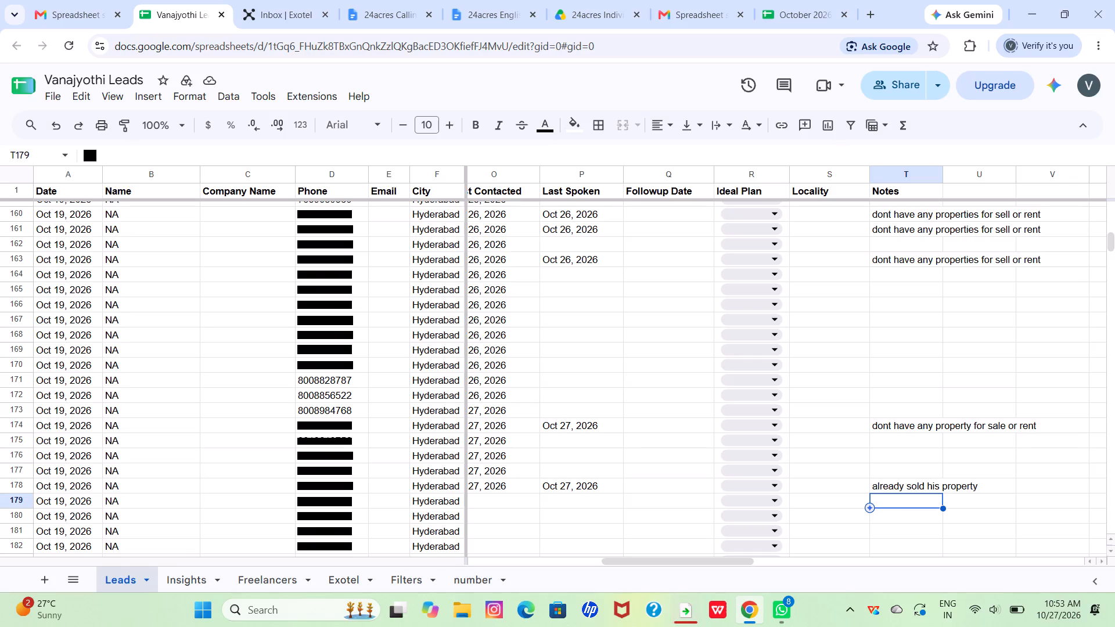
{"action": "scroll", "coordinate": [983, 253], "scroll_direction": "up", "scroll_amount": 2}
{"action": "scroll", "coordinate": [983, 253], "scroll_direction": "down", "scroll_amount": 2}
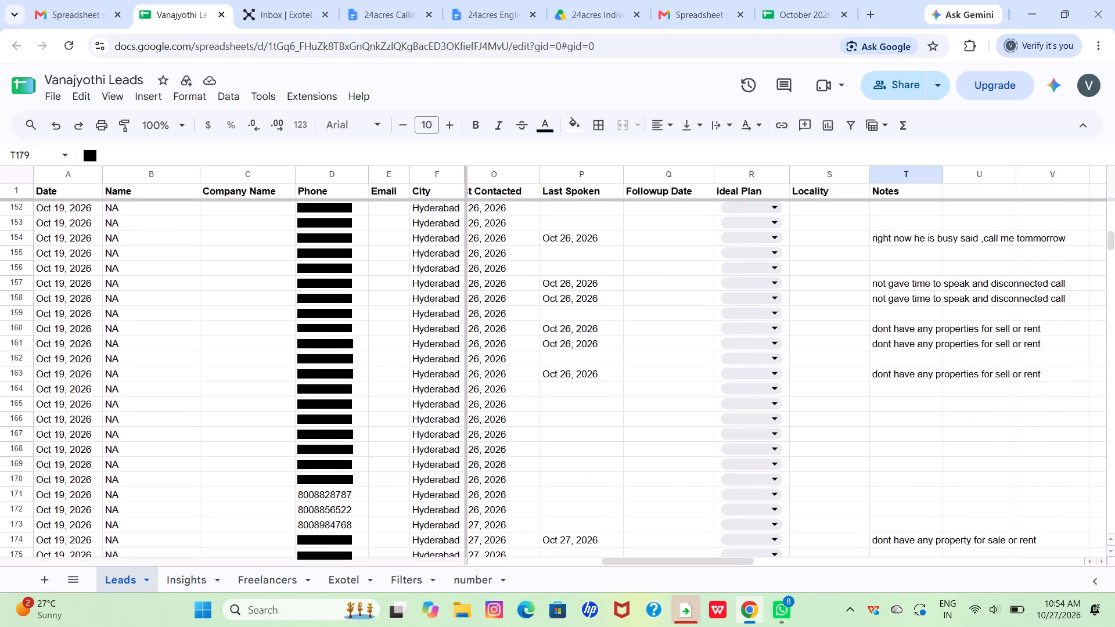
{"action": "scroll", "coordinate": [983, 253], "scroll_direction": "down", "scroll_amount": 4}
{"action": "scroll", "coordinate": [983, 253], "scroll_direction": "up", "scroll_amount": 5}
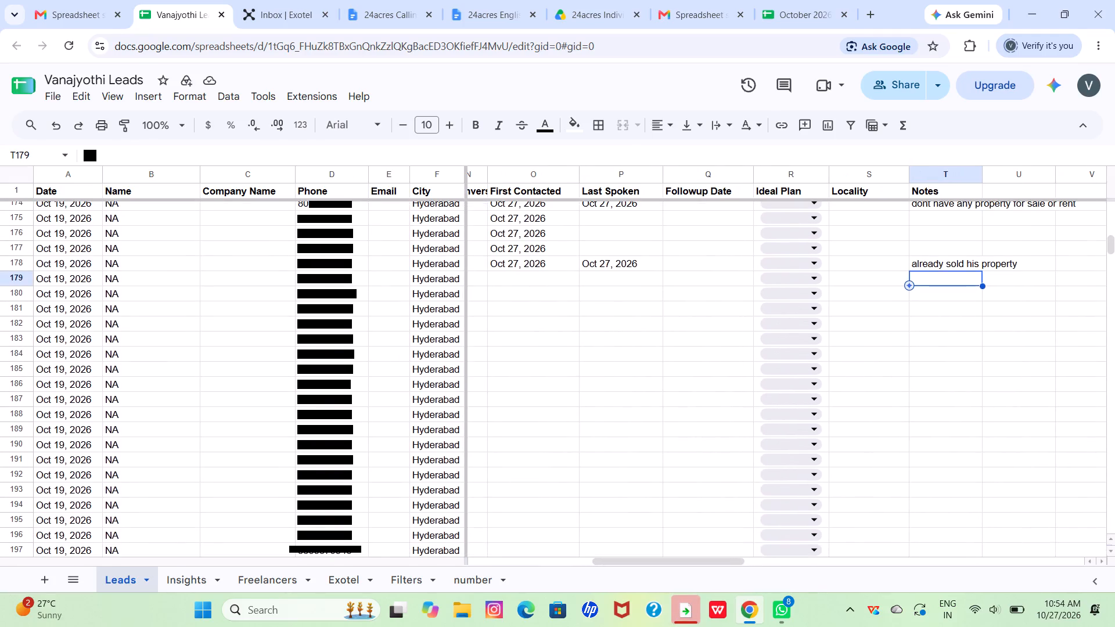
Copy the phone number of the next uncontacted newspaper lead in row 179.
{"action": "scroll", "coordinate": [983, 253], "scroll_direction": "right", "scroll_amount": 7}
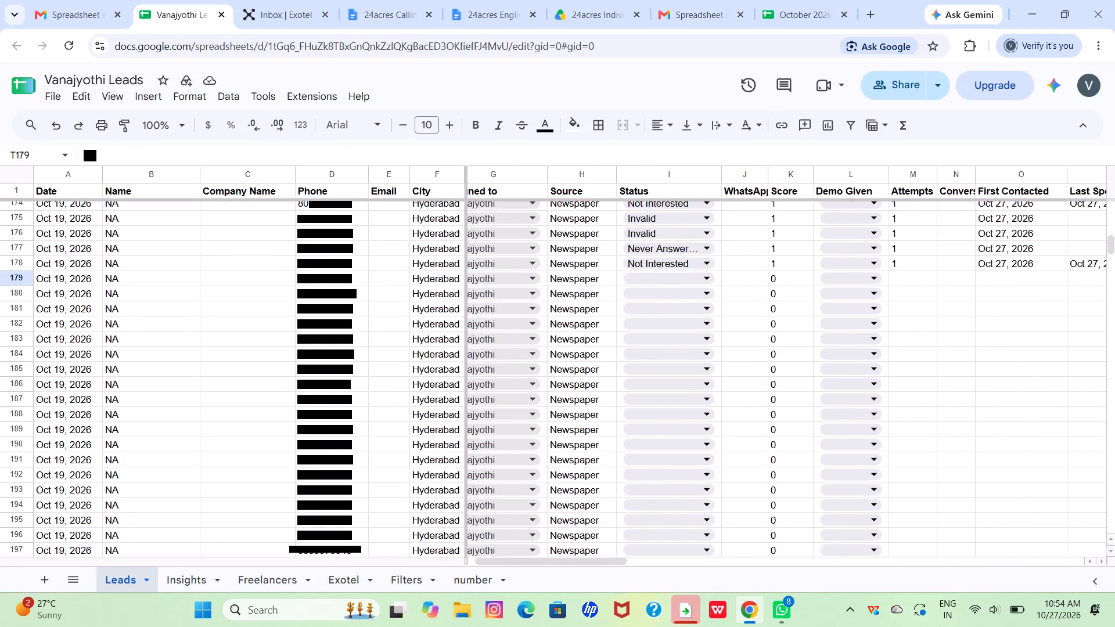
{"action": "scroll", "coordinate": [983, 253], "scroll_direction": "right", "scroll_amount": 3}
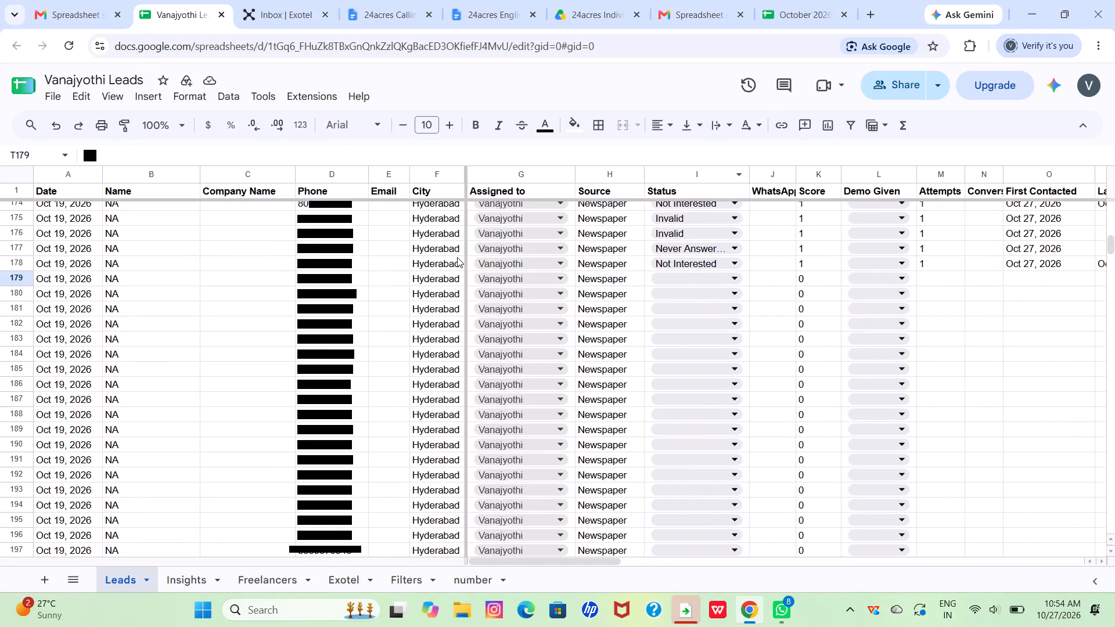
{"action": "left_click", "coordinate": [348, 283]}
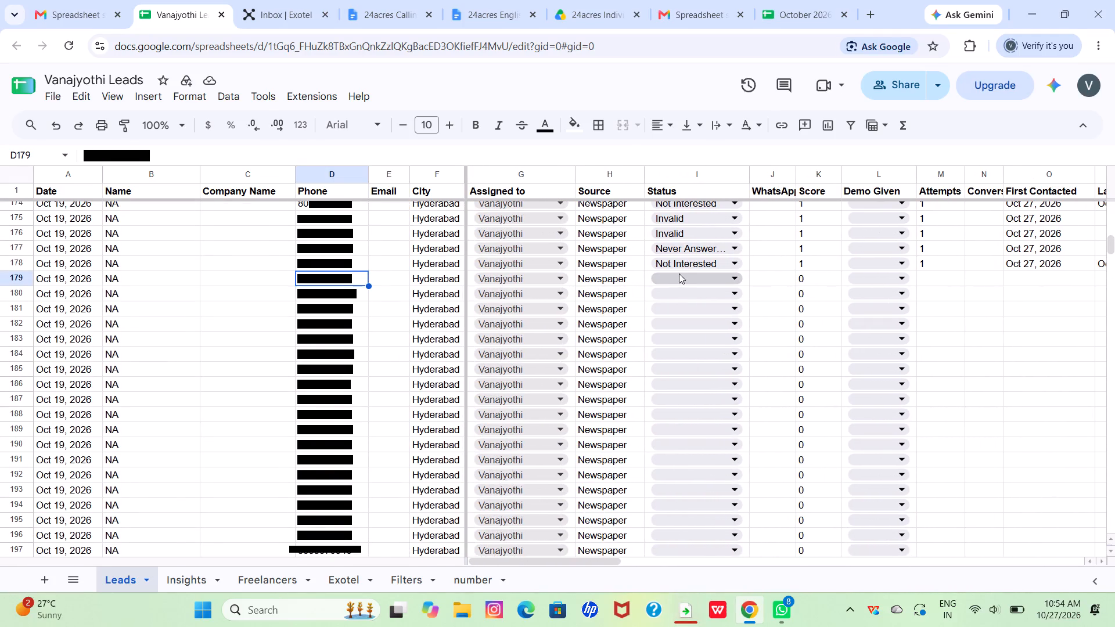
{"action": "scroll", "coordinate": [669, 273], "scroll_direction": "left", "scroll_amount": 2}
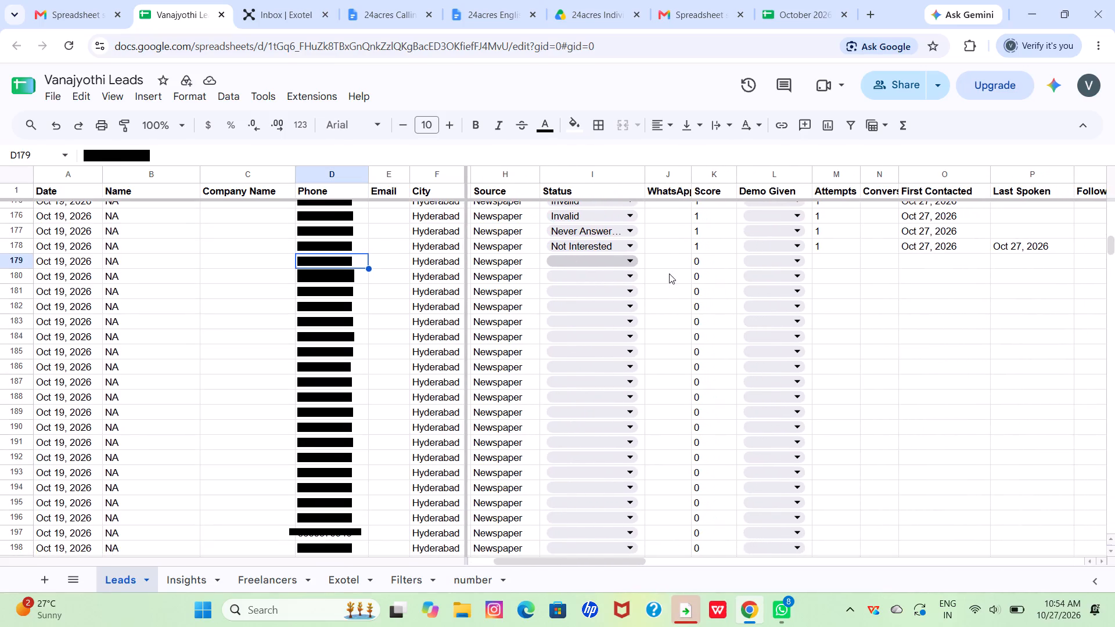
{"action": "key", "text": "ctrl+c"}
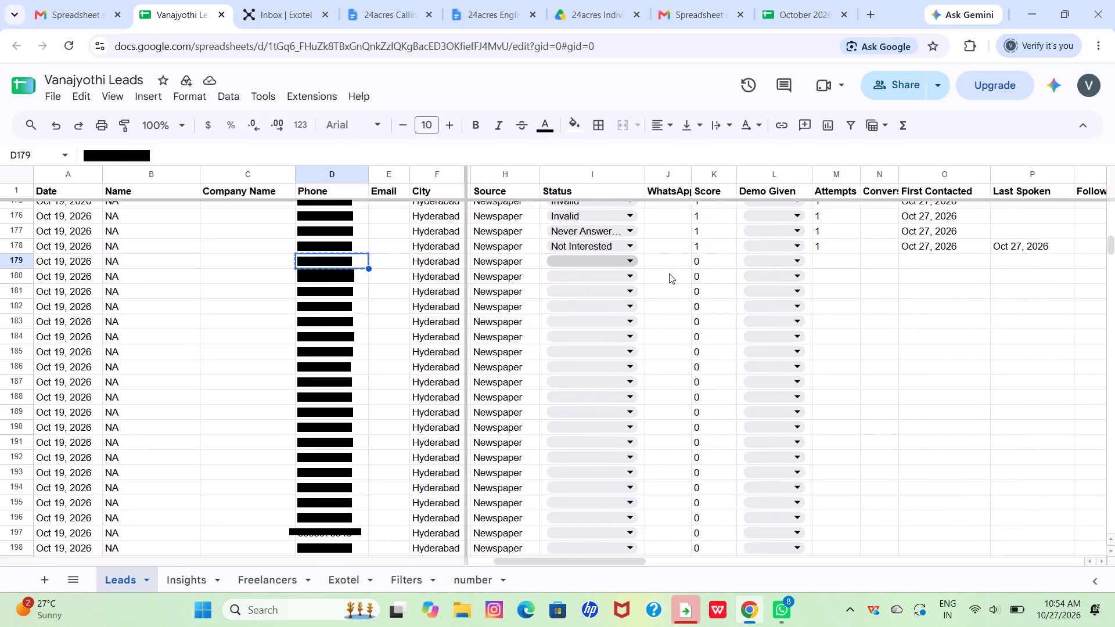
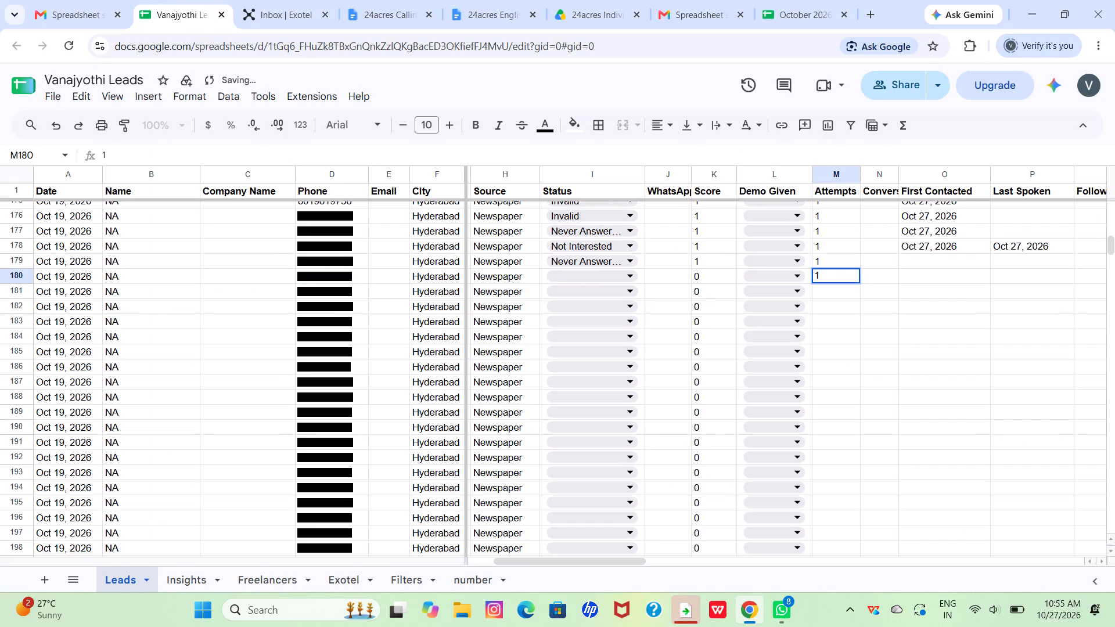
Enter 1 in the conversations column for the Not Interested leads in rows 178 and 174.
{"action": "left_click", "coordinate": [872, 254]}
{"action": "key", "text": "1"}
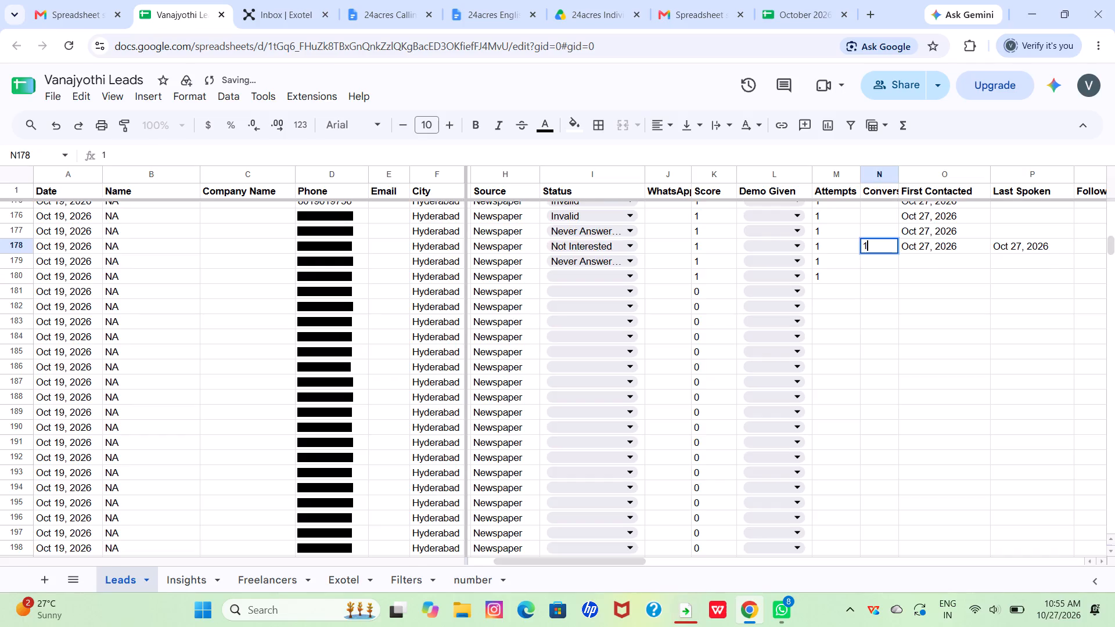
{"action": "scroll", "coordinate": [872, 254], "scroll_direction": "up", "scroll_amount": 1}
{"action": "key", "text": "Return"}
{"action": "scroll", "coordinate": [872, 254], "scroll_direction": "up", "scroll_amount": 2}
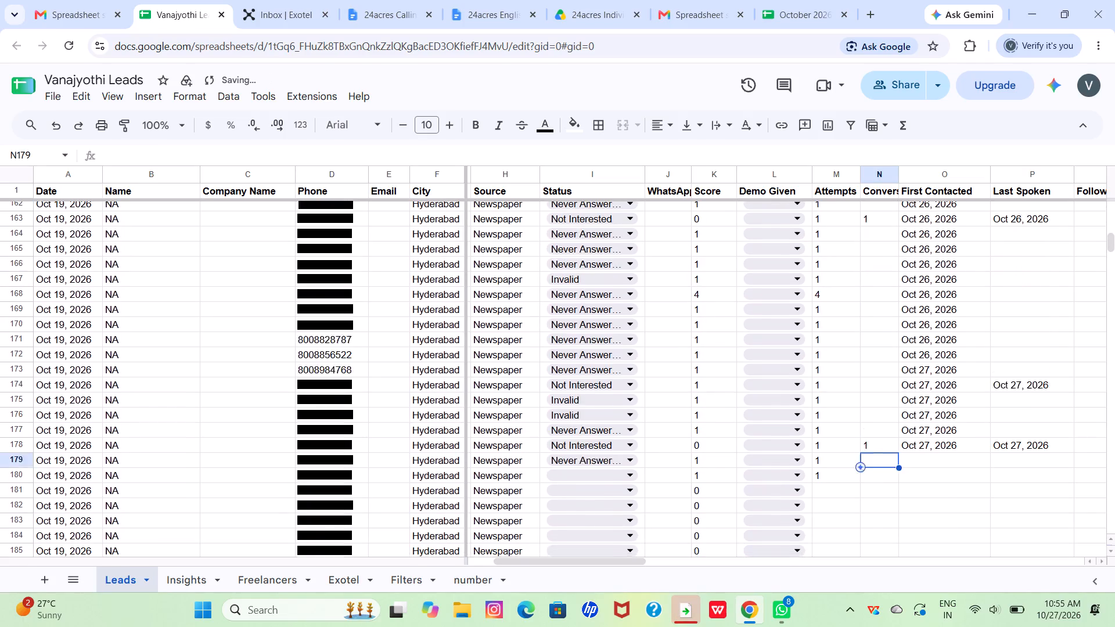
{"action": "scroll", "coordinate": [872, 254], "scroll_direction": "up", "scroll_amount": 1}
{"action": "left_click", "coordinate": [871, 445]}
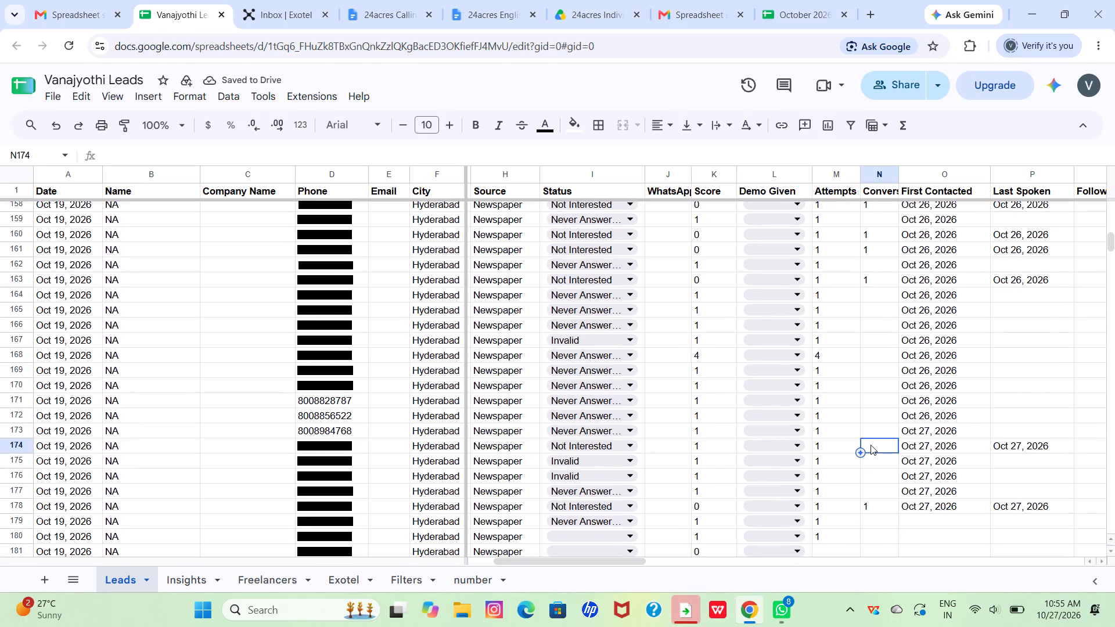
{"action": "key", "text": "1"}
{"action": "left_click", "coordinate": [959, 457]}
Set the status of the newspaper lead in row 180 to Never Answered.
{"action": "scroll", "coordinate": [959, 457], "scroll_direction": "down", "scroll_amount": 5}
{"action": "scroll", "coordinate": [959, 457], "scroll_direction": "up", "scroll_amount": 1}
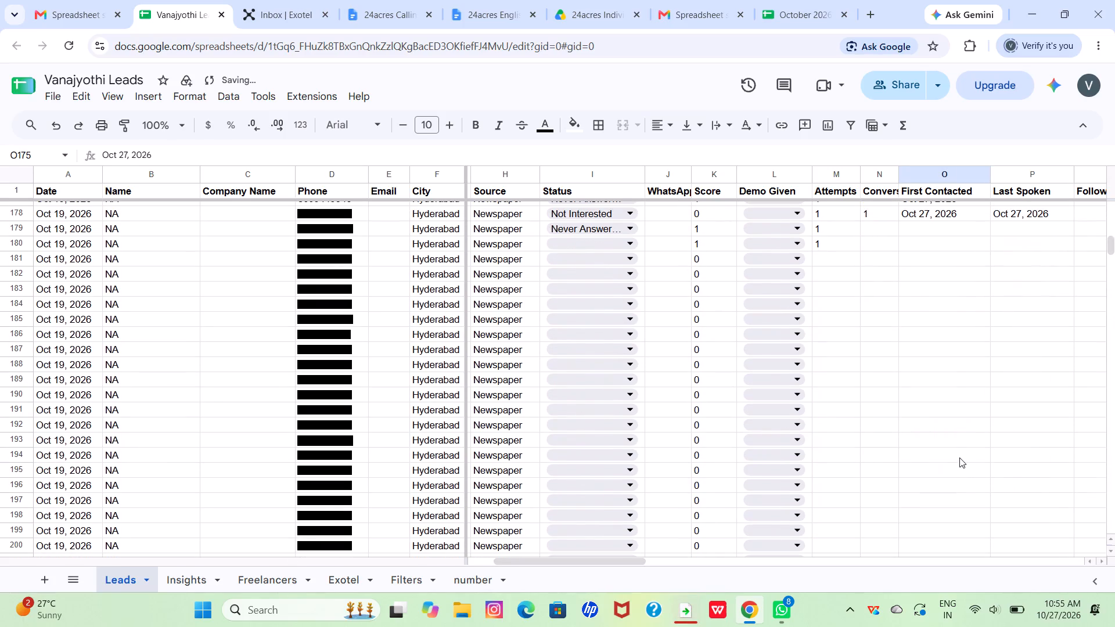
{"action": "left_click", "coordinate": [609, 247]}
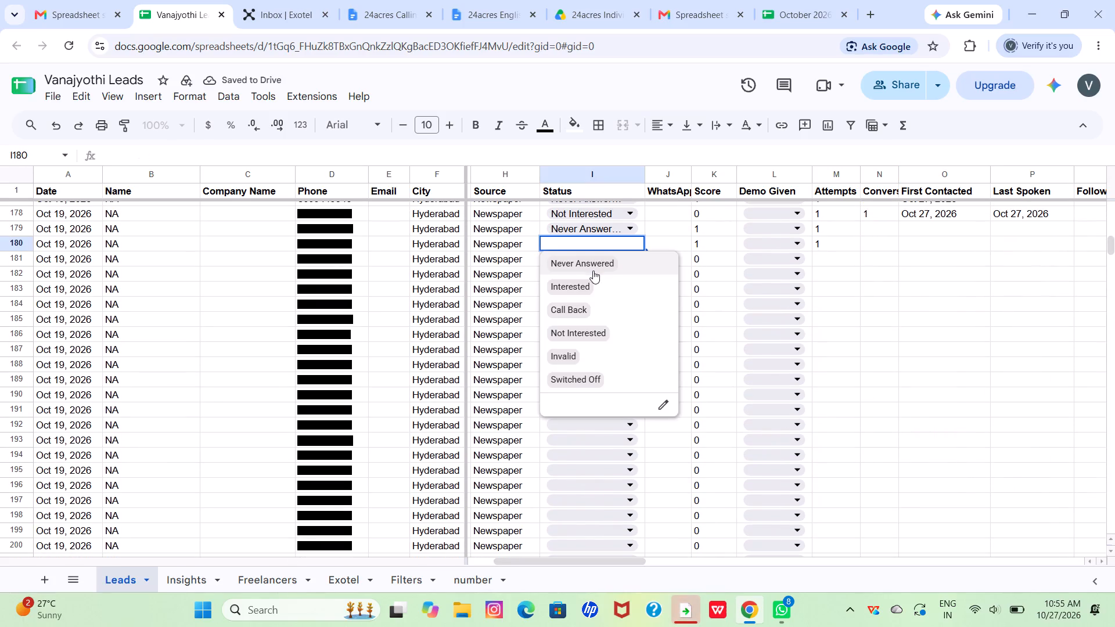
{"action": "left_click", "coordinate": [593, 270]}
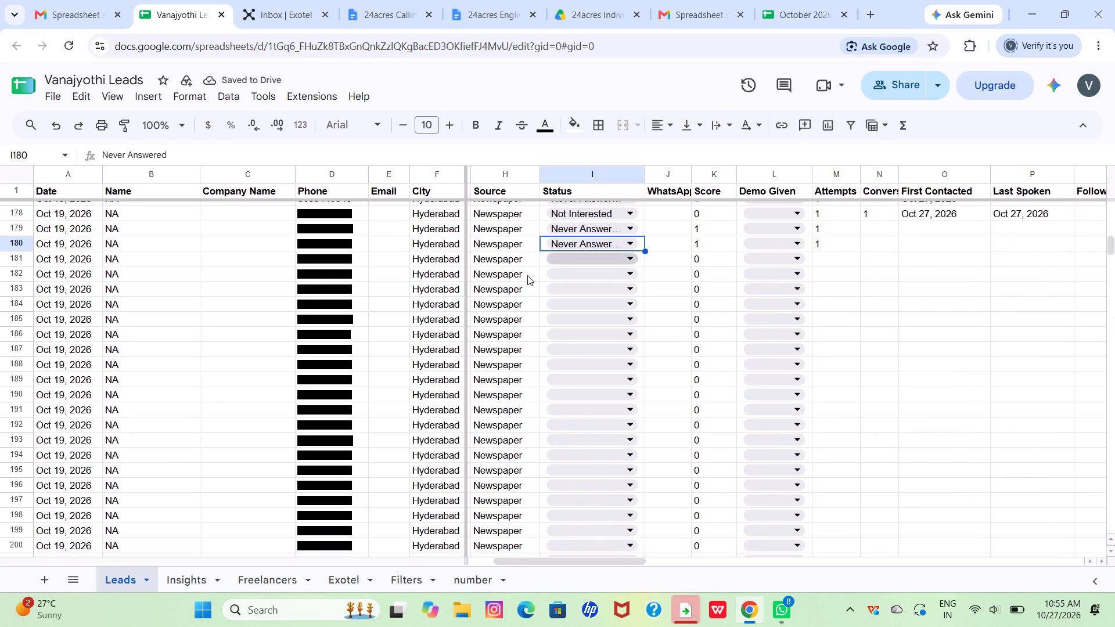
Select the phone number of the next uncontacted newspaper lead in row 181.
{"action": "left_click", "coordinate": [348, 255]}
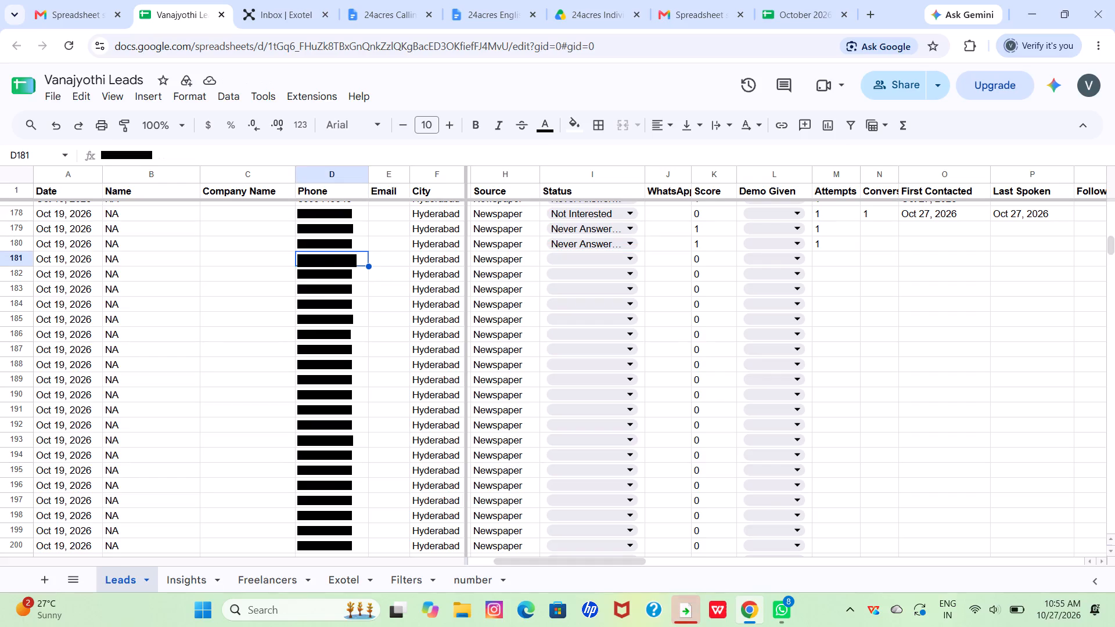
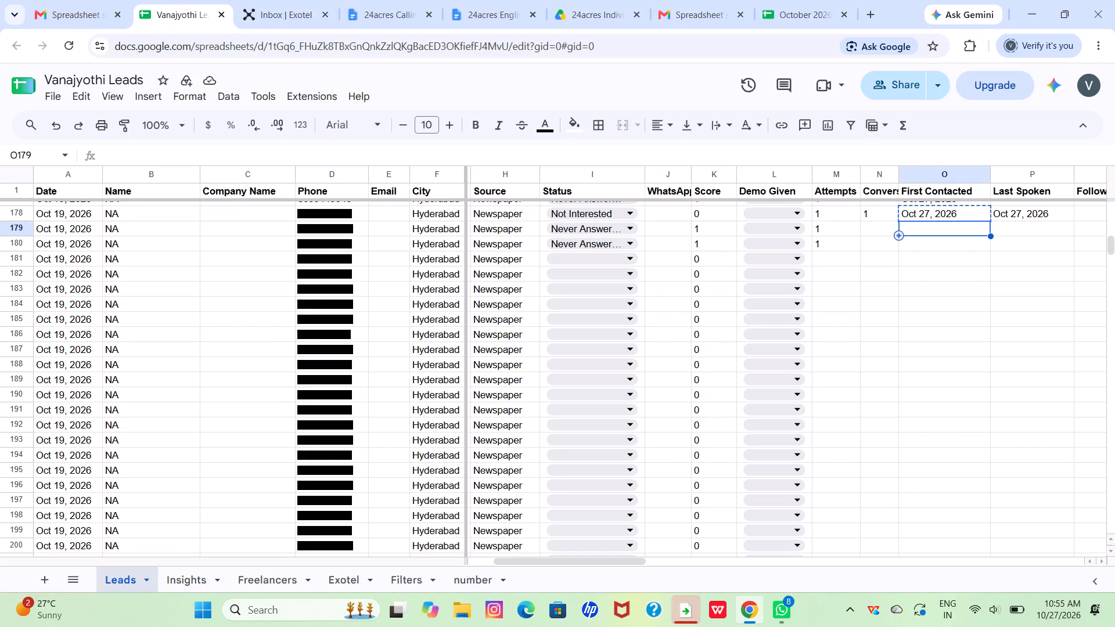
Paste Oct 27, 2026 as the First Contacted date for the newspaper leads in rows 179 to 184.
{"action": "key", "text": "ctrl+v"}
{"action": "left_click", "coordinate": [927, 246]}
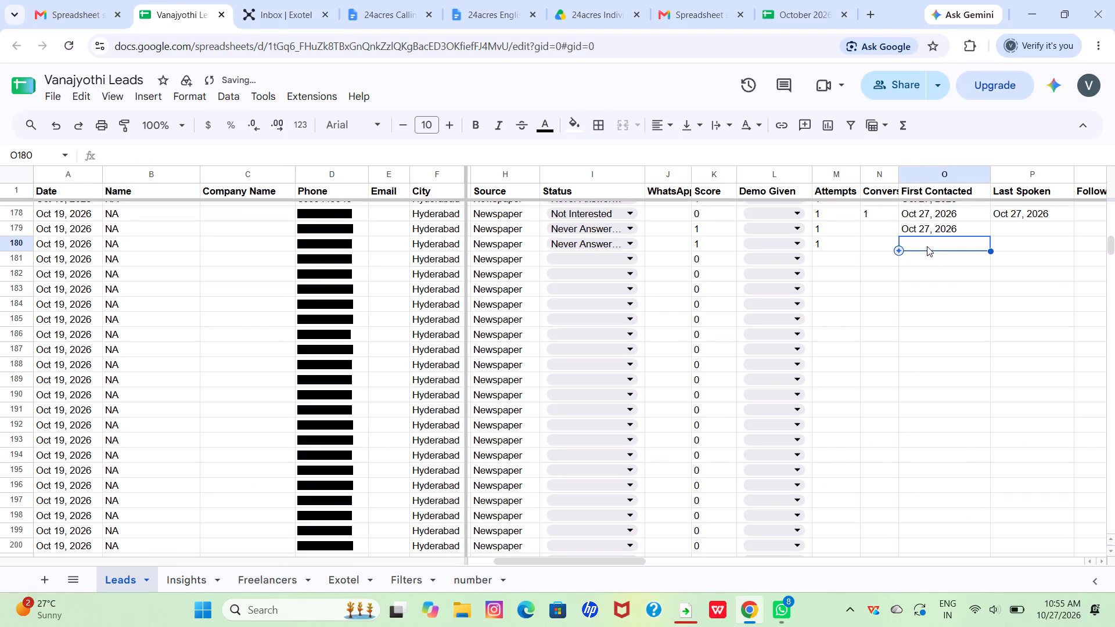
{"action": "key", "text": "ctrl+v"}
{"action": "left_click", "coordinate": [927, 259]}
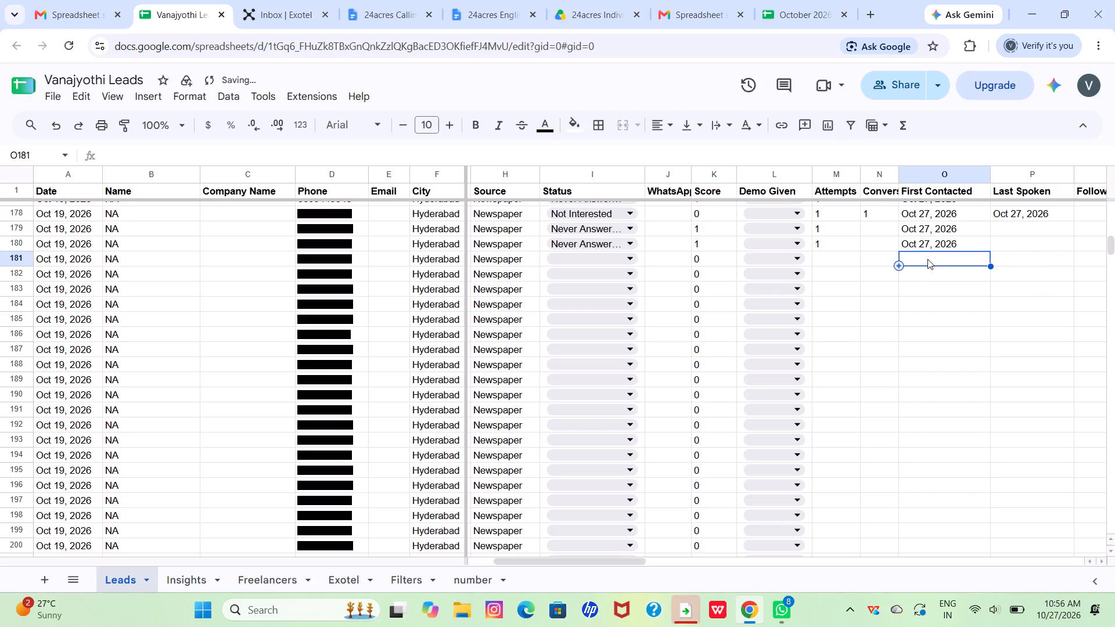
{"action": "key", "text": "ctrl+v"}
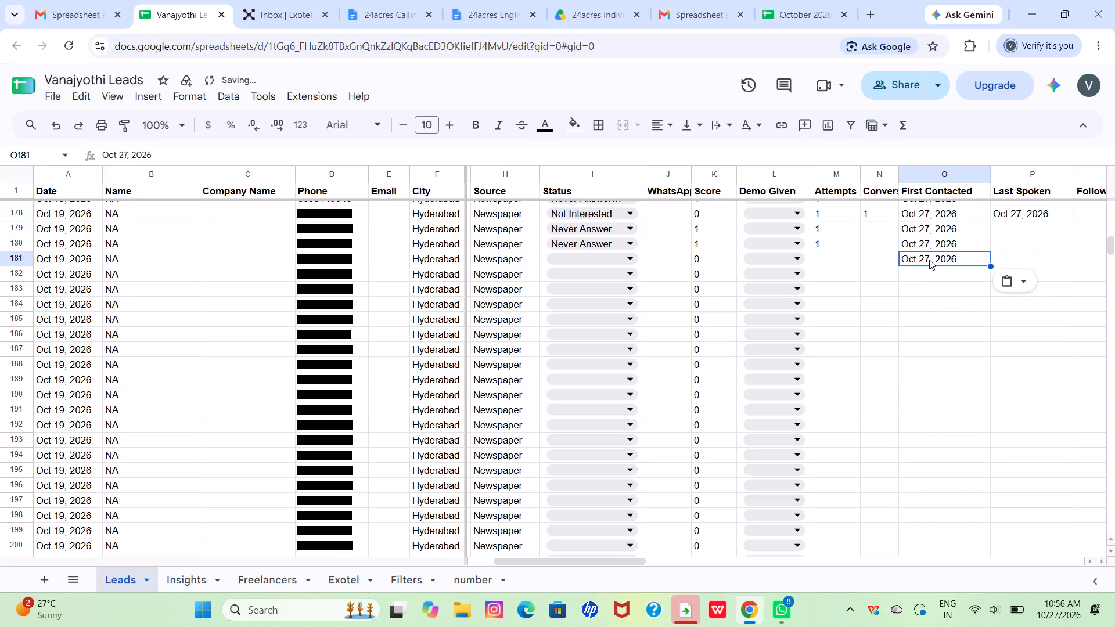
{"action": "left_click", "coordinate": [931, 268]}
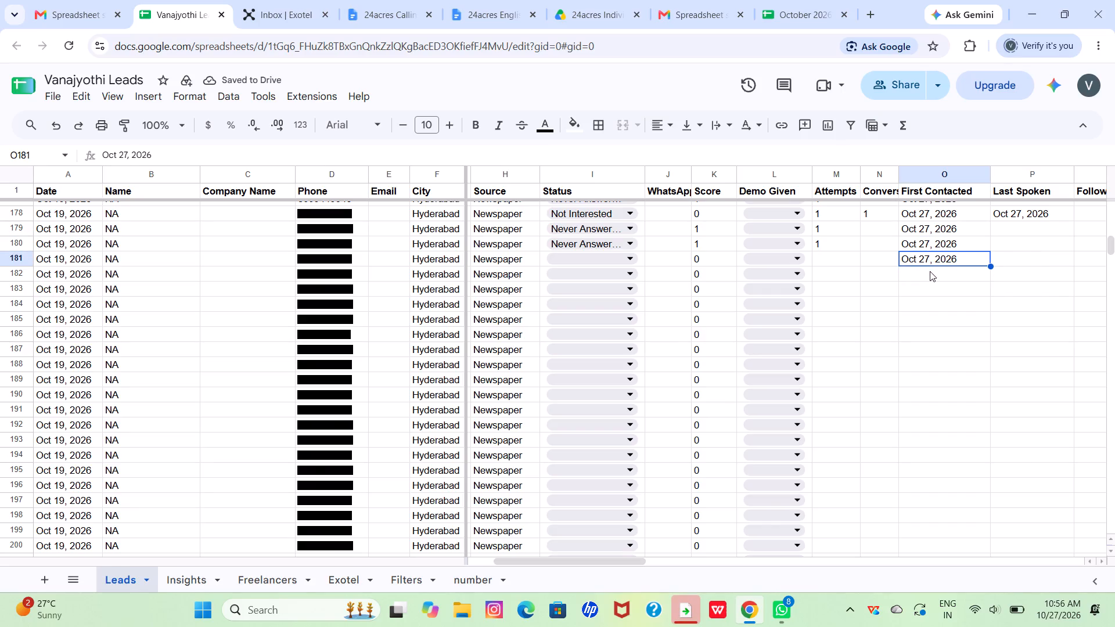
{"action": "left_click", "coordinate": [929, 272]}
{"action": "key", "text": "ctrl+v"}
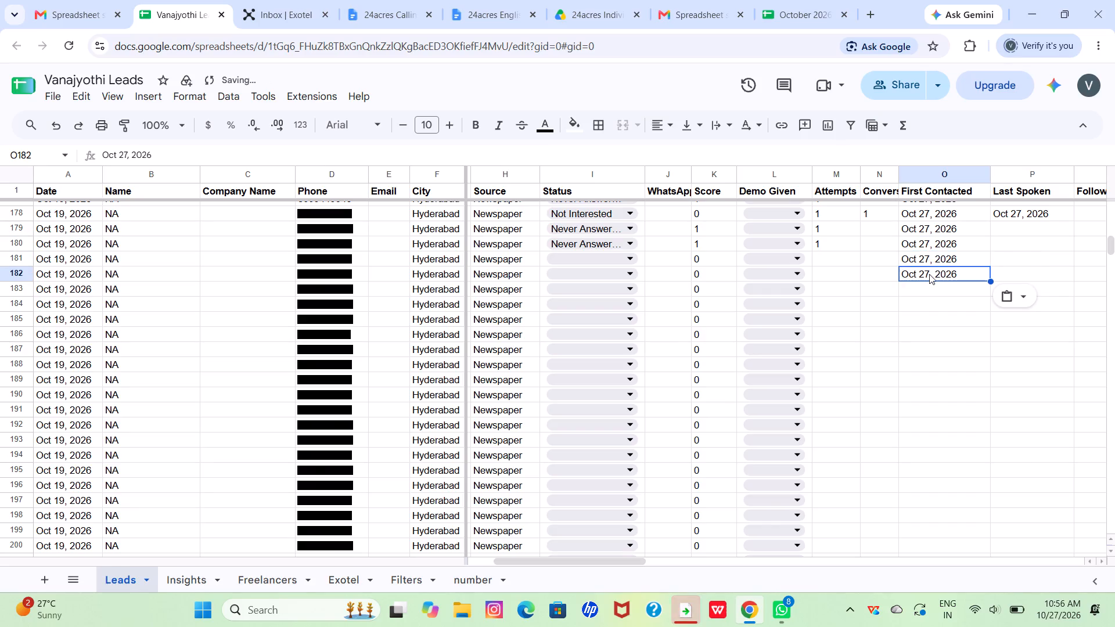
{"action": "left_click", "coordinate": [929, 291]}
{"action": "key", "text": "ctrl+v"}
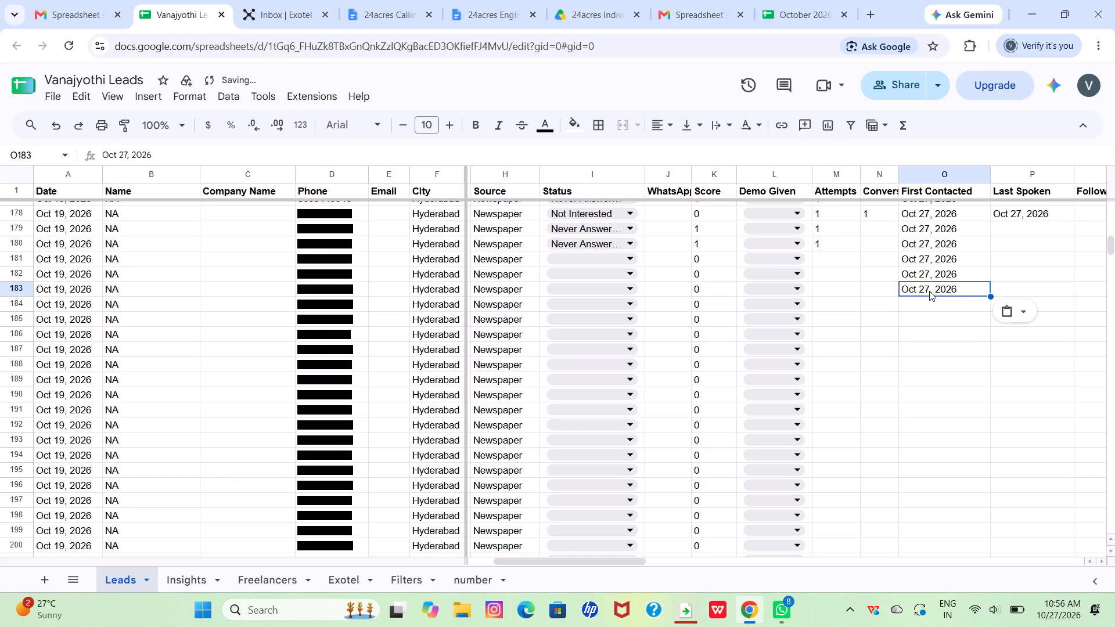
{"action": "left_click", "coordinate": [929, 304]}
{"action": "key", "text": "ctrl+v"}
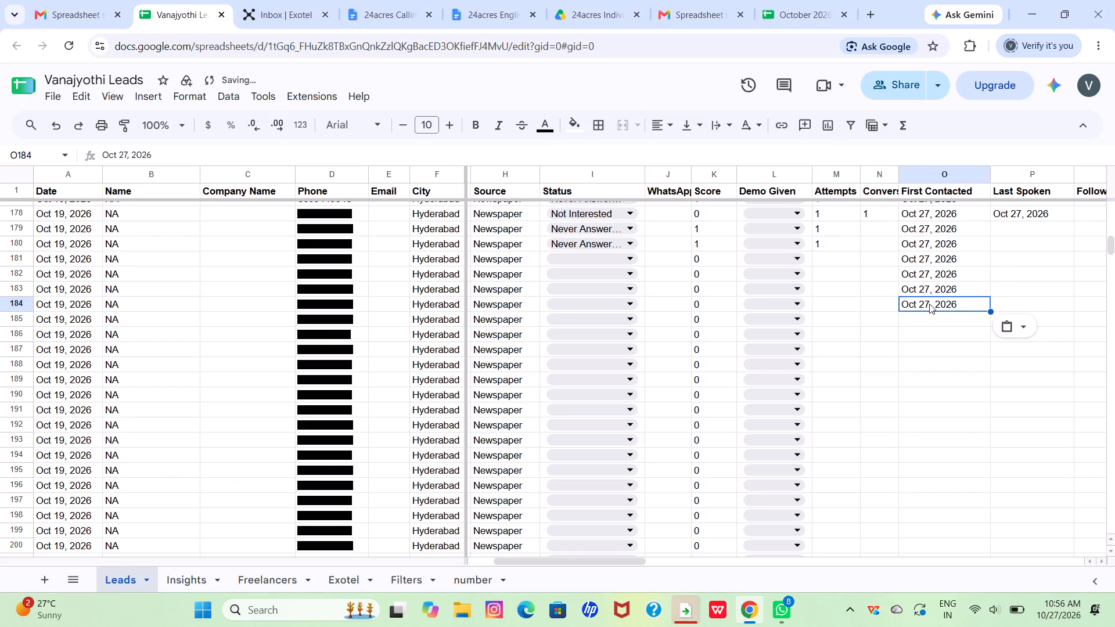
Fill the First Contacted column with Oct 27, 2026 for the newspaper leads in rows 185 to 190.
{"action": "left_click", "coordinate": [934, 327]}
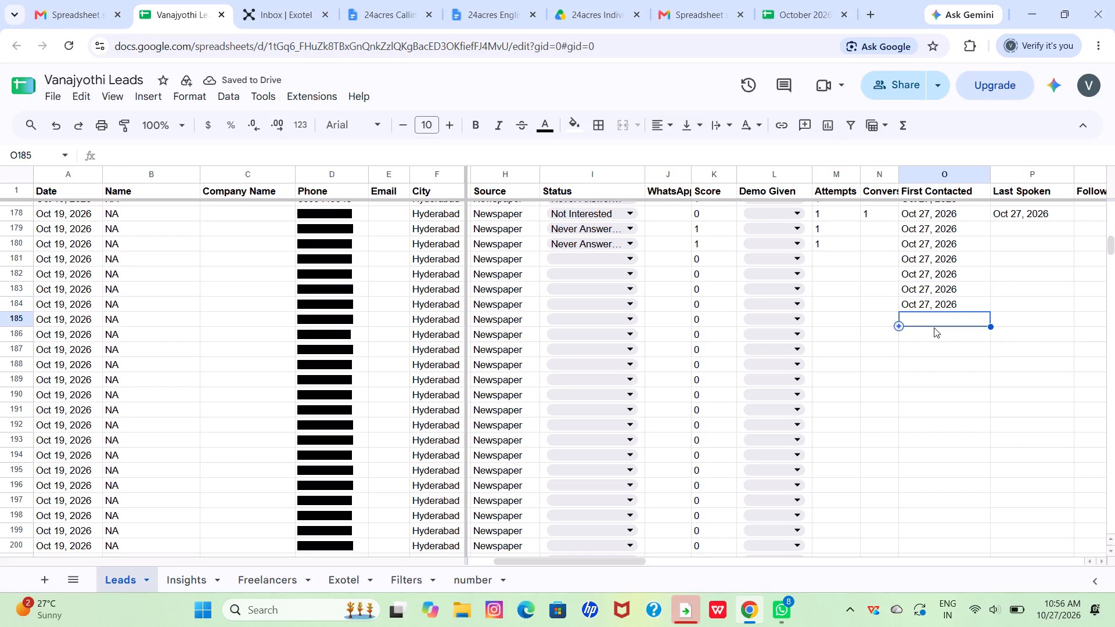
{"action": "key", "text": "ctrl+v"}
{"action": "left_click", "coordinate": [936, 331]}
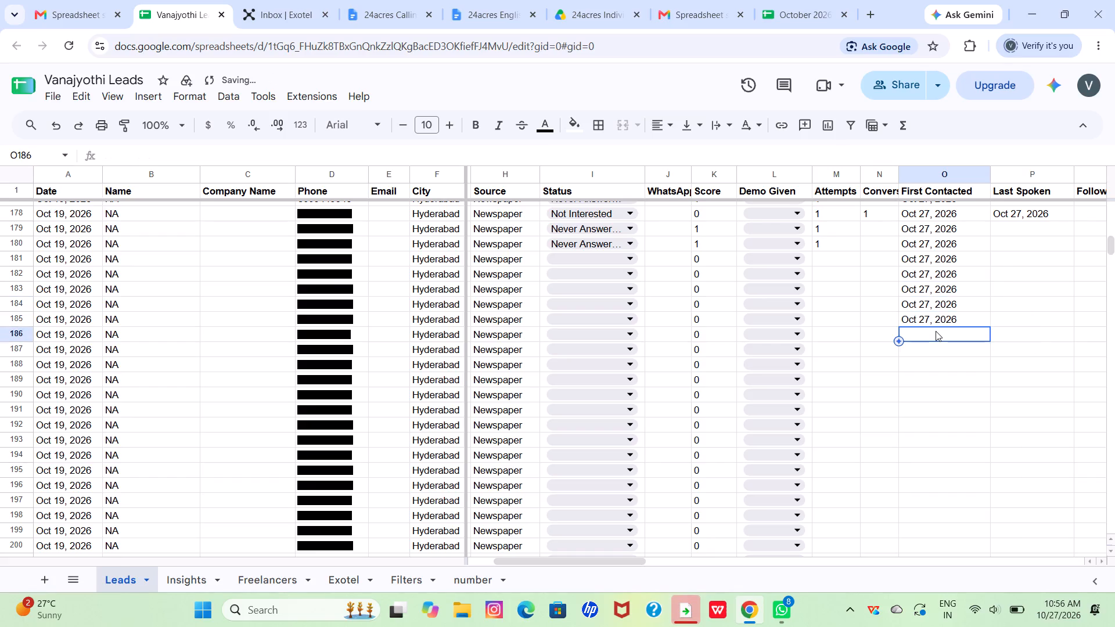
{"action": "key", "text": "ctrl+v"}
{"action": "left_click", "coordinate": [938, 351]}
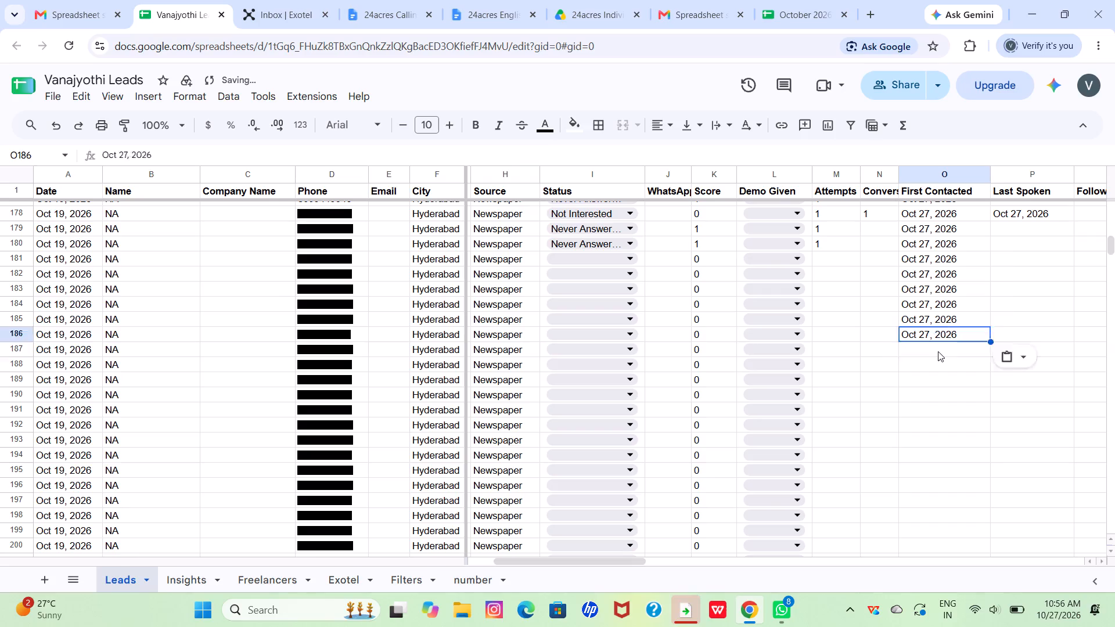
{"action": "key", "text": "ctrl+v"}
{"action": "left_click", "coordinate": [939, 374]}
{"action": "key", "text": "ctrl+v"}
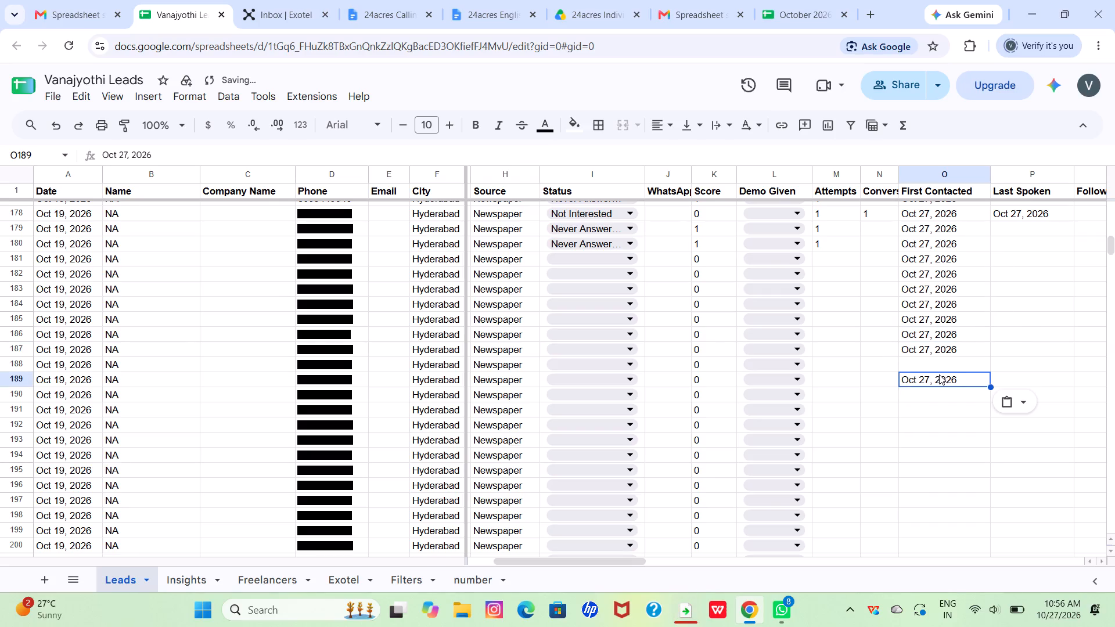
{"action": "key", "text": "ctrl+v"}
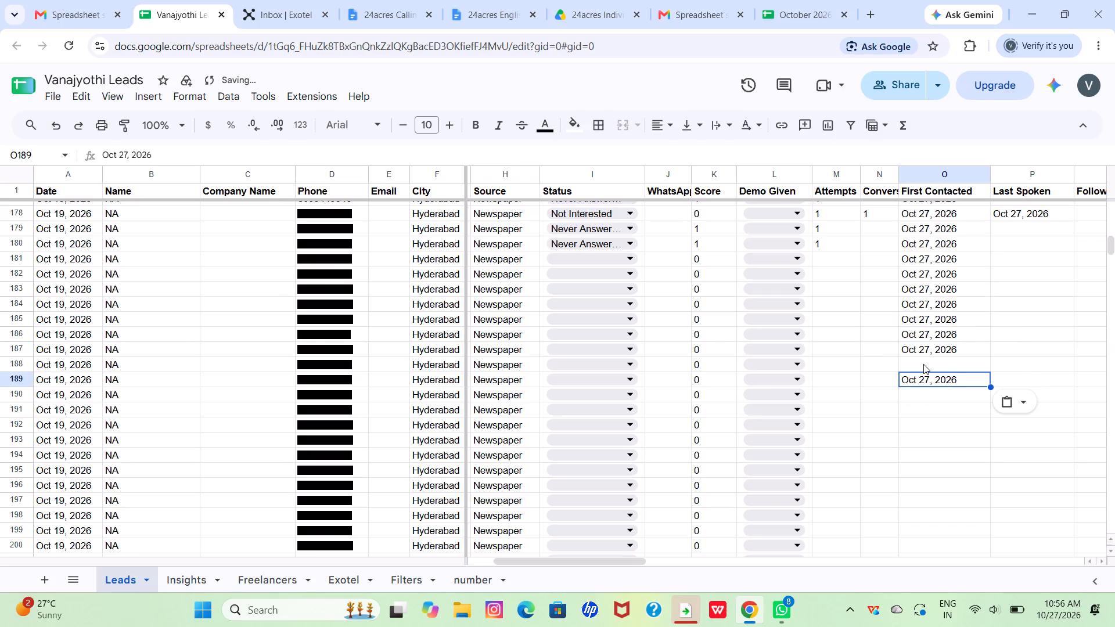
{"action": "left_click", "coordinate": [923, 364]}
{"action": "key", "text": "ctrl+v"}
{"action": "left_click", "coordinate": [927, 395]}
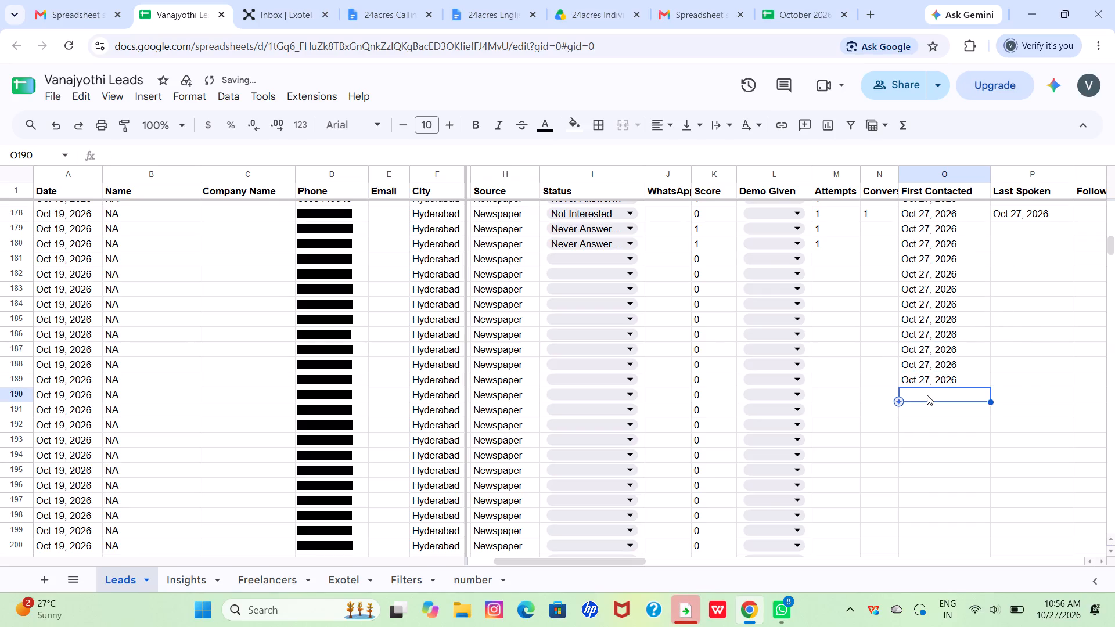
{"action": "key", "text": "ctrl+v"}
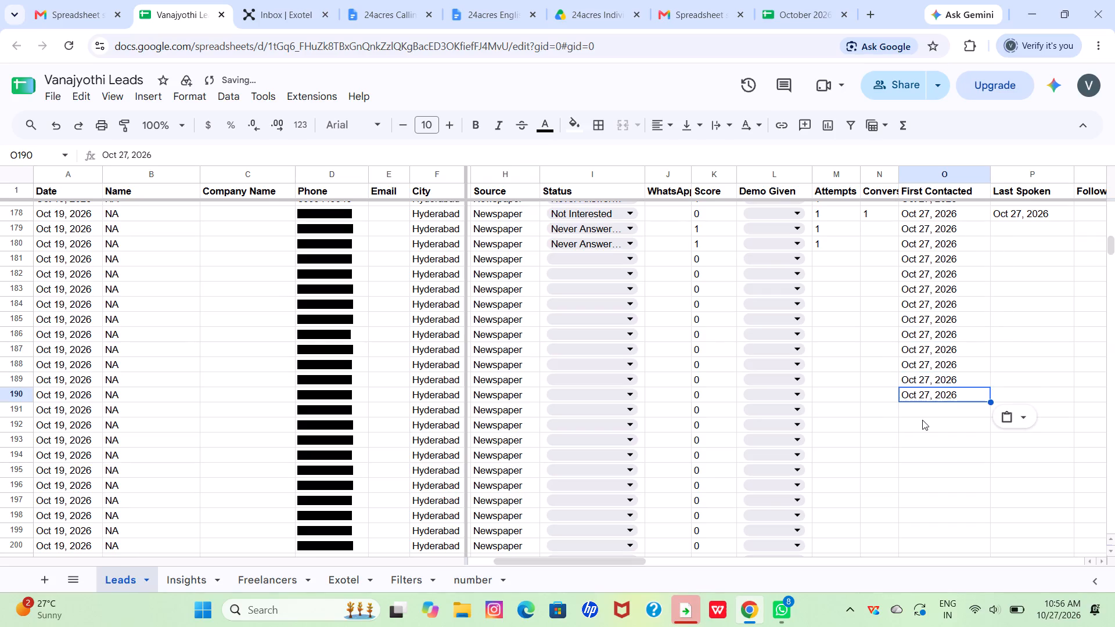
Enter the First Contacted date Oct 27, 2026 for the newspaper leads in rows 191 to 196.
{"action": "scroll", "coordinate": [922, 420], "scroll_direction": "down", "scroll_amount": 4}
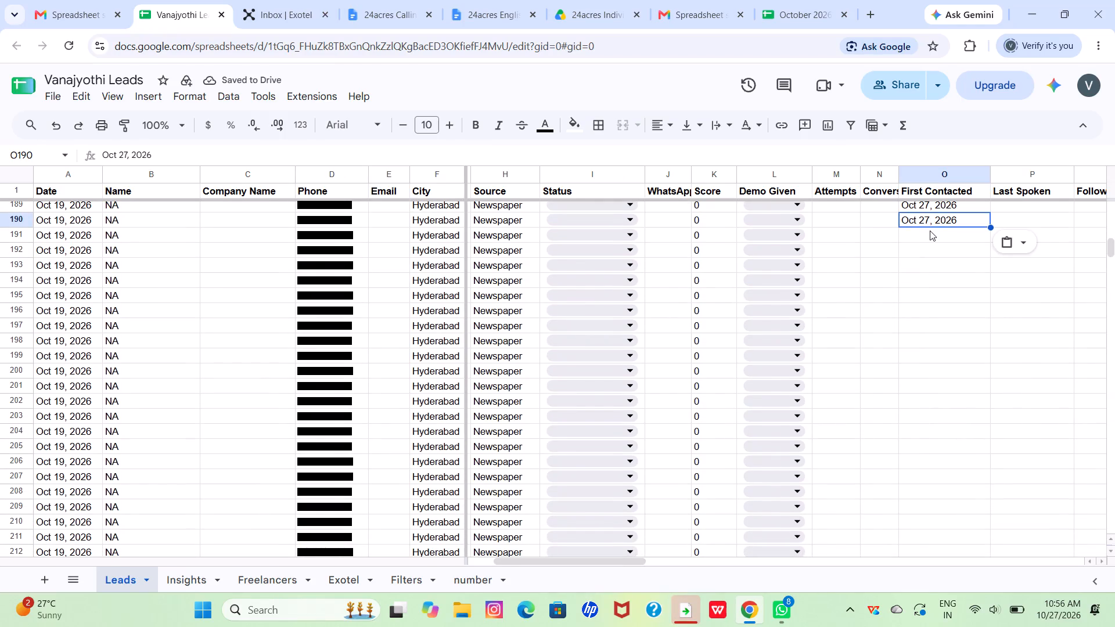
{"action": "left_click", "coordinate": [930, 230]}
{"action": "key", "text": "ctrl+v"}
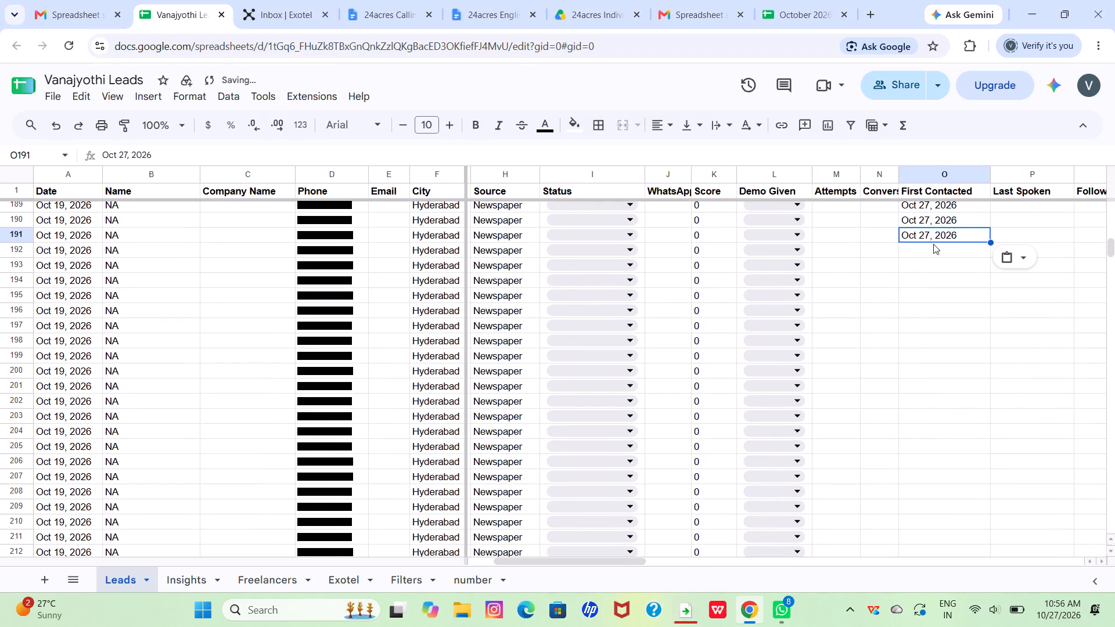
{"action": "left_click", "coordinate": [937, 255]}
{"action": "key", "text": "ctrl+v"}
{"action": "left_click", "coordinate": [937, 268], "text": "ctrl"}
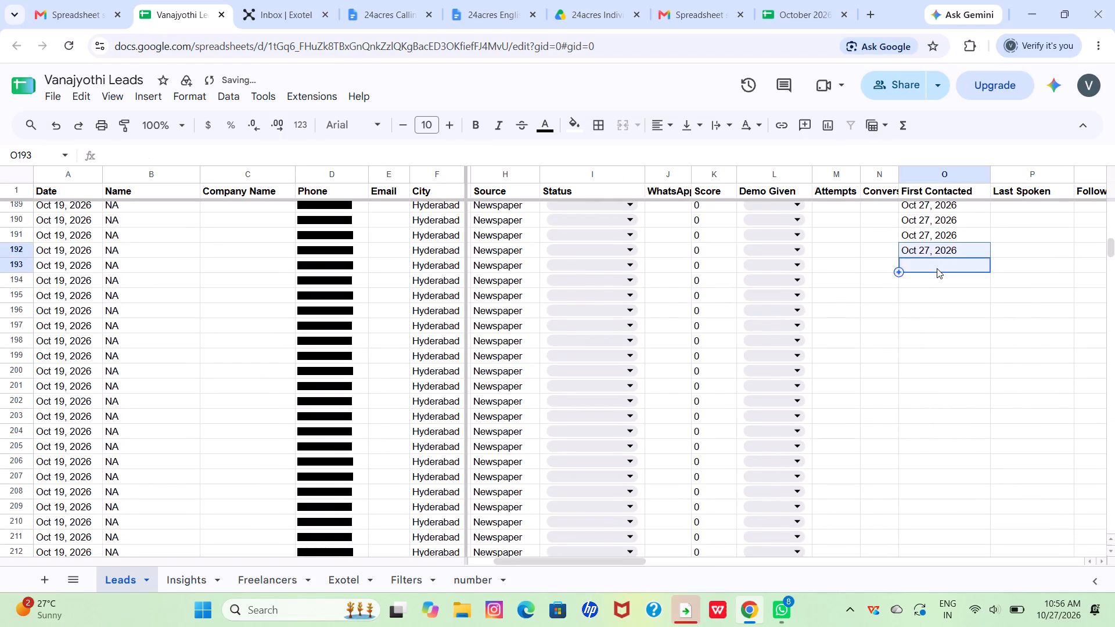
{"action": "key", "text": "ctrl+v"}
{"action": "left_click", "coordinate": [930, 284]}
{"action": "key", "text": "ctrl+v"}
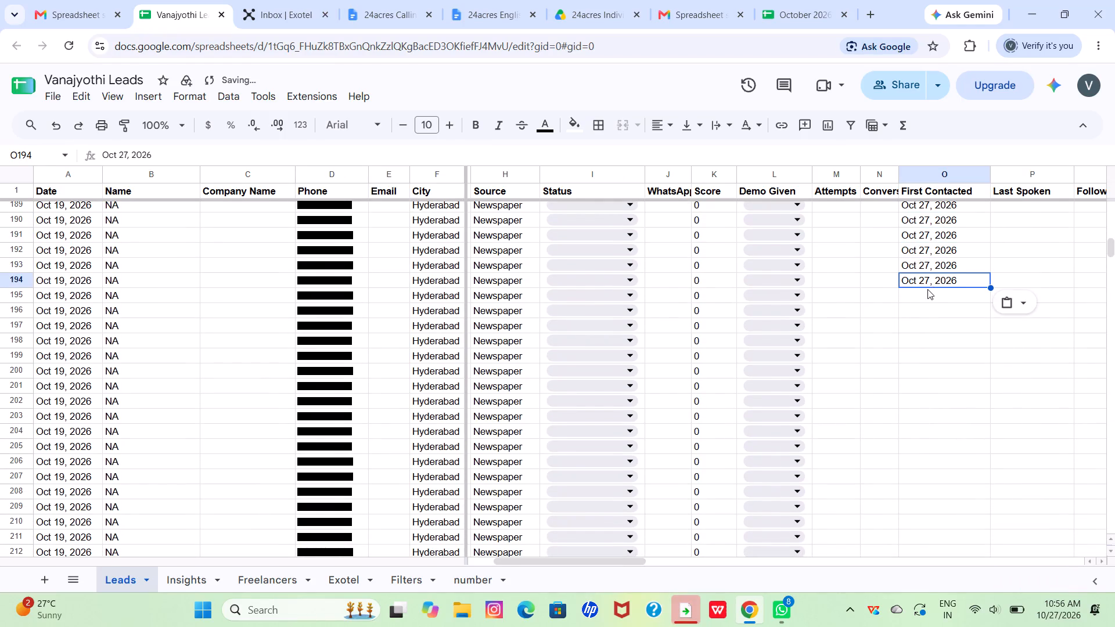
{"action": "left_click", "coordinate": [926, 293]}
{"action": "key", "text": "ctrl+v"}
{"action": "left_click", "coordinate": [923, 312]}
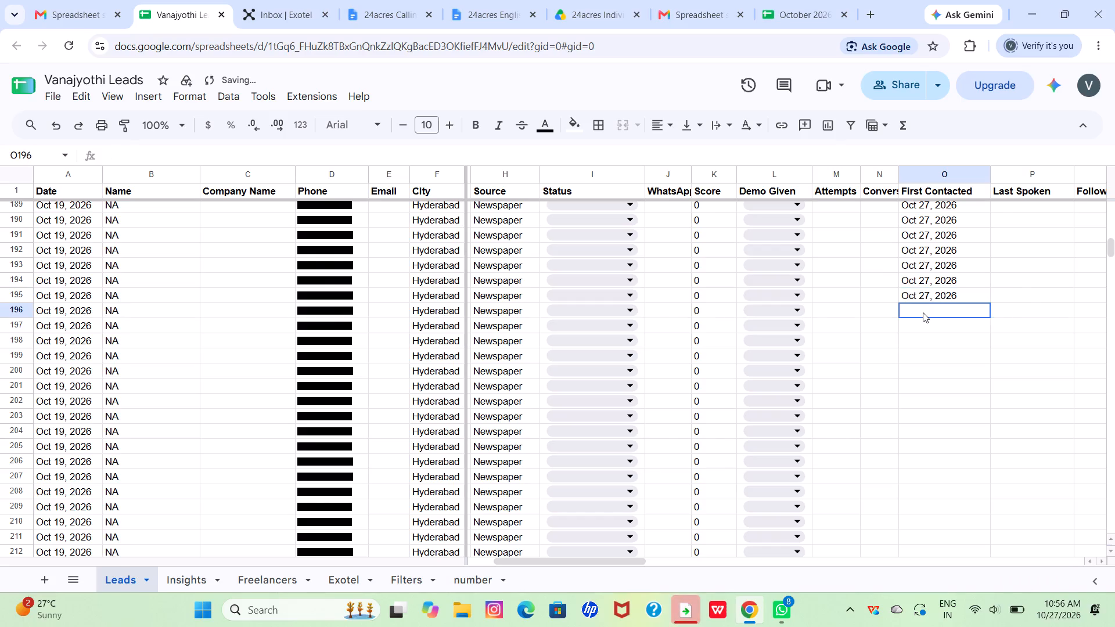
{"action": "key", "text": "ctrl+v"}
Paste the First Contacted date Oct 27, 2026 for the newspaper leads in rows 197 to 202.
{"action": "left_click", "coordinate": [924, 330]}
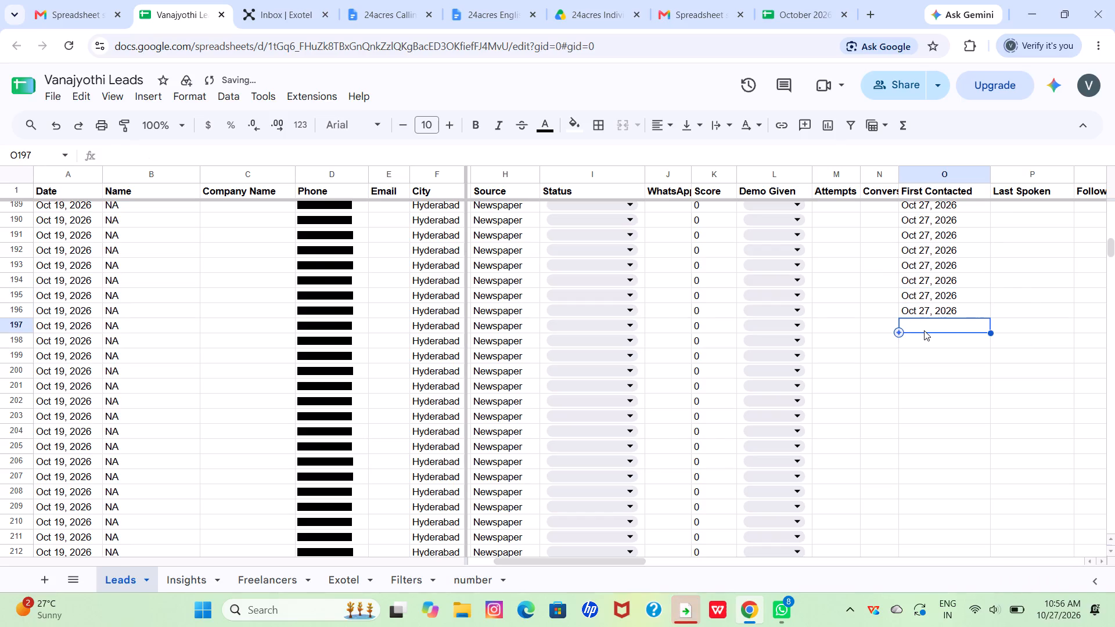
{"action": "key", "text": "ctrl+v"}
{"action": "left_click", "coordinate": [925, 336]}
{"action": "key", "text": "ctrl+v"}
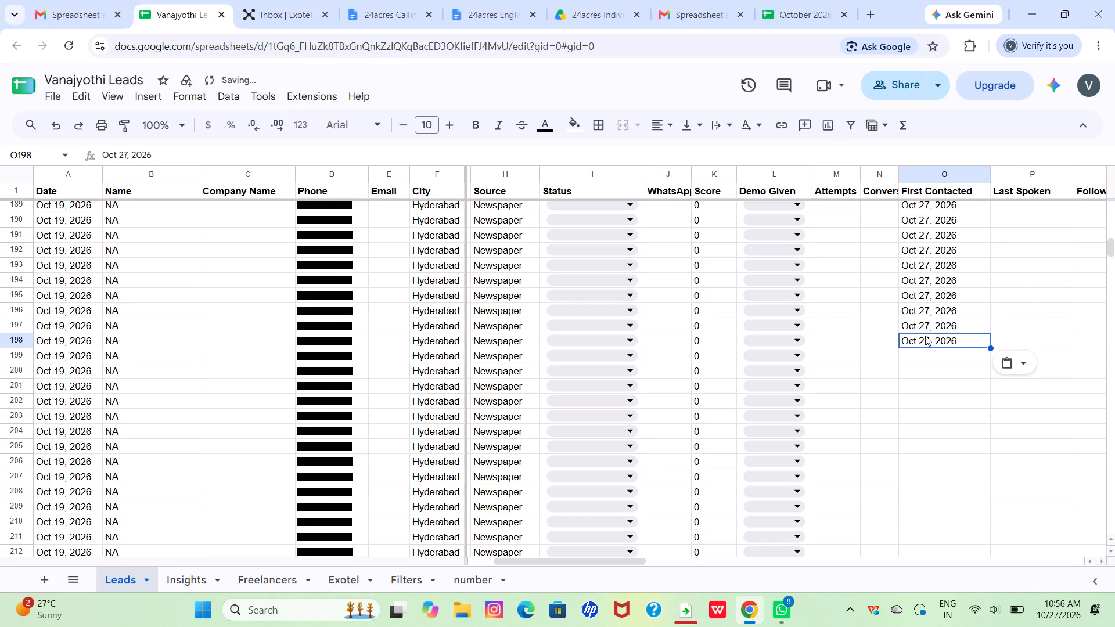
{"action": "left_click", "coordinate": [930, 349]}
{"action": "key", "text": "ctrl+v"}
{"action": "left_click", "coordinate": [930, 383]}
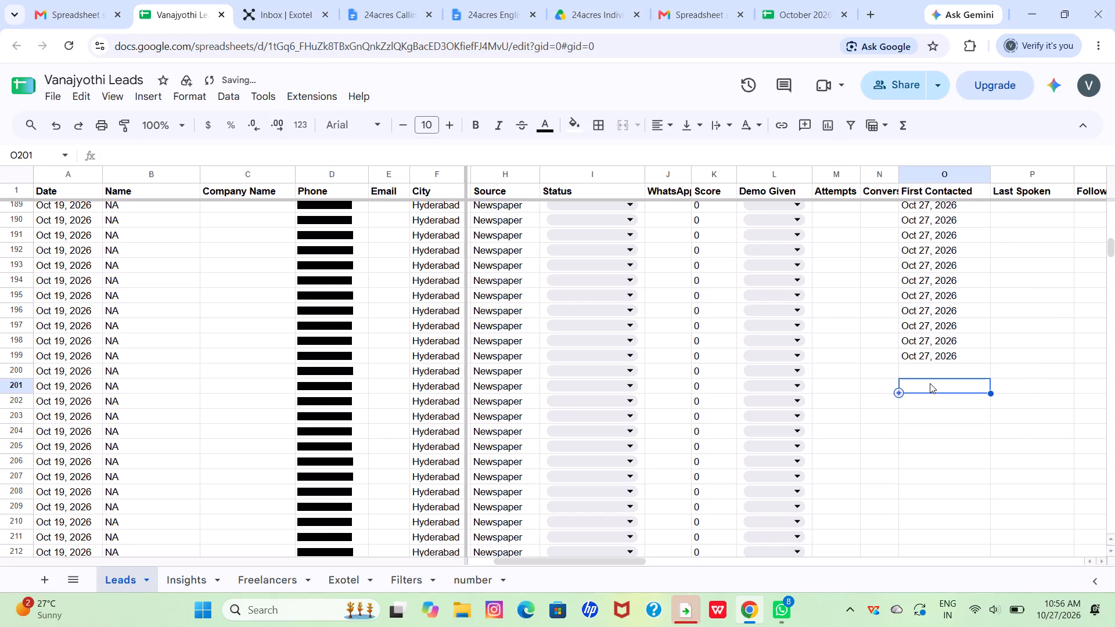
{"action": "key", "text": "ctrl+v"}
{"action": "left_click", "coordinate": [925, 374]}
{"action": "key", "text": "ctrl+v"}
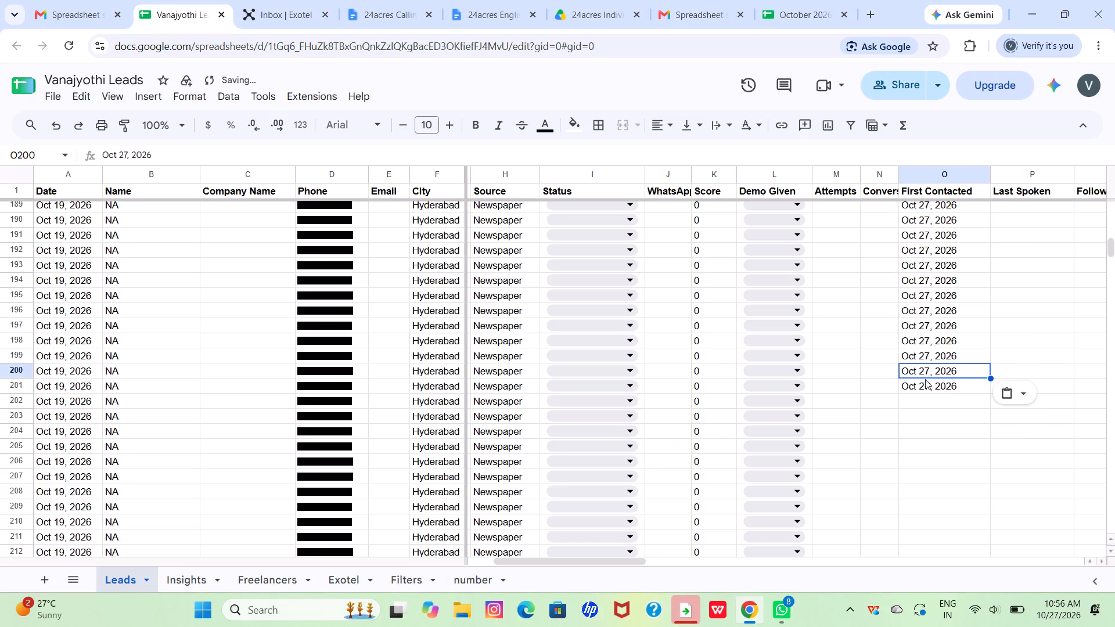
{"action": "left_click", "coordinate": [929, 396]}
{"action": "key", "text": "ctrl+v"}
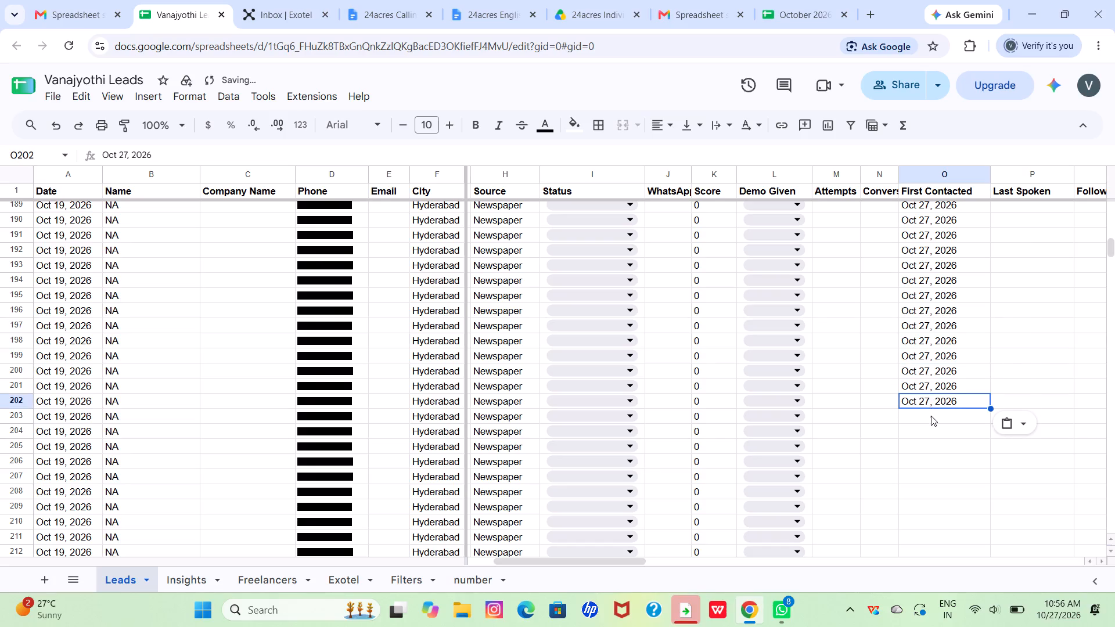
Set First Contacted to Oct 27, 2026 for the newspaper leads in rows 203 to 205.
{"action": "left_click", "coordinate": [931, 416]}
{"action": "key", "text": "ctrl+v"}
{"action": "left_click", "coordinate": [931, 437]}
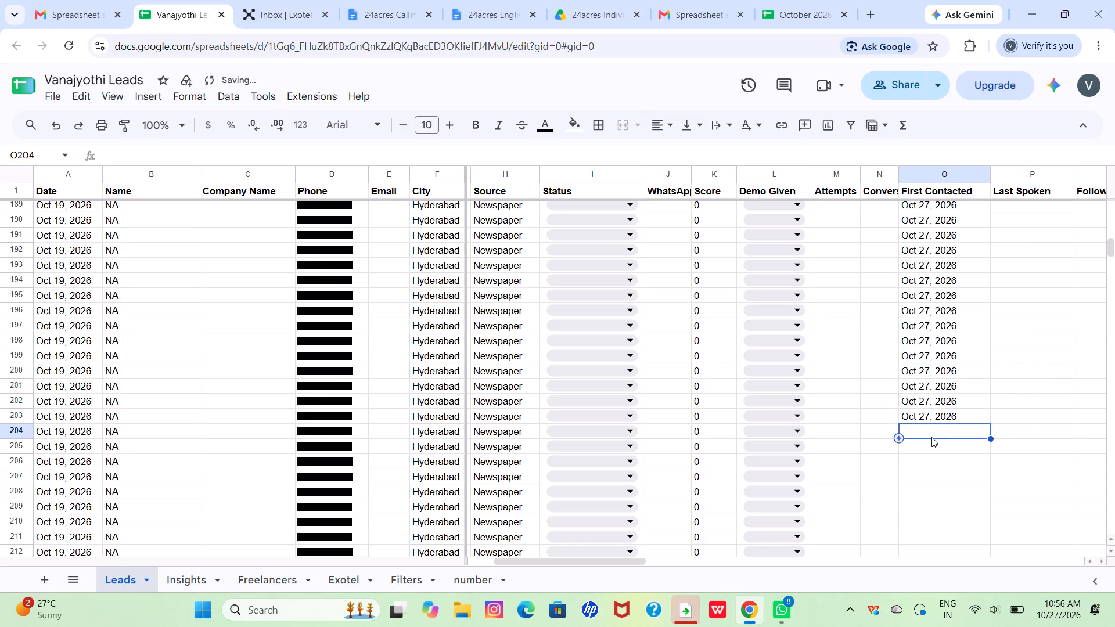
{"action": "key", "text": "ctrl+v"}
{"action": "left_click", "coordinate": [931, 442]}
{"action": "key", "text": "ctrl+v"}
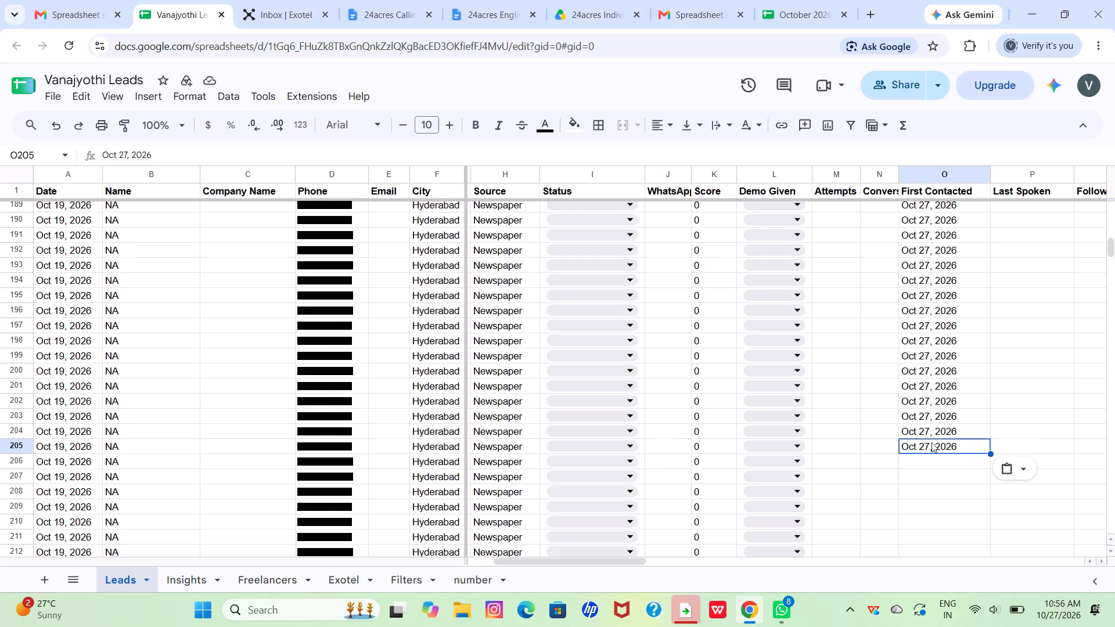
Set the status of the newspaper lead in row 181 to Never Answered.
{"action": "scroll", "coordinate": [931, 442], "scroll_direction": "up", "scroll_amount": 4}
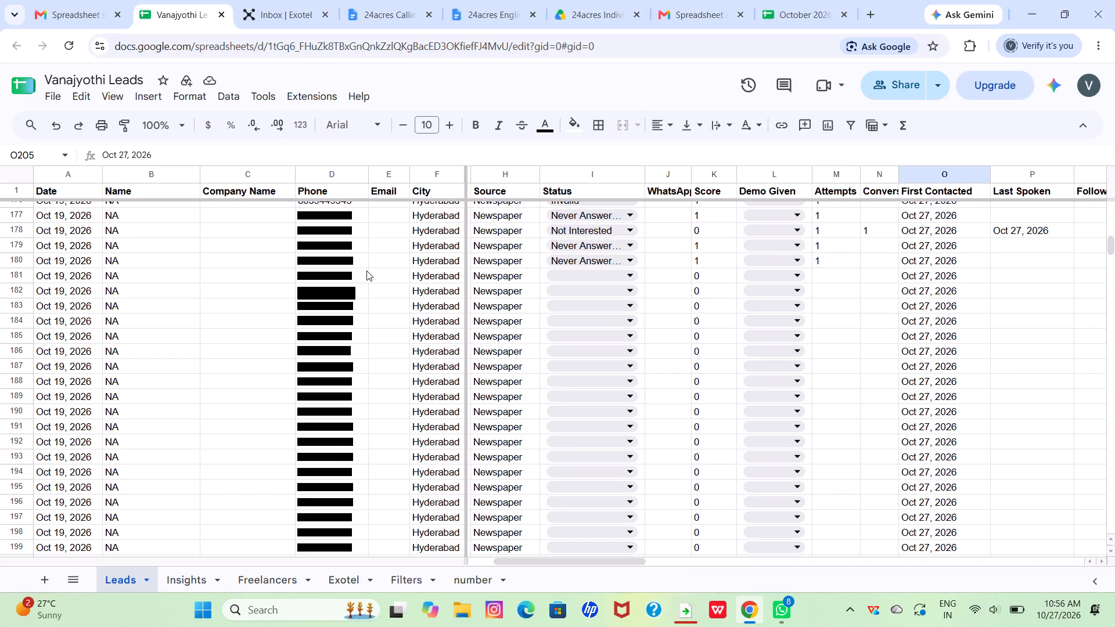
{"action": "left_click", "coordinate": [578, 277]}
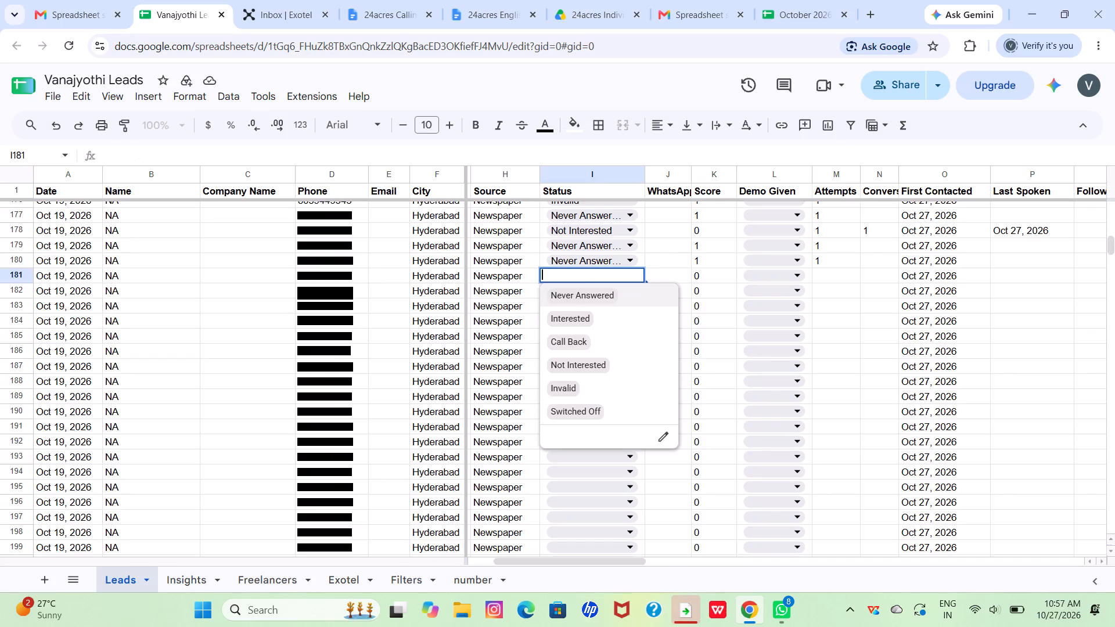
{"action": "left_click", "coordinate": [576, 288]}
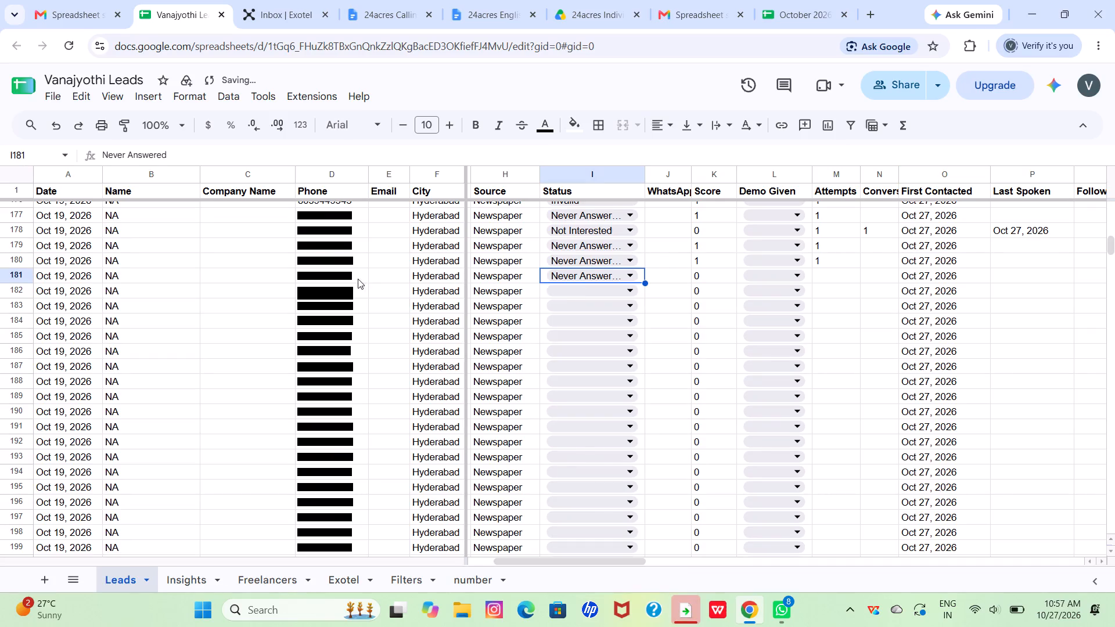
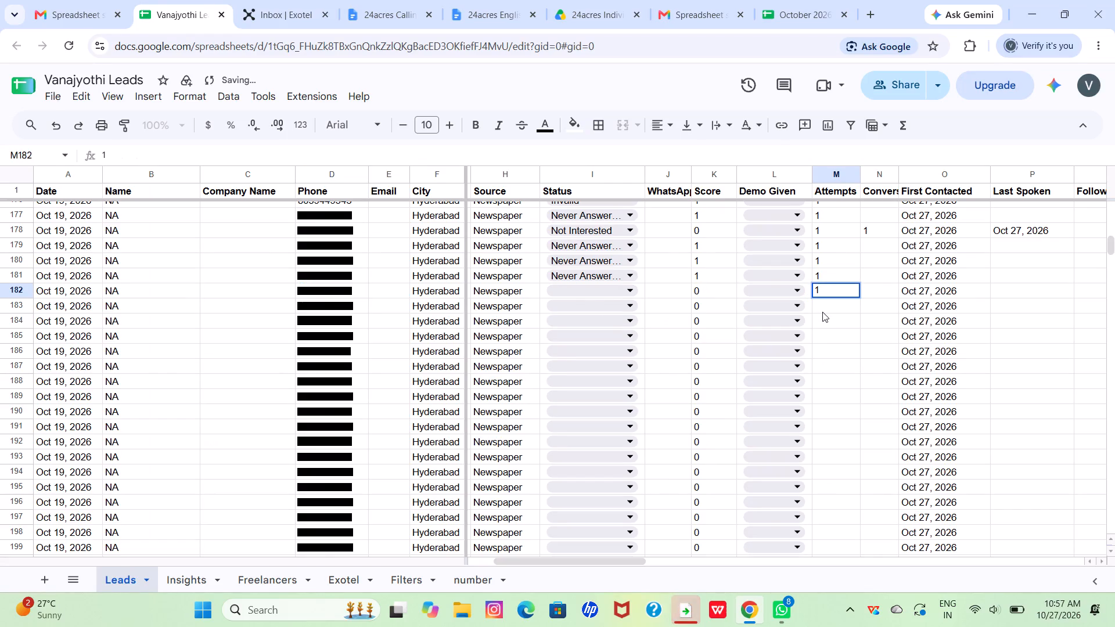
Set Attempts to 1 for the newspaper leads in rows 182 to 184.
{"action": "key", "text": "1"}
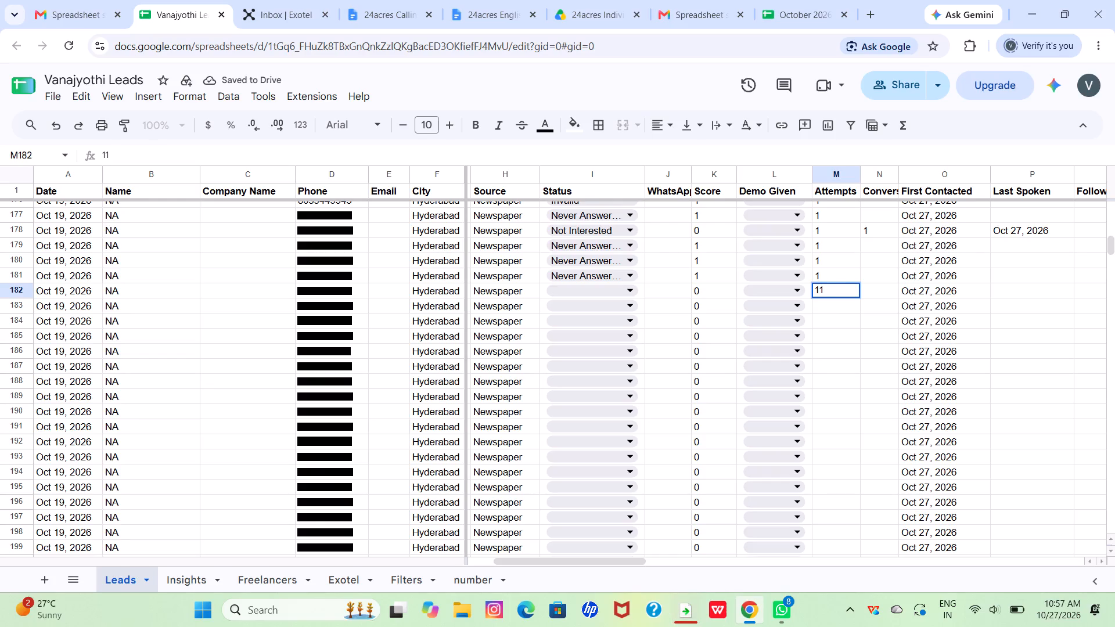
{"action": "key", "text": "BackSpace"}
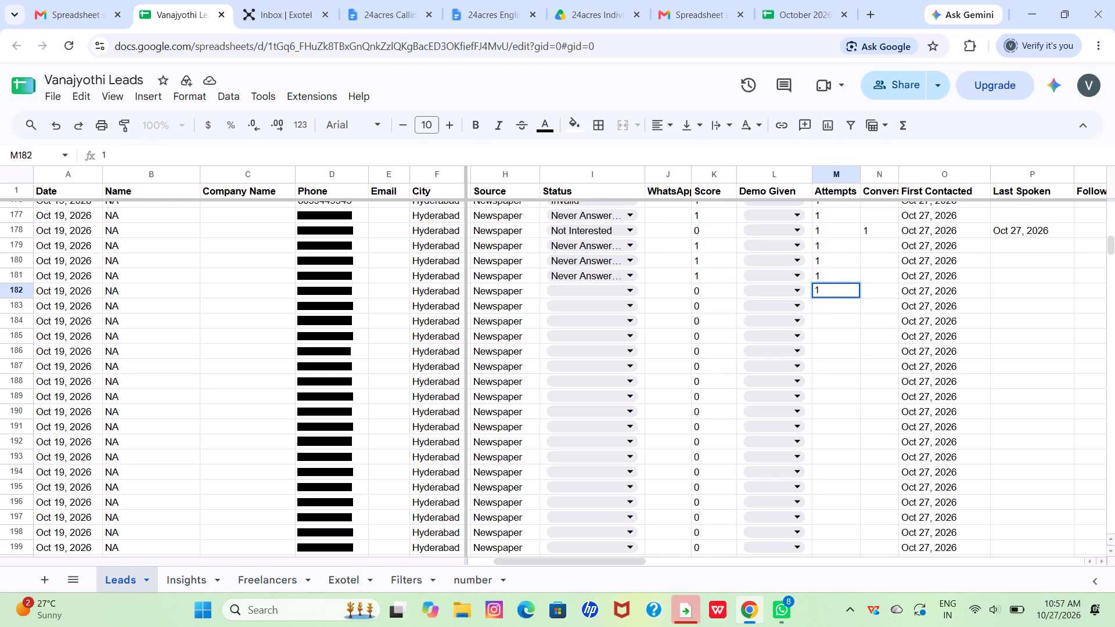
{"action": "key", "text": "1"}
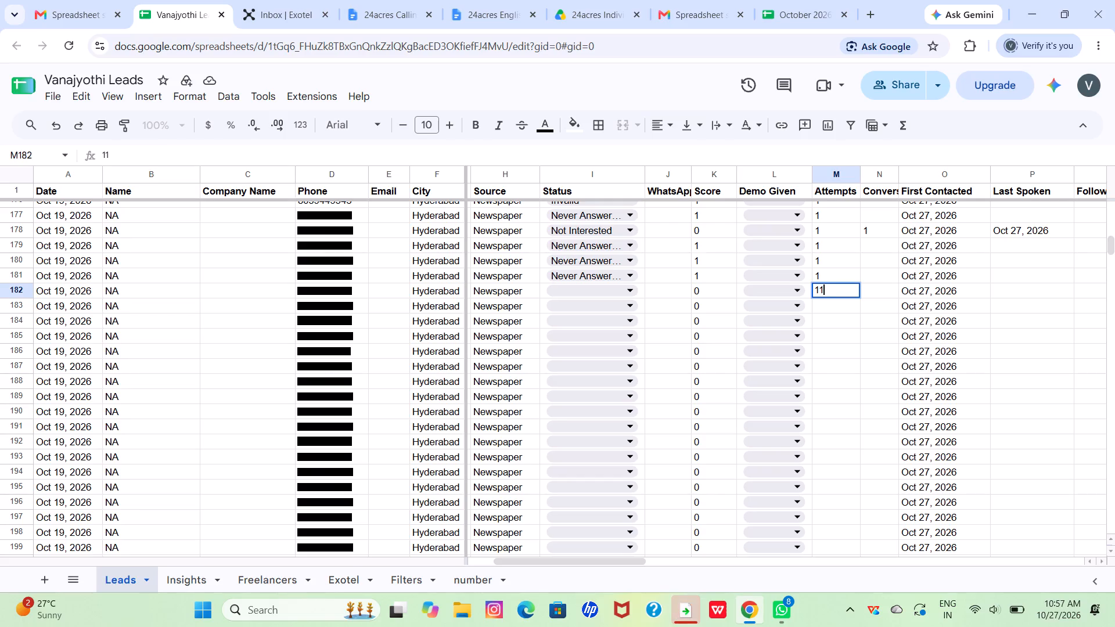
{"action": "key", "text": "BackSpace"}
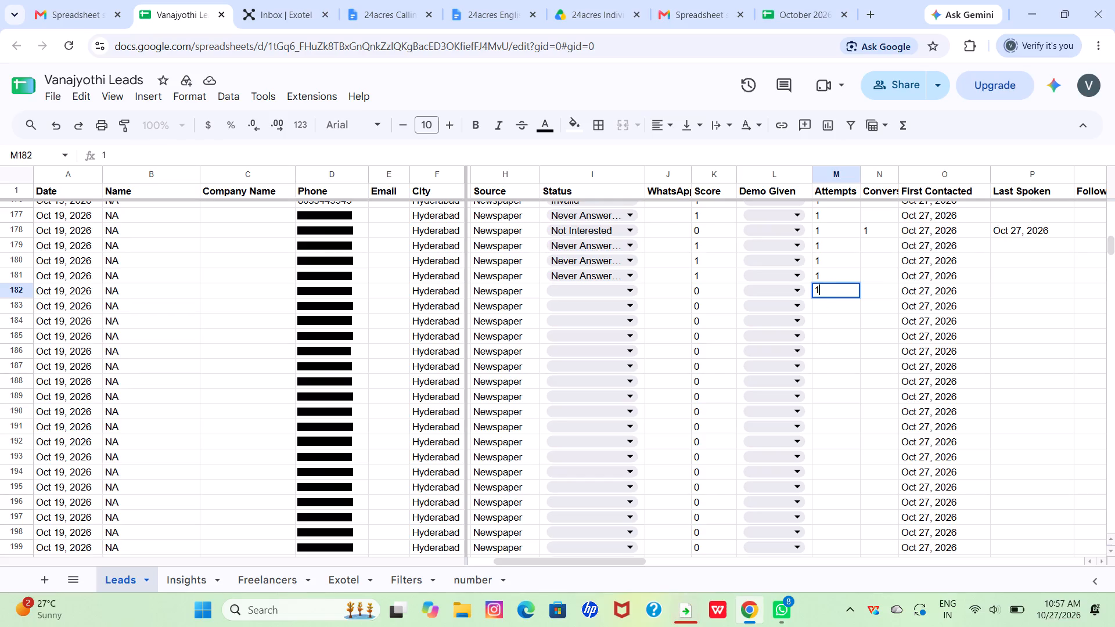
{"action": "left_click", "coordinate": [815, 315]}
{"action": "key", "text": "1"}
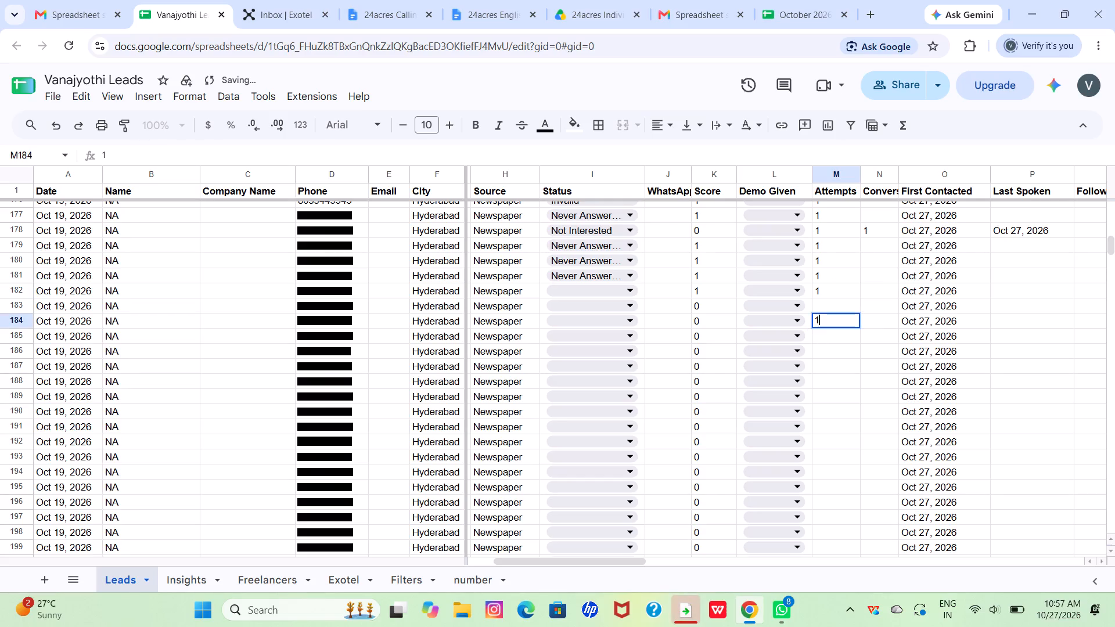
{"action": "left_click", "coordinate": [816, 302]}
{"action": "key", "text": "1"}
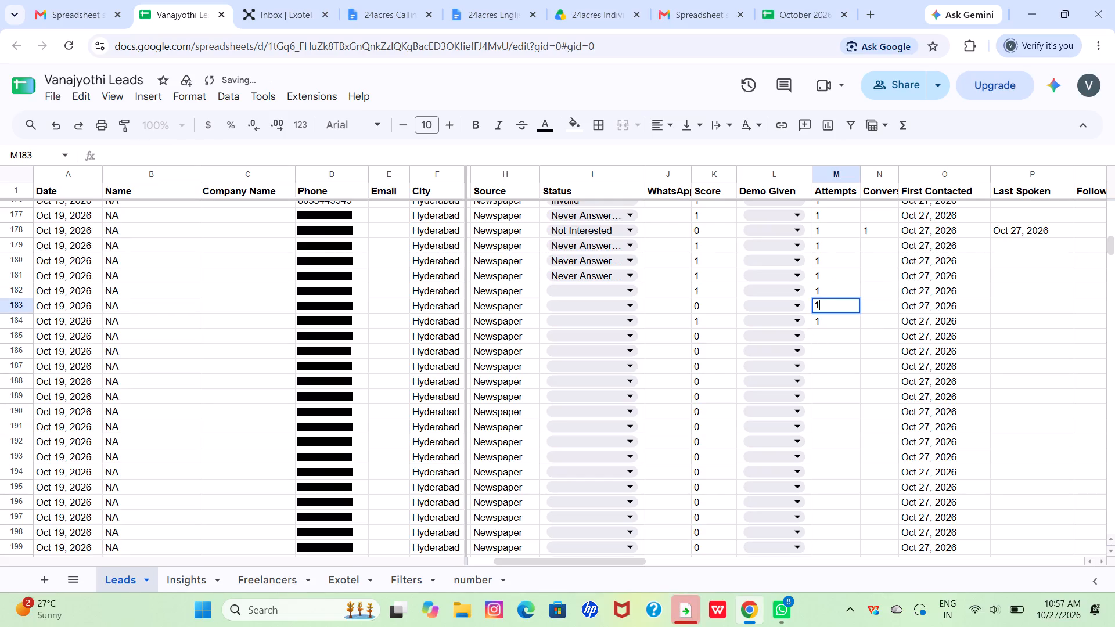
Enter 1 in Attempts for the newspaper leads in rows 185 to 188.
{"action": "left_click", "coordinate": [821, 337]}
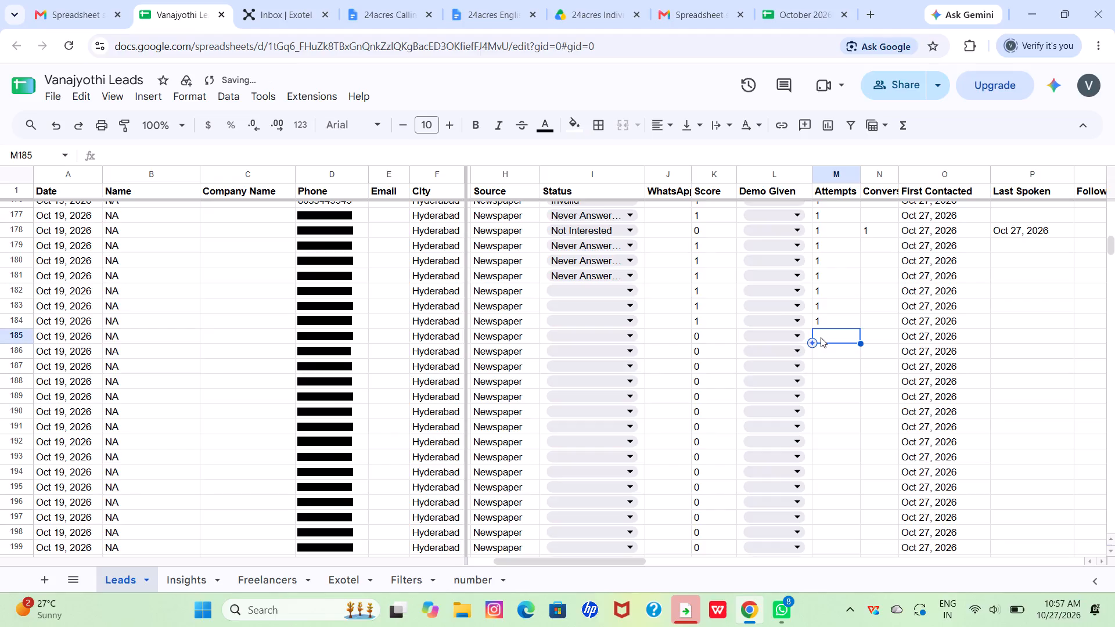
{"action": "key", "text": "1"}
{"action": "left_click", "coordinate": [823, 348]}
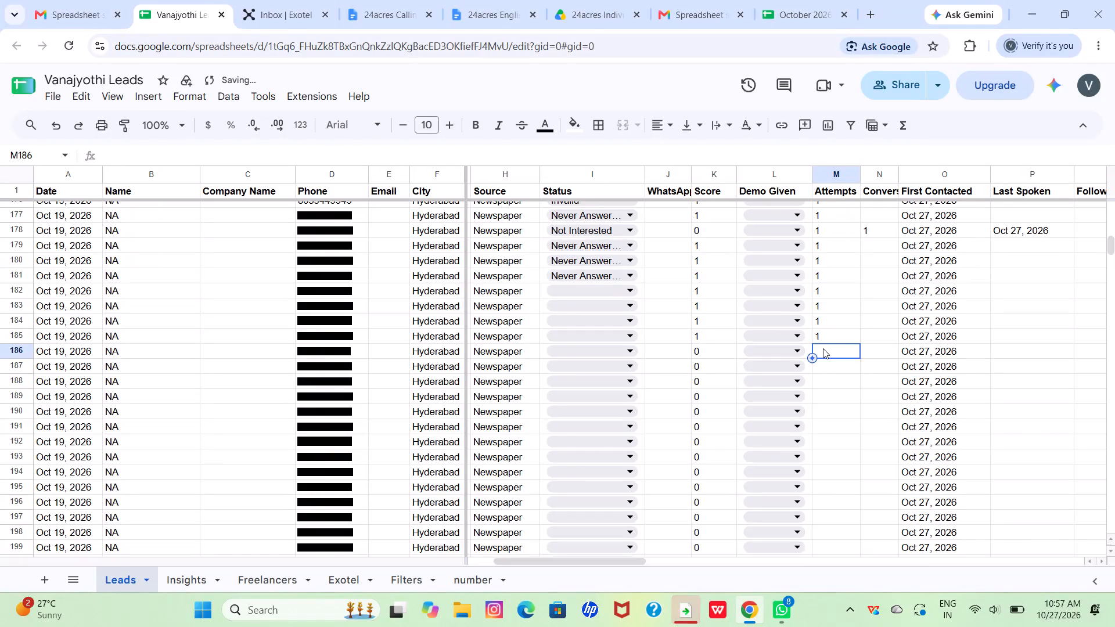
{"action": "key", "text": "1"}
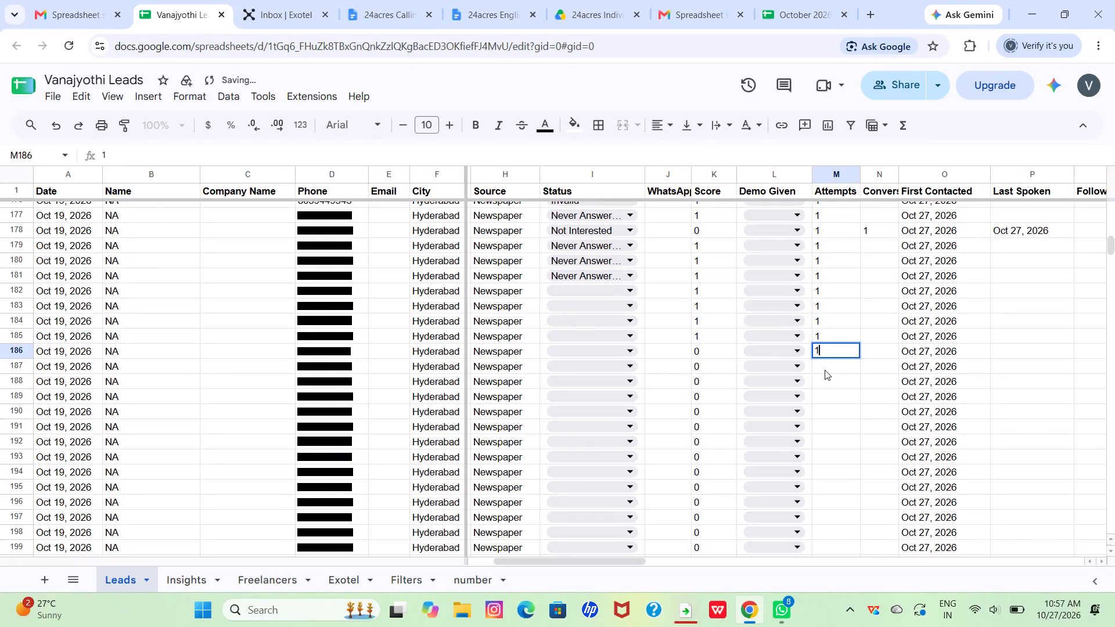
{"action": "left_click", "coordinate": [825, 370]}
{"action": "key", "text": "1"}
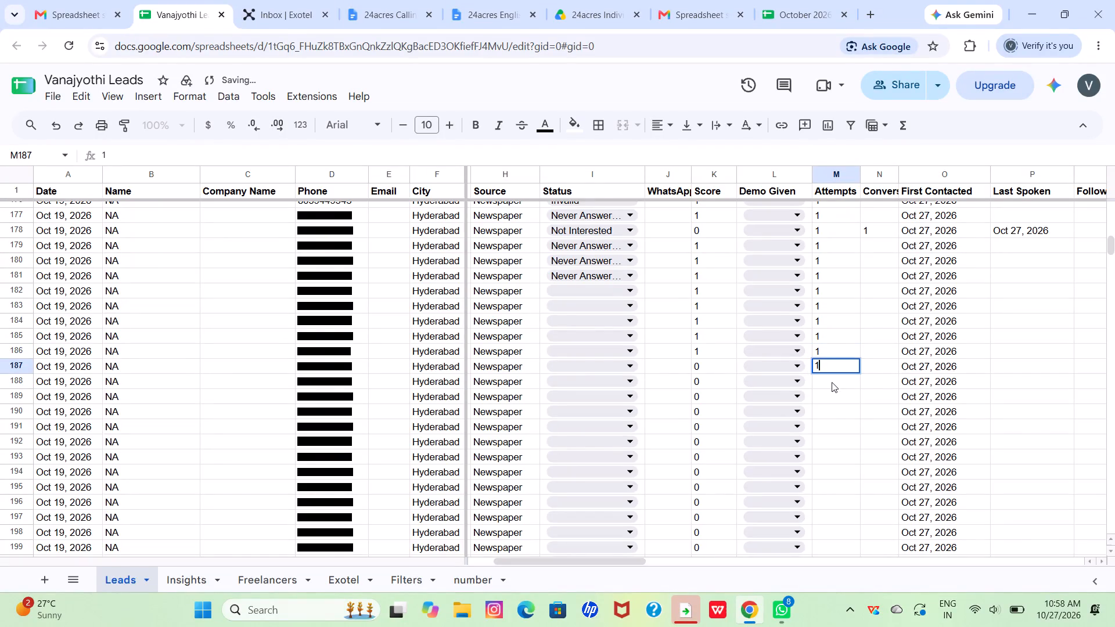
{"action": "left_click", "coordinate": [829, 381]}
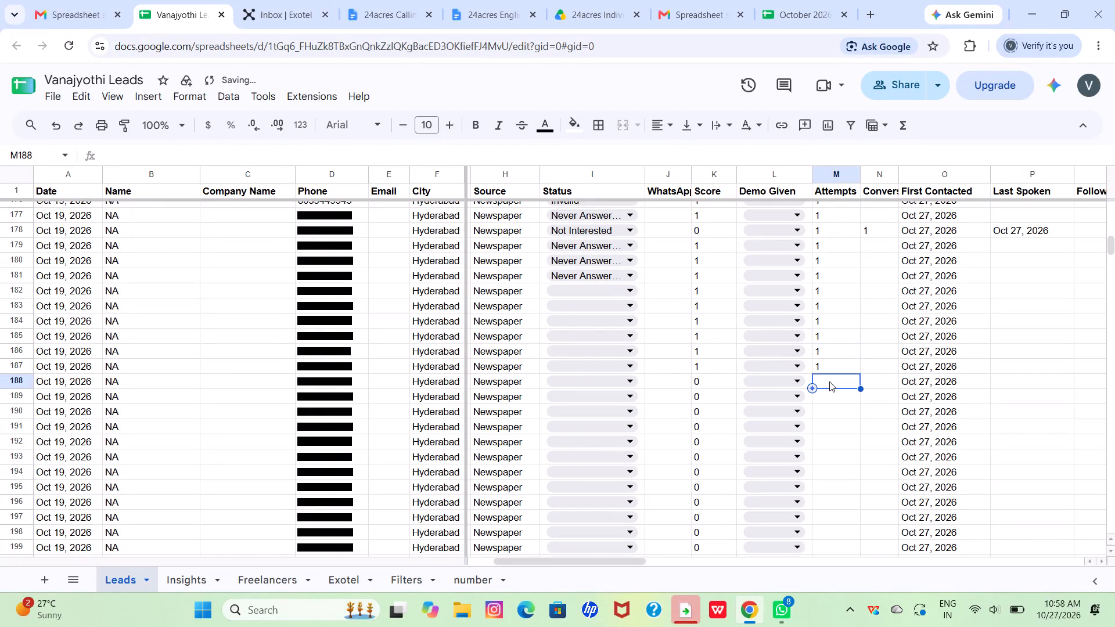
{"action": "key", "text": "1"}
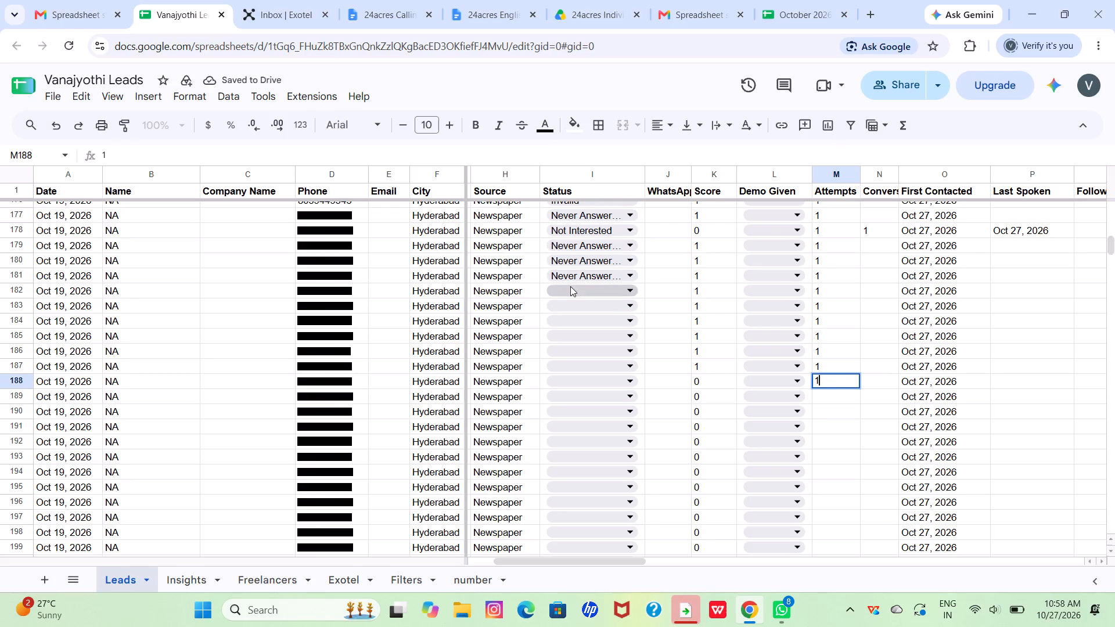
Set the status of the newspaper lead in row 182 to Never Answered.
{"action": "left_click", "coordinate": [571, 289]}
{"action": "left_click", "coordinate": [570, 312]}
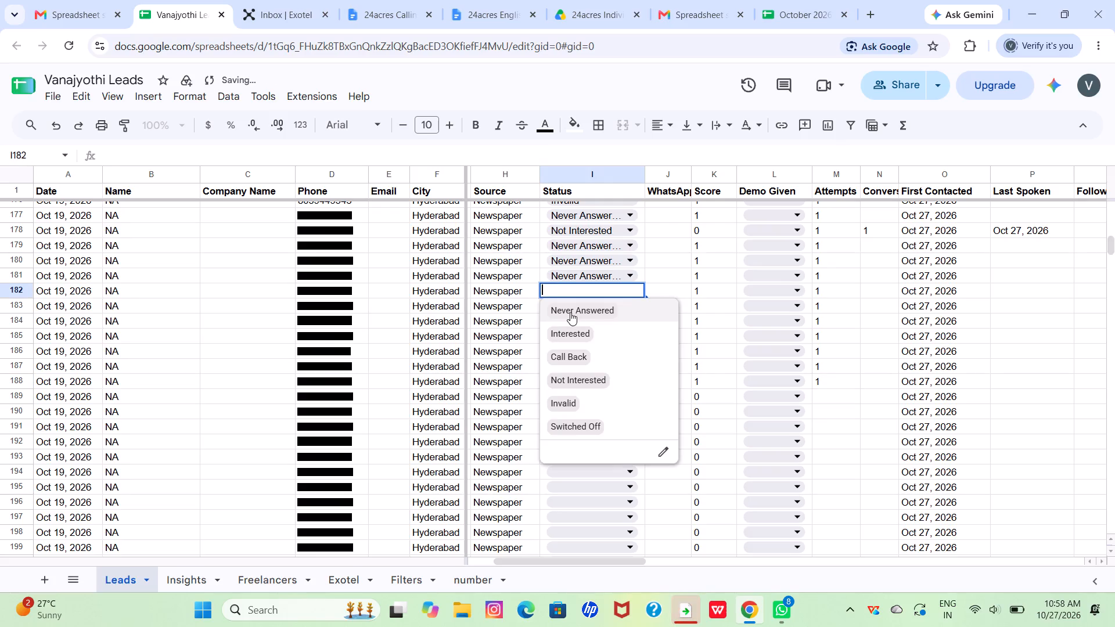
Copy the phone number of the newspaper lead in row 183.
{"action": "left_click", "coordinate": [342, 301]}
{"action": "key", "text": "ctrl+c"}
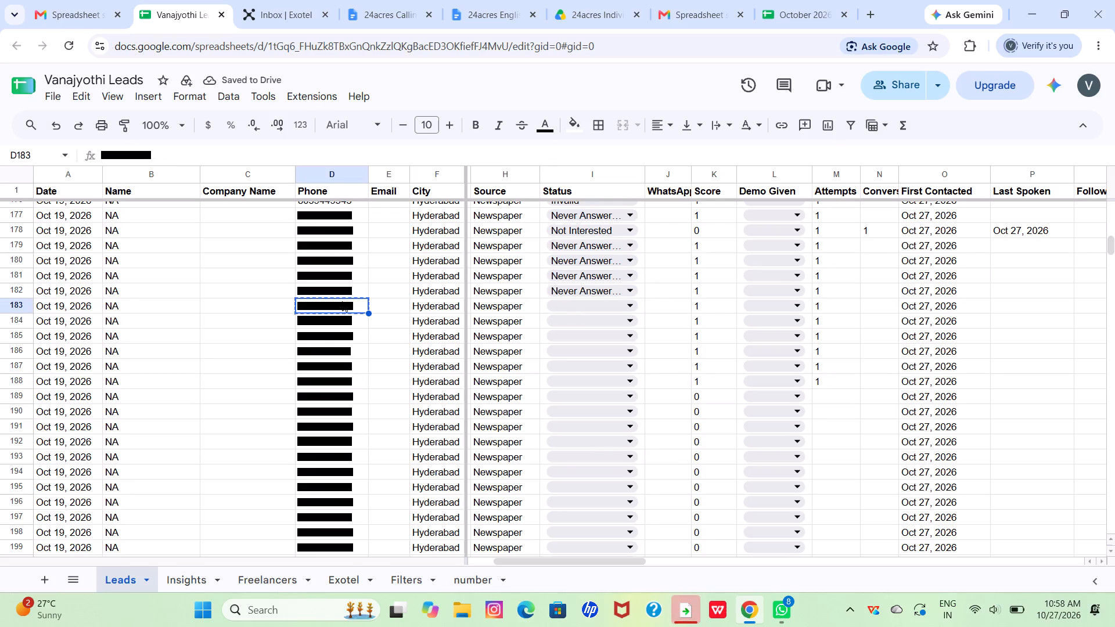
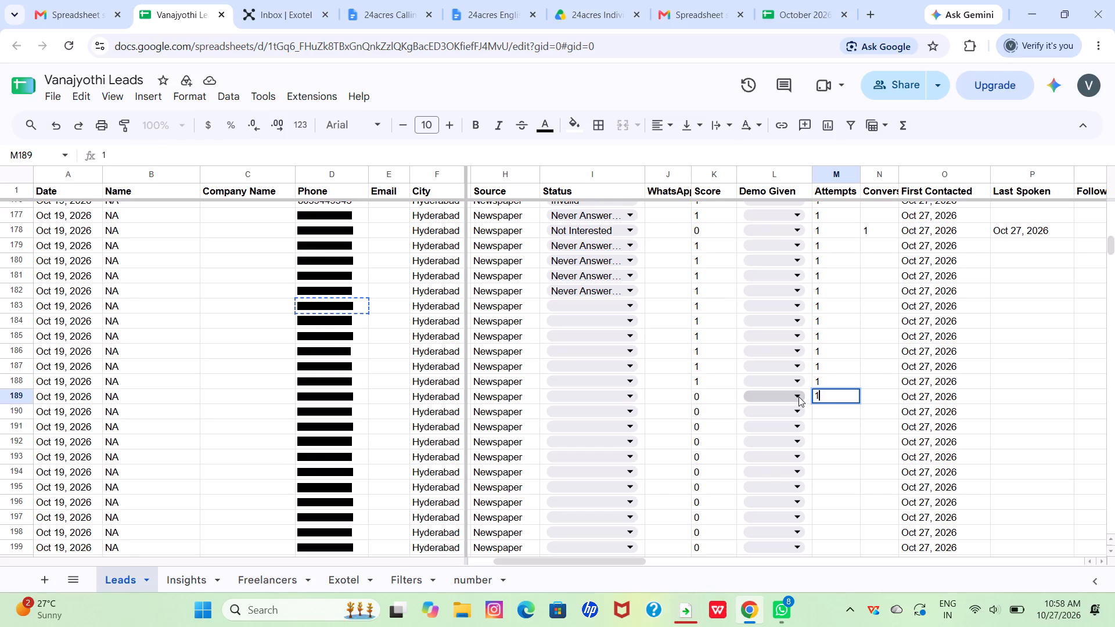
Enter 1 in Attempts for the newspaper leads in rows 190 to 194.
{"action": "left_click", "coordinate": [825, 415]}
{"action": "key", "text": "1"}
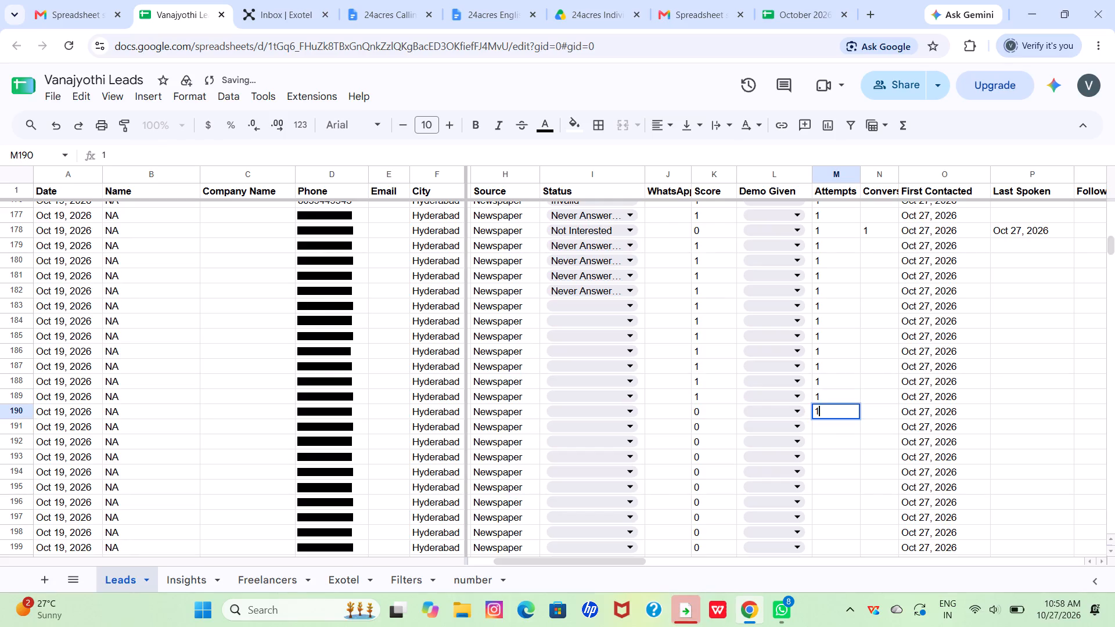
{"action": "scroll", "coordinate": [825, 415], "scroll_direction": "down", "scroll_amount": 2}
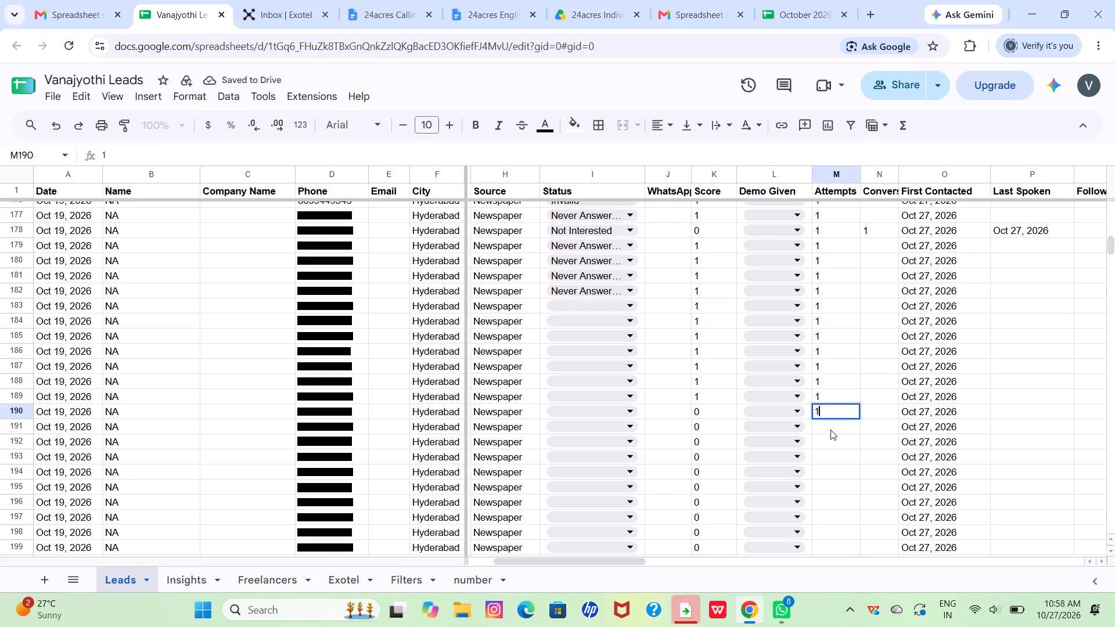
{"action": "left_click", "coordinate": [830, 430]}
{"action": "scroll", "coordinate": [830, 430], "scroll_direction": "down", "scroll_amount": 2}
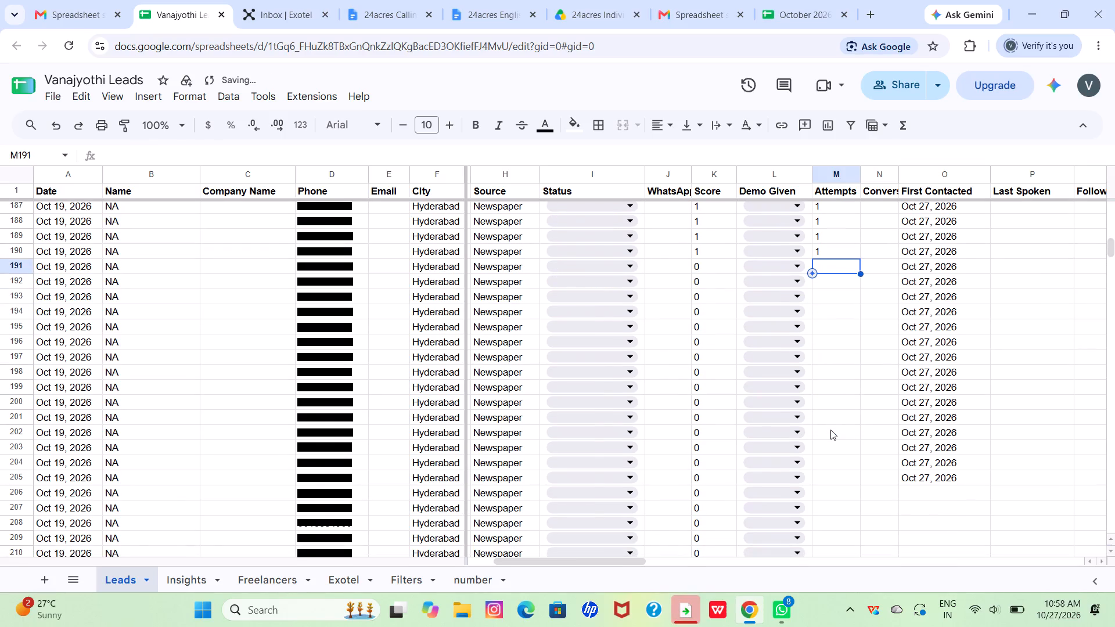
{"action": "key", "text": "1"}
{"action": "left_click", "coordinate": [819, 283]}
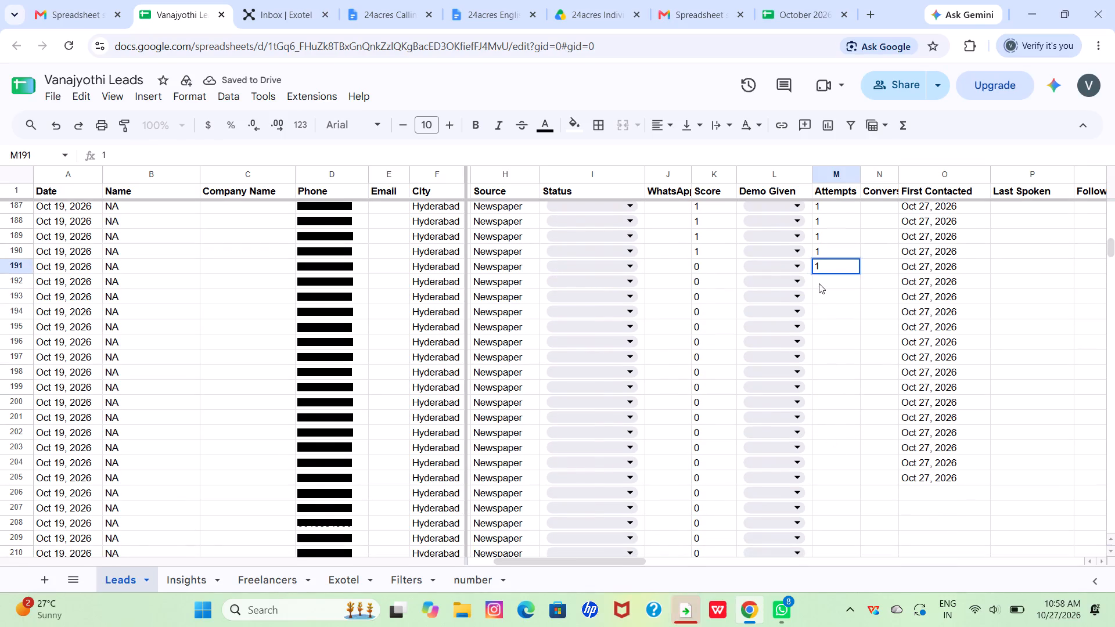
{"action": "key", "text": "1"}
{"action": "left_click", "coordinate": [821, 303]}
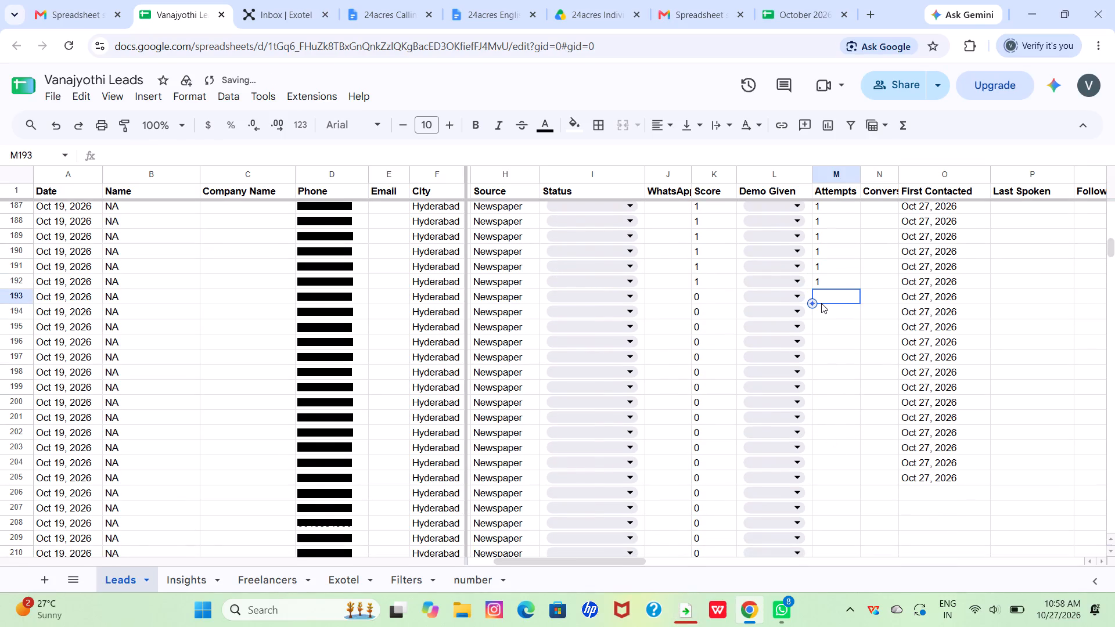
{"action": "key", "text": "1"}
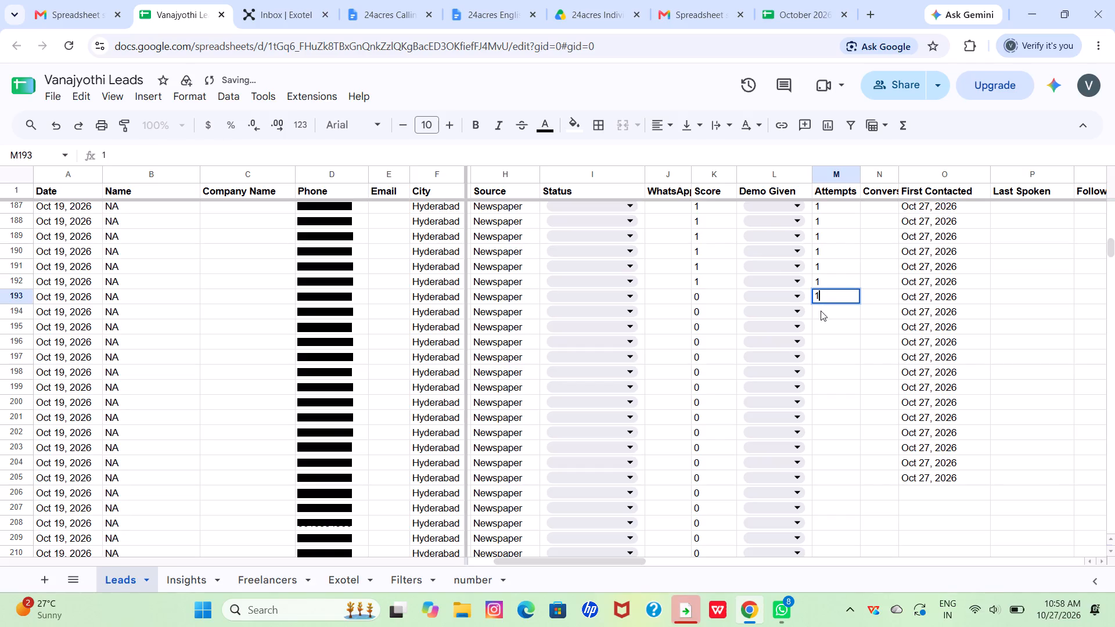
{"action": "left_click", "coordinate": [822, 311]}
{"action": "key", "text": "1"}
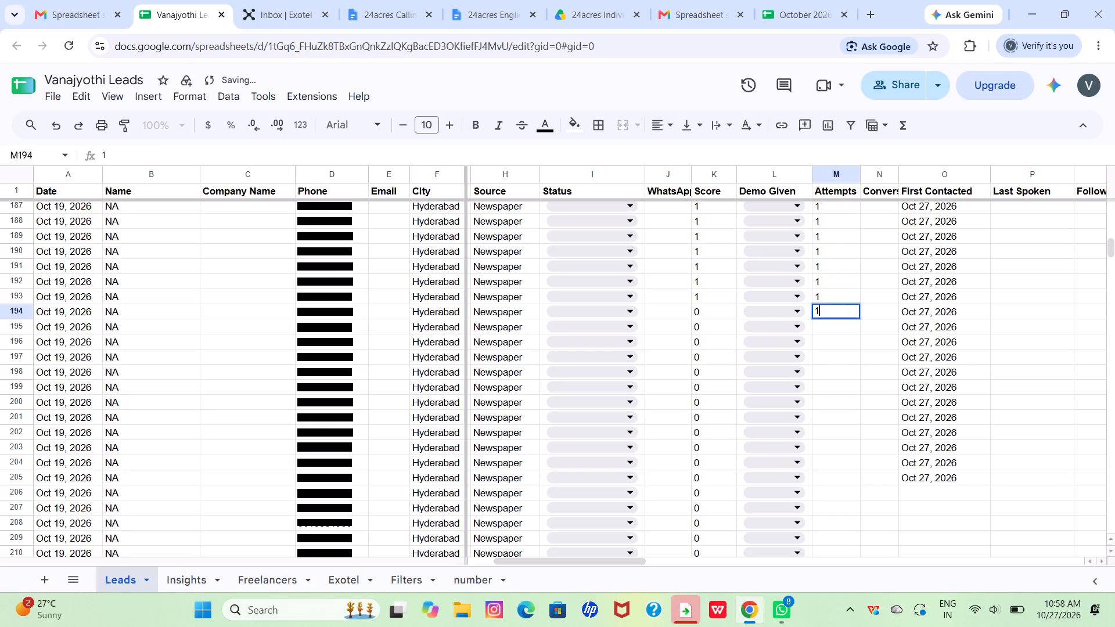
Enter 1 in Attempts for the newspaper leads in rows 195 to 199.
{"action": "left_click", "coordinate": [823, 333]}
{"action": "key", "text": "1"}
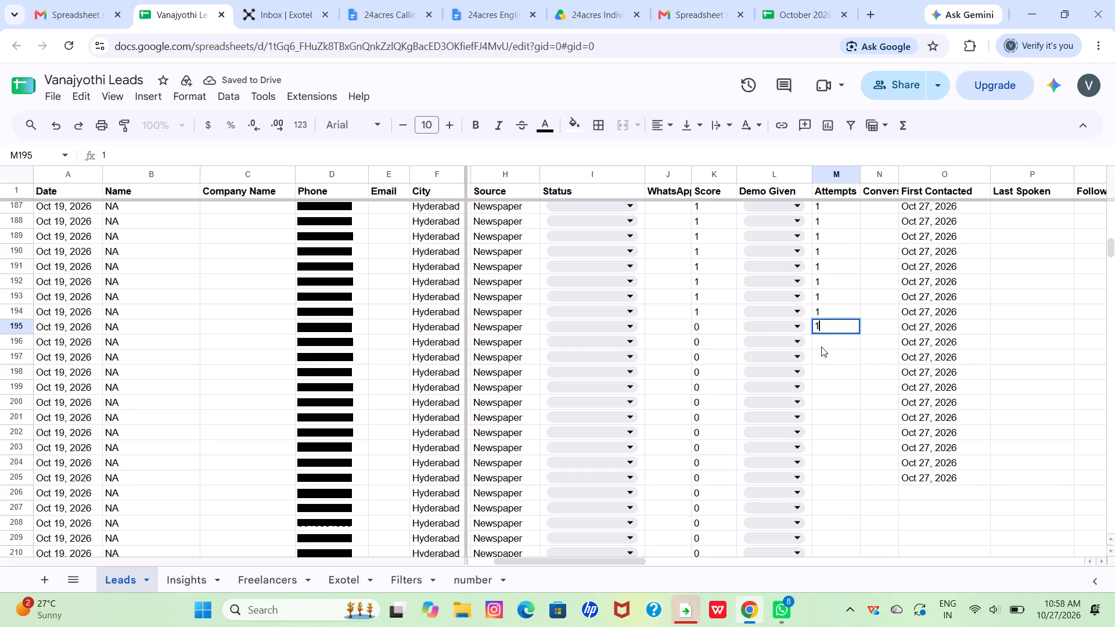
{"action": "left_click", "coordinate": [822, 346]}
{"action": "key", "text": "1"}
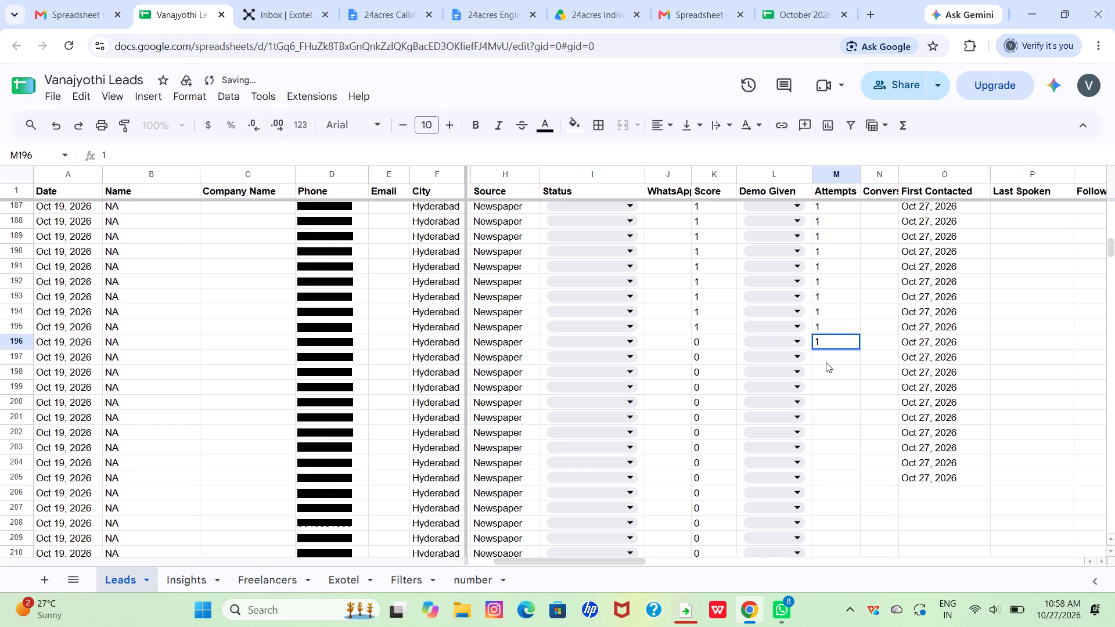
{"action": "left_click", "coordinate": [826, 362]}
{"action": "key", "text": "1"}
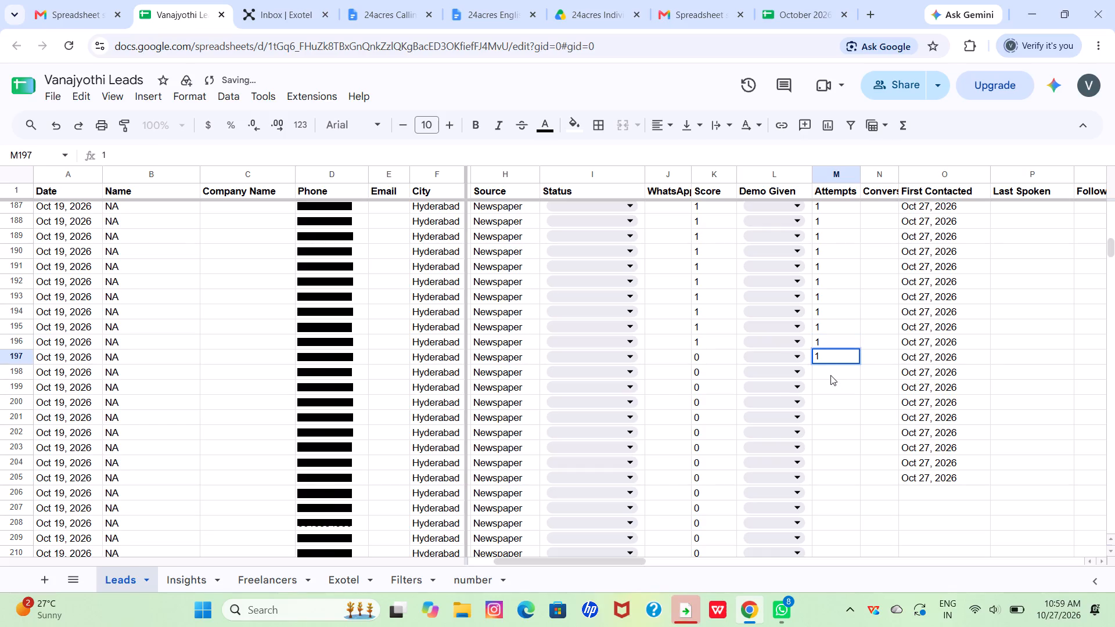
{"action": "left_click", "coordinate": [830, 375]}
{"action": "key", "text": "1"}
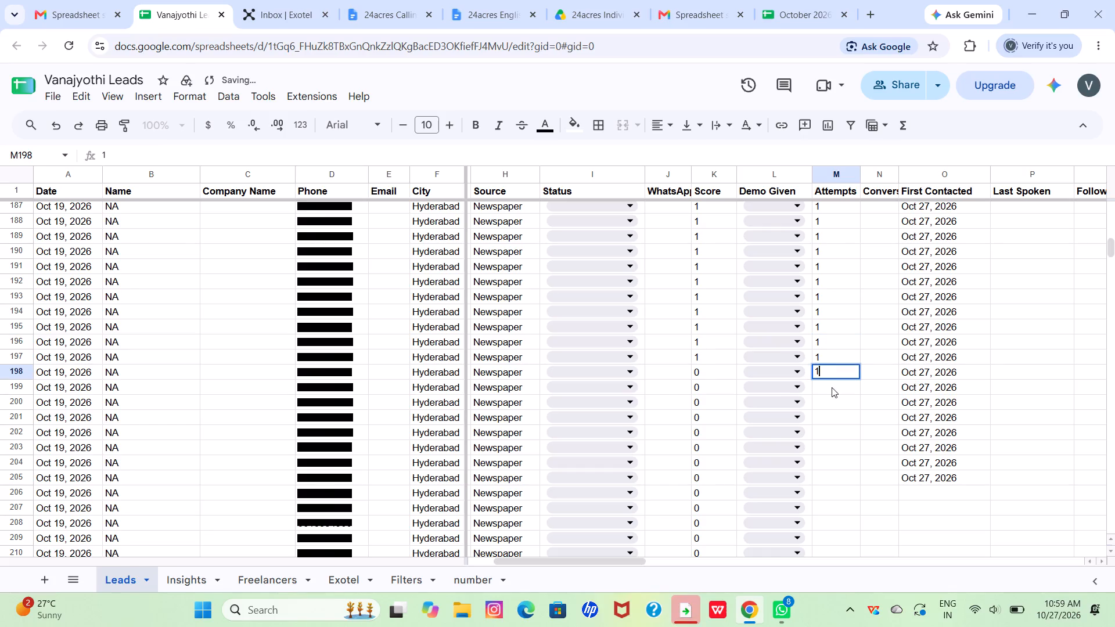
{"action": "left_click", "coordinate": [832, 387]}
{"action": "key", "text": "1"}
Enter 1 in Attempts for the newspaper leads in rows 200 to 205.
{"action": "left_click", "coordinate": [823, 408]}
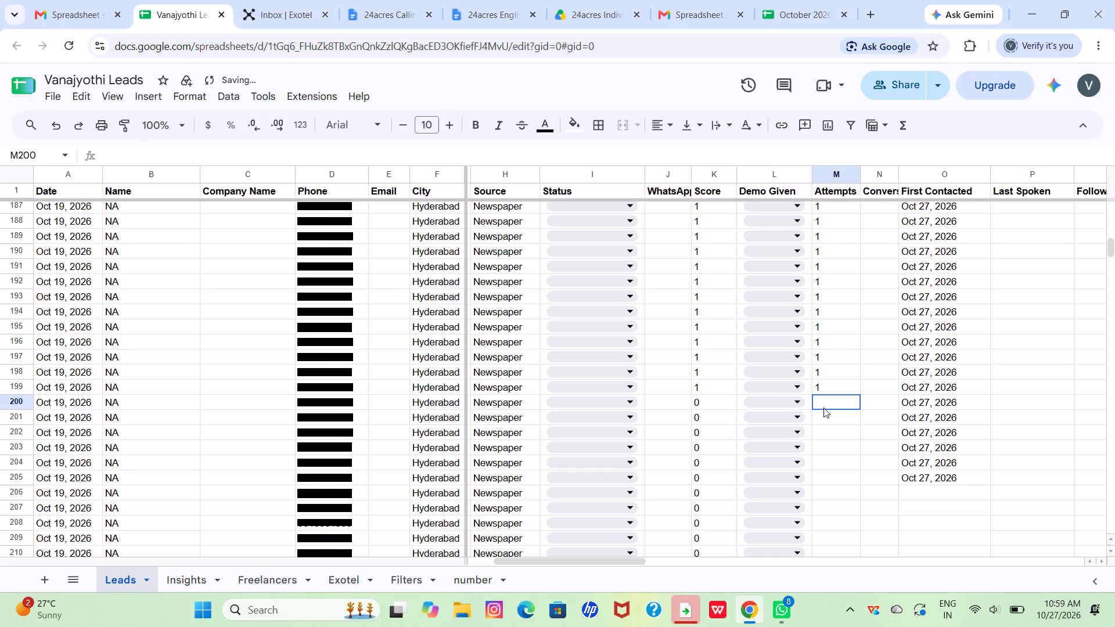
{"action": "key", "text": "1"}
{"action": "left_click", "coordinate": [826, 415]}
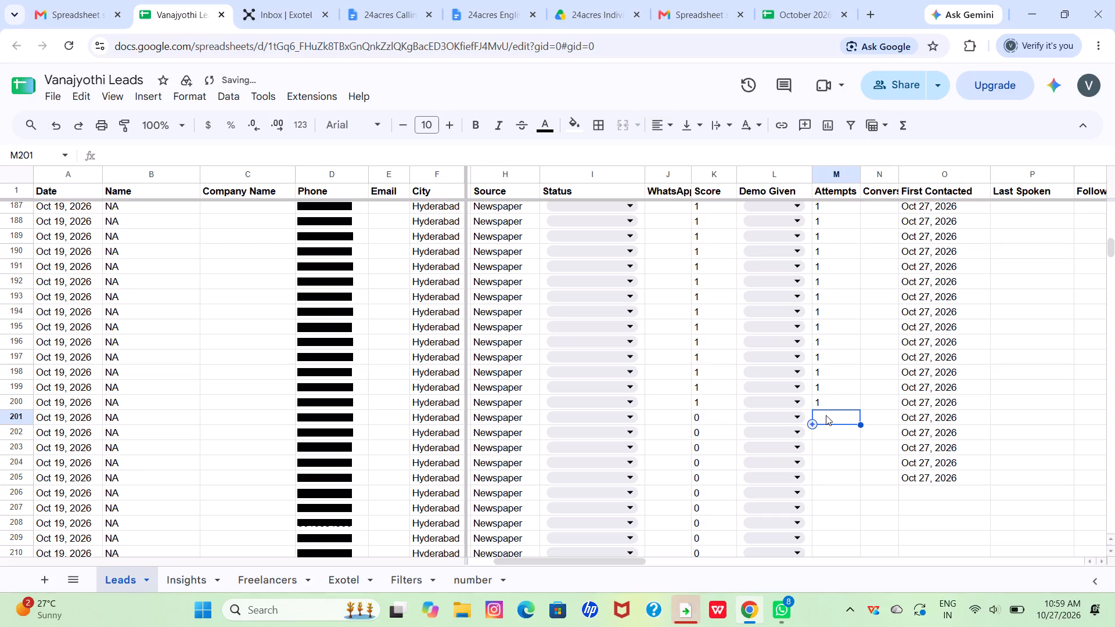
{"action": "key", "text": "1"}
{"action": "left_click", "coordinate": [835, 437]}
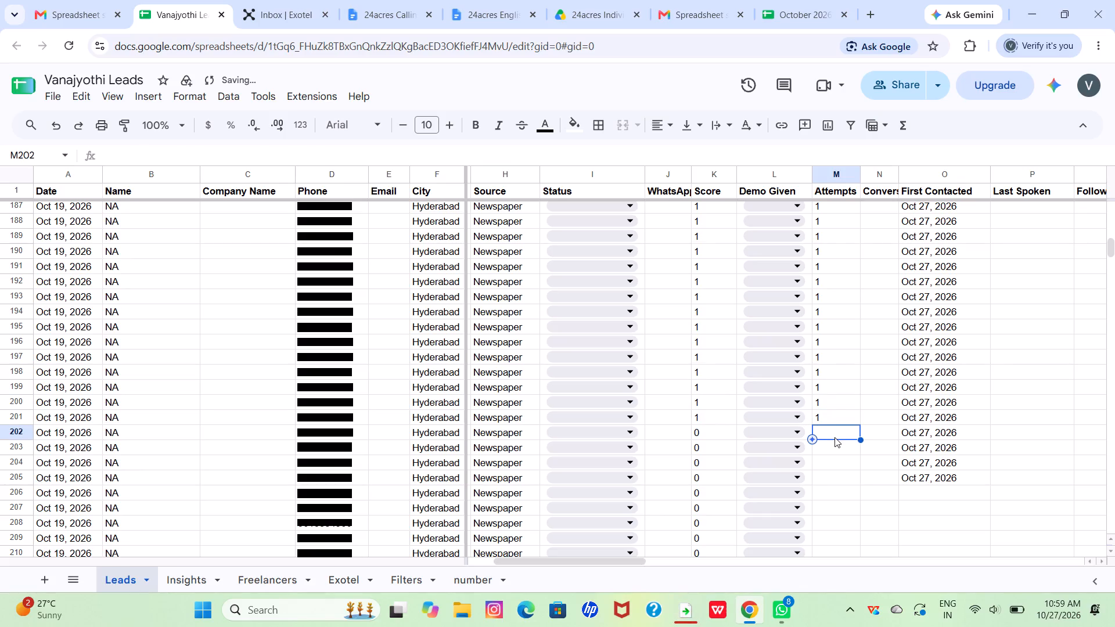
{"action": "key", "text": "1"}
{"action": "left_click", "coordinate": [835, 445]}
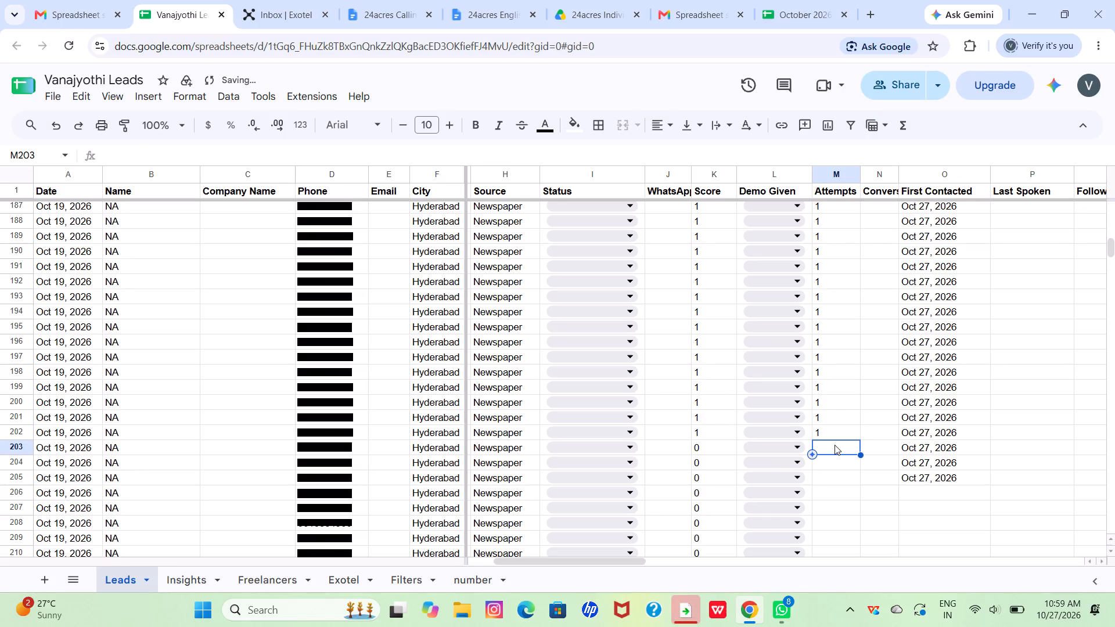
{"action": "key", "text": "1"}
{"action": "left_click", "coordinate": [840, 466]}
{"action": "key", "text": "1"}
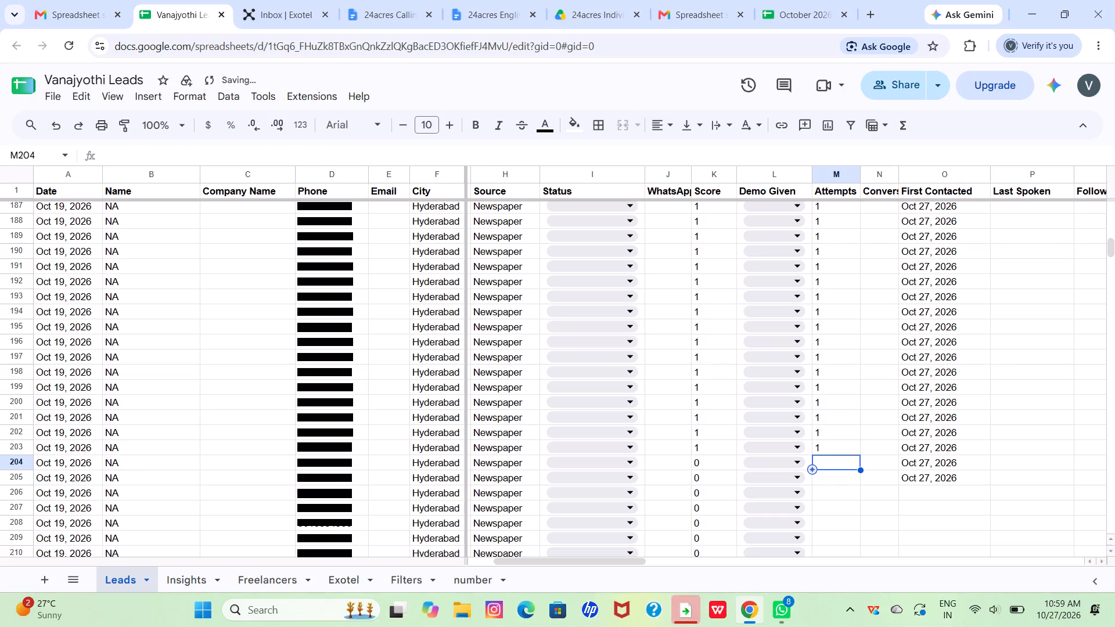
{"action": "left_click", "coordinate": [842, 475]}
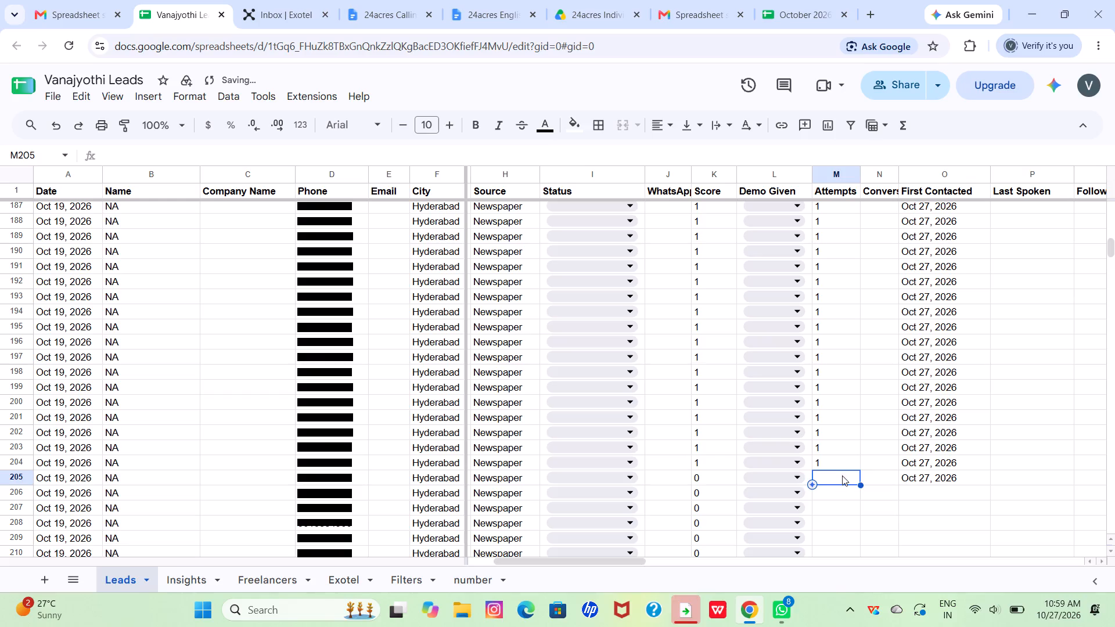
{"action": "key", "text": "1"}
{"action": "left_click", "coordinate": [887, 451]}
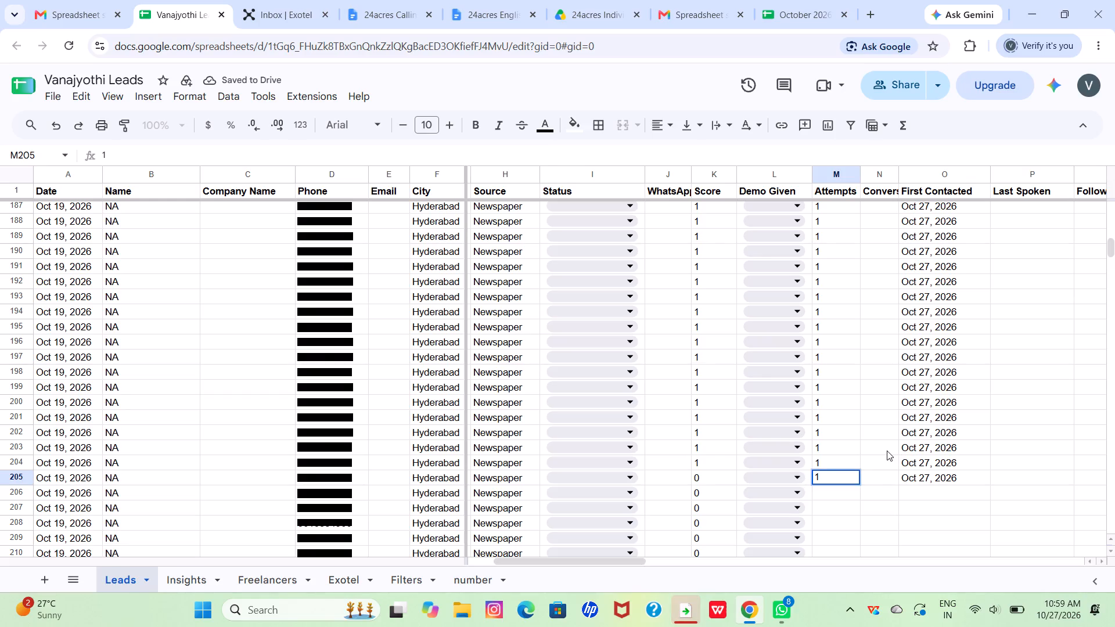
Set the status of the newspaper lead in row 183 to Never Answered.
{"action": "scroll", "coordinate": [887, 451], "scroll_direction": "up", "scroll_amount": 5}
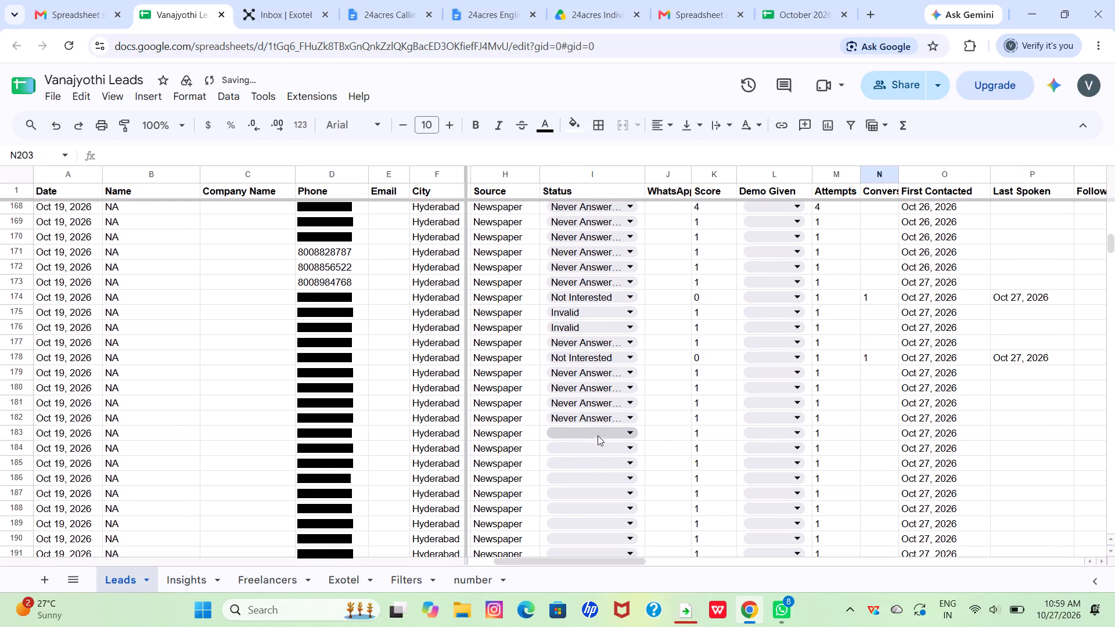
{"action": "left_click", "coordinate": [599, 433]}
{"action": "left_click", "coordinate": [591, 447]}
Select the phone number of the newspaper lead in row 184.
{"action": "scroll", "coordinate": [591, 447], "scroll_direction": "down", "scroll_amount": 1}
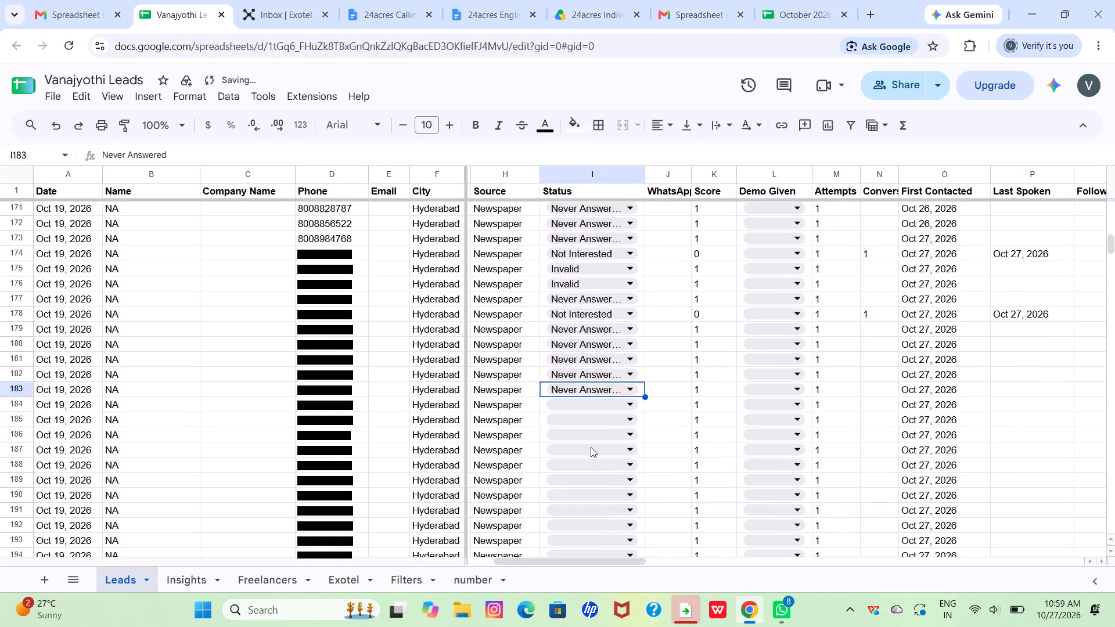
{"action": "scroll", "coordinate": [591, 447], "scroll_direction": "down", "scroll_amount": 2}
{"action": "scroll", "coordinate": [591, 447], "scroll_direction": "up", "scroll_amount": 1}
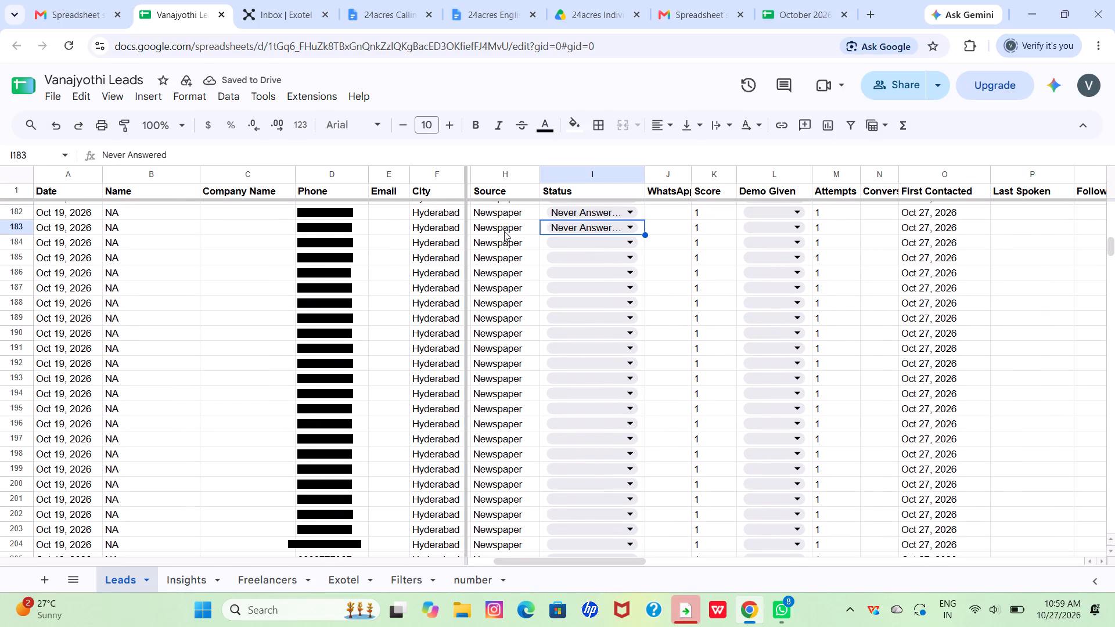
{"action": "left_click", "coordinate": [365, 247]}
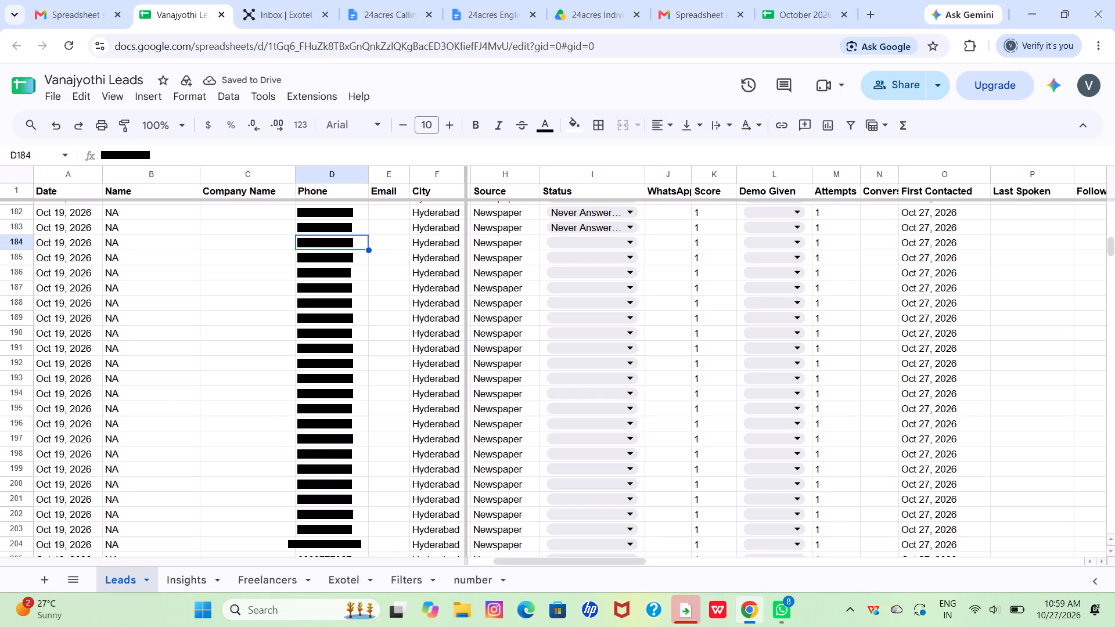
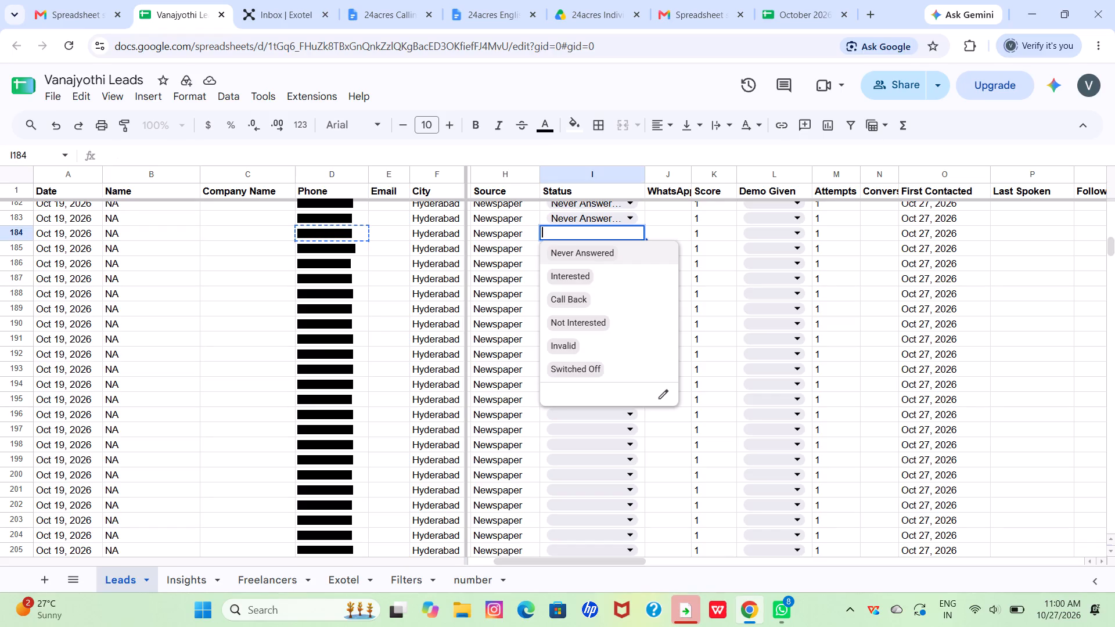
Set the status of the newspaper lead in row 184 to Never Answered.
{"action": "left_click", "coordinate": [596, 256]}
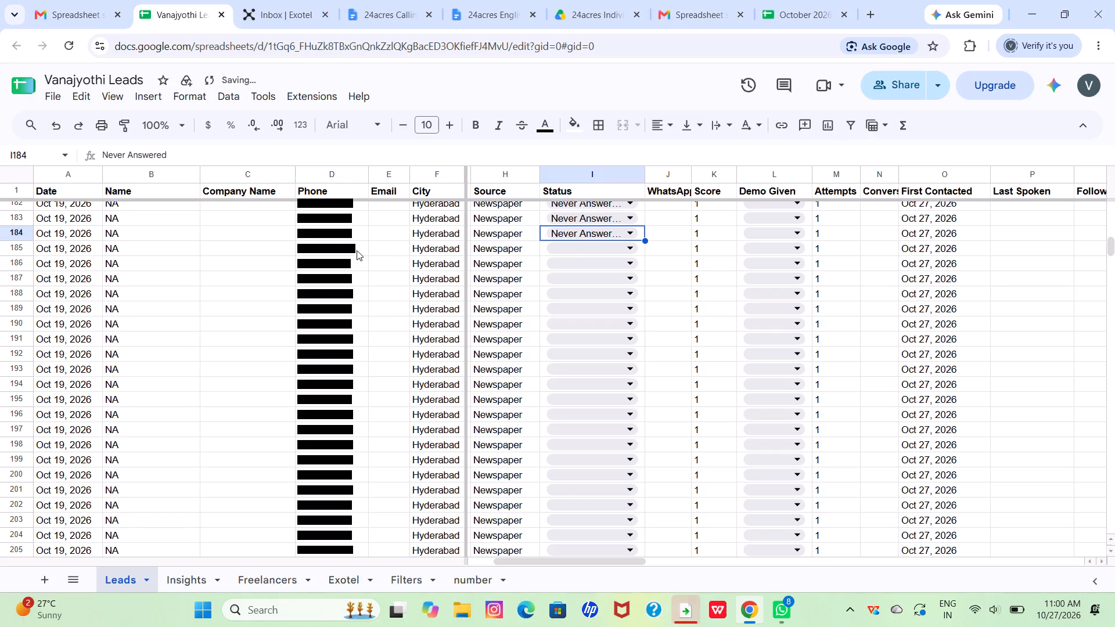
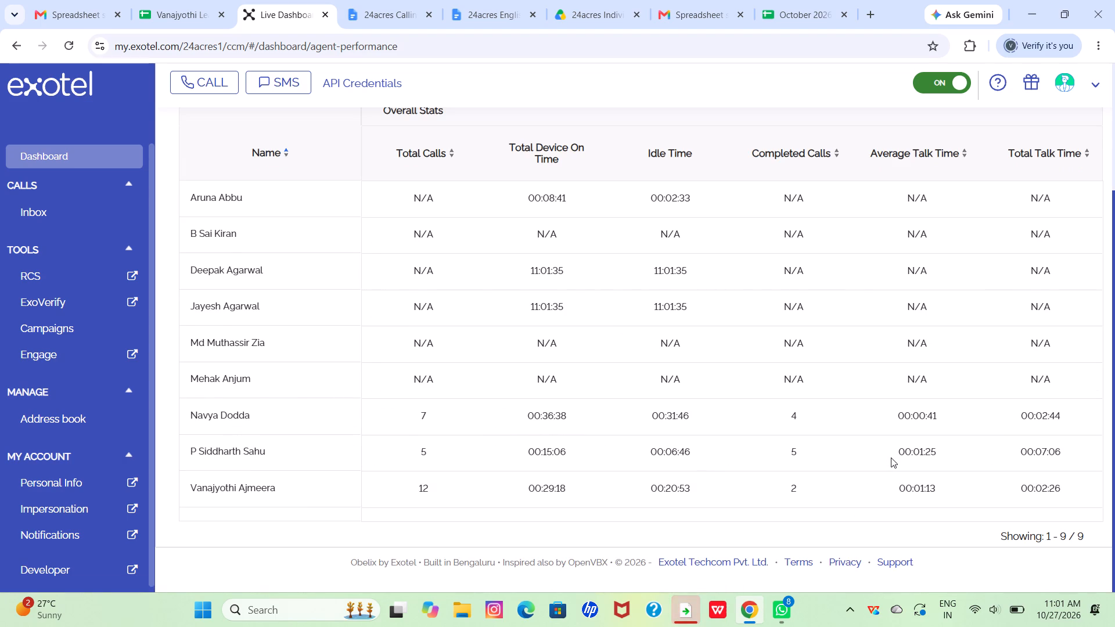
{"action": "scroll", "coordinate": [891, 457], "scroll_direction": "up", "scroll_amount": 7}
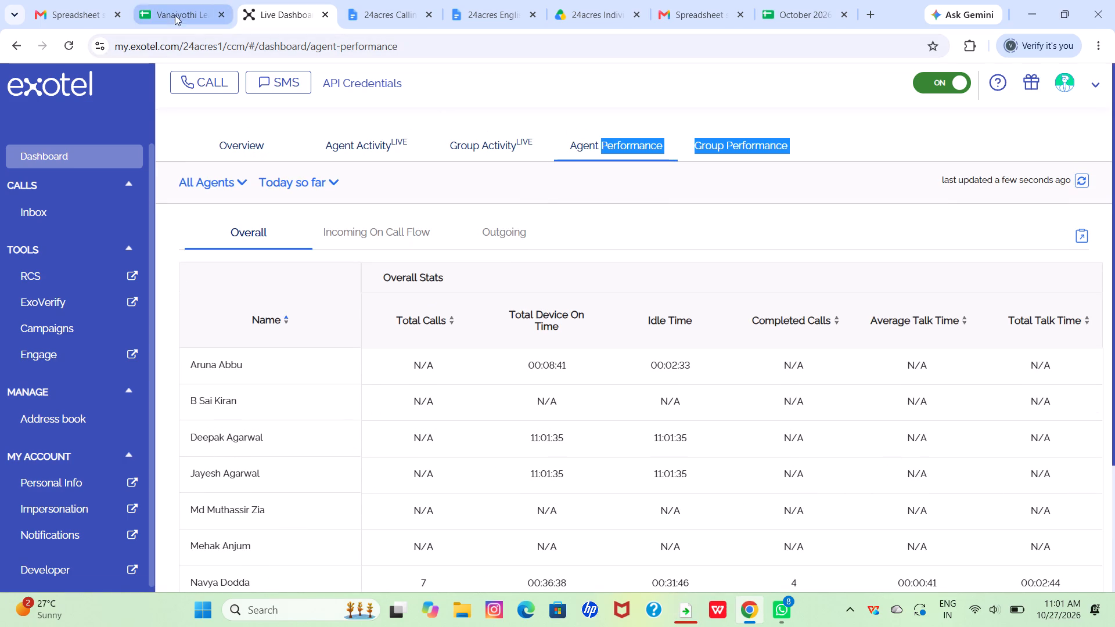
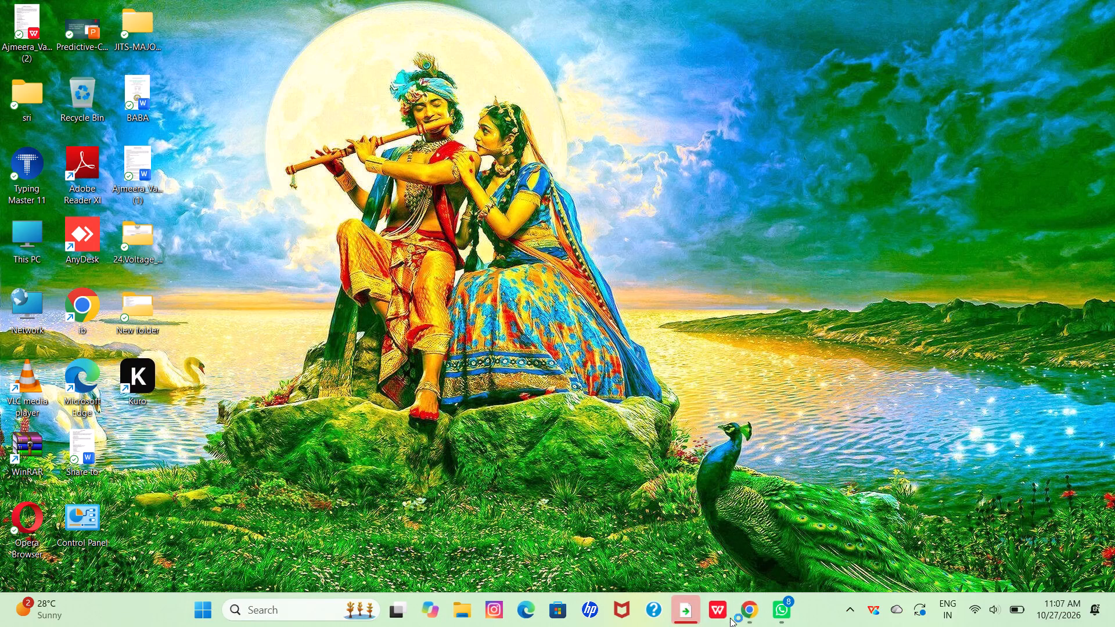
Switch to the Chrome window showing the Vanajyothi Leads sheet and close the browser.
{"action": "left_click", "coordinate": [753, 611]}
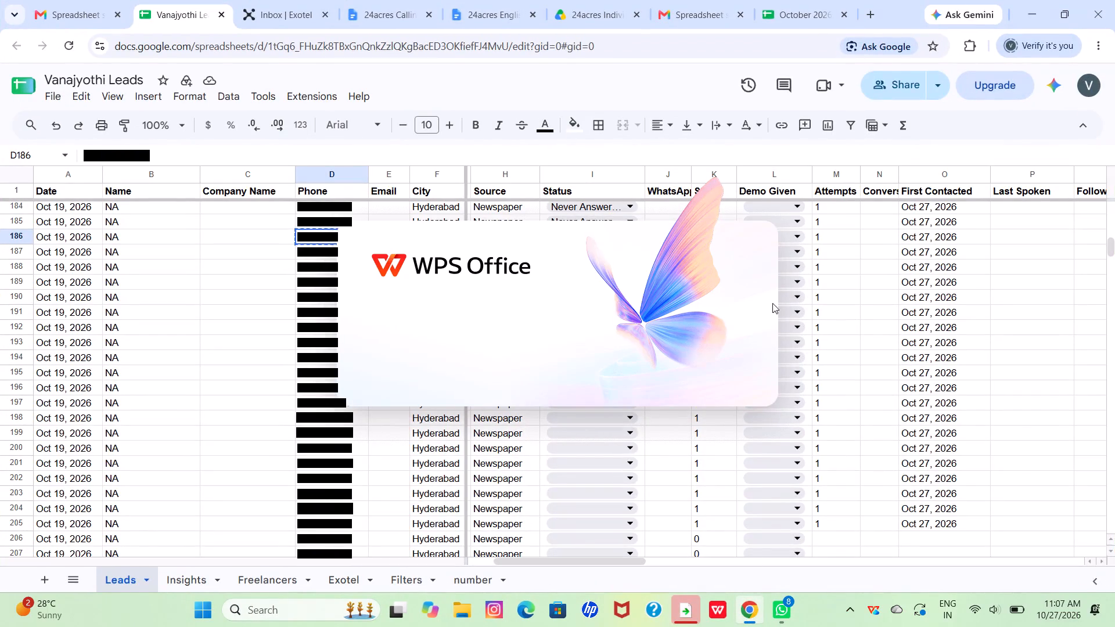
{"action": "left_click", "coordinate": [1114, 3]}
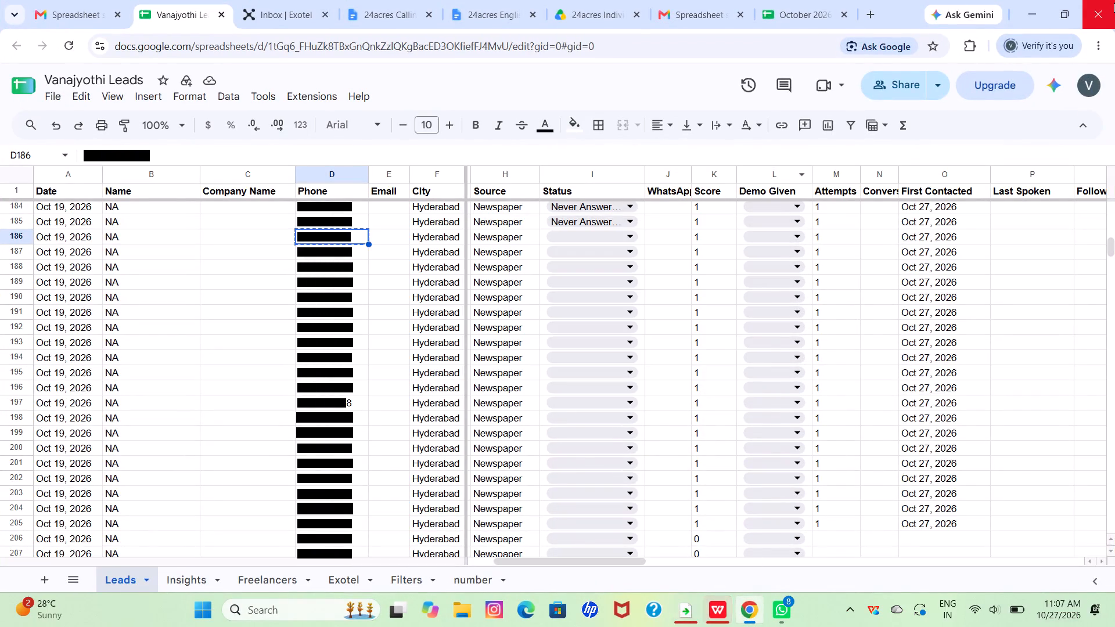
{"action": "left_click", "coordinate": [1114, 3]}
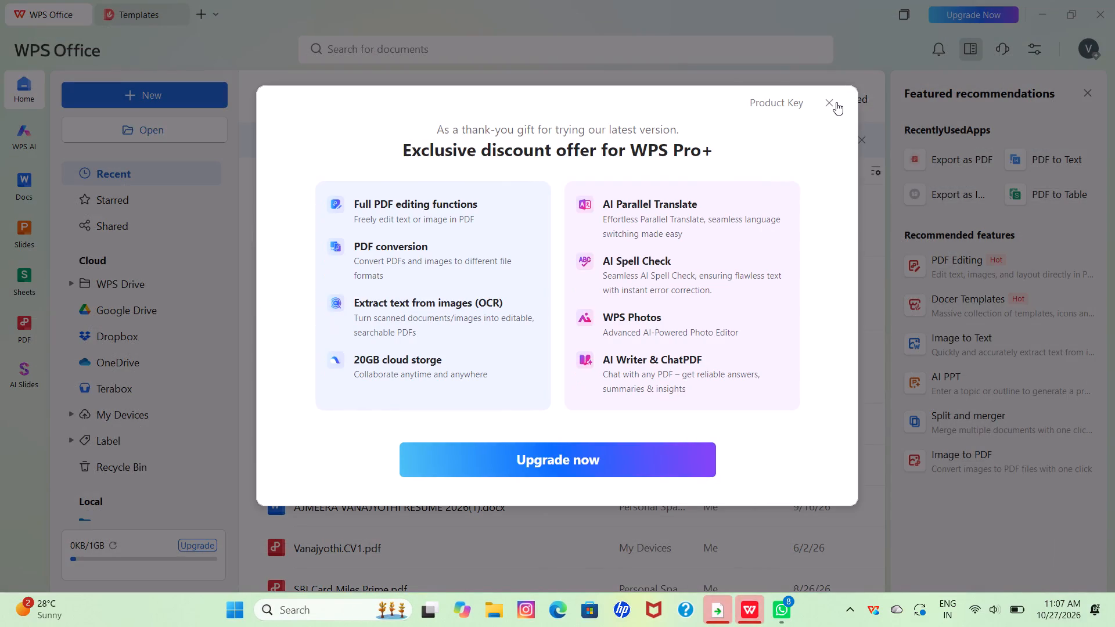
Close WPS Office after dismissing its Pro+ discount offer, welcome section and featured recommendations.
{"action": "left_click", "coordinate": [830, 100]}
{"action": "double_click", "coordinate": [830, 100]}
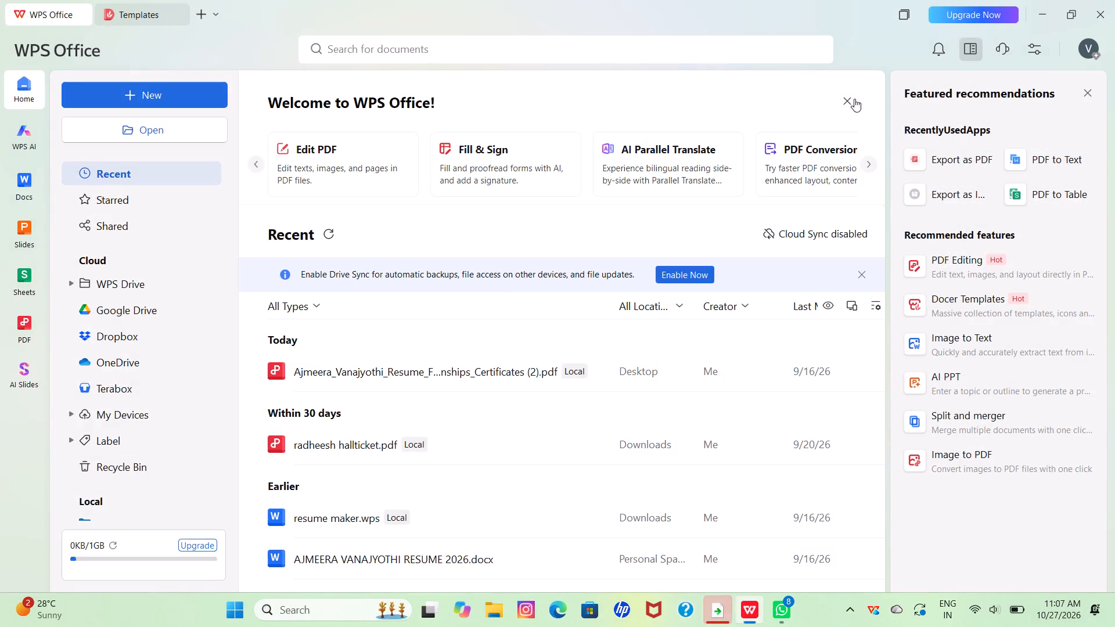
{"action": "left_click", "coordinate": [841, 101]}
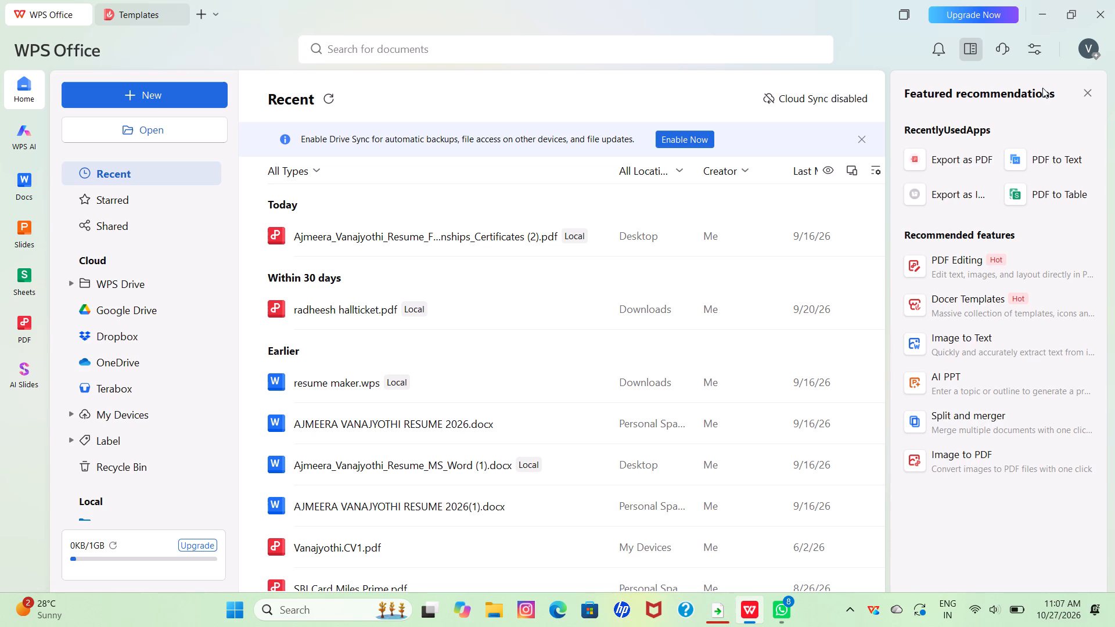
{"action": "left_click", "coordinate": [1089, 89]}
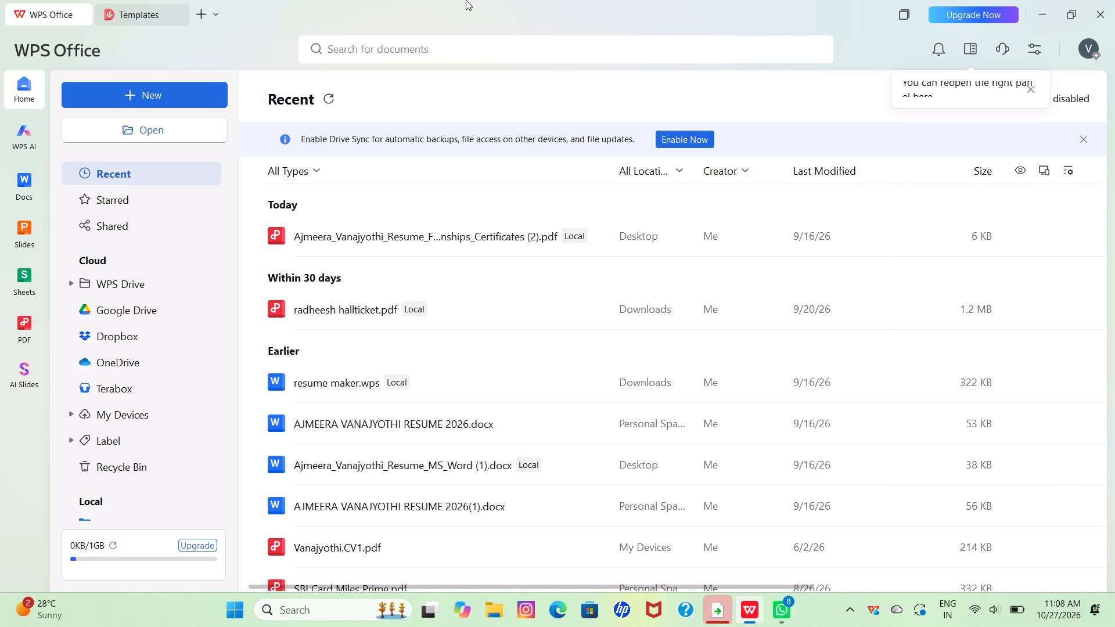
{"action": "left_click", "coordinate": [1082, 4]}
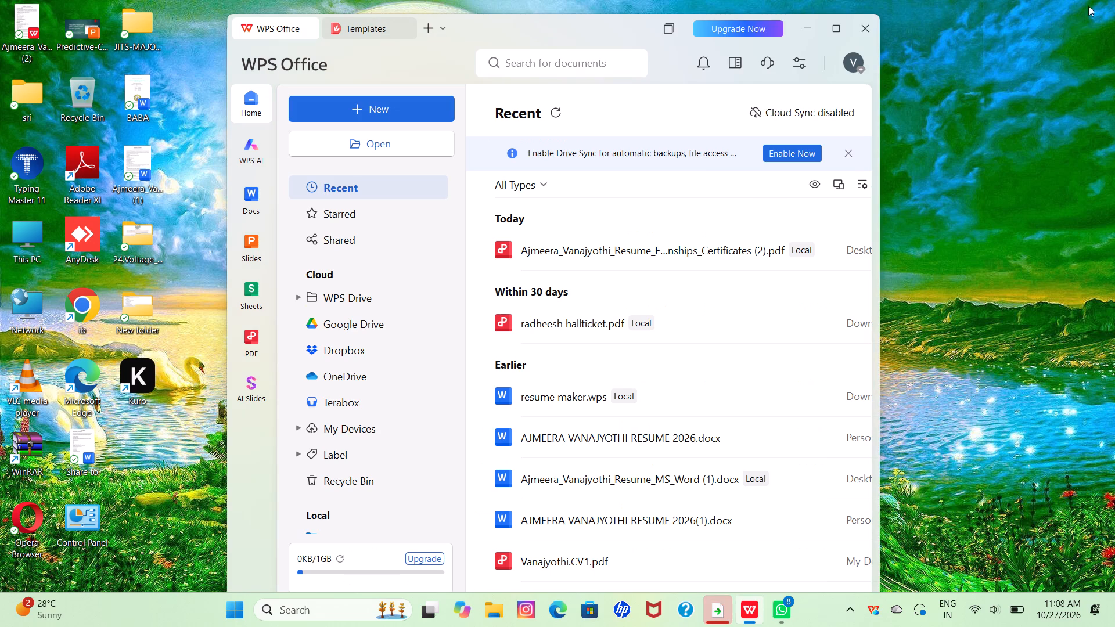
{"action": "left_click", "coordinate": [866, 26]}
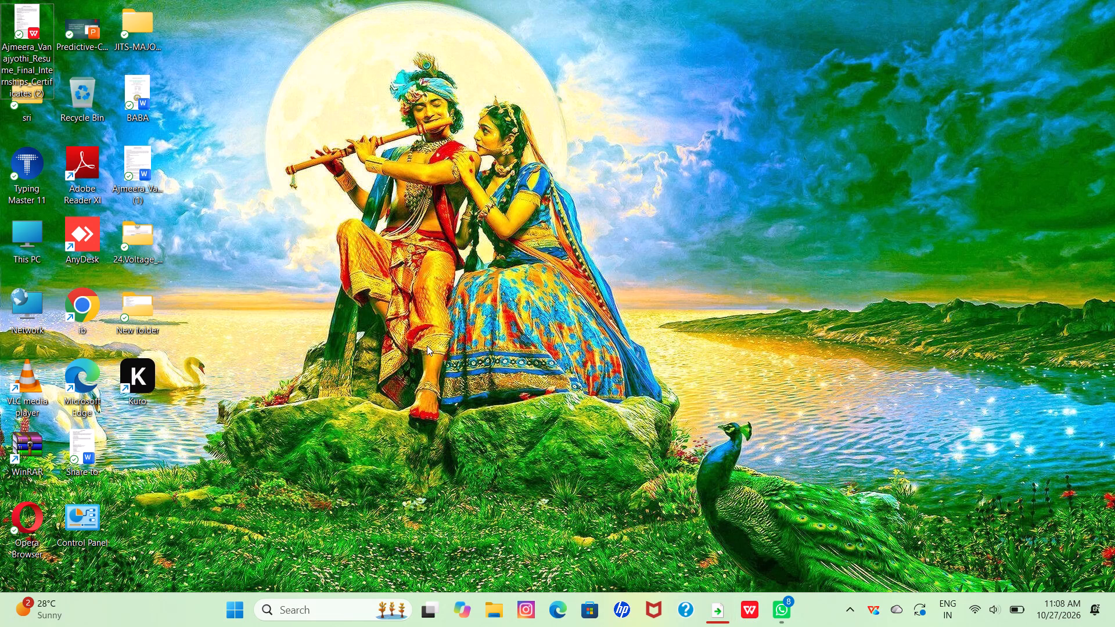
Open the Windows Start menu.
{"action": "left_click", "coordinate": [239, 620]}
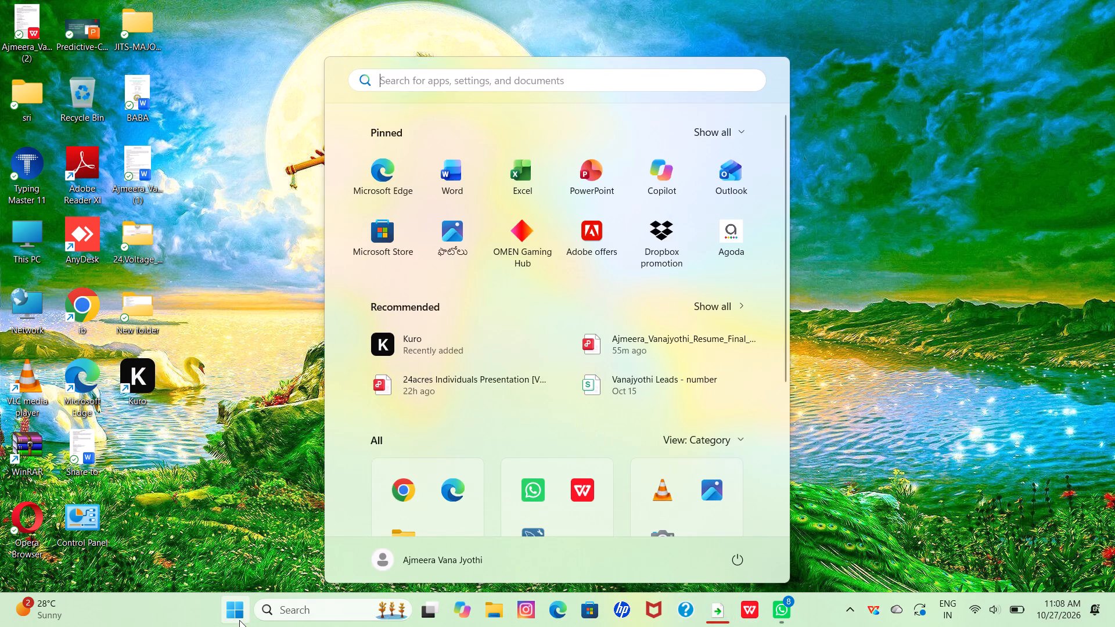
Launch Google Chrome and open it with the profile labelled Your Chrome.
{"action": "left_click", "coordinate": [402, 493]}
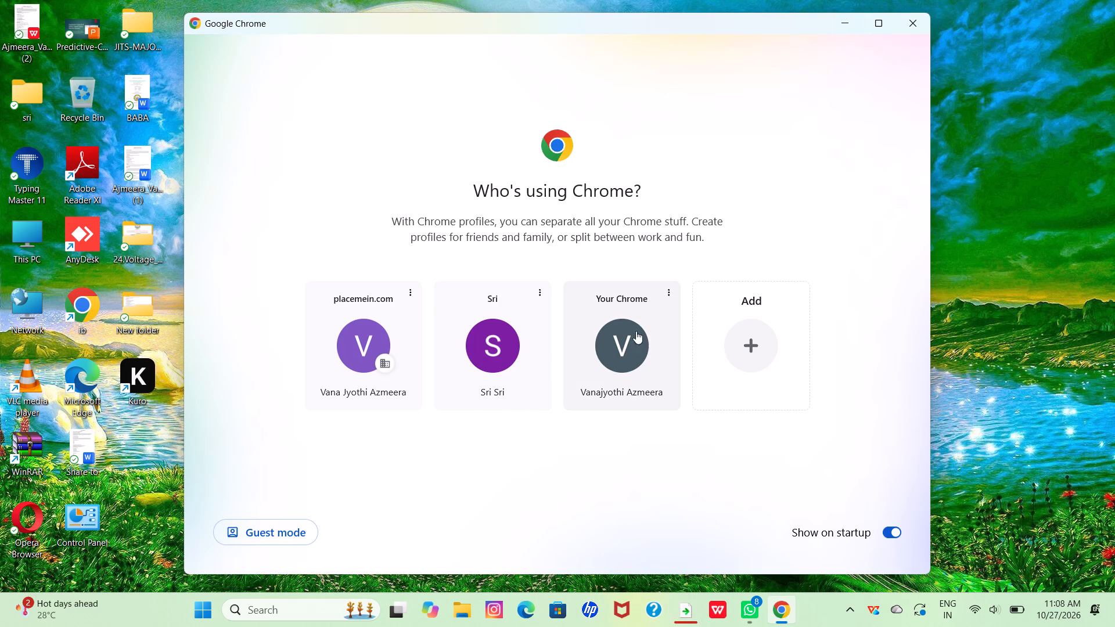
{"action": "left_click", "coordinate": [666, 319]}
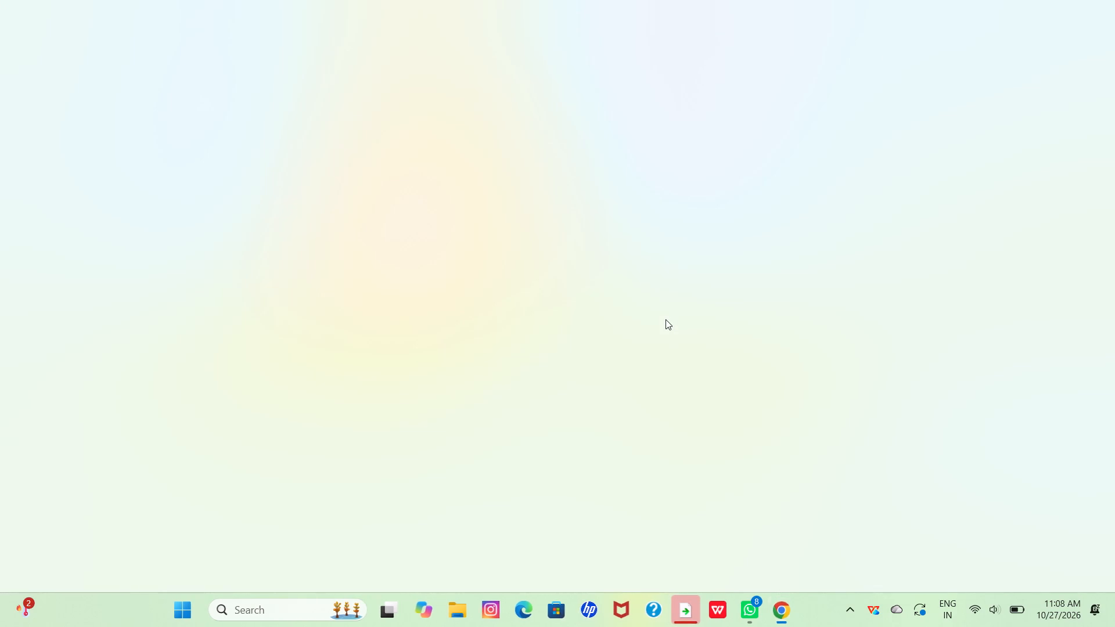
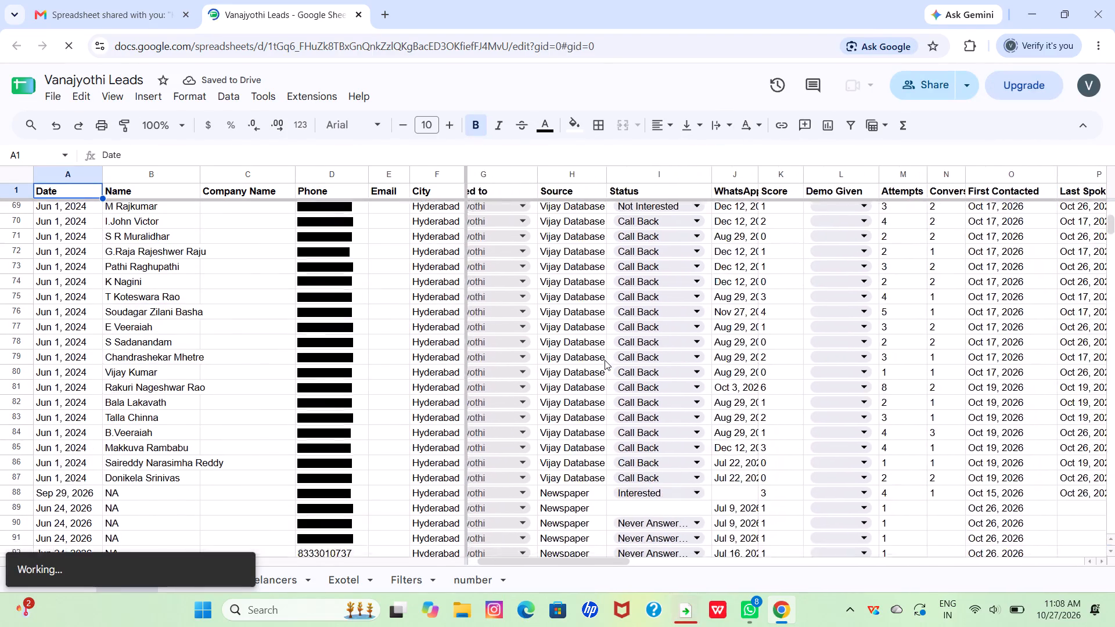
Go down the Leads sheet past the leads already contacted to find the newspaper leads still awaiting call updates.
{"action": "scroll", "coordinate": [605, 360], "scroll_direction": "down", "scroll_amount": 1}
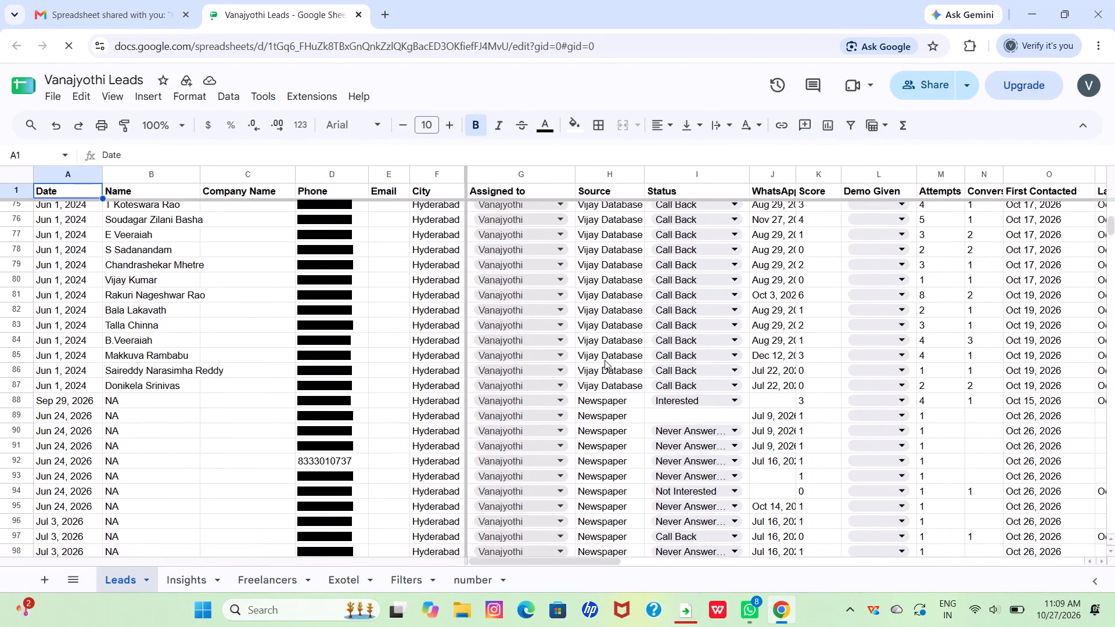
{"action": "scroll", "coordinate": [605, 360], "scroll_direction": "right", "scroll_amount": 8}
{"action": "scroll", "coordinate": [605, 360], "scroll_direction": "down", "scroll_amount": 1}
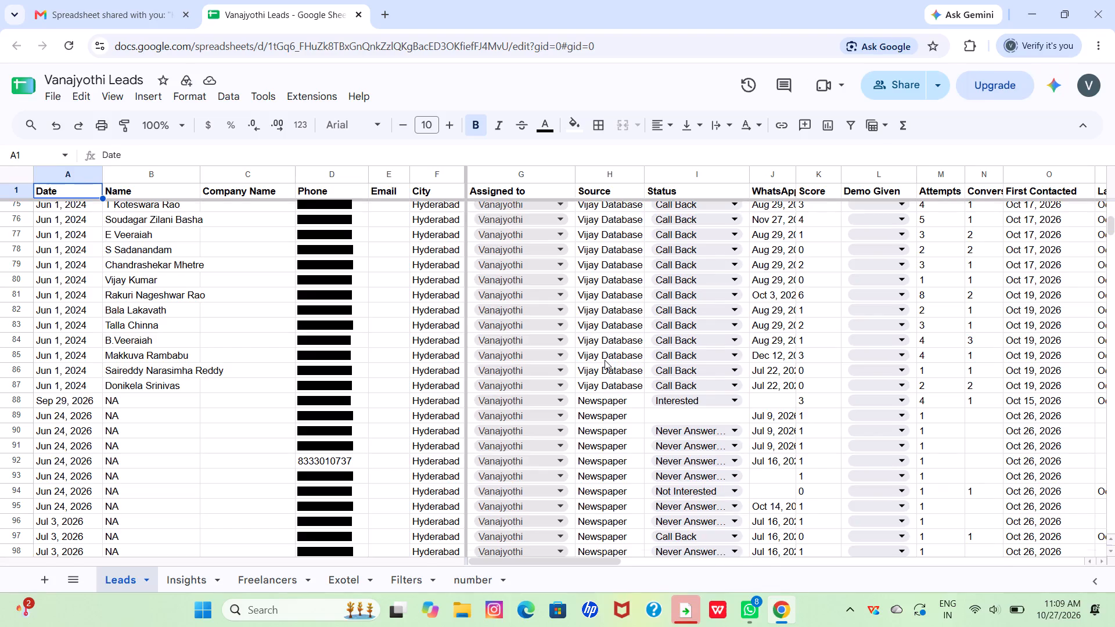
{"action": "scroll", "coordinate": [605, 360], "scroll_direction": "down", "scroll_amount": 7}
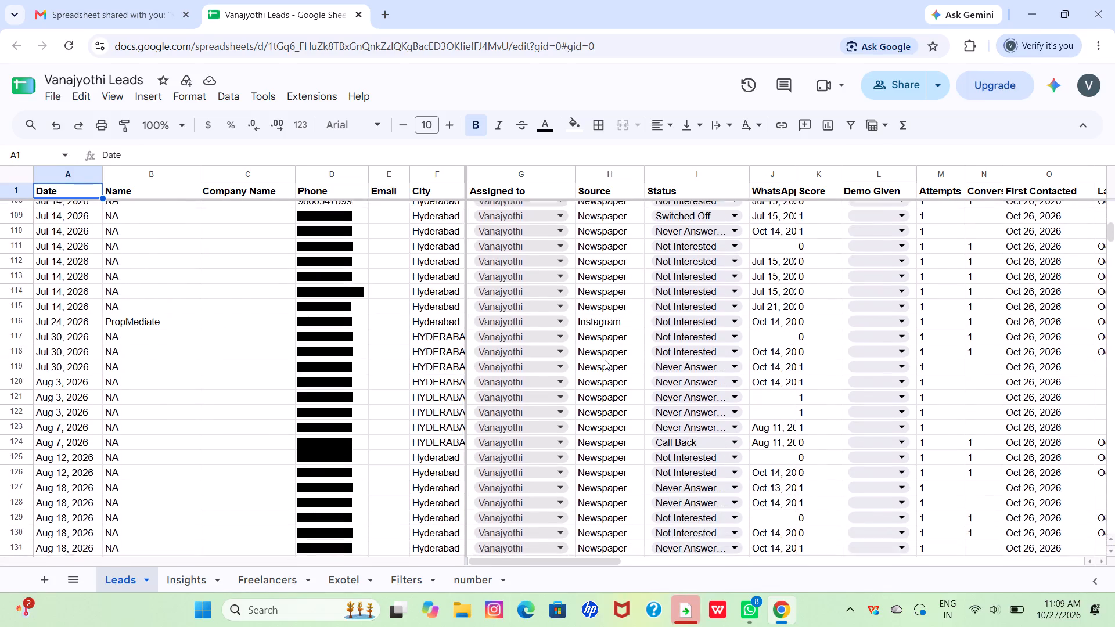
{"action": "scroll", "coordinate": [605, 360], "scroll_direction": "down", "scroll_amount": 1}
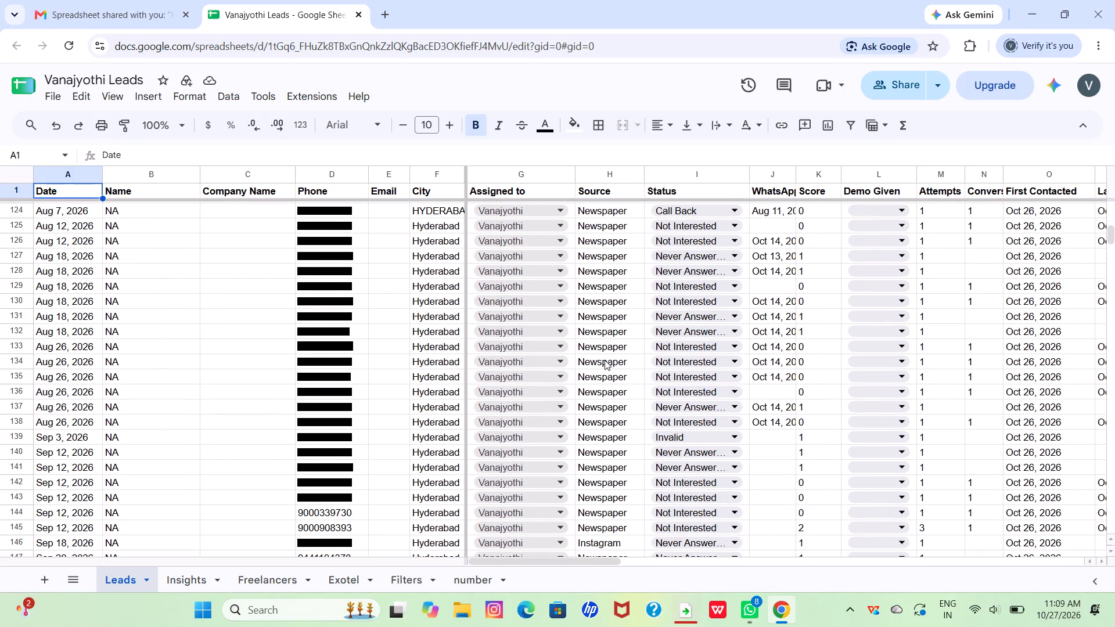
Copy the phone number of the first Oct 19 newspaper lead without a status, in row 186 of the Leads sheet.
{"action": "scroll", "coordinate": [605, 360], "scroll_direction": "down", "scroll_amount": 12}
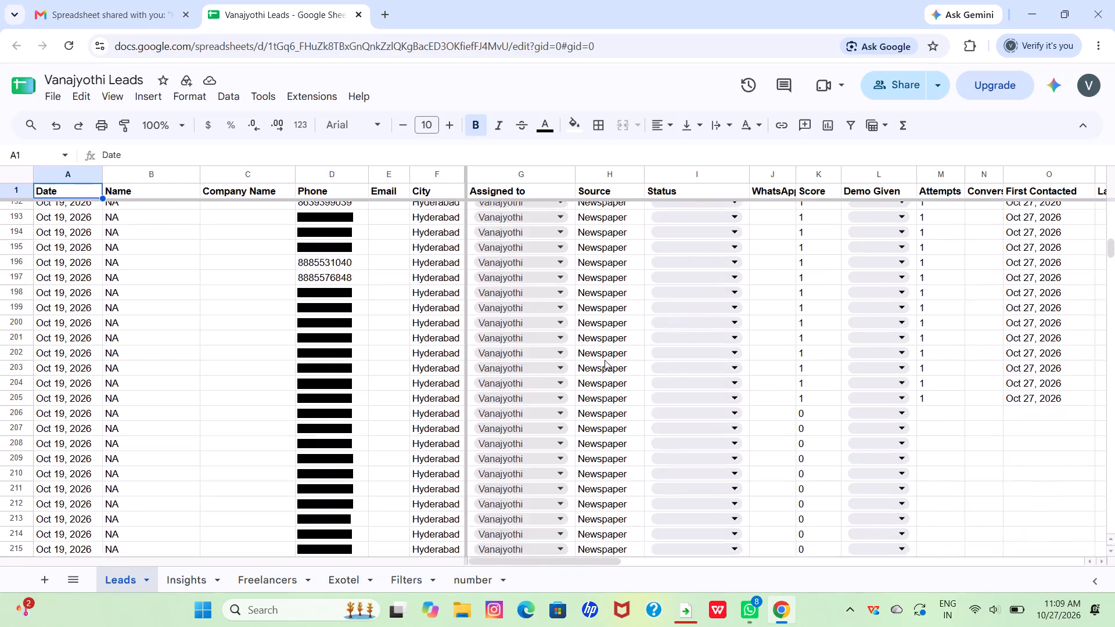
{"action": "scroll", "coordinate": [605, 360], "scroll_direction": "down", "scroll_amount": 2}
{"action": "scroll", "coordinate": [605, 360], "scroll_direction": "up", "scroll_amount": 4}
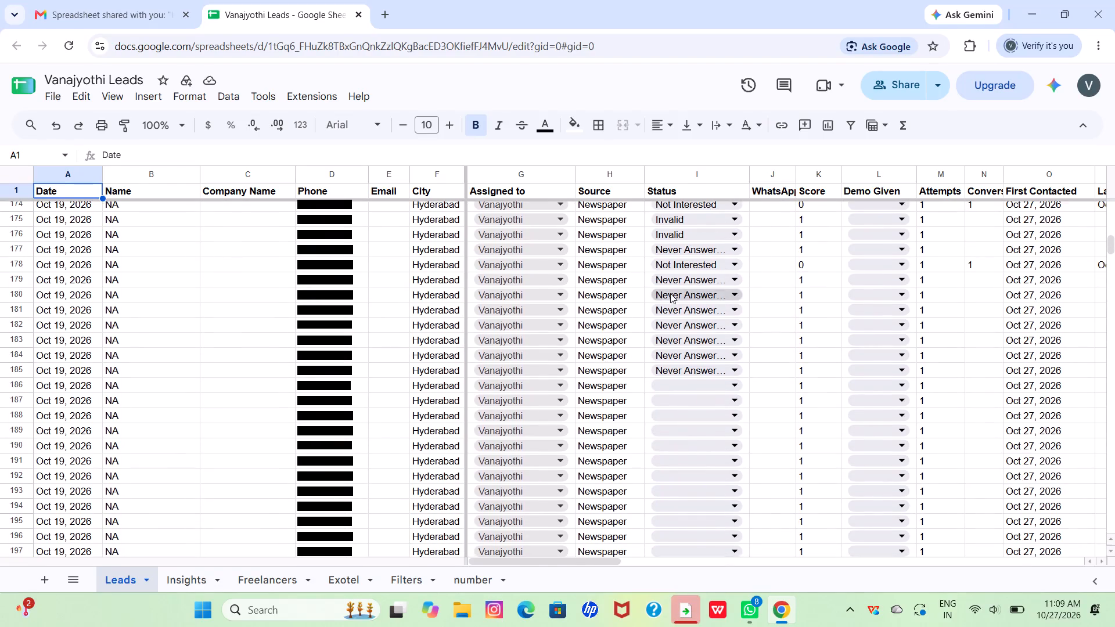
{"action": "left_click", "coordinate": [348, 385]}
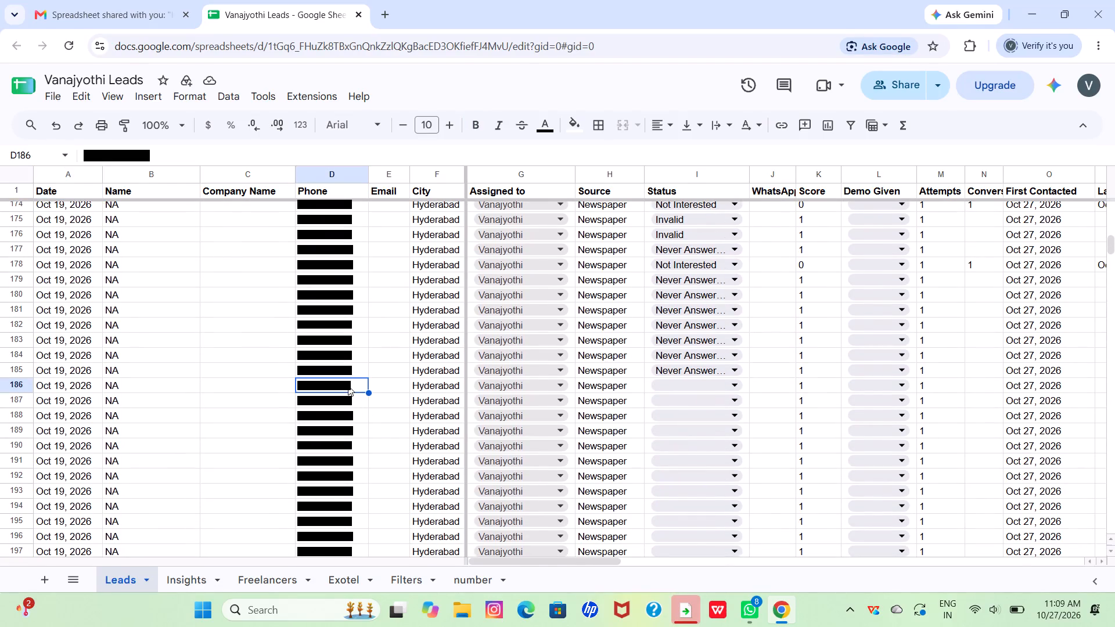
{"action": "key", "text": "ctrl+c"}
Open a new browser tab alongside the Vanajyothi Leads sheet.
{"action": "left_click", "coordinate": [384, 19]}
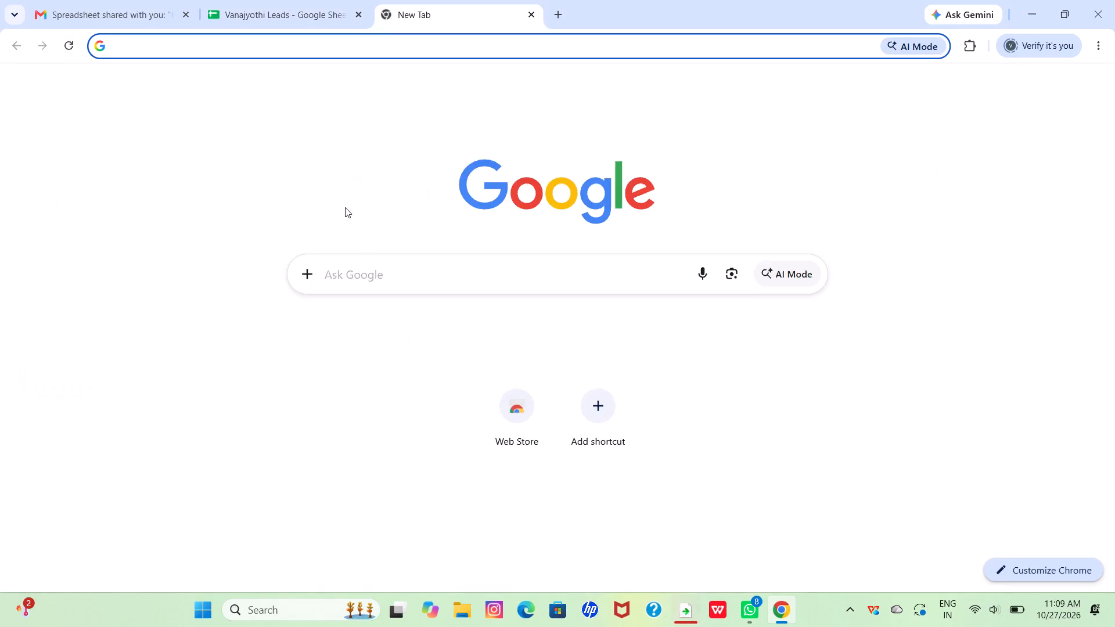
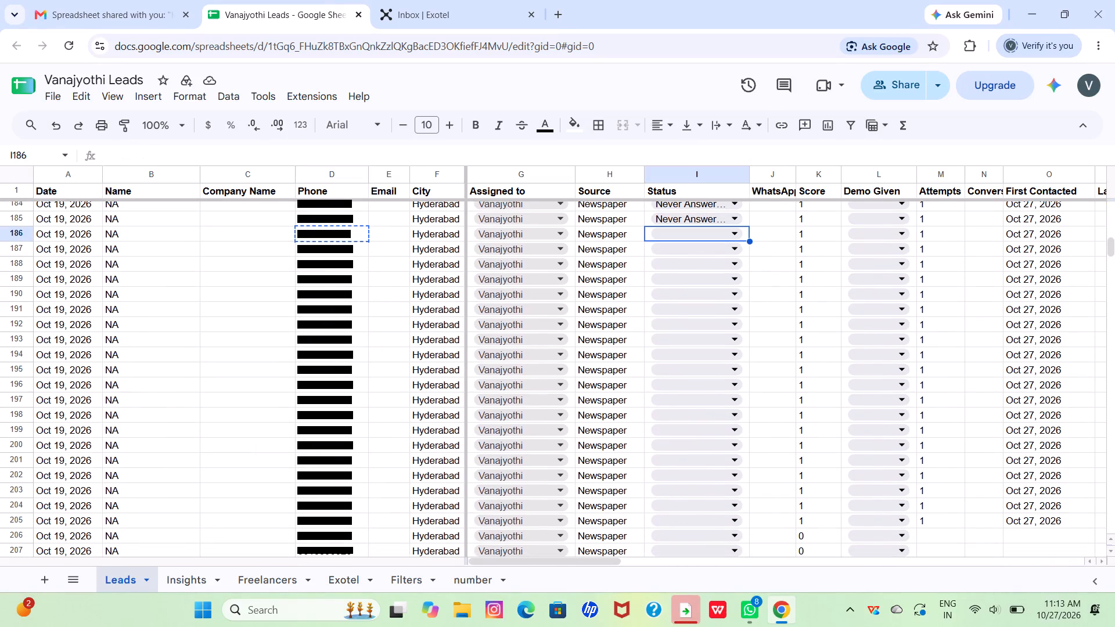
Set the Status of the lead in row 186 to Call Back.
{"action": "left_click", "coordinate": [743, 232]}
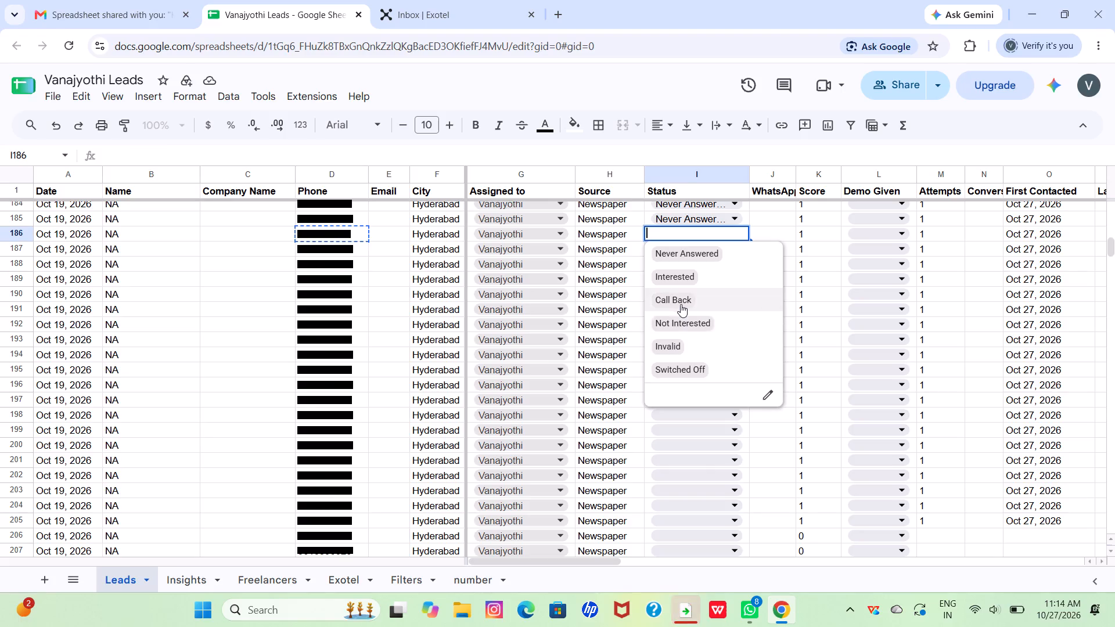
{"action": "left_click", "coordinate": [681, 304]}
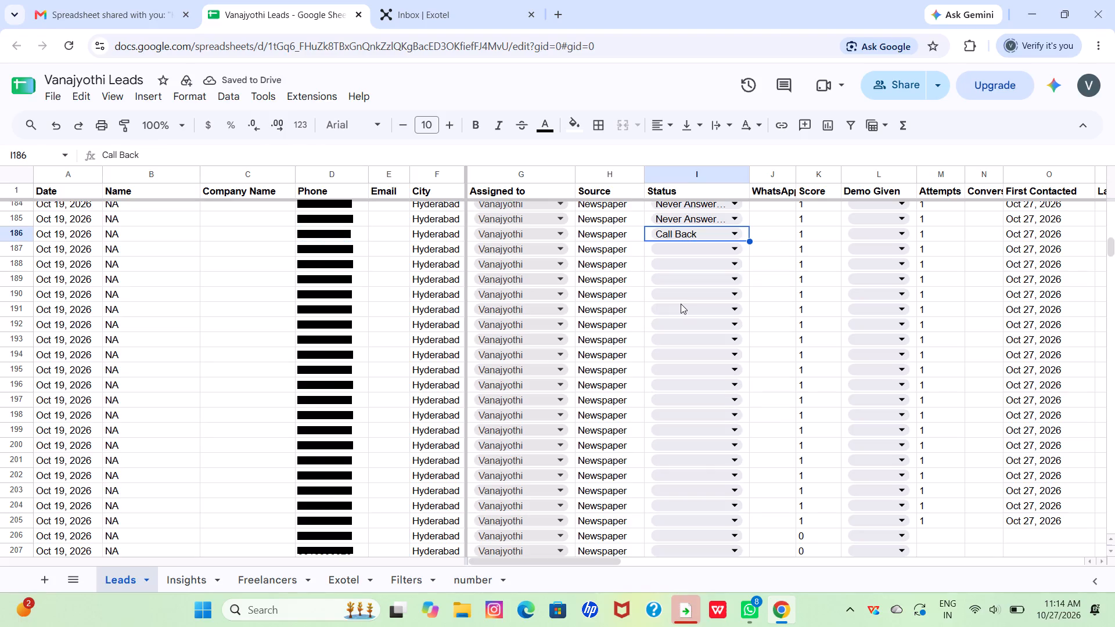
Enter 2 in both the Attempts column and the adjacent Convers column for the lead in row 186.
{"action": "left_click", "coordinate": [980, 236]}
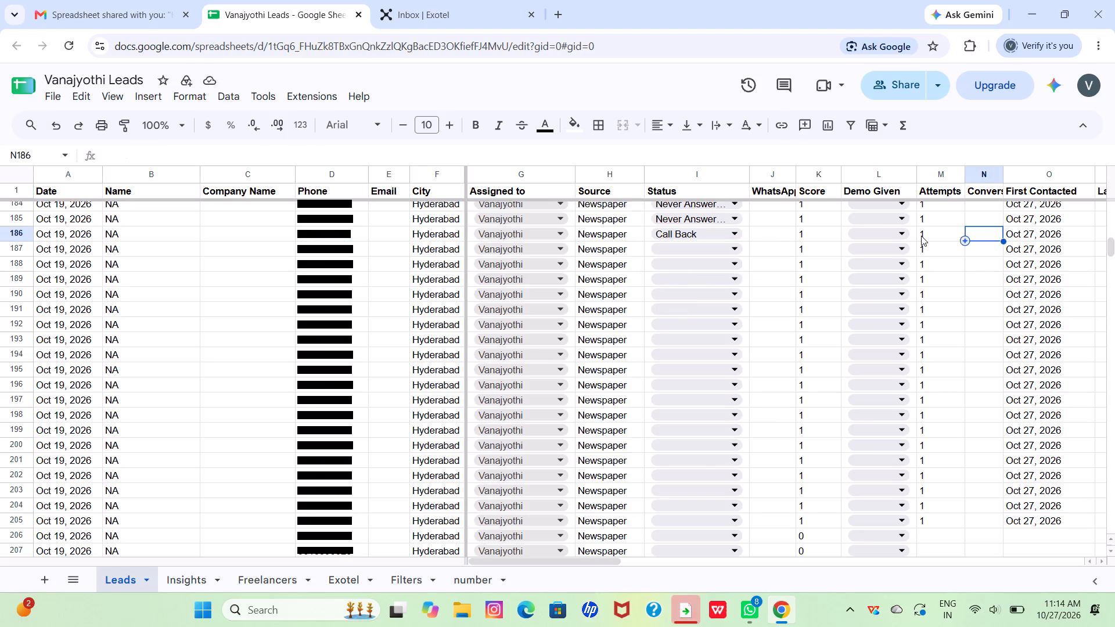
{"action": "left_click", "coordinate": [921, 236]}
{"action": "key", "text": "2"}
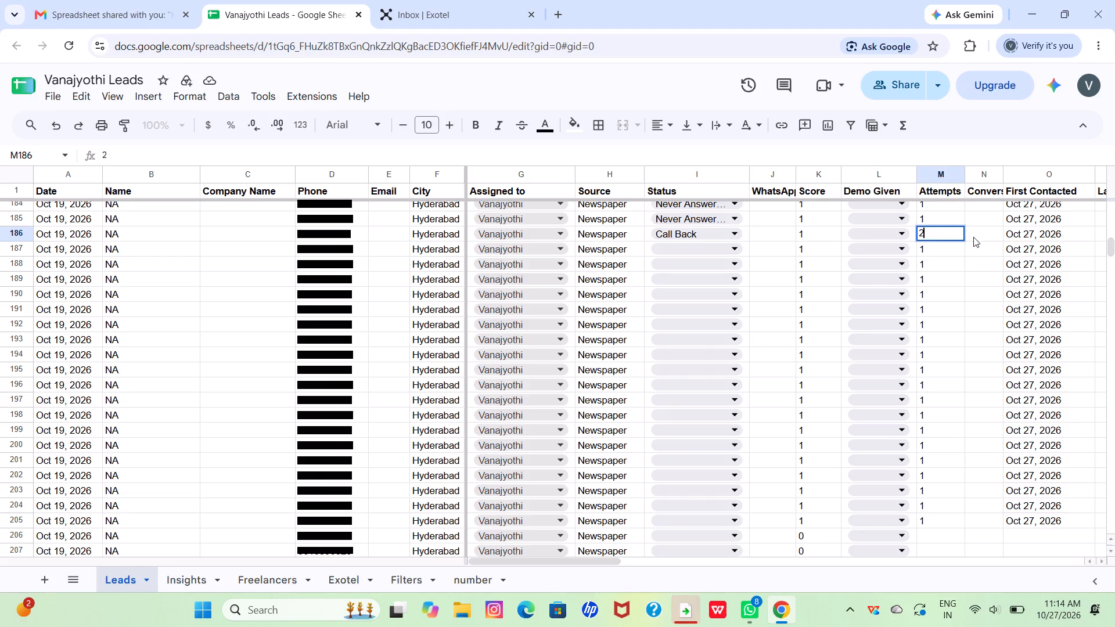
{"action": "left_click", "coordinate": [974, 237]}
{"action": "key", "text": "2"}
Copy row 186's First Contacted date, Oct 27, 2026, into its Last Spoken cell.
{"action": "scroll", "coordinate": [974, 237], "scroll_direction": "left", "scroll_amount": 2}
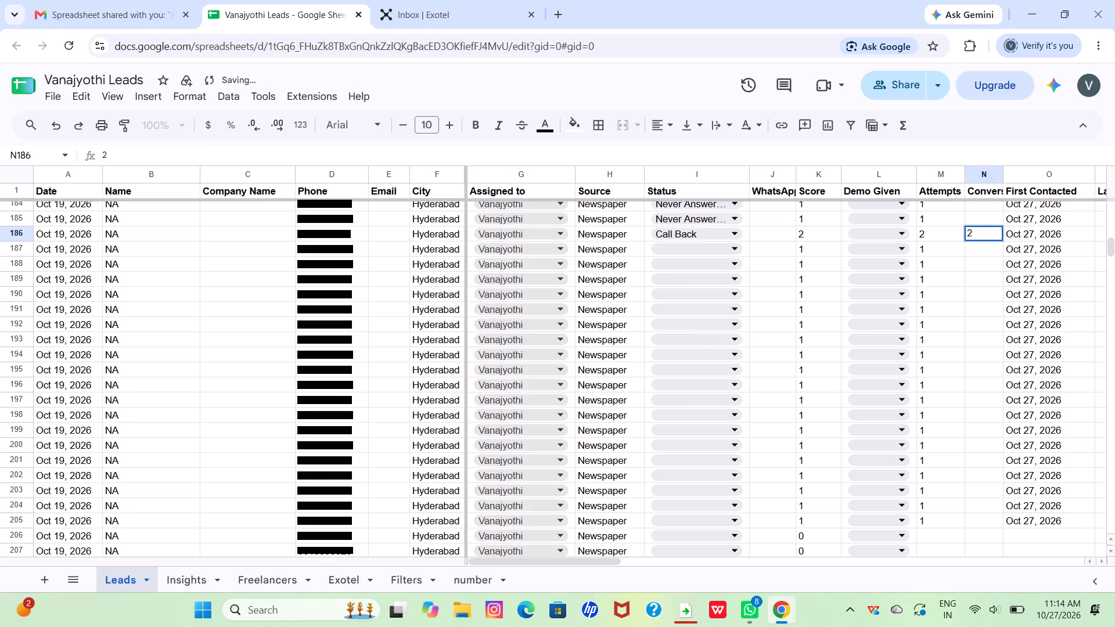
{"action": "left_click", "coordinate": [1058, 237]}
{"action": "scroll", "coordinate": [1058, 237], "scroll_direction": "left", "scroll_amount": 3}
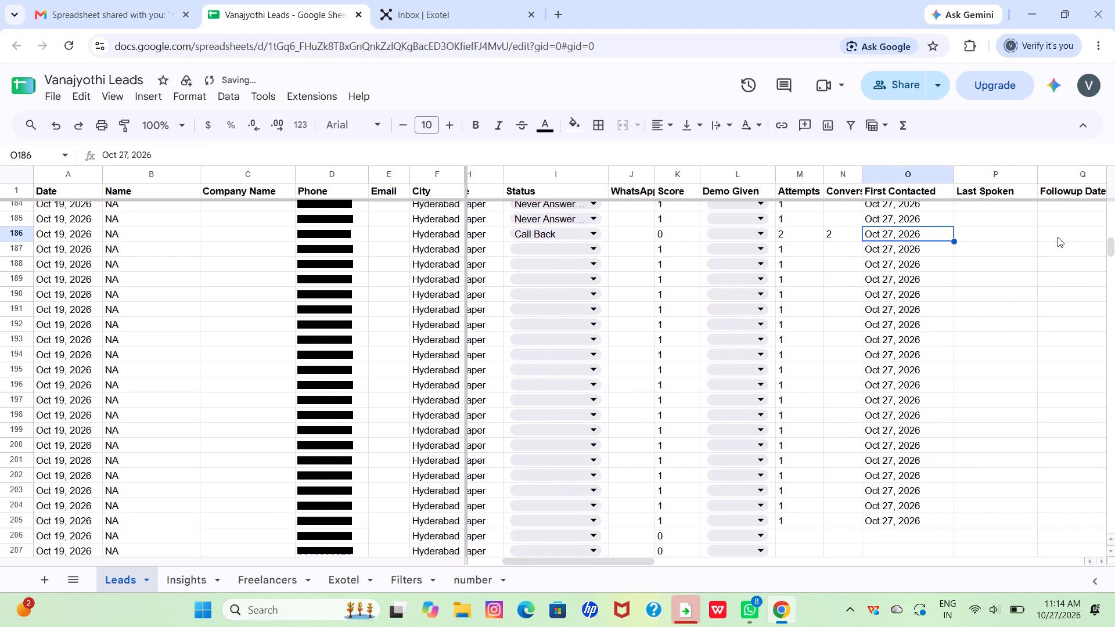
{"action": "key", "text": "ctrl+c"}
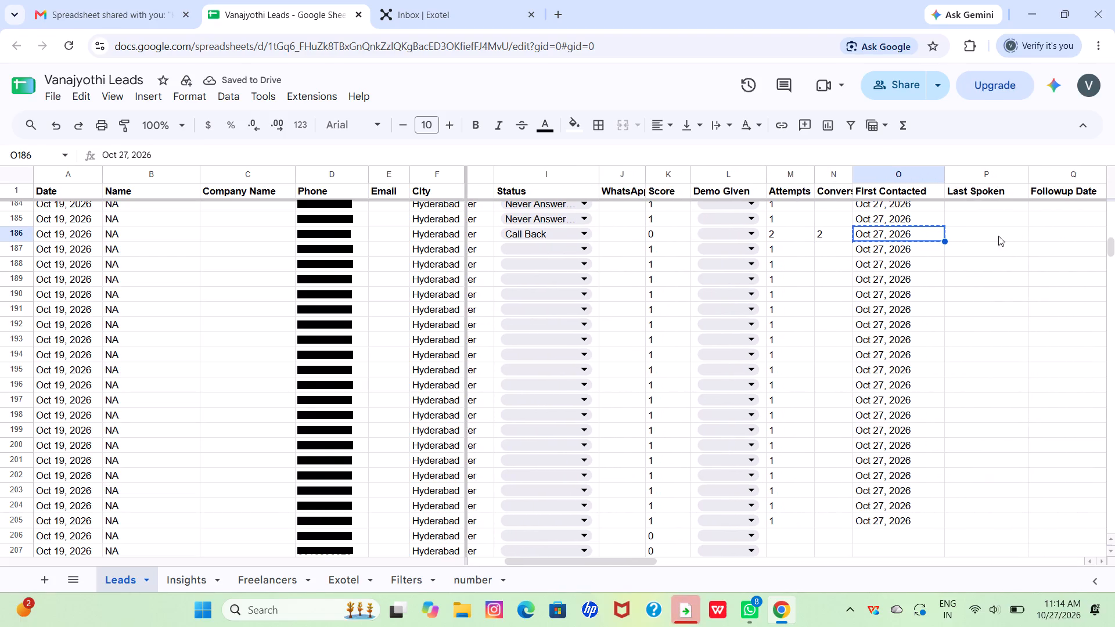
{"action": "left_click", "coordinate": [990, 235]}
{"action": "key", "text": "ctrl+v"}
{"action": "scroll", "coordinate": [990, 235], "scroll_direction": "left", "scroll_amount": 4}
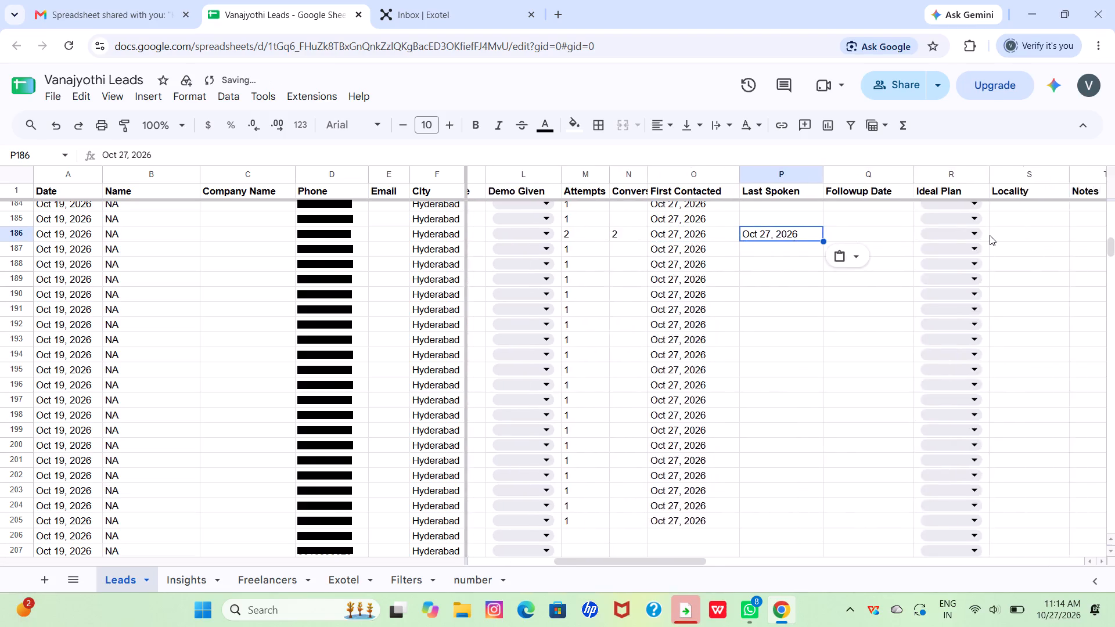
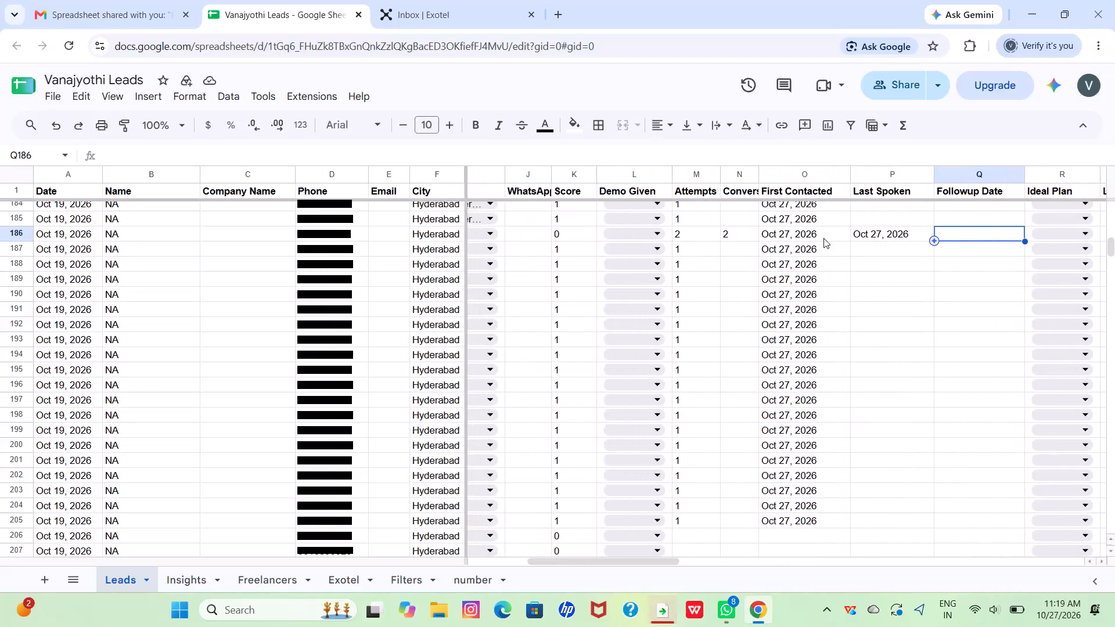
Select the empty Notes cell for the lead in row 186.
{"action": "scroll", "coordinate": [823, 238], "scroll_direction": "right", "scroll_amount": 1}
{"action": "scroll", "coordinate": [823, 238], "scroll_direction": "left", "scroll_amount": 3}
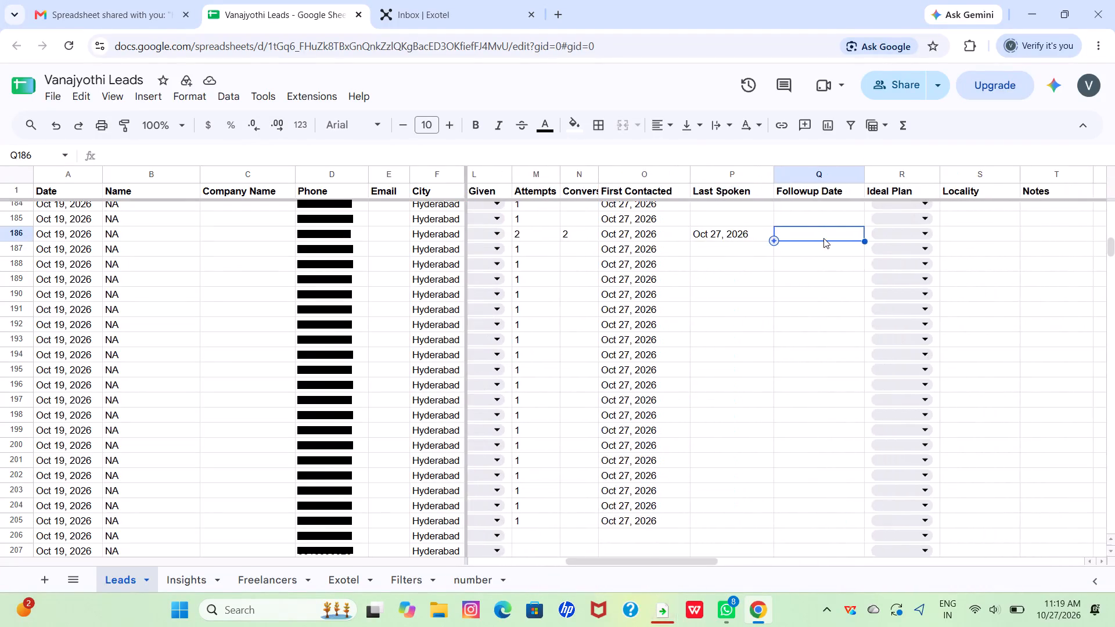
{"action": "scroll", "coordinate": [823, 238], "scroll_direction": "left", "scroll_amount": 2}
{"action": "left_click", "coordinate": [865, 237]}
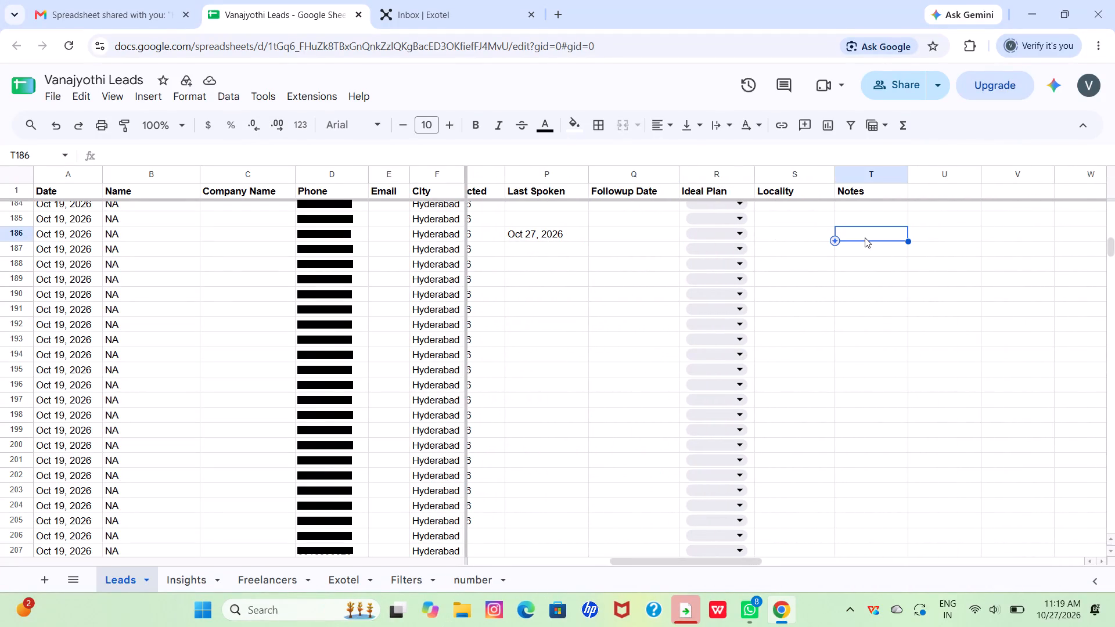
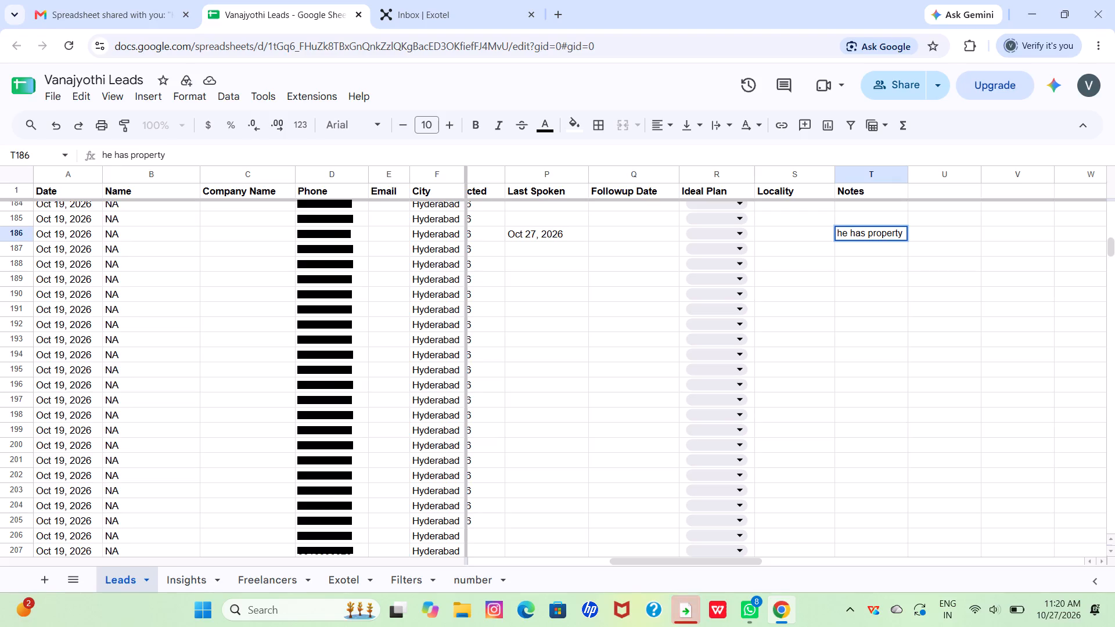
Complete the row 186 note by appending "at ameerpet he has villa for sale said he will attend demo".
{"action": "type", "text": "at ameerpet"}
{"action": "key", "text": "space"}
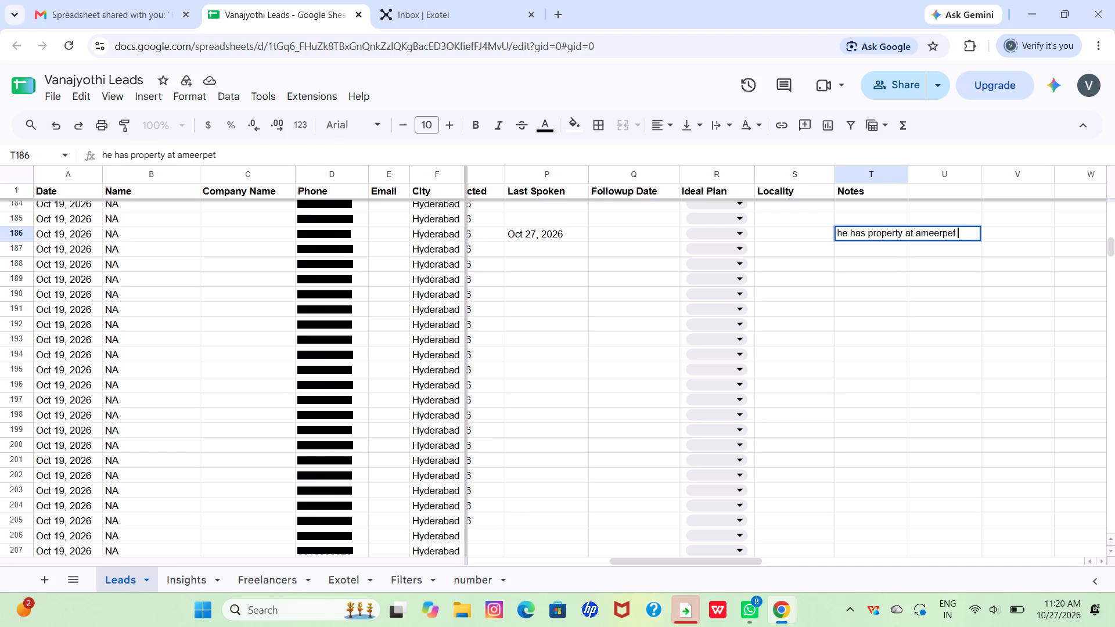
{"action": "type", "text": "he has villa for sale said he will attend"}
{"action": "key", "text": "space"}
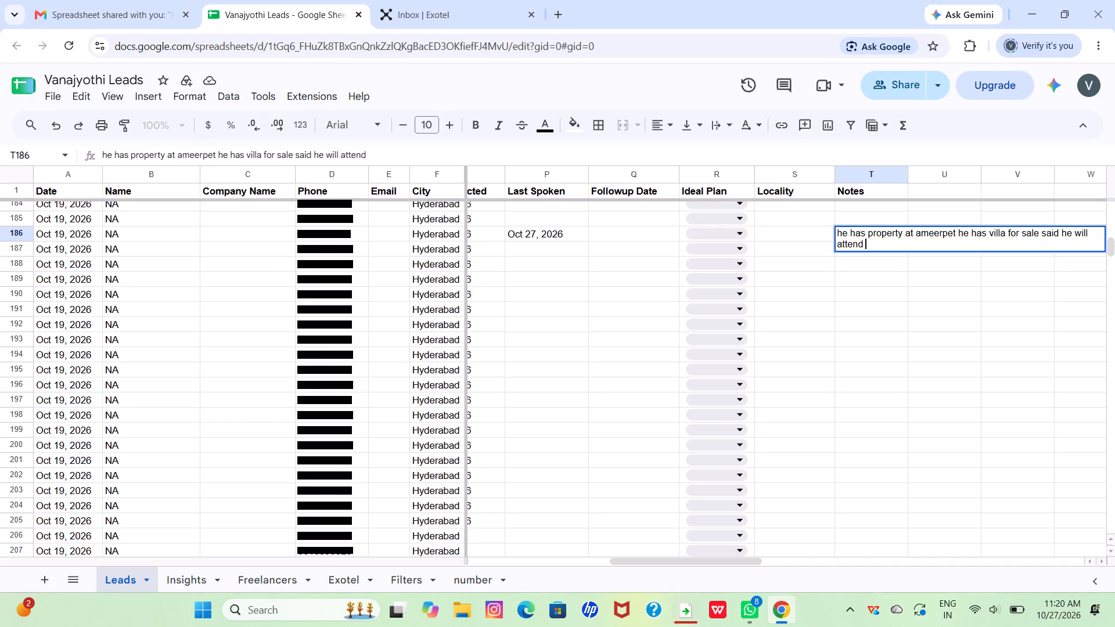
{"action": "type", "text": "demo"}
{"action": "key", "text": "Return"}
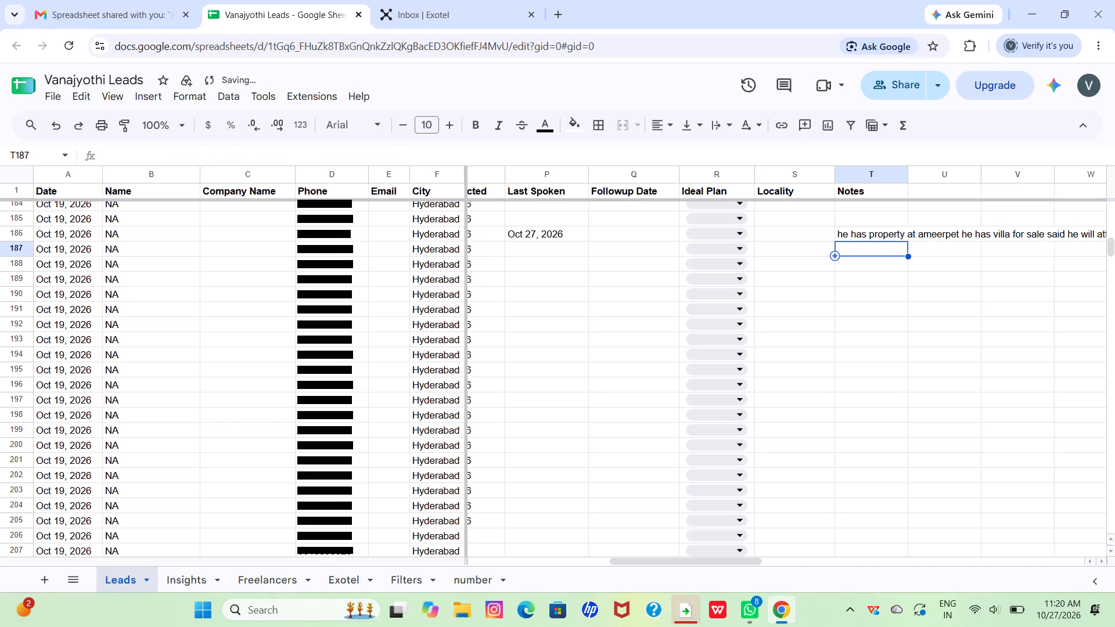
Copy the Last Spoken date Oct 27, 2026 in row 186 into the same lead's Followup Date cell.
{"action": "scroll", "coordinate": [865, 237], "scroll_direction": "right", "scroll_amount": 2}
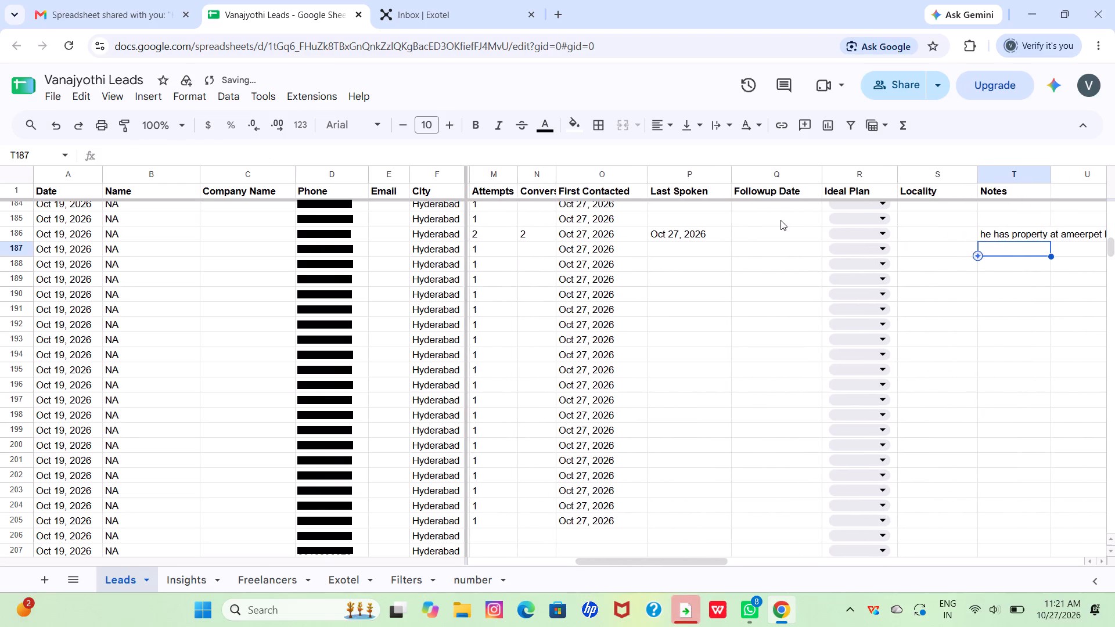
{"action": "left_click", "coordinate": [675, 231]}
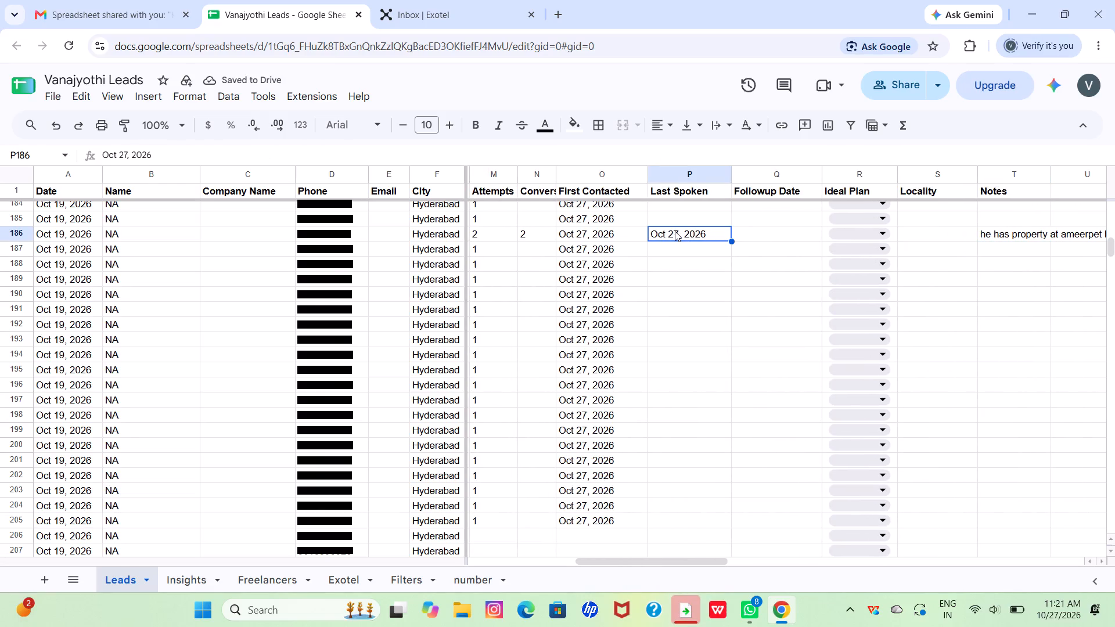
{"action": "key", "text": "ctrl+c"}
{"action": "left_click", "coordinate": [743, 240]}
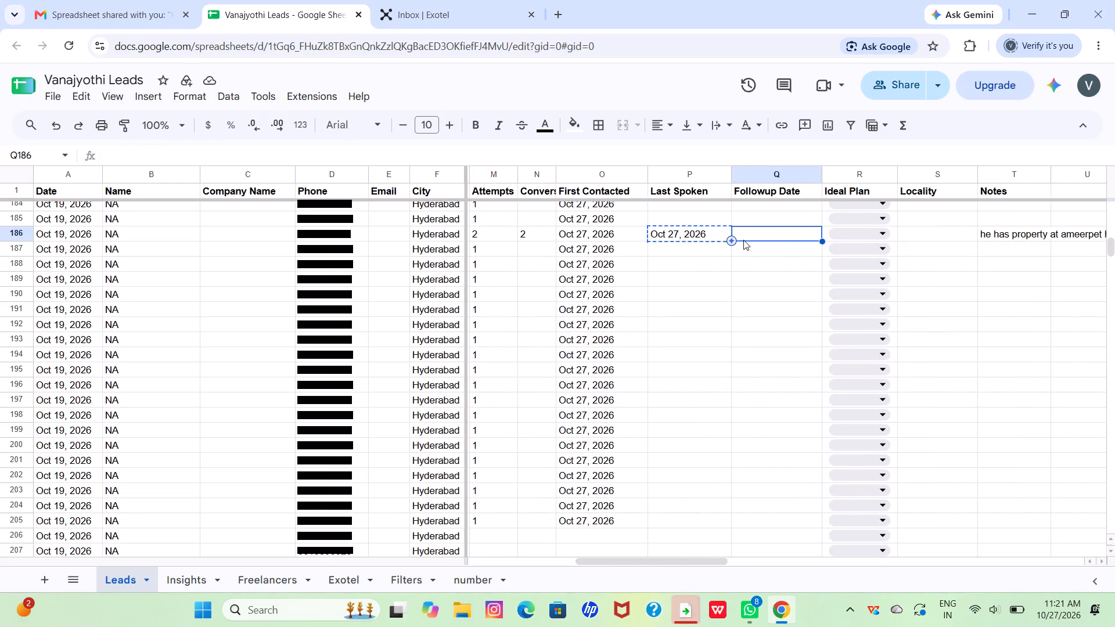
{"action": "key", "text": "ctrl+v"}
{"action": "left_click", "coordinate": [750, 248]}
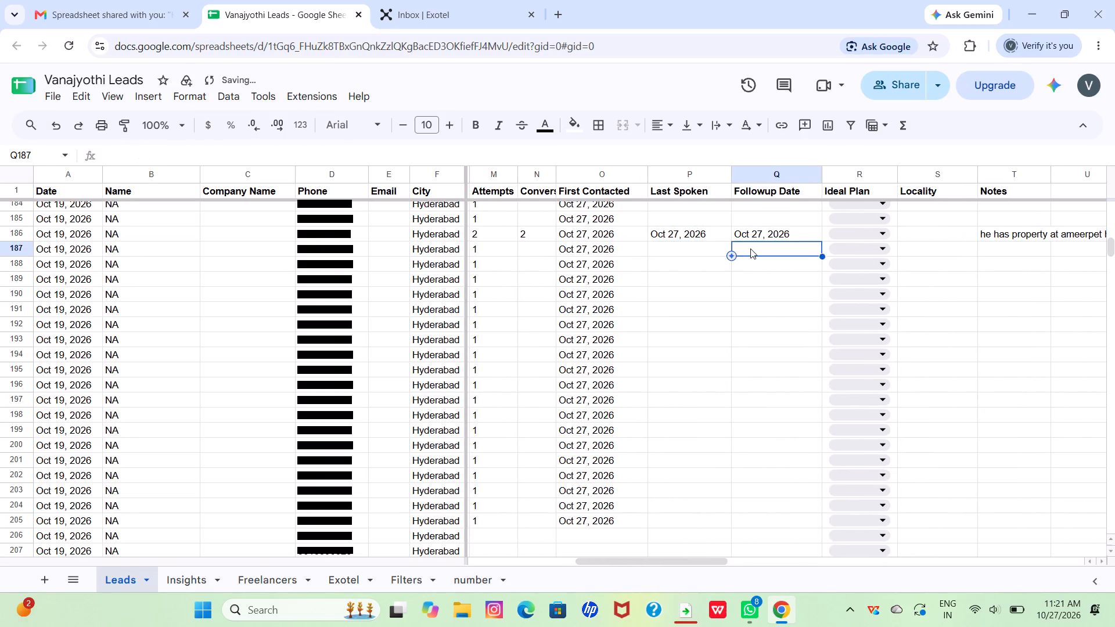
Copy the phone number of the lead in row 187, the one directly below the Call Back lead.
{"action": "scroll", "coordinate": [750, 248], "scroll_direction": "left", "scroll_amount": 1}
{"action": "scroll", "coordinate": [750, 248], "scroll_direction": "right", "scroll_amount": 5}
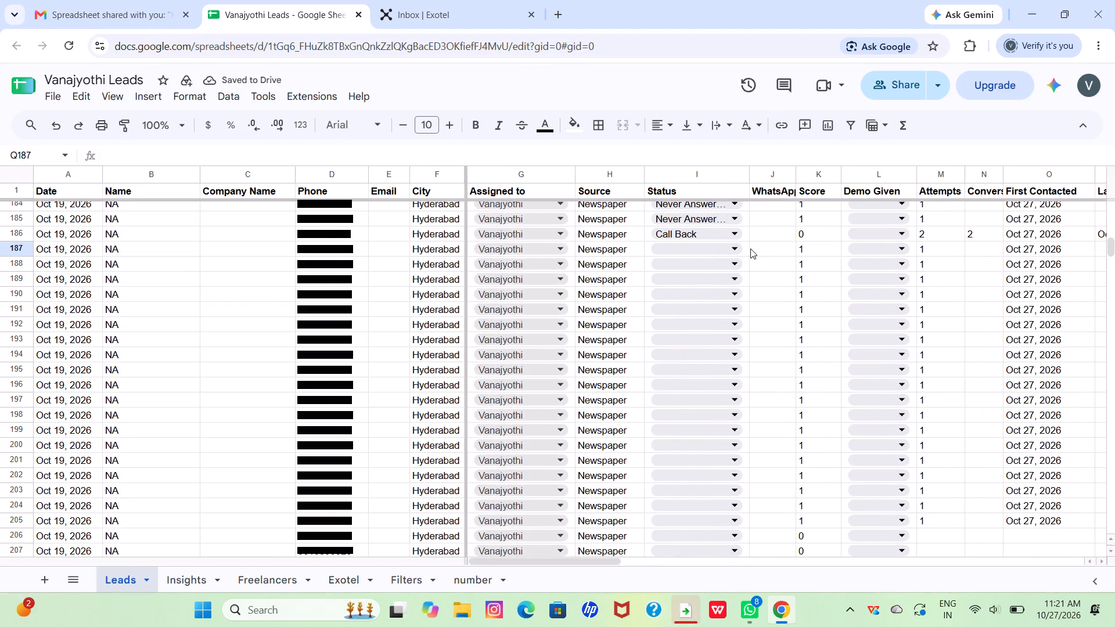
{"action": "scroll", "coordinate": [750, 248], "scroll_direction": "left", "scroll_amount": 9}
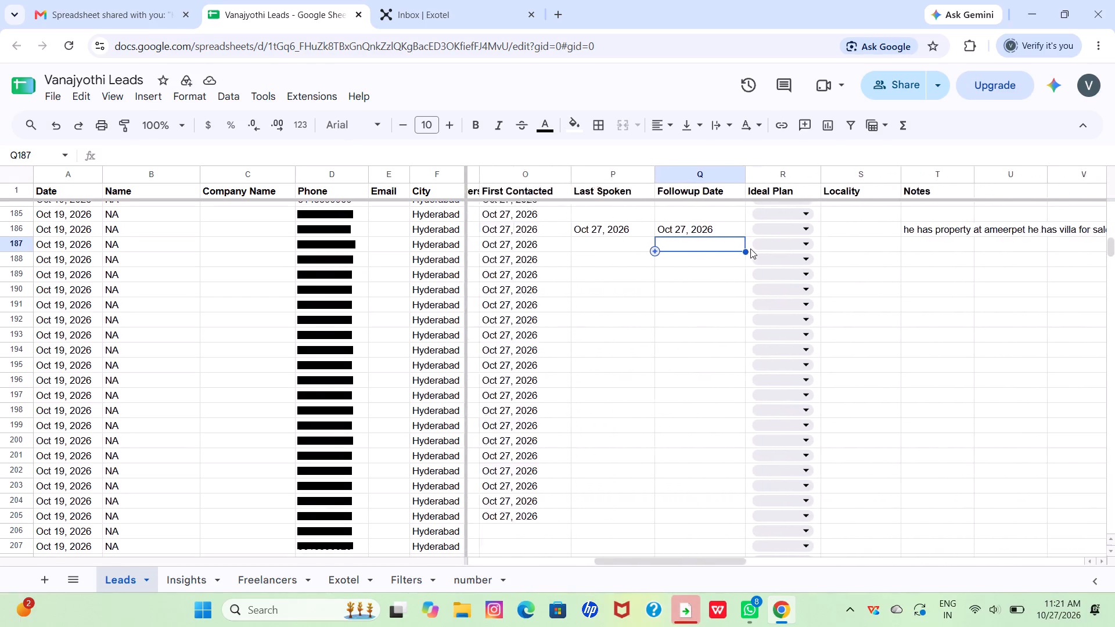
{"action": "scroll", "coordinate": [750, 248], "scroll_direction": "left", "scroll_amount": 2}
{"action": "scroll", "coordinate": [750, 248], "scroll_direction": "right", "scroll_amount": 8}
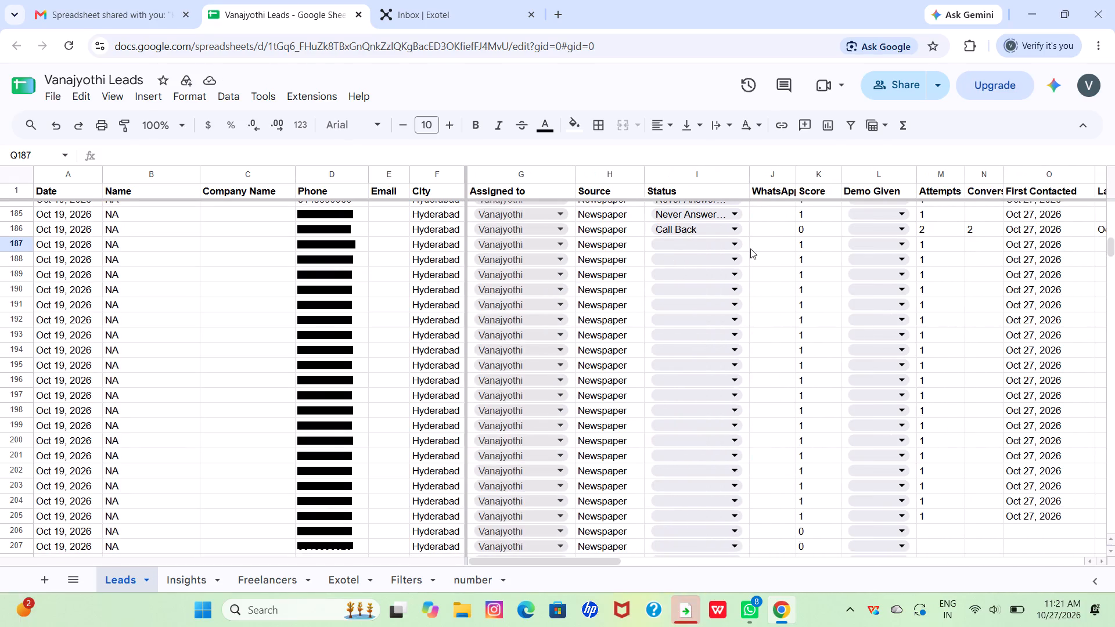
{"action": "left_click", "coordinate": [349, 244]}
{"action": "key", "text": "ctrl+c"}
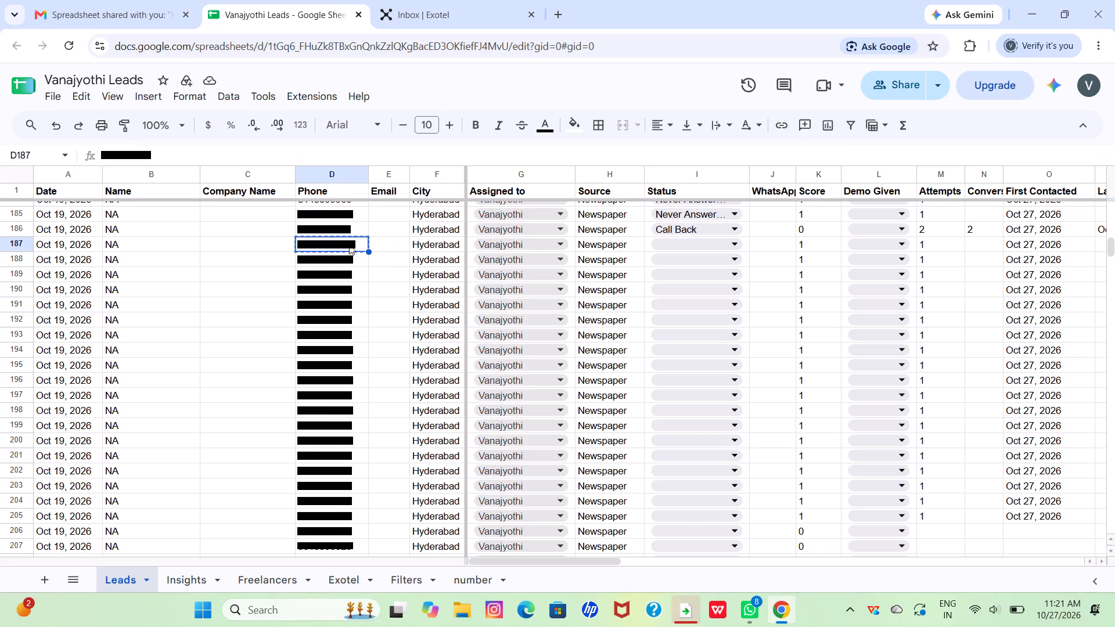
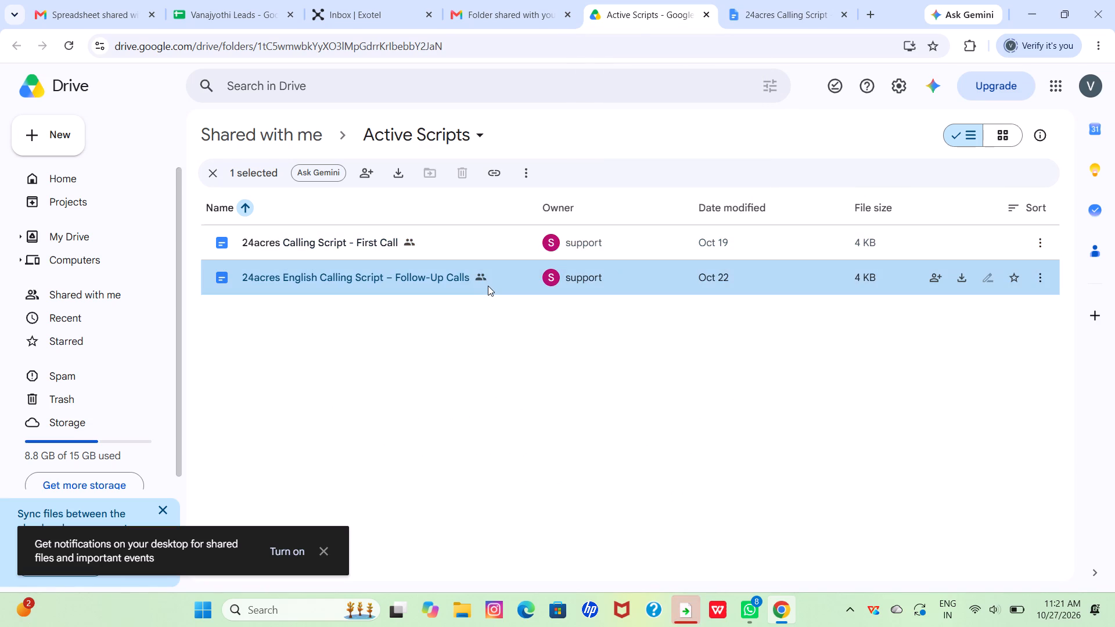
Open the document "24acres English Calling Script – Follow-Up Calls" from the shared Active Scripts folder.
{"action": "double_click", "coordinate": [488, 286]}
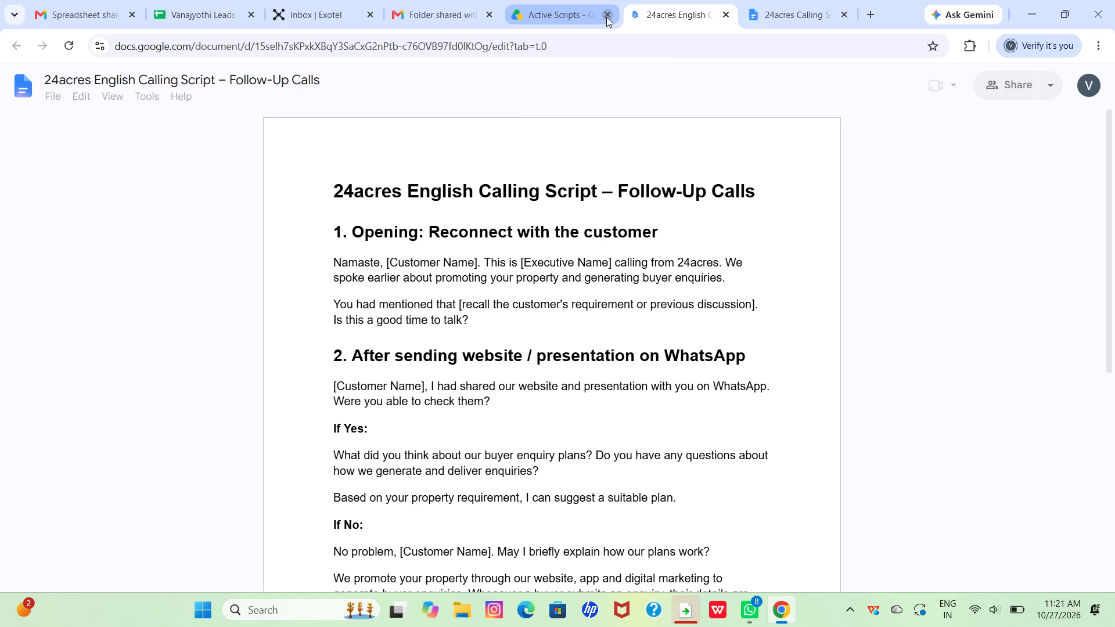
Close the Active Scripts Drive tab and the "Folder shared with you" email tab, keeping both calling scripts open.
{"action": "left_click", "coordinate": [606, 17]}
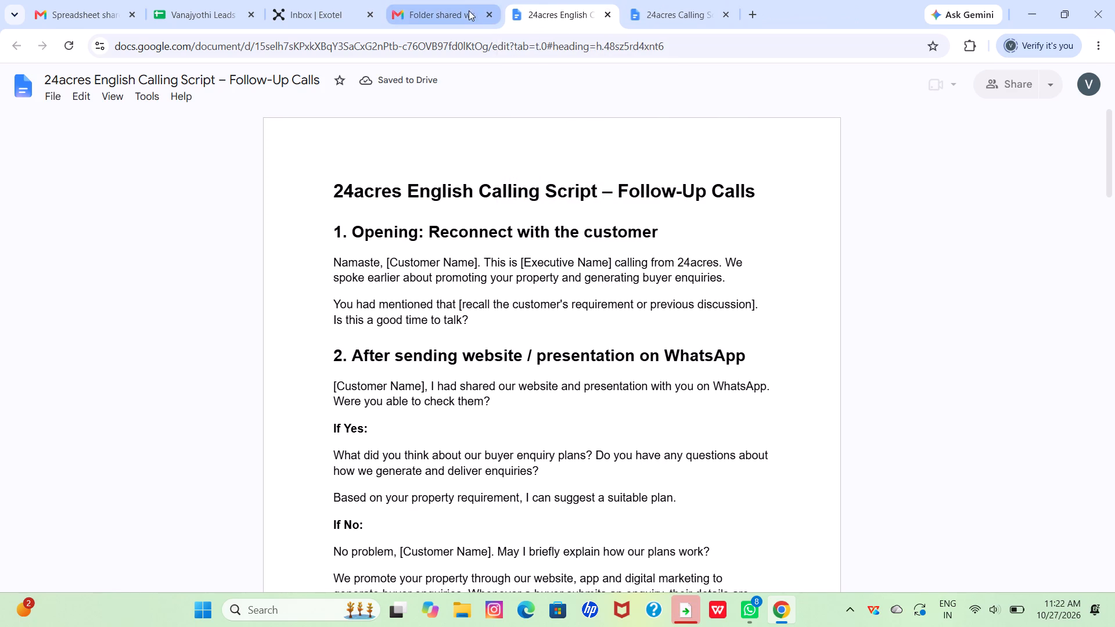
{"action": "left_click", "coordinate": [489, 17]}
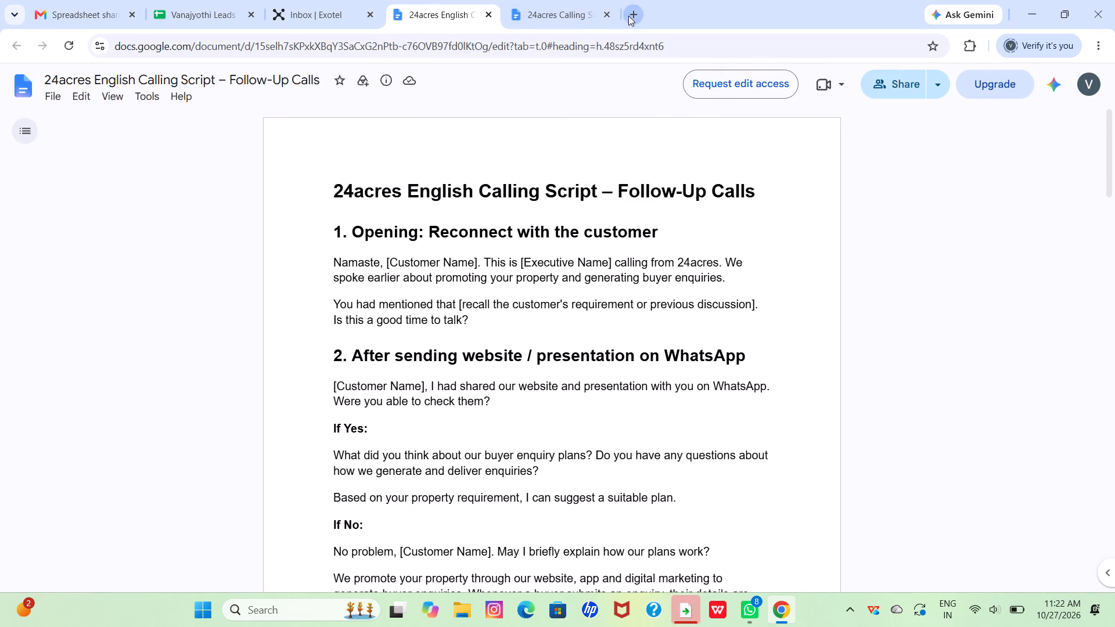
Open a new browser tab and activate its Google search box.
{"action": "left_click", "coordinate": [630, 16]}
{"action": "left_click", "coordinate": [410, 293]}
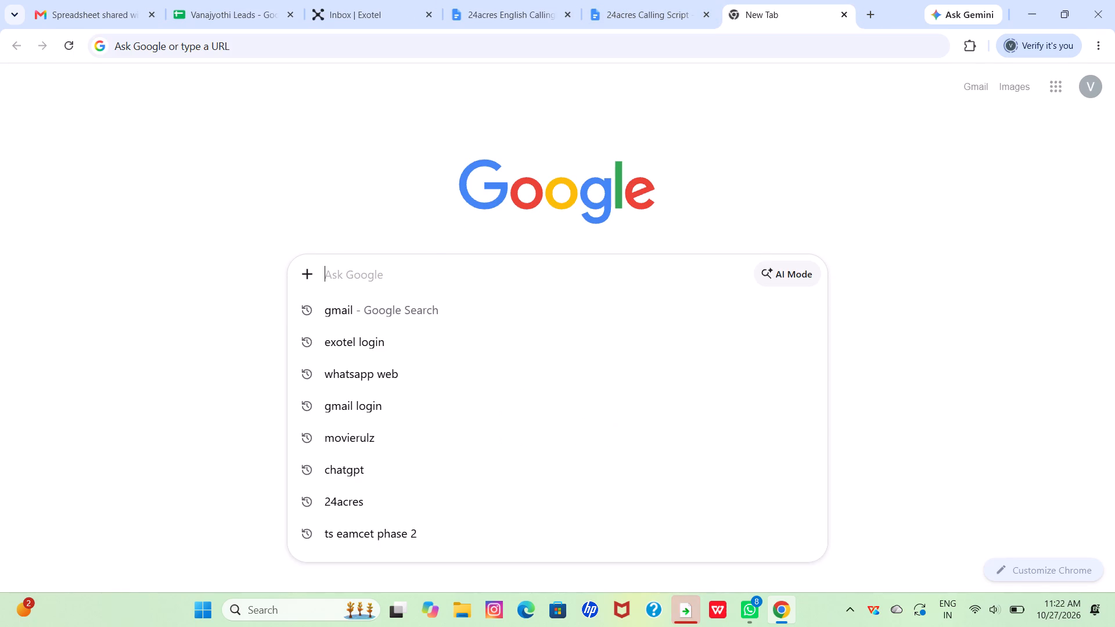
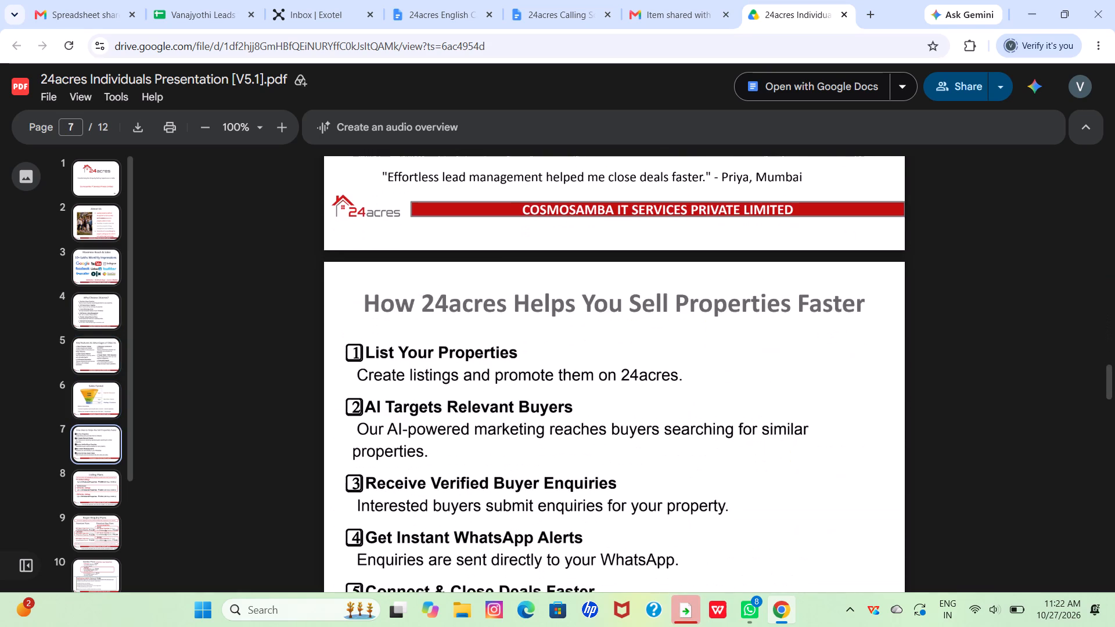
Go back to the Sales Funnel page, page 6, of the 24acres Individuals Presentation PDF to review it.
{"action": "scroll", "coordinate": [551, 334], "scroll_direction": "up", "scroll_amount": 2}
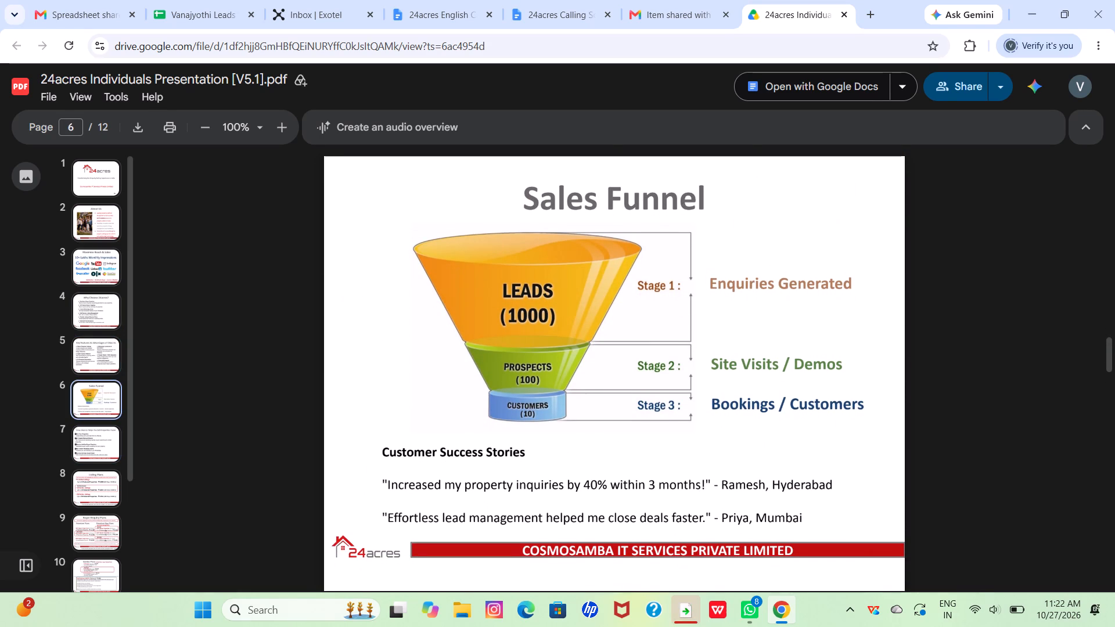
Review the pages from Sales Funnel through Listing Plans to Buyer Enquiry Plans in the 24acres presentation, and return to the Vanajyothi Leads sheet.
{"action": "scroll", "coordinate": [551, 334], "scroll_direction": "down", "scroll_amount": 3}
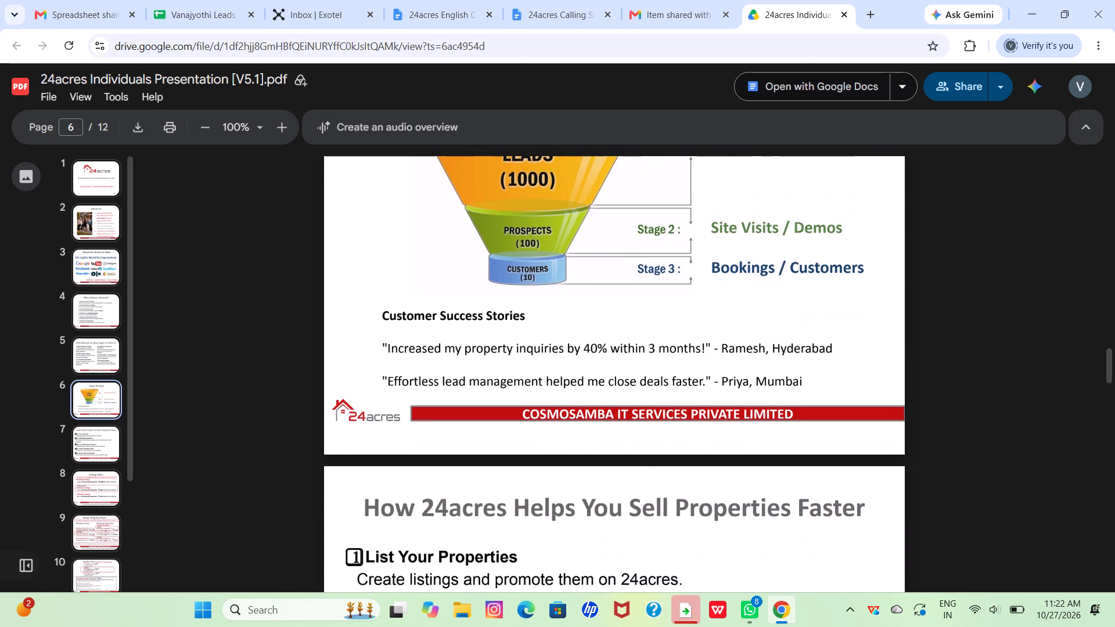
{"action": "scroll", "coordinate": [551, 334], "scroll_direction": "down", "scroll_amount": 9}
{"action": "scroll", "coordinate": [551, 334], "scroll_direction": "right", "scroll_amount": 1}
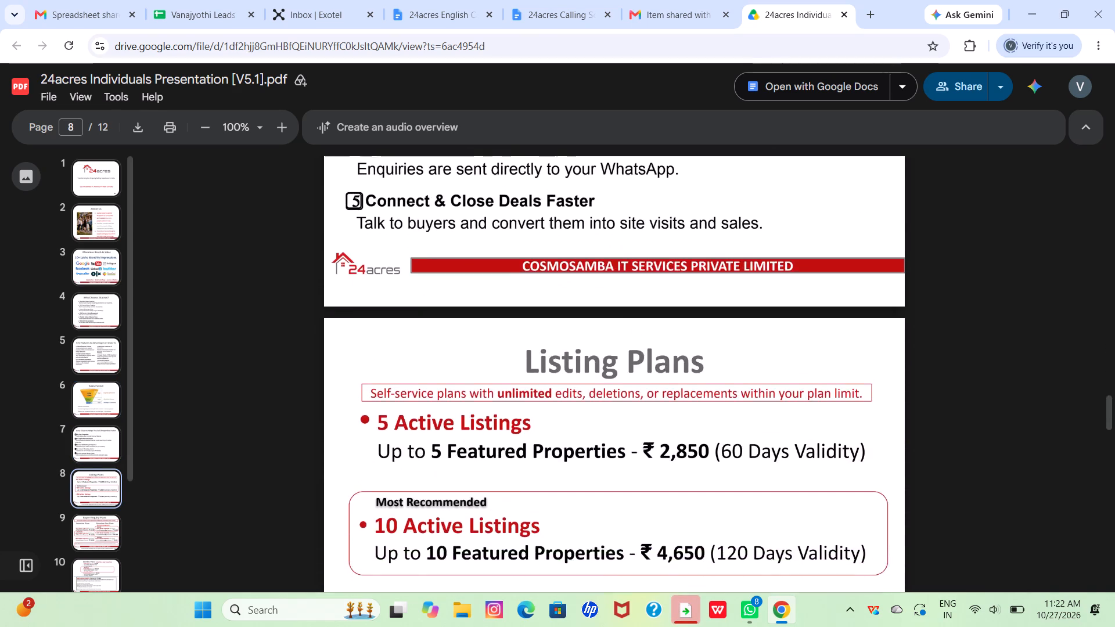
{"action": "scroll", "coordinate": [551, 334], "scroll_direction": "right", "scroll_amount": 6}
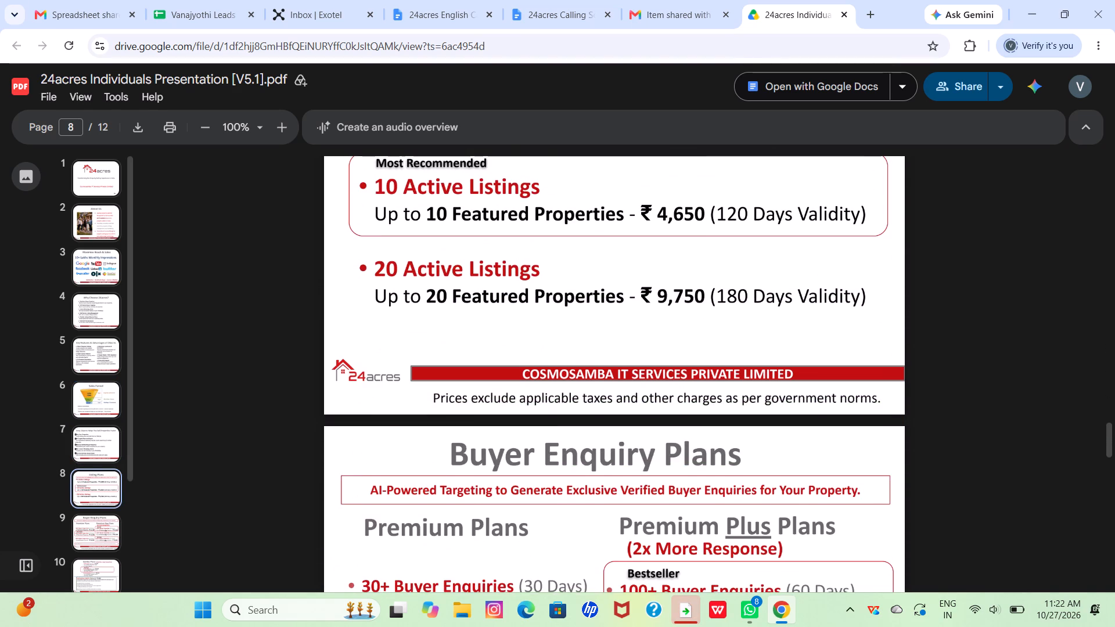
{"action": "scroll", "coordinate": [551, 334], "scroll_direction": "down", "scroll_amount": 4}
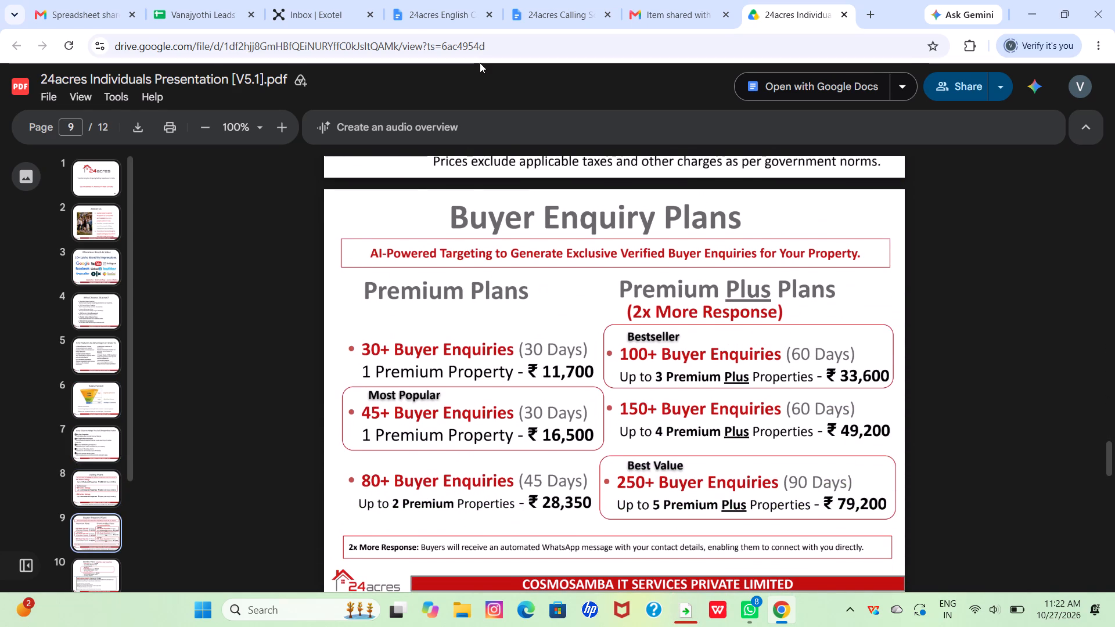
{"action": "left_click", "coordinate": [211, 5]}
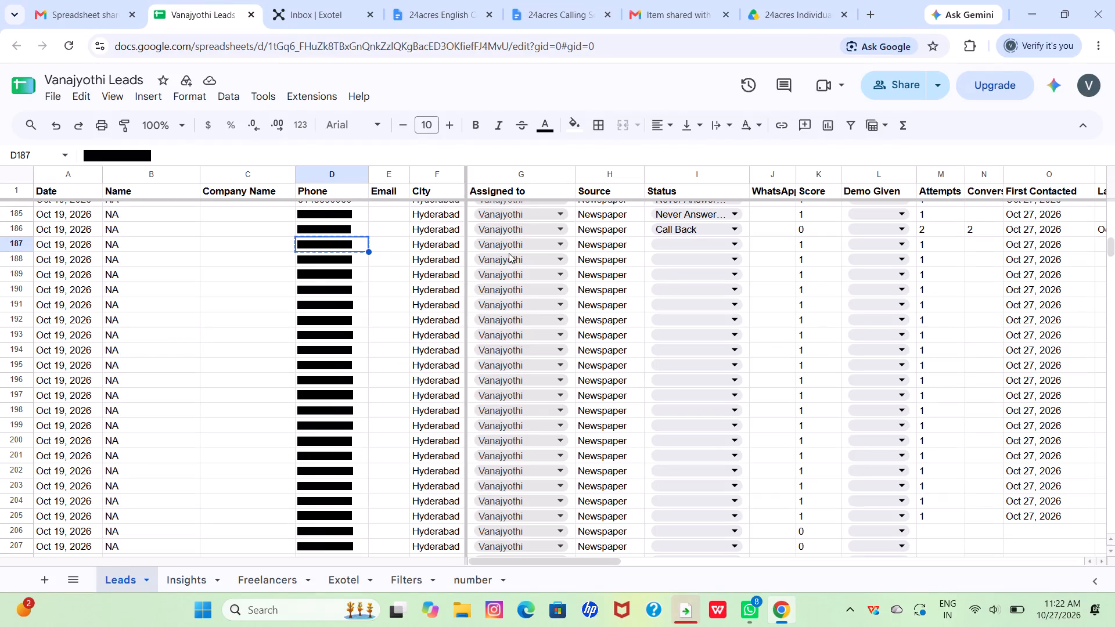
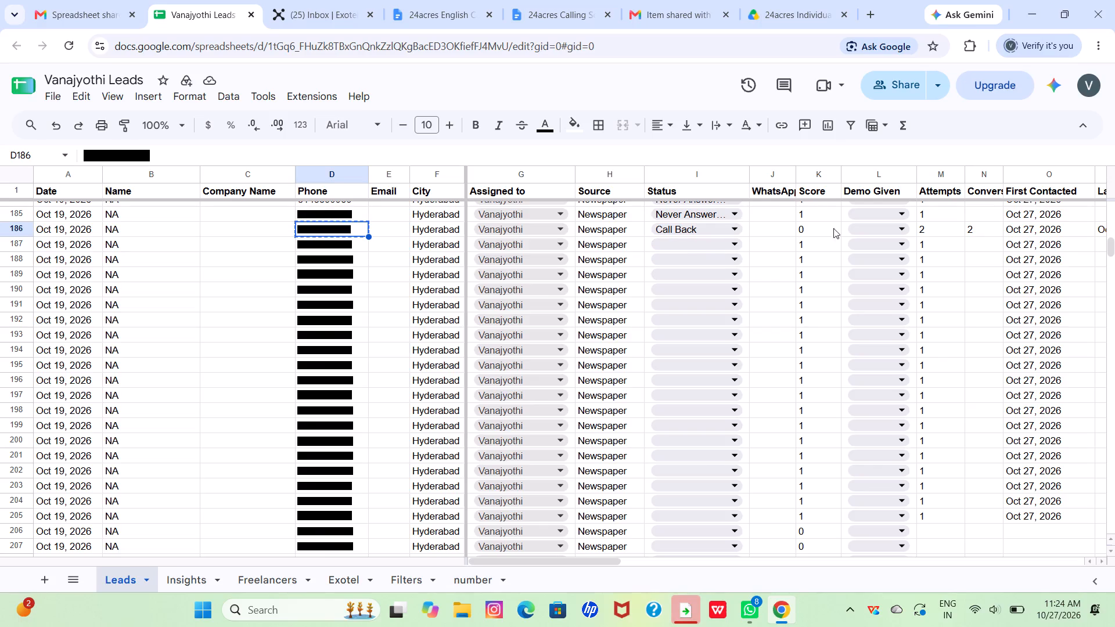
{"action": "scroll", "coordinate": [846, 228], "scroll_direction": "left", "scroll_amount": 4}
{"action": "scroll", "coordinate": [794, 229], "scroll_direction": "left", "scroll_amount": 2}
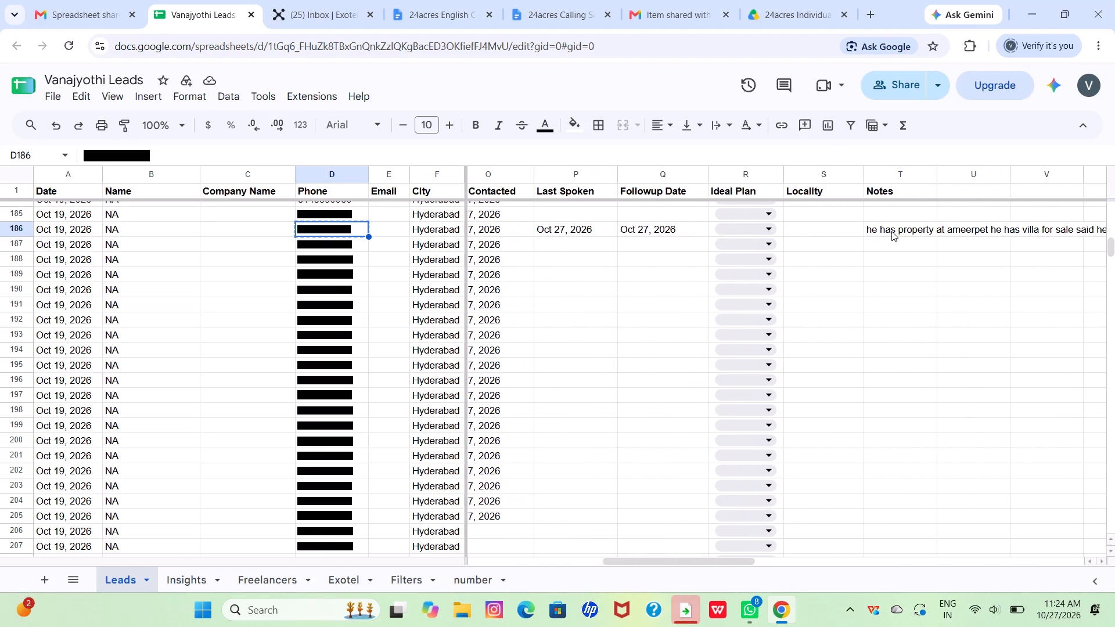
In the row 186 note, replace the word "villa" with "apartment" so it reads "he has apartment for sale".
{"action": "left_click", "coordinate": [883, 221]}
{"action": "double_click", "coordinate": [884, 233]}
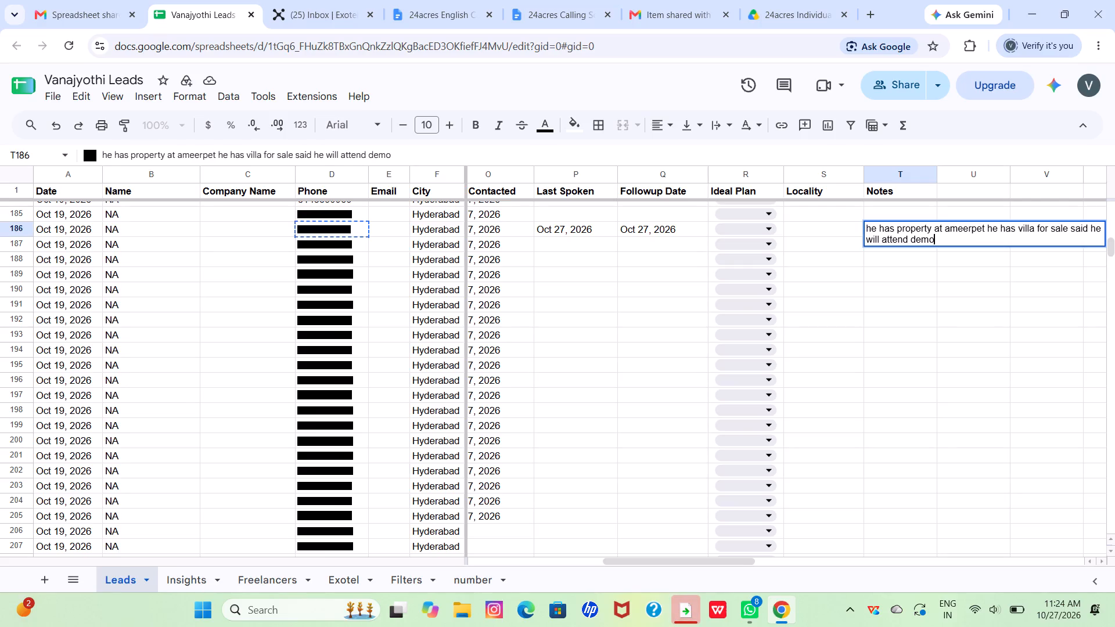
{"action": "left_click", "coordinate": [1036, 226]}
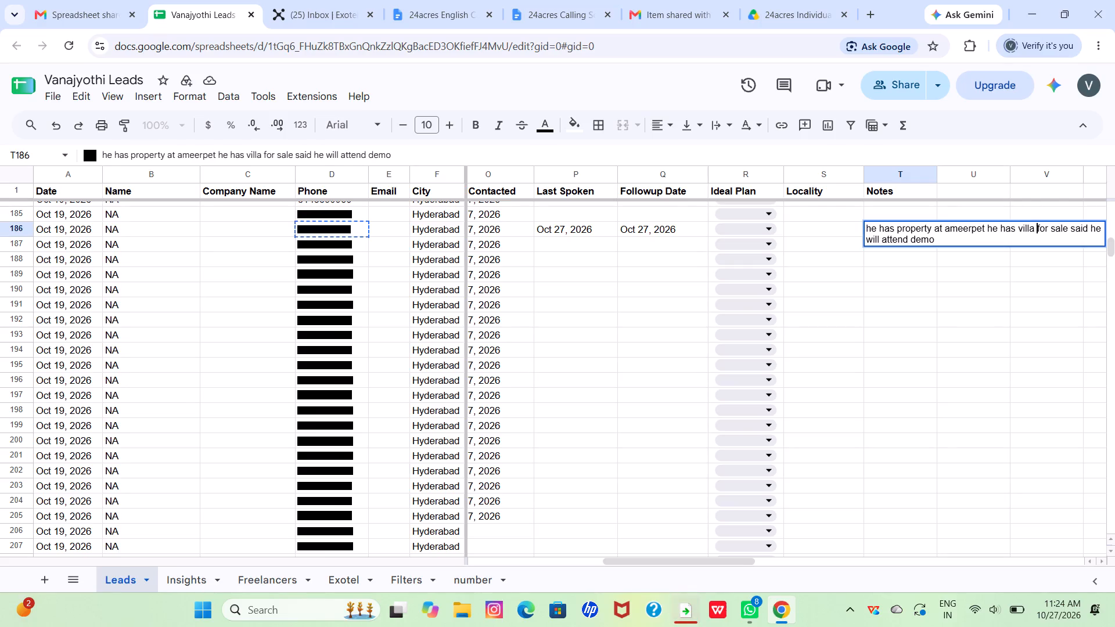
{"action": "key", "text": "BackSpace"}
{"action": "key", "text": "BackSpace"}
{"action": "key", "text": "BackSpace"}
{"action": "key", "text": "BackSpace"}
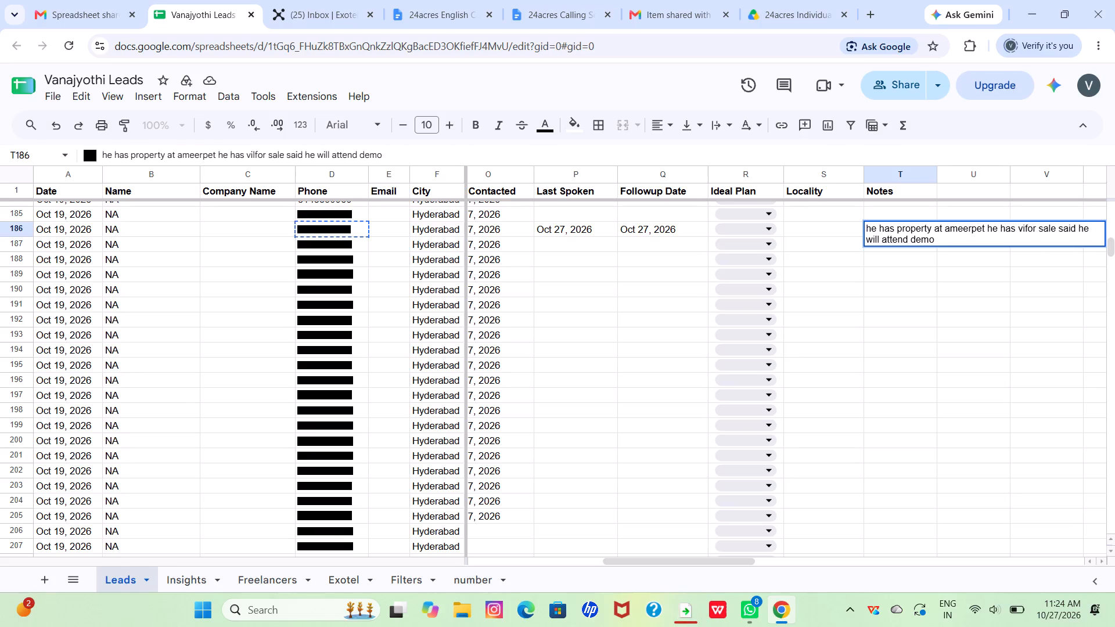
{"action": "key", "text": "BackSpace"}
{"action": "key", "text": "BackSpace"}
{"action": "key", "text": "a"}
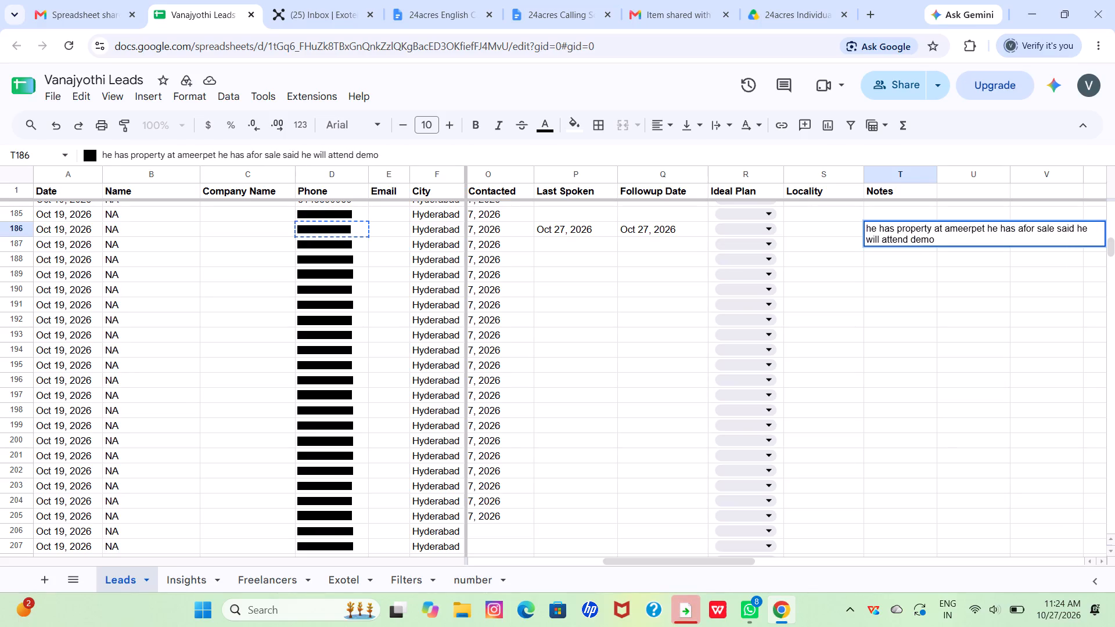
{"action": "type", "text": "pa"}
{"action": "type", "text": "rtment"}
{"action": "key", "text": "space"}
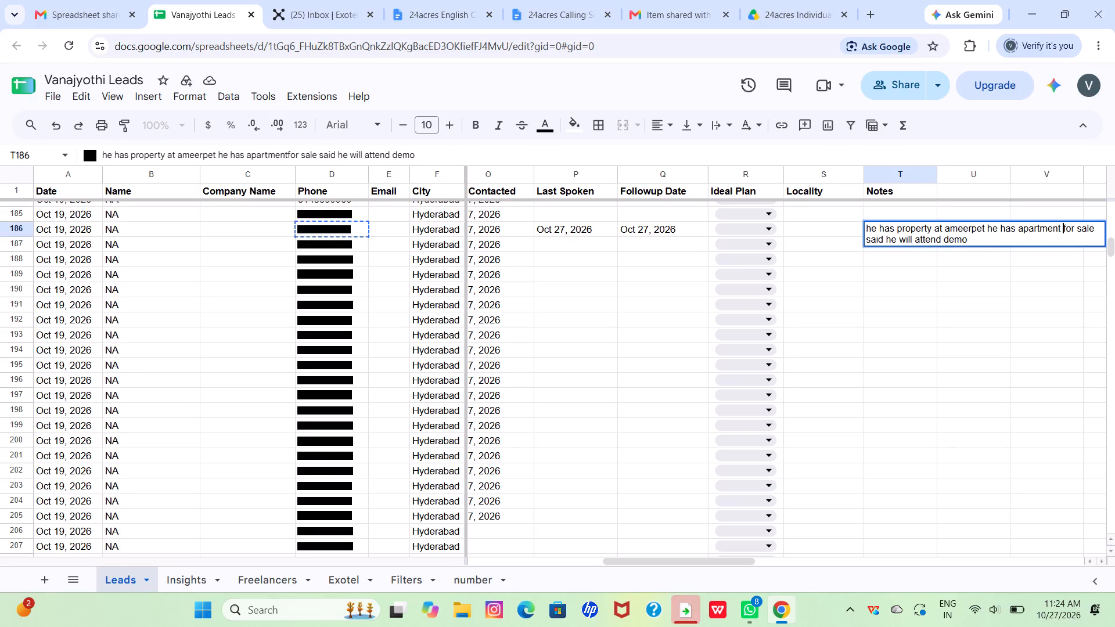
{"action": "left_click", "coordinate": [928, 291]}
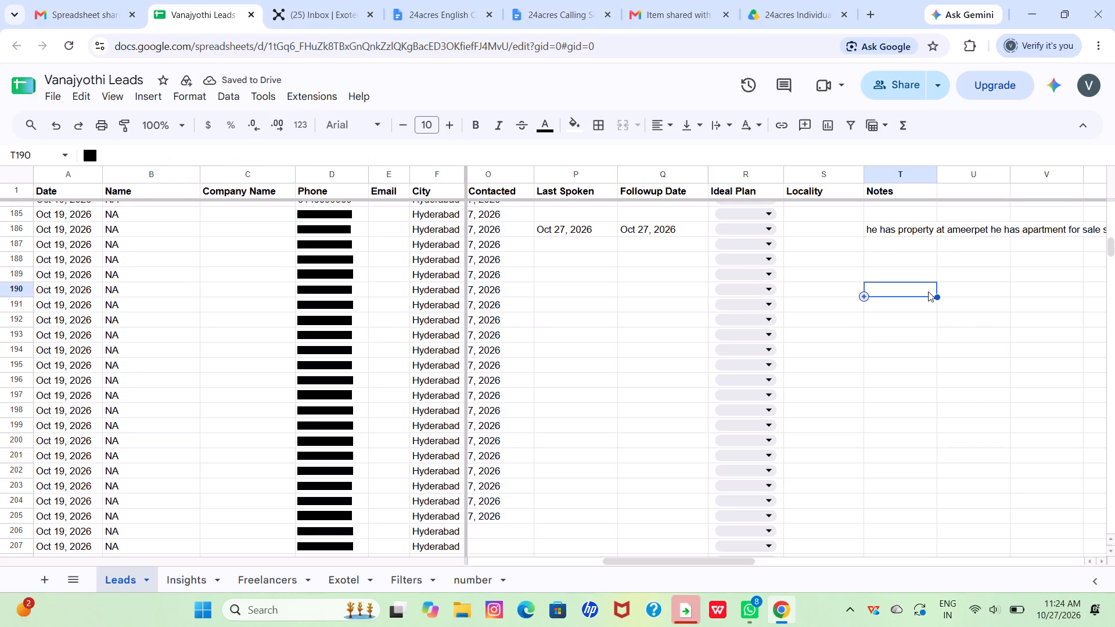
Set the status of the lead in row 187 to Never Answered.
{"action": "scroll", "coordinate": [928, 291], "scroll_direction": "right", "scroll_amount": 6}
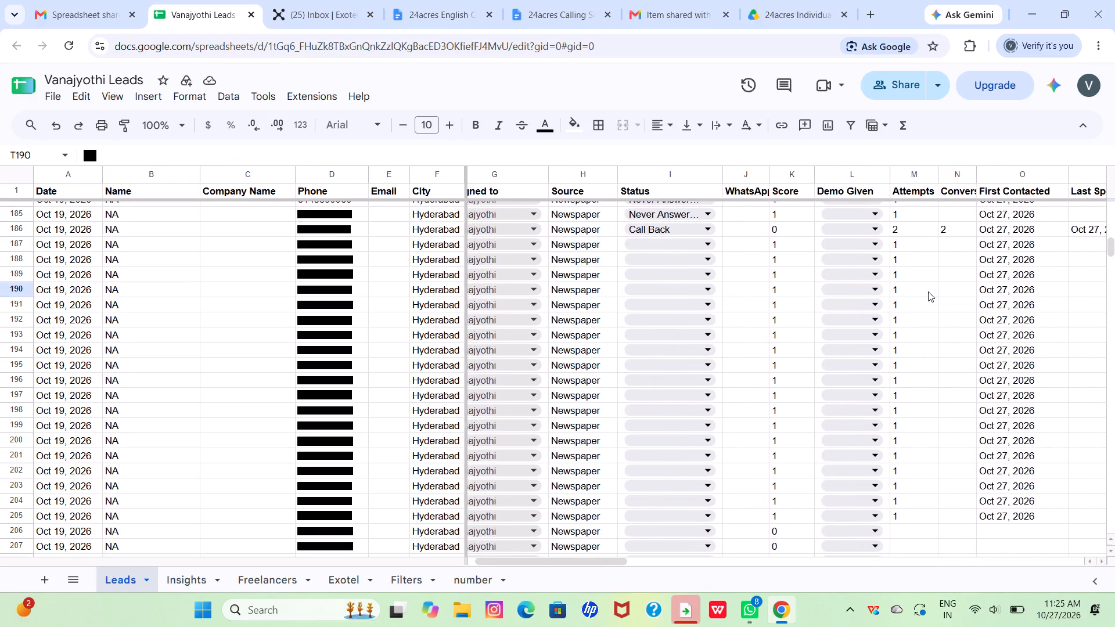
{"action": "left_click", "coordinate": [670, 242]}
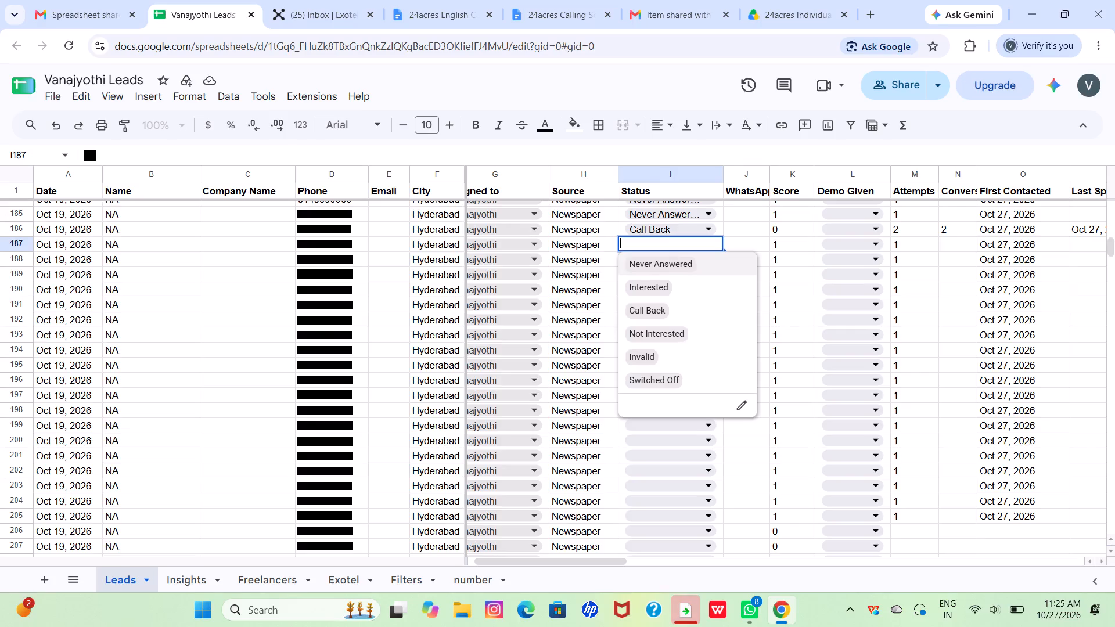
{"action": "left_click", "coordinate": [667, 261]}
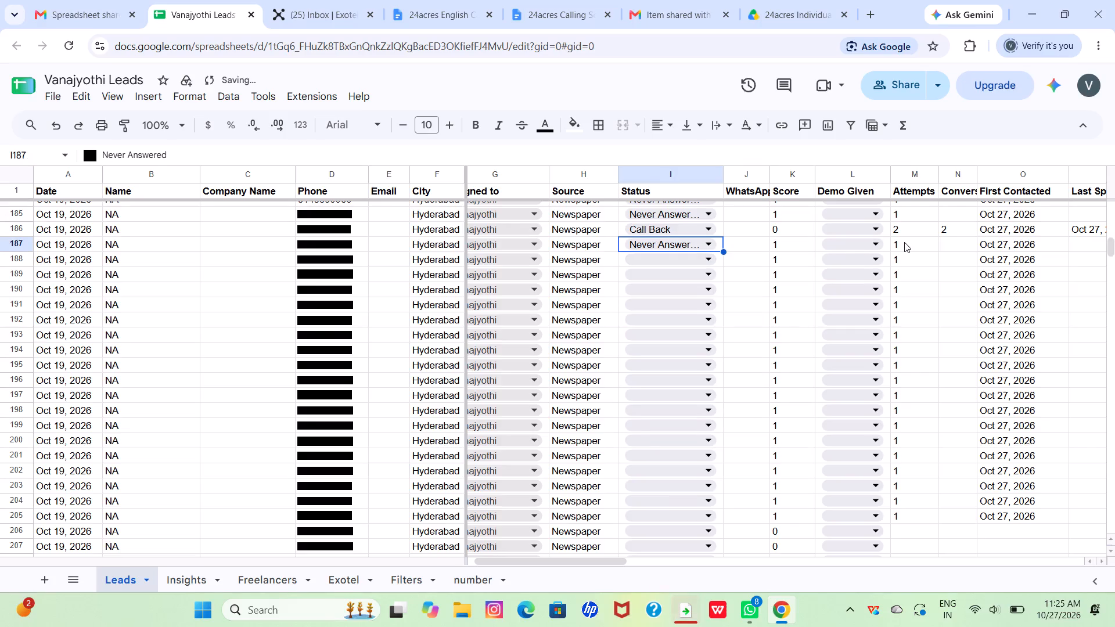
{"action": "left_click", "coordinate": [961, 251]}
Select the phone number of the lead in row 188.
{"action": "scroll", "coordinate": [961, 251], "scroll_direction": "left", "scroll_amount": 5}
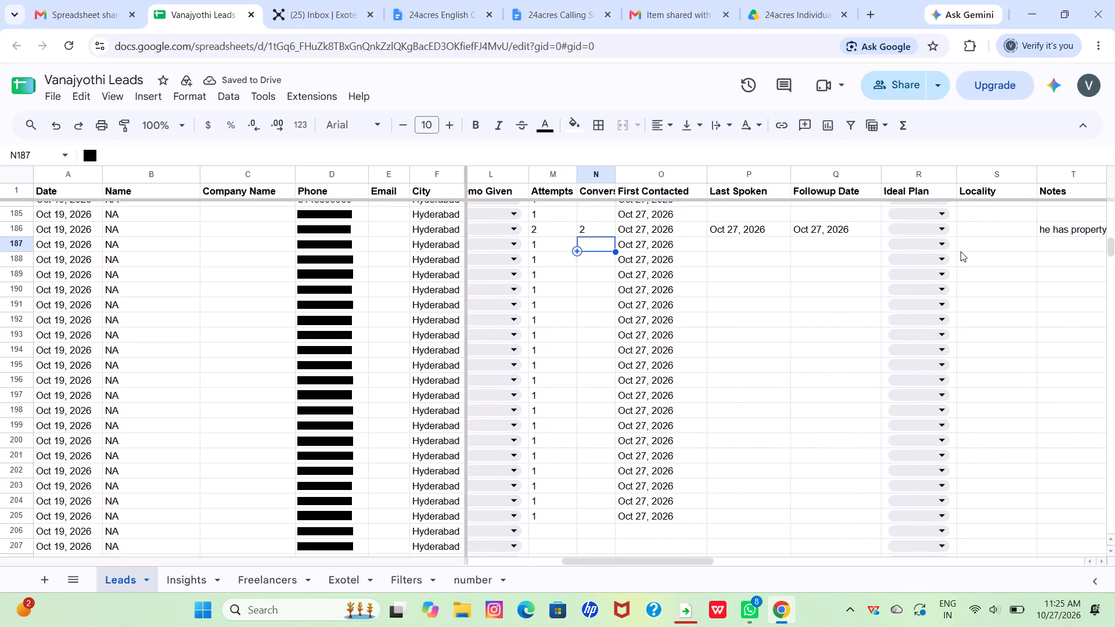
{"action": "scroll", "coordinate": [961, 251], "scroll_direction": "right", "scroll_amount": 5}
{"action": "scroll", "coordinate": [961, 251], "scroll_direction": "down", "scroll_amount": 1}
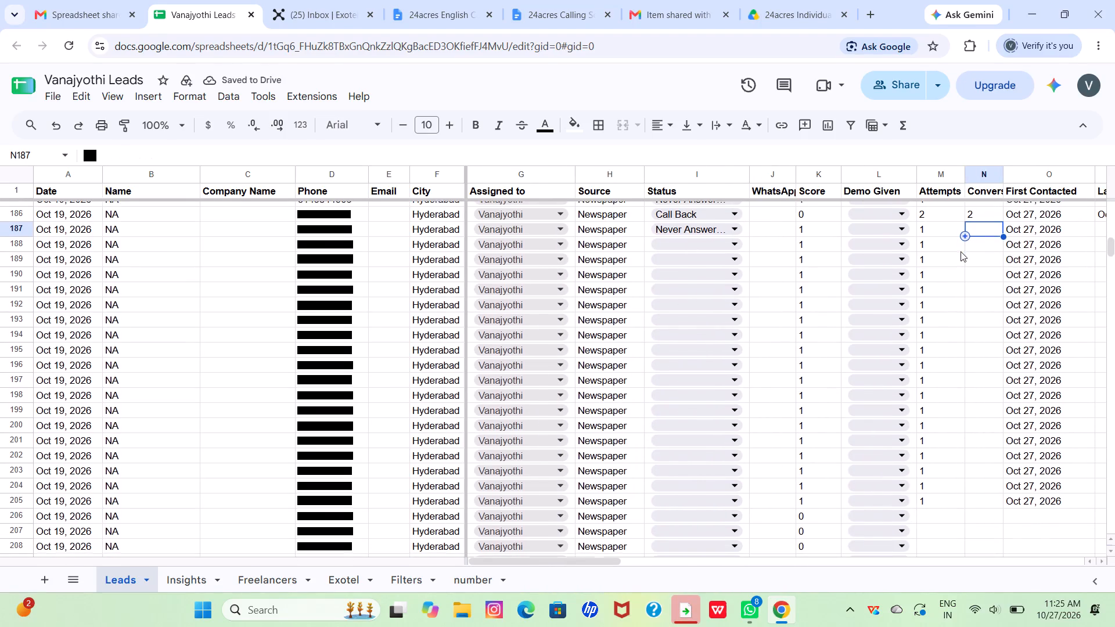
{"action": "scroll", "coordinate": [961, 251], "scroll_direction": "down", "scroll_amount": 1}
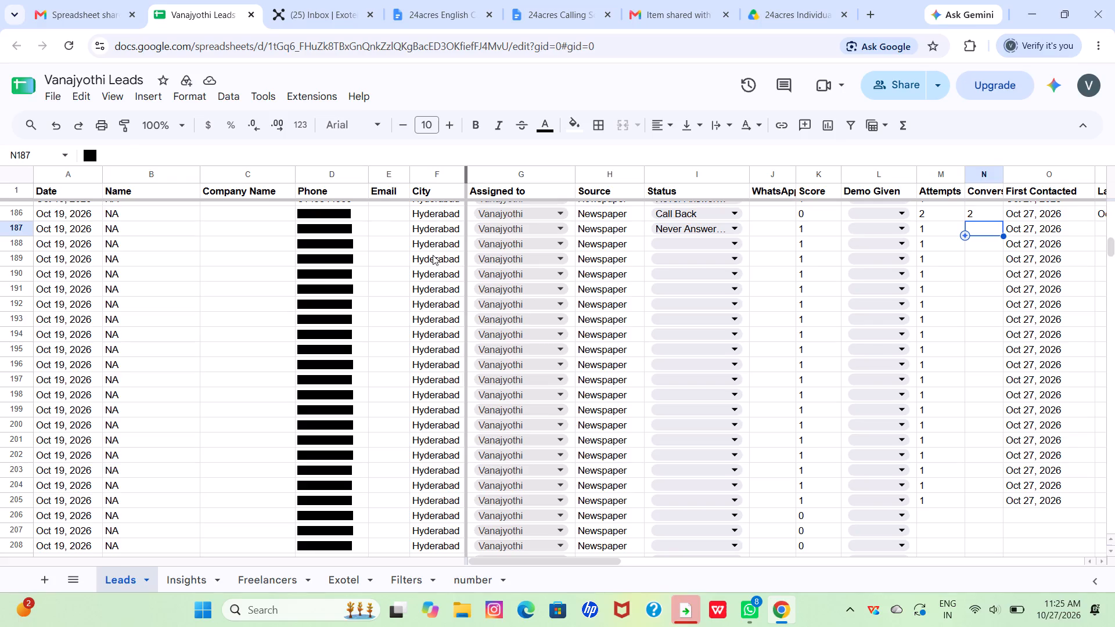
{"action": "left_click", "coordinate": [358, 247]}
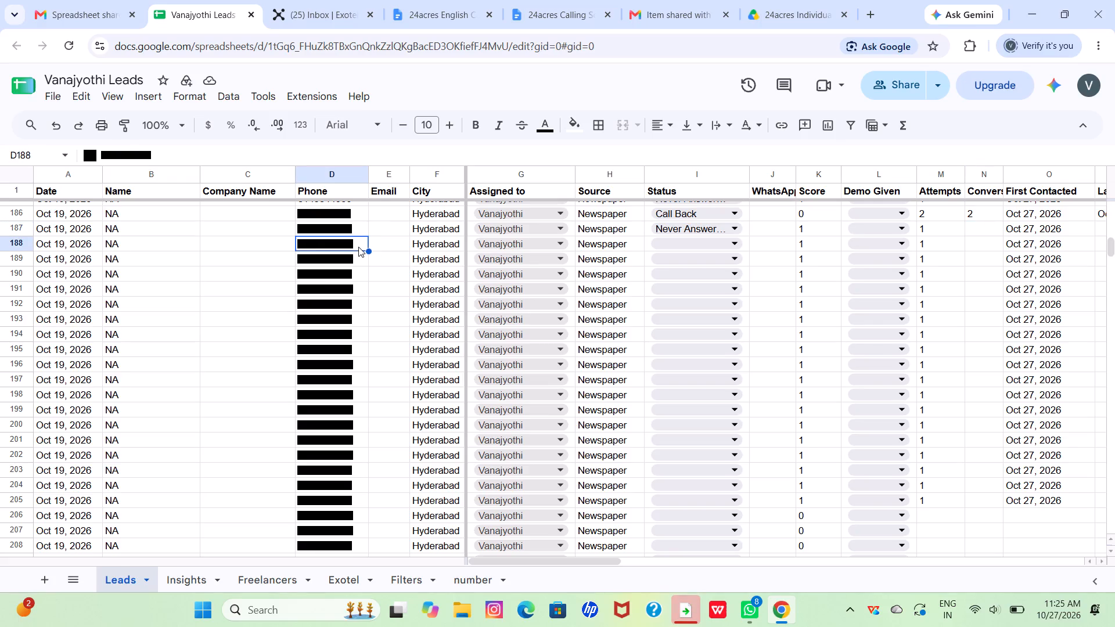
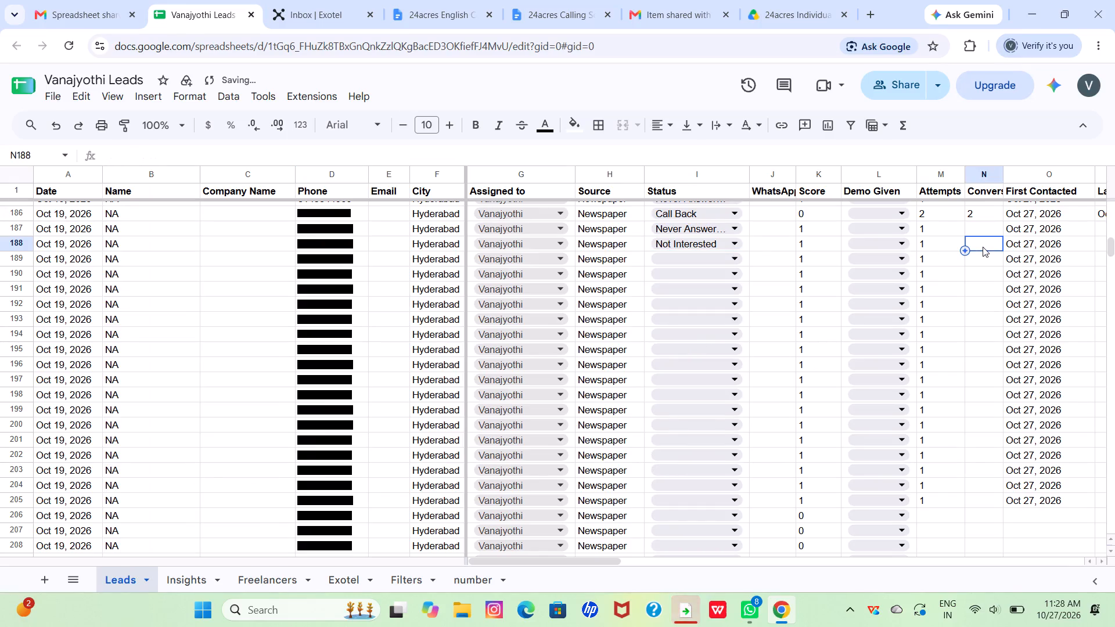
For the row 188 lead, enter 1 conversation and copy the First Contacted date, Oct 27, 2026, into Last Spoken.
{"action": "key", "text": "1"}
{"action": "left_click", "coordinate": [1034, 243]}
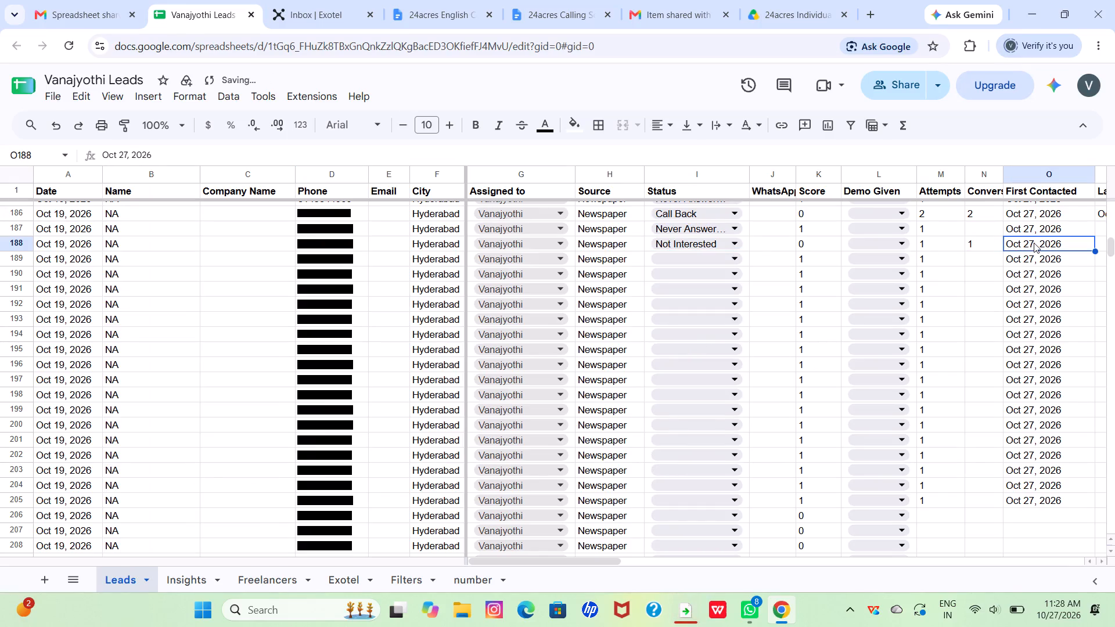
{"action": "left_click", "coordinate": [1034, 243]}
{"action": "key", "text": "ctrl+c"}
{"action": "scroll", "coordinate": [1034, 243], "scroll_direction": "left", "scroll_amount": 2}
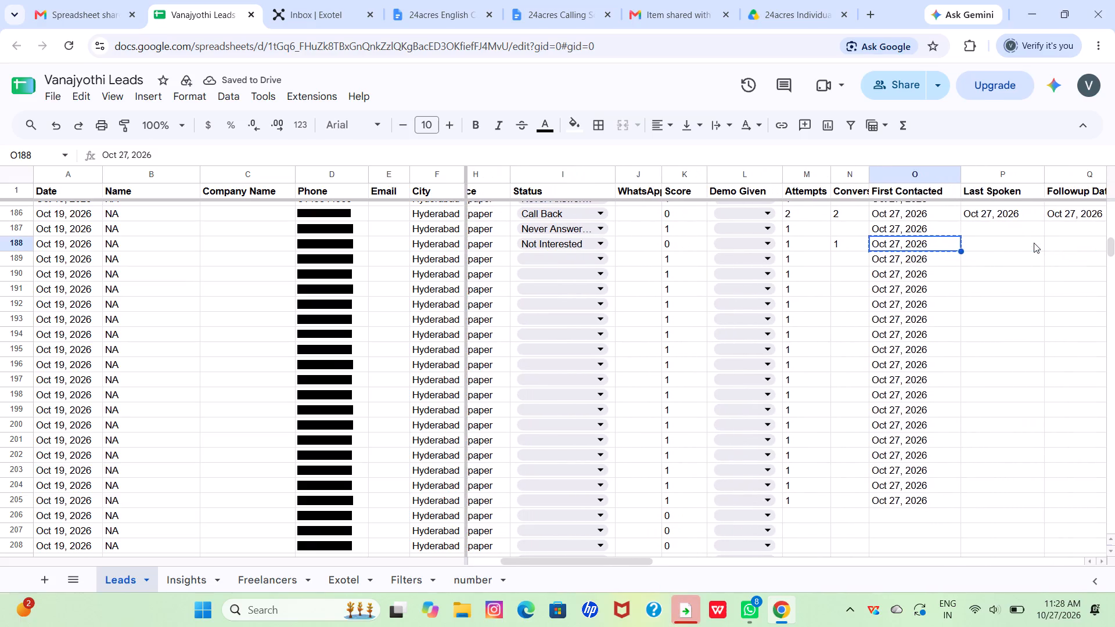
{"action": "left_click", "coordinate": [1034, 243]}
{"action": "key", "text": "ctrl+v"}
Add the note "dont have any properties for sale or rent" to the lead in row 188.
{"action": "scroll", "coordinate": [1034, 243], "scroll_direction": "left", "scroll_amount": 4}
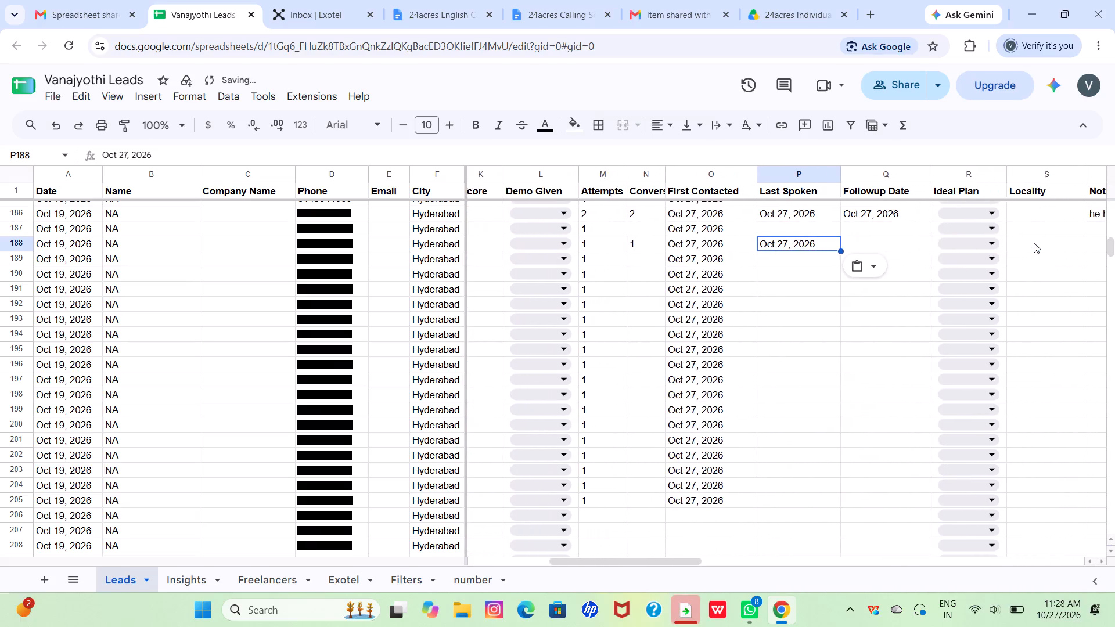
{"action": "scroll", "coordinate": [1034, 243], "scroll_direction": "left", "scroll_amount": 1}
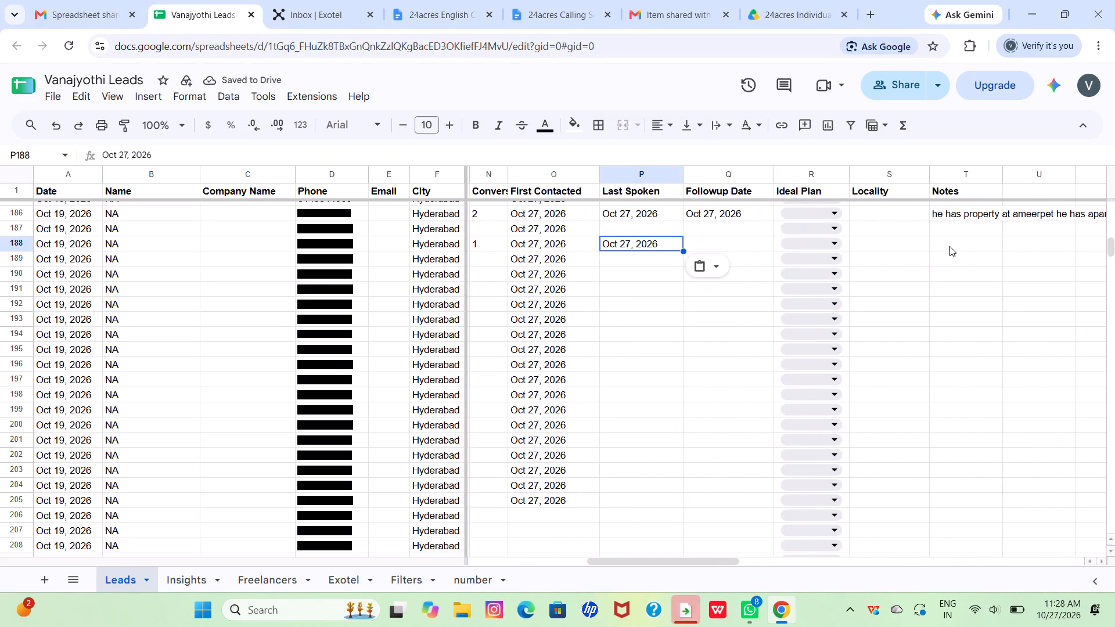
{"action": "left_click", "coordinate": [949, 246]}
{"action": "type", "text": "dont have any properties"}
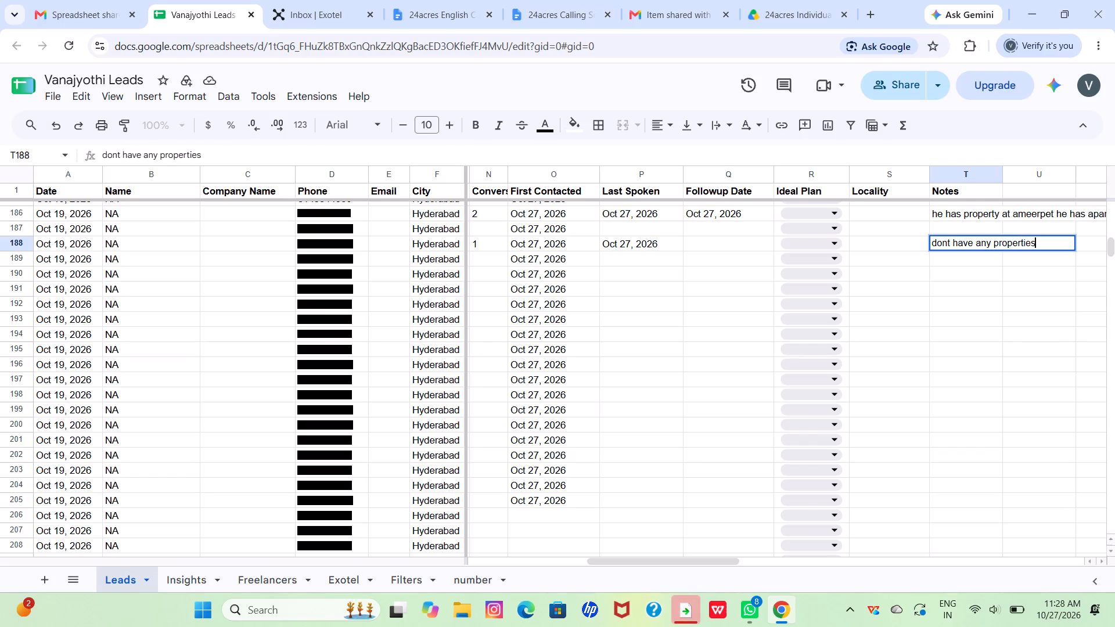
{"action": "key", "text": "space"}
{"action": "type", "text": "for sale or"}
{"action": "key", "text": "space"}
{"action": "key", "text": "e"}
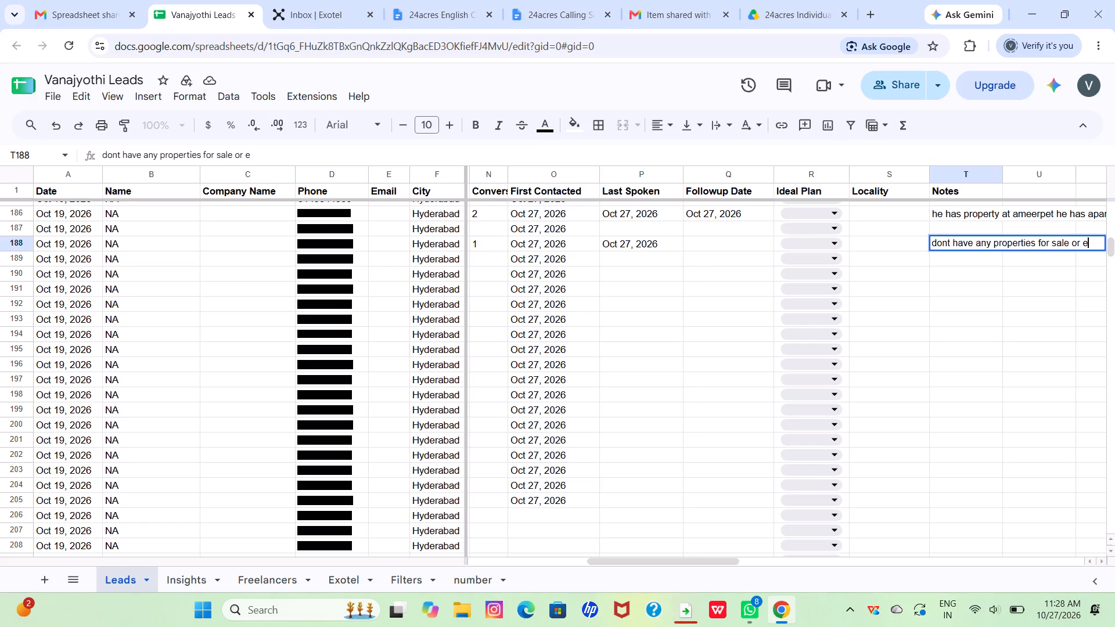
{"action": "key", "text": "BackSpace"}
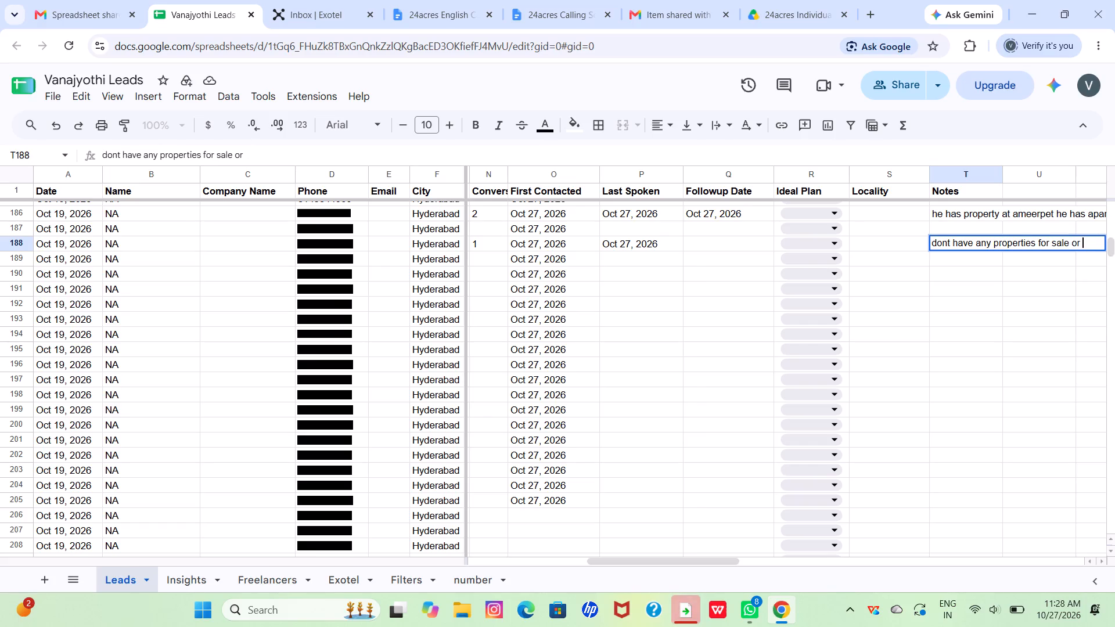
{"action": "type", "text": "eent"}
{"action": "key", "text": "BackSpace"}
{"action": "key", "text": "BackSpace"}
{"action": "key", "text": "BackSpace"}
{"action": "key", "text": "BackSpace"}
{"action": "type", "text": "rent"}
{"action": "key", "text": "Return"}
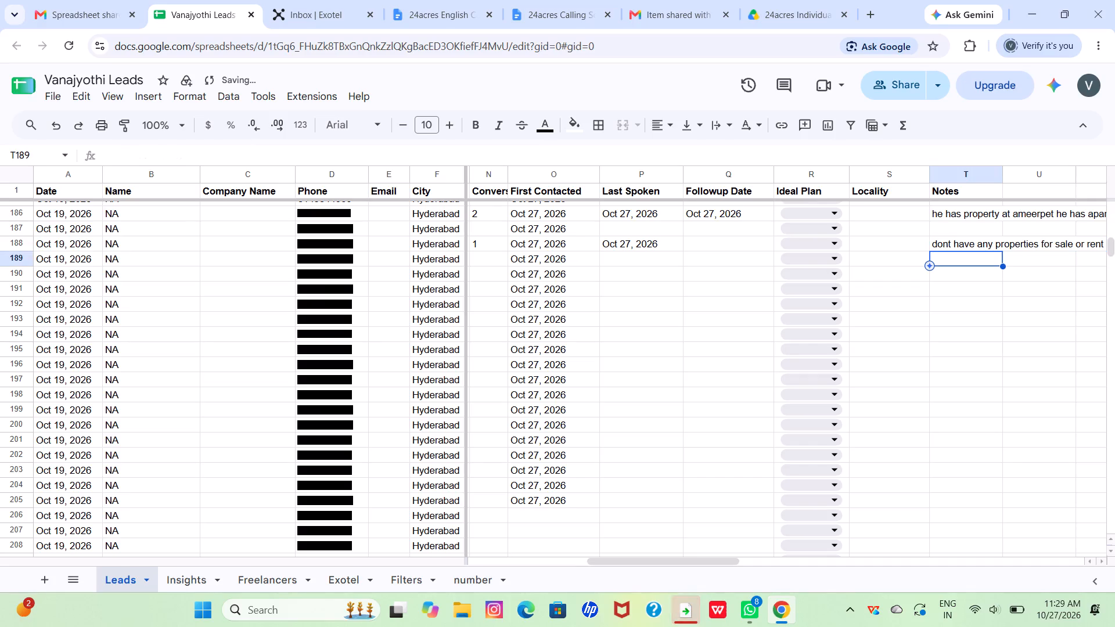
{"action": "scroll", "coordinate": [949, 246], "scroll_direction": "right", "scroll_amount": 6}
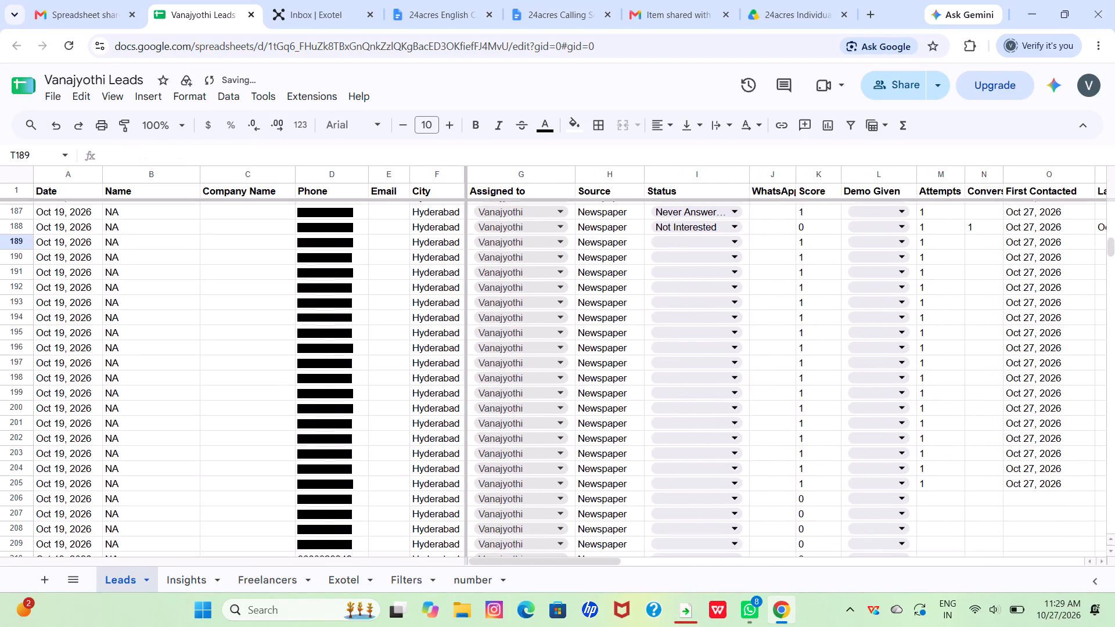
{"action": "scroll", "coordinate": [949, 246], "scroll_direction": "right", "scroll_amount": 1}
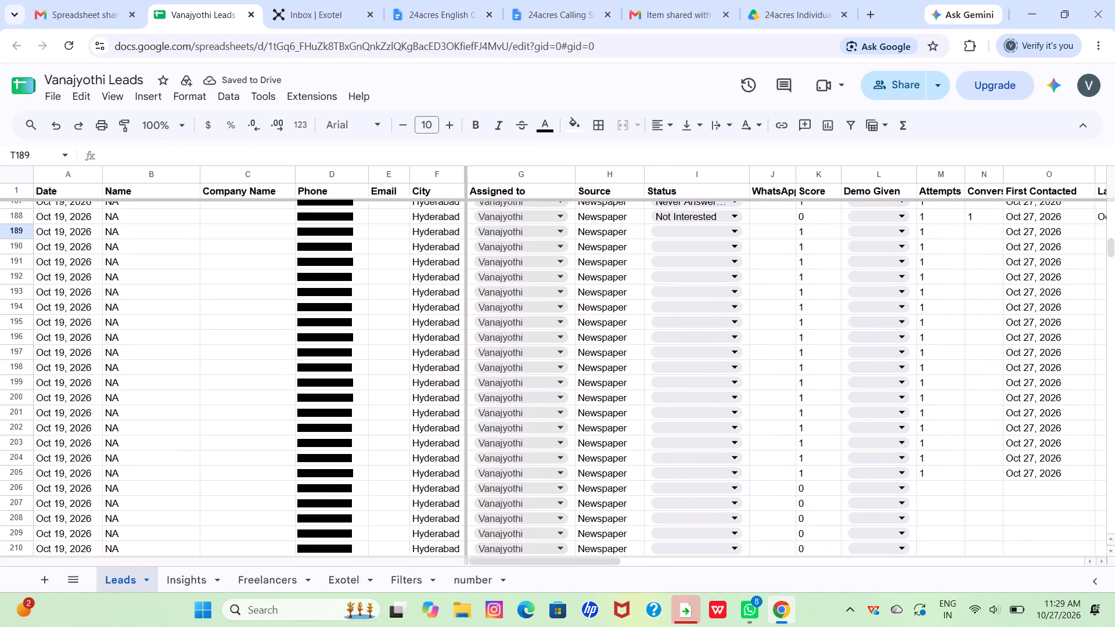
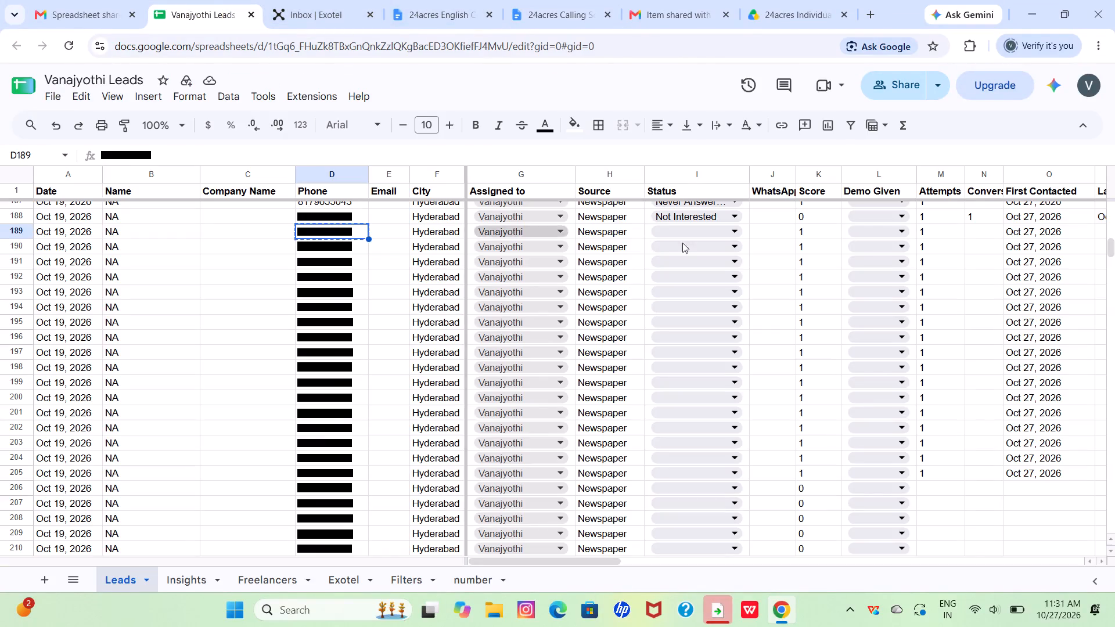
Set the status of the lead in row 189 to Call Back and enter 1 conversation.
{"action": "left_click", "coordinate": [702, 227]}
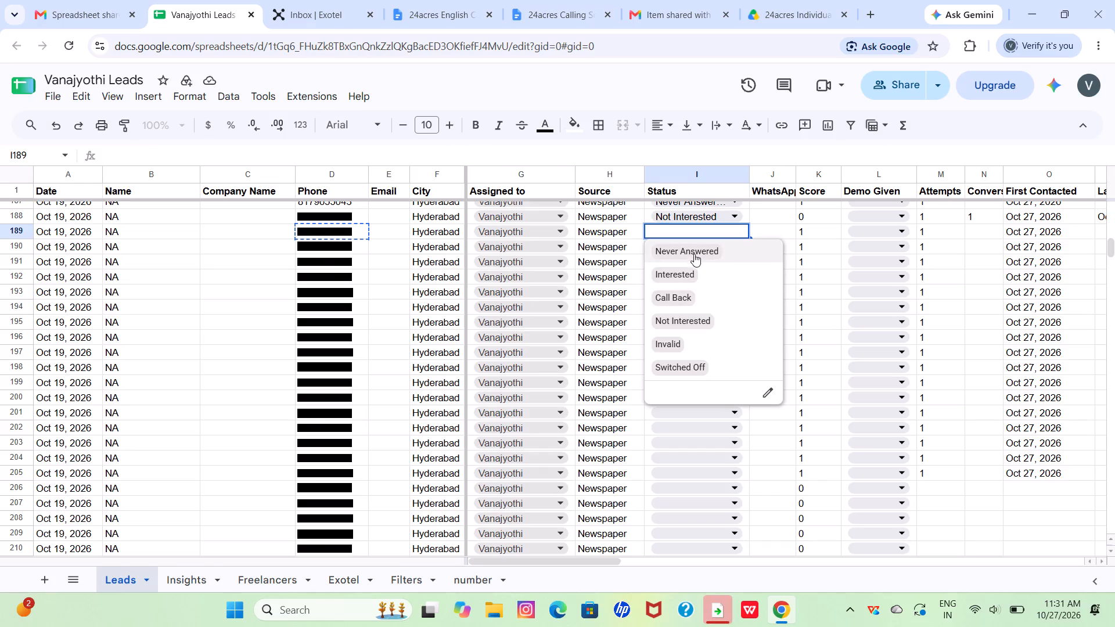
{"action": "left_click", "coordinate": [680, 293]}
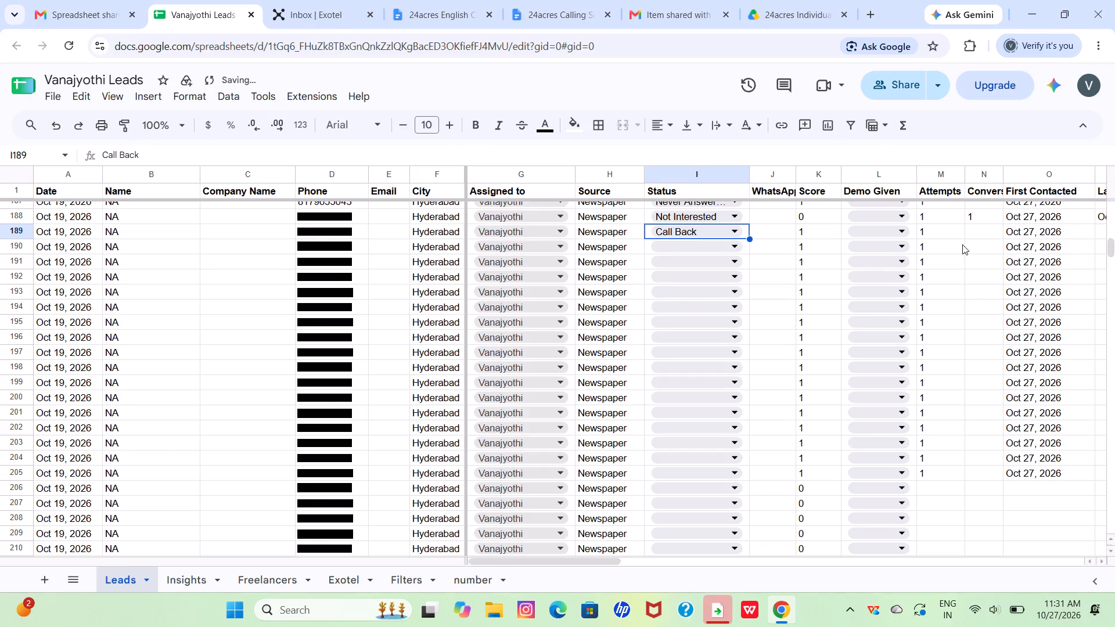
{"action": "left_click", "coordinate": [987, 235]}
{"action": "key", "text": "1"}
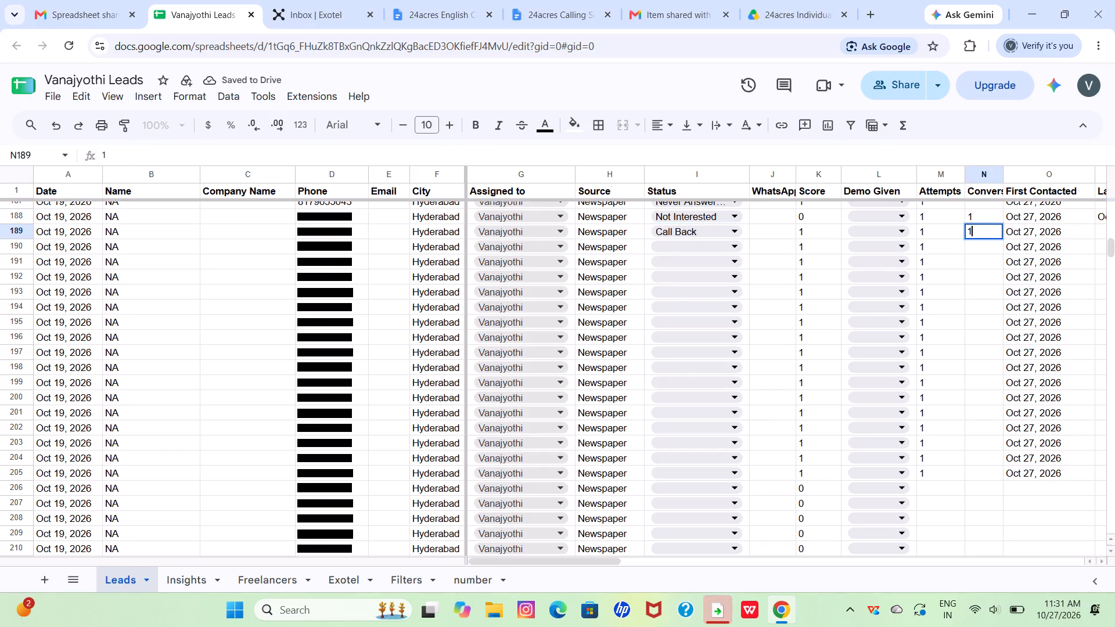
Copy the row 189 lead's First Contacted date, Oct 27, 2026, into its Last Spoken cell.
{"action": "left_click", "coordinate": [1031, 230]}
{"action": "key", "text": "ctrl+c"}
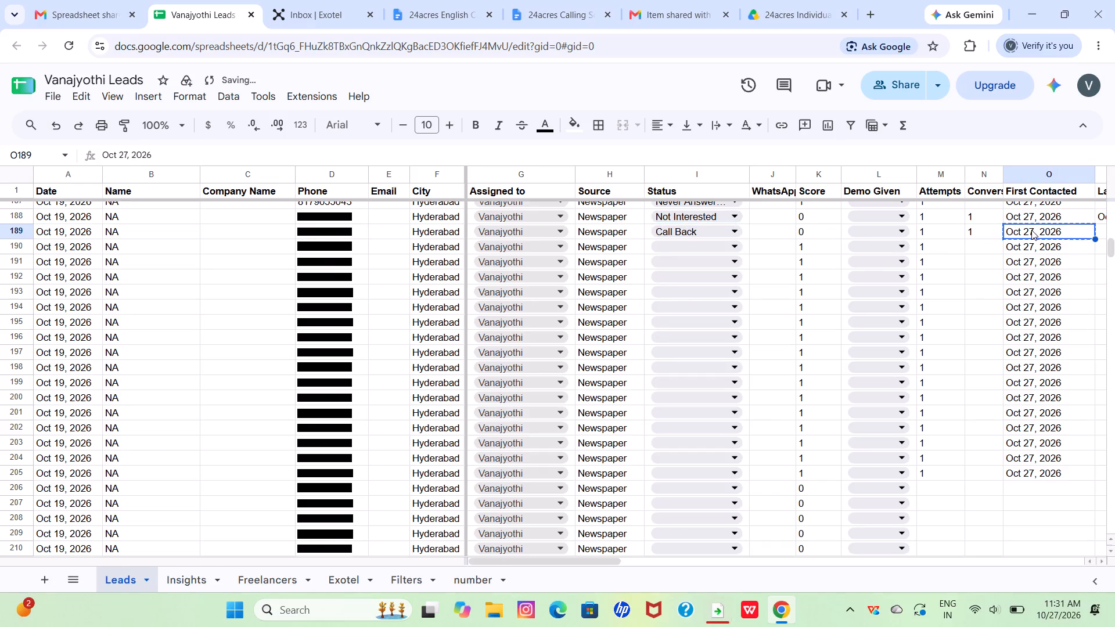
{"action": "scroll", "coordinate": [1031, 230], "scroll_direction": "left", "scroll_amount": 2}
{"action": "left_click", "coordinate": [1023, 230]}
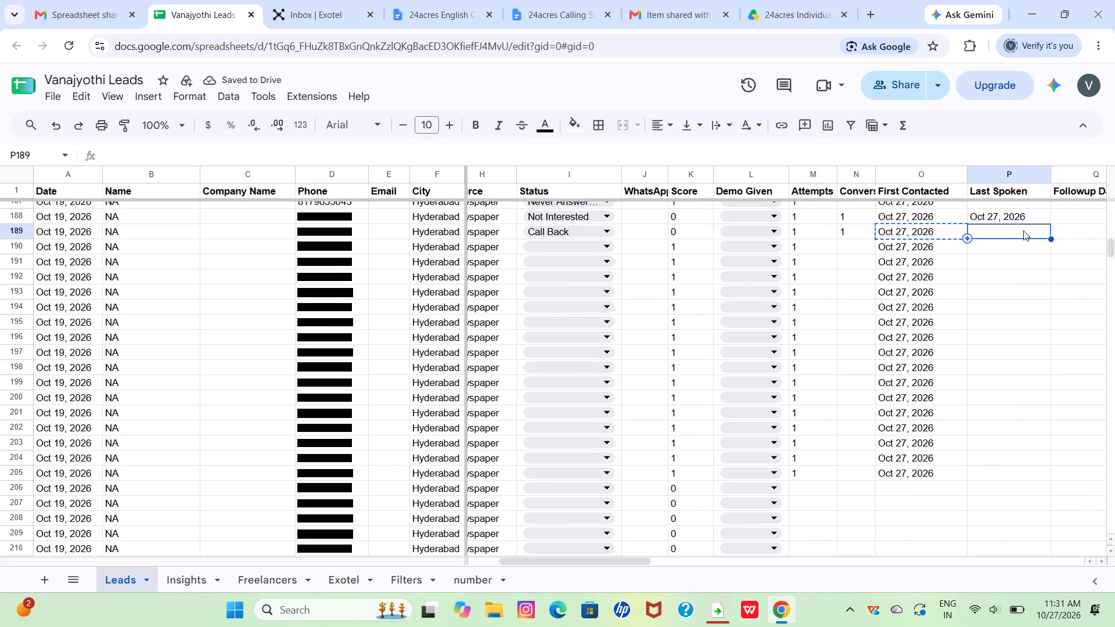
{"action": "key", "text": "ctrl+v"}
Set the Followup Date of the lead in row 189 to Nov 9, 2026.
{"action": "scroll", "coordinate": [1023, 230], "scroll_direction": "left", "scroll_amount": 4}
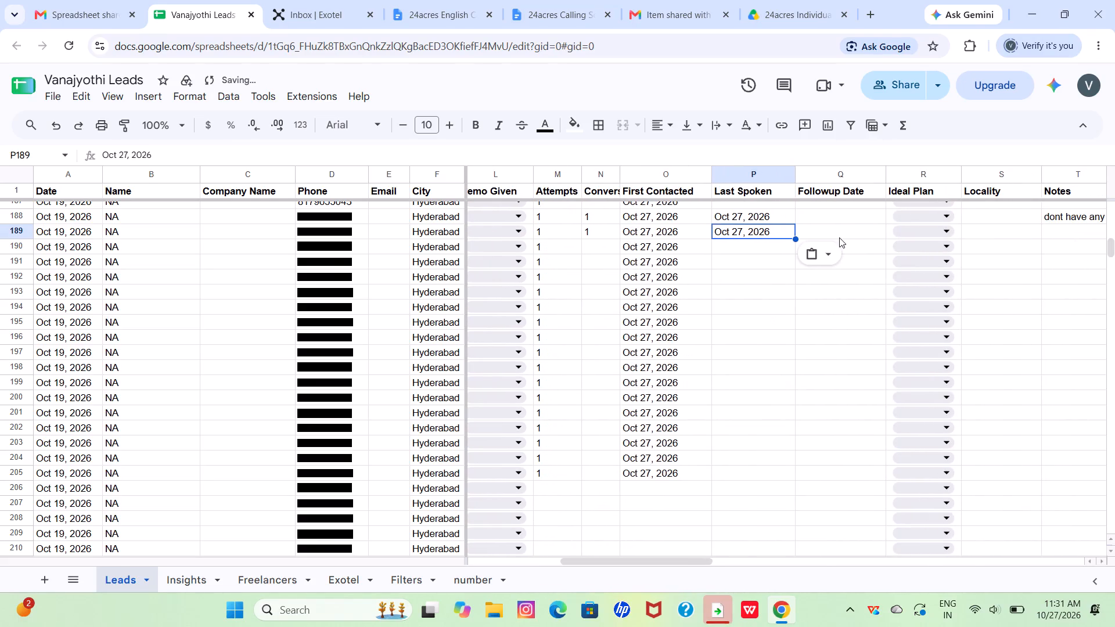
{"action": "left_click", "coordinate": [839, 237]}
{"action": "key", "text": "ctrl+v"}
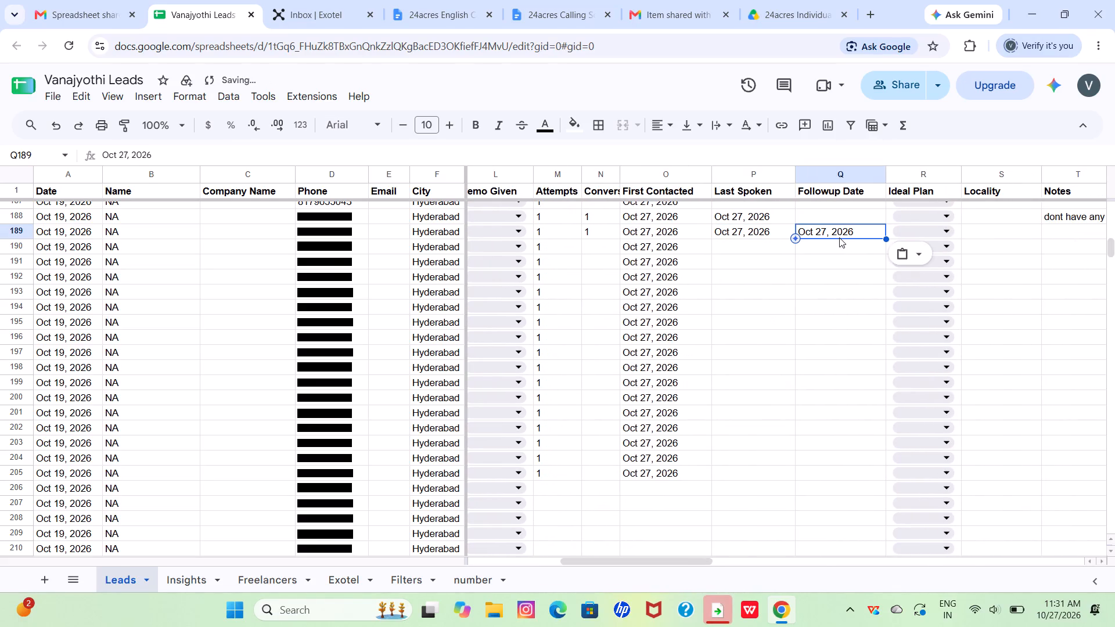
{"action": "double_click", "coordinate": [839, 237]}
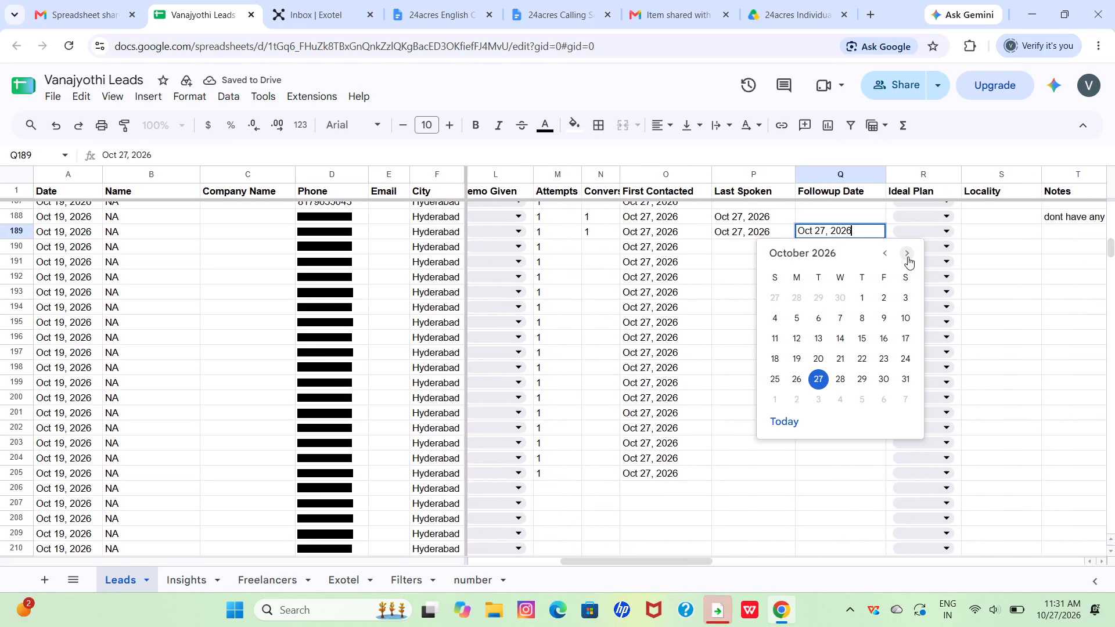
{"action": "left_click", "coordinate": [908, 257]}
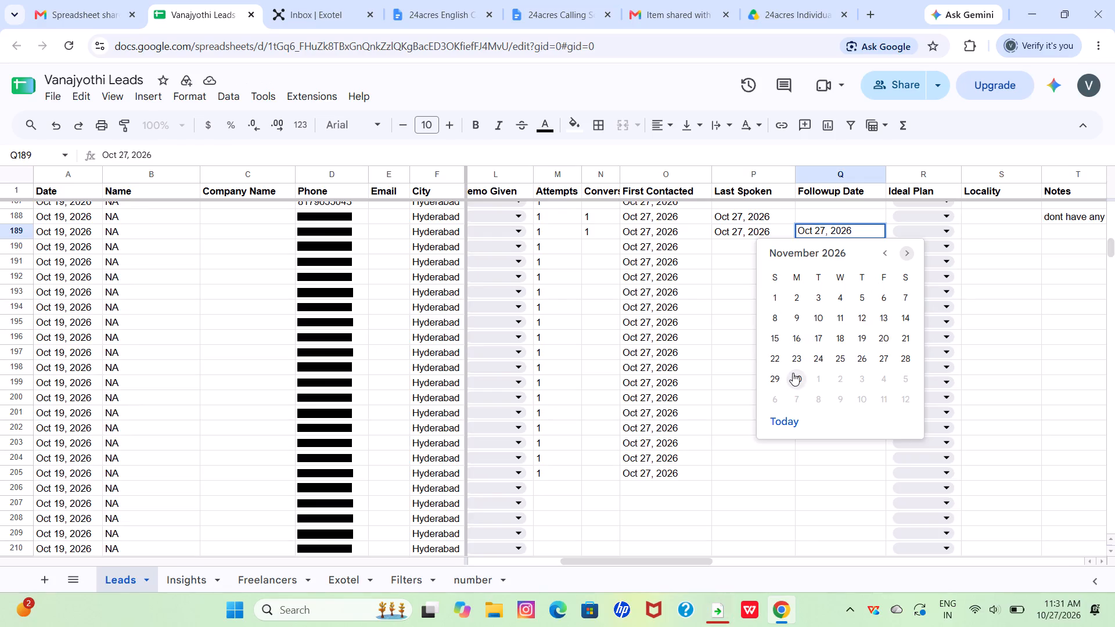
{"action": "left_click", "coordinate": [793, 373]}
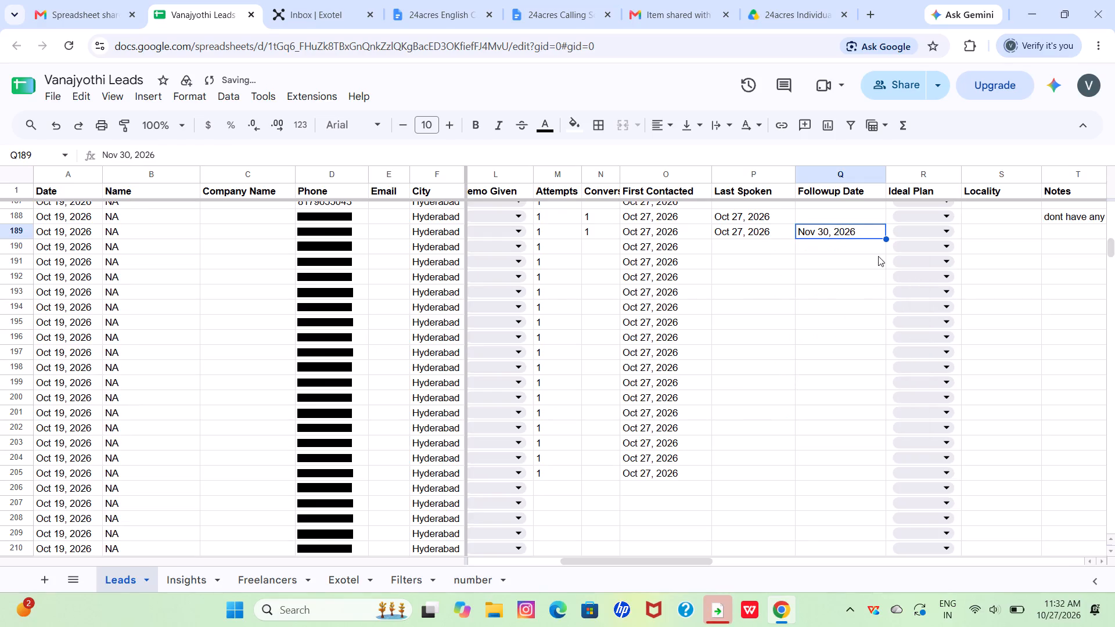
{"action": "double_click", "coordinate": [850, 233]}
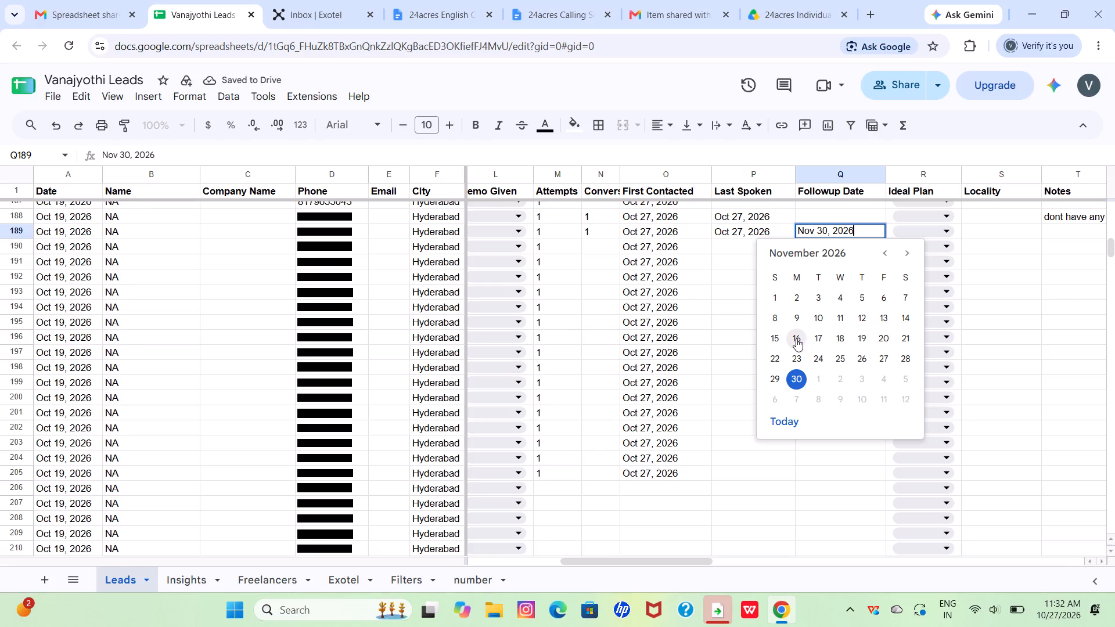
{"action": "left_click", "coordinate": [797, 312]}
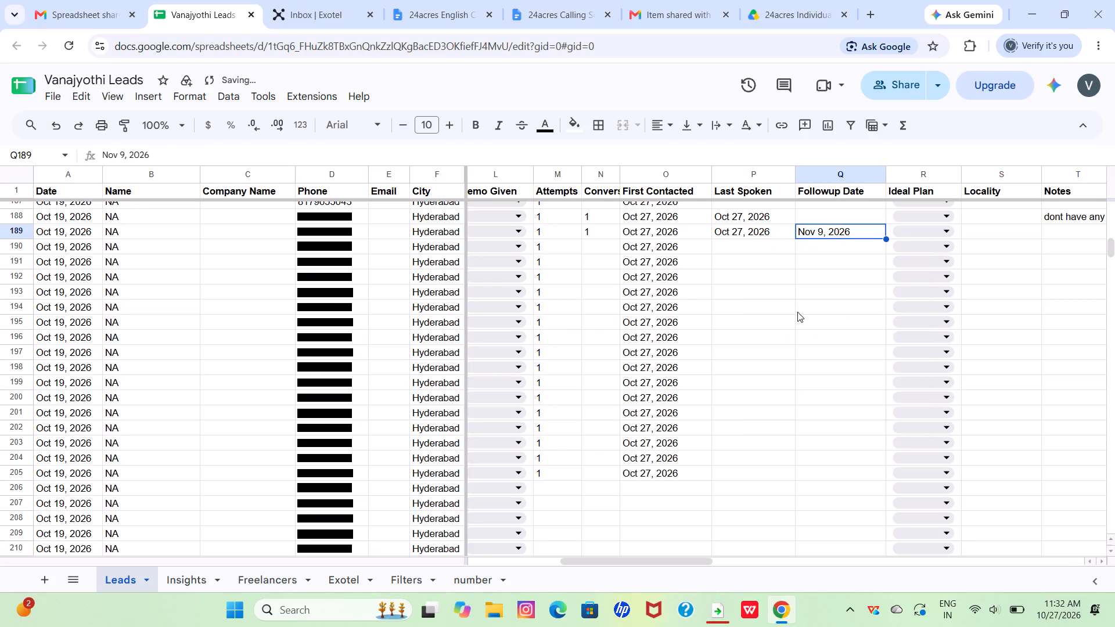
Add the note "his has properties for sale and he his planning to sale next month" to the lead in row 189.
{"action": "scroll", "coordinate": [1099, 206], "scroll_direction": "left", "scroll_amount": 3}
{"action": "left_click", "coordinate": [905, 230]}
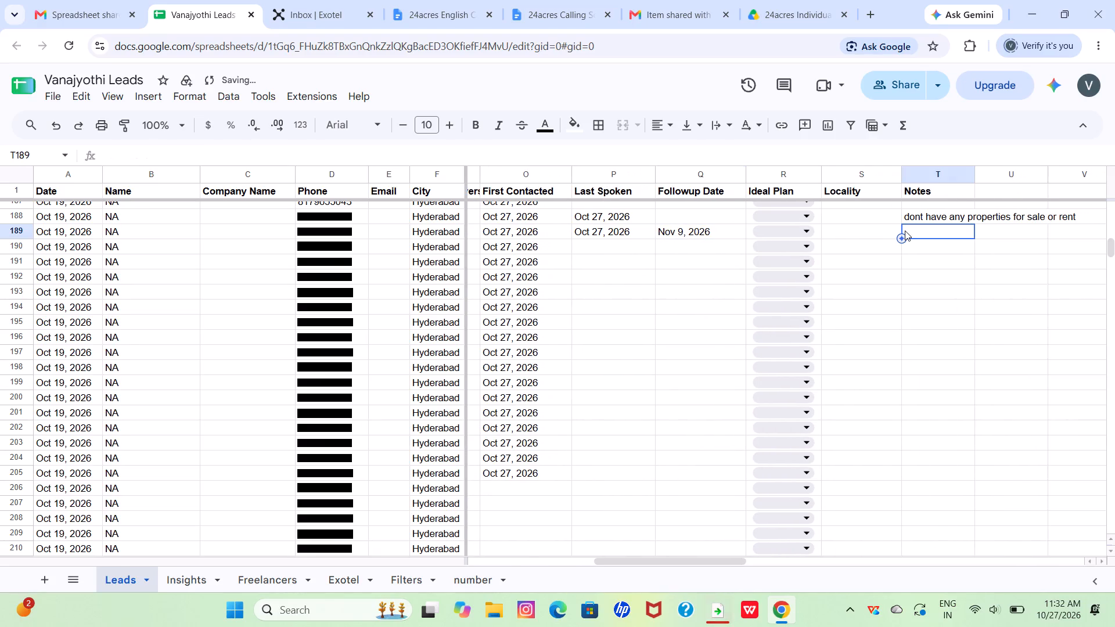
{"action": "type", "text": "hi"}
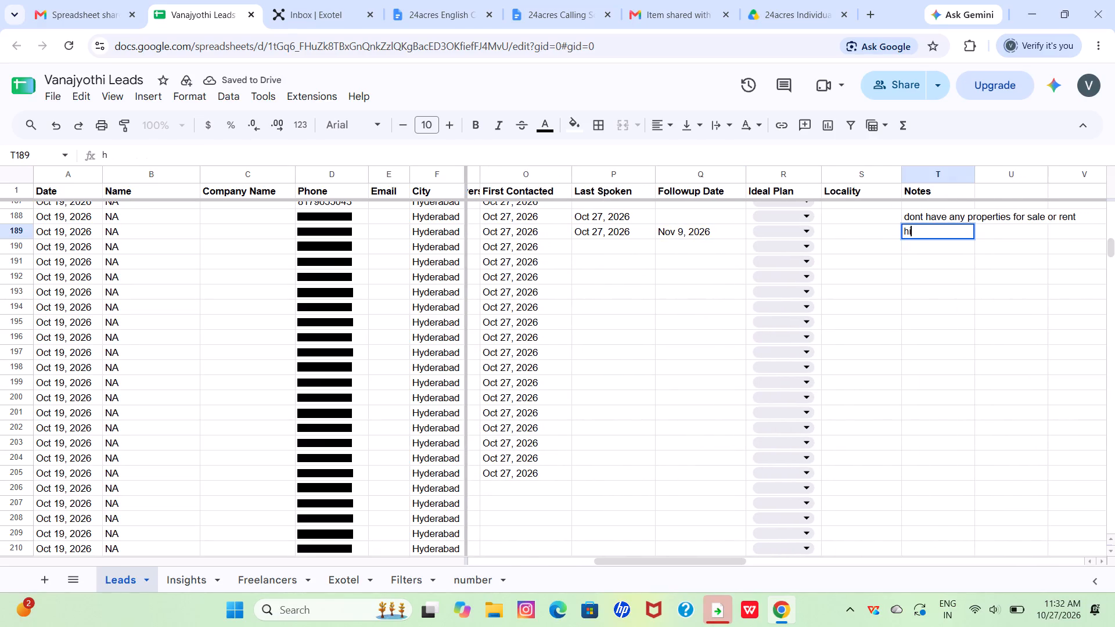
{"action": "type", "text": "s has properties for"}
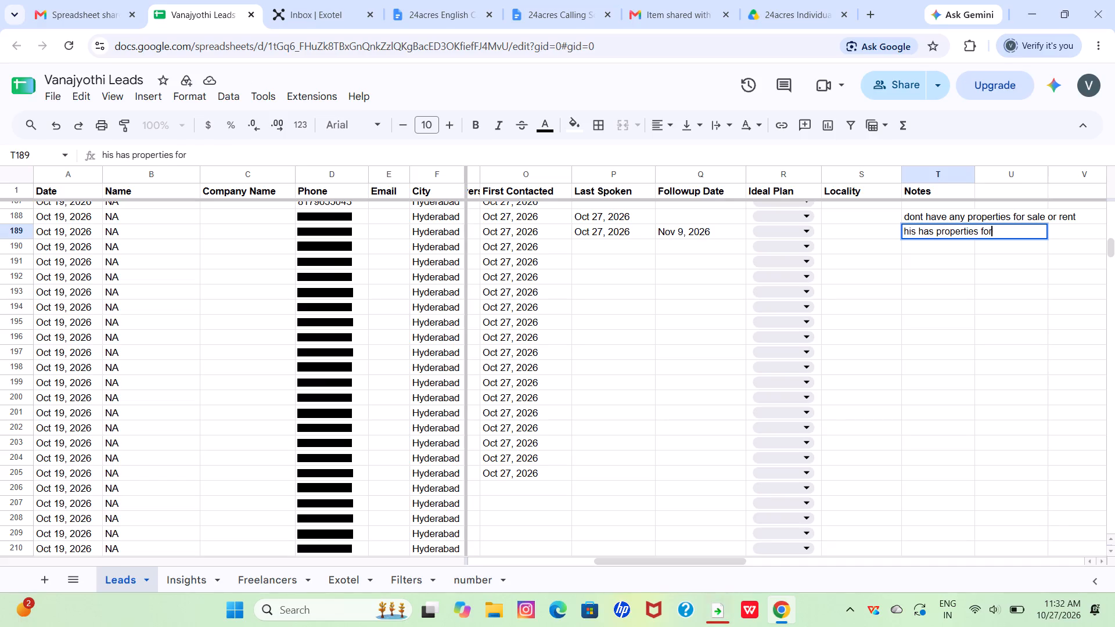
{"action": "key", "text": "space"}
{"action": "type", "text": "sale and he his planning to sale"}
{"action": "key", "text": "space"}
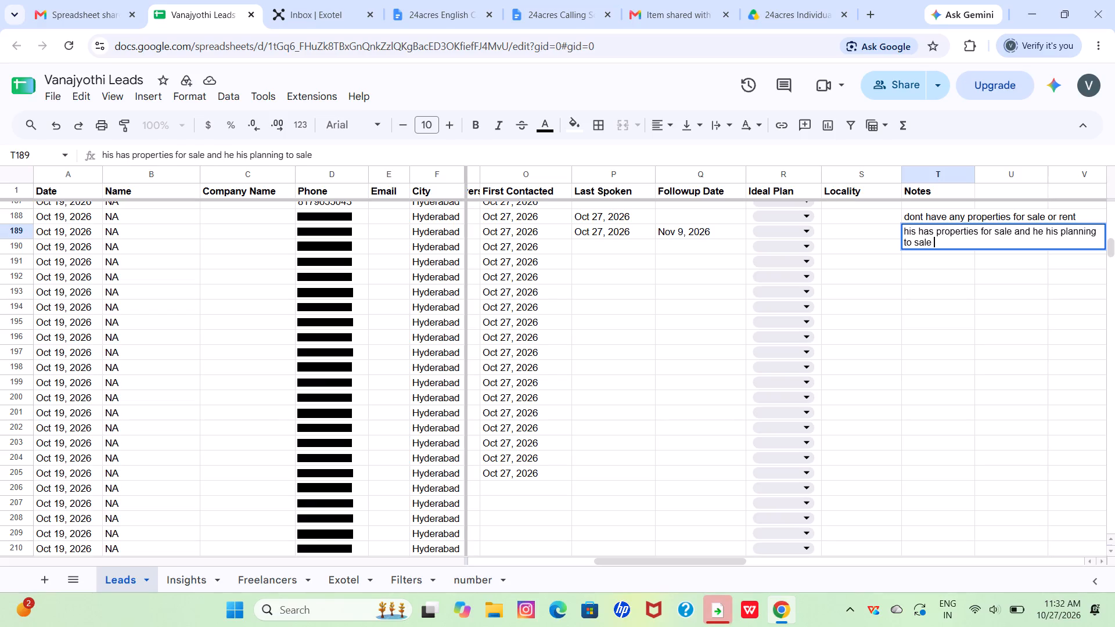
{"action": "type", "text": "next month"}
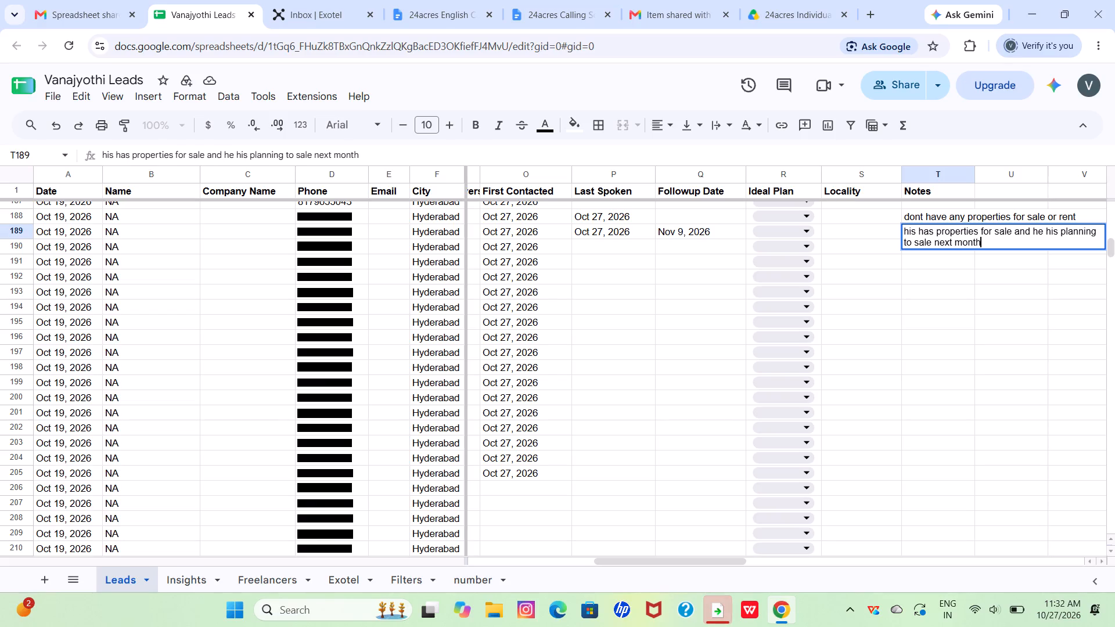
{"action": "key", "text": "Return"}
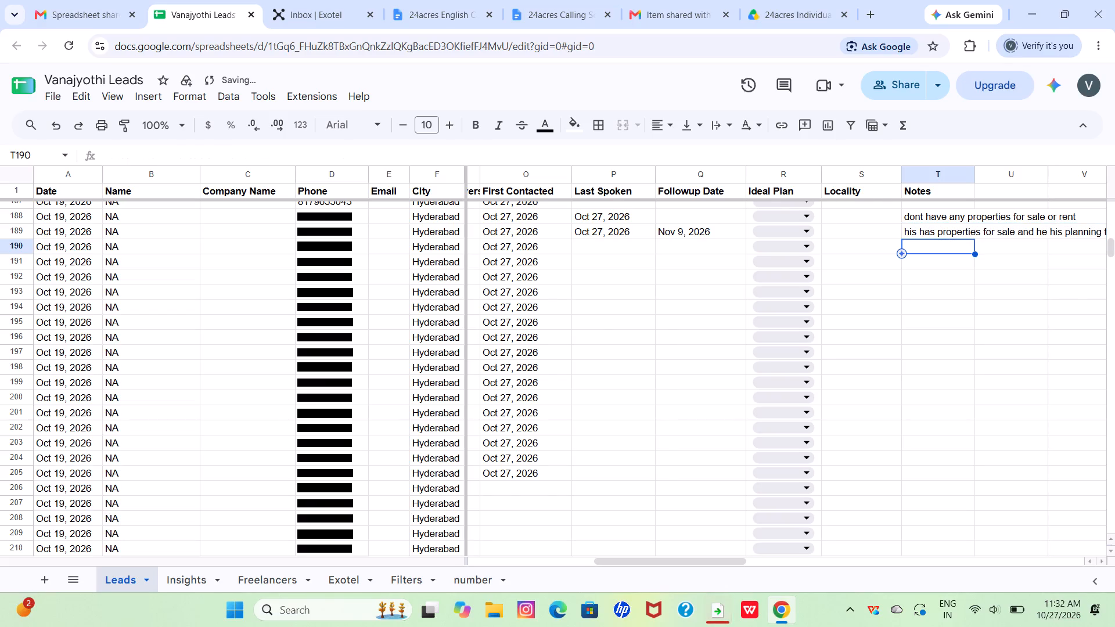
Copy the phone number of the lead in row 190.
{"action": "scroll", "coordinate": [905, 230], "scroll_direction": "right", "scroll_amount": 6}
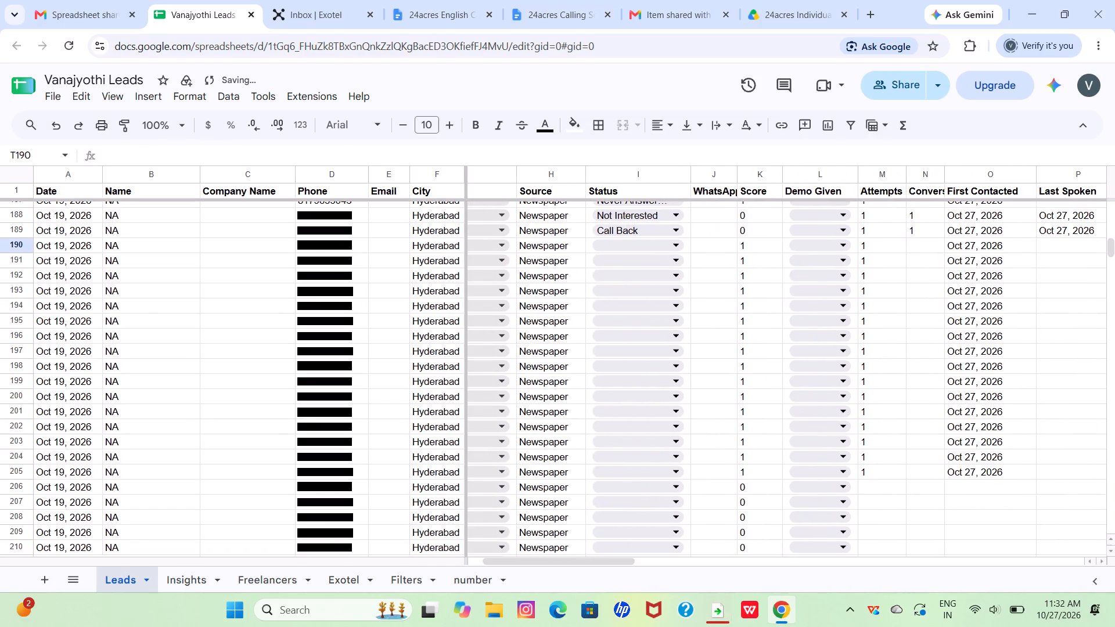
{"action": "scroll", "coordinate": [905, 230], "scroll_direction": "right", "scroll_amount": 1}
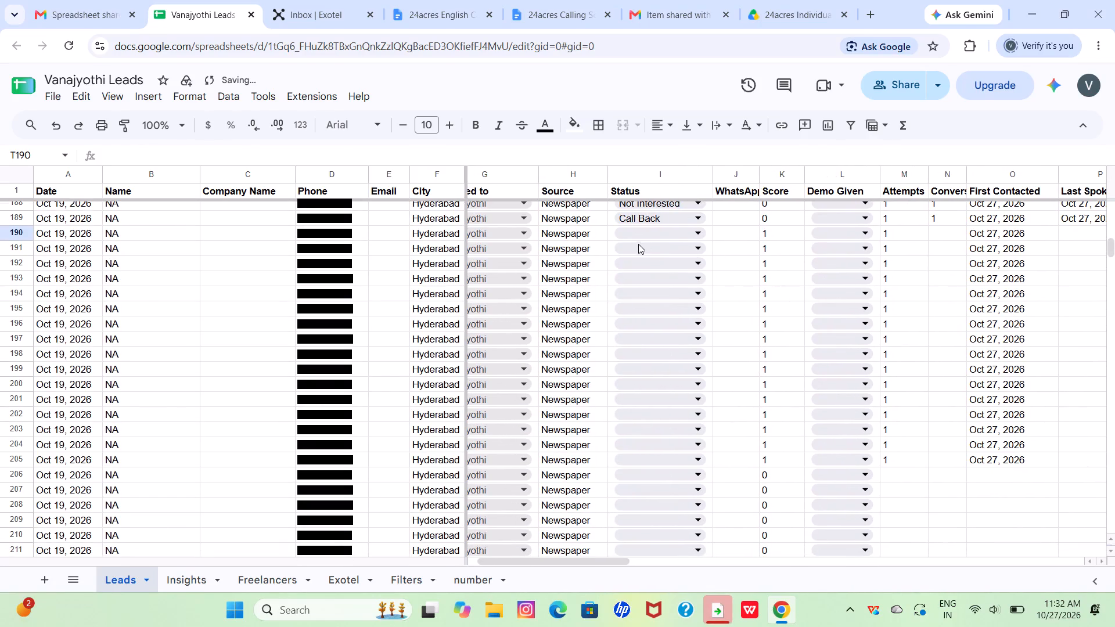
{"action": "left_click", "coordinate": [336, 240]}
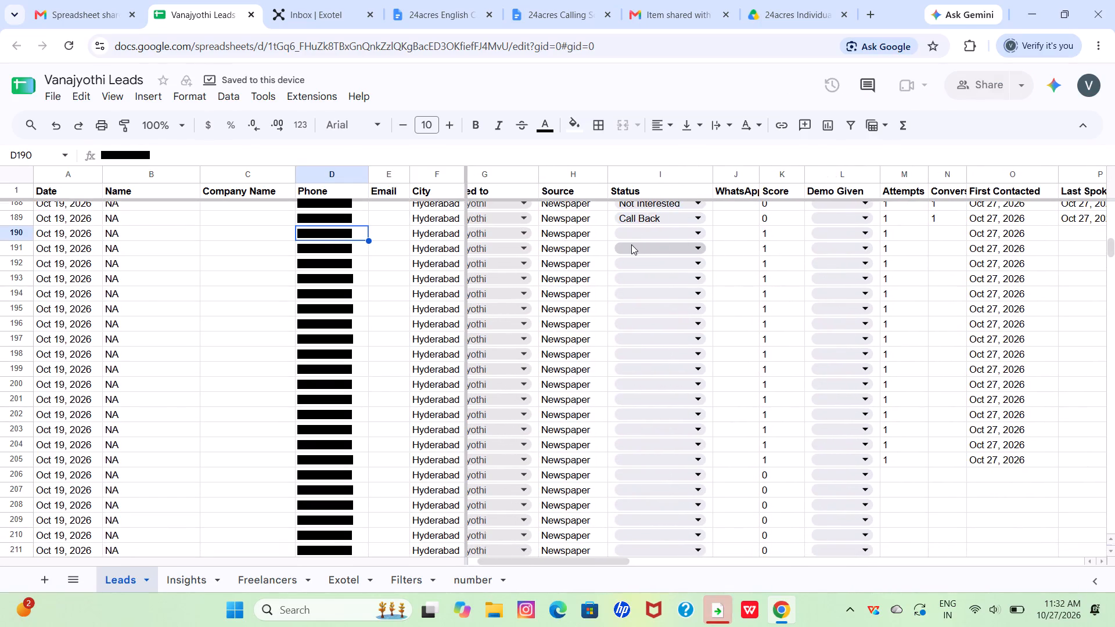
{"action": "key", "text": "ctrl+c"}
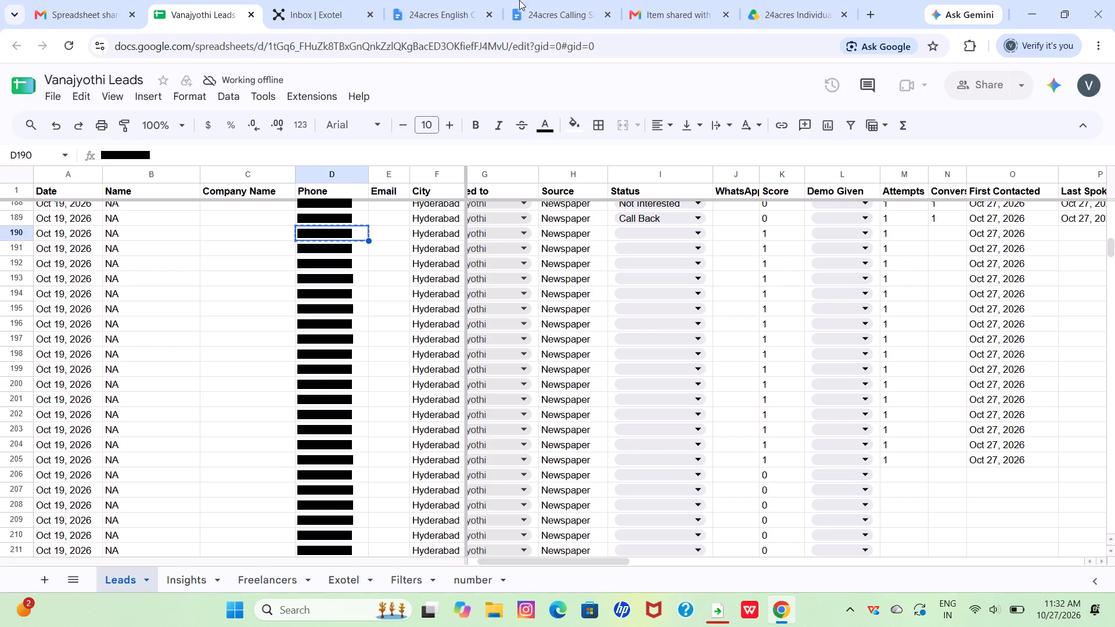
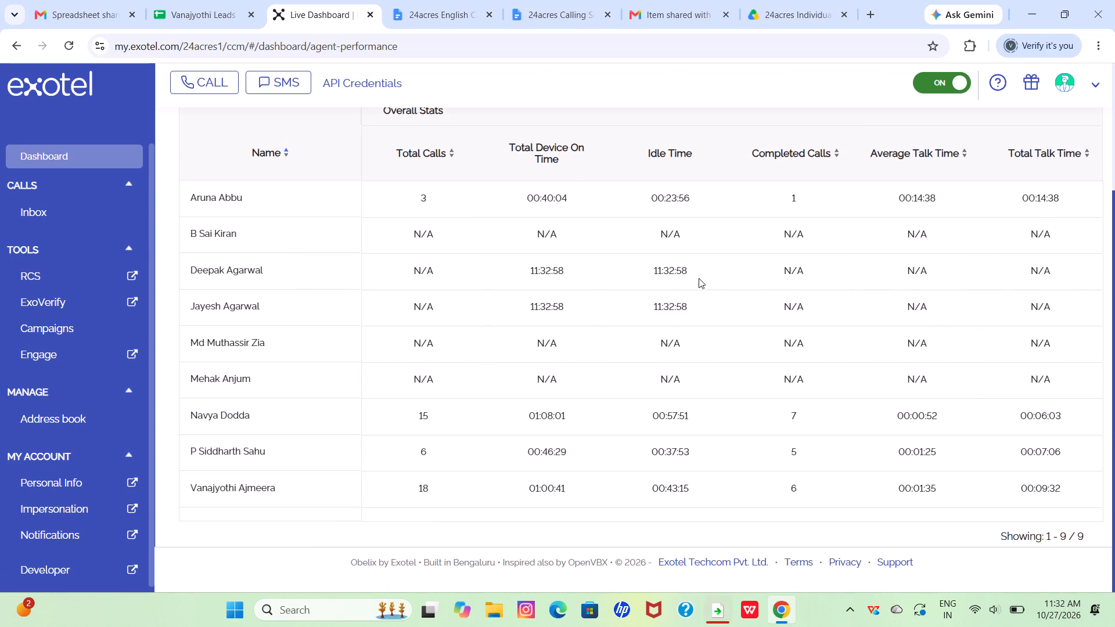
Review today's overall agent performance table on the Exotel dashboard, checking back briefly on the leads sheet at row 190.
{"action": "scroll", "coordinate": [699, 278], "scroll_direction": "down", "scroll_amount": 1}
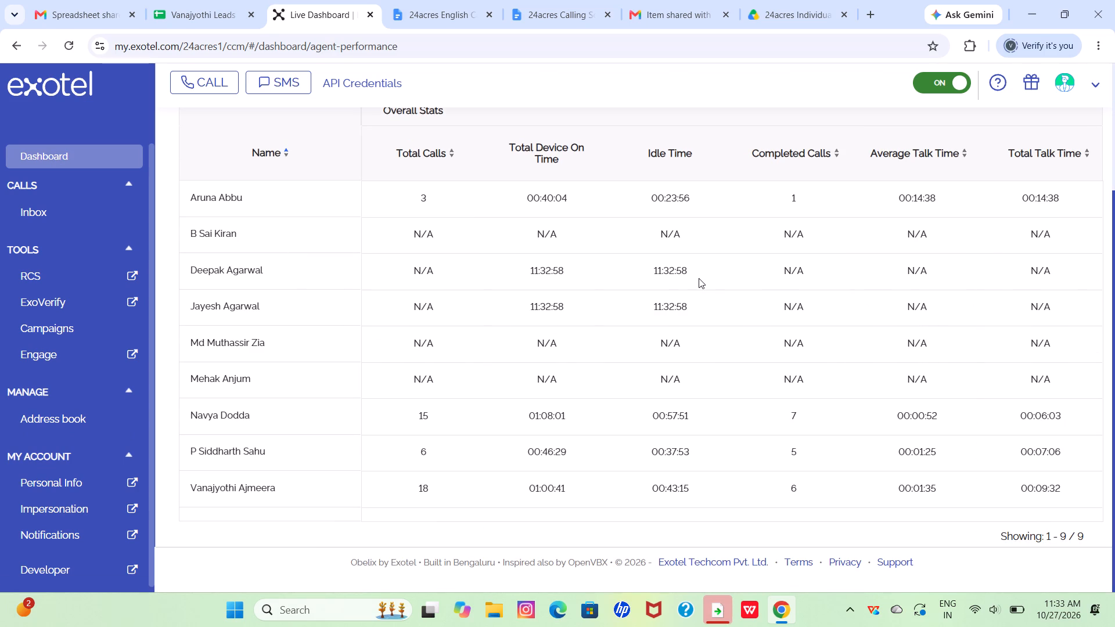
{"action": "scroll", "coordinate": [699, 278], "scroll_direction": "down", "scroll_amount": 1}
{"action": "scroll", "coordinate": [699, 278], "scroll_direction": "up", "scroll_amount": 3}
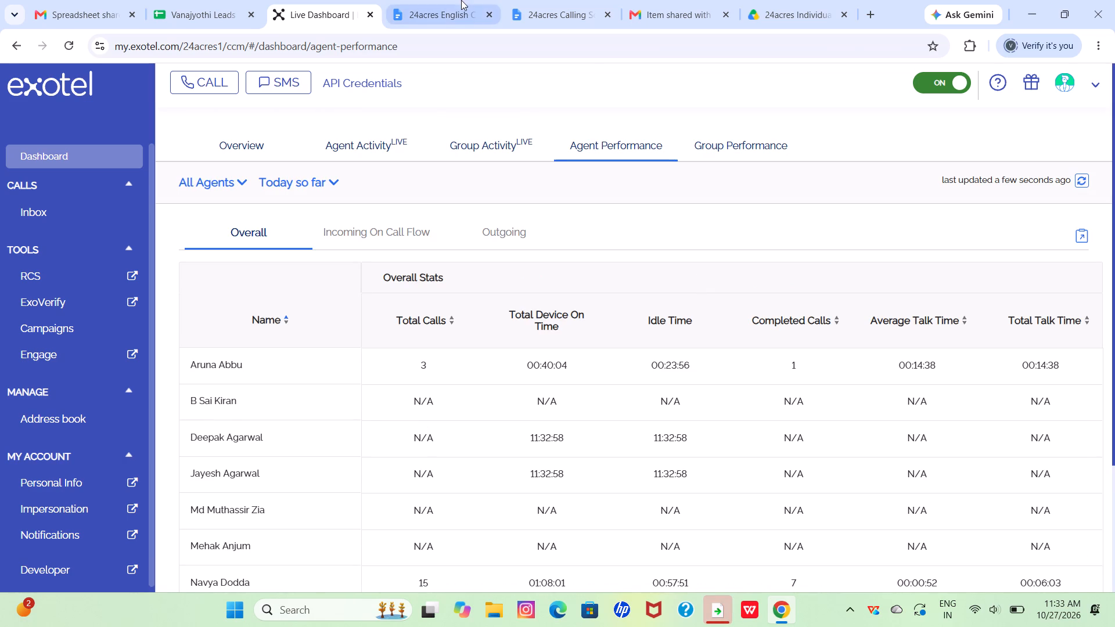
{"action": "left_click", "coordinate": [216, 1]}
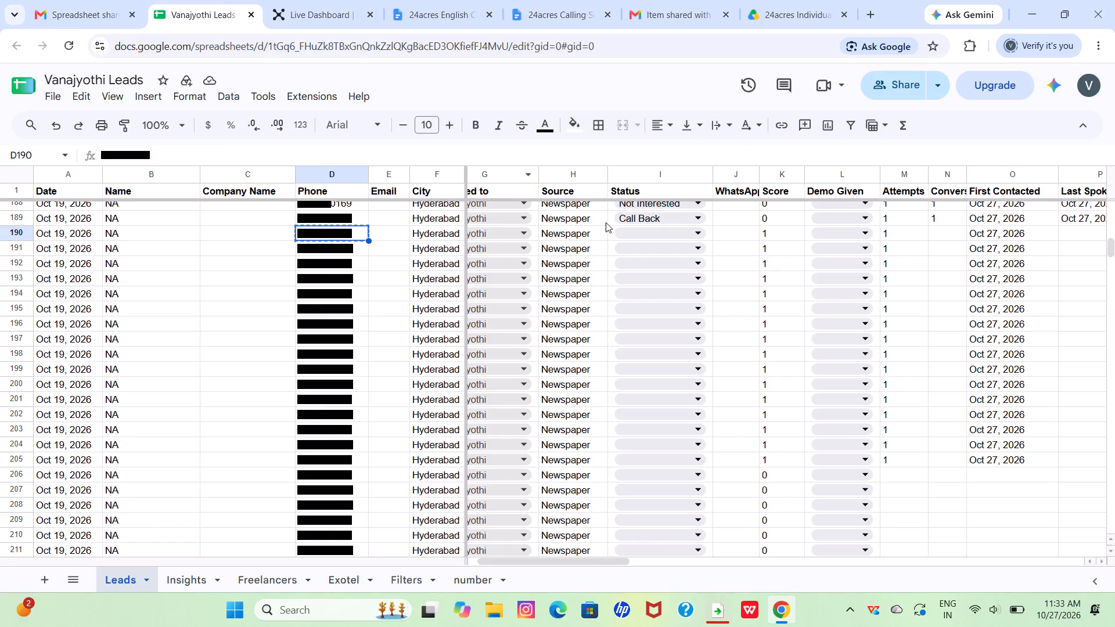
{"action": "left_click", "coordinate": [339, 1]}
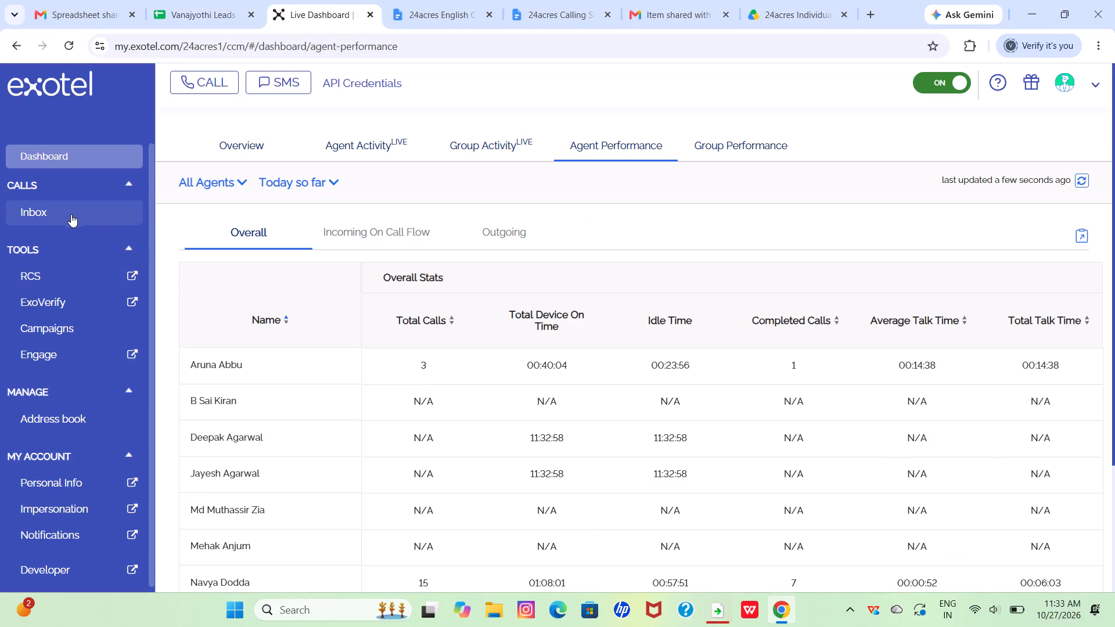
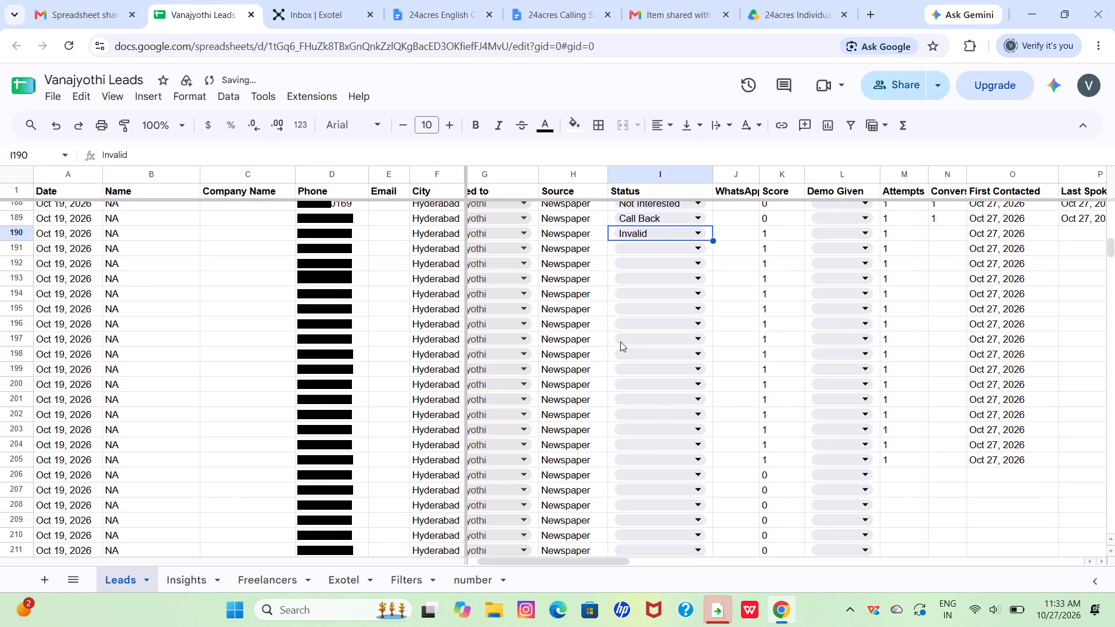
Select the phone number of the newspaper lead in row 191.
{"action": "left_click", "coordinate": [316, 248]}
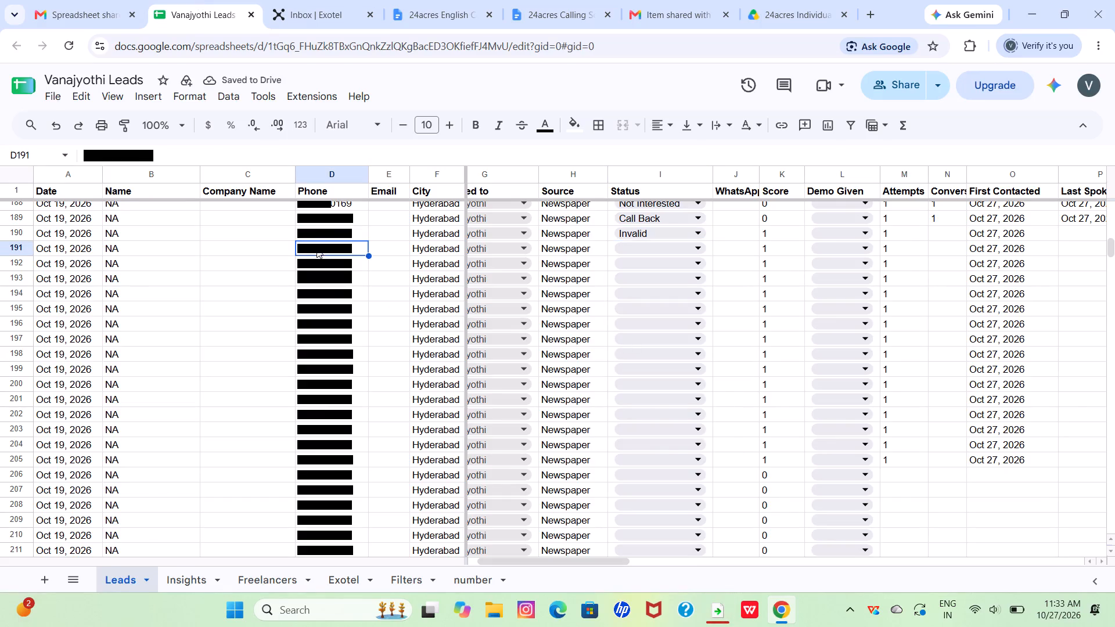
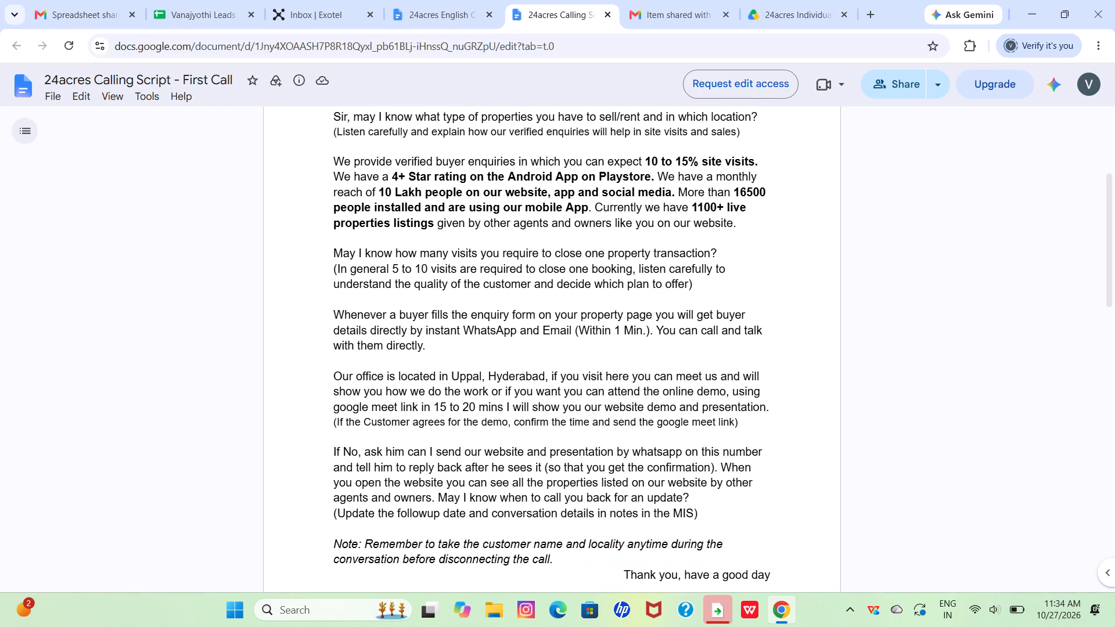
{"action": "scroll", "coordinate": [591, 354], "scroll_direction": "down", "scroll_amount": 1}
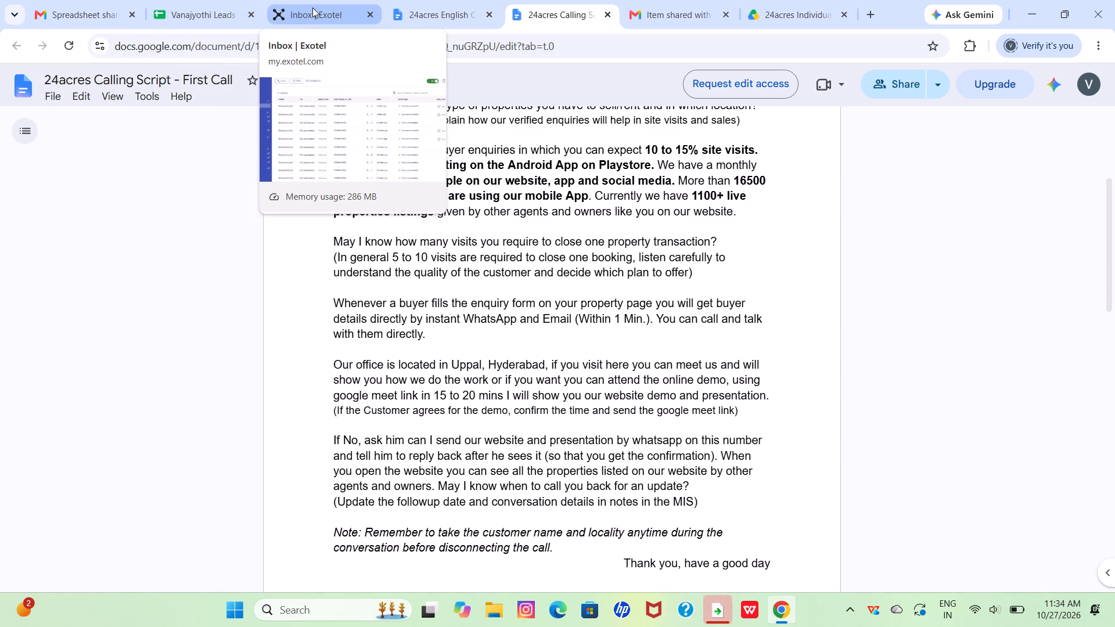
Consult the opening of the 24acres English Calling Script for follow-up calls and return to the Vanajyothi Leads sheet.
{"action": "left_click", "coordinate": [464, 0]}
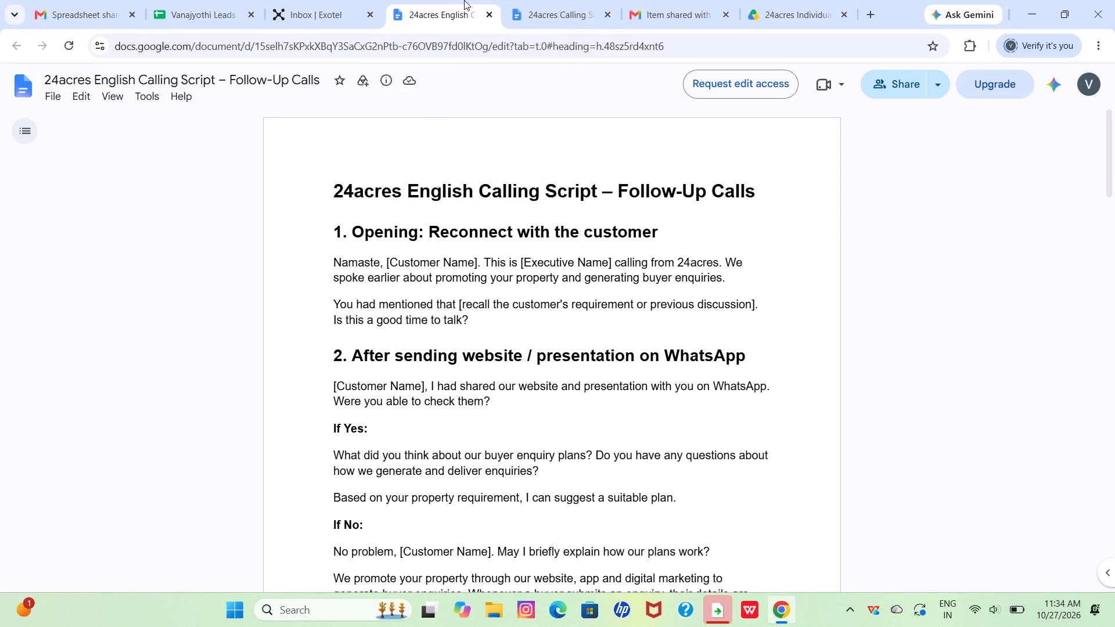
{"action": "left_click", "coordinate": [206, 3]}
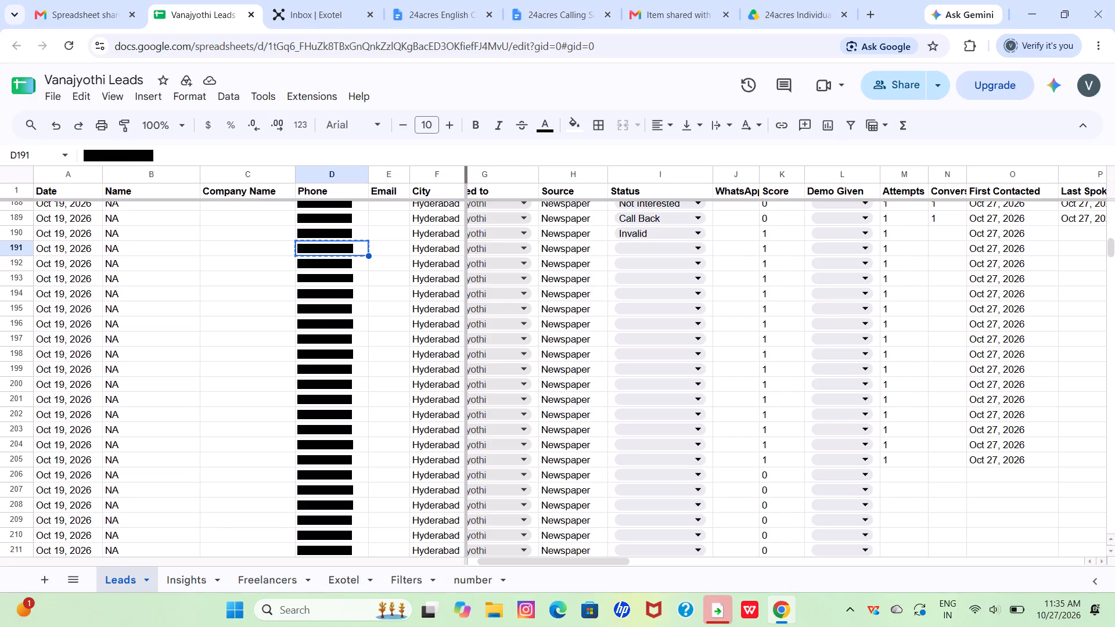
In the Vanajyothi Leads sheet, set the row 191 lead's status to Not Interested and enter 1 conversation.
{"action": "left_click", "coordinate": [660, 251]}
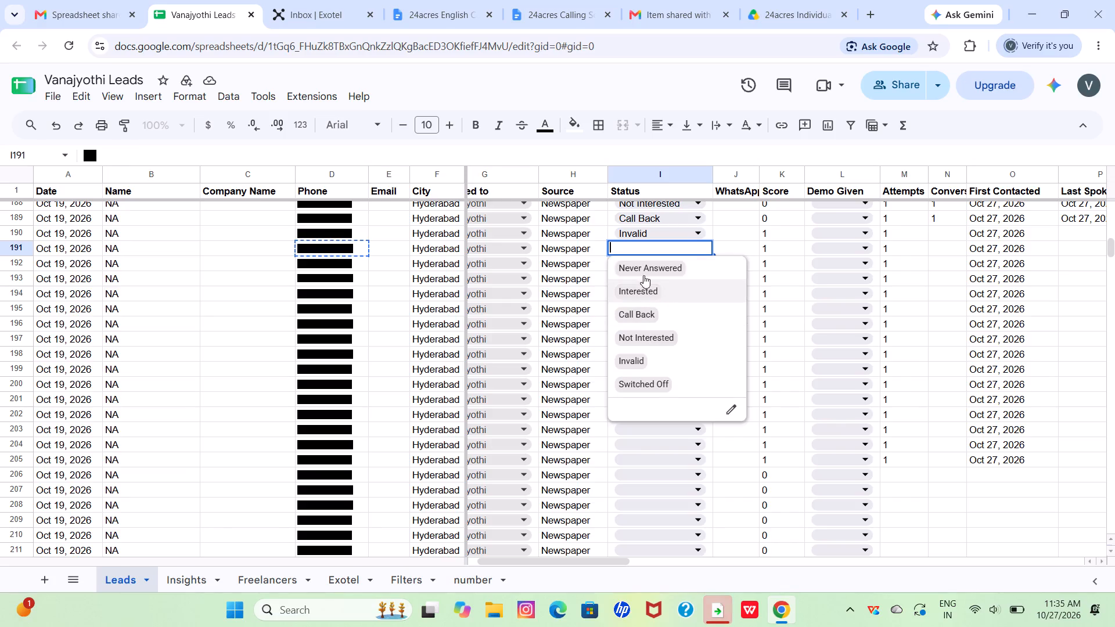
{"action": "left_click", "coordinate": [647, 330]}
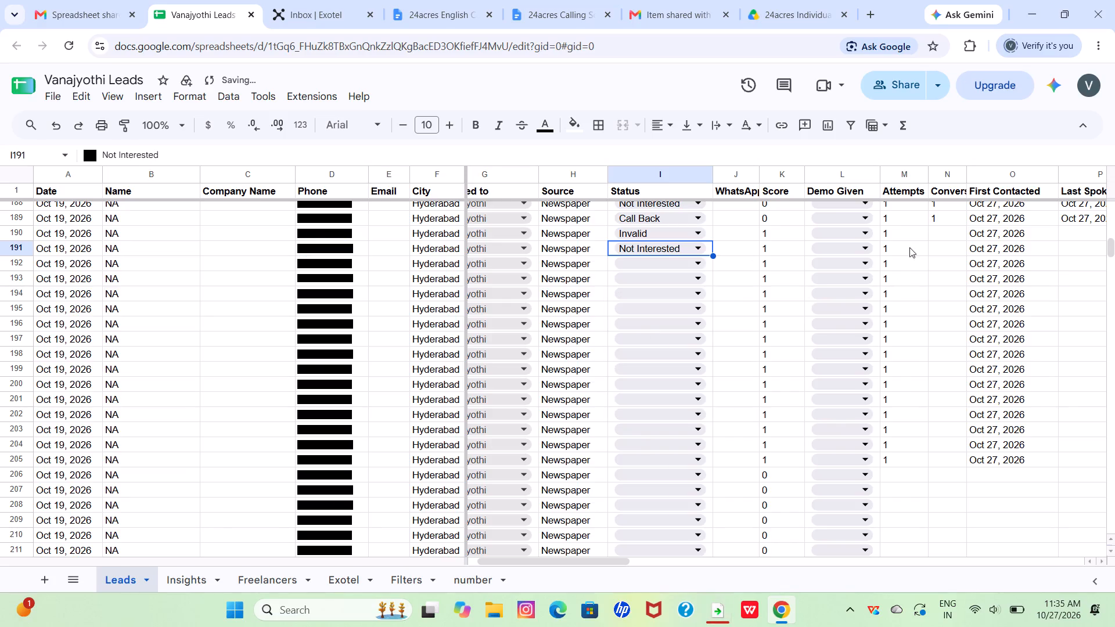
{"action": "left_click", "coordinate": [943, 242]}
{"action": "left_click", "coordinate": [948, 251]}
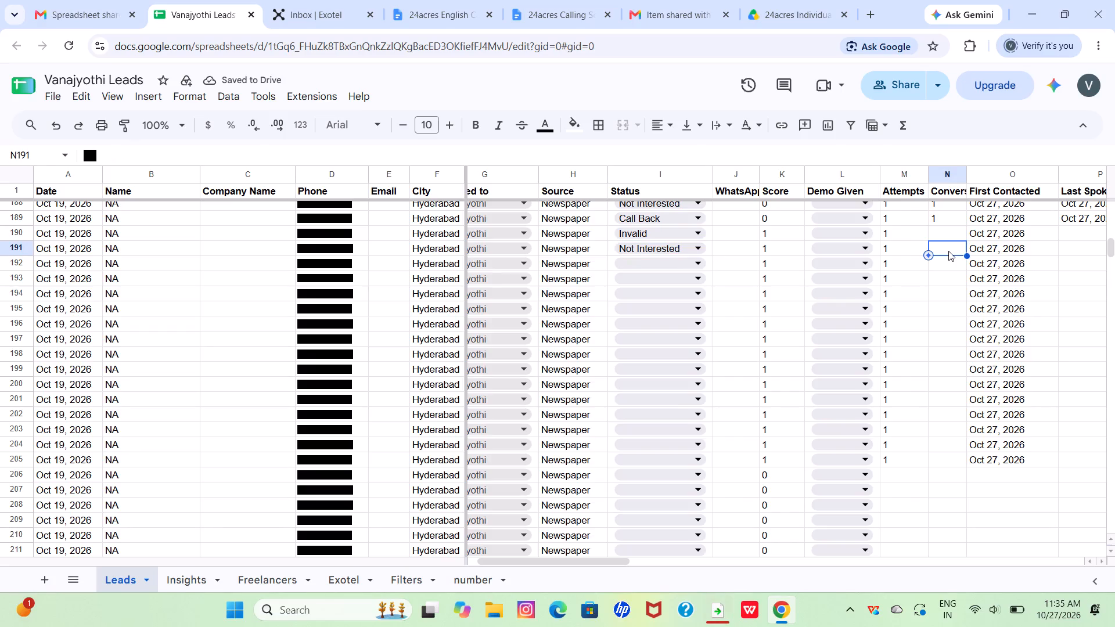
{"action": "key", "text": "1"}
Copy the First Contacted date Oct 27, 2026 into the Last Spoken cell of row 191.
{"action": "left_click", "coordinate": [987, 246]}
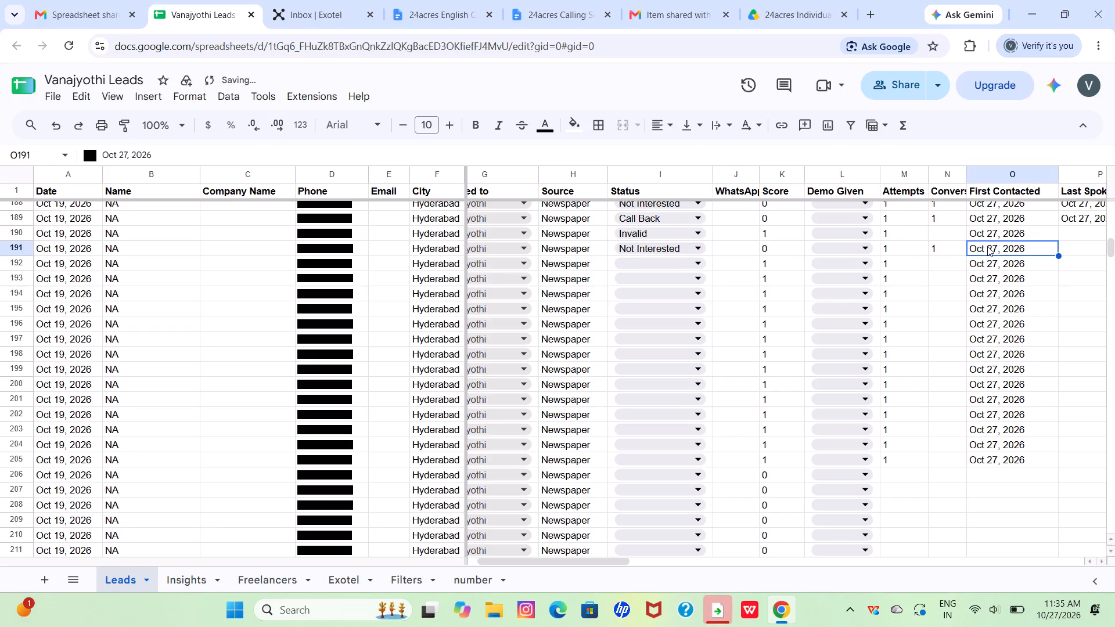
{"action": "key", "text": "ctrl+c"}
{"action": "scroll", "coordinate": [987, 246], "scroll_direction": "left", "scroll_amount": 1}
{"action": "left_click", "coordinate": [1029, 244]}
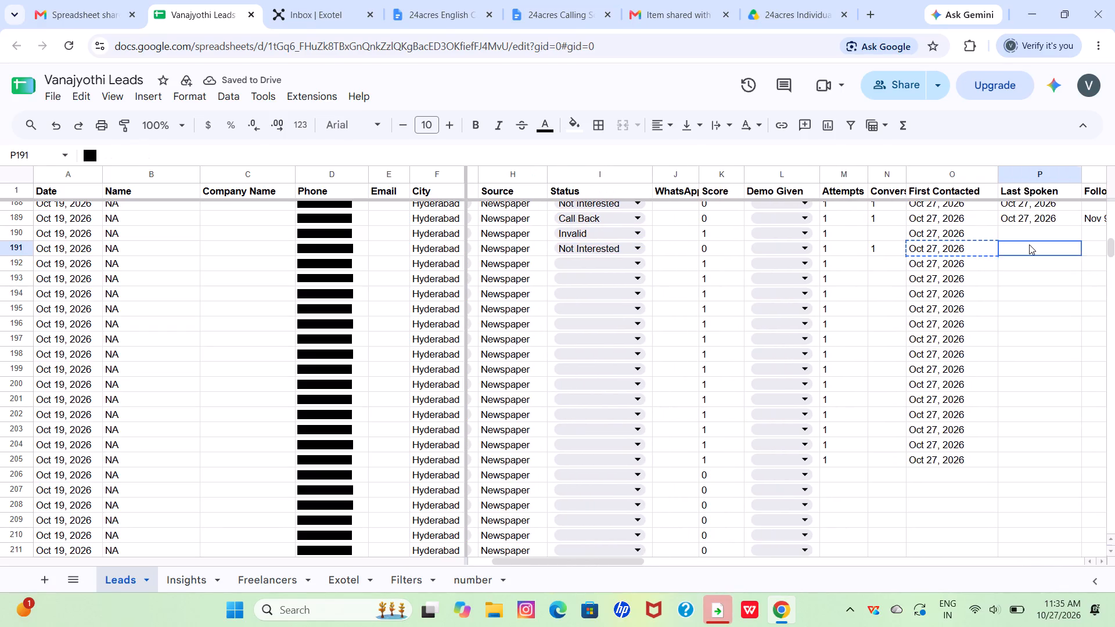
{"action": "key", "text": "ctrl+v"}
Copy the note "dont have any properties for sale or rent" from row 188 into the Notes cell of row 191.
{"action": "scroll", "coordinate": [1029, 244], "scroll_direction": "left", "scroll_amount": 4}
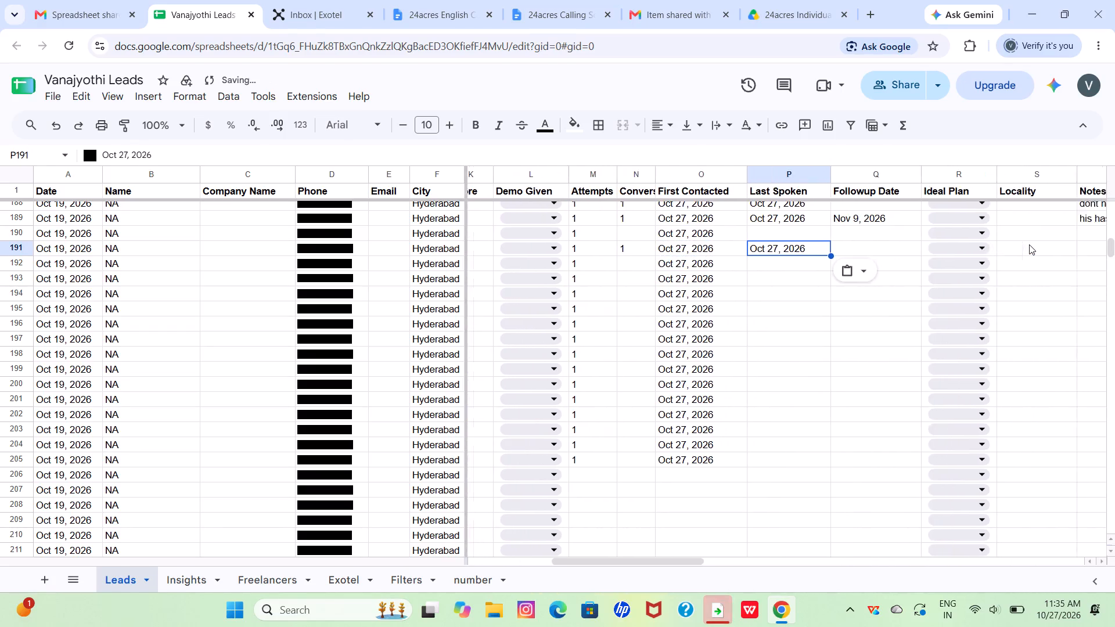
{"action": "scroll", "coordinate": [1029, 244], "scroll_direction": "left", "scroll_amount": 1}
{"action": "scroll", "coordinate": [929, 226], "scroll_direction": "up", "scroll_amount": 1}
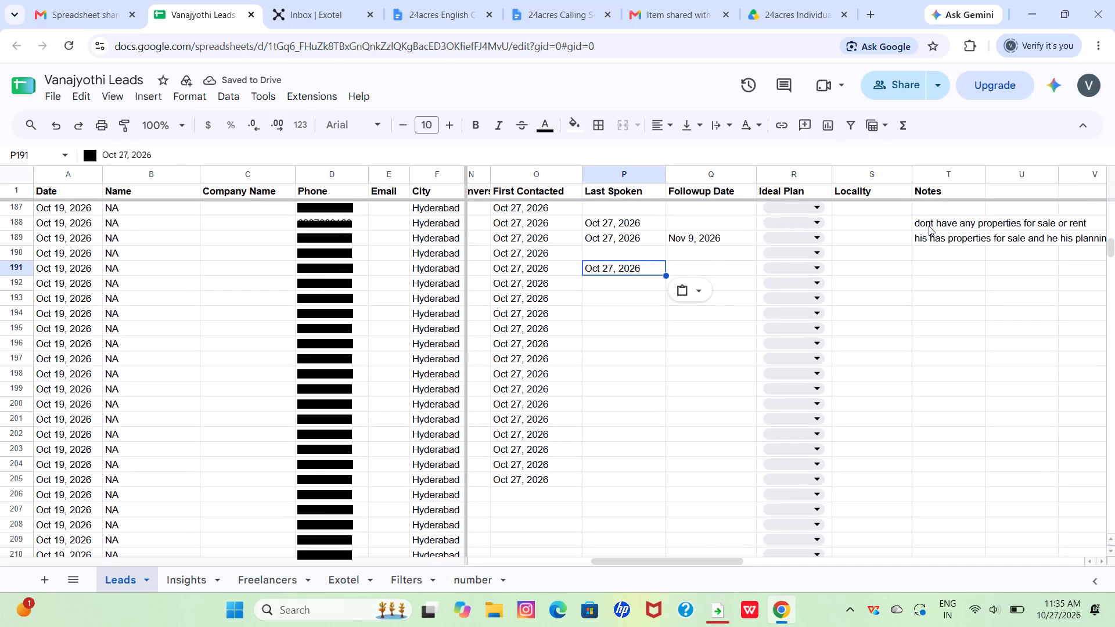
{"action": "left_click", "coordinate": [929, 226]}
{"action": "key", "text": "ctrl+c"}
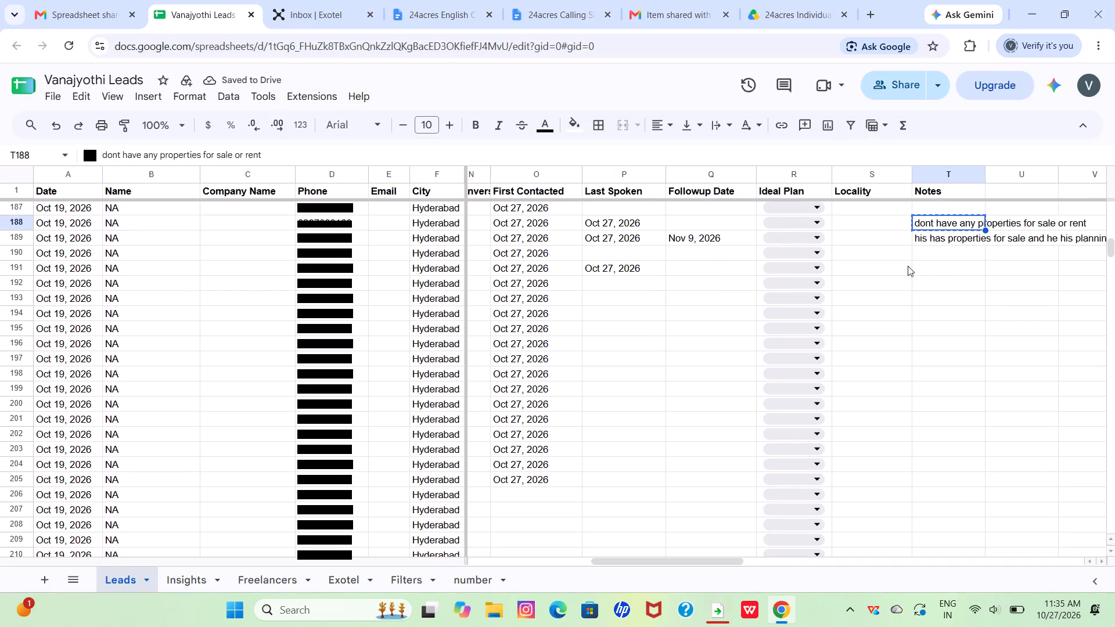
{"action": "left_click", "coordinate": [932, 269]}
{"action": "key", "text": "ctrl+v"}
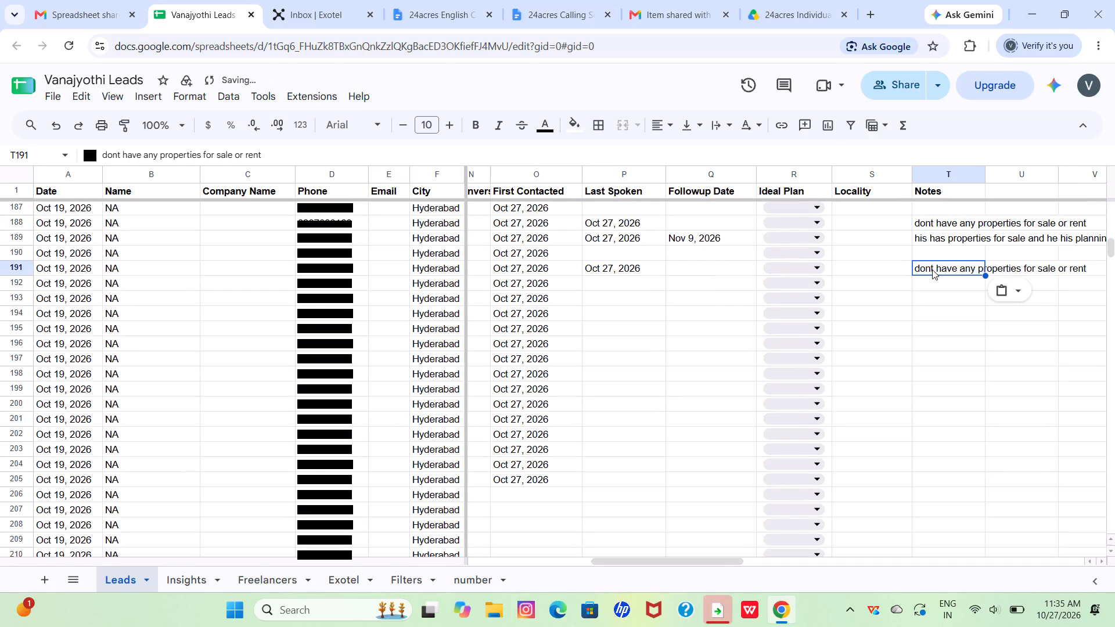
Copy the phone number of the newspaper lead in row 192.
{"action": "scroll", "coordinate": [932, 269], "scroll_direction": "right", "scroll_amount": 1}
{"action": "left_click", "coordinate": [932, 269]}
{"action": "scroll", "coordinate": [932, 269], "scroll_direction": "right", "scroll_amount": 2}
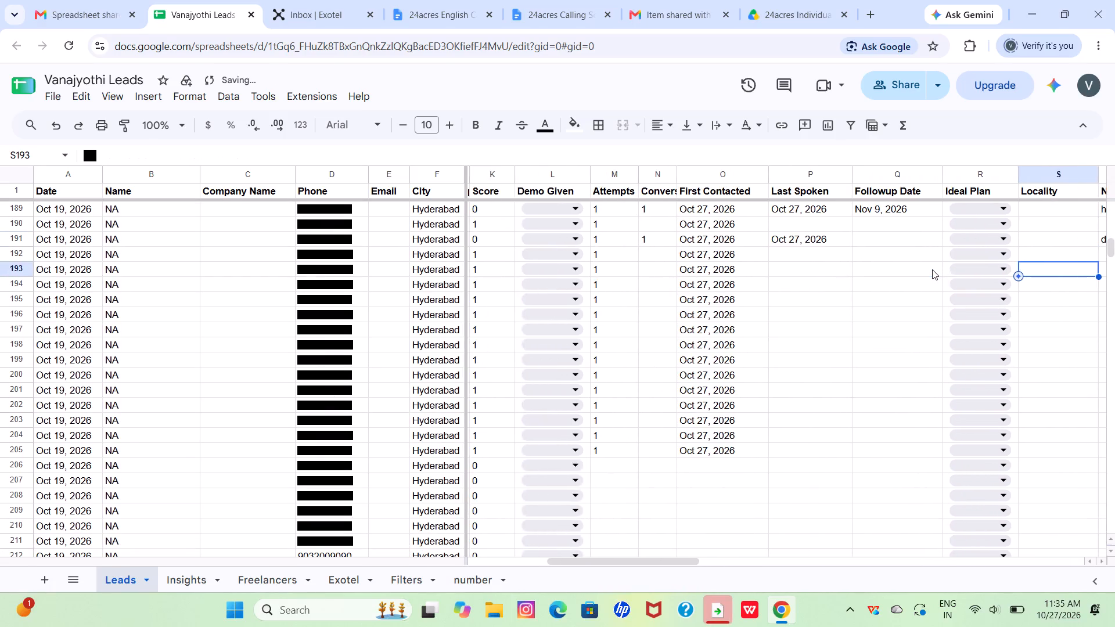
{"action": "scroll", "coordinate": [932, 269], "scroll_direction": "right", "scroll_amount": 4}
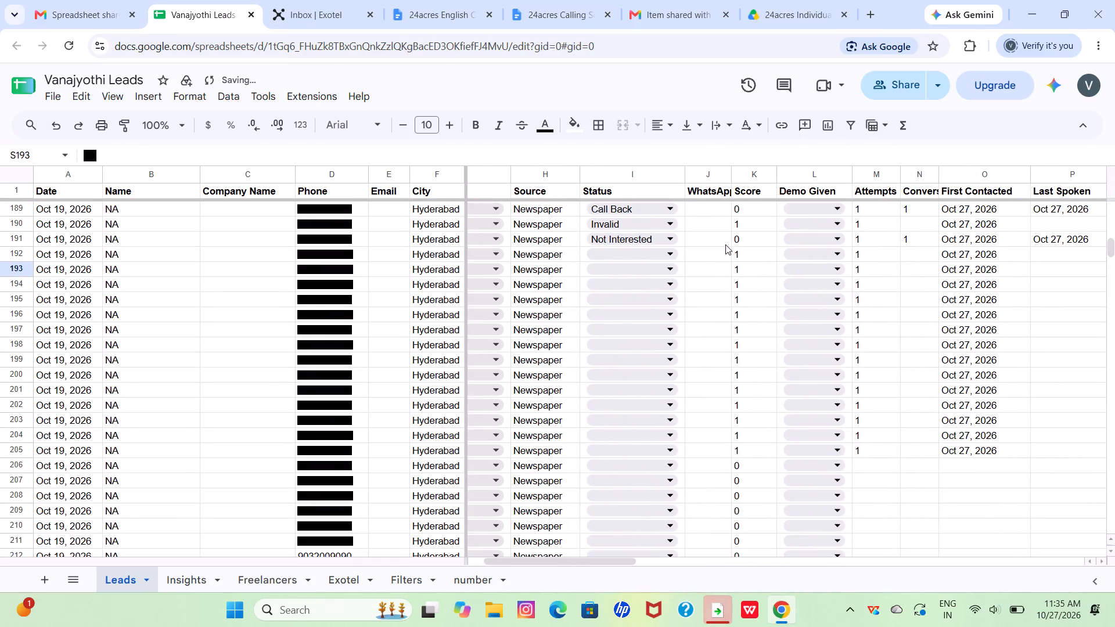
{"action": "scroll", "coordinate": [555, 241], "scroll_direction": "down", "scroll_amount": 1}
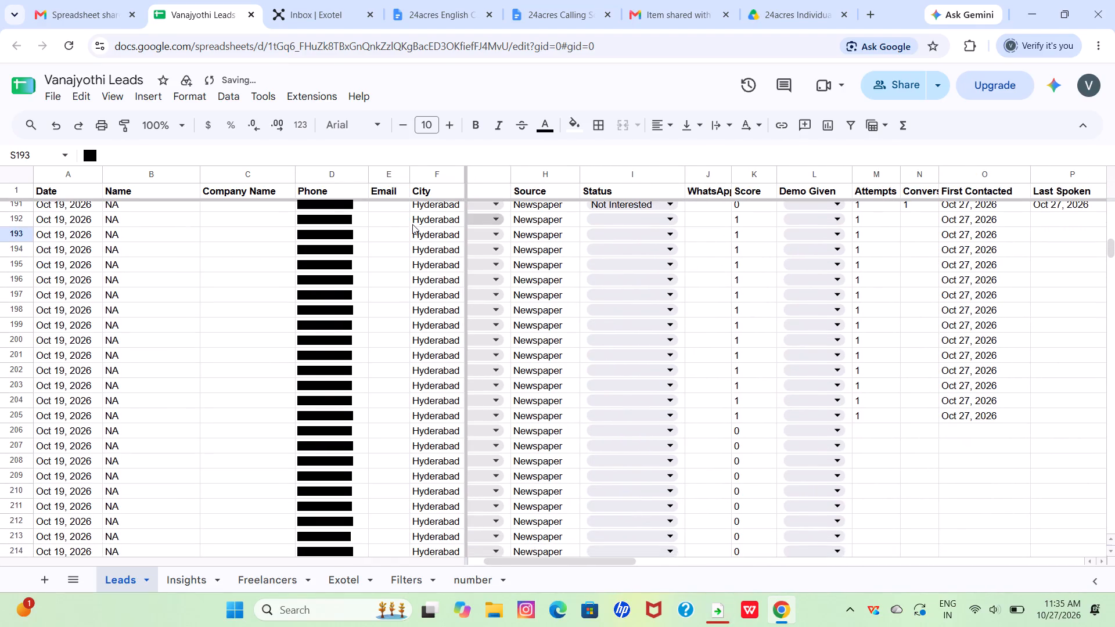
{"action": "left_click", "coordinate": [358, 223]}
{"action": "key", "text": "ctrl+c"}
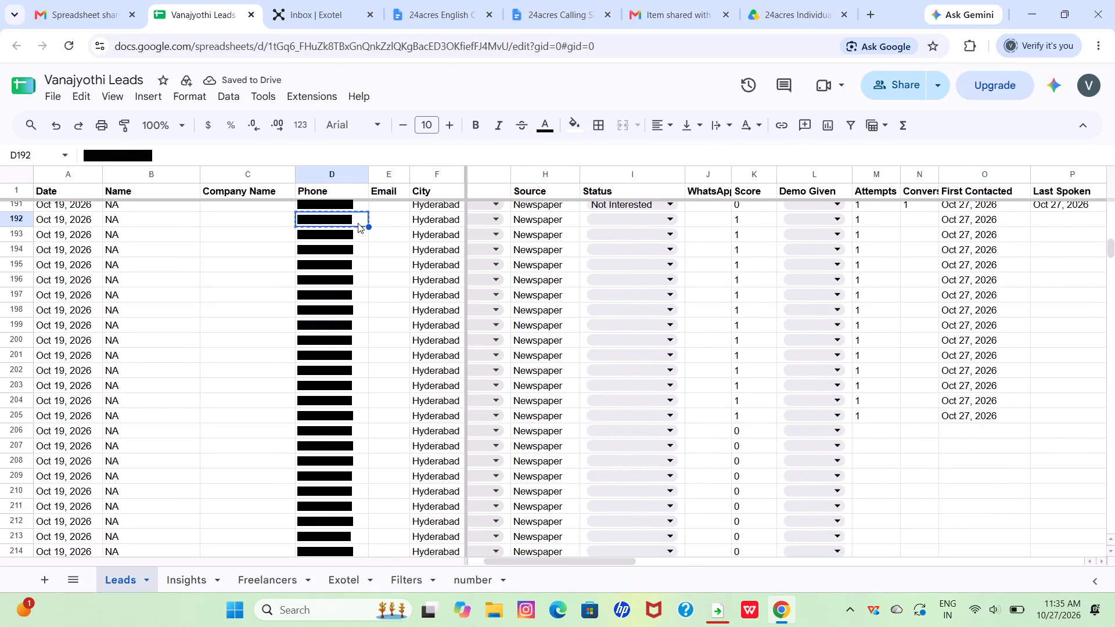
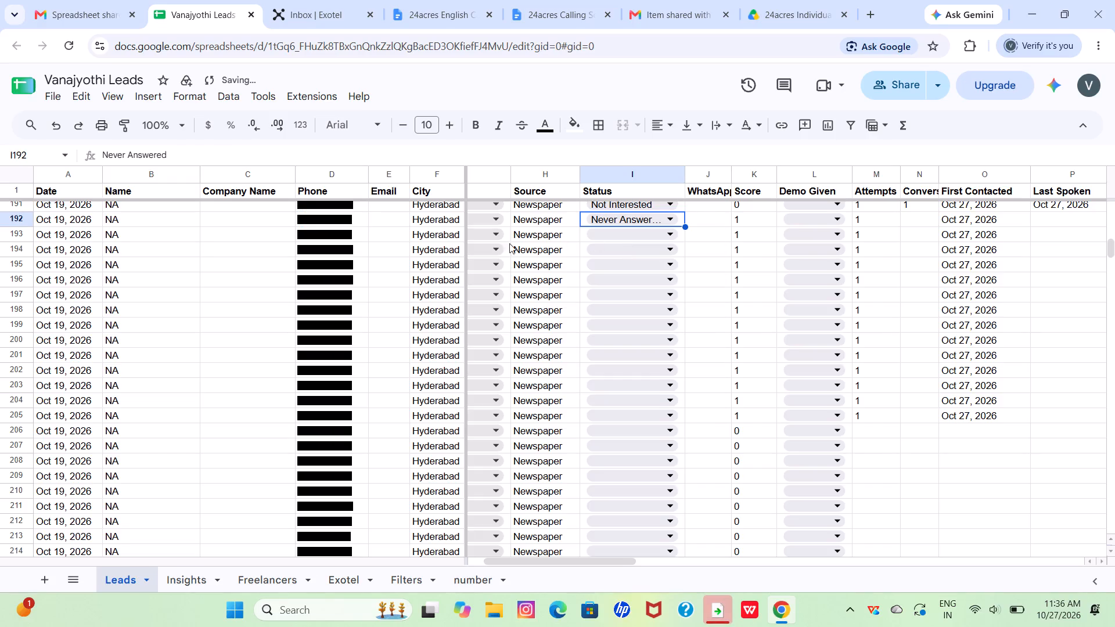
Select the phone number of the newspaper lead in row 193 of the Leads sheet.
{"action": "left_click", "coordinate": [337, 240]}
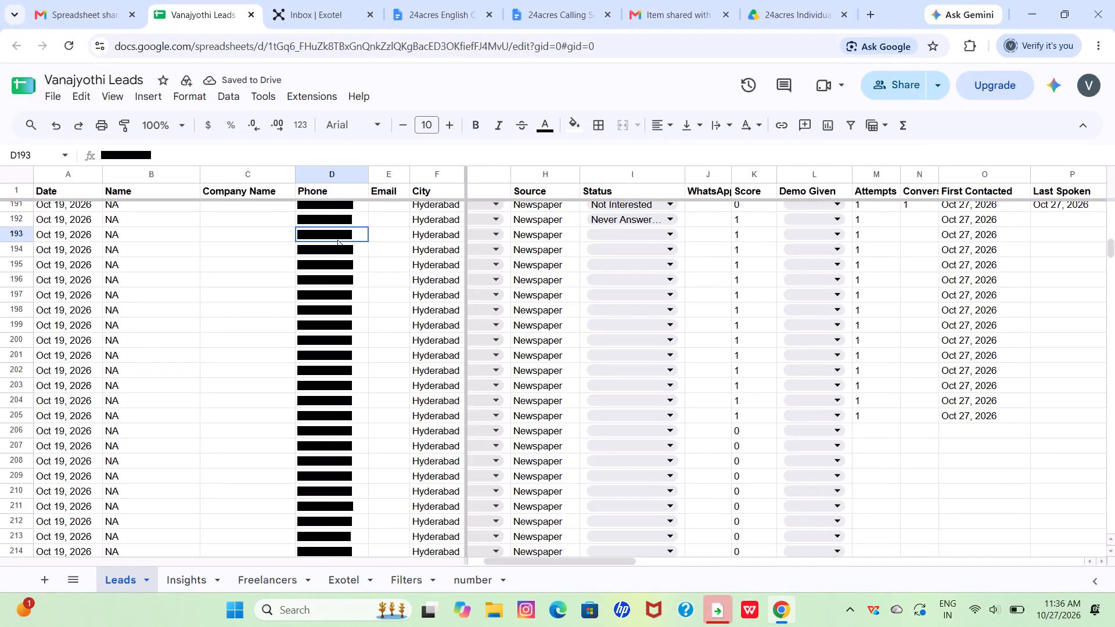
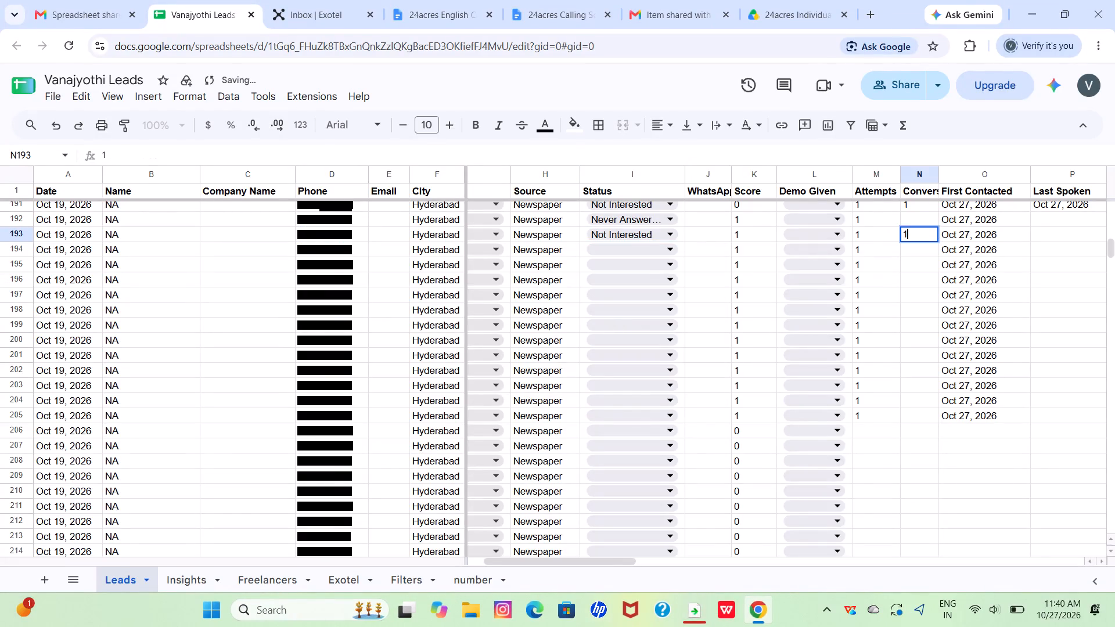
Copy row 193's First Contacted date, Oct 27, 2026, into its Last Spoken cell.
{"action": "left_click", "coordinate": [971, 230]}
{"action": "key", "text": "ctrl+c"}
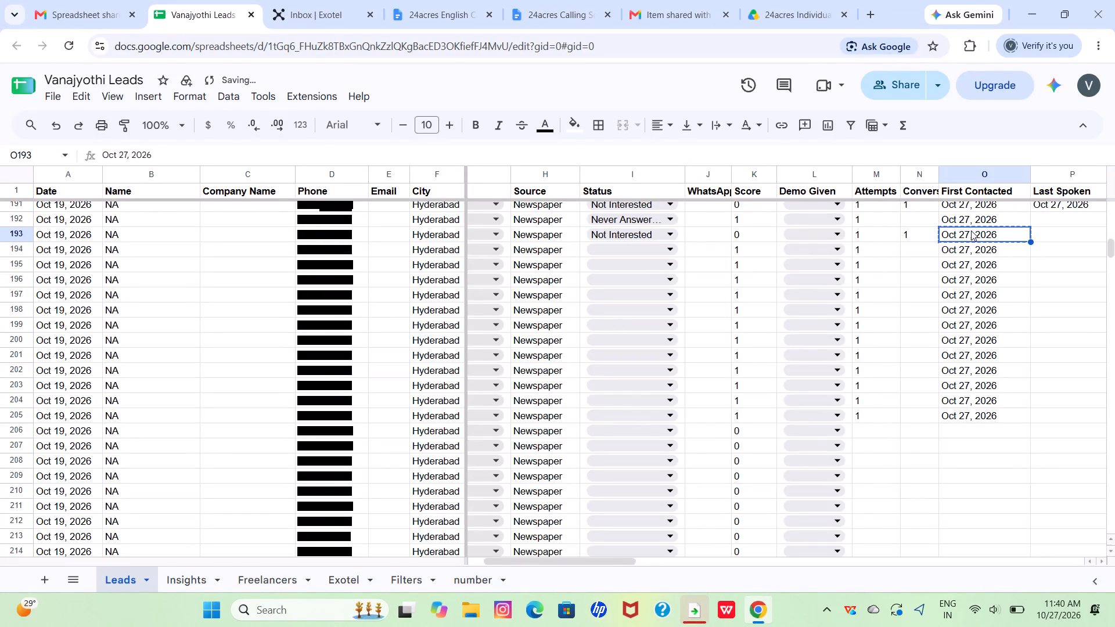
{"action": "scroll", "coordinate": [971, 230], "scroll_direction": "left", "scroll_amount": 2}
{"action": "left_click", "coordinate": [971, 230]}
{"action": "key", "text": "ctrl+v"}
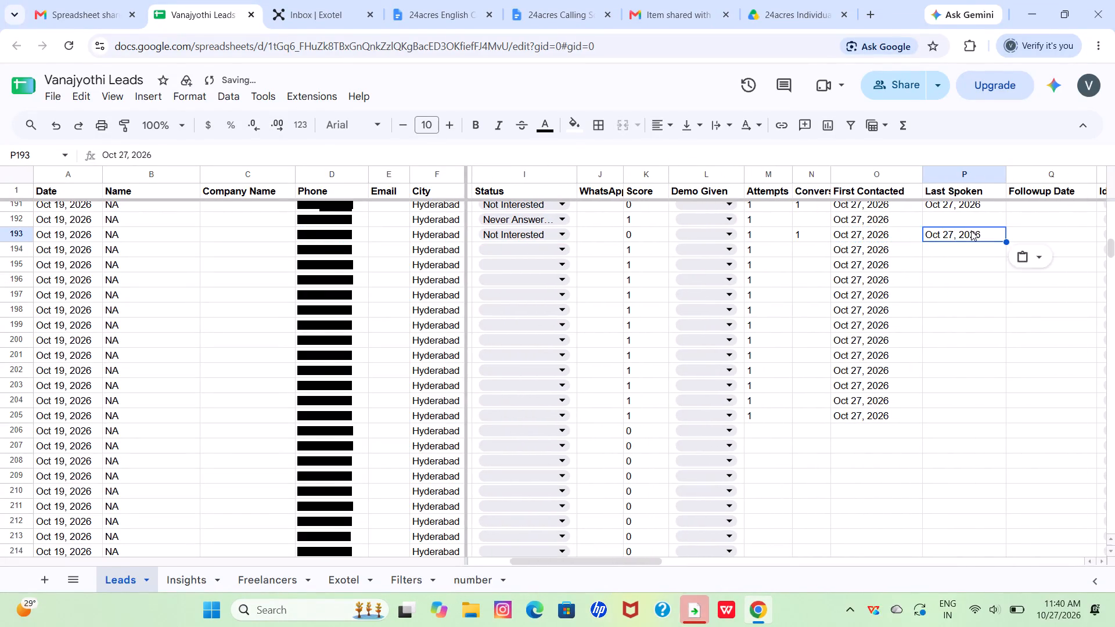
Enter the row 193 note "he has property for sale but he is not reay to invest money said me back".
{"action": "scroll", "coordinate": [971, 230], "scroll_direction": "left", "scroll_amount": 6}
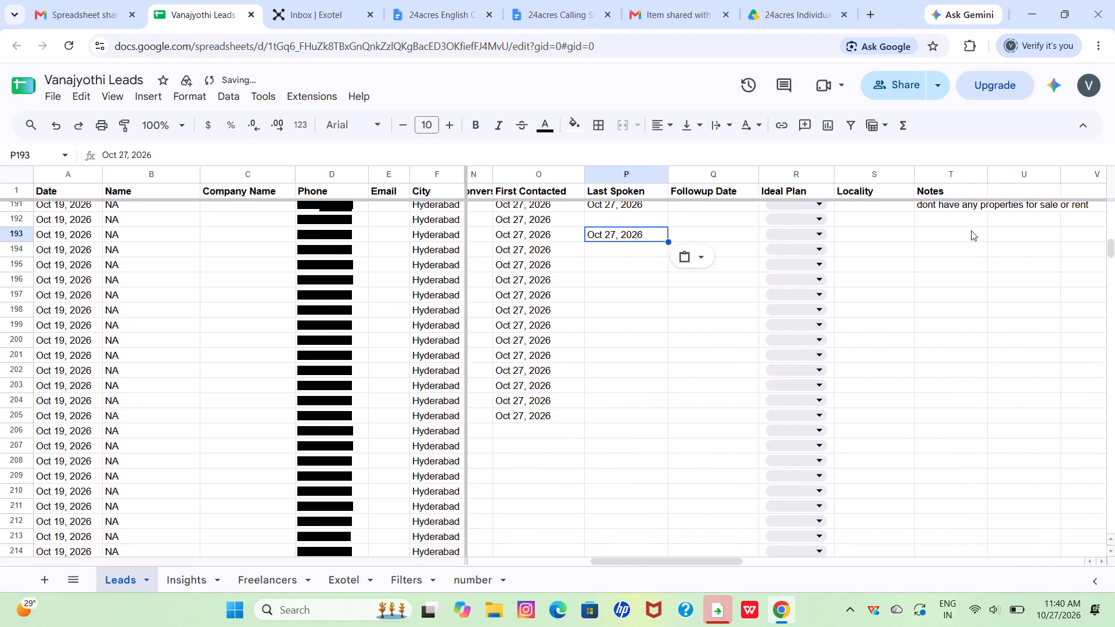
{"action": "left_click", "coordinate": [927, 238]}
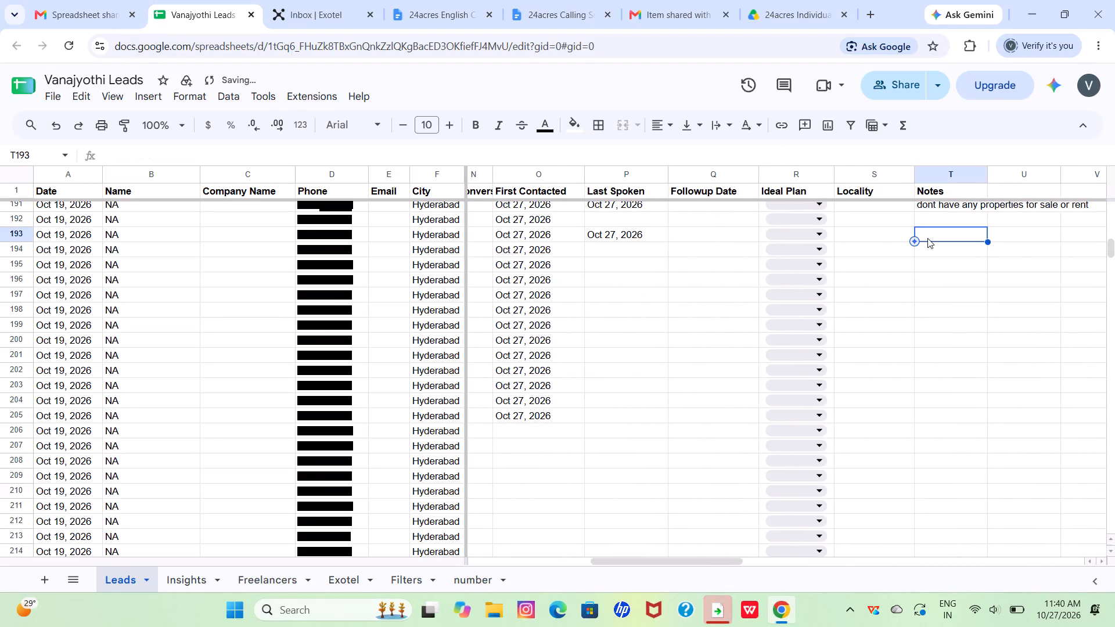
{"action": "type", "text": "he has propert"}
{"action": "type", "text": "y for sale"}
{"action": "key", "text": "space"}
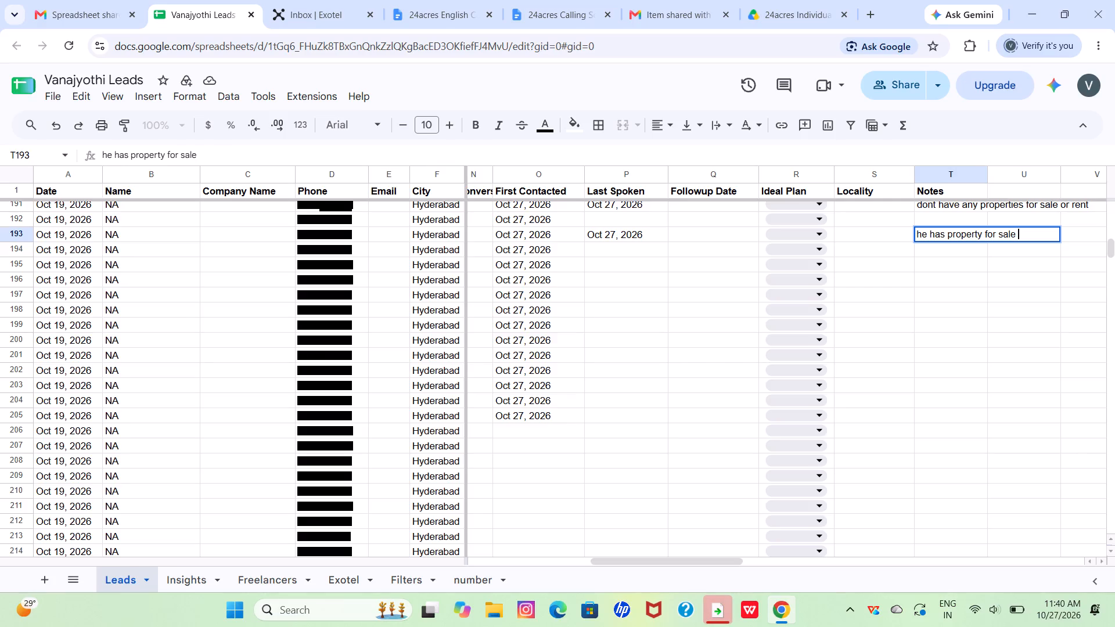
{"action": "type", "text": "but n"}
{"action": "key", "text": "BackSpace"}
{"action": "type", "text": "he is not reay"}
{"action": "key", "text": "space"}
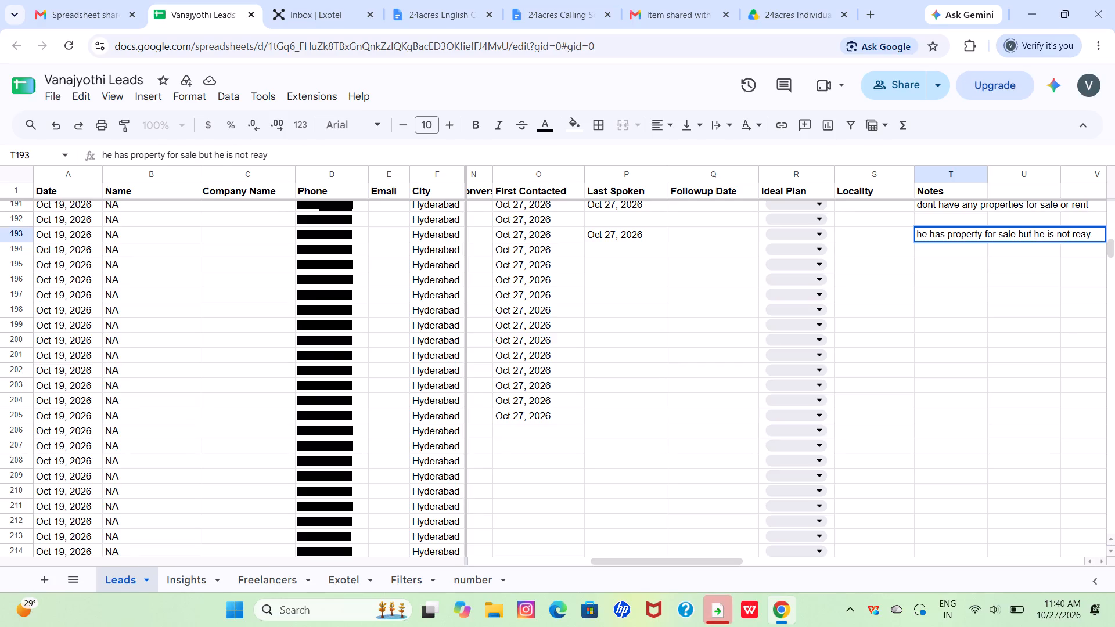
{"action": "type", "text": "to"}
{"action": "key", "text": "space"}
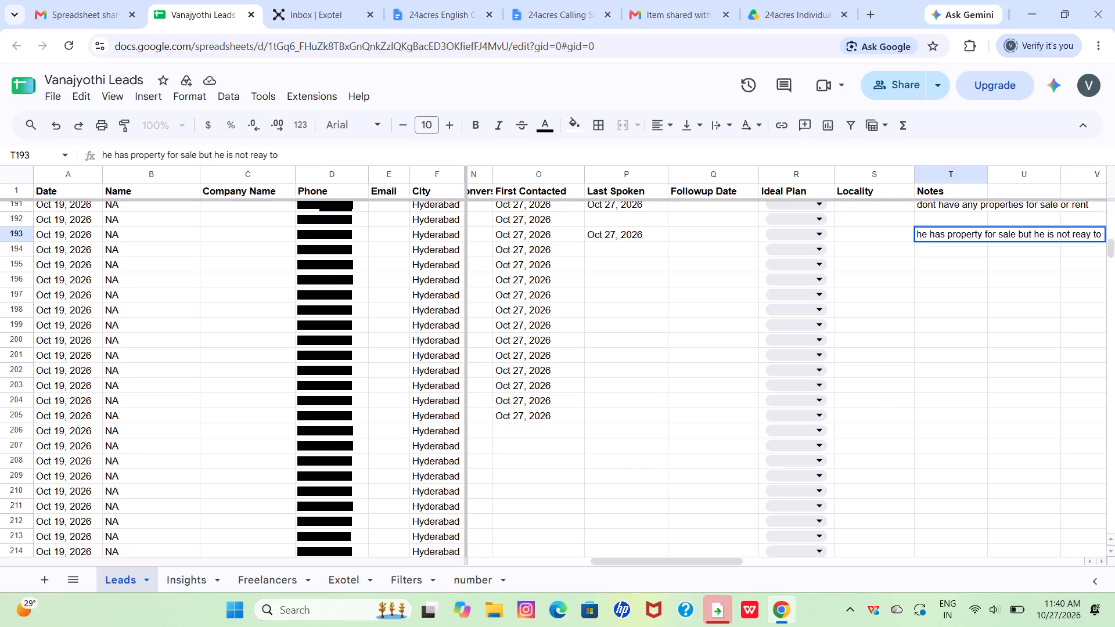
{"action": "type", "text": "invest"}
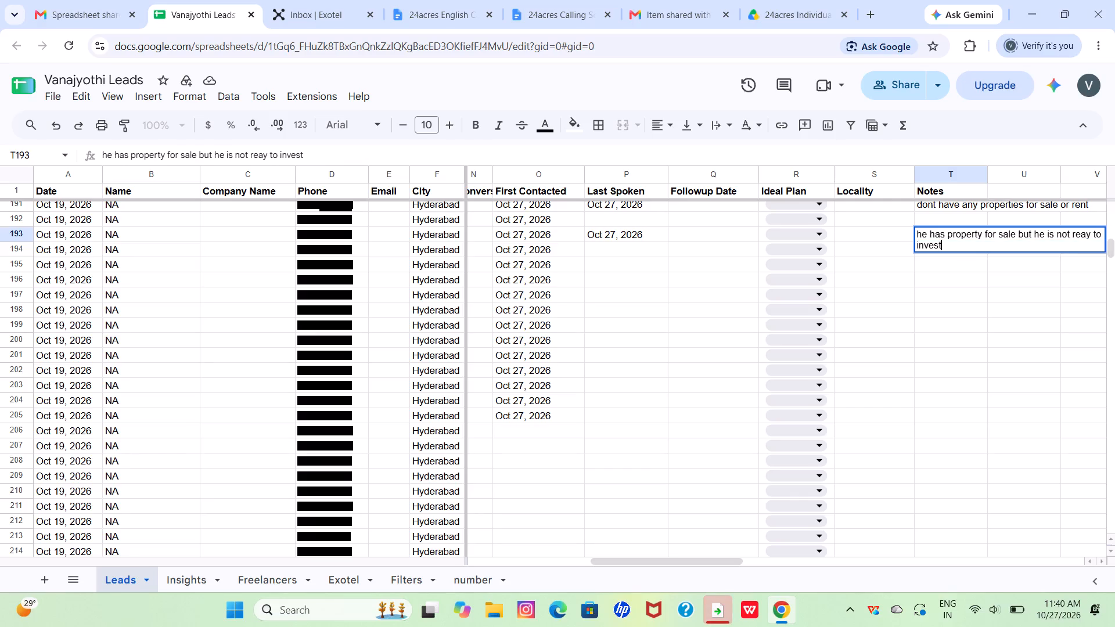
{"action": "key", "text": "space"}
{"action": "type", "text": "money said me"}
{"action": "key", "text": "space"}
{"action": "type", "text": "back"}
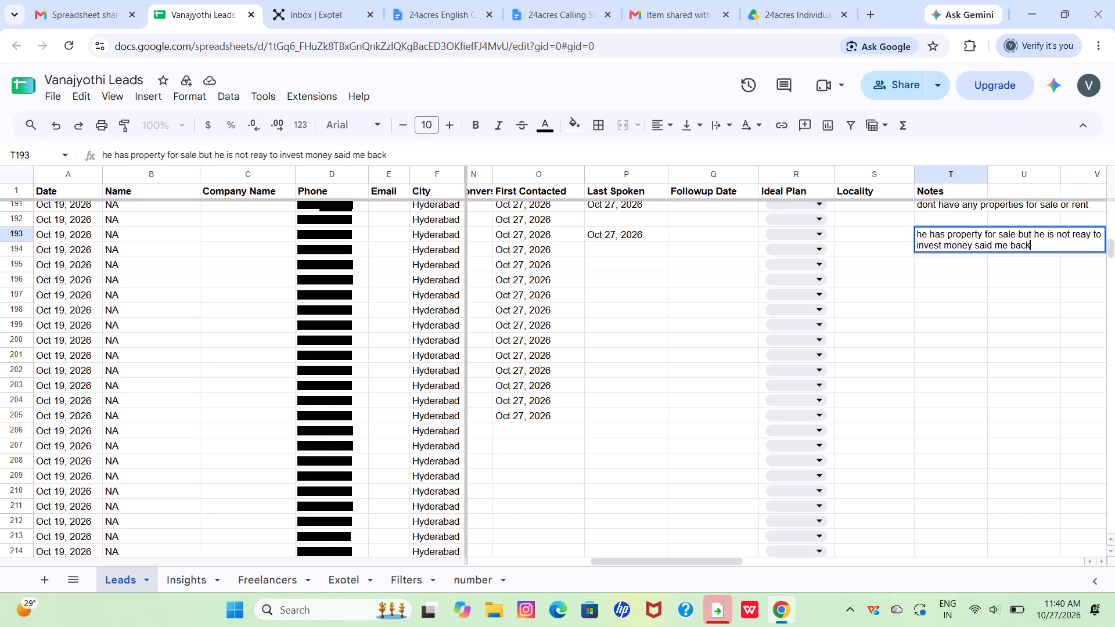
{"action": "key", "text": "Return"}
Change the status of the newspaper lead in row 193 to Call Back.
{"action": "scroll", "coordinate": [790, 246], "scroll_direction": "right", "scroll_amount": 1}
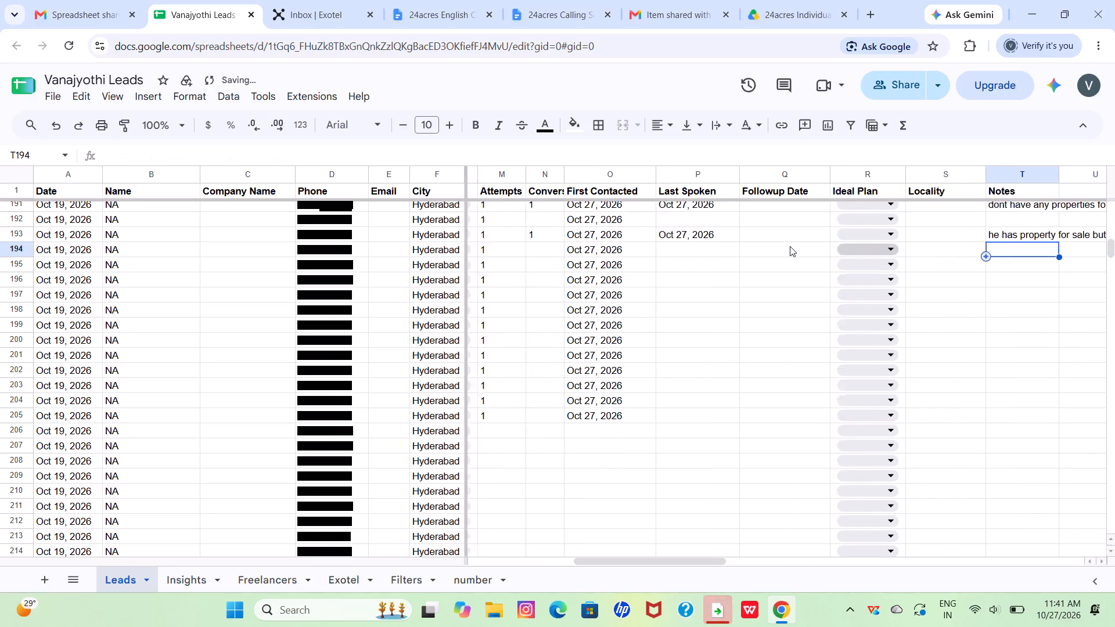
{"action": "scroll", "coordinate": [790, 246], "scroll_direction": "right", "scroll_amount": 1}
{"action": "scroll", "coordinate": [696, 237], "scroll_direction": "right", "scroll_amount": 4}
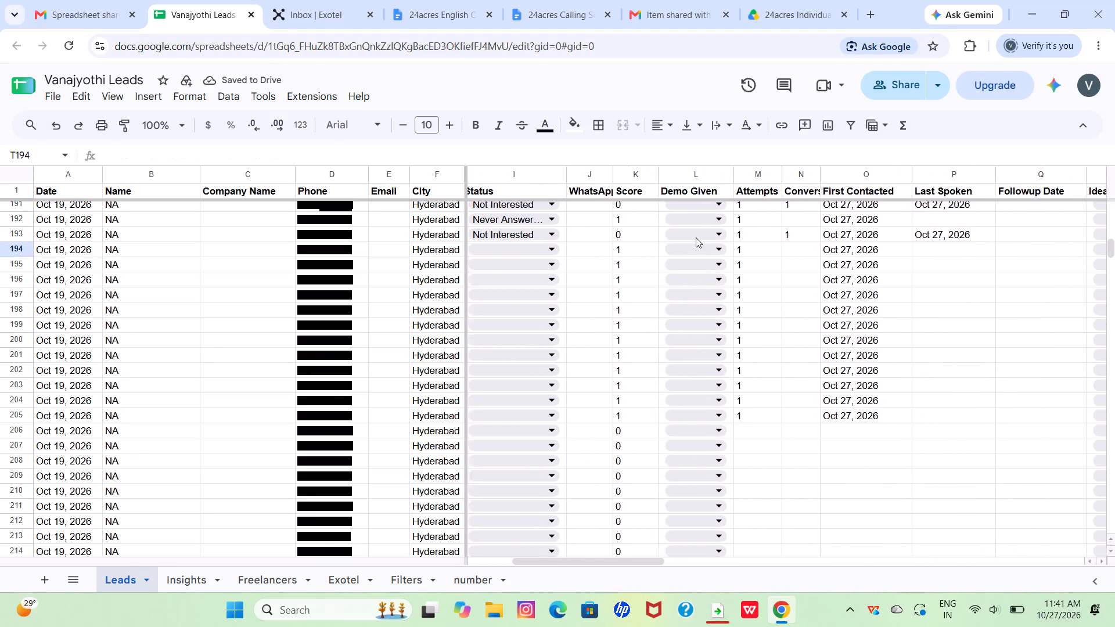
{"action": "scroll", "coordinate": [696, 237], "scroll_direction": "right", "scroll_amount": 1}
{"action": "left_click", "coordinate": [507, 235]}
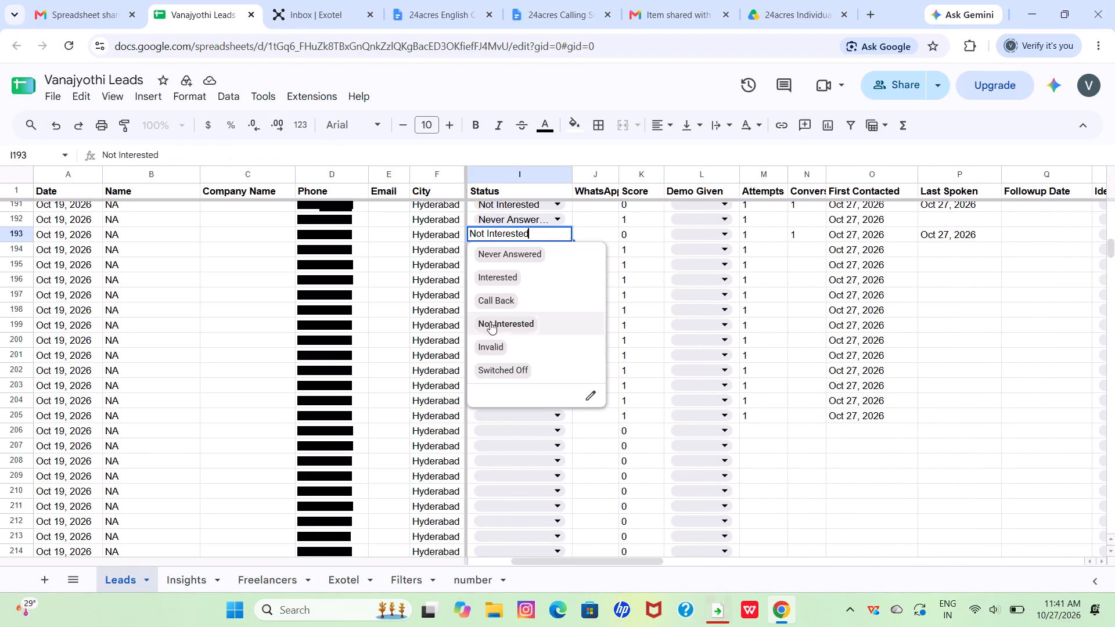
{"action": "left_click", "coordinate": [500, 301]}
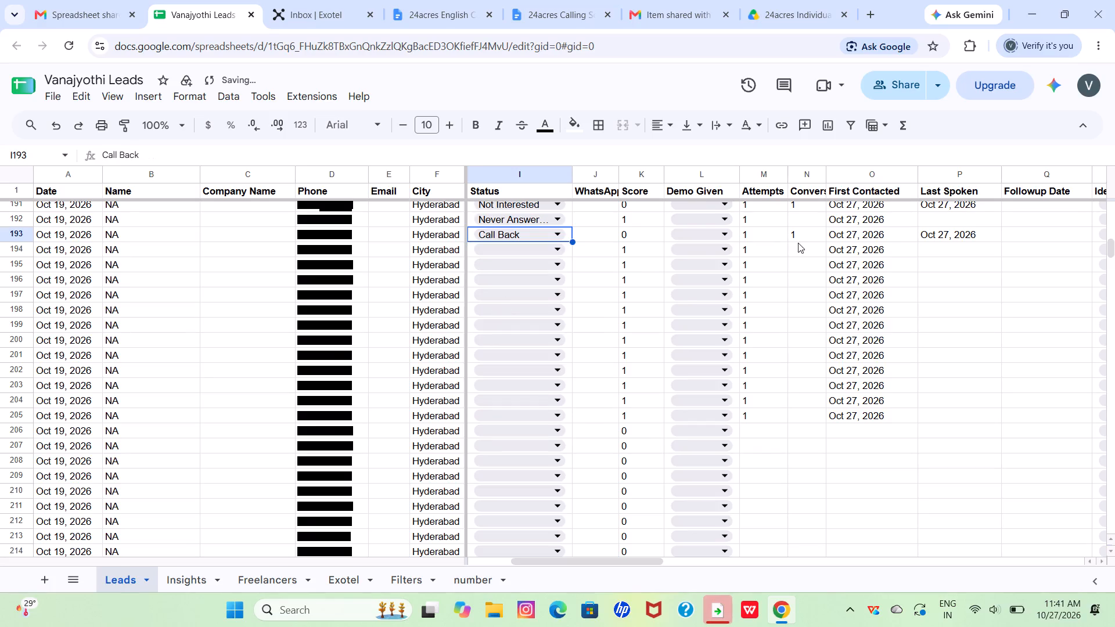
Fill row 193's Followup Date by copying the Last Spoken date and changing it to Nov 10, 2026.
{"action": "left_click", "coordinate": [961, 231]}
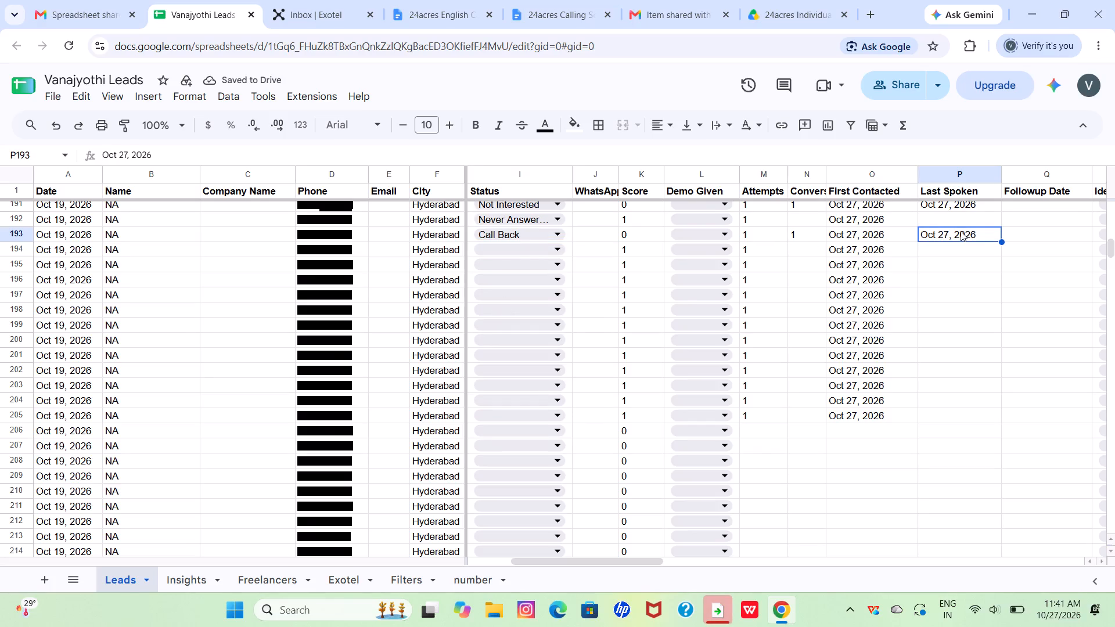
{"action": "key", "text": "ctrl+c"}
{"action": "left_click", "coordinate": [1025, 234]}
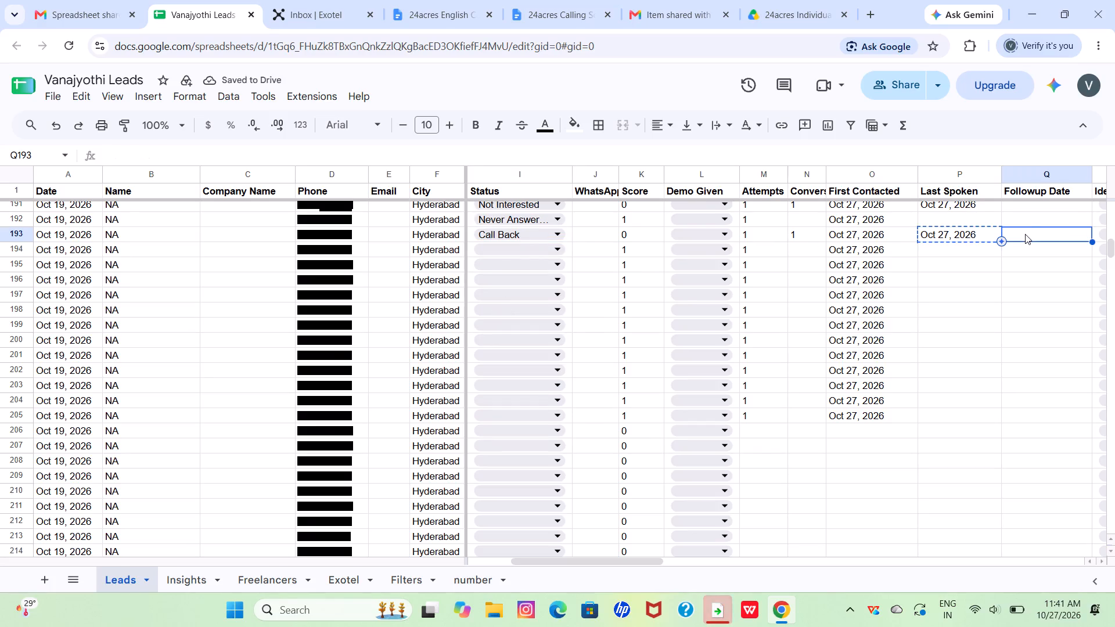
{"action": "key", "text": "ctrl+v"}
{"action": "double_click", "coordinate": [1025, 234]}
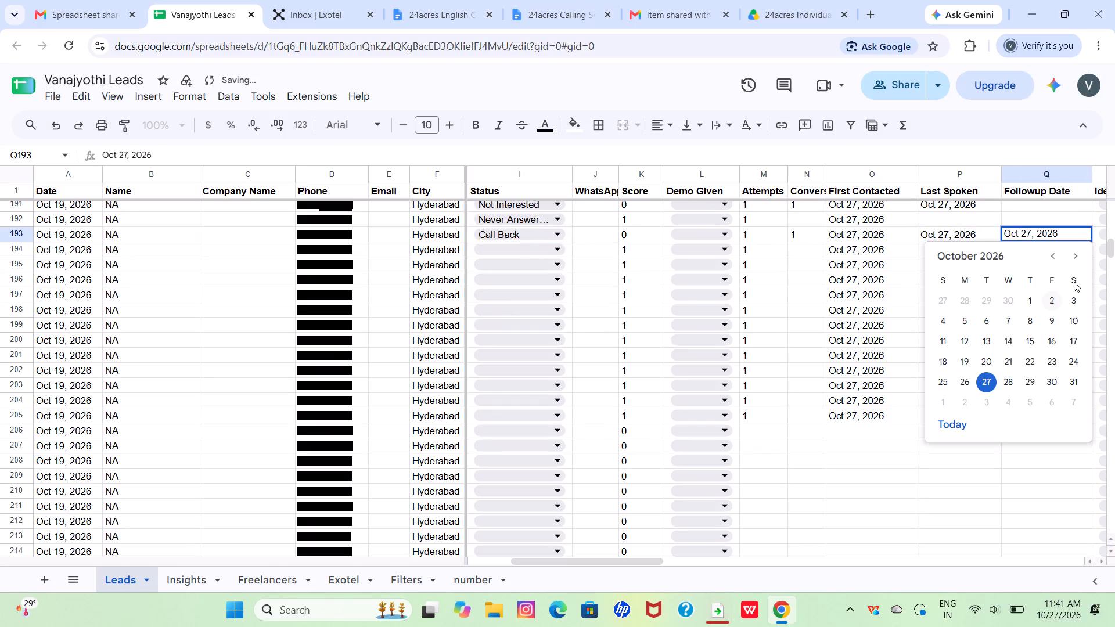
{"action": "left_click", "coordinate": [1080, 255]}
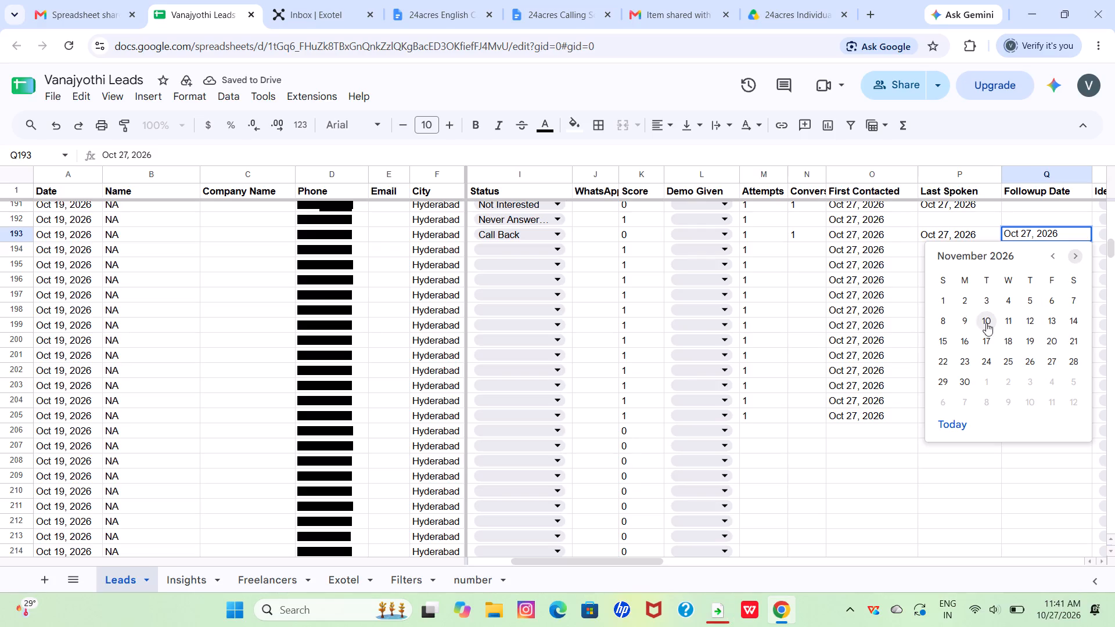
{"action": "right_click", "coordinate": [983, 326]}
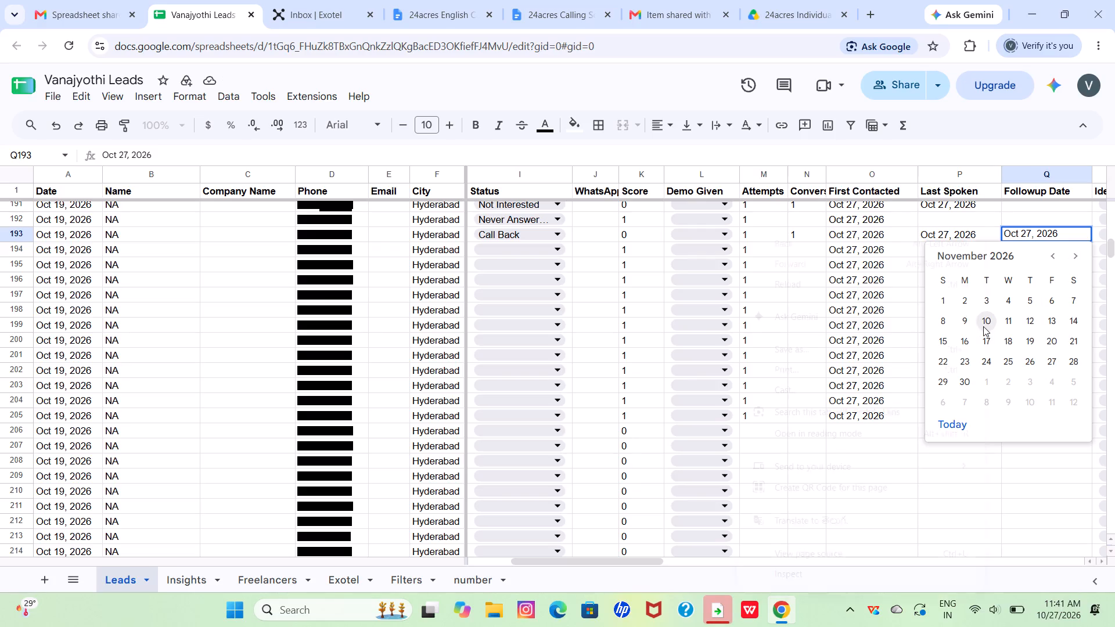
{"action": "left_click", "coordinate": [983, 326]}
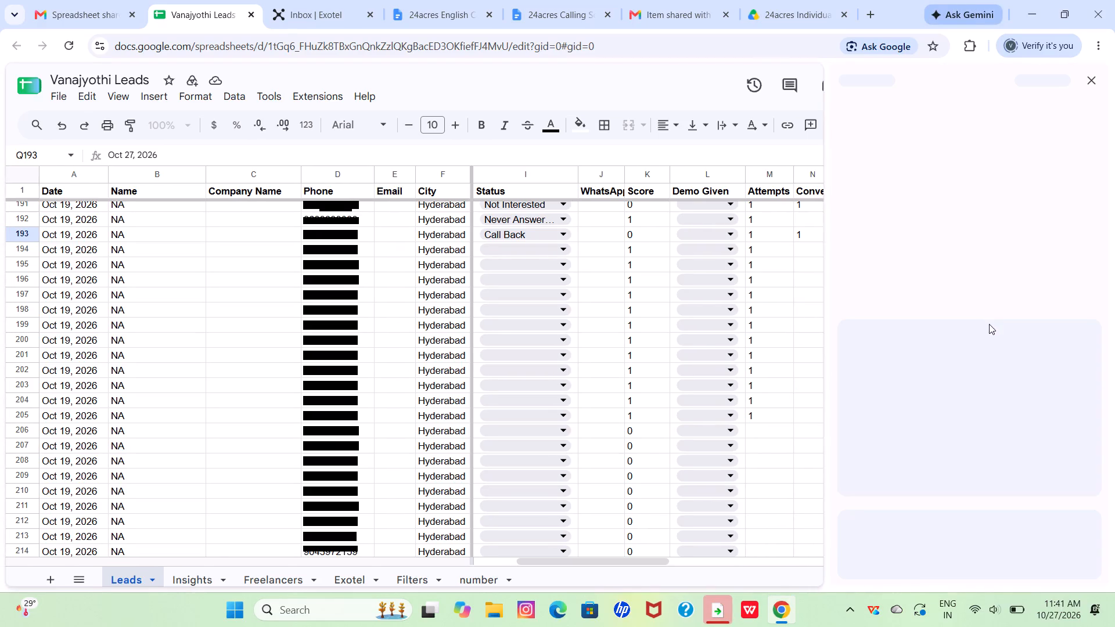
{"action": "left_click", "coordinate": [1091, 79]}
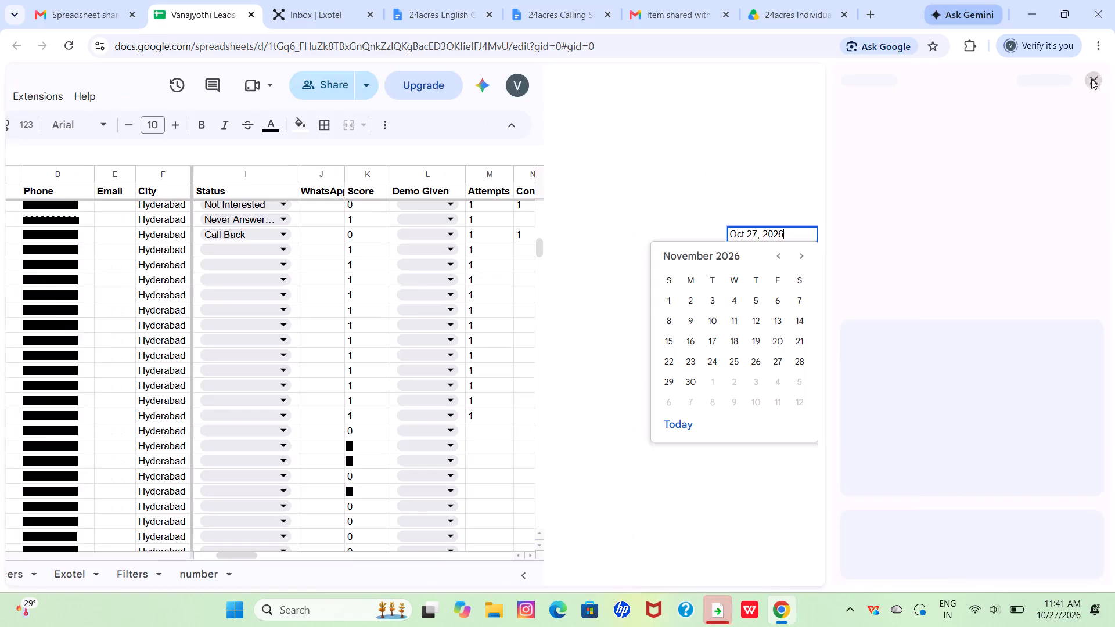
{"action": "left_click", "coordinate": [984, 326]}
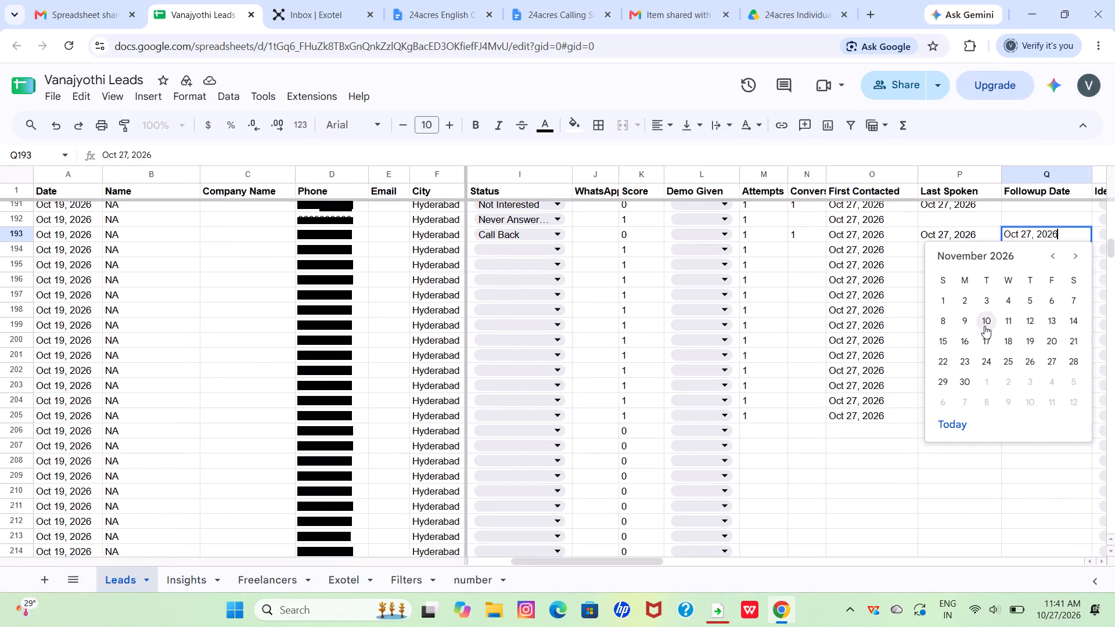
Select the phone number of the newspaper lead in row 194 of the Leads sheet.
{"action": "scroll", "coordinate": [1017, 320], "scroll_direction": "right", "scroll_amount": 2}
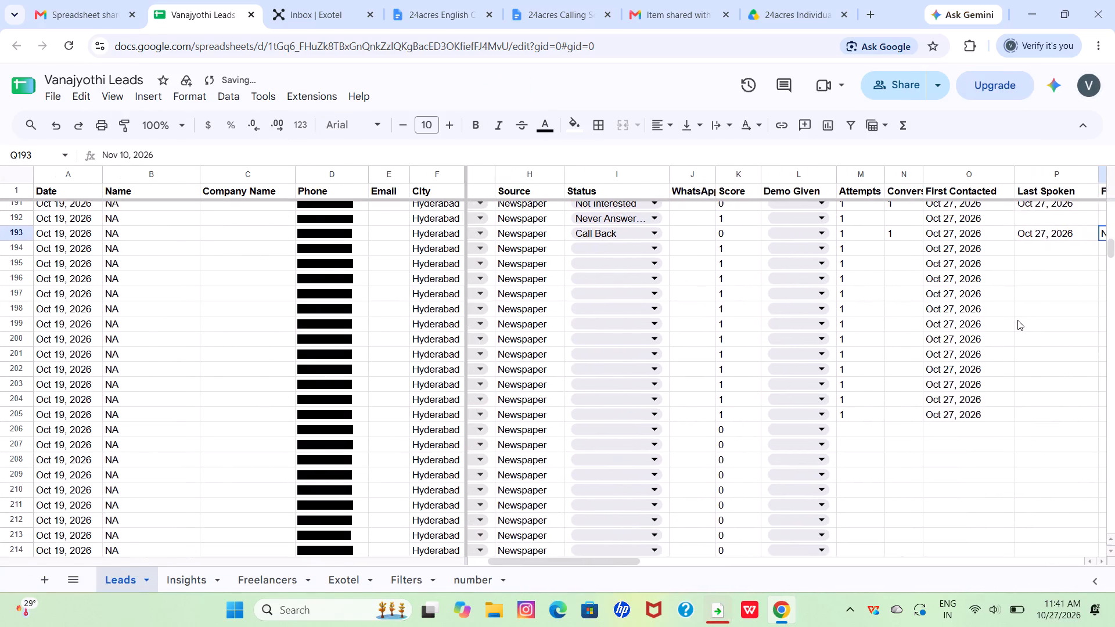
{"action": "scroll", "coordinate": [1017, 320], "scroll_direction": "right", "scroll_amount": 2}
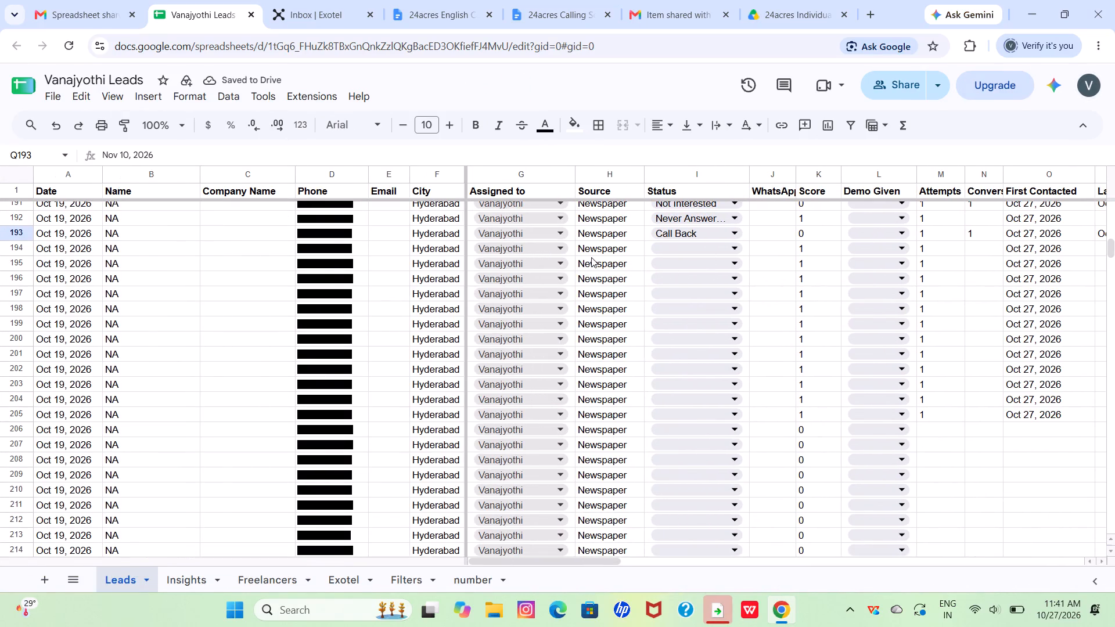
{"action": "left_click", "coordinate": [366, 257]}
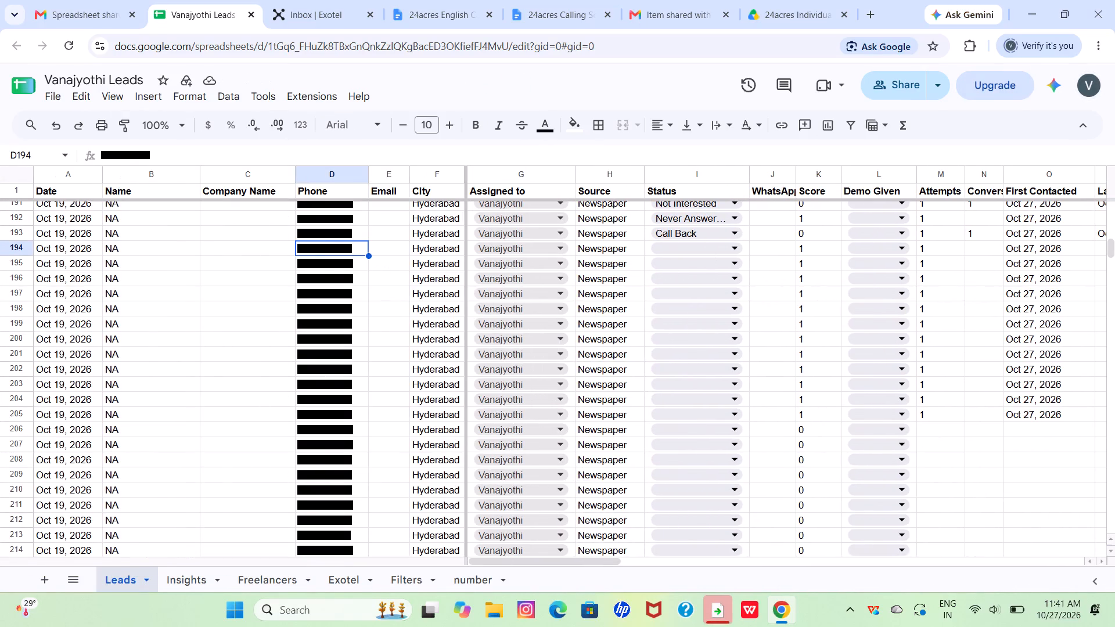
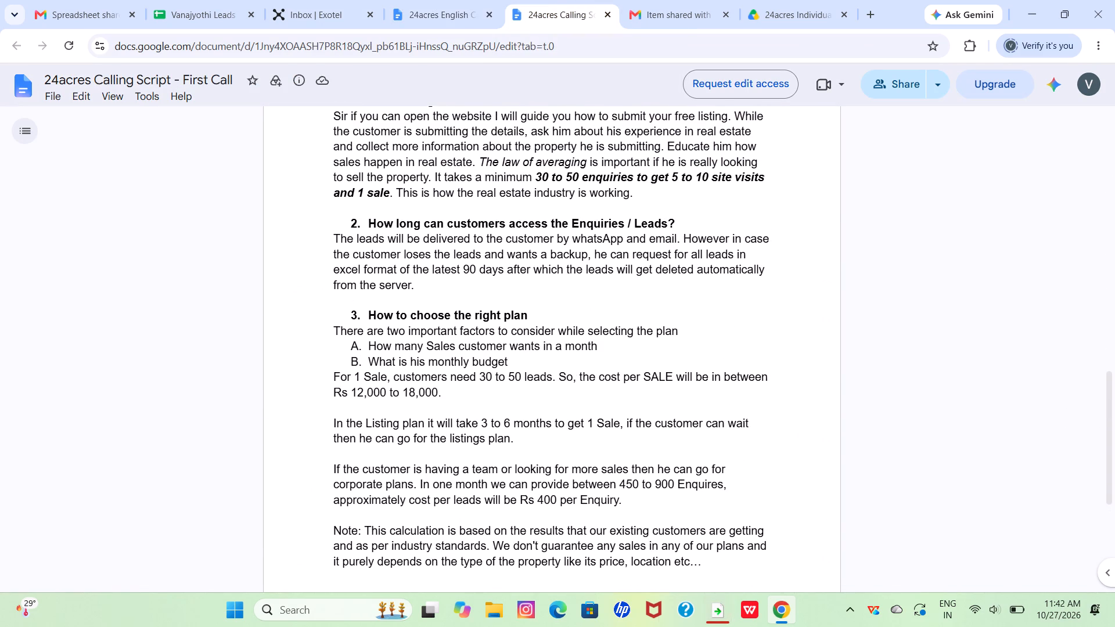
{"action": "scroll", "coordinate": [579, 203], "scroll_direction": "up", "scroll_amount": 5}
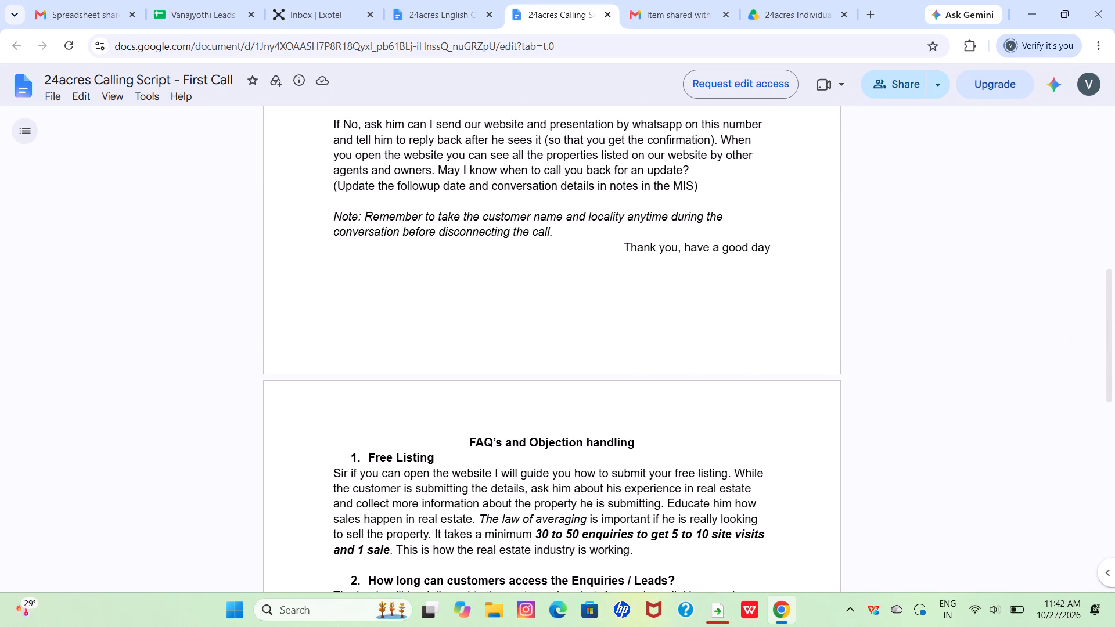
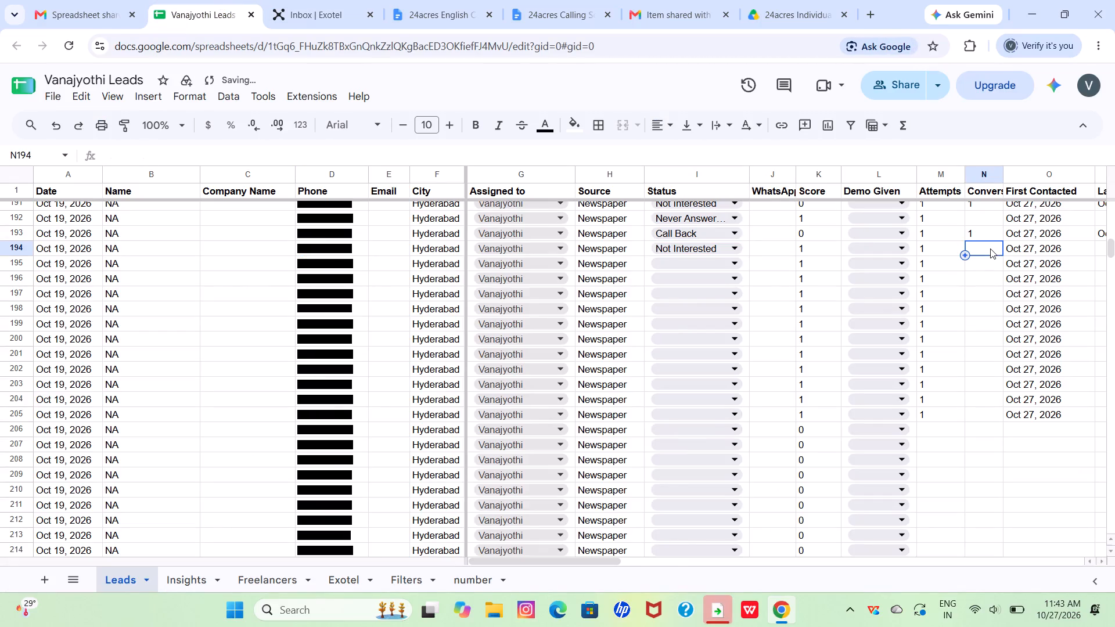
In row 194, record 1 conversation and copy the First Contacted date, Oct 27, 2026, into Last Spoken.
{"action": "key", "text": "1"}
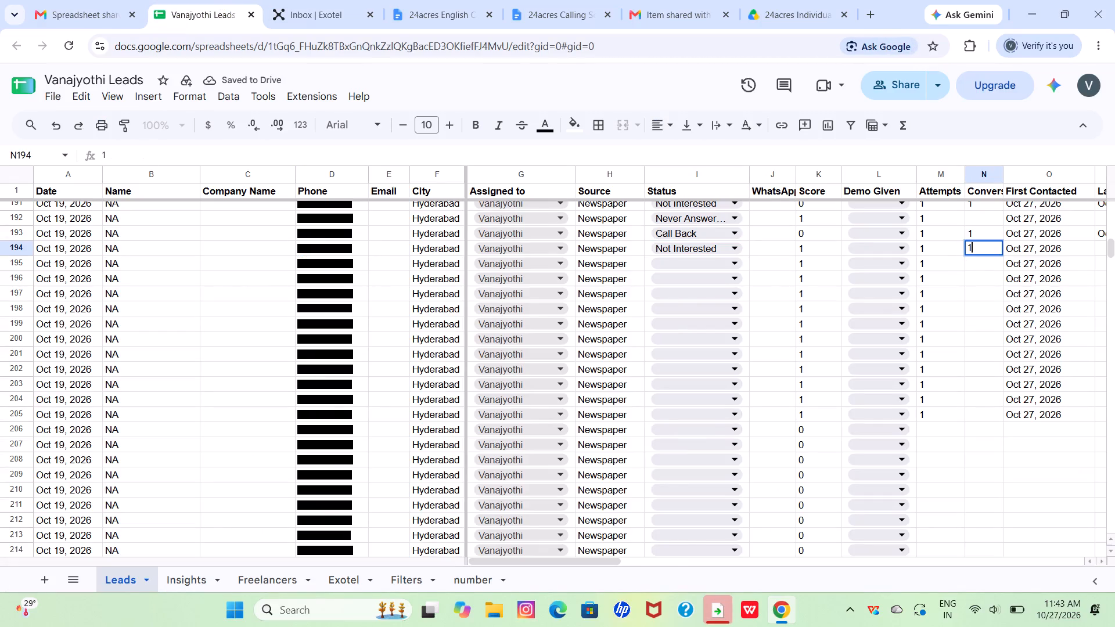
{"action": "left_click", "coordinate": [1050, 247]}
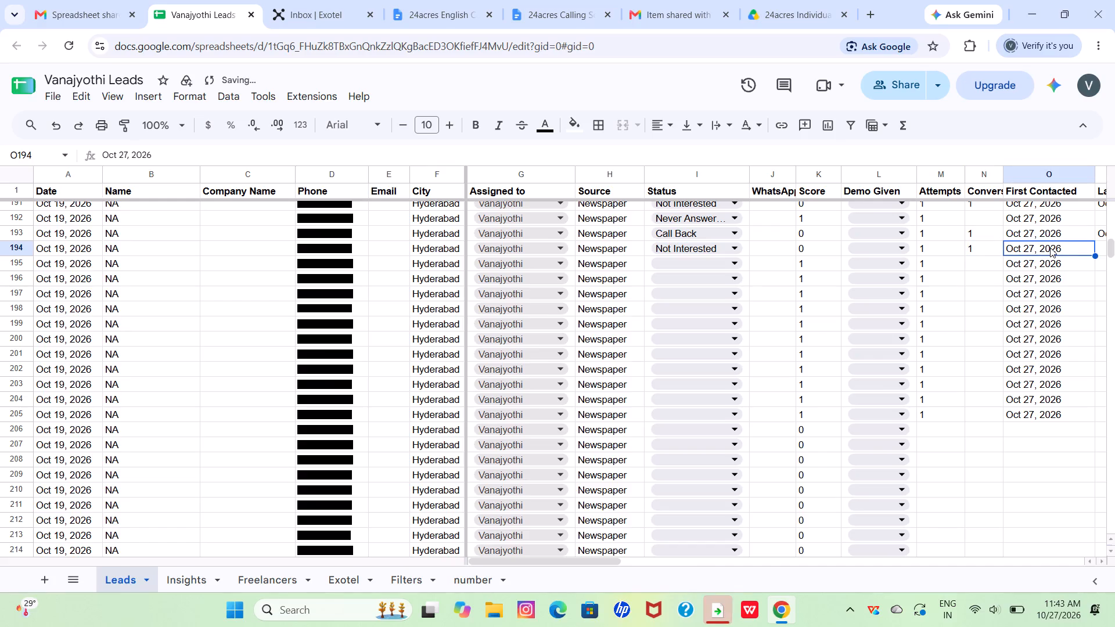
{"action": "key", "text": "ctrl+c"}
{"action": "scroll", "coordinate": [1050, 247], "scroll_direction": "left", "scroll_amount": 1}
{"action": "left_click", "coordinate": [1017, 251]}
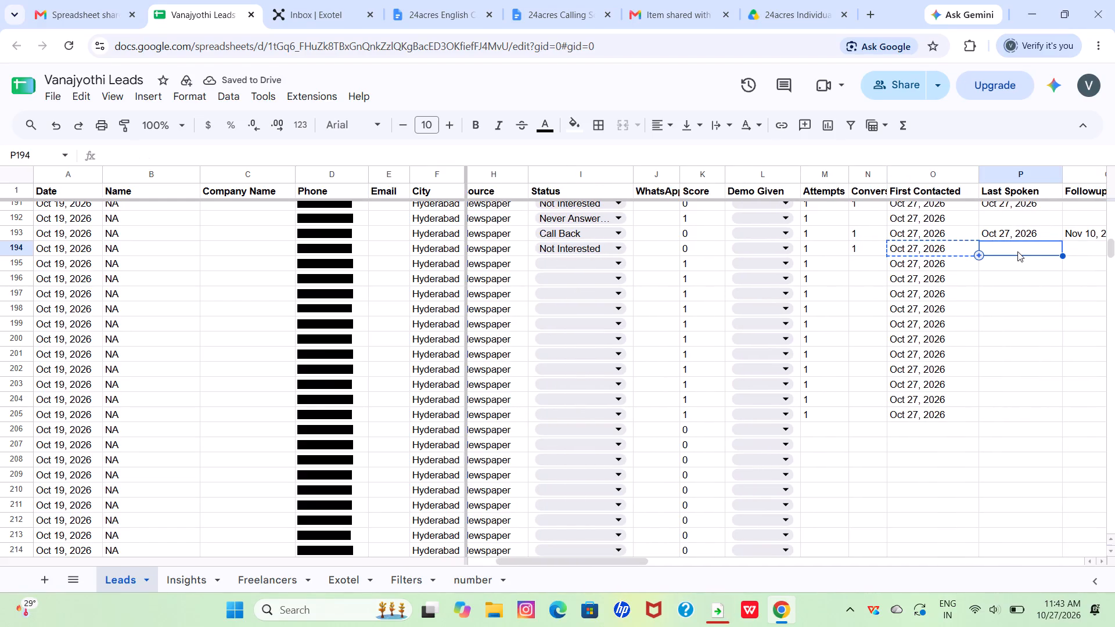
{"action": "key", "text": "ctrl+v"}
Copy the note "dont have any properties for sale or rent" from row 191 into the Notes cell of row 194.
{"action": "scroll", "coordinate": [1017, 251], "scroll_direction": "left", "scroll_amount": 6}
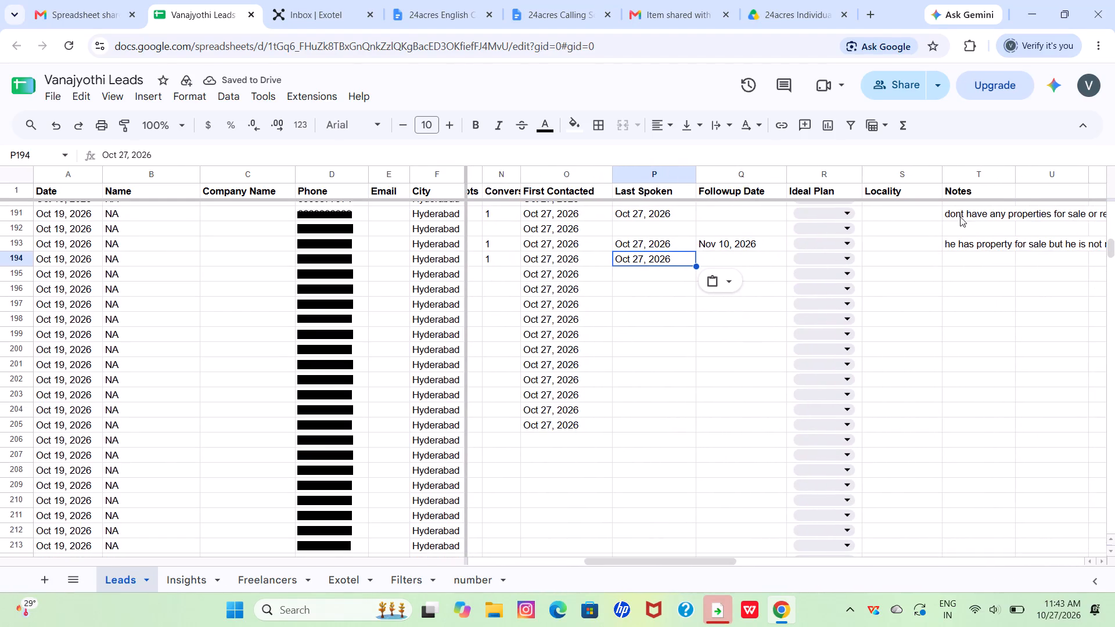
{"action": "left_click", "coordinate": [960, 217]}
{"action": "key", "text": "ctrl+c"}
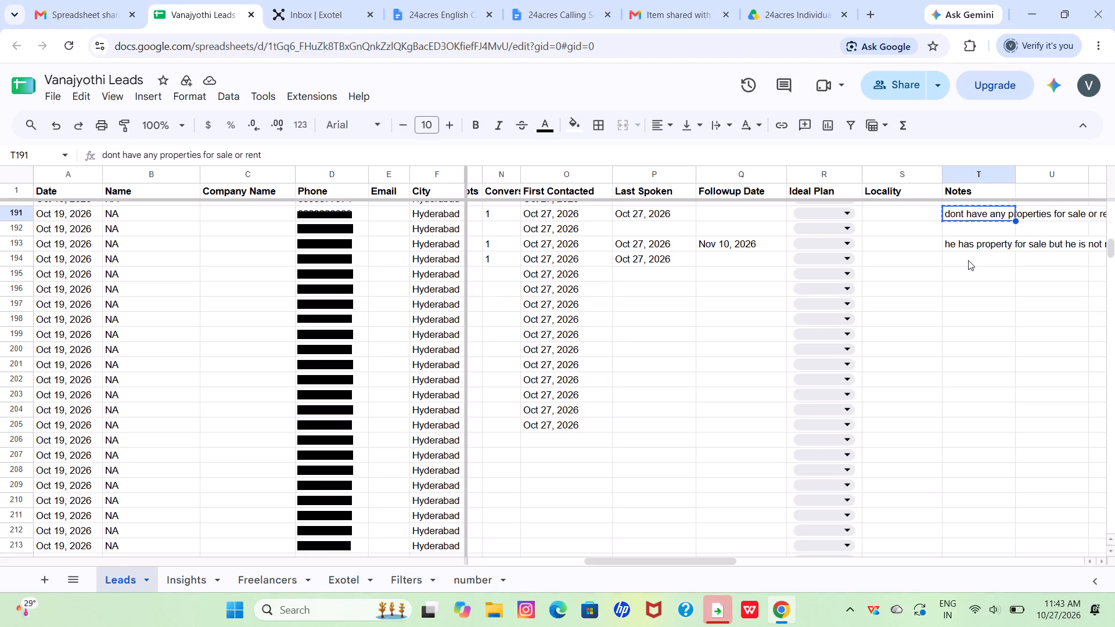
{"action": "left_click", "coordinate": [964, 260]}
{"action": "key", "text": "ctrl+v"}
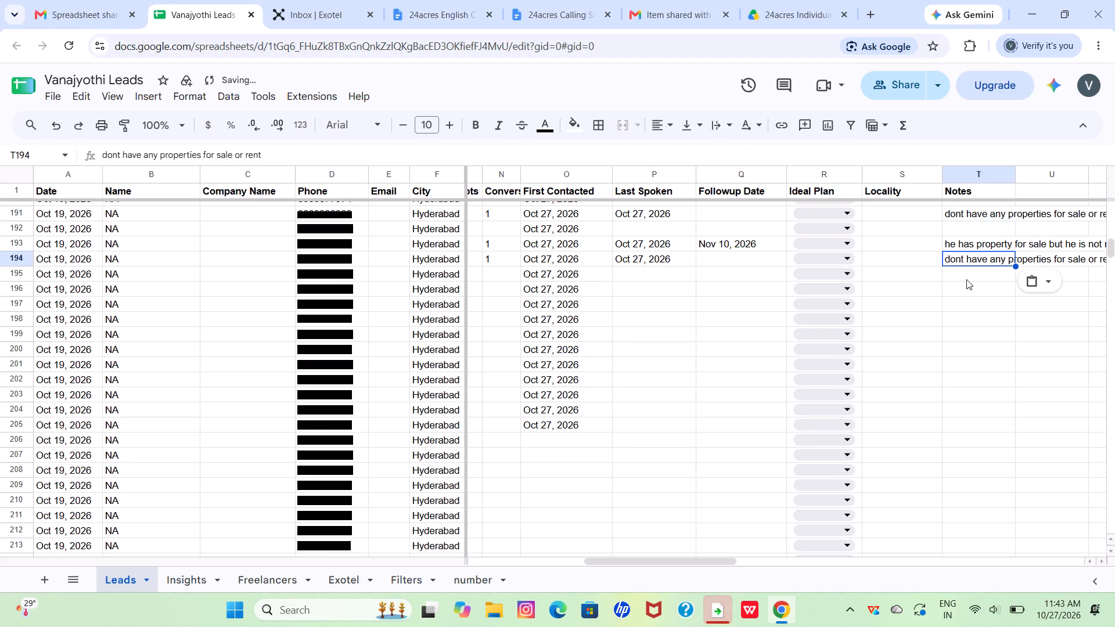
{"action": "left_click", "coordinate": [967, 280]}
Copy the phone number of the lead in row 195.
{"action": "scroll", "coordinate": [967, 280], "scroll_direction": "right", "scroll_amount": 7}
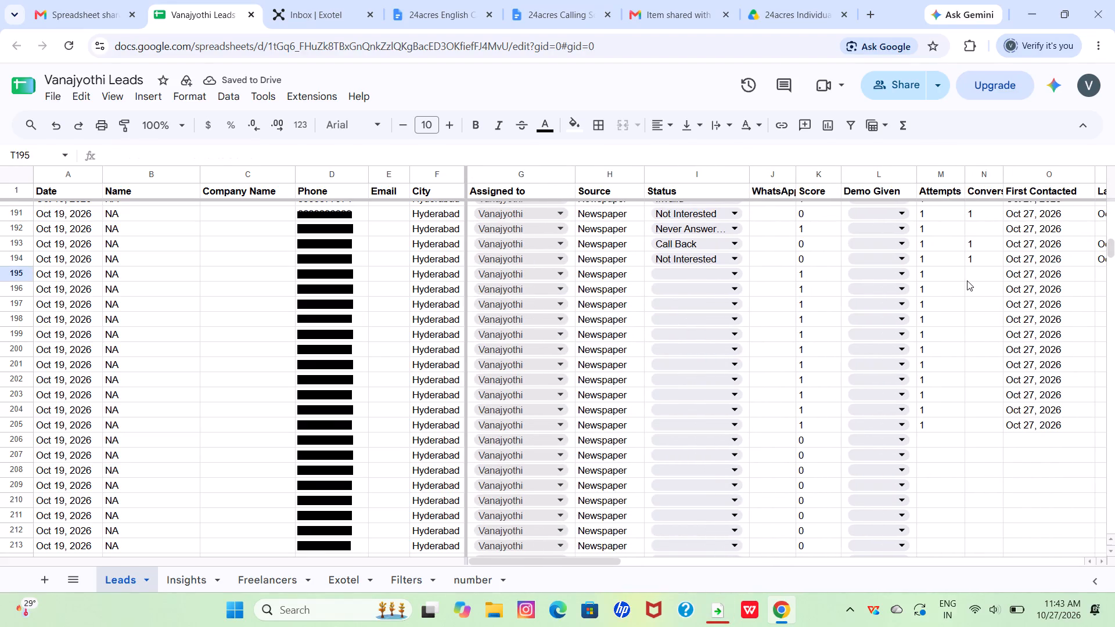
{"action": "scroll", "coordinate": [967, 280], "scroll_direction": "down", "scroll_amount": 1}
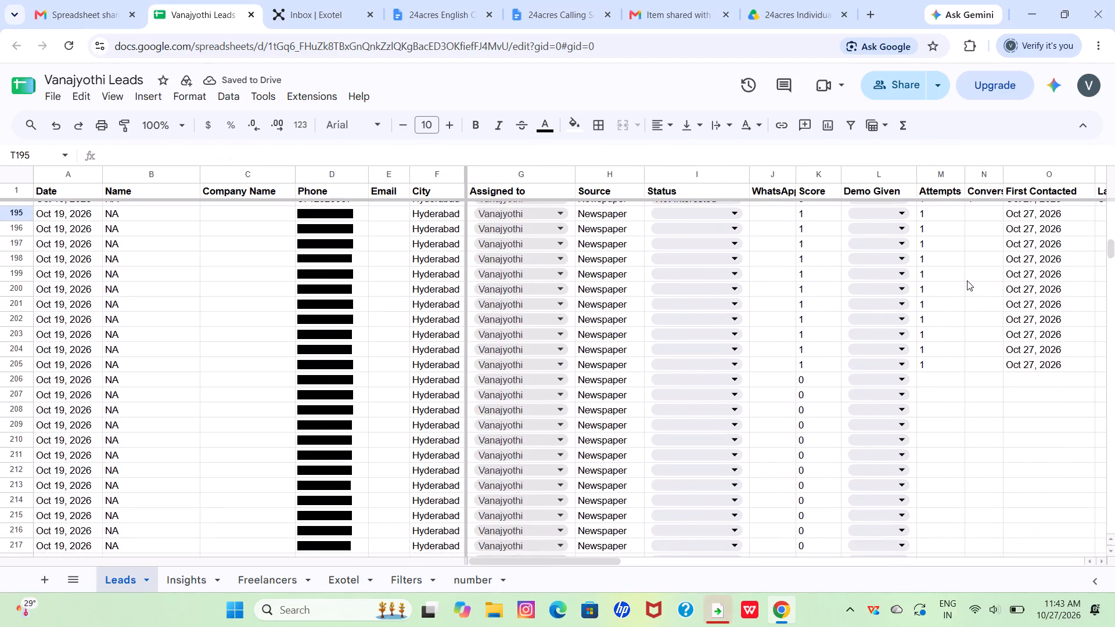
{"action": "scroll", "coordinate": [967, 280], "scroll_direction": "up", "scroll_amount": 1}
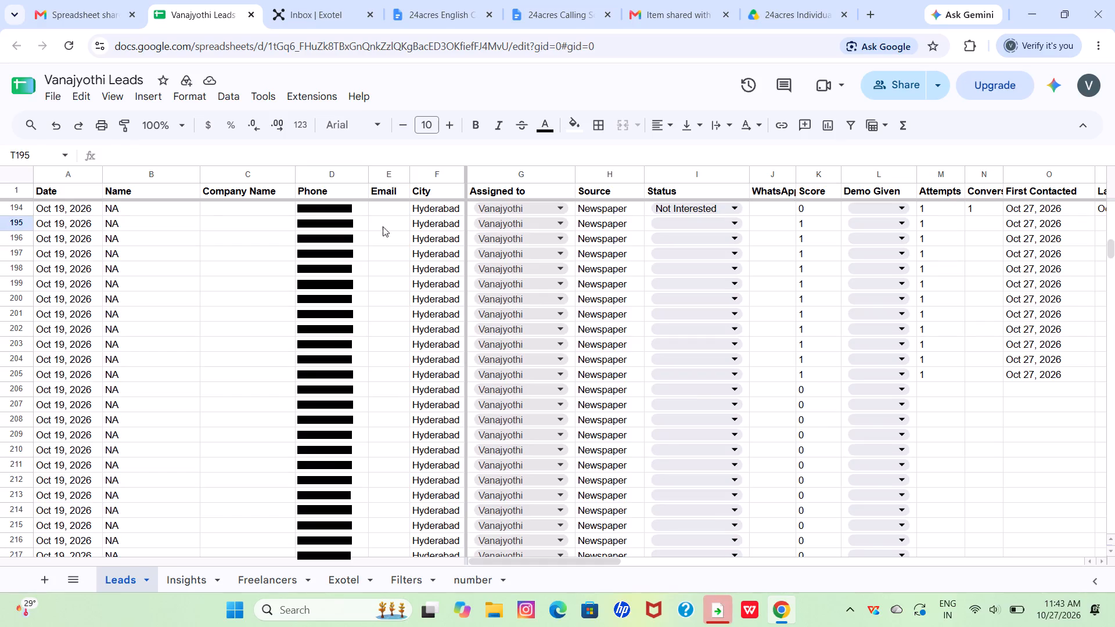
{"action": "left_click", "coordinate": [357, 225]}
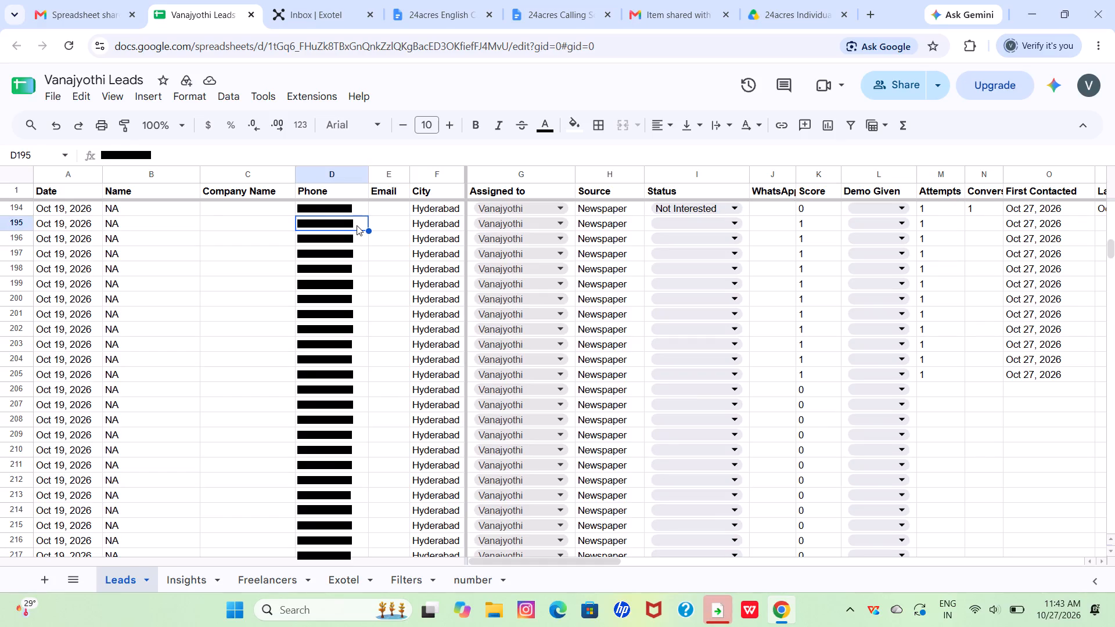
{"action": "key", "text": "ctrl+c"}
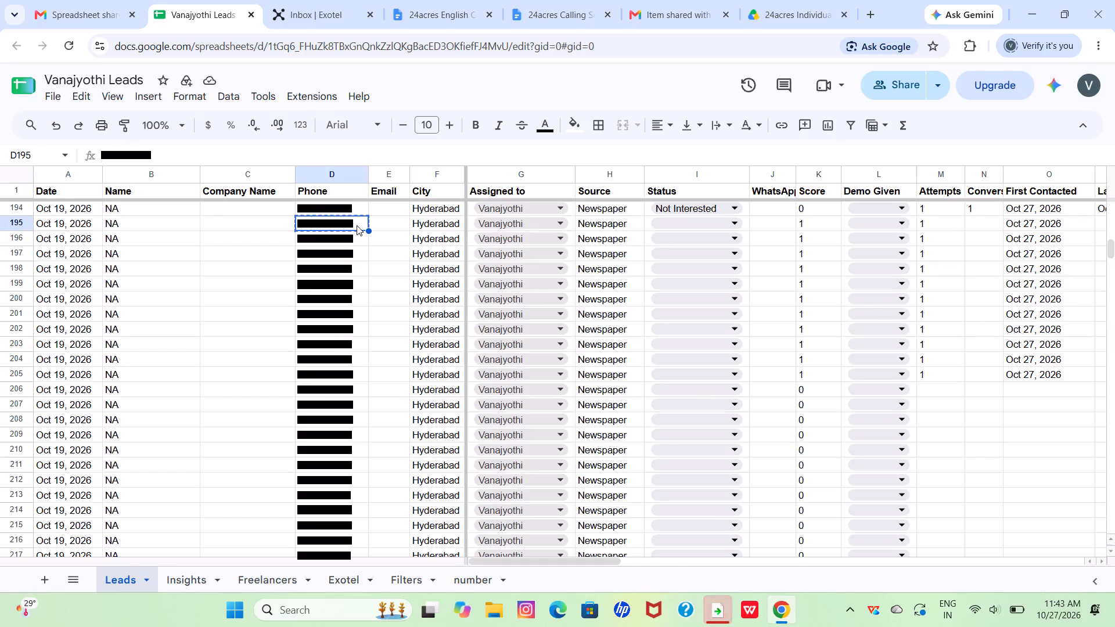
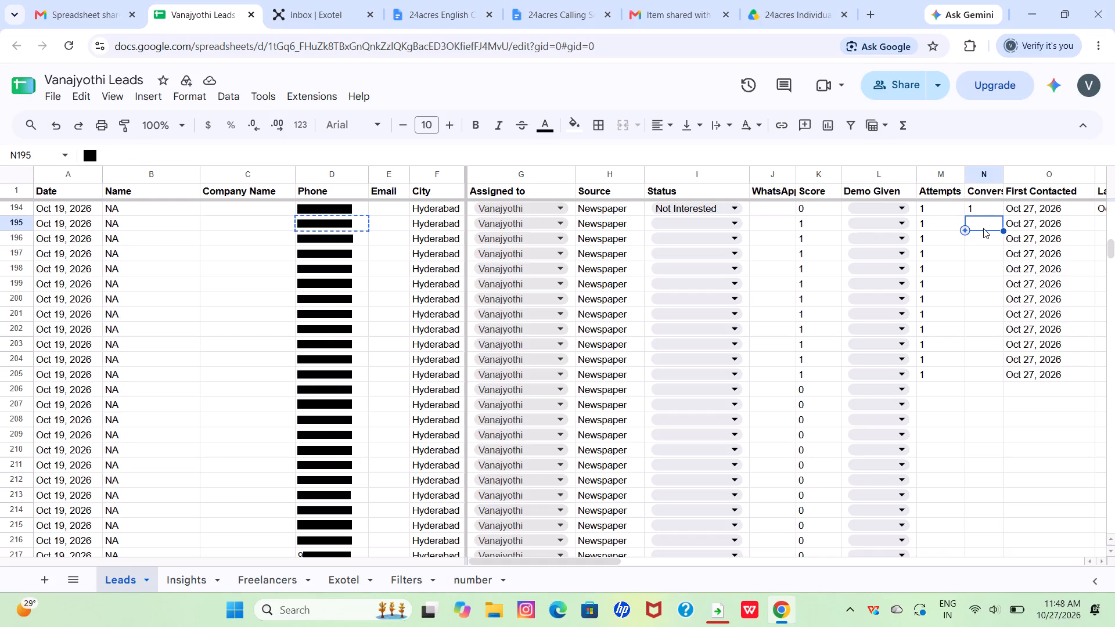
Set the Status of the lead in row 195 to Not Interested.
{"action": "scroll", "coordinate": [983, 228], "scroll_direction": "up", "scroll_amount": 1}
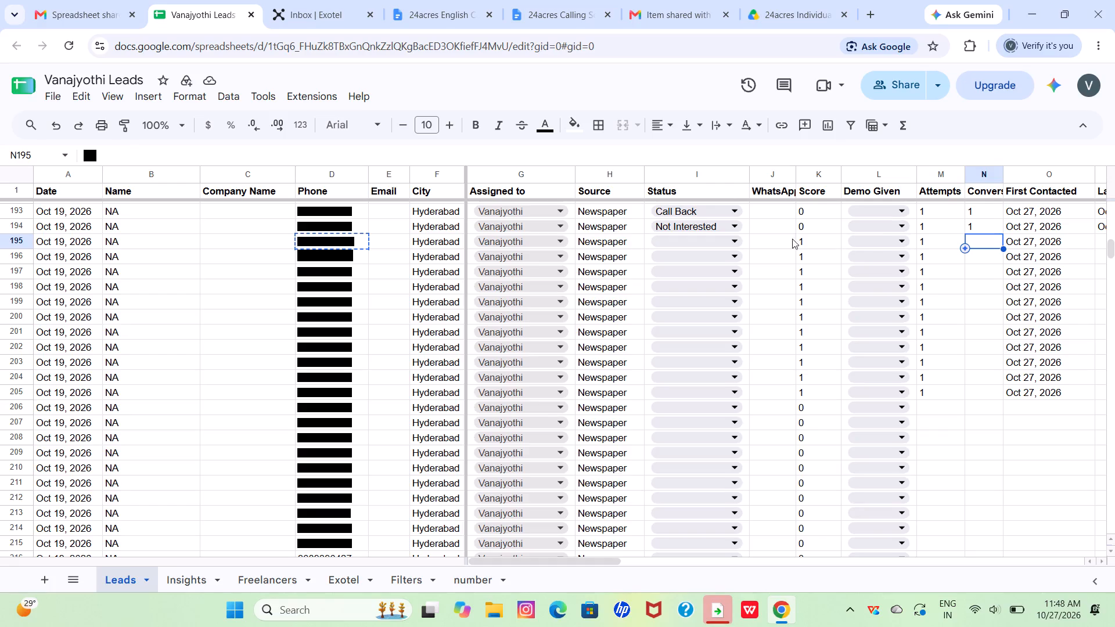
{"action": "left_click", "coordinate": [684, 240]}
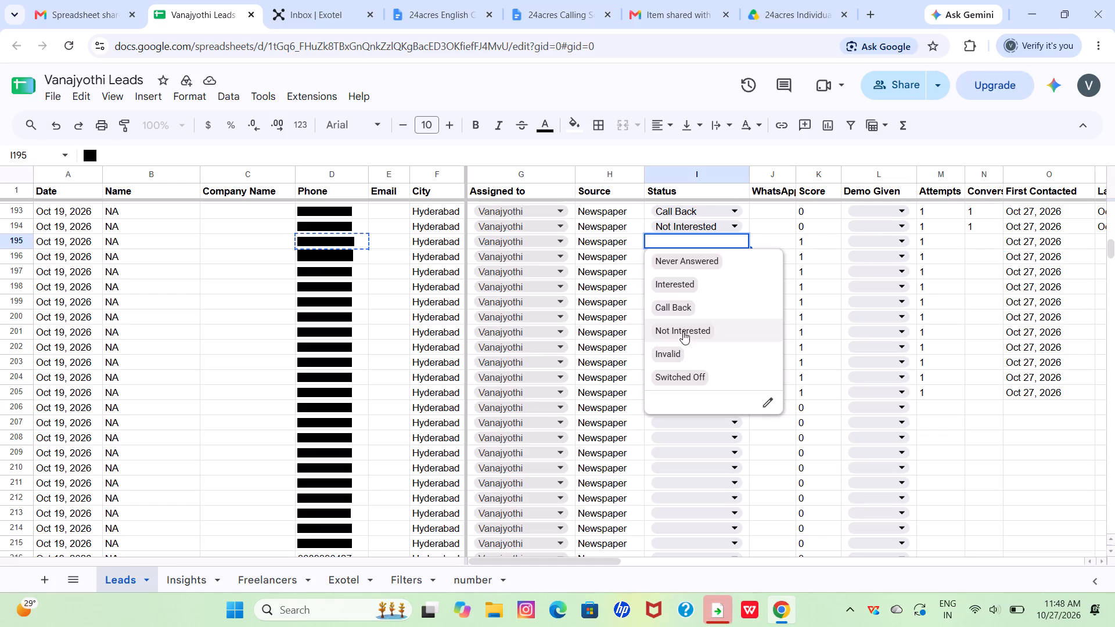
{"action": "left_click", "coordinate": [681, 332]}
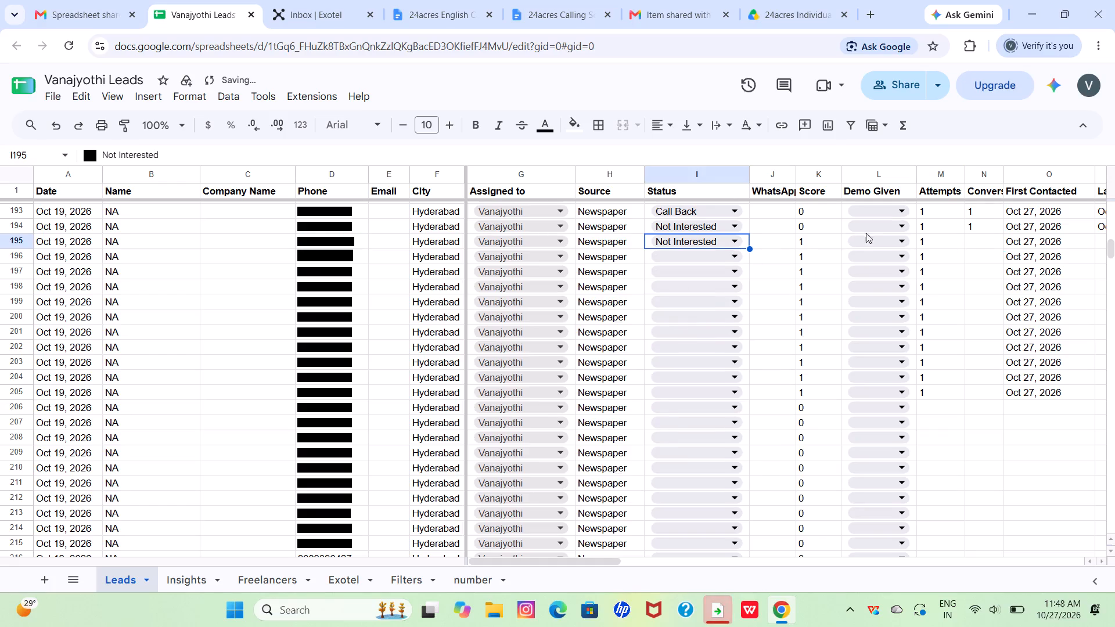
In row 195, record 1 conversation and copy the First Contacted date, Oct 27, 2026, into Last Spoken.
{"action": "left_click", "coordinate": [1006, 241]}
{"action": "left_click", "coordinate": [984, 239]}
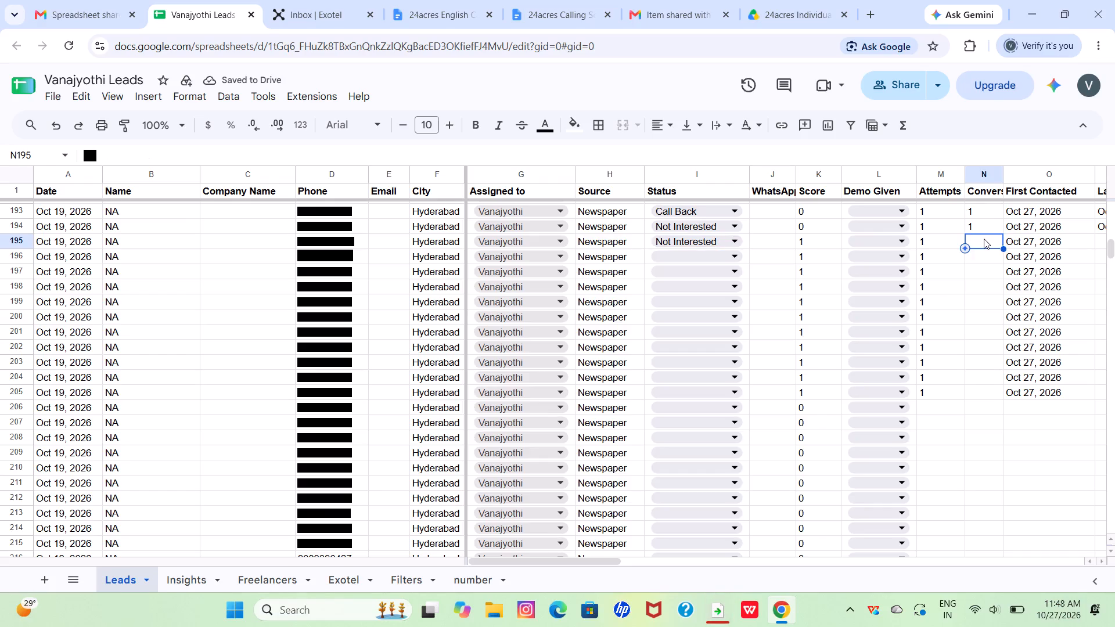
{"action": "key", "text": "1"}
{"action": "left_click", "coordinate": [1038, 239]}
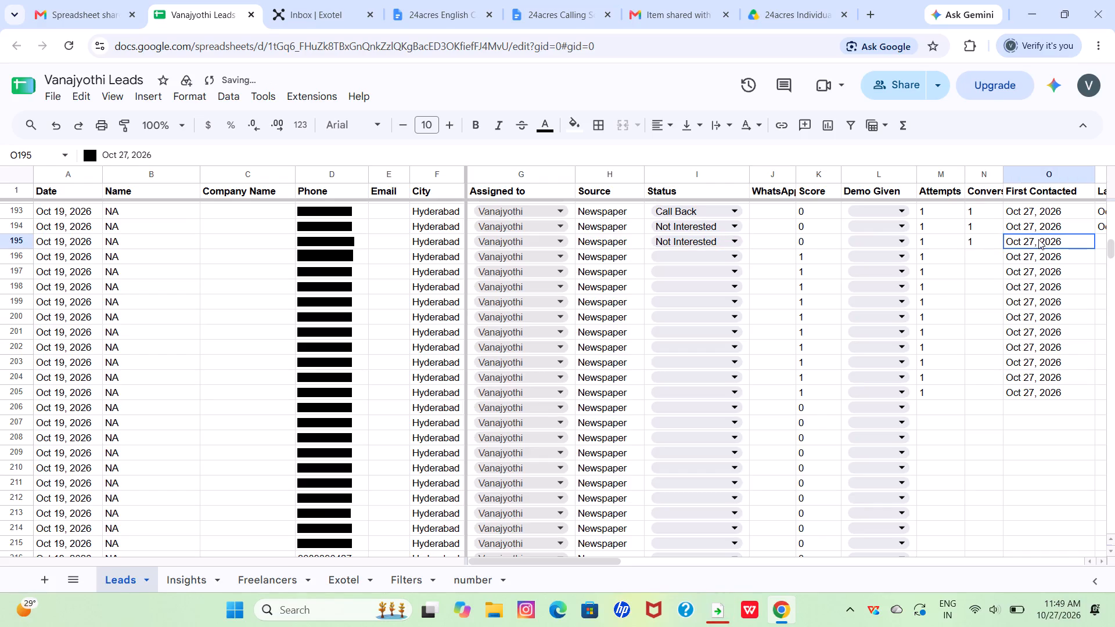
{"action": "key", "text": "ctrl+c"}
{"action": "scroll", "coordinate": [1038, 239], "scroll_direction": "left", "scroll_amount": 1}
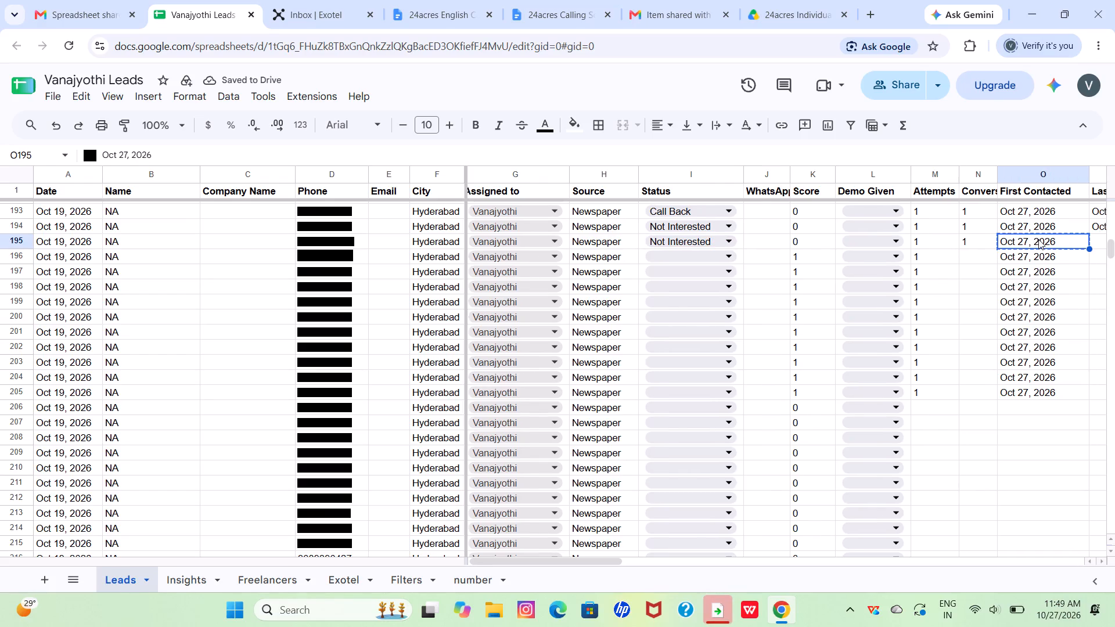
{"action": "scroll", "coordinate": [1038, 239], "scroll_direction": "left", "scroll_amount": 1}
{"action": "left_click", "coordinate": [1038, 239]}
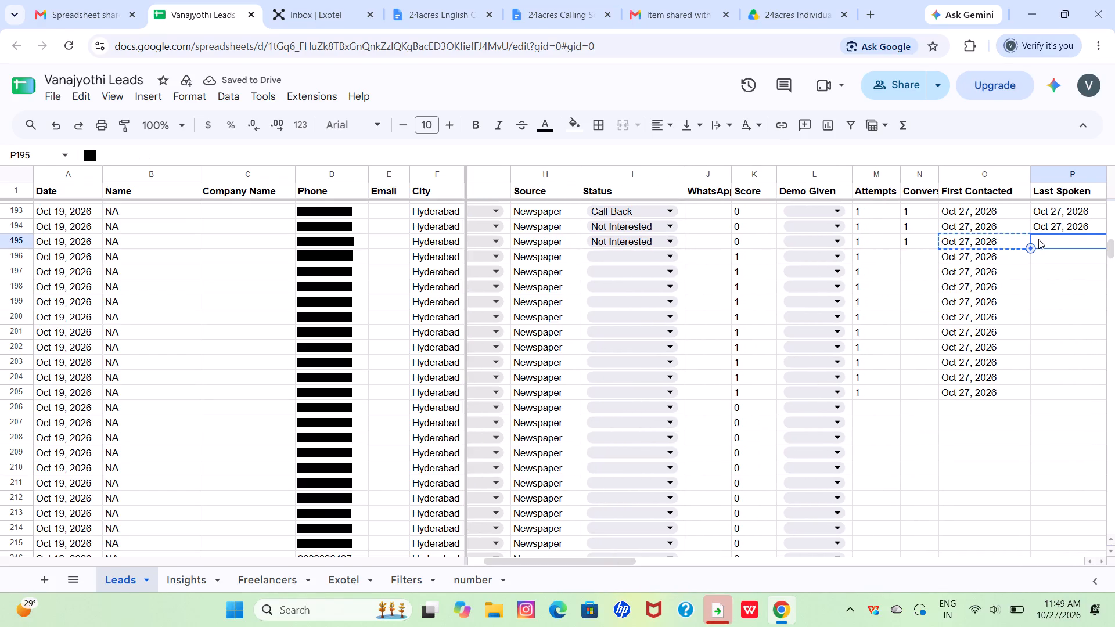
{"action": "key", "text": "ctrl+v"}
Enter the note "he has property for sale but he is not reay to invest money said me back" in row 195.
{"action": "scroll", "coordinate": [1038, 239], "scroll_direction": "left", "scroll_amount": 5}
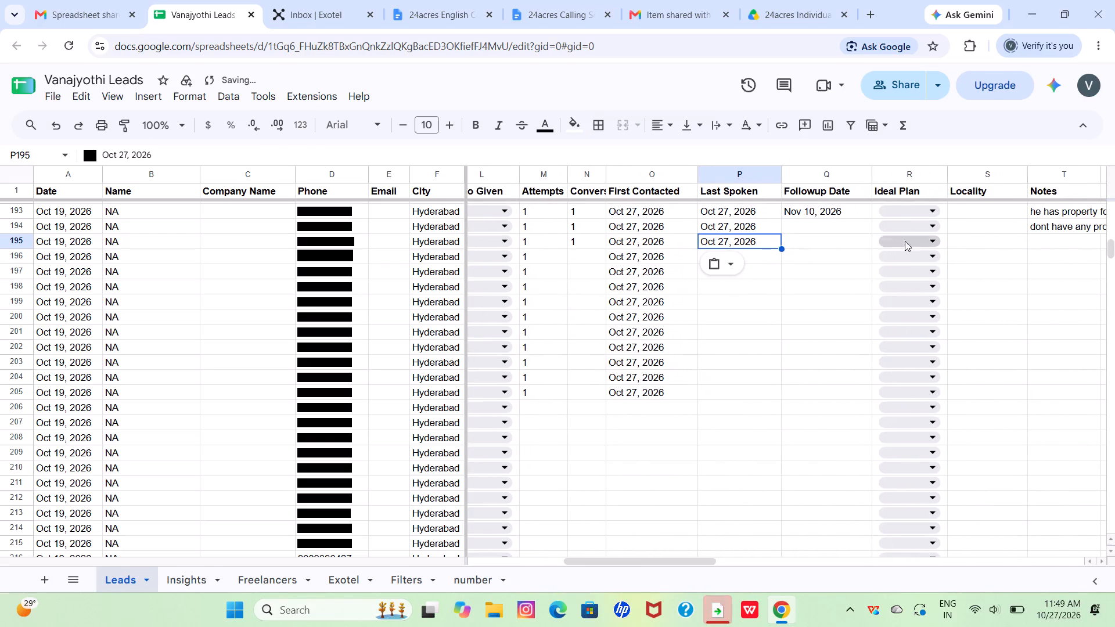
{"action": "left_click", "coordinate": [854, 242]}
{"action": "scroll", "coordinate": [854, 242], "scroll_direction": "left", "scroll_amount": 2}
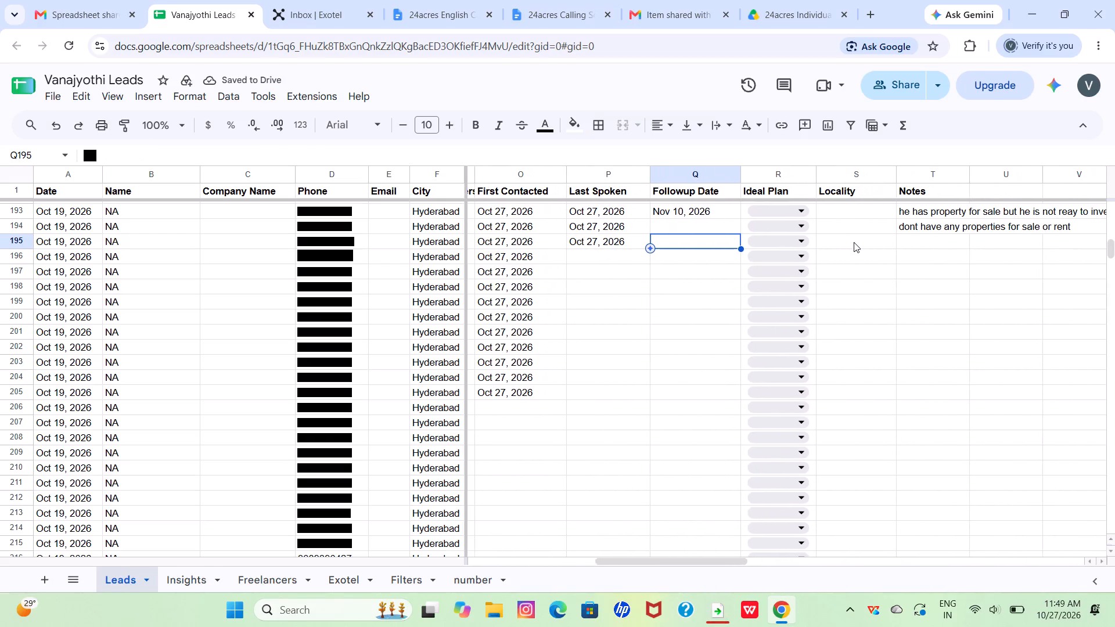
{"action": "left_click", "coordinate": [927, 246]}
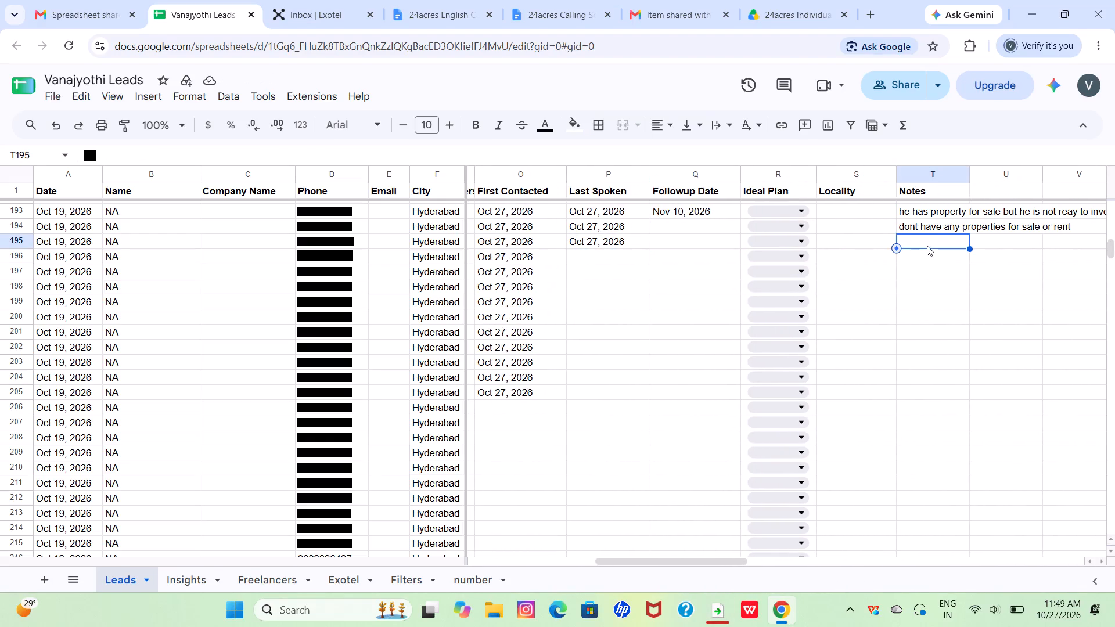
{"action": "type", "text": "he"}
{"action": "key", "text": "space"}
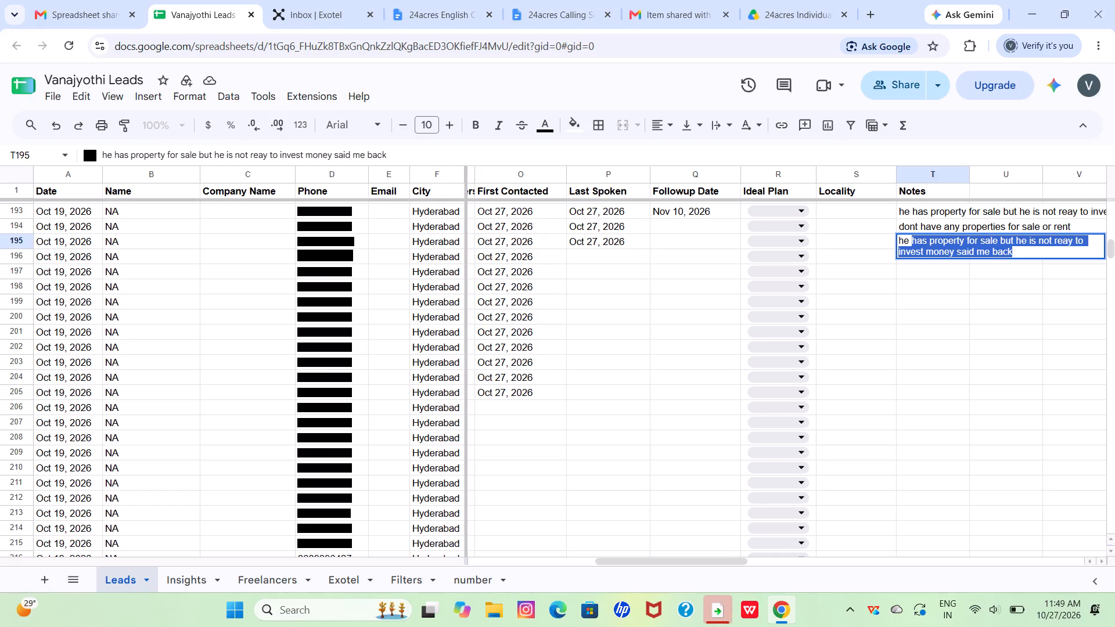
{"action": "key", "text": "Return"}
Remove "said me back" from the end of the note in row 195.
{"action": "scroll", "coordinate": [927, 246], "scroll_direction": "left", "scroll_amount": 1}
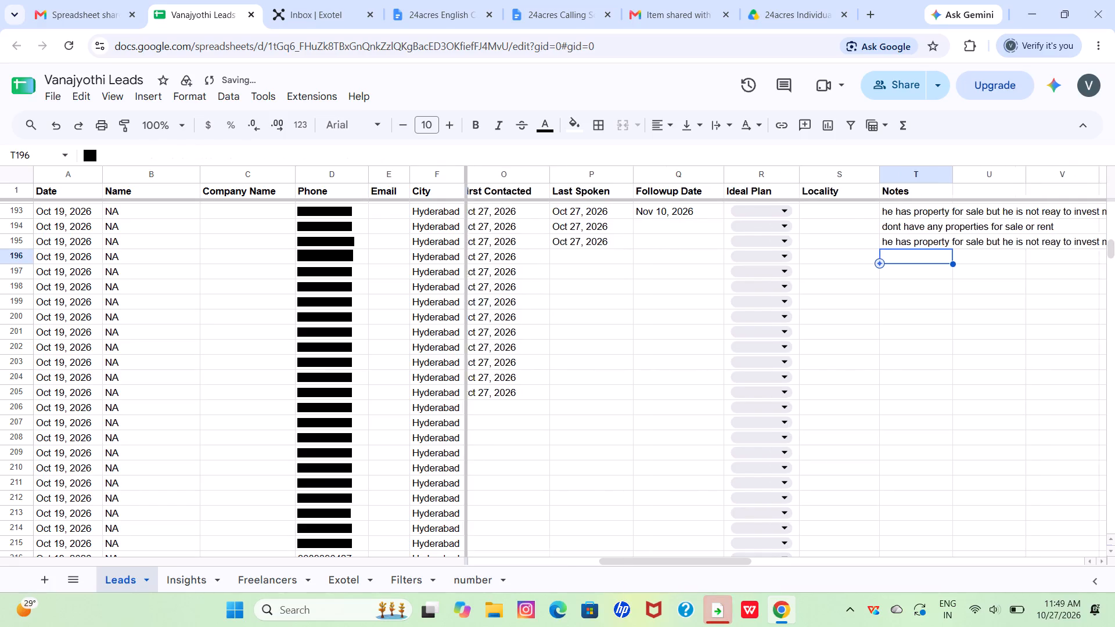
{"action": "scroll", "coordinate": [927, 246], "scroll_direction": "left", "scroll_amount": 1}
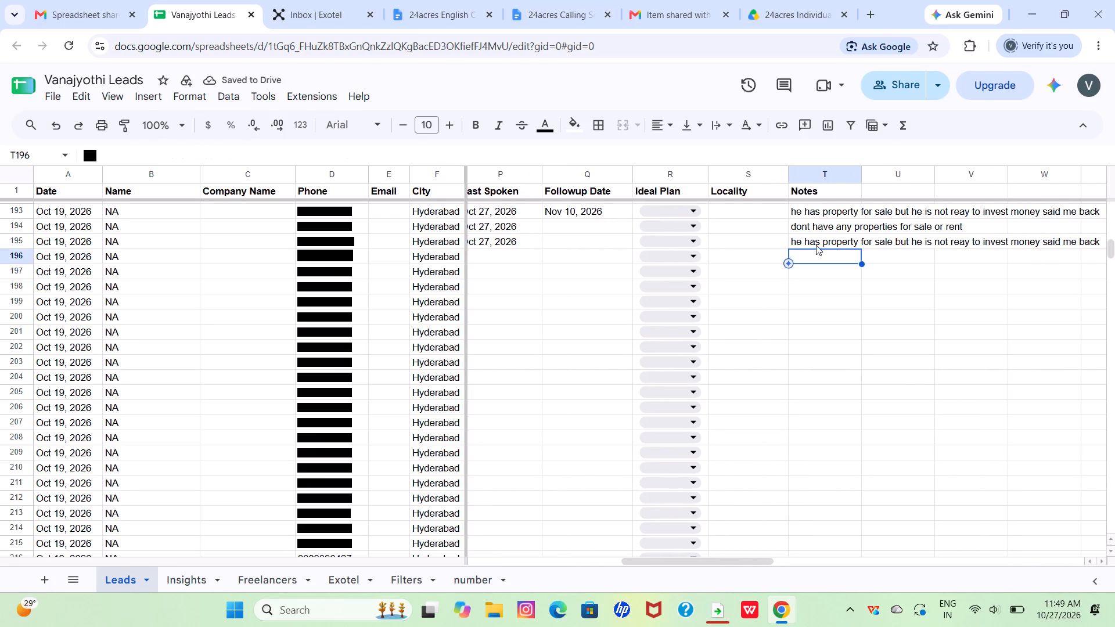
{"action": "double_click", "coordinate": [800, 244]}
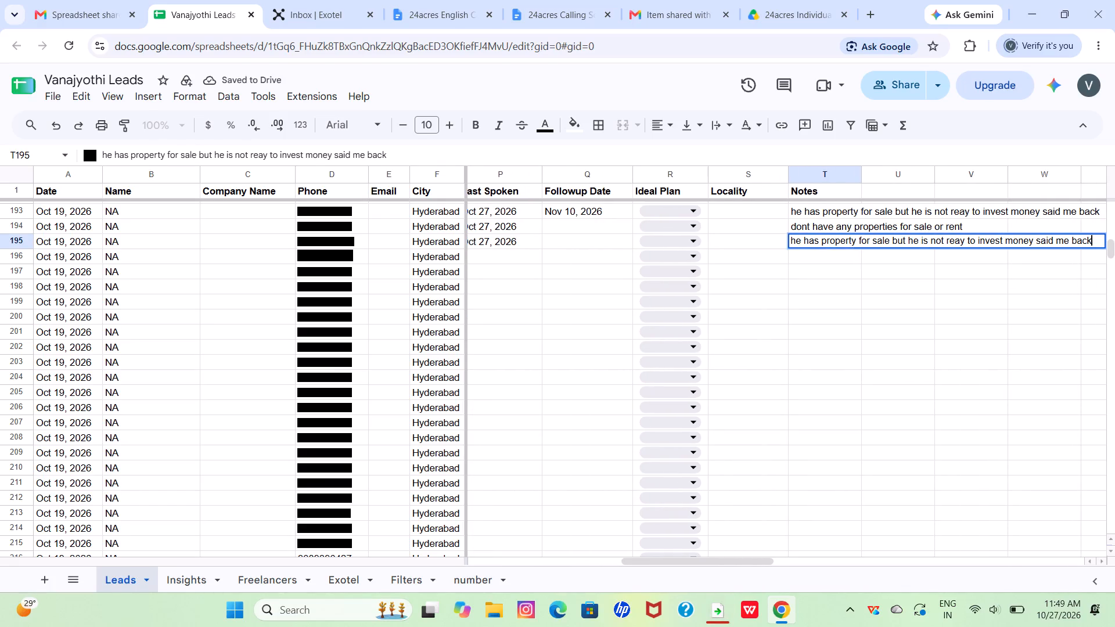
{"action": "key", "text": "BackSpace"}
{"action": "key", "text": "BackSpace"}
{"action": "key", "text": "BackSpace"}
{"action": "key", "text": "BackSpace"}
{"action": "key", "text": "BackSpace"}
{"action": "key", "text": "BackSpace"}
{"action": "key", "text": "BackSpace"}
{"action": "key", "text": "BackSpace"}
{"action": "key", "text": "BackSpace"}
{"action": "key", "text": "BackSpace"}
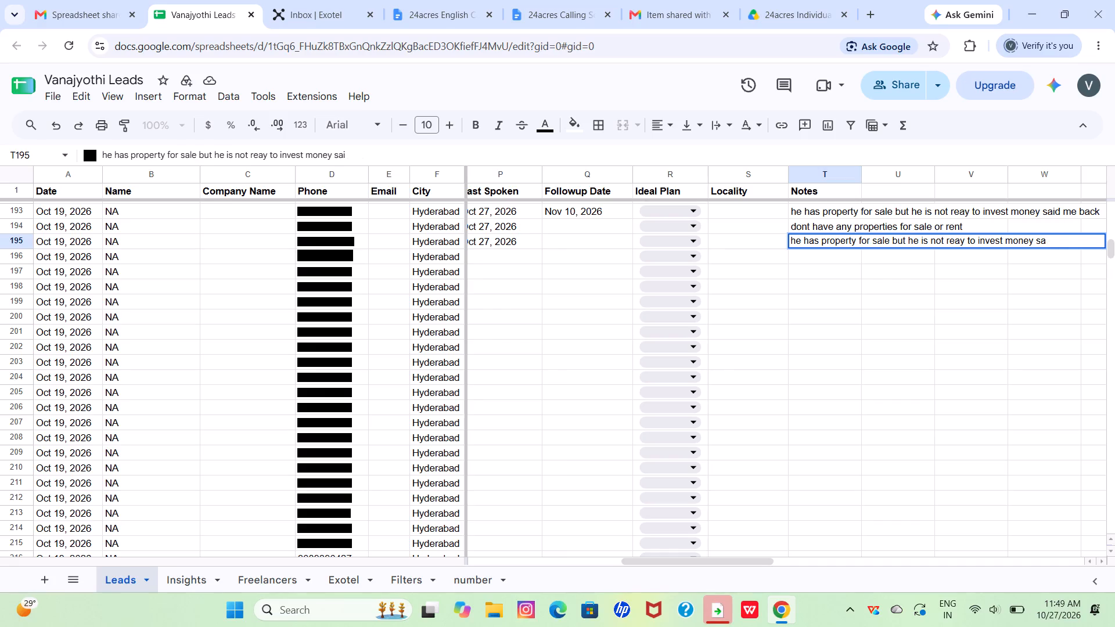
{"action": "key", "text": "BackSpace"}
{"action": "key", "text": "BackSpace"}
{"action": "key", "text": "BackSpace"}
{"action": "left_click", "coordinate": [766, 266]}
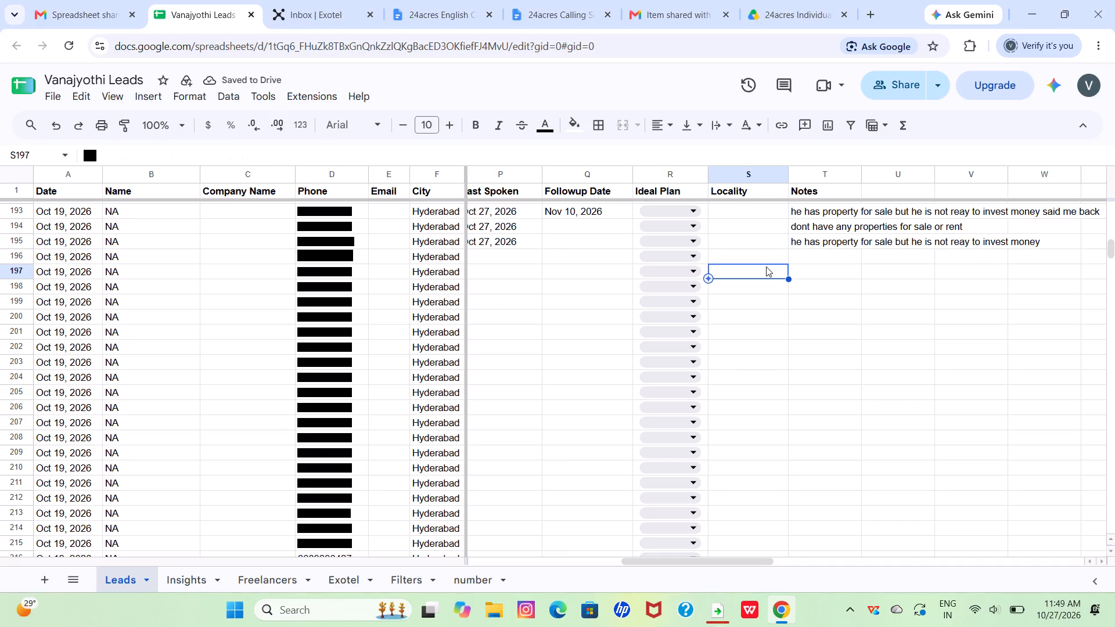
Change the Status of the lead in row 195 to Call Back.
{"action": "scroll", "coordinate": [792, 332], "scroll_direction": "right", "scroll_amount": 6}
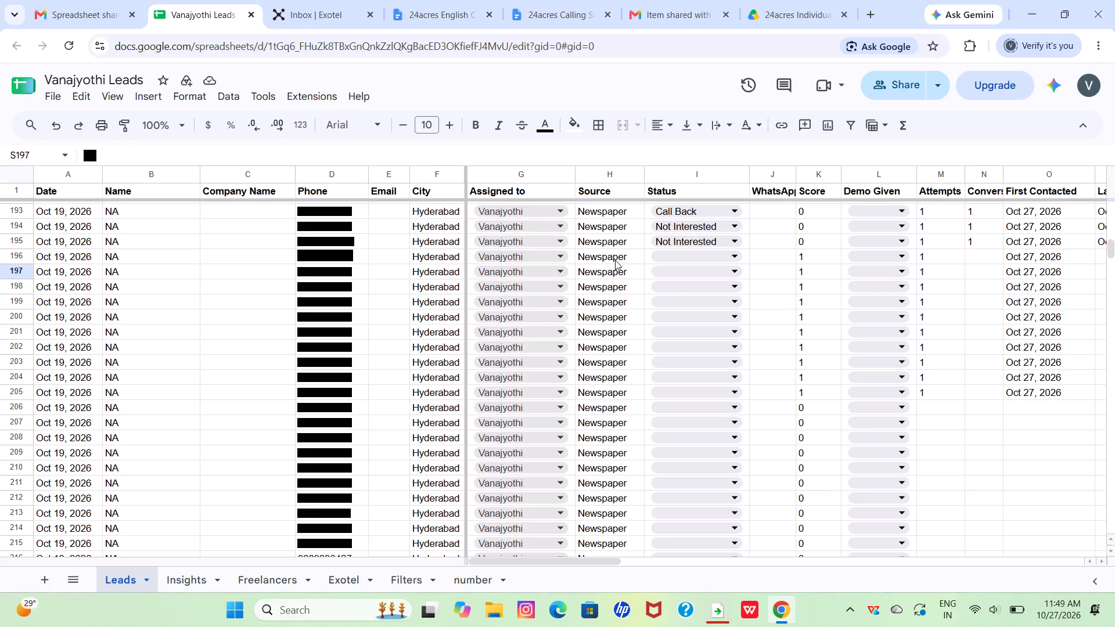
{"action": "left_click", "coordinate": [698, 238]}
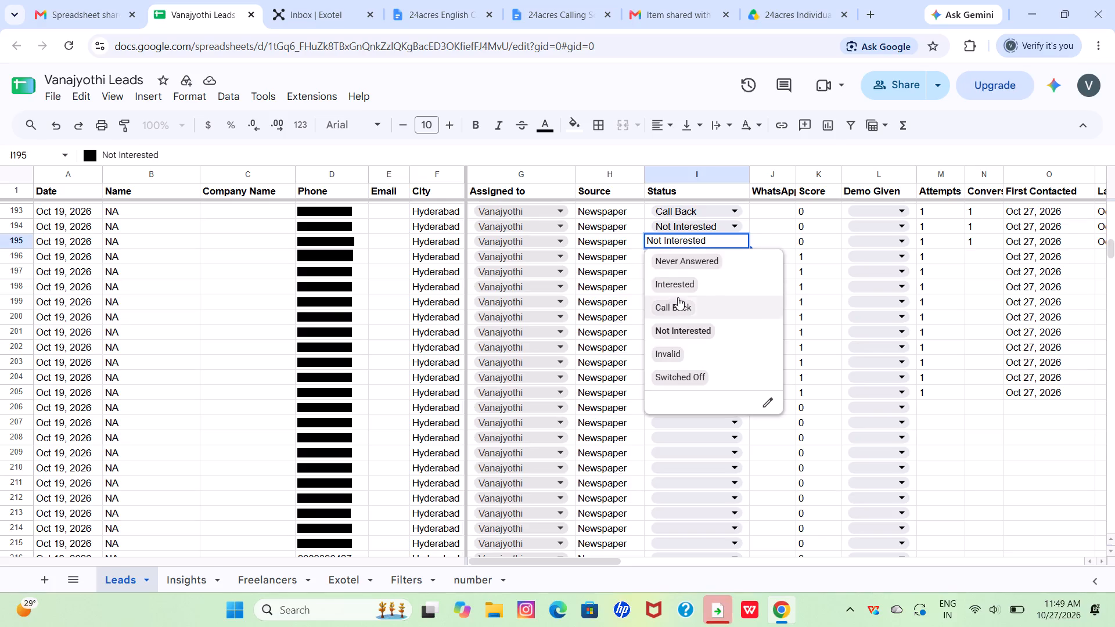
{"action": "left_click", "coordinate": [671, 305]}
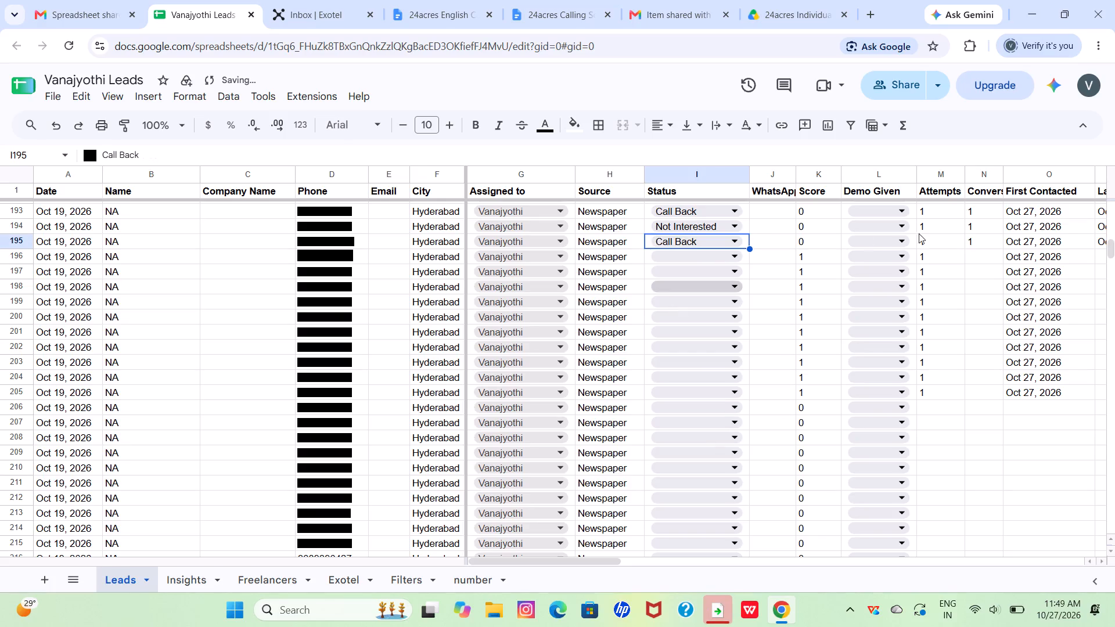
Shorten the note in row 195 to "he has property for sale".
{"action": "scroll", "coordinate": [995, 242], "scroll_direction": "left", "scroll_amount": 3}
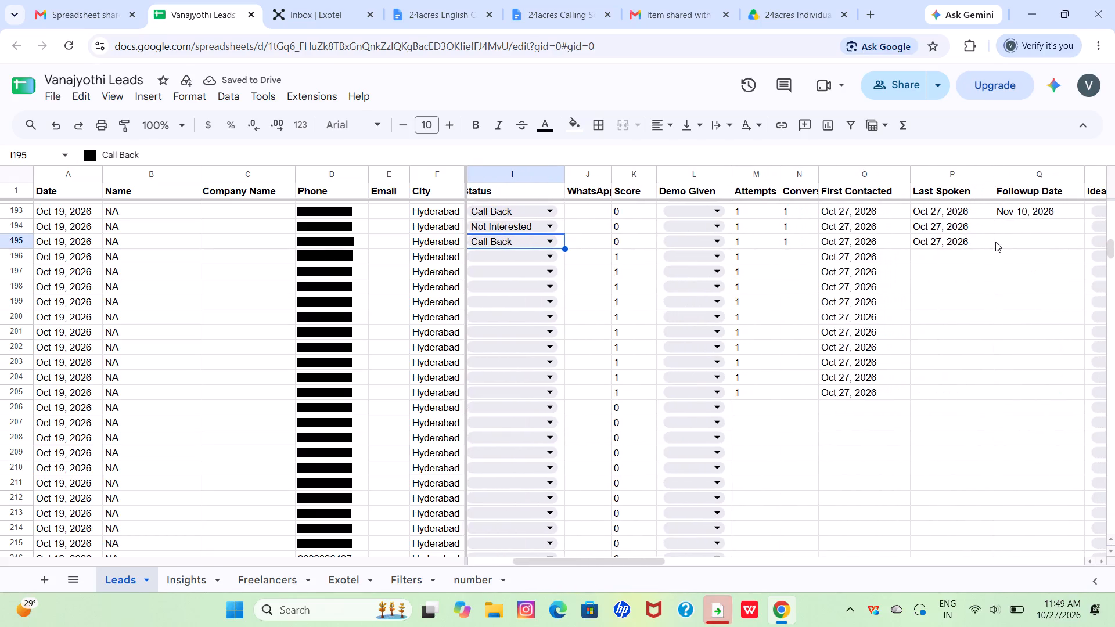
{"action": "scroll", "coordinate": [995, 242], "scroll_direction": "left", "scroll_amount": 4}
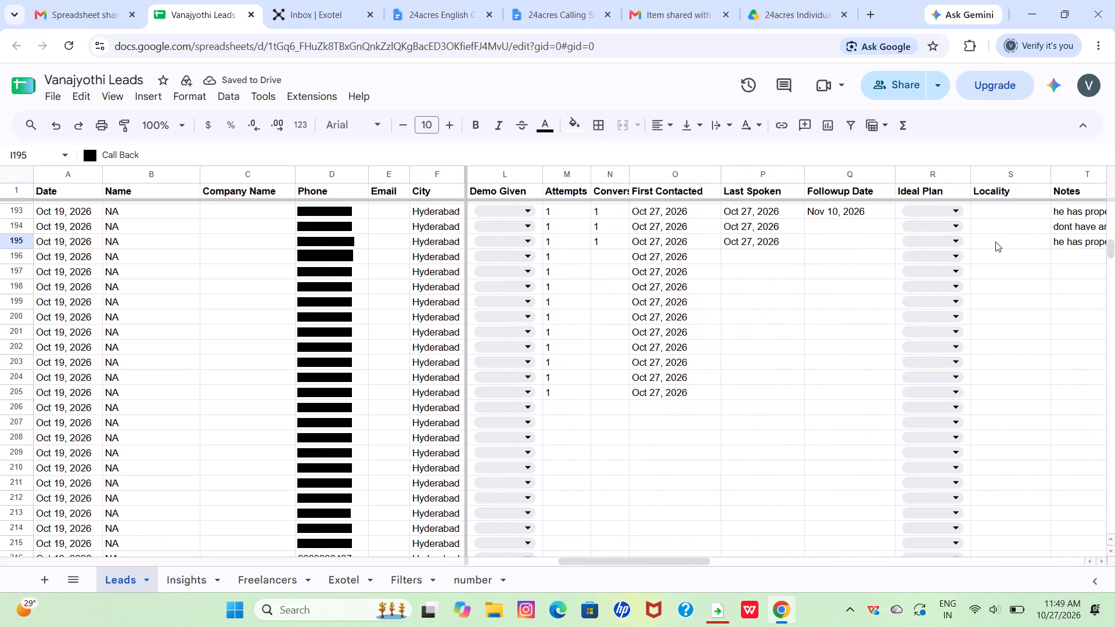
{"action": "scroll", "coordinate": [796, 242], "scroll_direction": "left", "scroll_amount": 1}
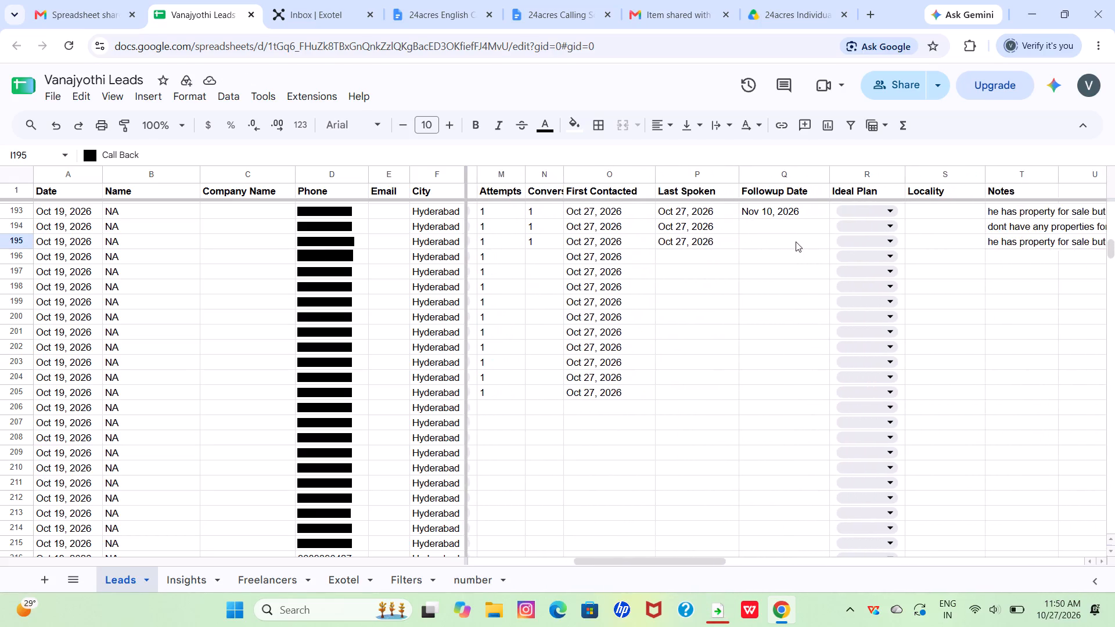
{"action": "scroll", "coordinate": [796, 242], "scroll_direction": "left", "scroll_amount": 1}
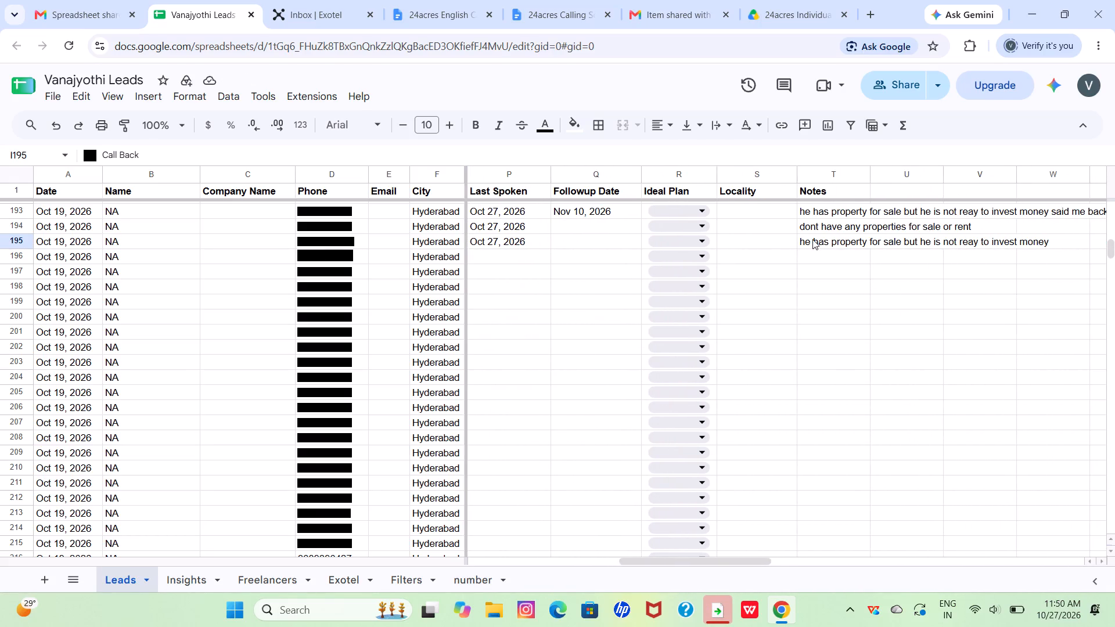
{"action": "double_click", "coordinate": [812, 239]}
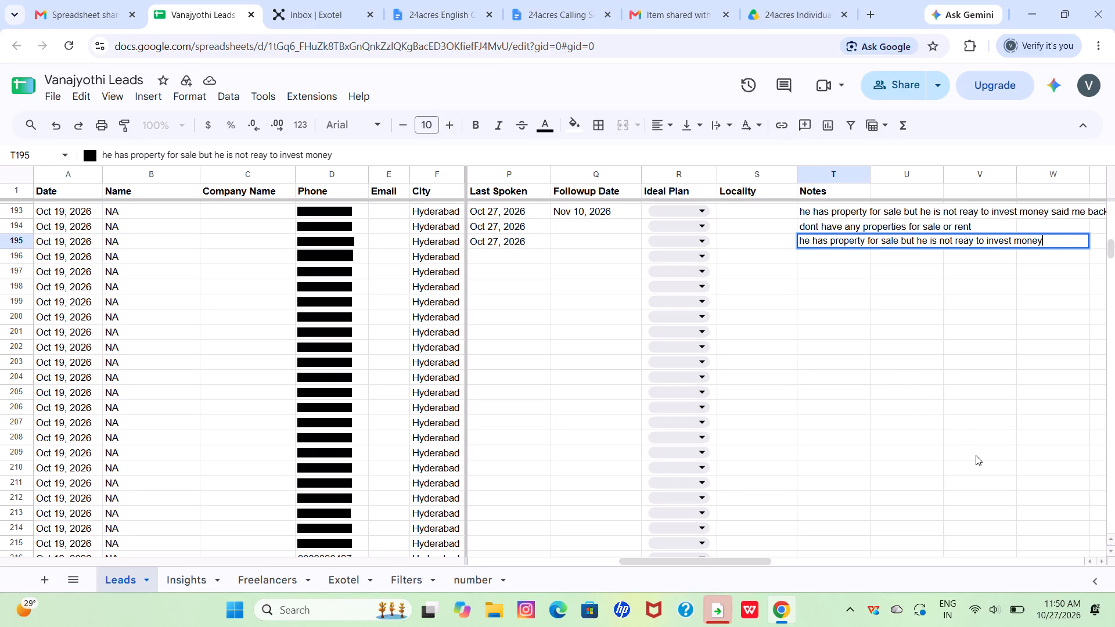
{"action": "key", "text": "BackSpace"}
{"action": "key", "text": "BackSpace"}
{"action": "key", "text": "BackSpace"}
{"action": "key", "text": "BackSpace"}
{"action": "key", "text": "BackSpace"}
{"action": "key", "text": "BackSpace"}
{"action": "key", "text": "BackSpace"}
{"action": "key", "text": "BackSpace"}
{"action": "key", "text": "BackSpace"}
{"action": "key", "text": "BackSpace"}
{"action": "key", "text": "BackSpace"}
{"action": "key", "text": "BackSpace"}
{"action": "key", "text": "BackSpace"}
{"action": "key", "text": "BackSpace"}
{"action": "key", "text": "BackSpace"}
{"action": "key", "text": "BackSpace"}
{"action": "key", "text": "BackSpace"}
{"action": "key", "text": "BackSpace"}
{"action": "key", "text": "BackSpace"}
{"action": "key", "text": "BackSpace"}
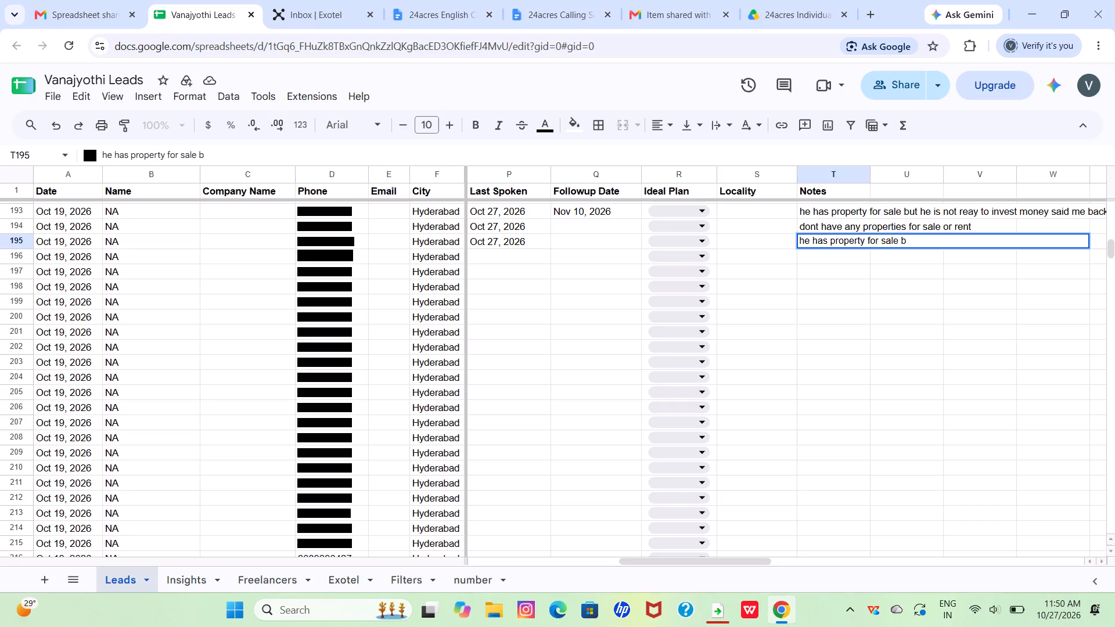
{"action": "key", "text": "BackSpace"}
{"action": "key", "text": "Return"}
Append "and he is doing paper adds" to the note in row 195.
{"action": "scroll", "coordinate": [976, 455], "scroll_direction": "right", "scroll_amount": 2}
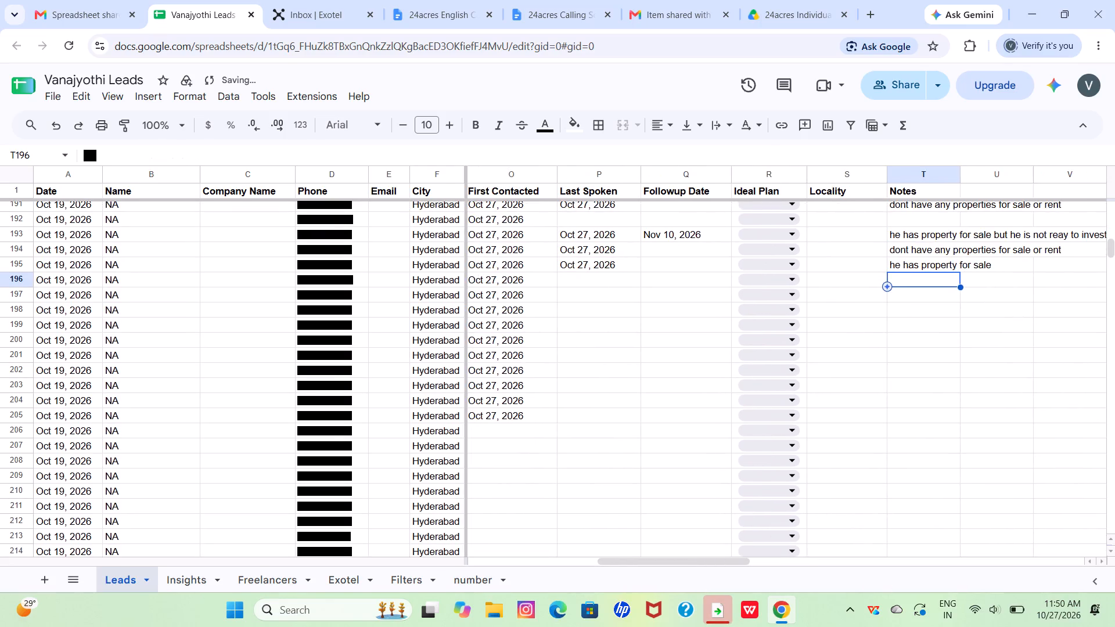
{"action": "scroll", "coordinate": [976, 455], "scroll_direction": "right", "scroll_amount": 7}
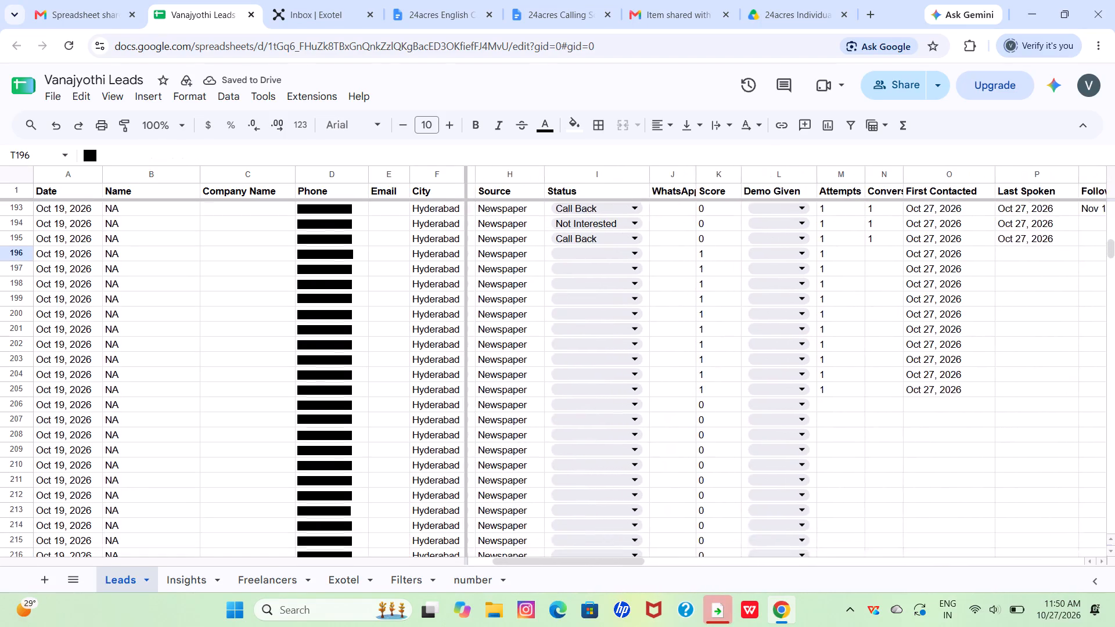
{"action": "scroll", "coordinate": [976, 455], "scroll_direction": "right", "scroll_amount": 2}
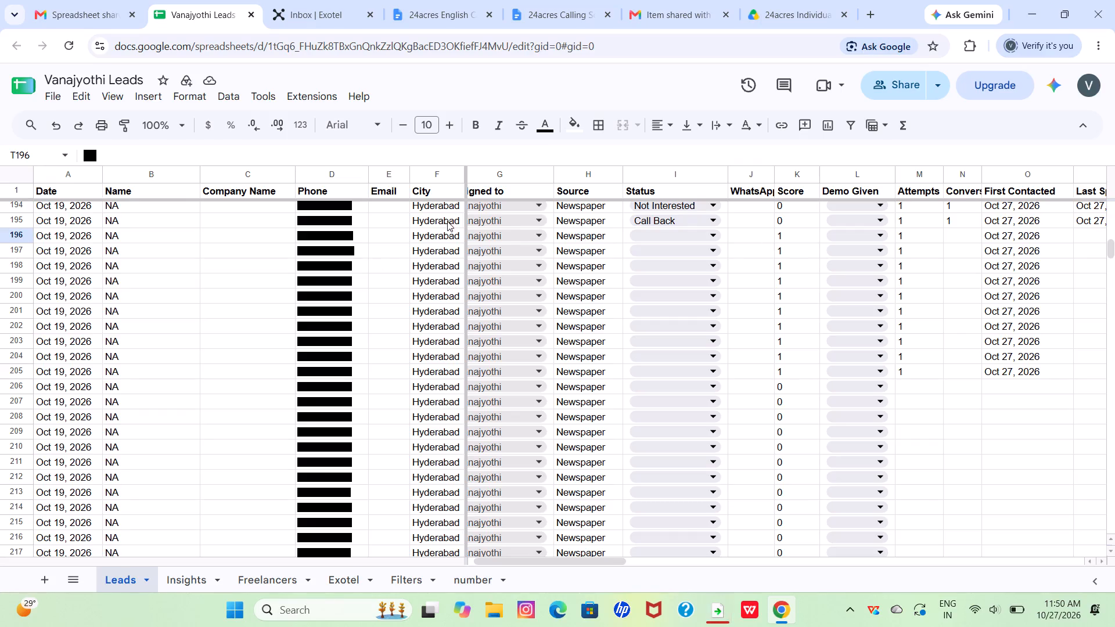
{"action": "scroll", "coordinate": [914, 267], "scroll_direction": "left", "scroll_amount": 5}
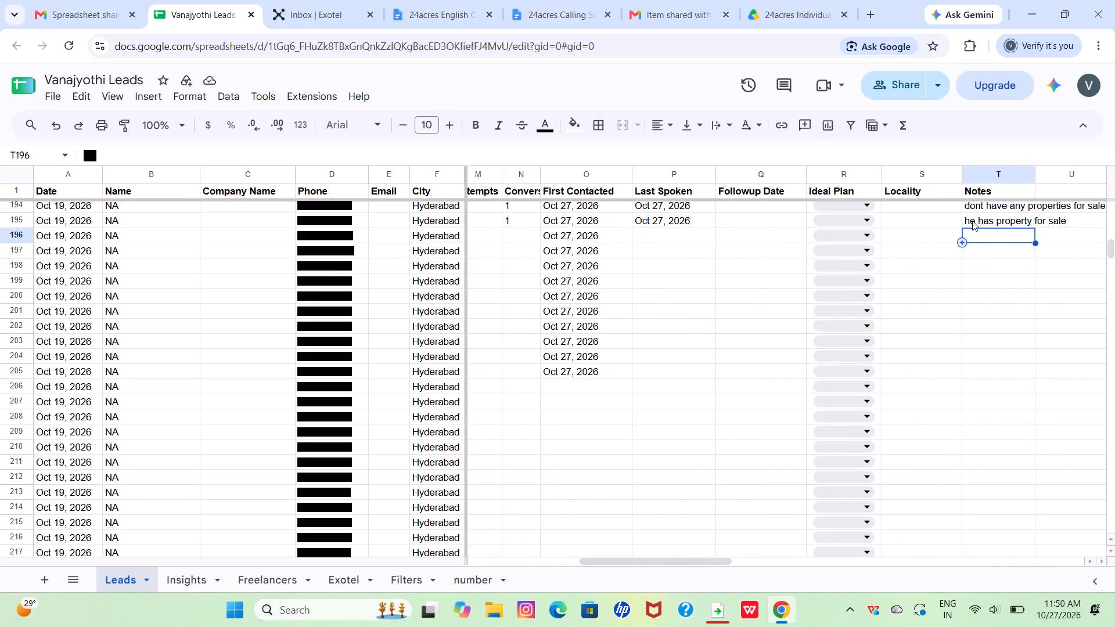
{"action": "double_click", "coordinate": [972, 221]}
{"action": "type", "text": "and he is doing"}
{"action": "key", "text": "v"}
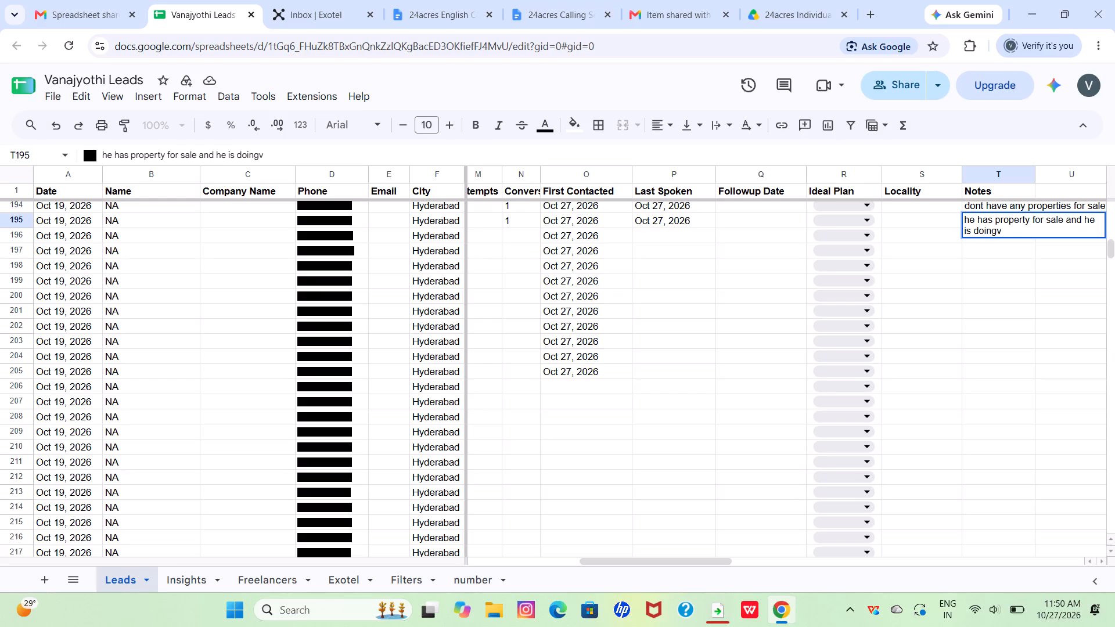
{"action": "key", "text": "BackSpace"}
{"action": "key", "text": "v"}
{"action": "key", "text": "BackSpace"}
{"action": "key", "text": "space"}
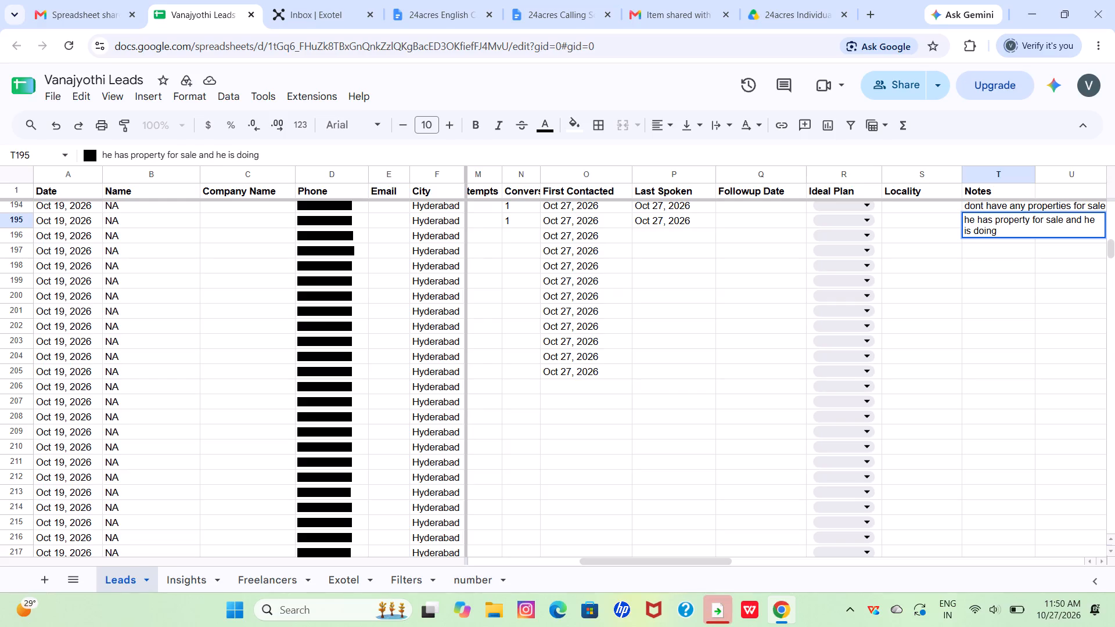
{"action": "type", "text": "paper adds"}
{"action": "key", "text": "space"}
{"action": "key", "text": "Return"}
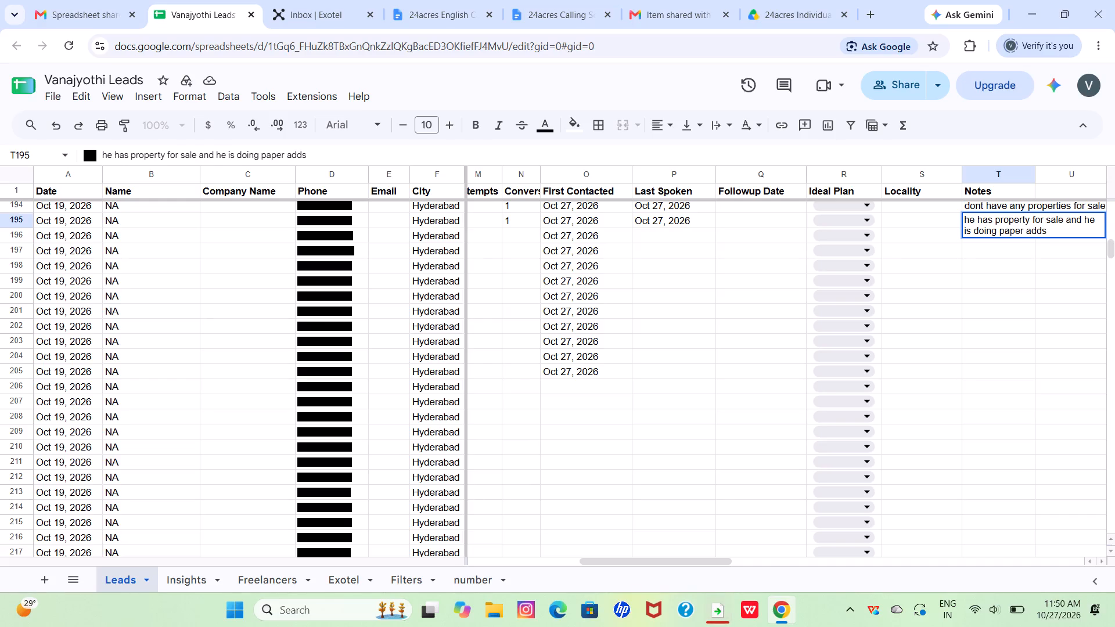
Copy the phone number of the lead in row 196.
{"action": "scroll", "coordinate": [972, 221], "scroll_direction": "right", "scroll_amount": 5}
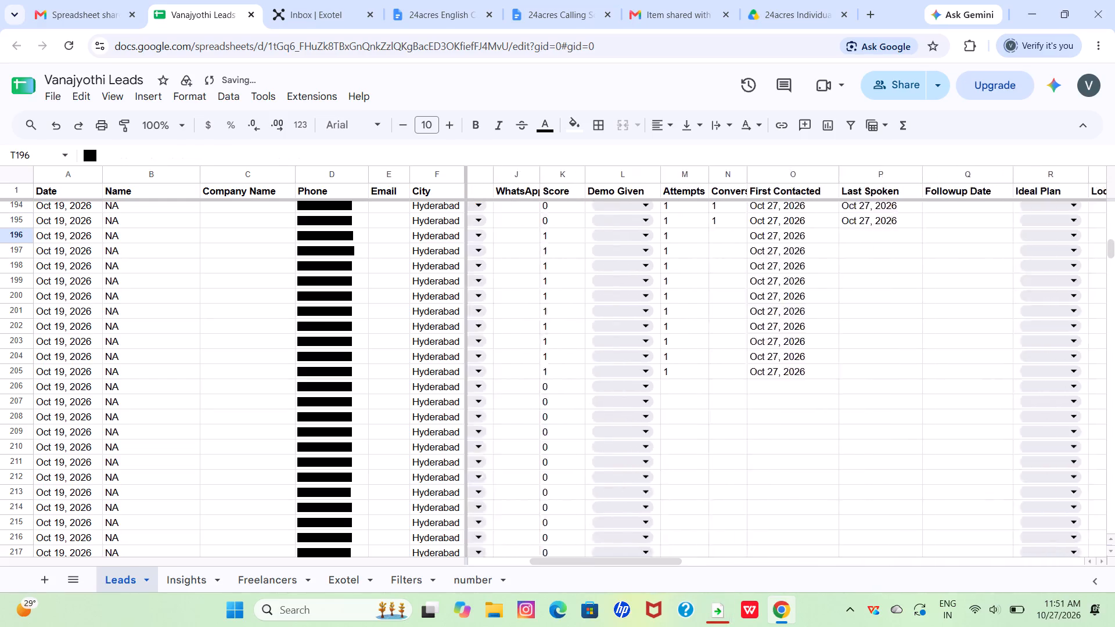
{"action": "scroll", "coordinate": [972, 221], "scroll_direction": "right", "scroll_amount": 5}
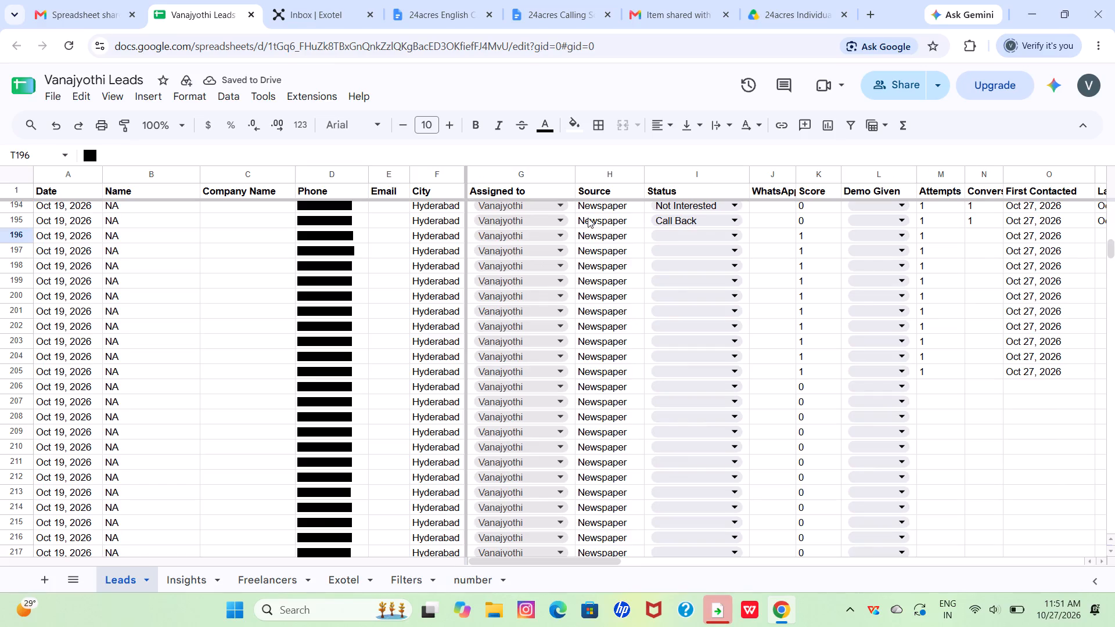
{"action": "left_click", "coordinate": [347, 240]}
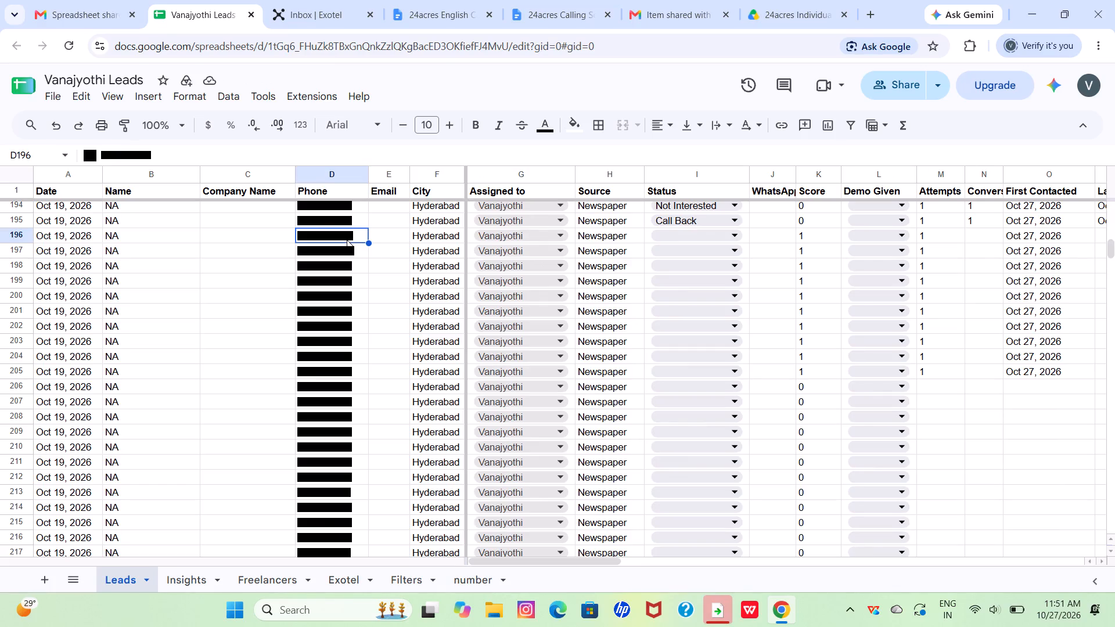
{"action": "key", "text": "ctrl+c"}
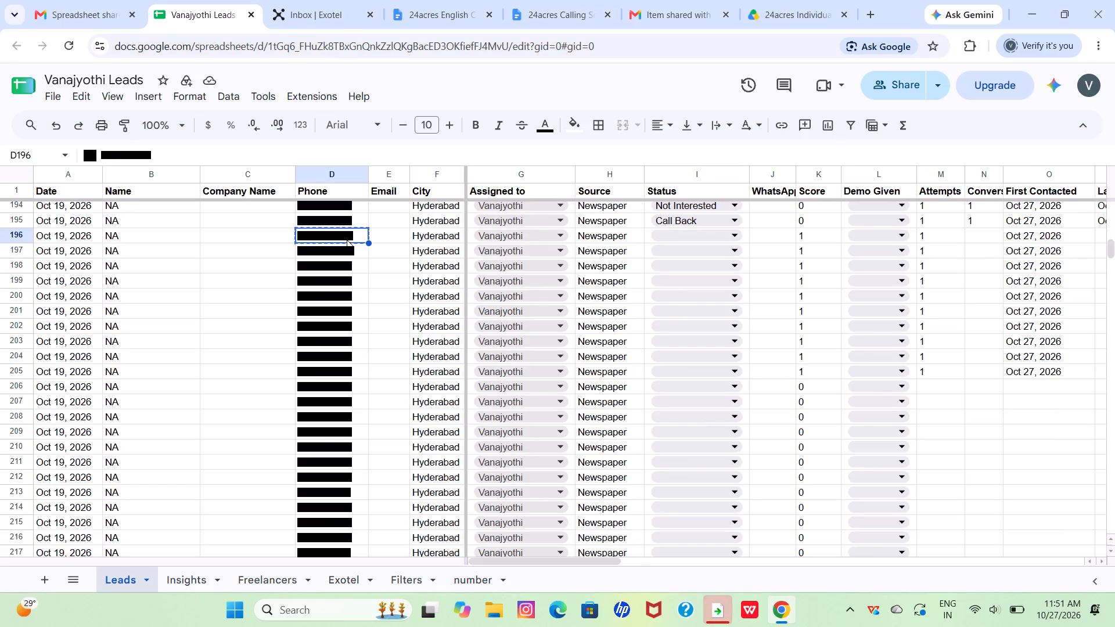
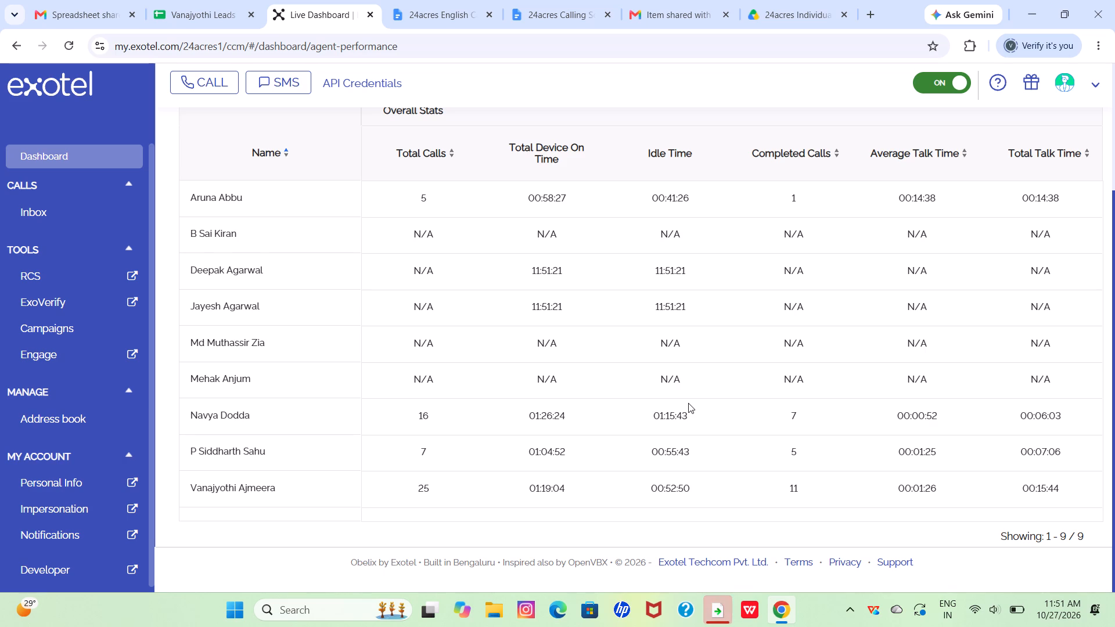
Review the agents' overall call stats for today on the Exotel dashboard and return to the leads sheet.
{"action": "scroll", "coordinate": [688, 403], "scroll_direction": "up", "scroll_amount": 3}
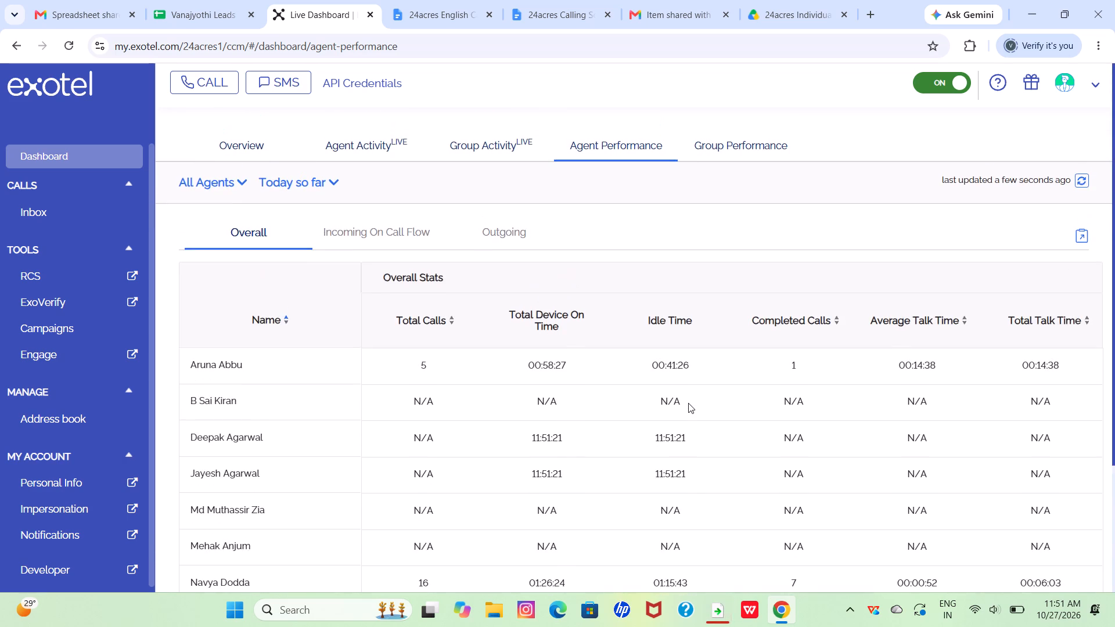
{"action": "scroll", "coordinate": [688, 403], "scroll_direction": "down", "scroll_amount": 3}
{"action": "scroll", "coordinate": [688, 403], "scroll_direction": "up", "scroll_amount": 3}
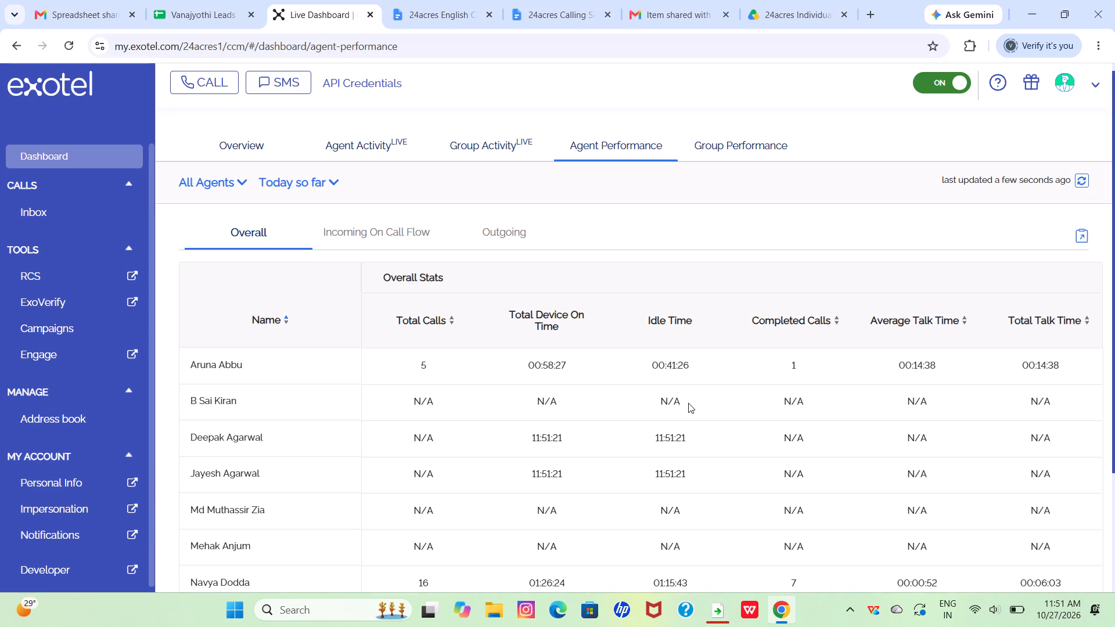
{"action": "left_click", "coordinate": [230, 2]}
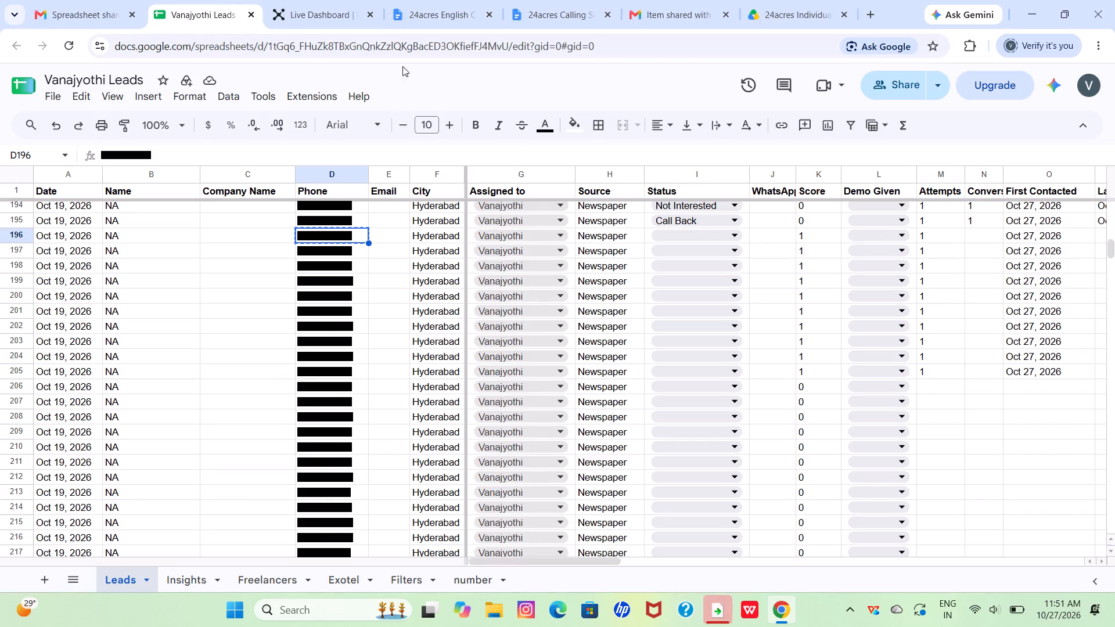
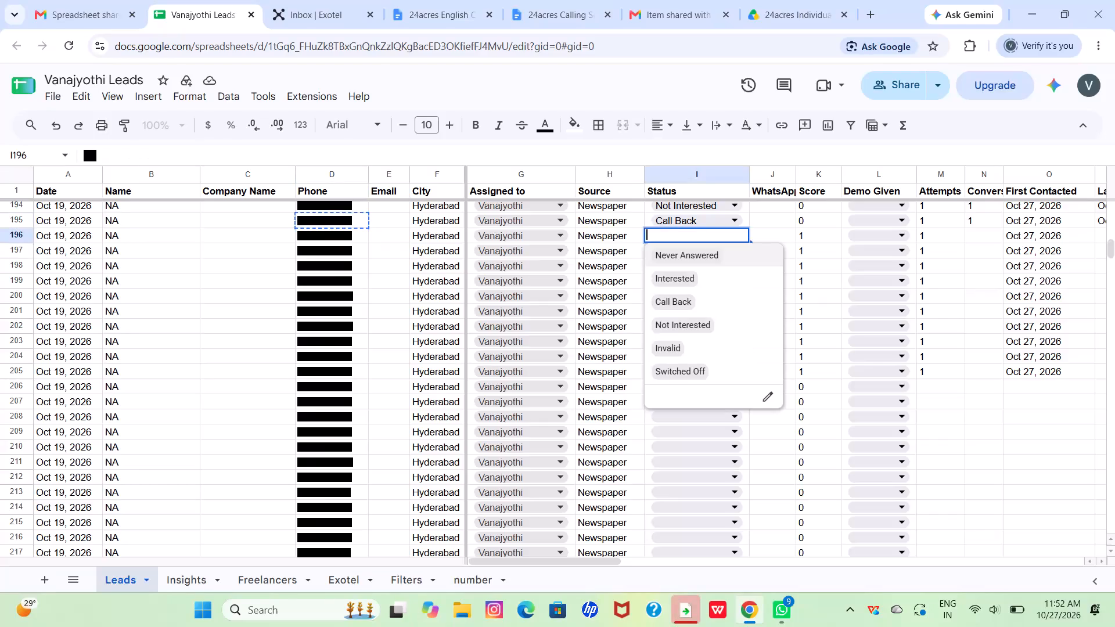
Set the status of the lead in row 196 to Never Answered.
{"action": "left_click", "coordinate": [682, 258]}
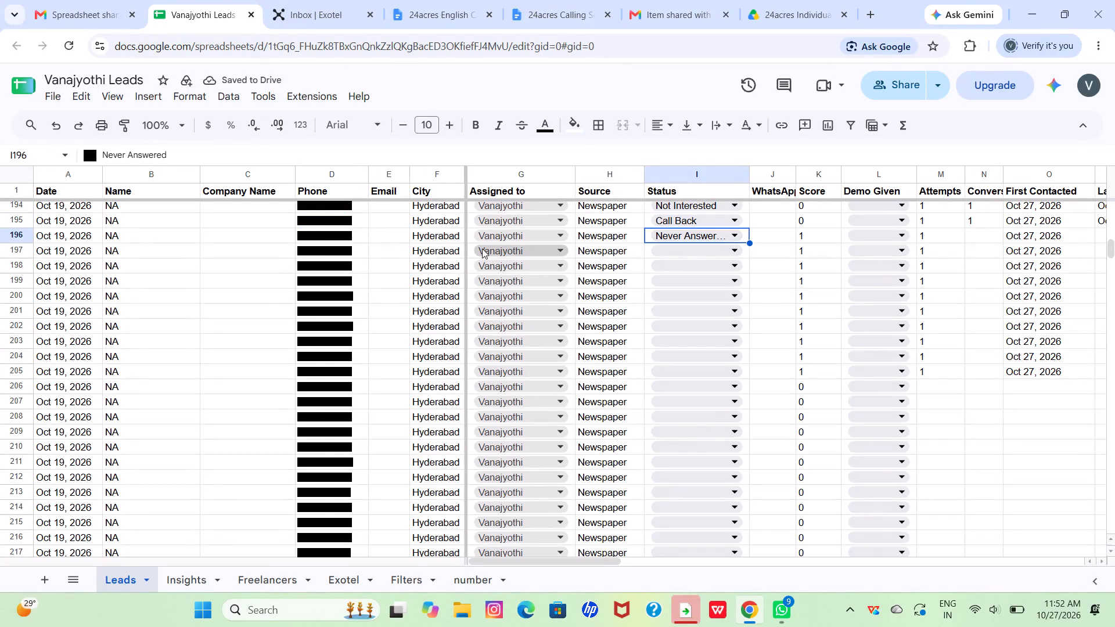
Select the phone number of the newspaper lead in row 197.
{"action": "left_click", "coordinate": [341, 254]}
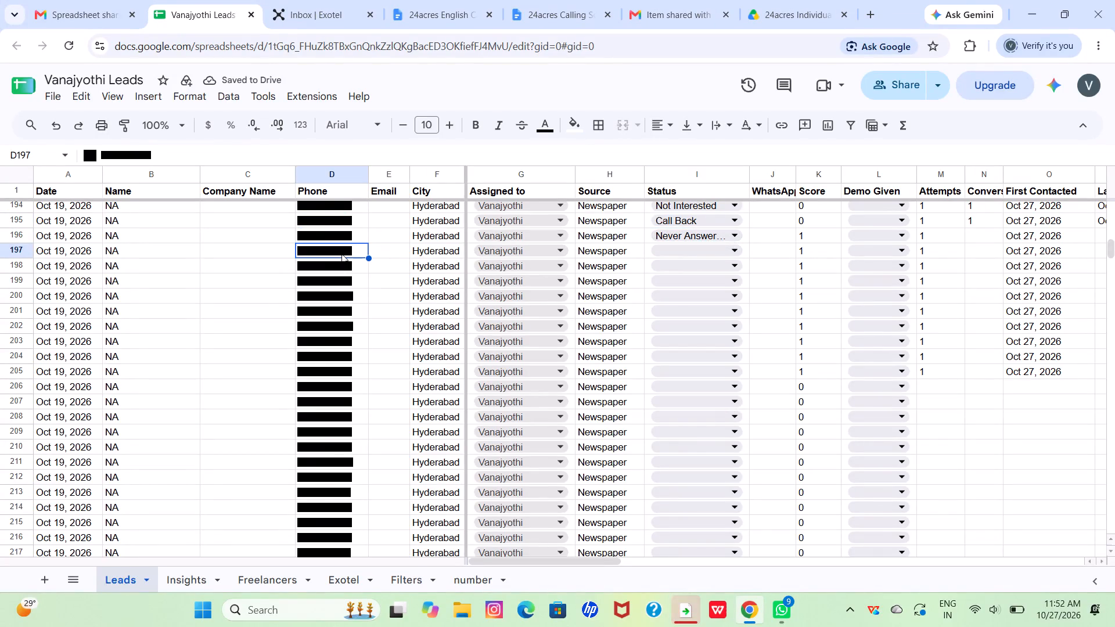
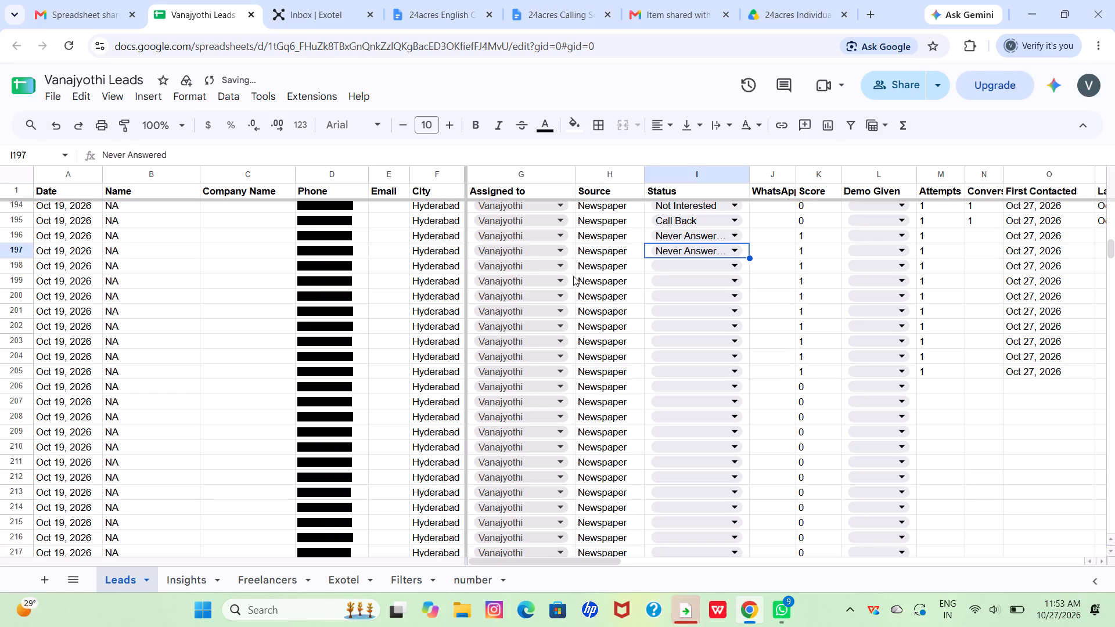
Select the phone number of the newspaper lead in row 198.
{"action": "left_click", "coordinate": [329, 268]}
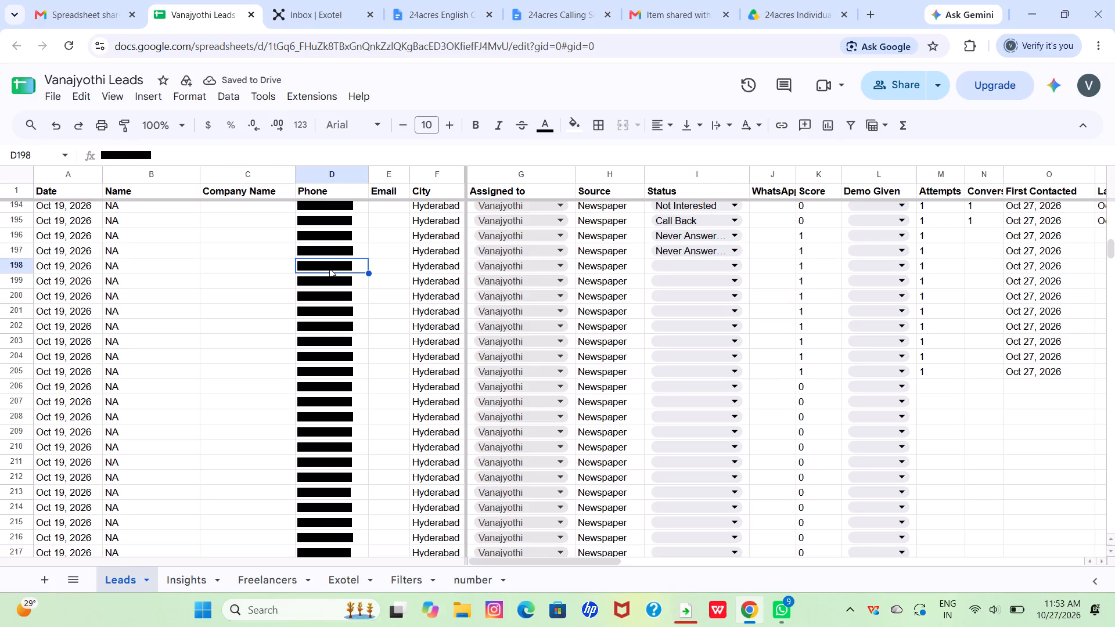
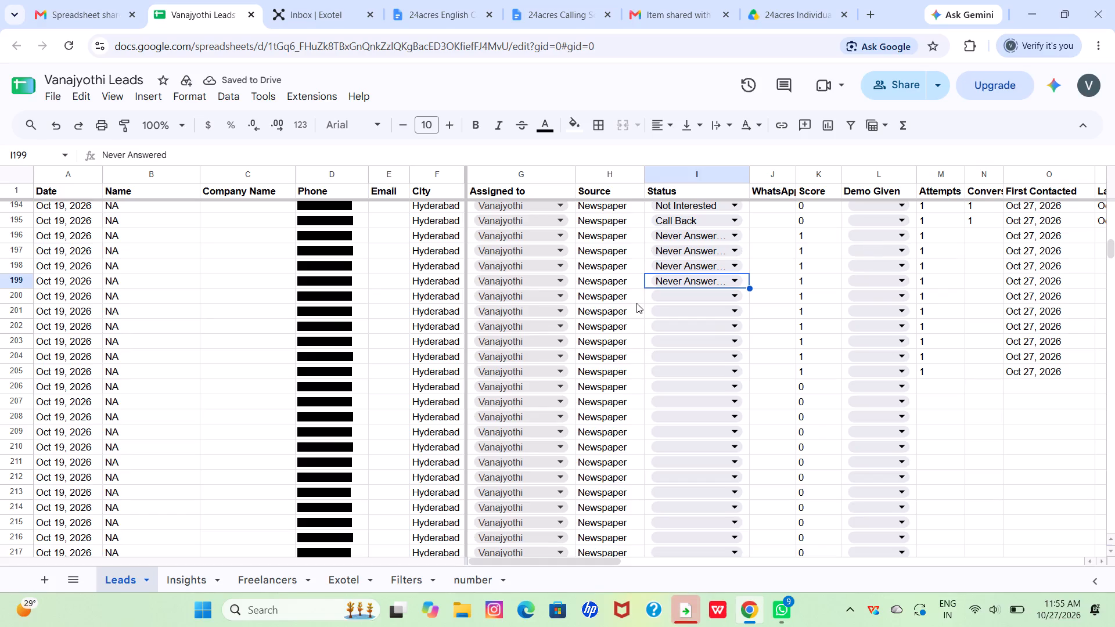
Copy the phone number of the newspaper lead in row 200.
{"action": "left_click", "coordinate": [348, 296]}
{"action": "key", "text": "ctrl+c"}
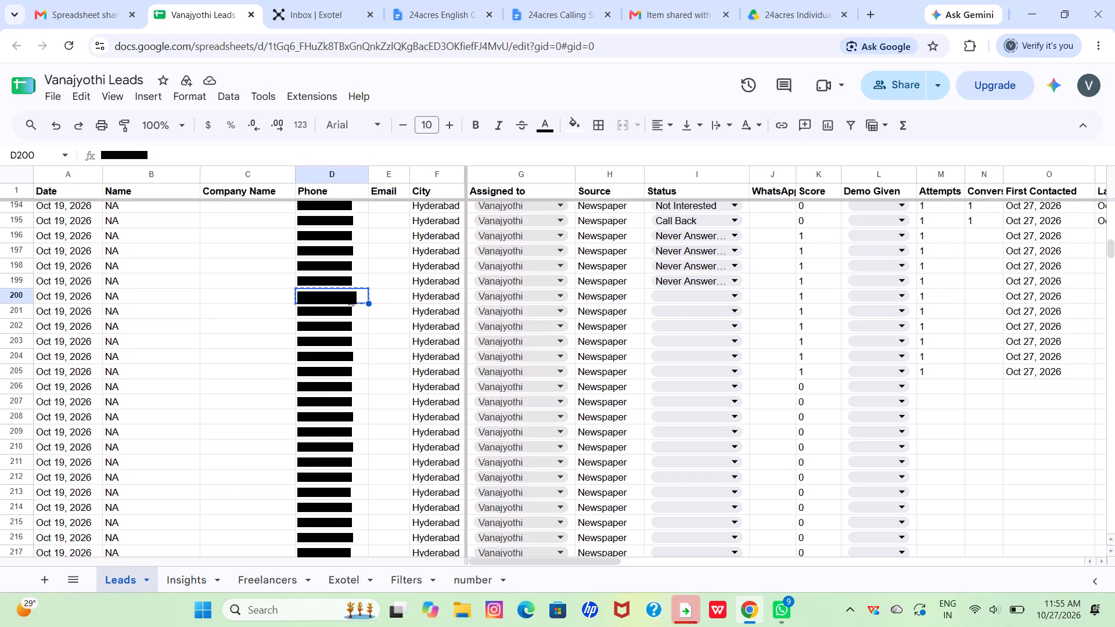
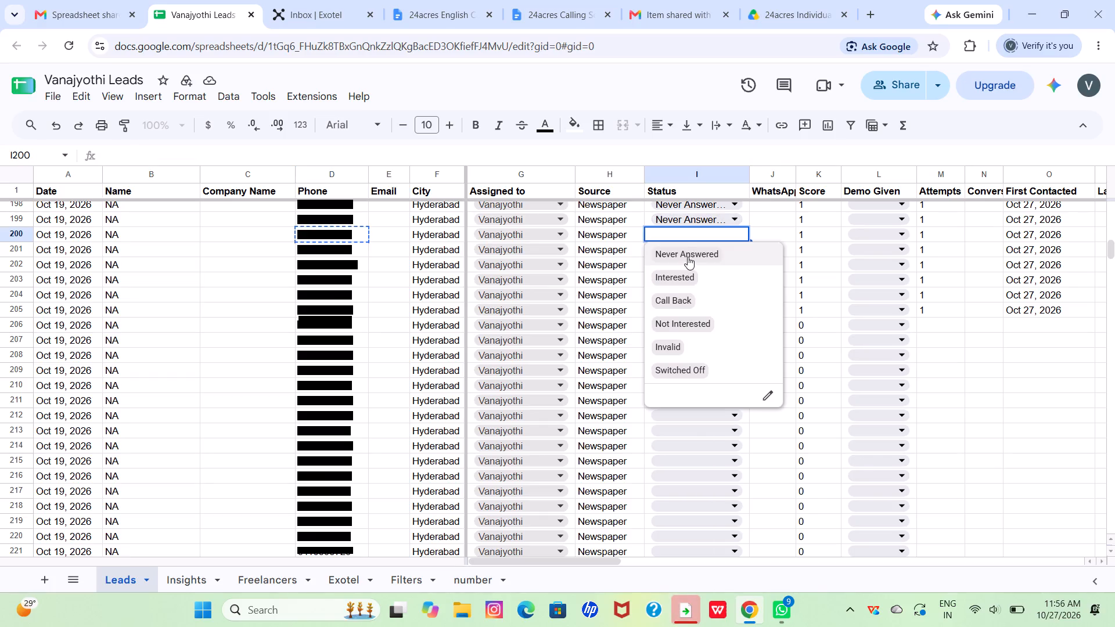
Set the status of the newspaper lead in row 200 to Never Answered.
{"action": "left_click", "coordinate": [688, 257]}
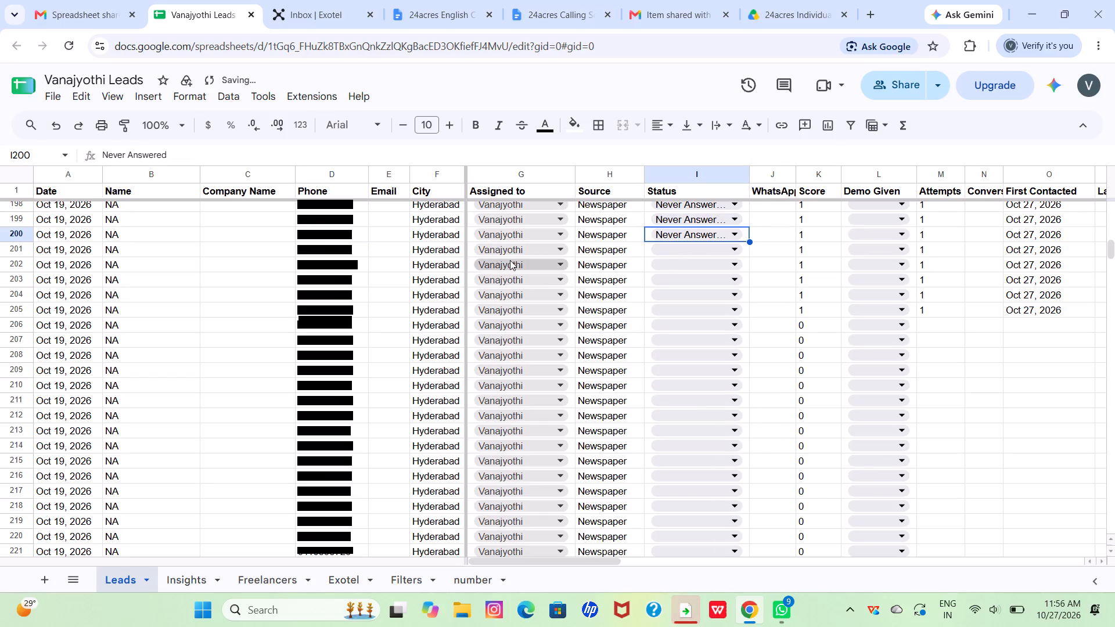
Select the phone number of the newspaper lead in row 201.
{"action": "left_click", "coordinate": [364, 260]}
{"action": "left_click", "coordinate": [358, 256]}
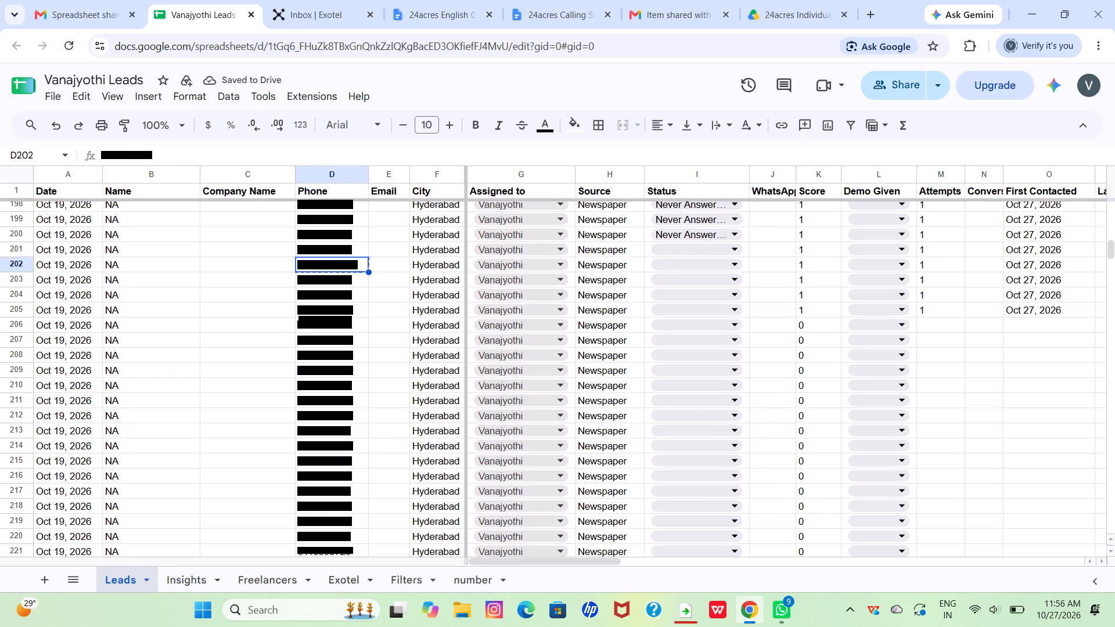
{"action": "left_click", "coordinate": [350, 254]}
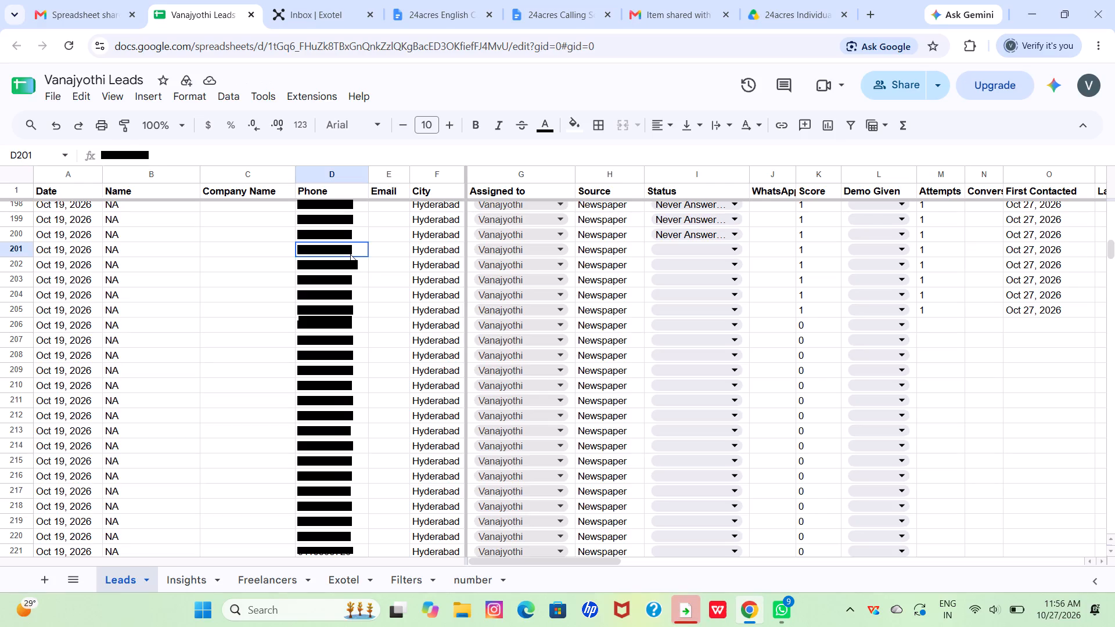
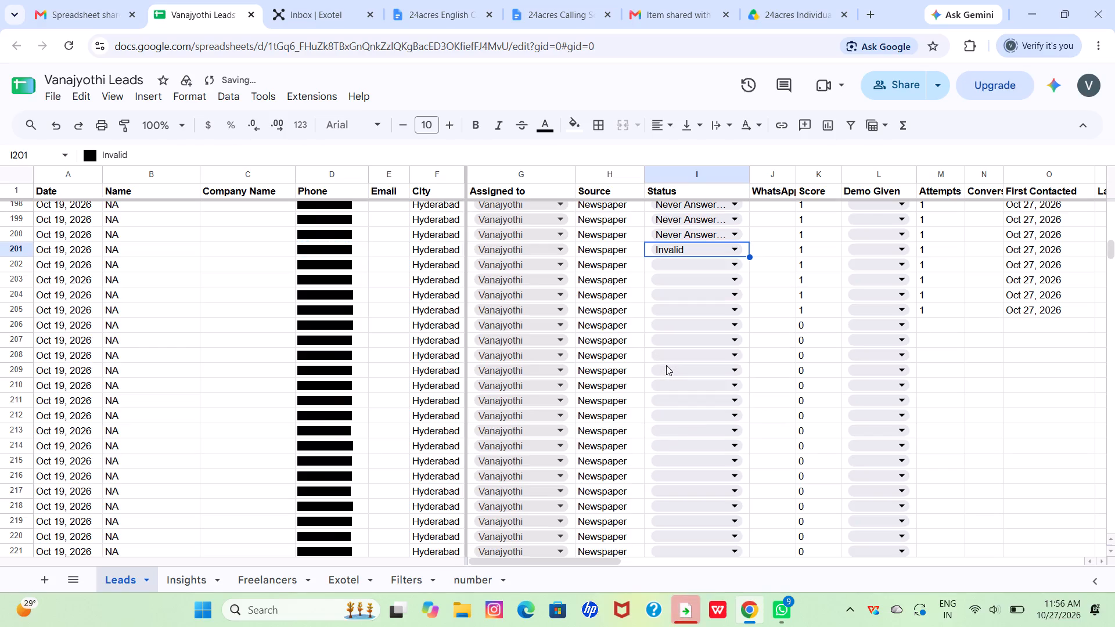
Enter the note "voicemail" for the newspaper lead in row 201.
{"action": "left_click", "coordinate": [993, 254]}
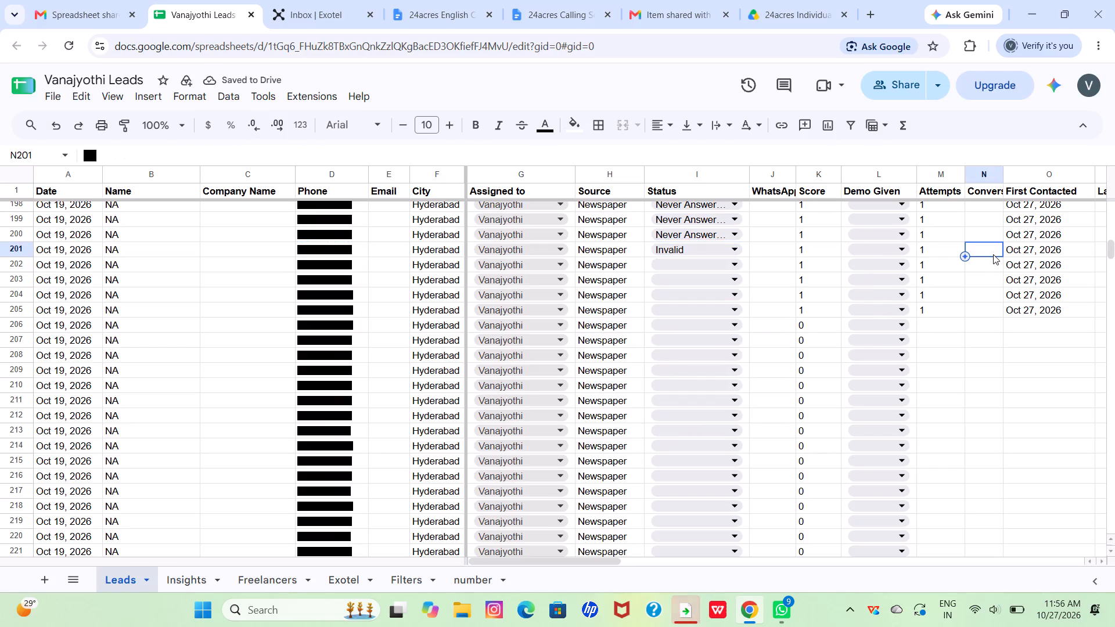
{"action": "left_click", "coordinate": [1058, 253]}
{"action": "scroll", "coordinate": [1058, 253], "scroll_direction": "left", "scroll_amount": 2}
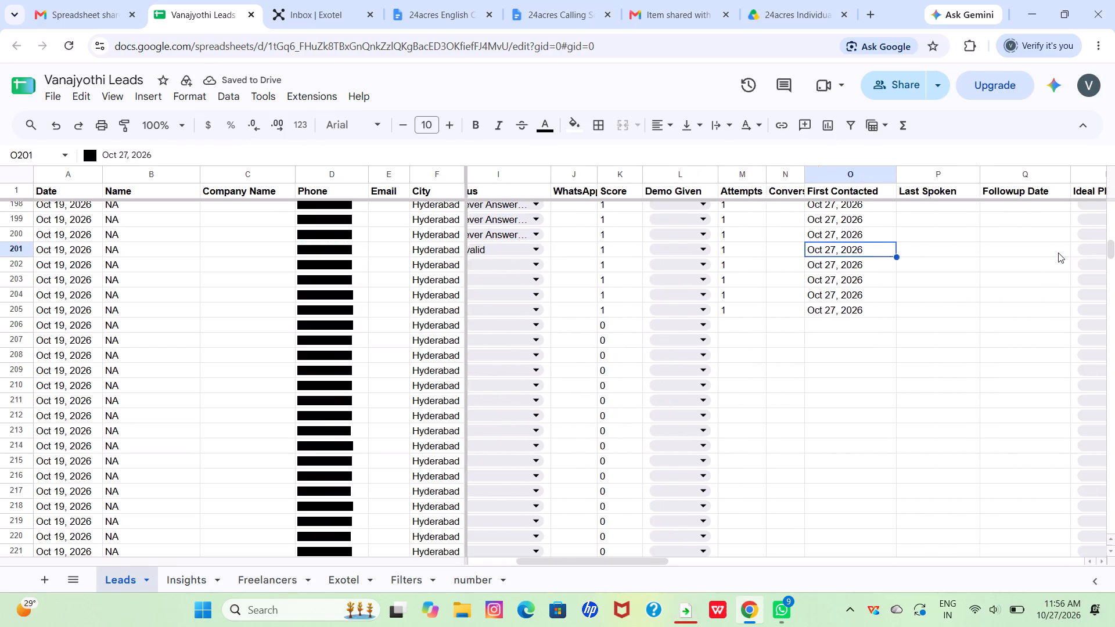
{"action": "scroll", "coordinate": [1058, 253], "scroll_direction": "left", "scroll_amount": 1}
{"action": "left_click", "coordinate": [907, 256]}
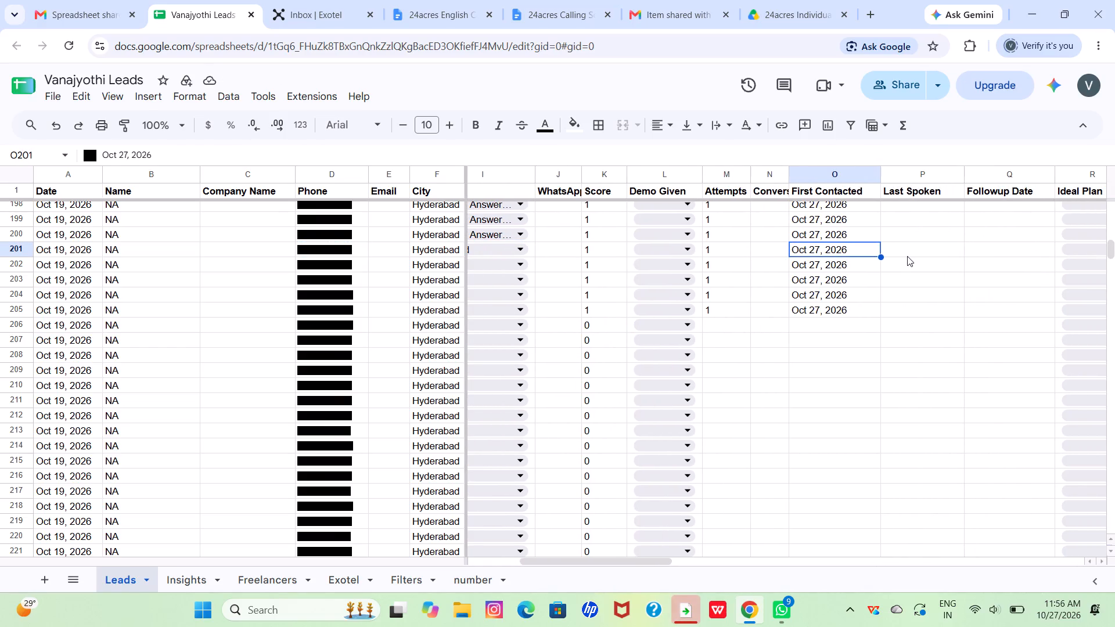
{"action": "scroll", "coordinate": [907, 256], "scroll_direction": "left", "scroll_amount": 6}
{"action": "scroll", "coordinate": [907, 256], "scroll_direction": "right", "scroll_amount": 1}
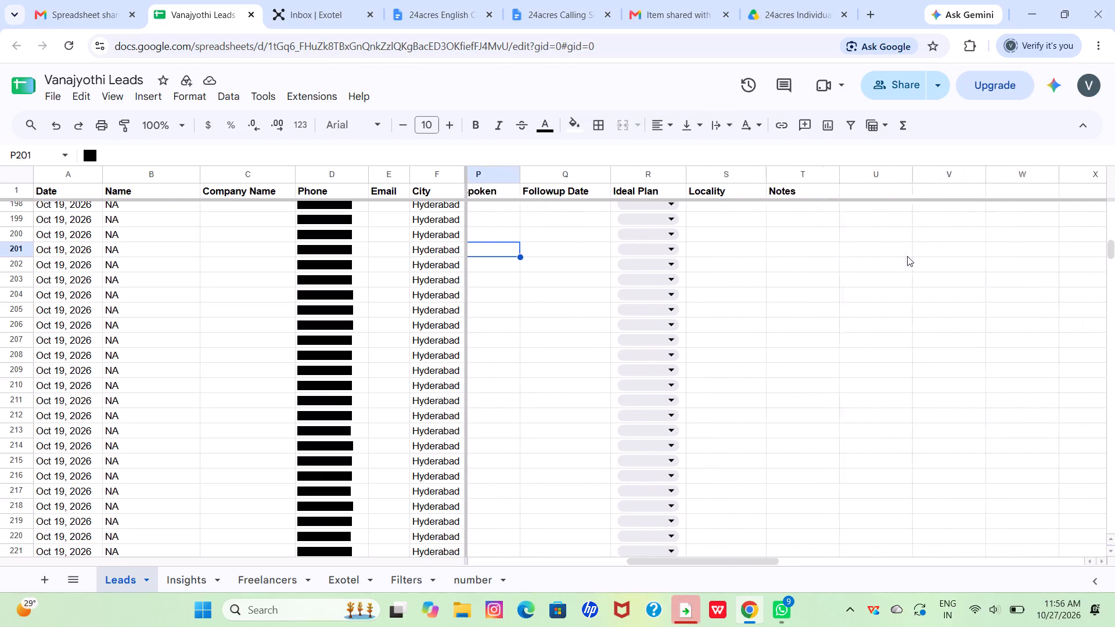
{"action": "scroll", "coordinate": [907, 256], "scroll_direction": "right", "scroll_amount": 1}
{"action": "left_click", "coordinate": [877, 256]}
{"action": "type", "text": "voicemaik"}
{"action": "key", "text": "BackSpace"}
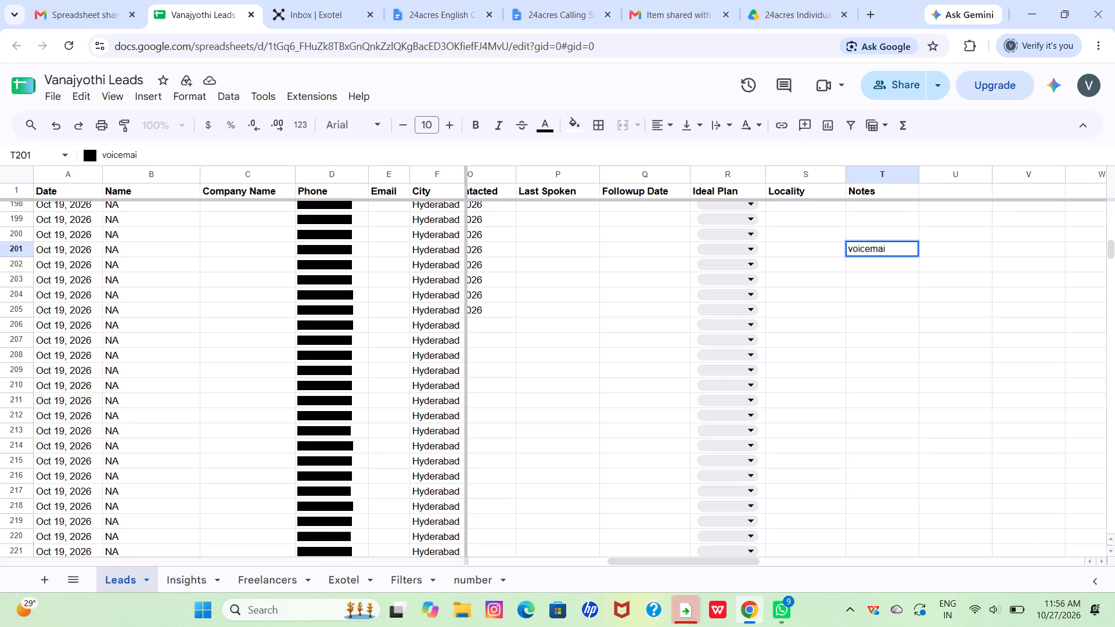
{"action": "key", "text": "l"}
{"action": "key", "text": "Return"}
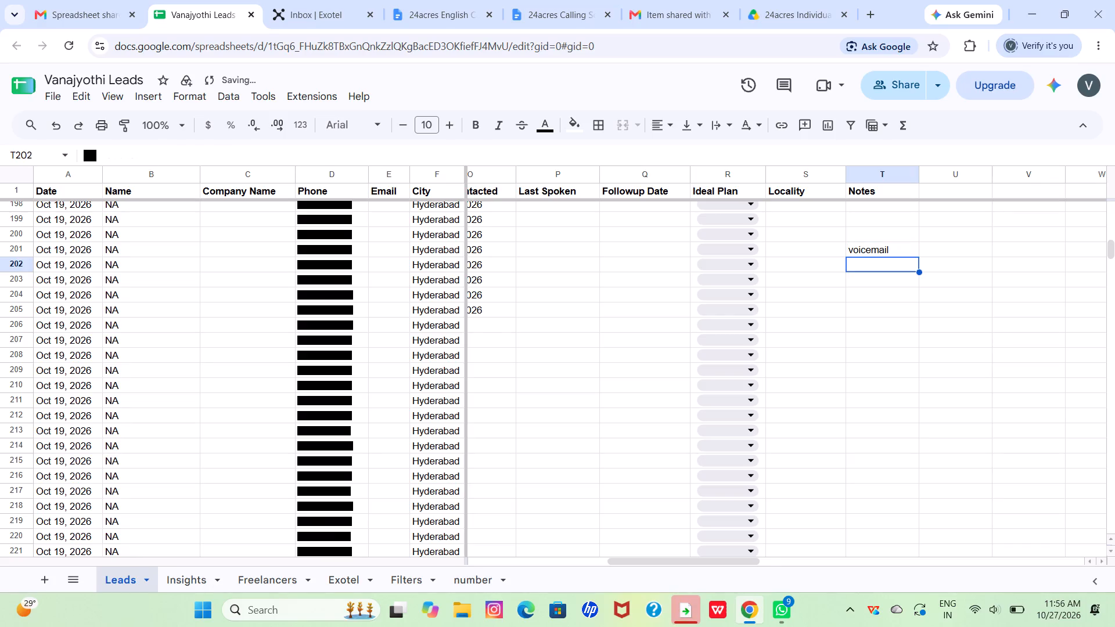
Select the phone number of the newspaper lead in row 202.
{"action": "scroll", "coordinate": [877, 256], "scroll_direction": "right", "scroll_amount": 3}
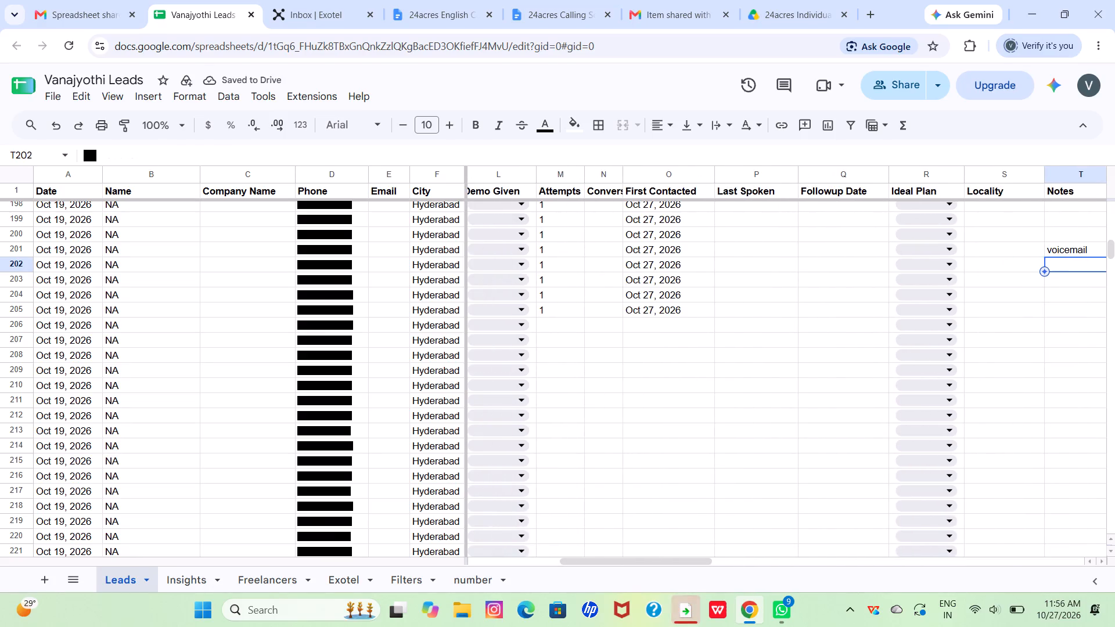
{"action": "scroll", "coordinate": [877, 256], "scroll_direction": "right", "scroll_amount": 7}
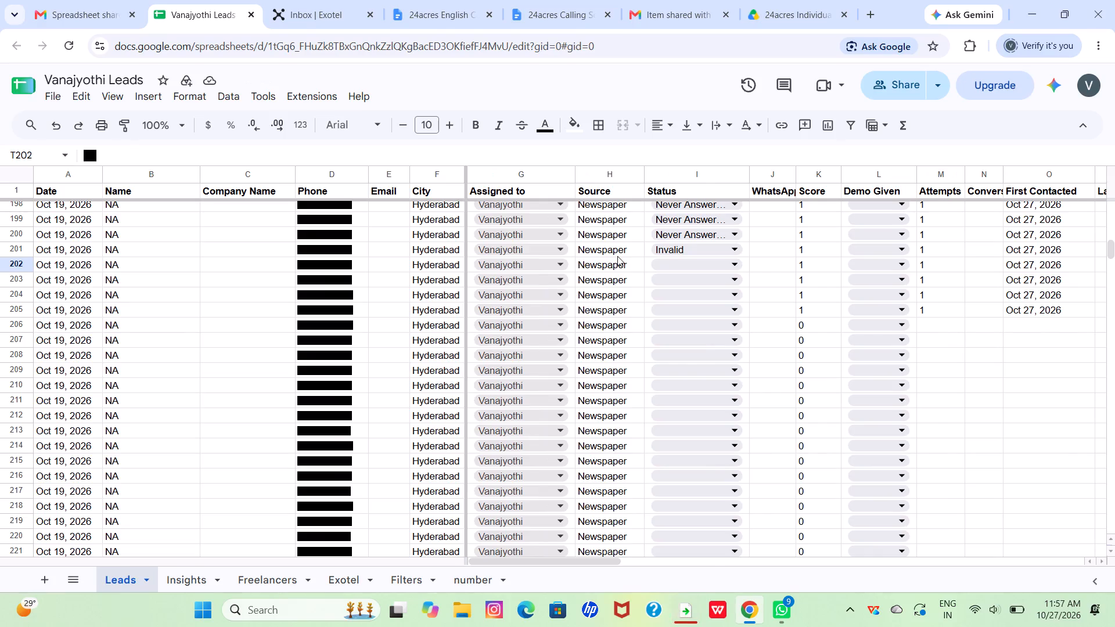
{"action": "left_click", "coordinate": [332, 273]}
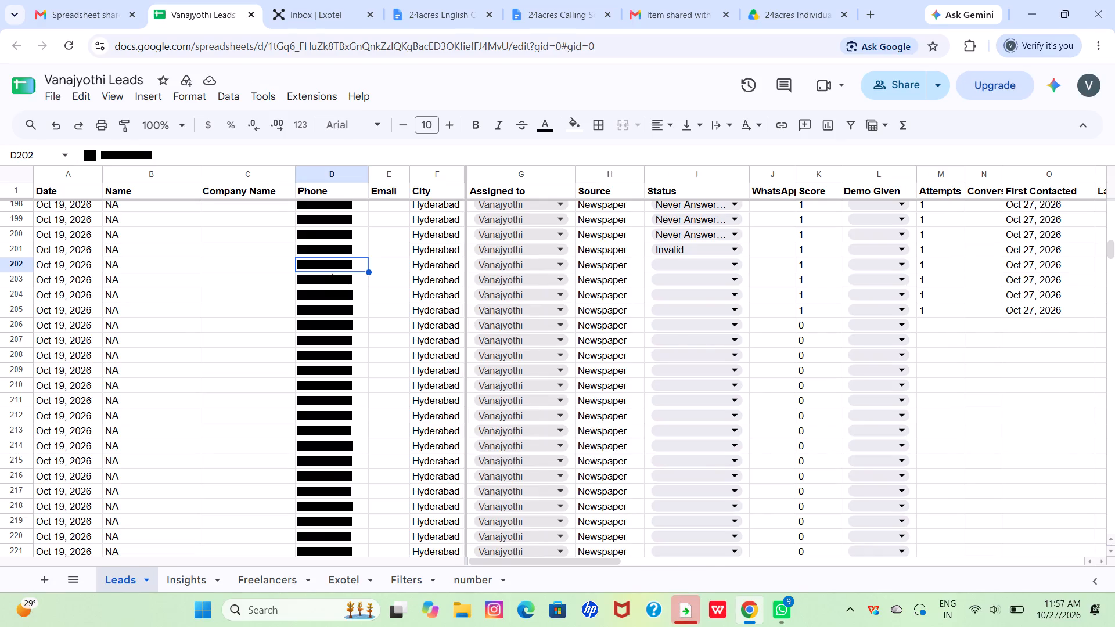
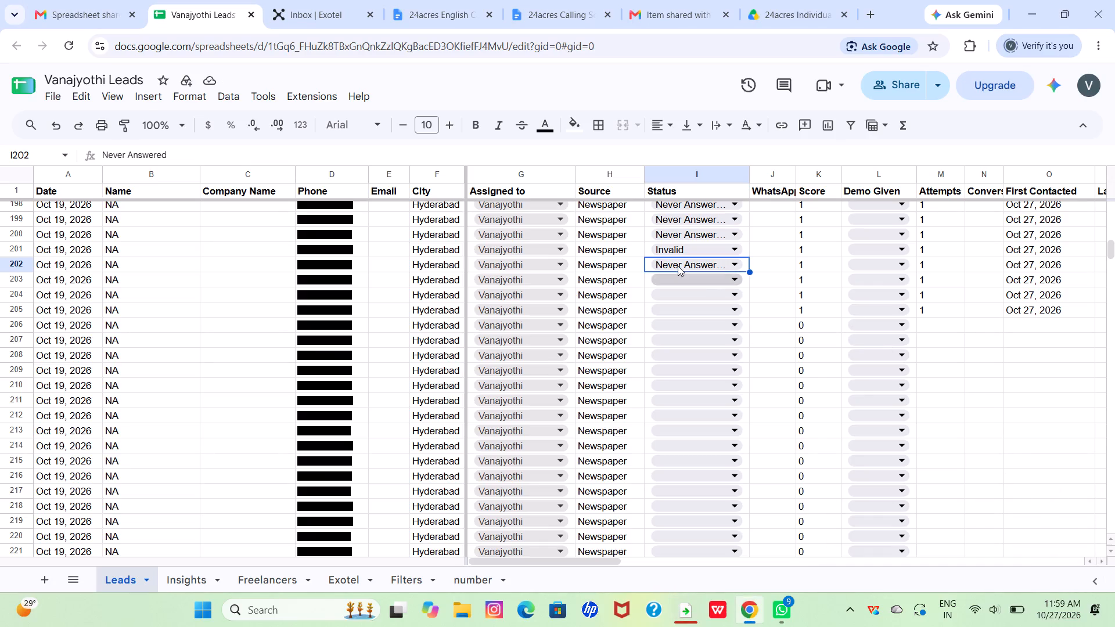
Copy the phone number of the newspaper lead in row 203.
{"action": "left_click", "coordinate": [343, 276]}
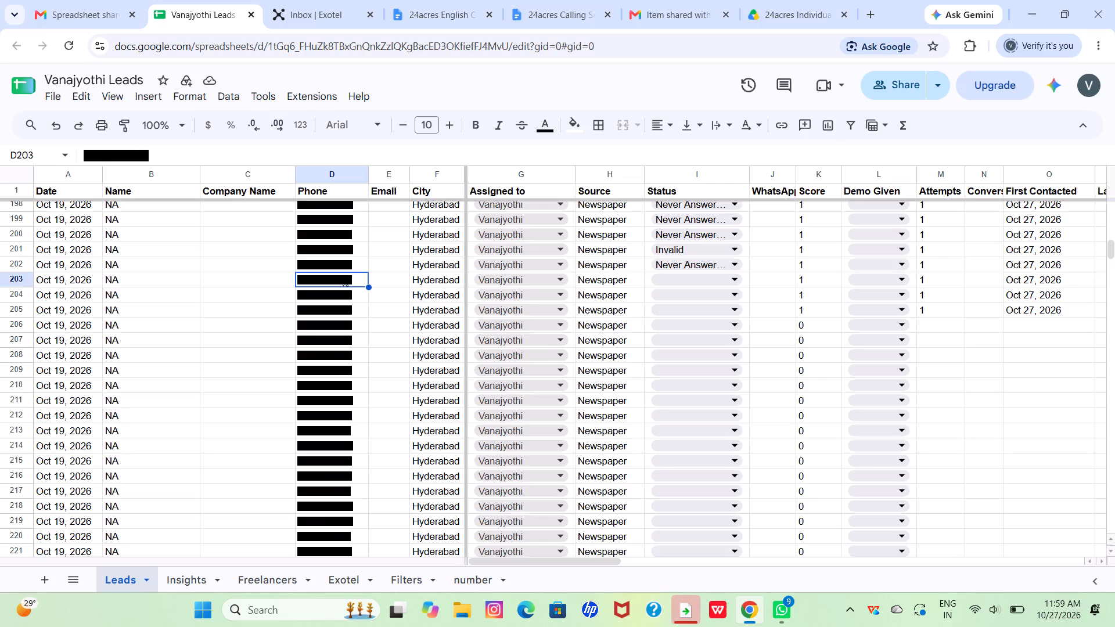
{"action": "key", "text": "ctrl+c"}
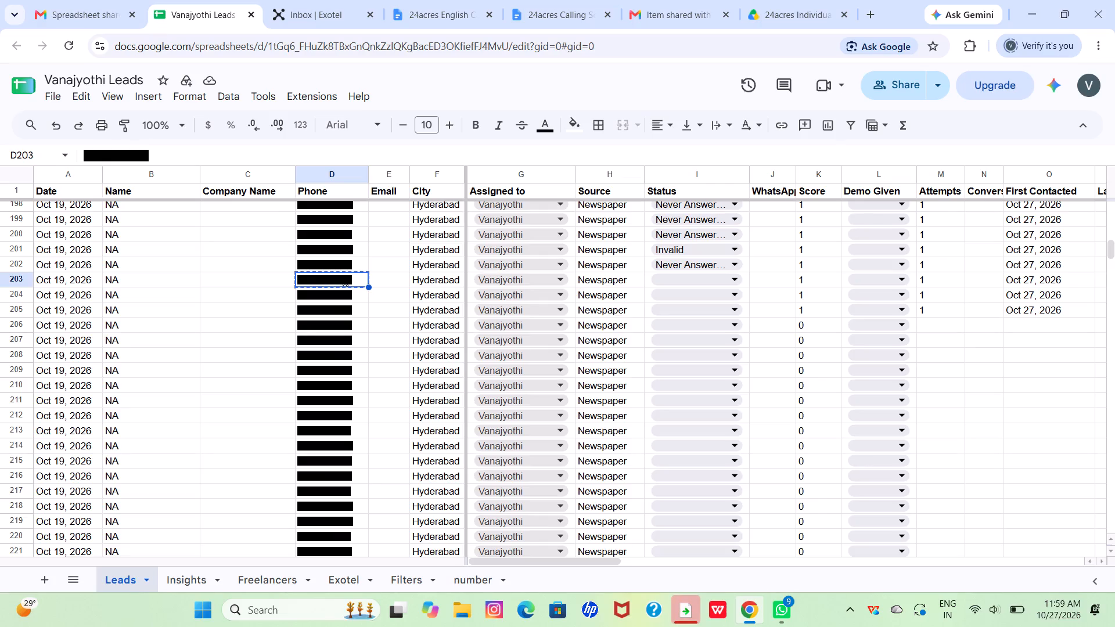
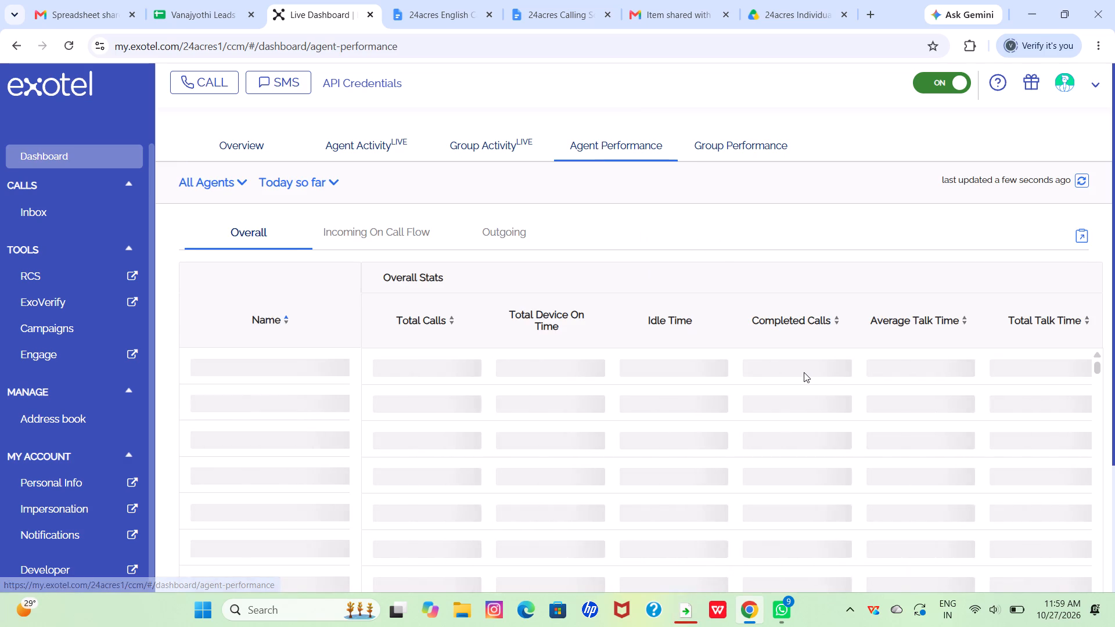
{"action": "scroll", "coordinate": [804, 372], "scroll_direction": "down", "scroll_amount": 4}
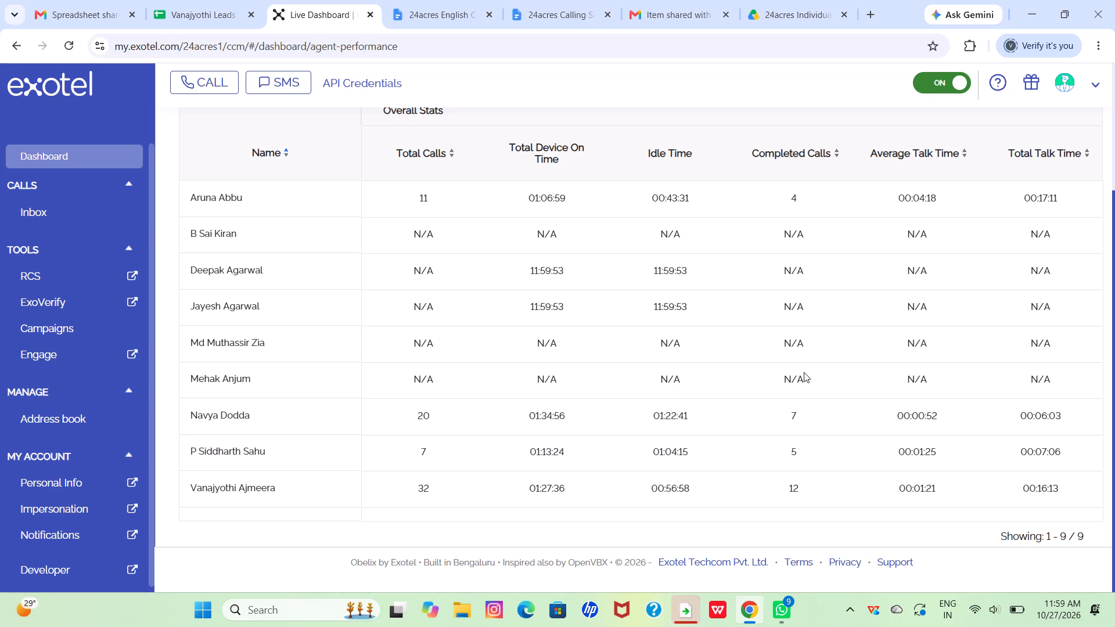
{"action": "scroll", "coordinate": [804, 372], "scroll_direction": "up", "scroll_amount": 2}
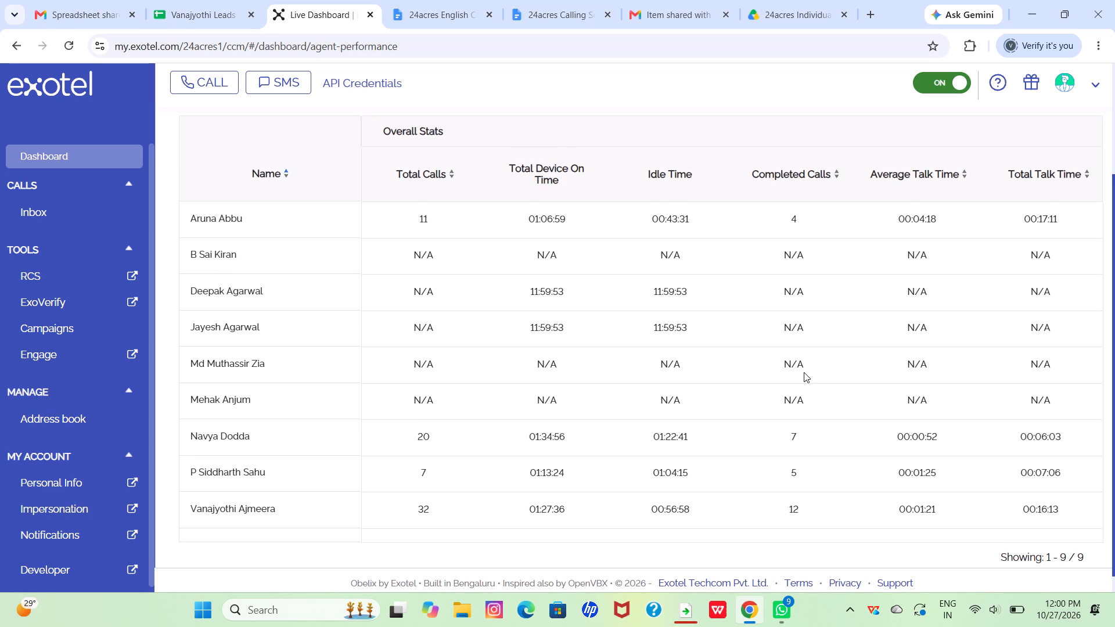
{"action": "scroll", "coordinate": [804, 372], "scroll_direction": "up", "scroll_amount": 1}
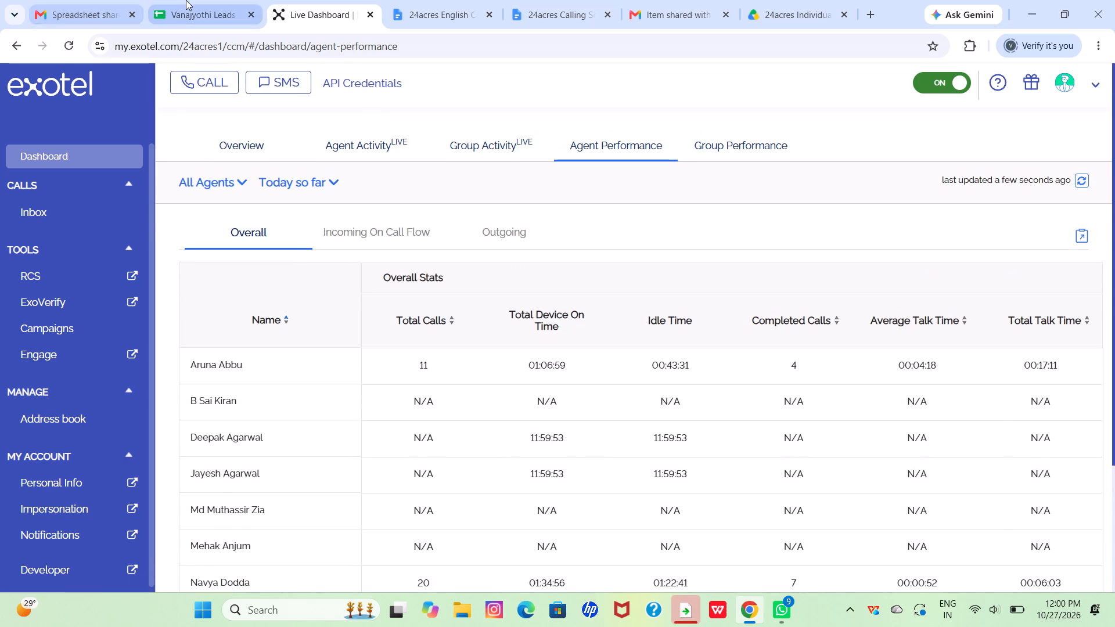
In the Vanajyothi Leads sheet, set the status of the newspaper lead in row 203 to Never Answered.
{"action": "left_click", "coordinate": [187, 0]}
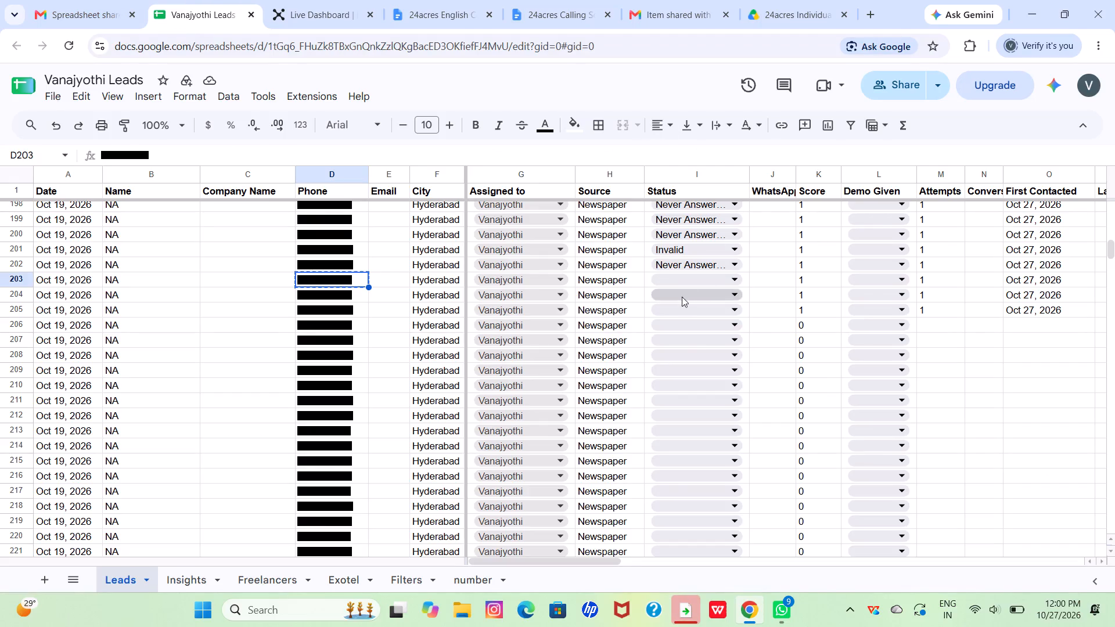
{"action": "left_click", "coordinate": [682, 273]}
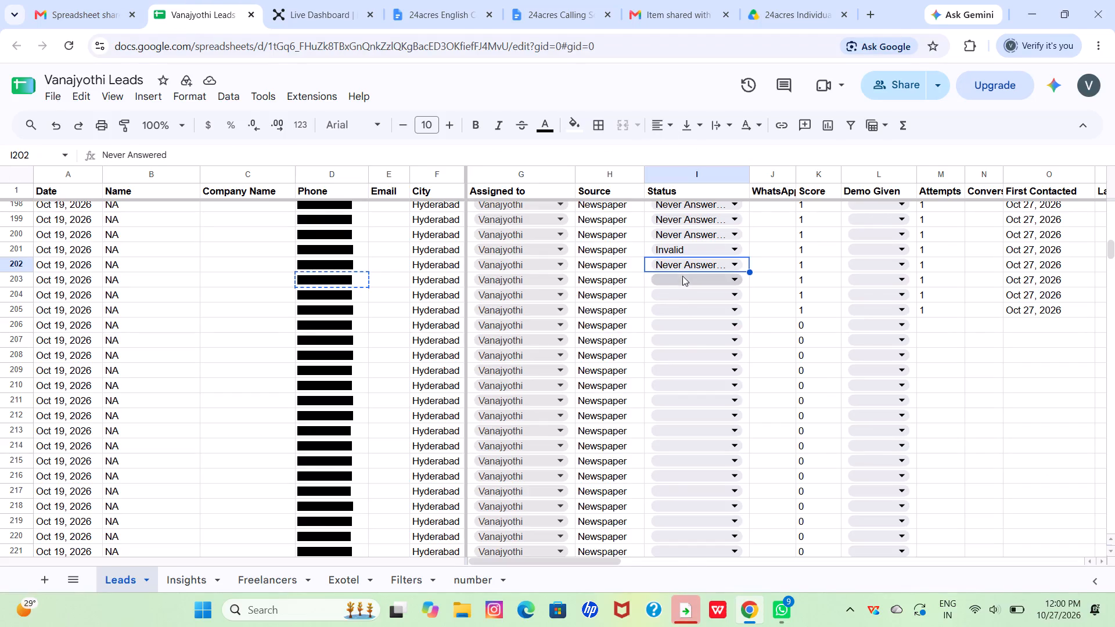
{"action": "left_click", "coordinate": [686, 280]}
{"action": "left_click", "coordinate": [693, 299]}
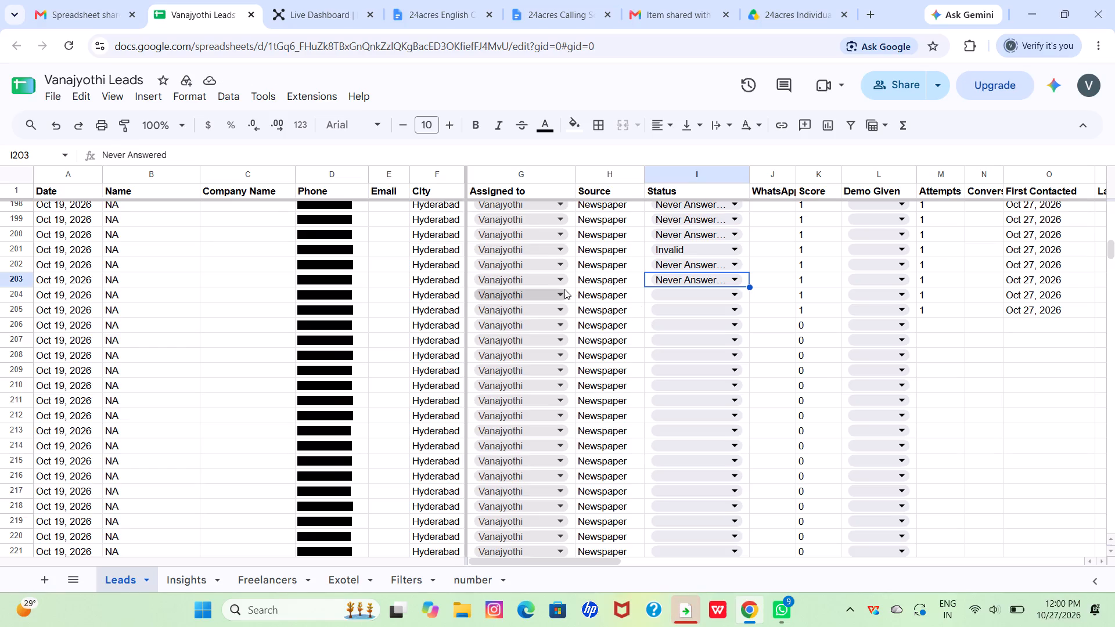
Copy the phone number of the newspaper lead in row 204 and switch to the Exotel dashboard.
{"action": "left_click", "coordinate": [354, 294]}
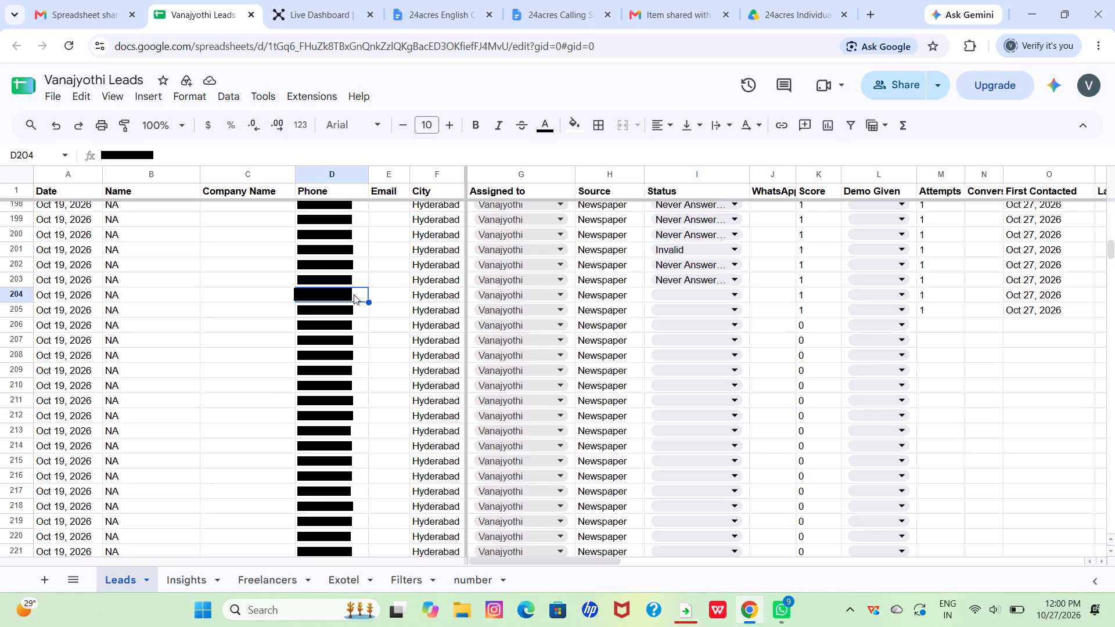
{"action": "key", "text": "ctrl+c"}
{"action": "left_click", "coordinate": [304, 0]}
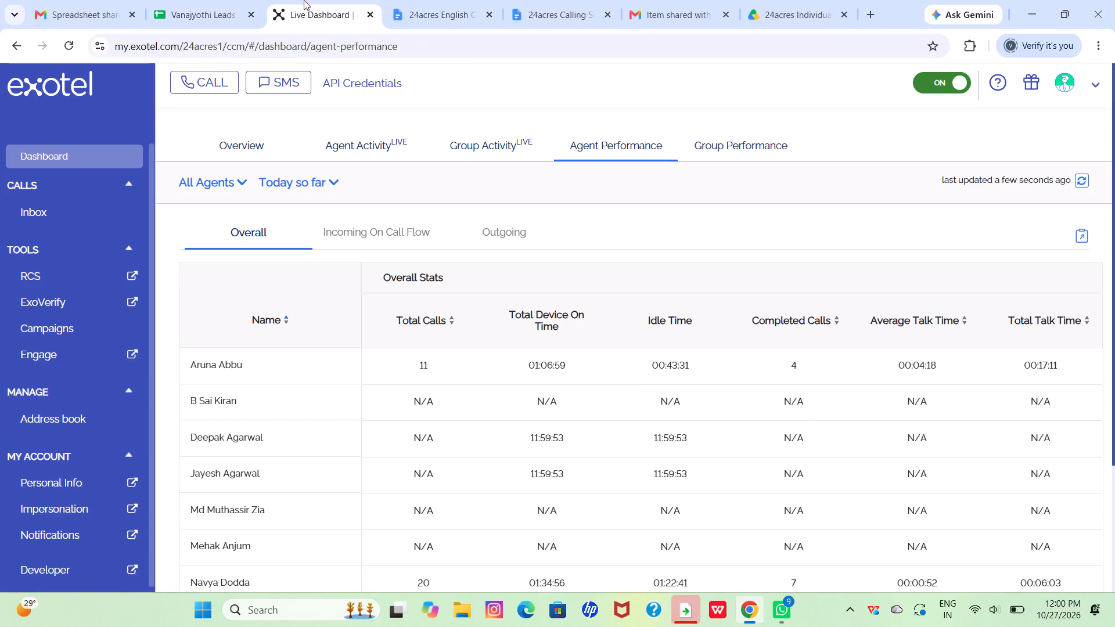
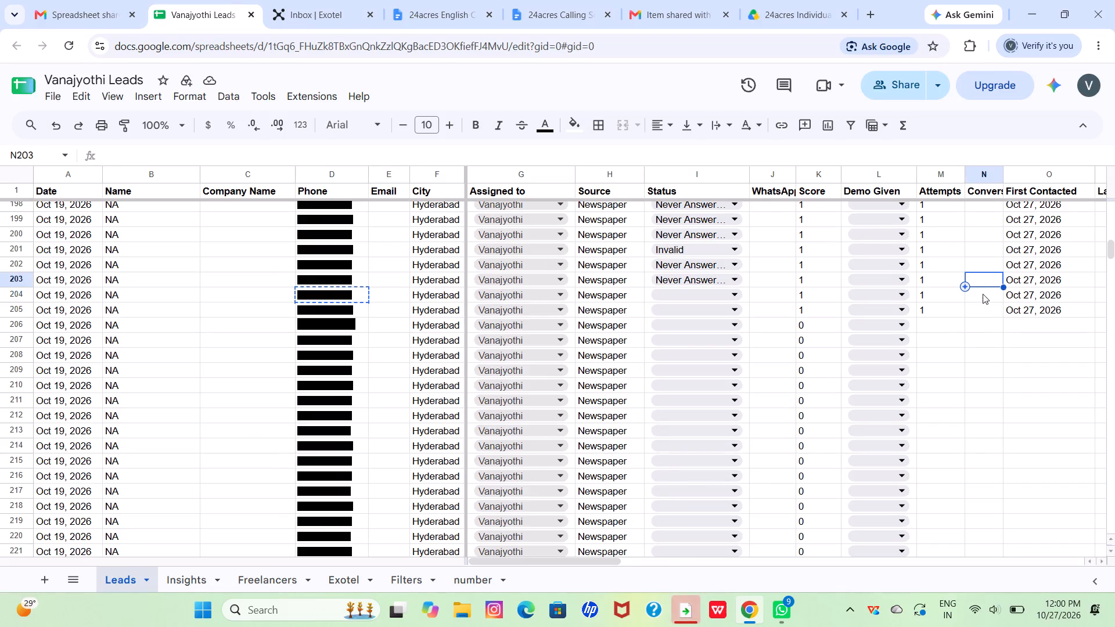
Set the status of the newspaper lead in row 204 of the Leads sheet to Never Answered.
{"action": "left_click", "coordinate": [983, 296]}
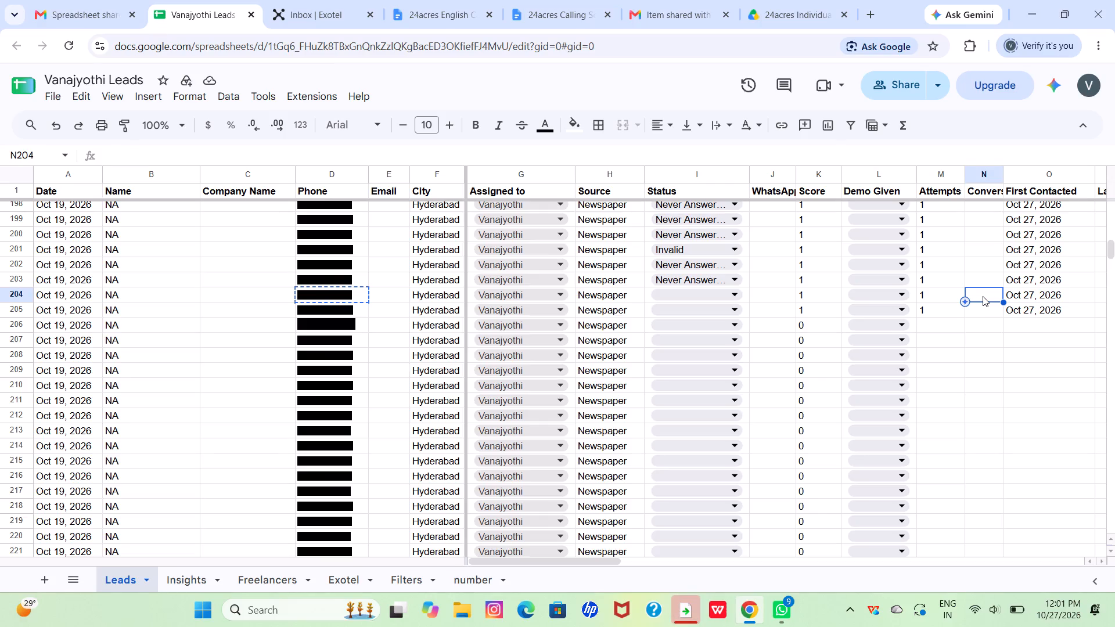
{"action": "left_click", "coordinate": [678, 296]}
{"action": "left_click", "coordinate": [680, 311]}
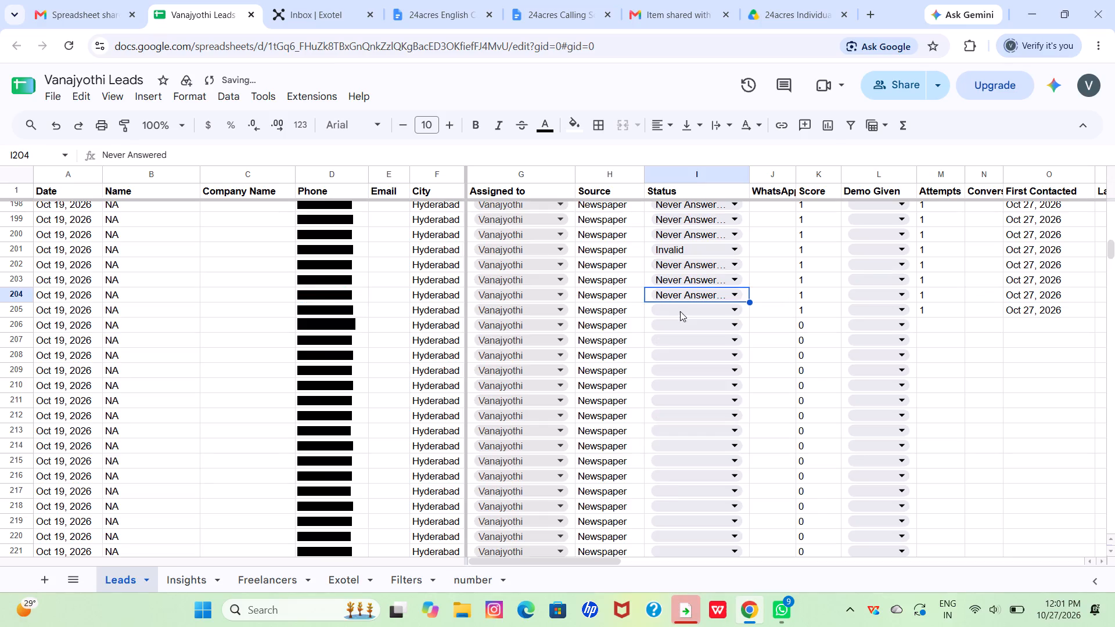
Copy the phone number of the newspaper lead in row 205.
{"action": "left_click", "coordinate": [347, 313]}
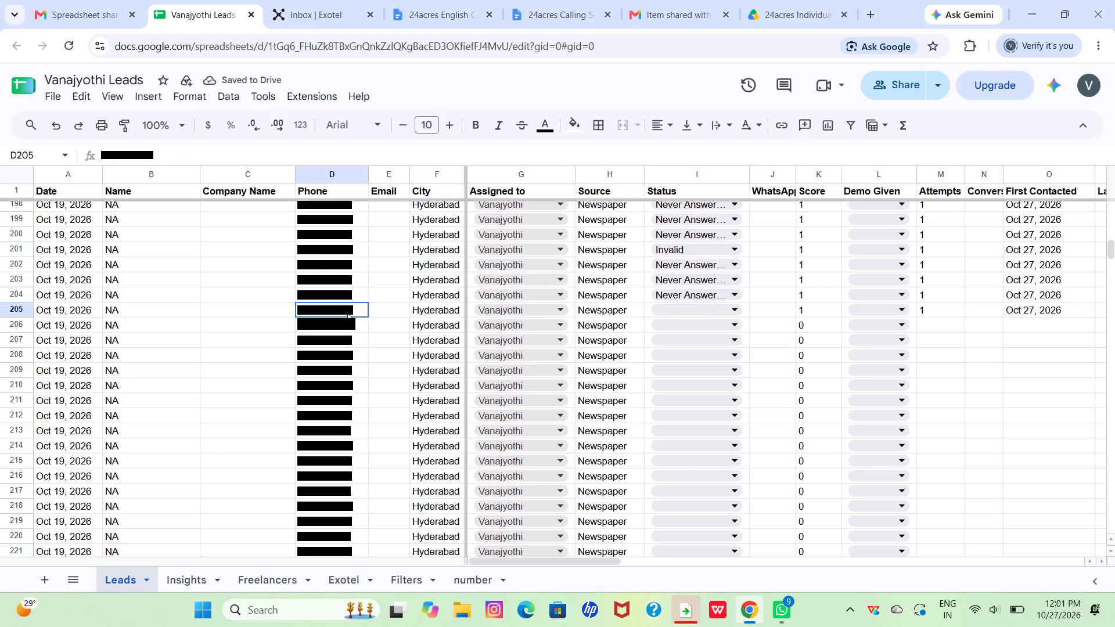
{"action": "key", "text": "ctrl+c"}
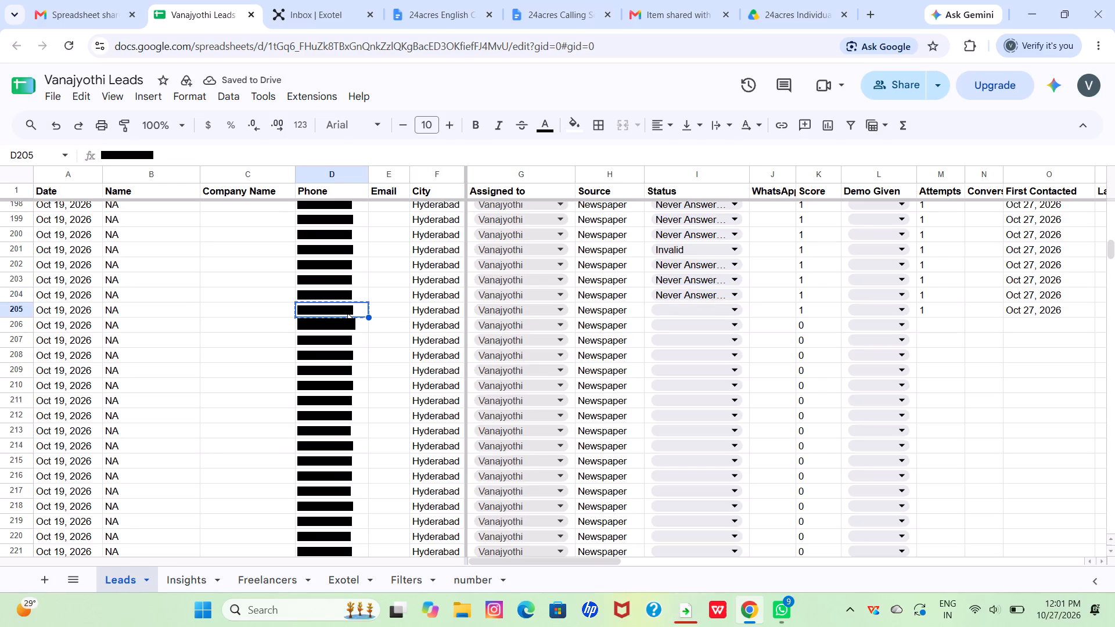
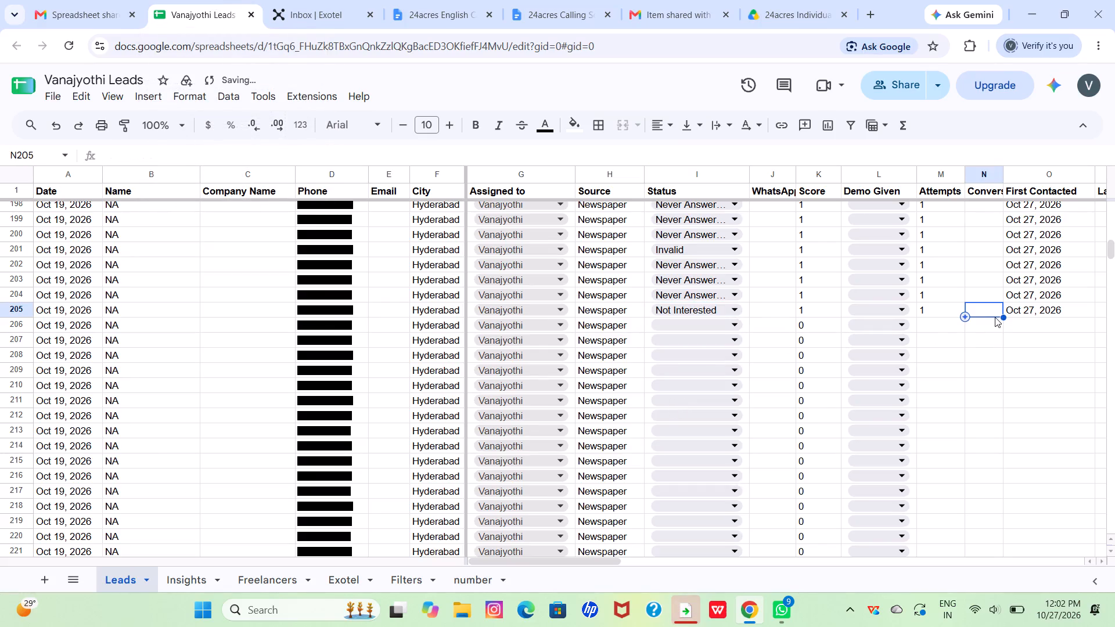
For the lead in row 205, enter 1 conversation and copy the first-contacted date Oct 27, 2026 into Last Spoken.
{"action": "key", "text": "1"}
{"action": "left_click", "coordinate": [1042, 309]}
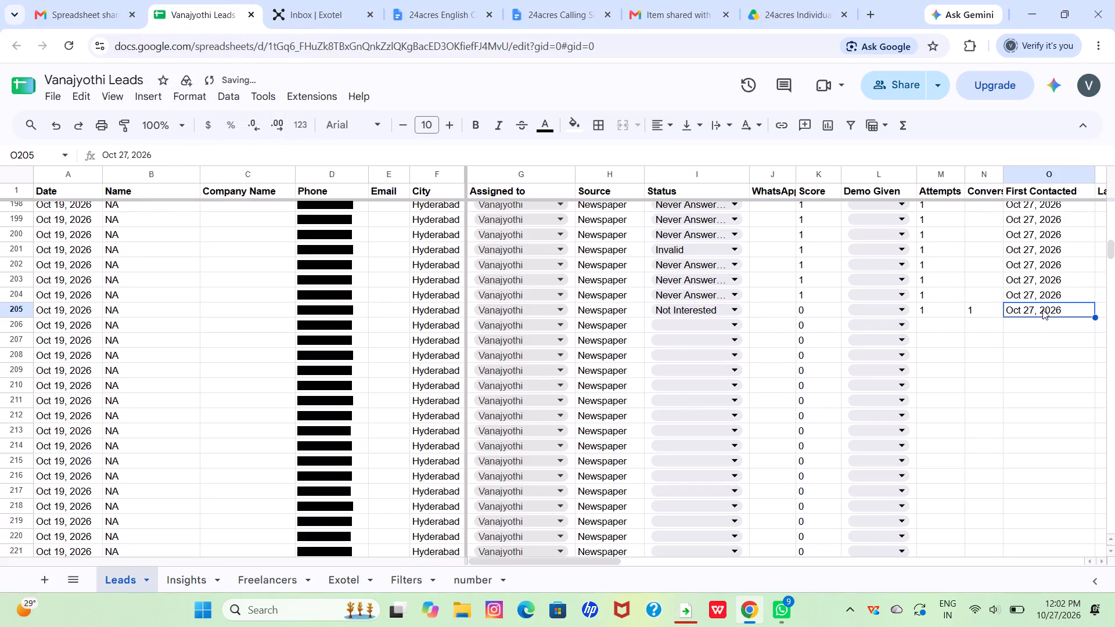
{"action": "key", "text": "ctrl+c"}
{"action": "scroll", "coordinate": [1042, 309], "scroll_direction": "left", "scroll_amount": 1}
{"action": "left_click", "coordinate": [1042, 309]}
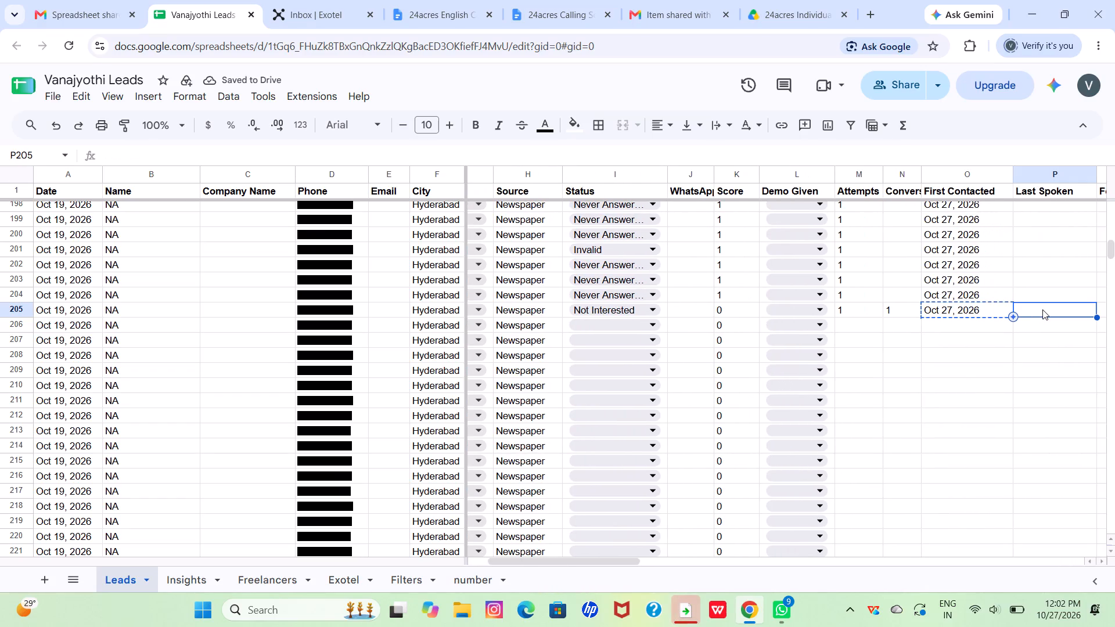
{"action": "key", "text": "ctrl+v"}
Copy the note "dont have any properties for sale or rent" from row 194 into the Notes cell of row 205.
{"action": "scroll", "coordinate": [1042, 309], "scroll_direction": "left", "scroll_amount": 7}
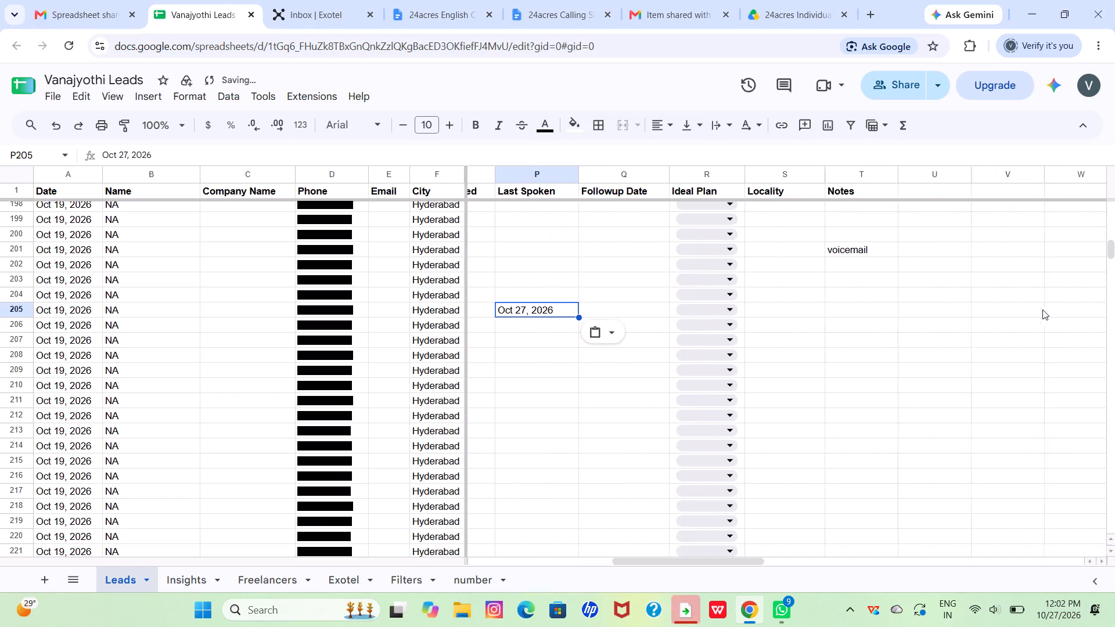
{"action": "scroll", "coordinate": [1042, 309], "scroll_direction": "right", "scroll_amount": 1}
{"action": "scroll", "coordinate": [1042, 309], "scroll_direction": "up", "scroll_amount": 1}
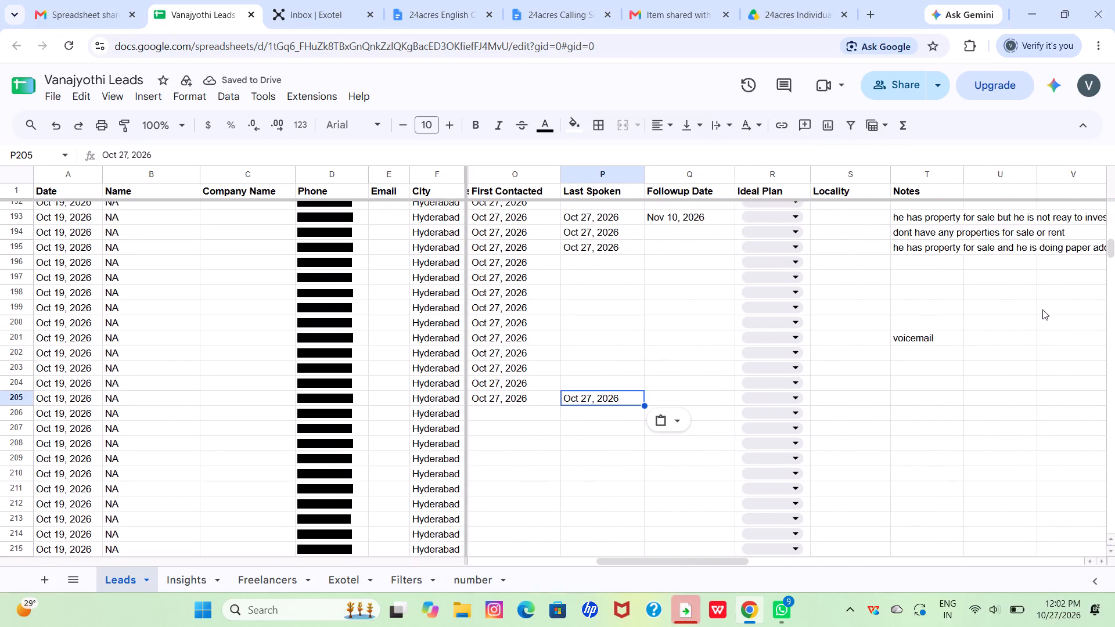
{"action": "scroll", "coordinate": [981, 284], "scroll_direction": "up", "scroll_amount": 1}
{"action": "left_click", "coordinate": [905, 260]}
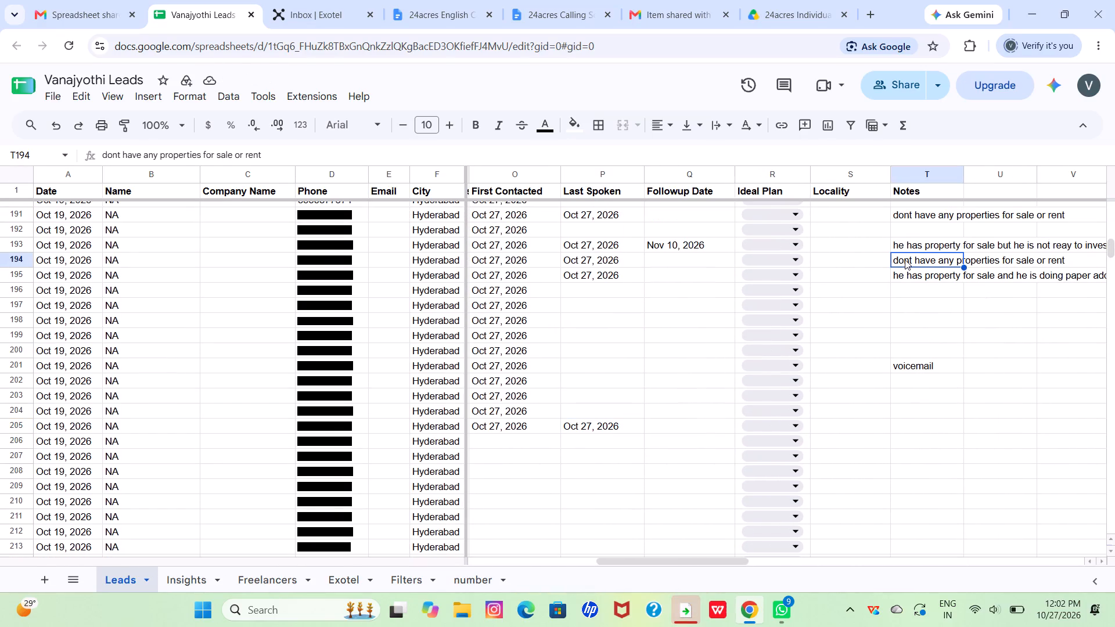
{"action": "key", "text": "ctrl+c"}
{"action": "scroll", "coordinate": [905, 260], "scroll_direction": "down", "scroll_amount": 2}
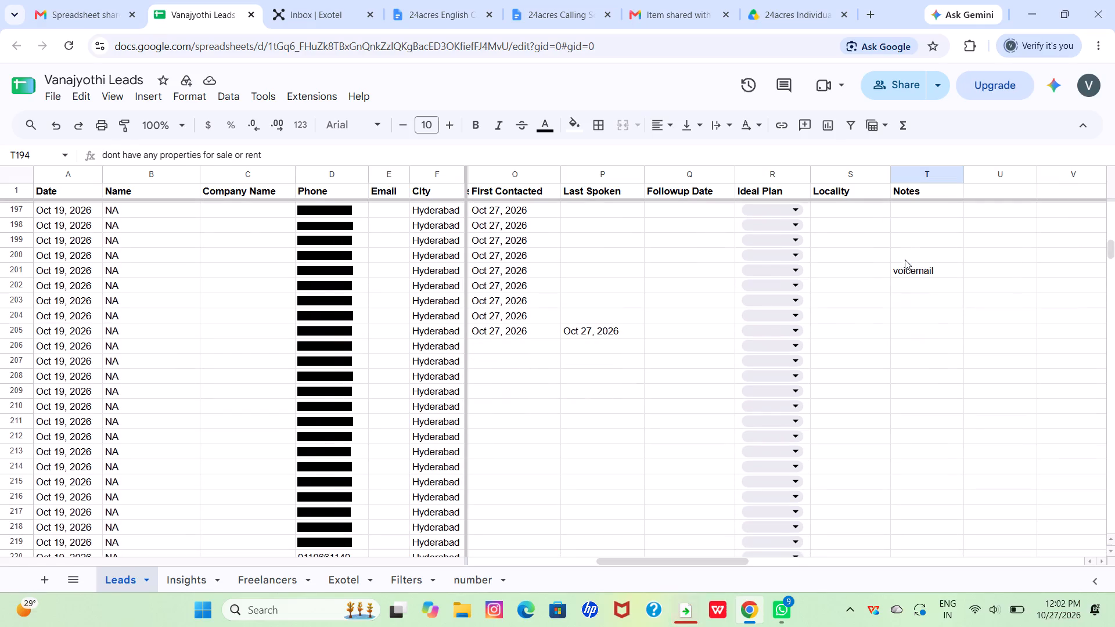
{"action": "left_click", "coordinate": [911, 333]}
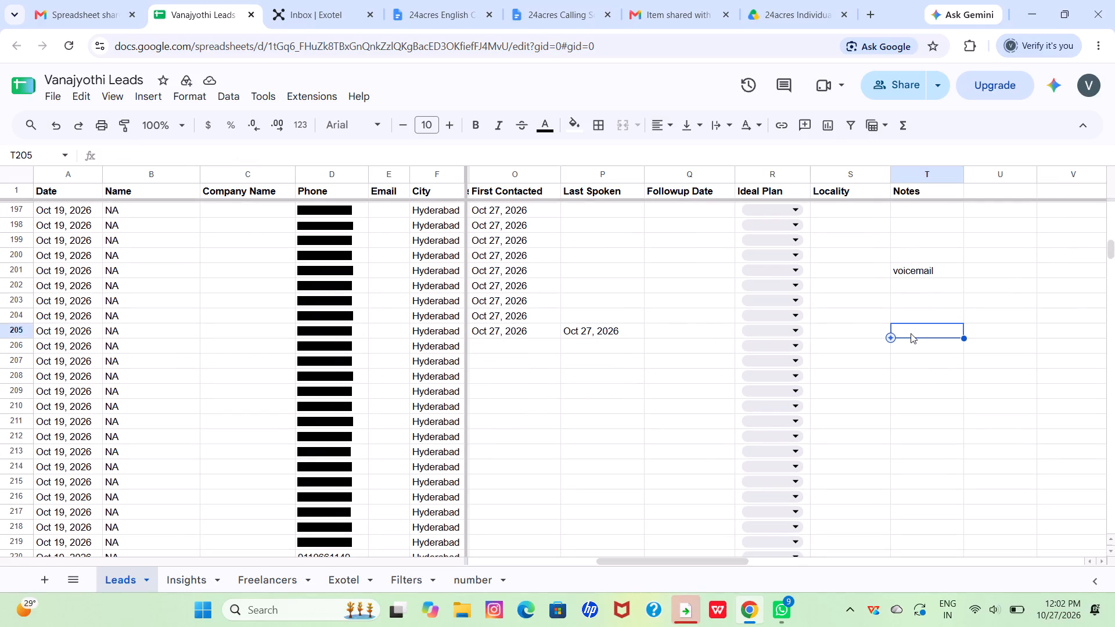
{"action": "key", "text": "ctrl+v"}
{"action": "left_click", "coordinate": [920, 346]}
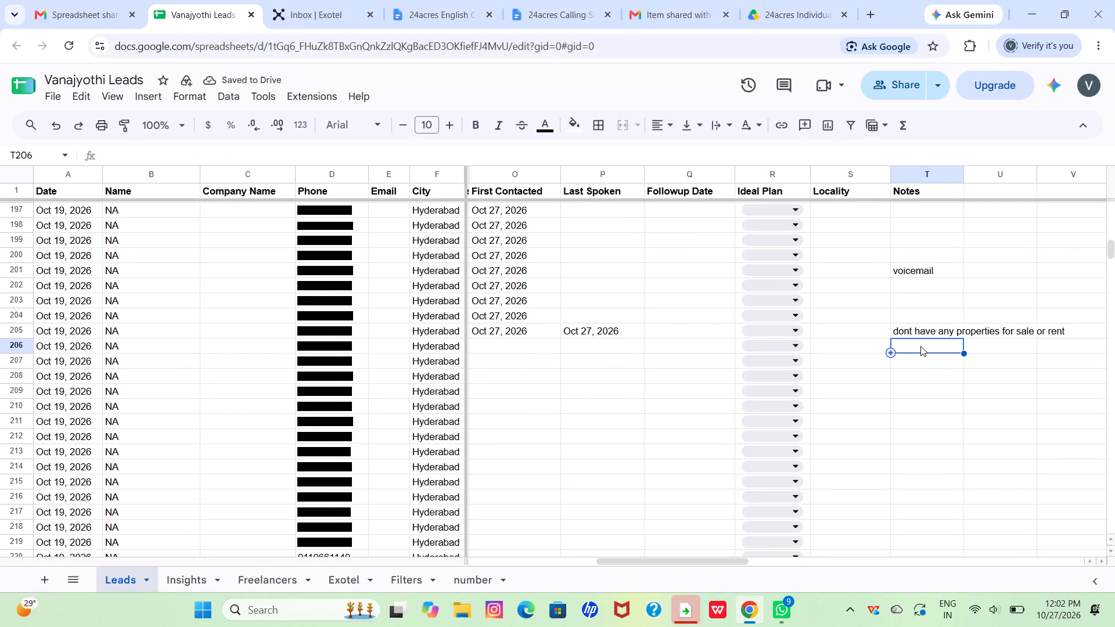
Enter 1 in the Attempts column for each newspaper lead in rows 206 to 210.
{"action": "scroll", "coordinate": [920, 346], "scroll_direction": "right", "scroll_amount": 7}
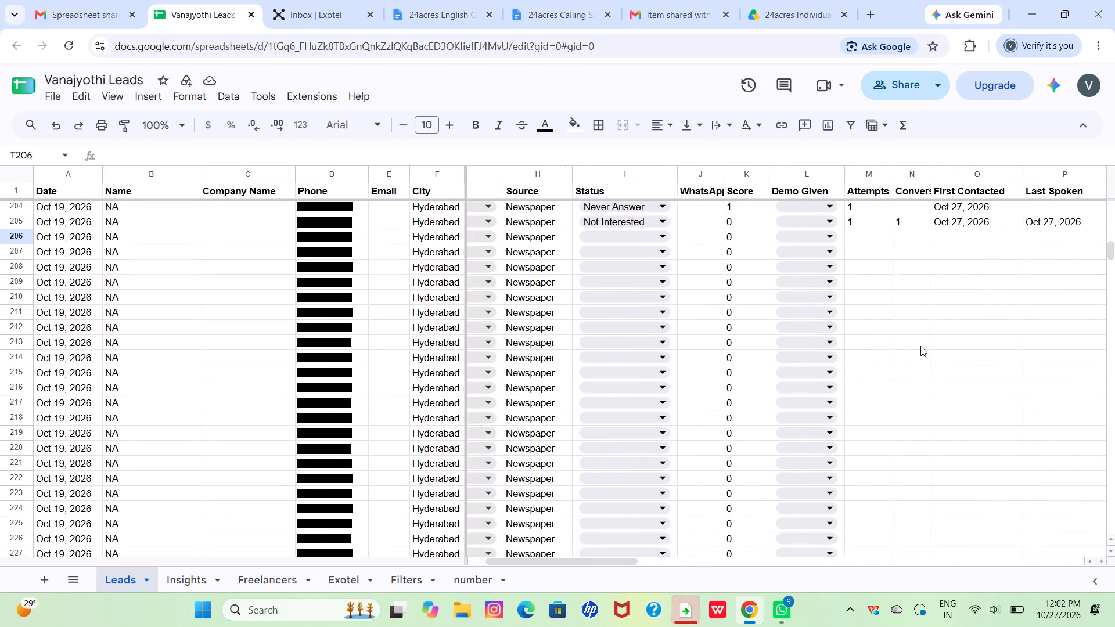
{"action": "scroll", "coordinate": [920, 346], "scroll_direction": "right", "scroll_amount": 2}
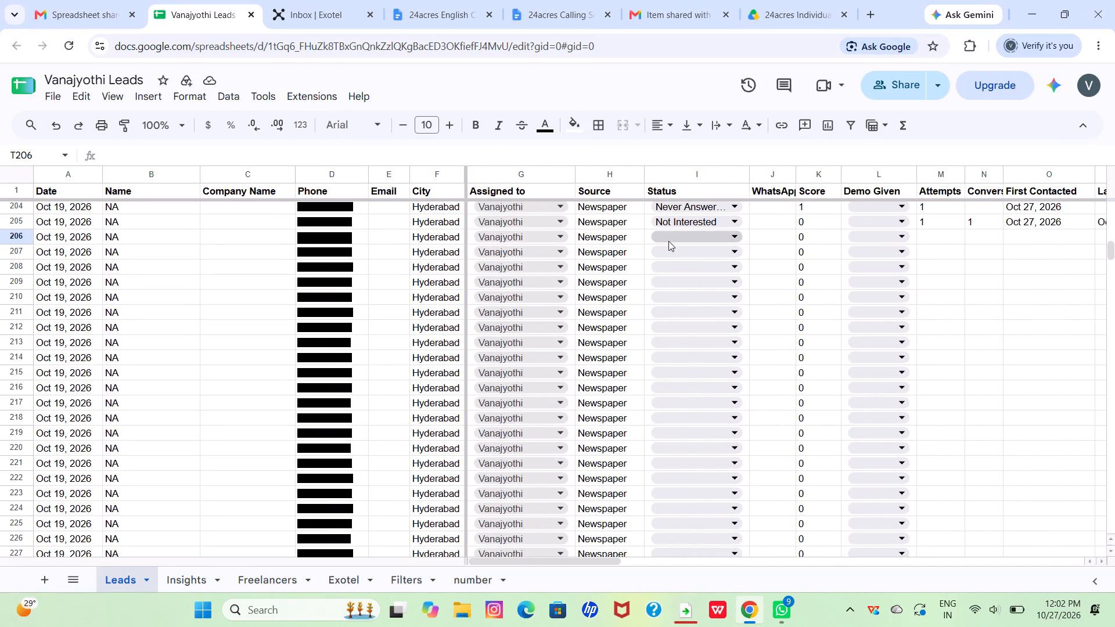
{"action": "left_click", "coordinate": [936, 240]}
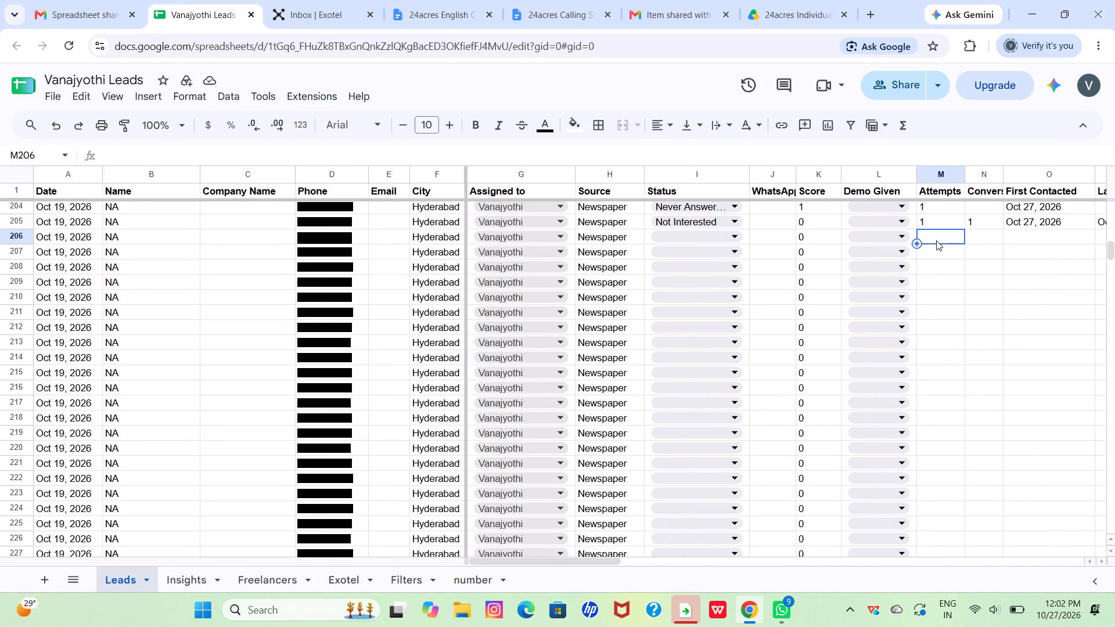
{"action": "key", "text": "1"}
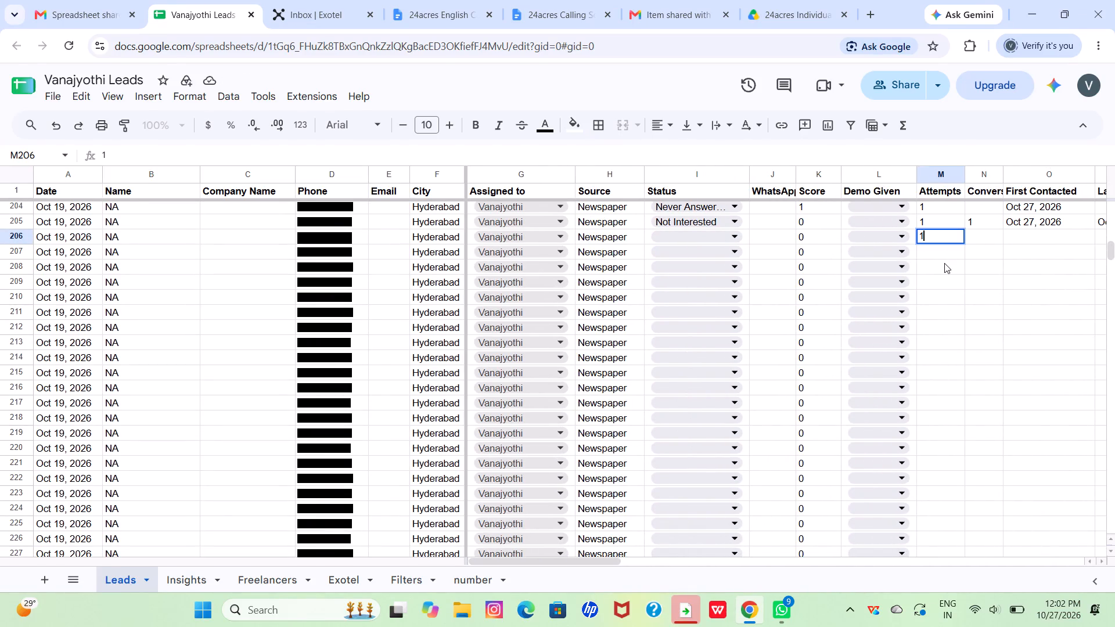
{"action": "left_click", "coordinate": [944, 262]}
{"action": "key", "text": "1"}
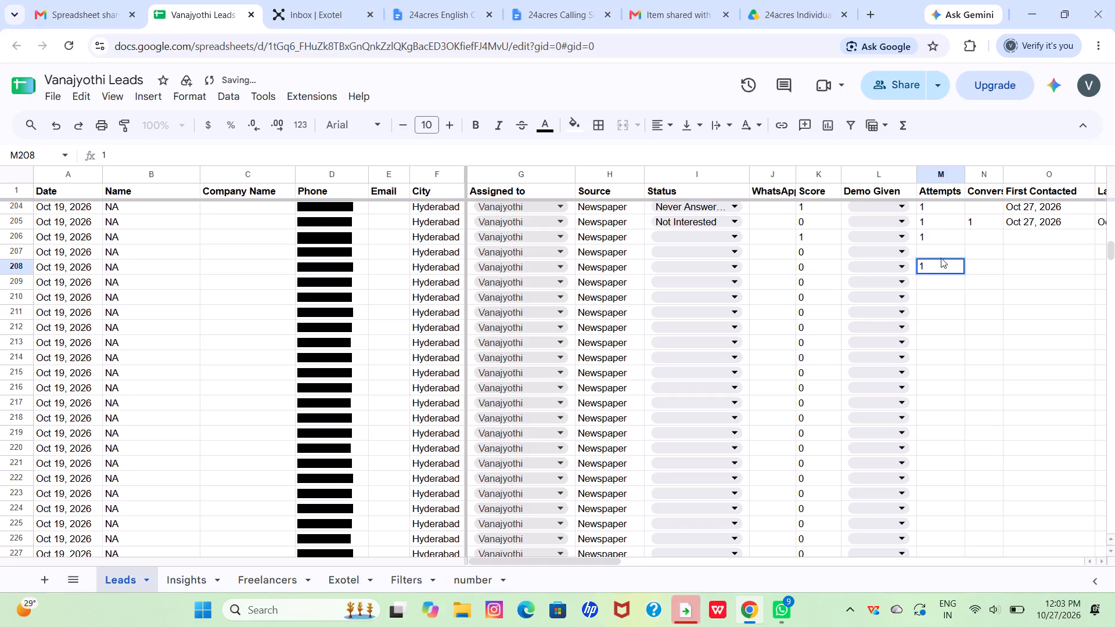
{"action": "left_click", "coordinate": [937, 253]}
{"action": "key", "text": "1"}
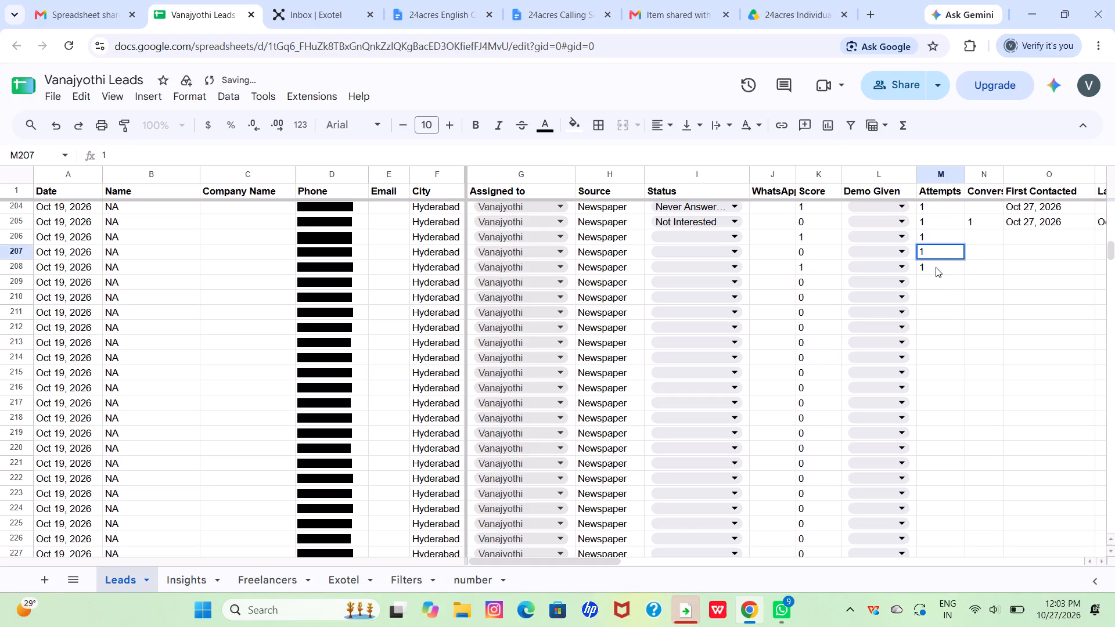
{"action": "left_click", "coordinate": [933, 283]}
{"action": "key", "text": "1"}
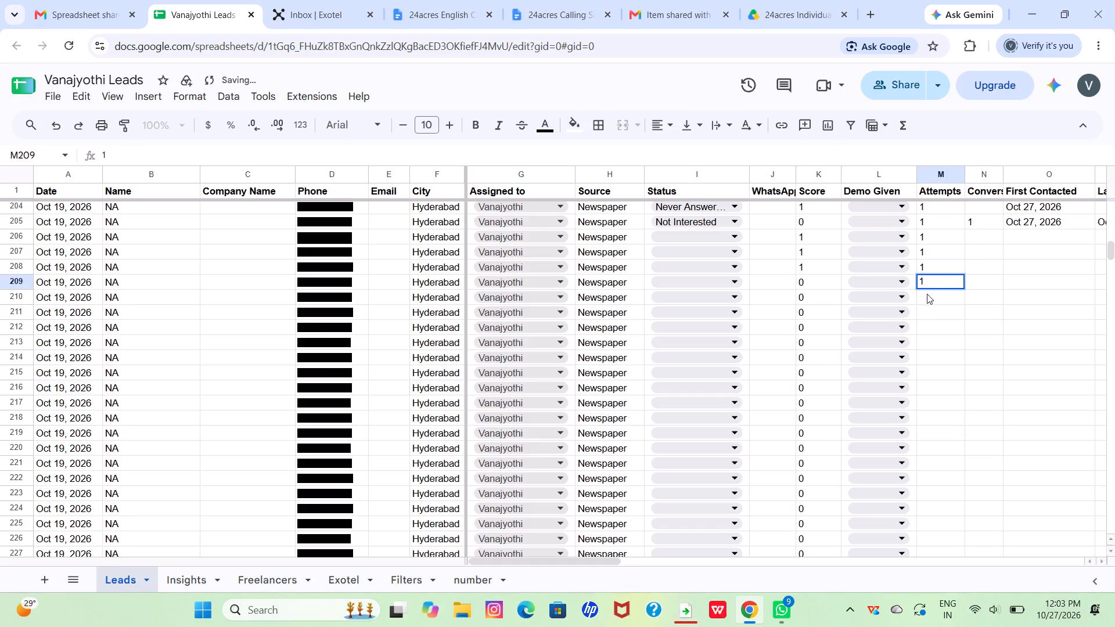
{"action": "left_click", "coordinate": [927, 298]}
{"action": "key", "text": "1"}
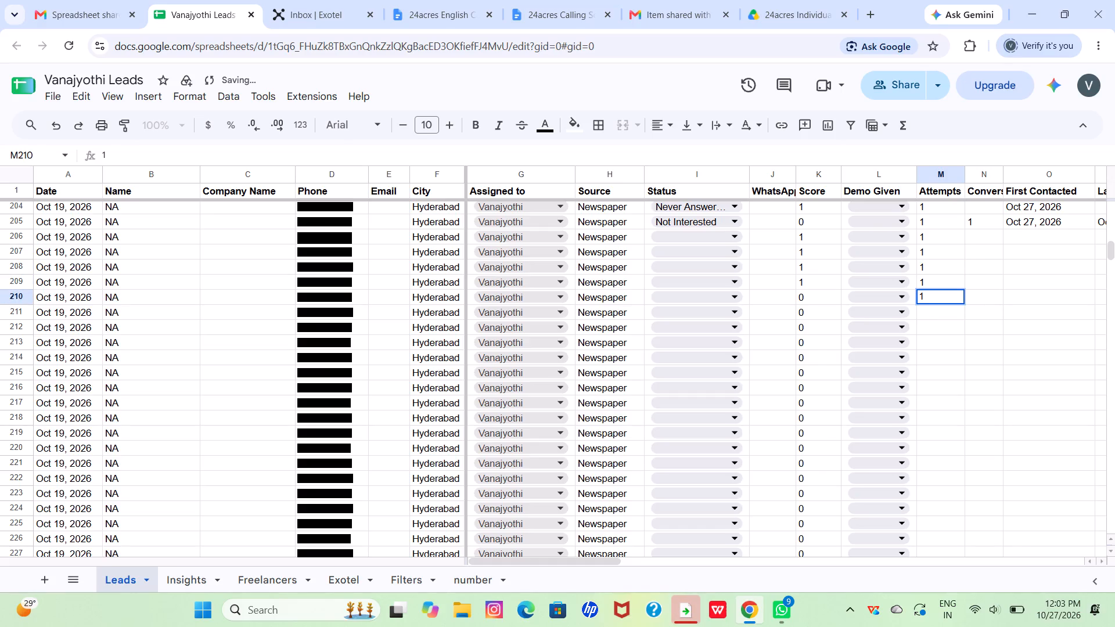
Enter 1 in the Attempts column for each newspaper lead in rows 211 to 215.
{"action": "left_click", "coordinate": [927, 316]}
{"action": "key", "text": "1"}
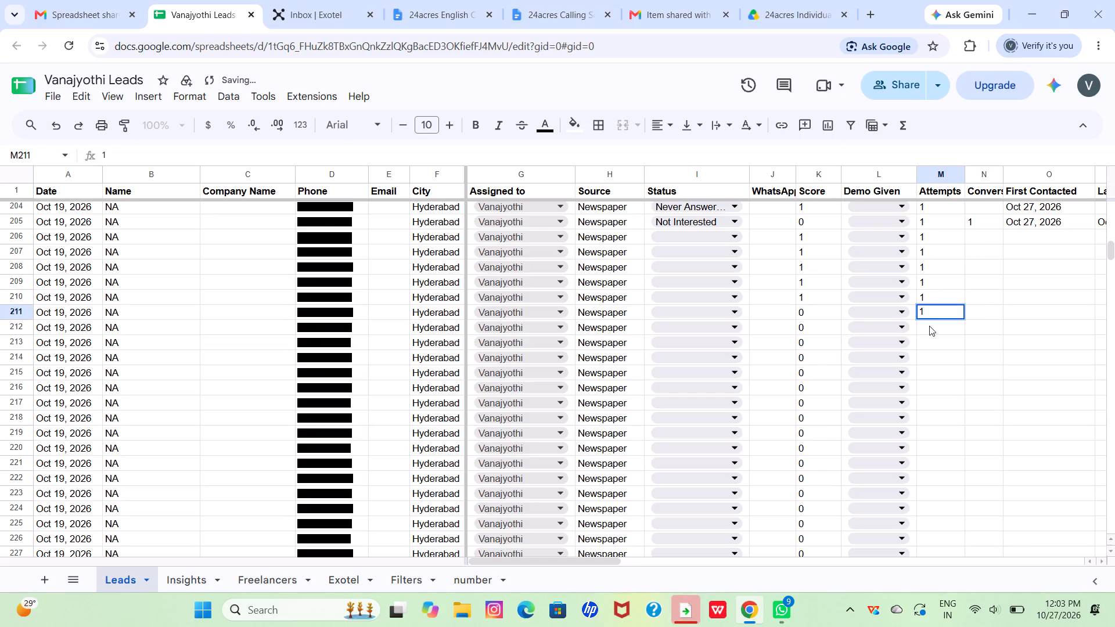
{"action": "left_click", "coordinate": [930, 329]}
{"action": "key", "text": "1"}
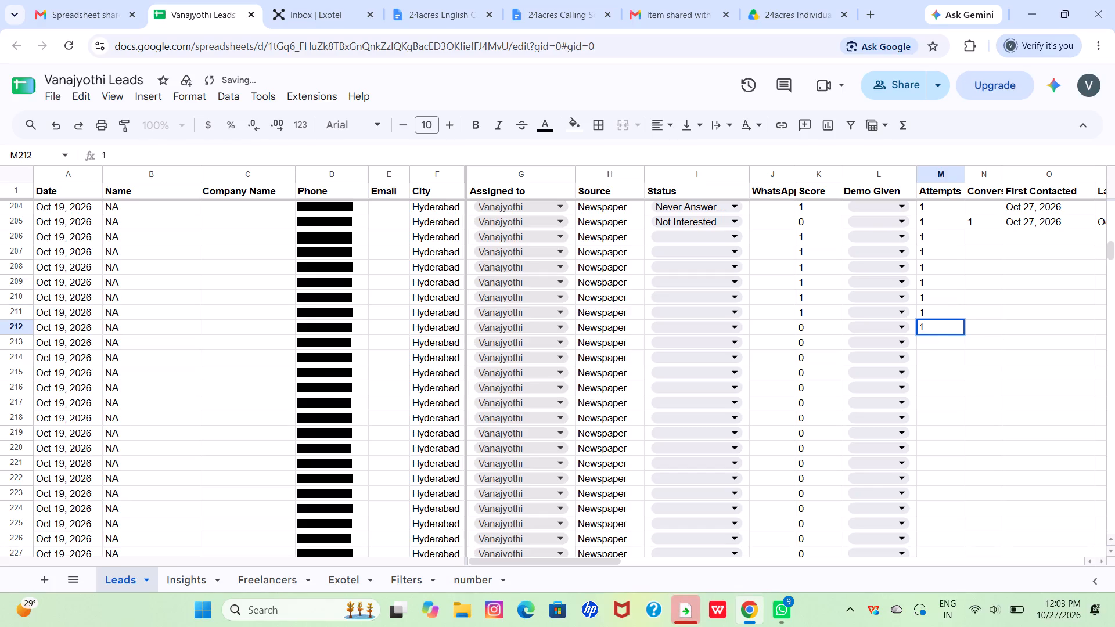
{"action": "left_click", "coordinate": [933, 344]}
{"action": "key", "text": "1"}
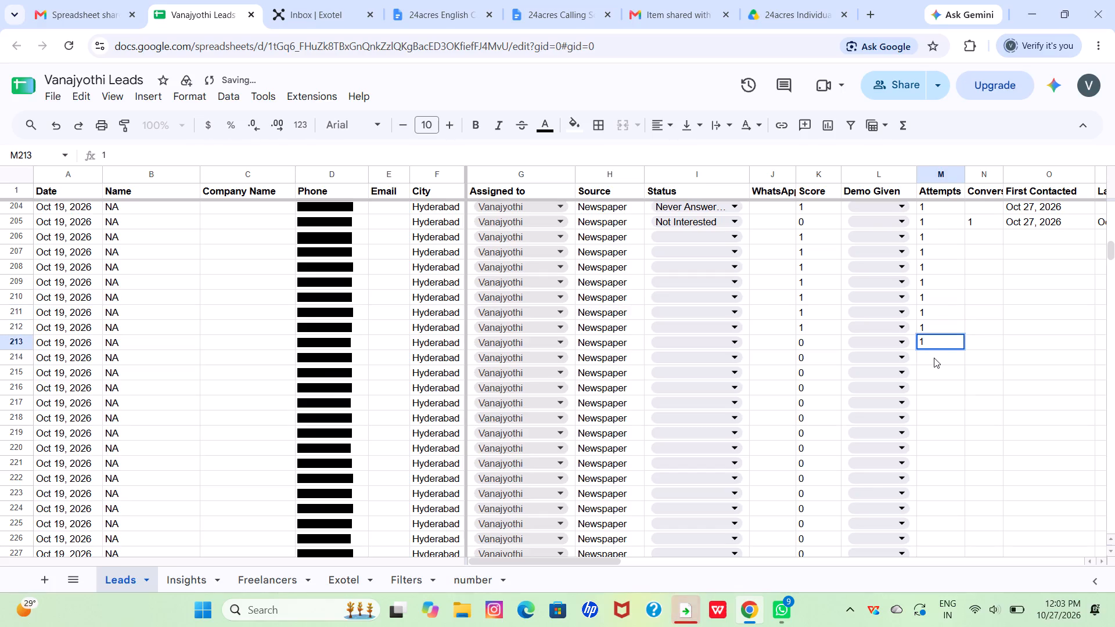
{"action": "left_click", "coordinate": [935, 358]}
{"action": "key", "text": "1"}
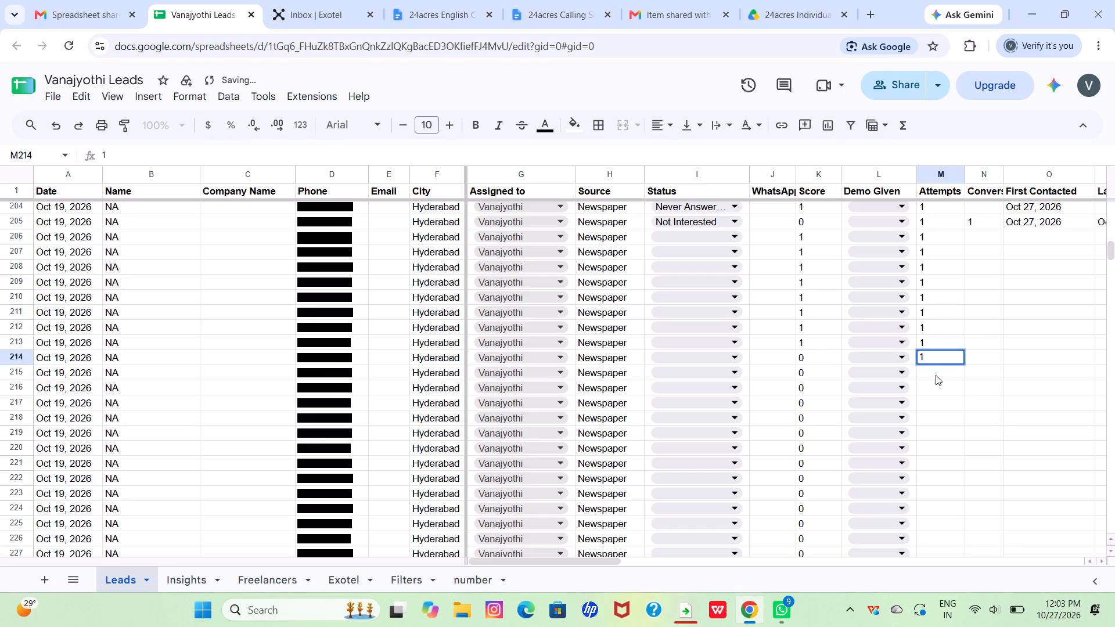
{"action": "left_click", "coordinate": [936, 375]}
{"action": "key", "text": "2"}
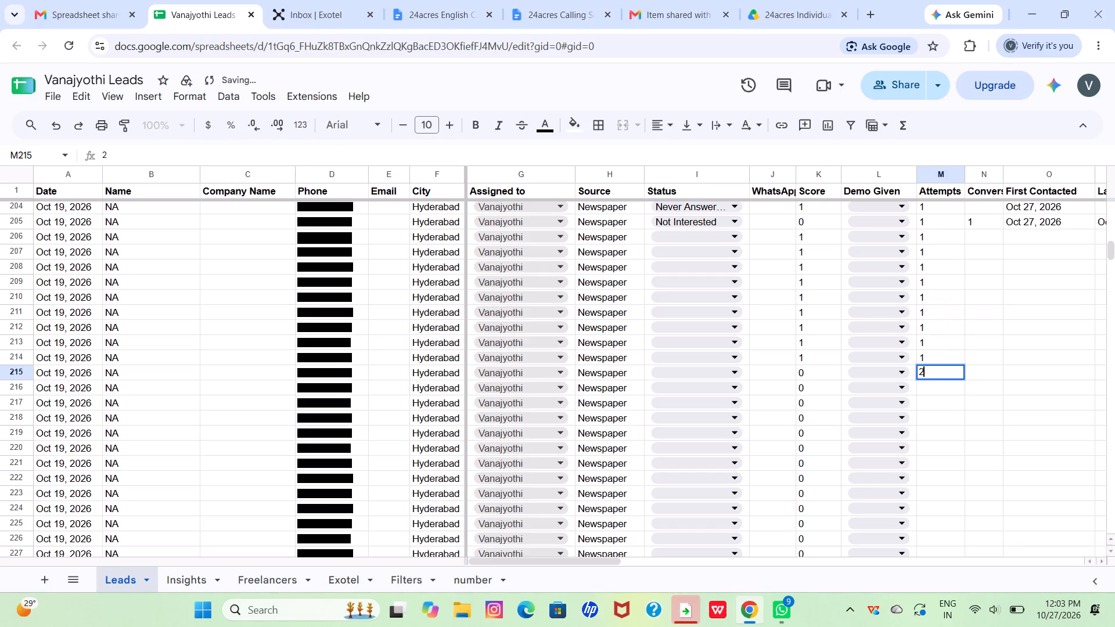
{"action": "key", "text": "BackSpace"}
{"action": "key", "text": "1"}
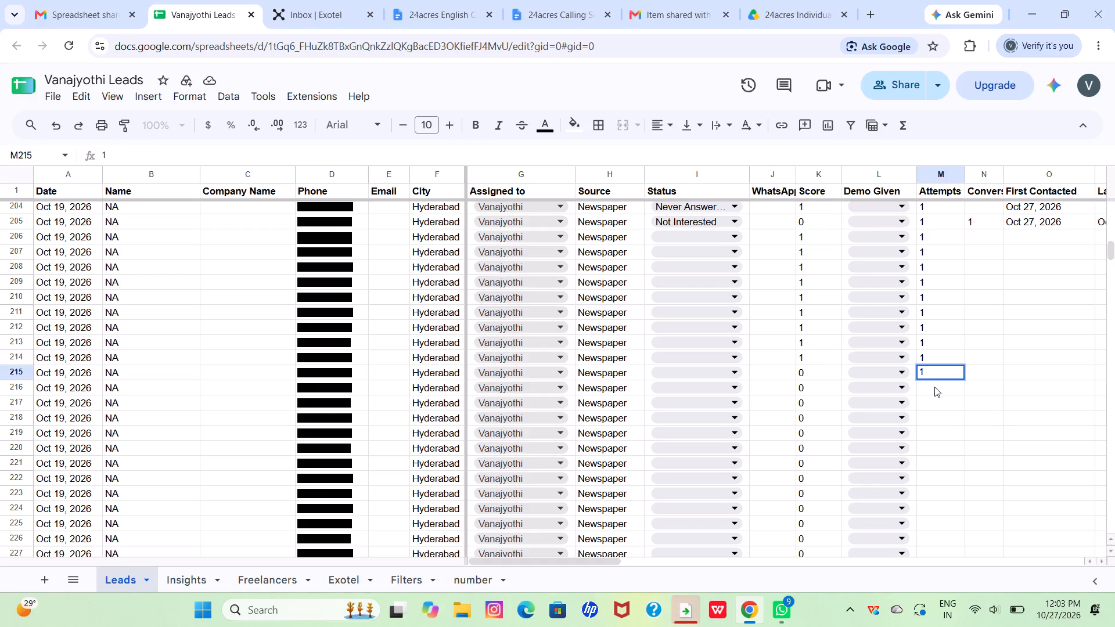
Enter 1 in the Attempts column for each newspaper lead in rows 216 to 220.
{"action": "left_click", "coordinate": [933, 390]}
{"action": "key", "text": "1"}
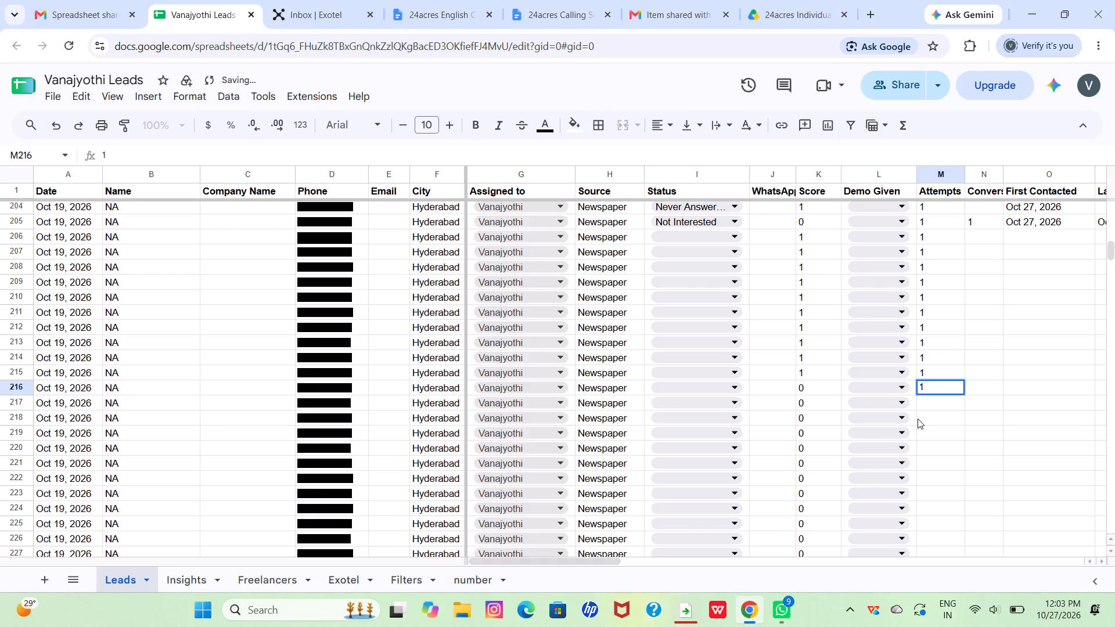
{"action": "left_click", "coordinate": [930, 398]}
{"action": "key", "text": "1"}
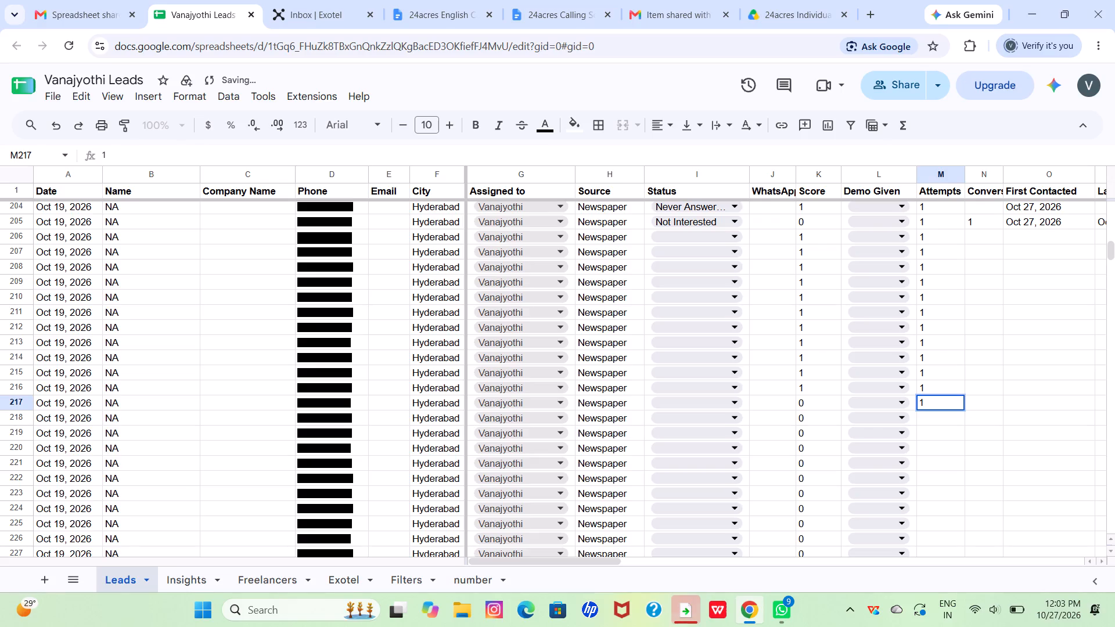
{"action": "left_click", "coordinate": [930, 429]}
{"action": "key", "text": "1"}
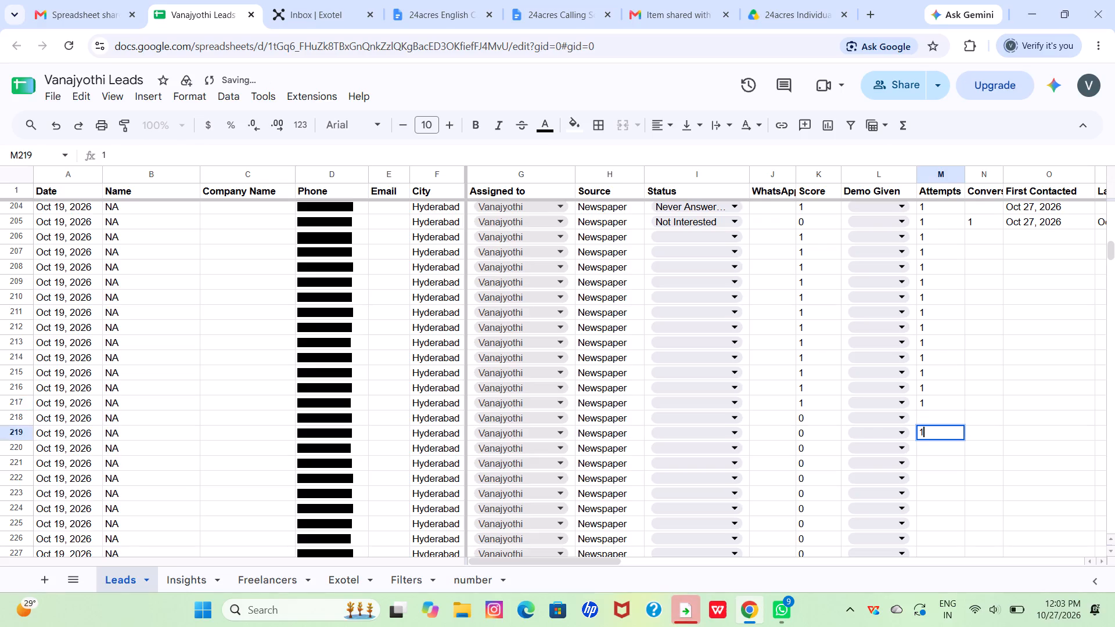
{"action": "left_click", "coordinate": [931, 411]}
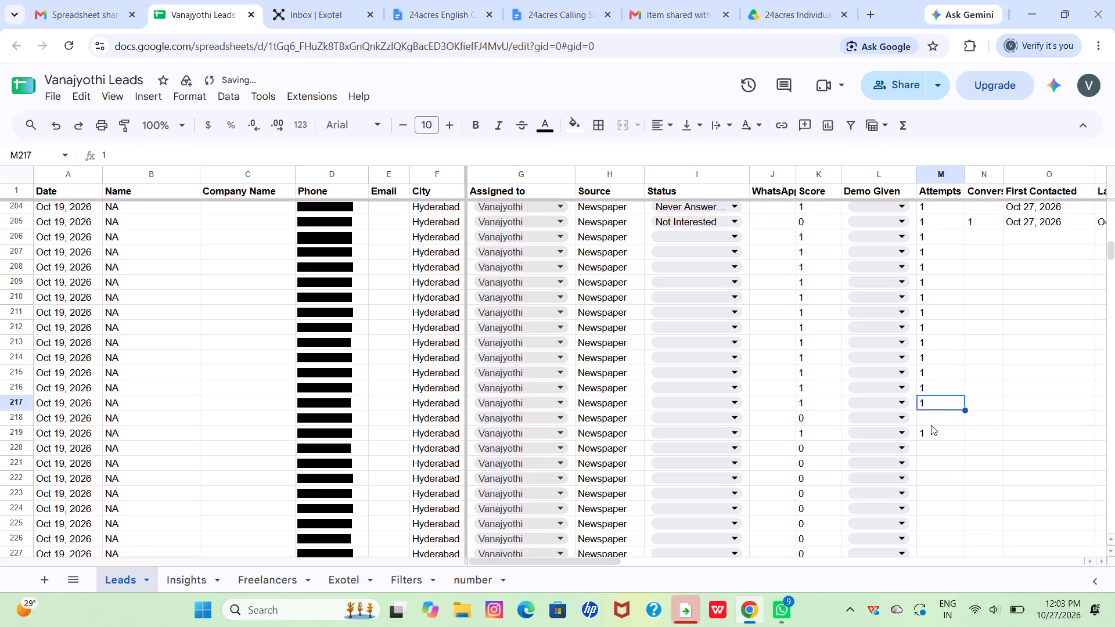
{"action": "left_click", "coordinate": [928, 421]}
{"action": "key", "text": "1"}
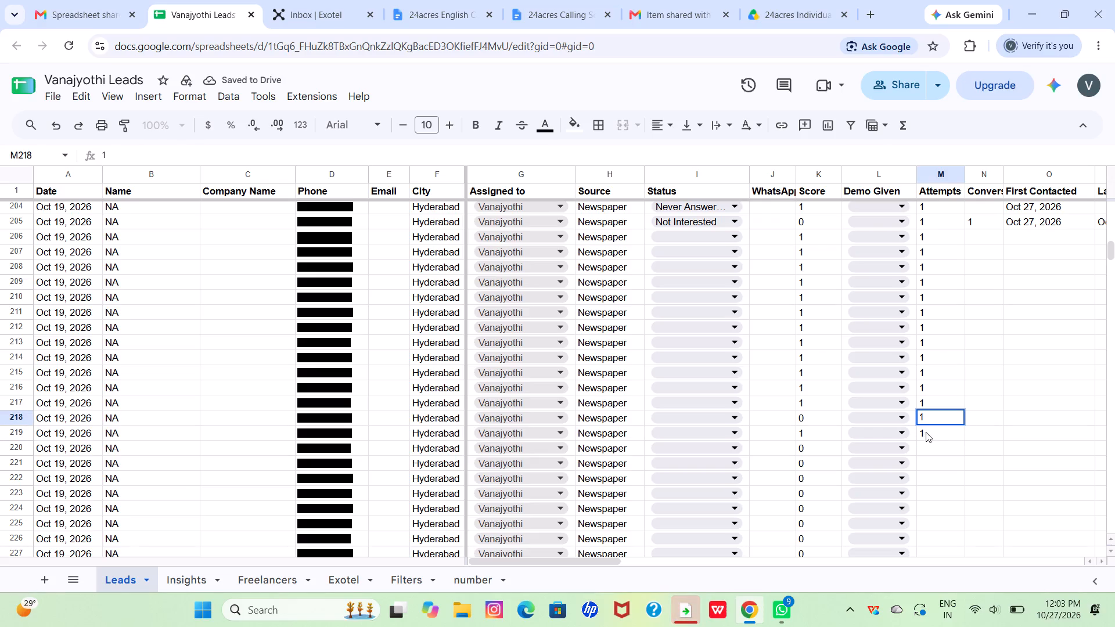
{"action": "left_click", "coordinate": [925, 445]}
{"action": "key", "text": "1"}
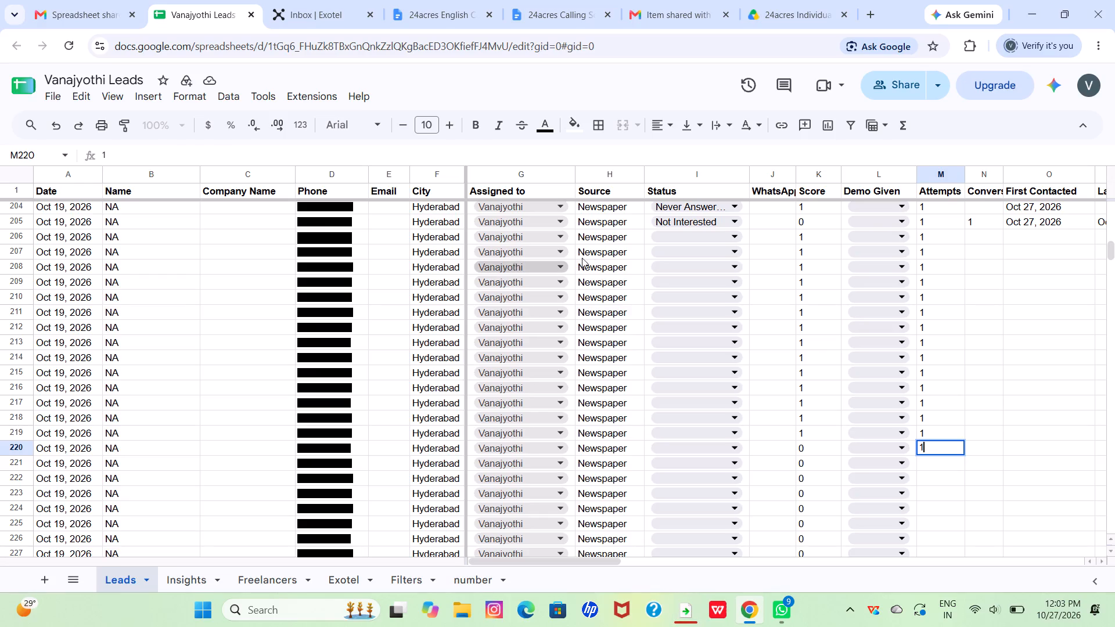
Select the phone number cell of the newspaper lead in row 206.
{"action": "left_click", "coordinate": [351, 235]}
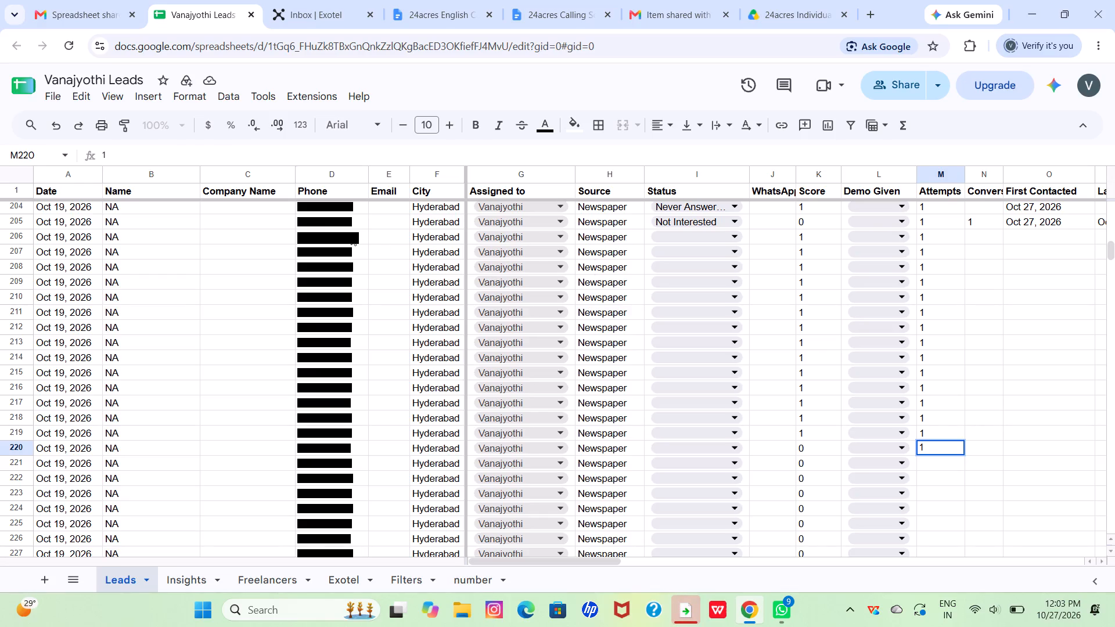
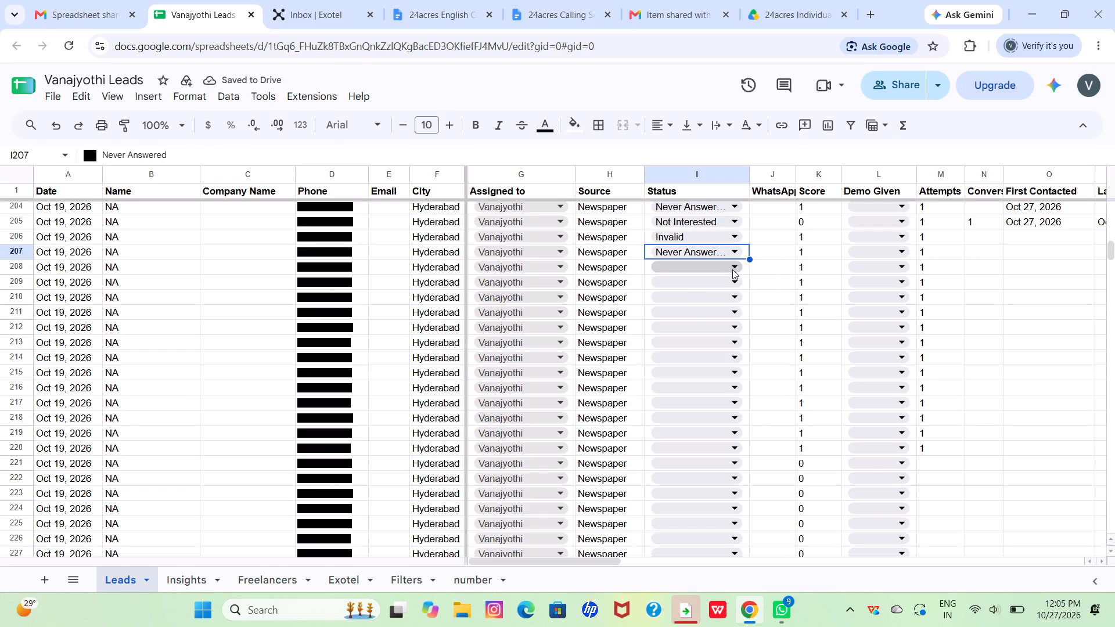
Copy the First Contacted date Oct 27, 2026 from row 205 into the newspaper leads in rows 206 to 210.
{"action": "left_click", "coordinate": [1030, 221]}
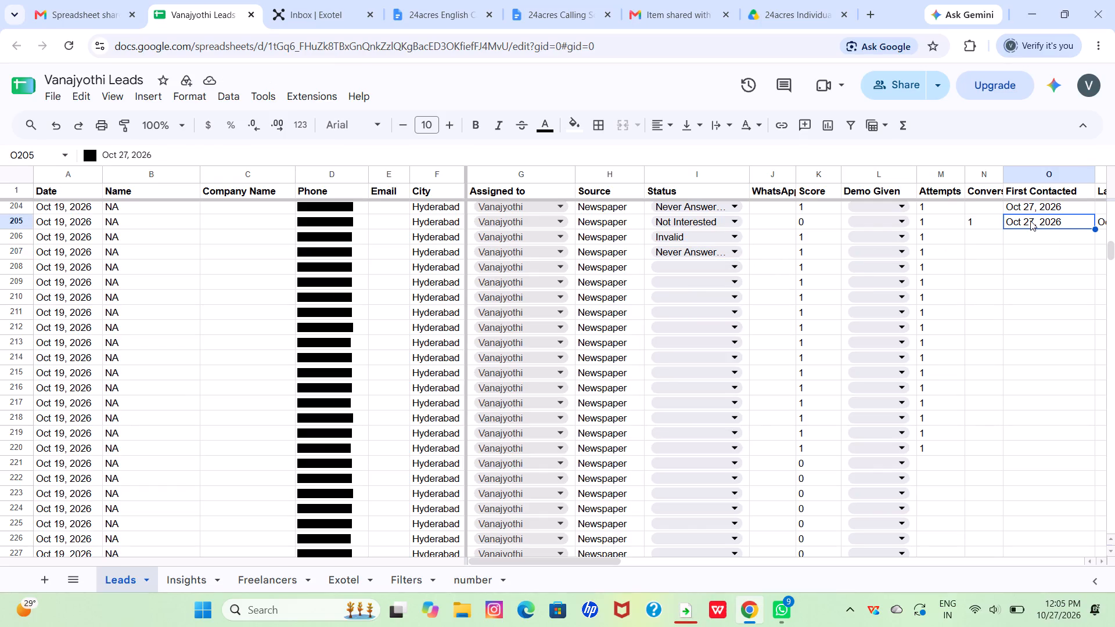
{"action": "key", "text": "ctrl+c"}
{"action": "left_click", "coordinate": [1040, 238]}
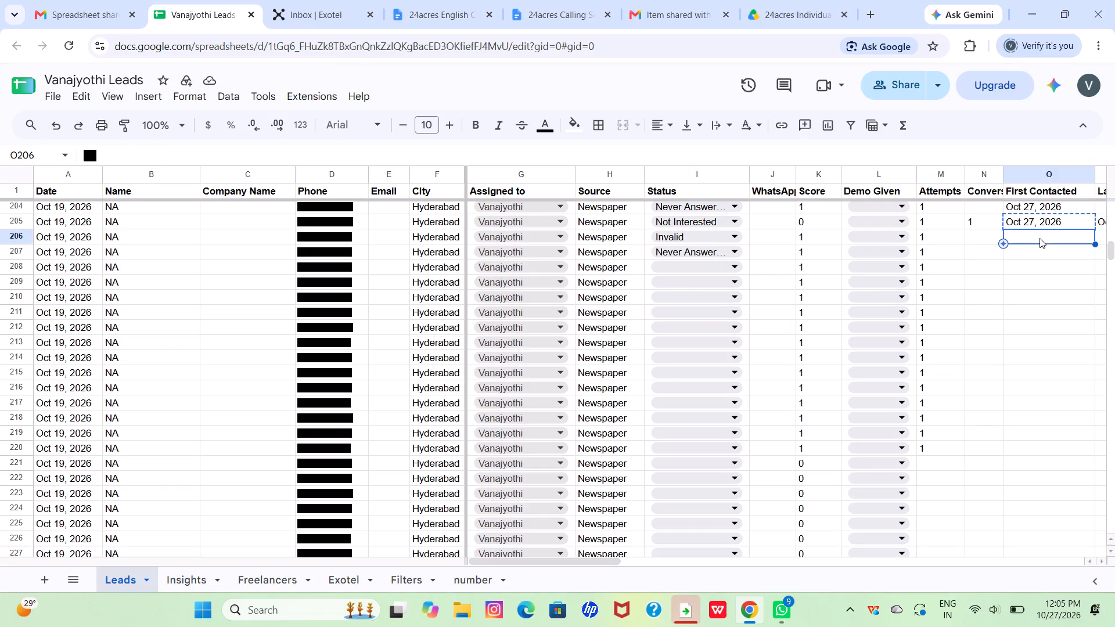
{"action": "key", "text": "ctrl+v"}
{"action": "left_click", "coordinate": [1040, 250]}
{"action": "key", "text": "ctrl+v"}
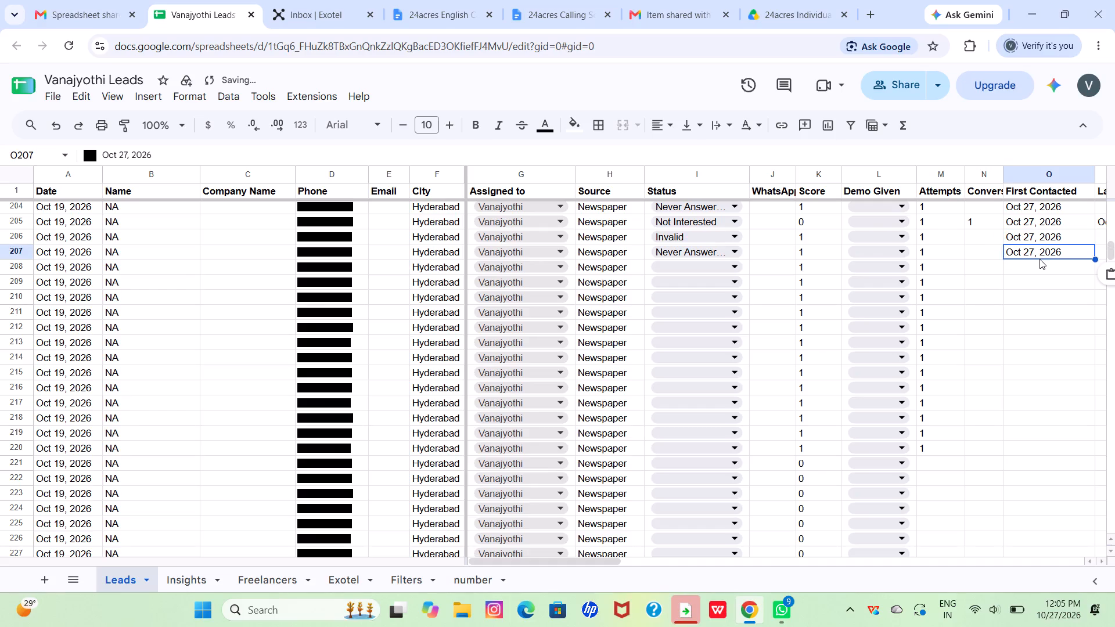
{"action": "left_click", "coordinate": [1040, 259]}
{"action": "left_click", "coordinate": [1040, 262]}
{"action": "key", "text": "ctrl+v"}
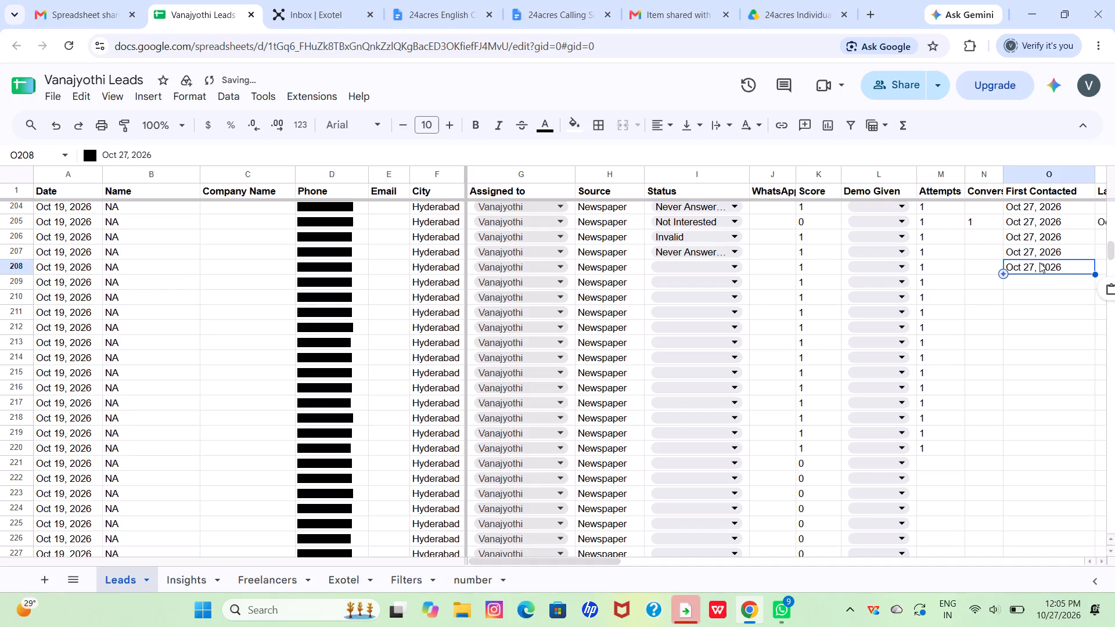
{"action": "left_click", "coordinate": [1040, 286]}
{"action": "key", "text": "ctrl+v"}
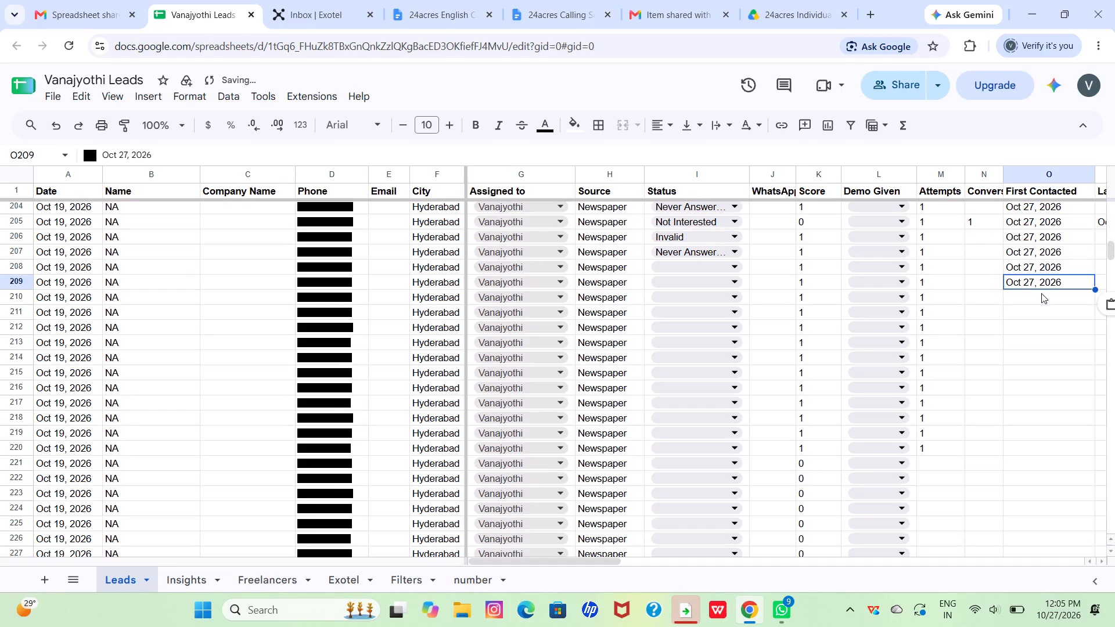
{"action": "left_click", "coordinate": [1042, 296]}
{"action": "key", "text": "ctrl+v"}
Paste the First Contacted date Oct 27, 2026 for each newspaper lead in rows 211 to 215.
{"action": "left_click", "coordinate": [1041, 315], "text": "ctrl"}
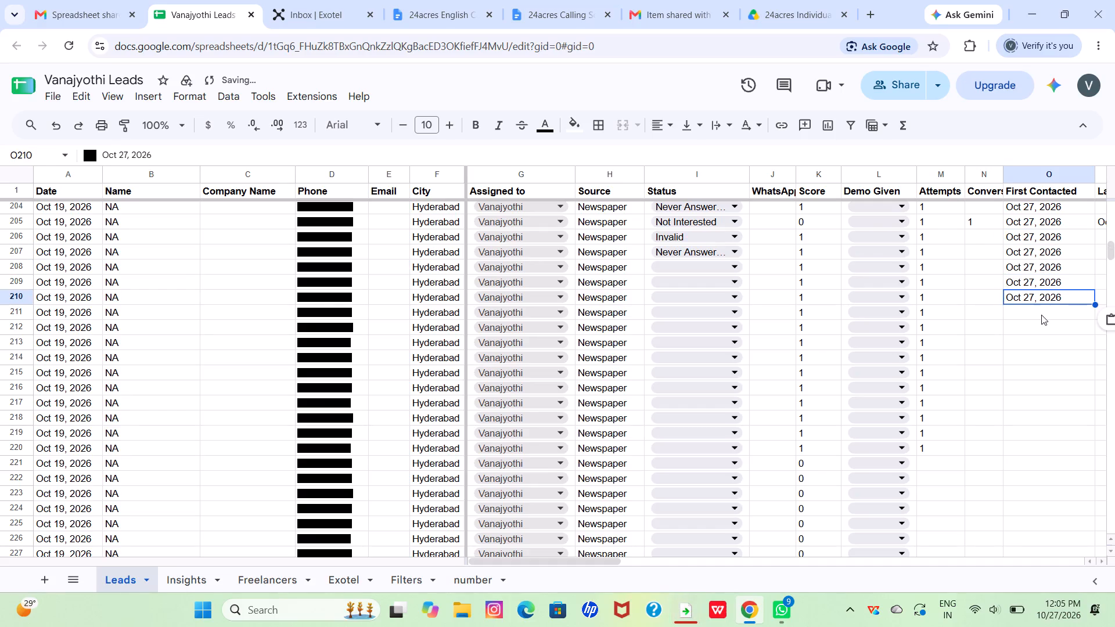
{"action": "key", "text": "ctrl+v"}
{"action": "left_click", "coordinate": [1041, 323]}
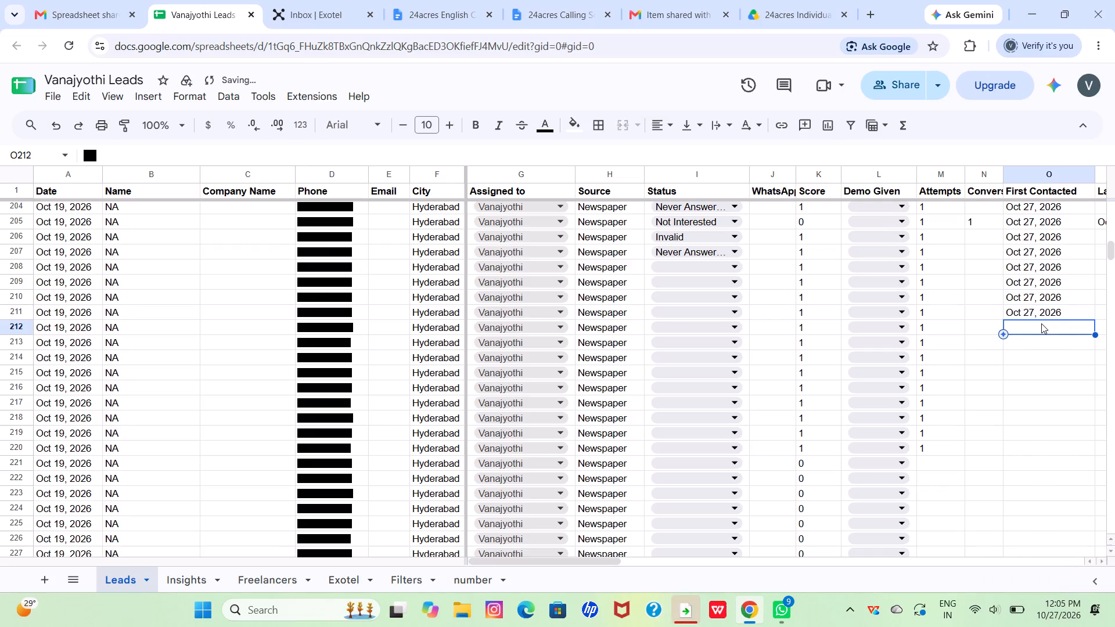
{"action": "key", "text": "ctrl+v"}
{"action": "left_click", "coordinate": [1042, 341]}
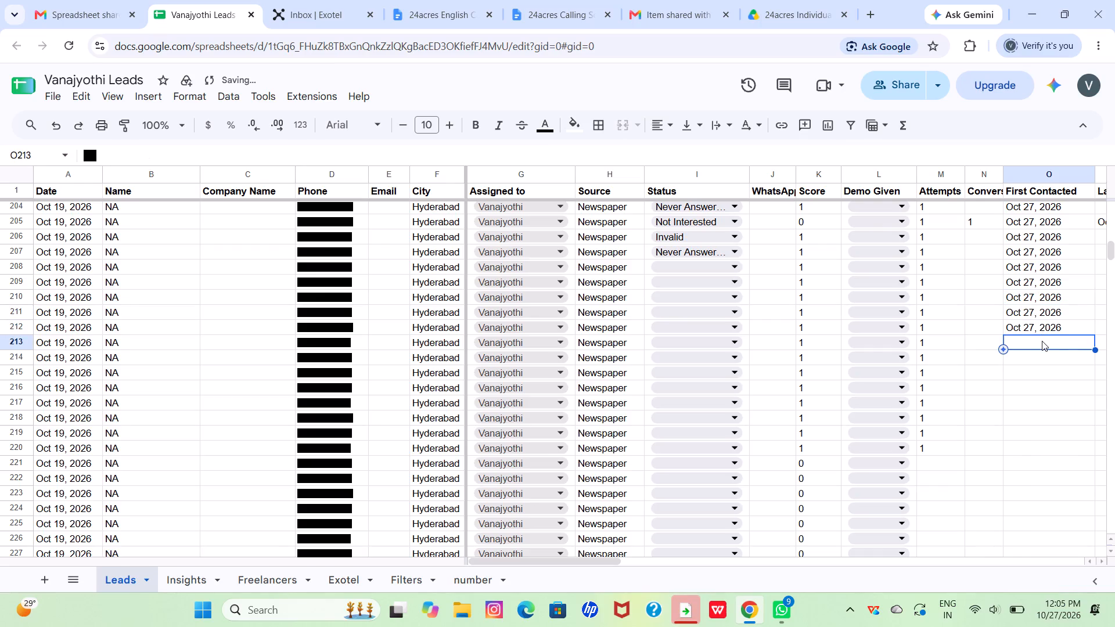
{"action": "key", "text": "ctrl+v"}
{"action": "left_click", "coordinate": [1042, 360]}
{"action": "key", "text": "ctrl+v"}
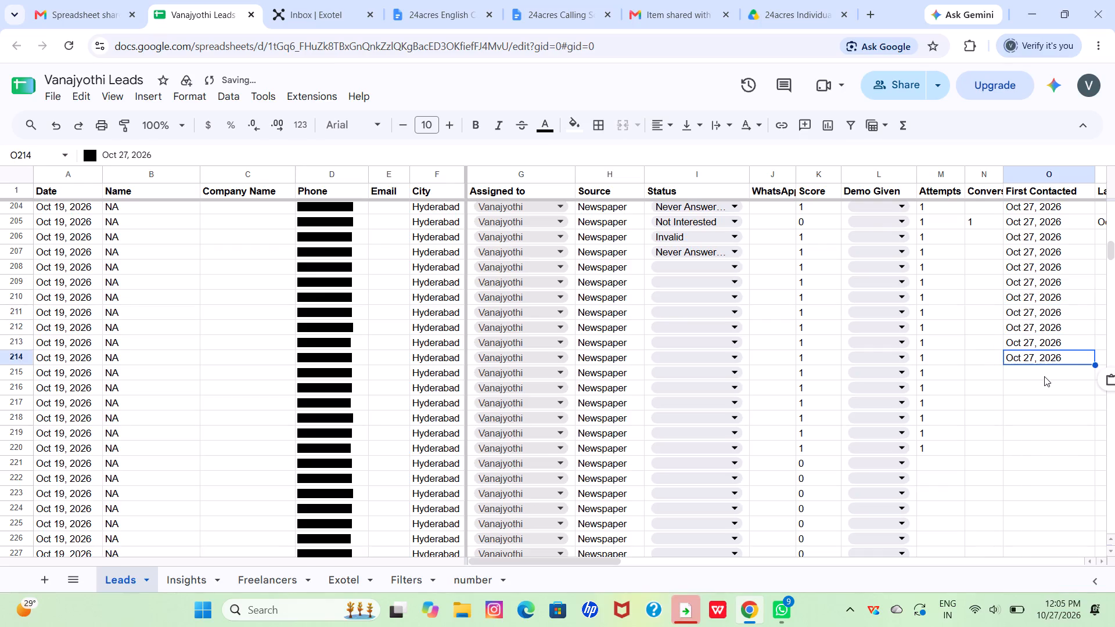
{"action": "left_click", "coordinate": [1044, 376]}
{"action": "key", "text": "ctrl+v"}
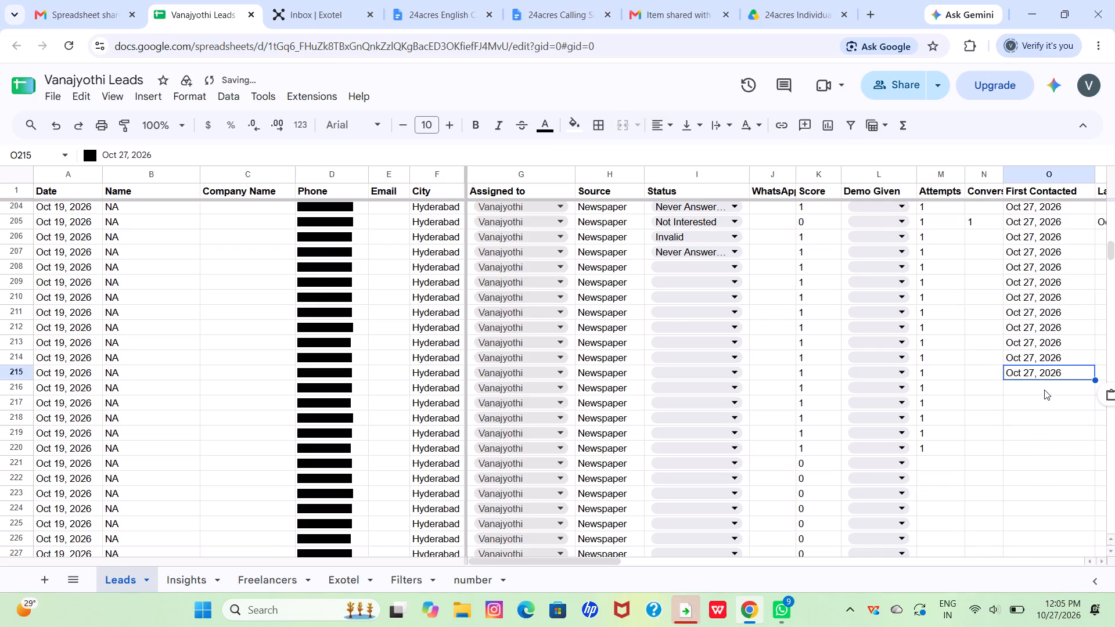
Paste the First Contacted date Oct 27, 2026 for each newspaper lead in rows 216 to 220.
{"action": "left_click", "coordinate": [1044, 390], "text": "ctrl"}
{"action": "key", "text": "ctrl+v"}
{"action": "left_click", "coordinate": [1041, 404]}
{"action": "key", "text": "ctrl+v"}
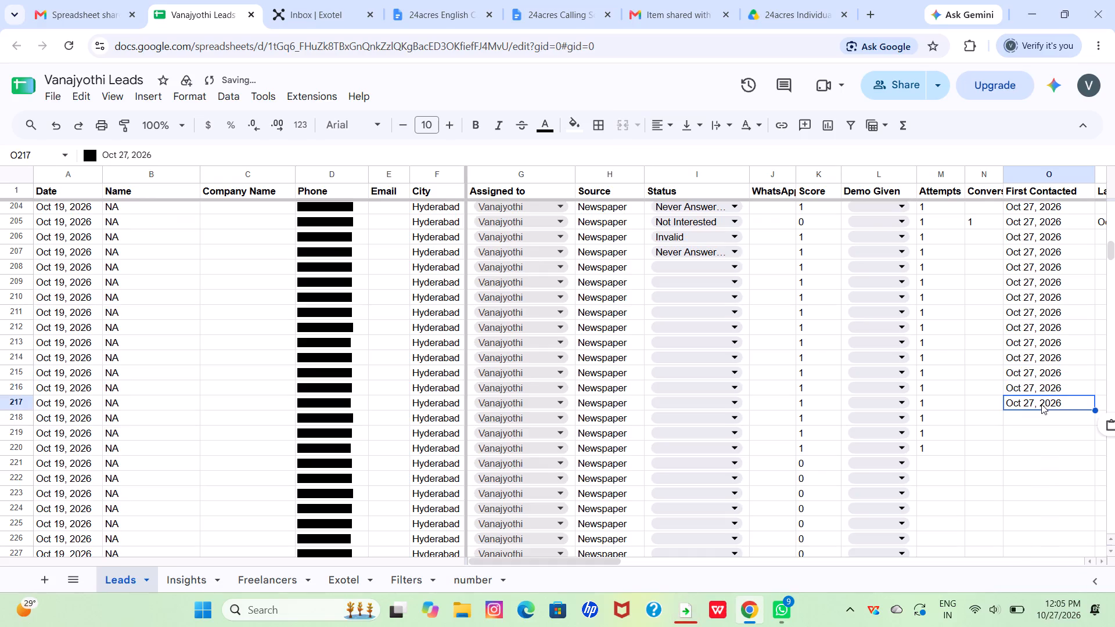
{"action": "left_click", "coordinate": [1038, 427]}
{"action": "key", "text": "ctrl+v"}
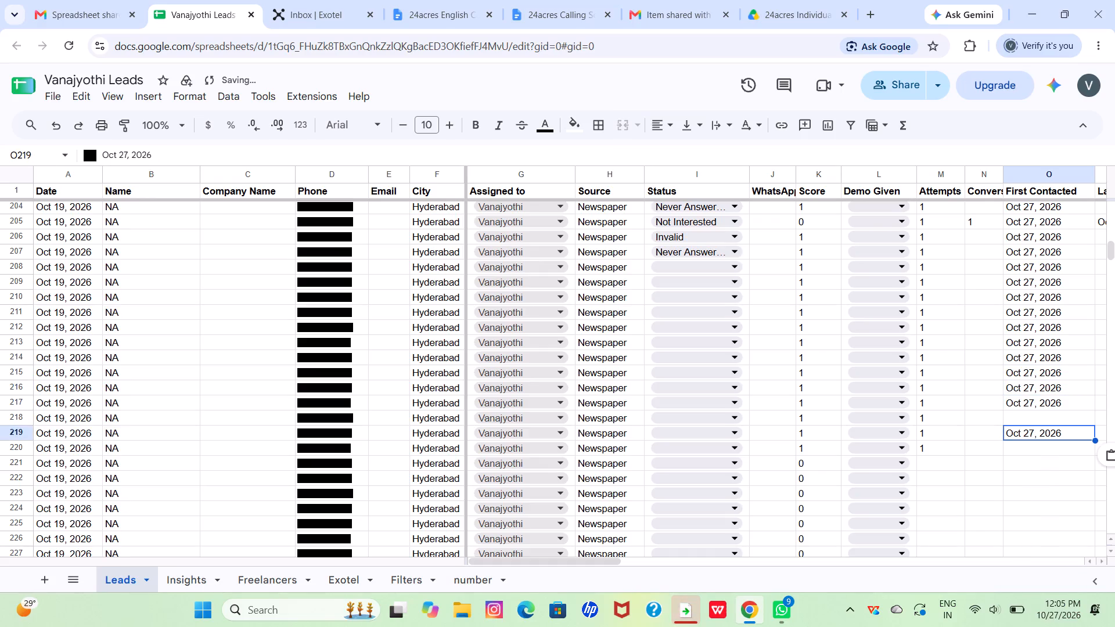
{"action": "left_click", "coordinate": [1031, 426]}
{"action": "left_click", "coordinate": [1022, 417]}
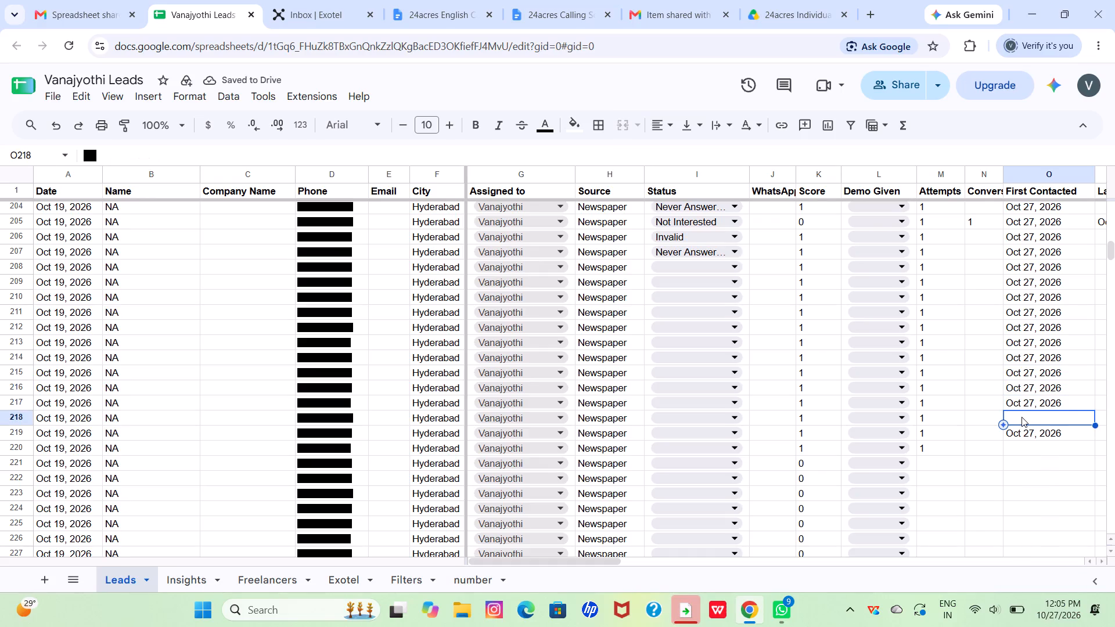
{"action": "key", "text": "ctrl+v"}
{"action": "left_click", "coordinate": [1026, 447]}
{"action": "key", "text": "ctrl+v"}
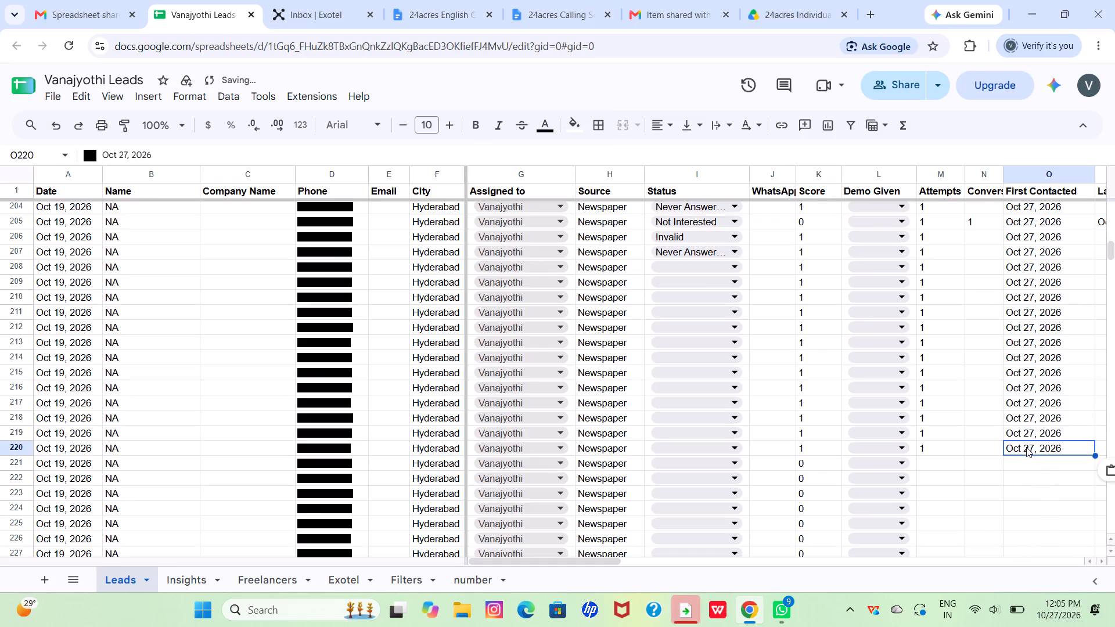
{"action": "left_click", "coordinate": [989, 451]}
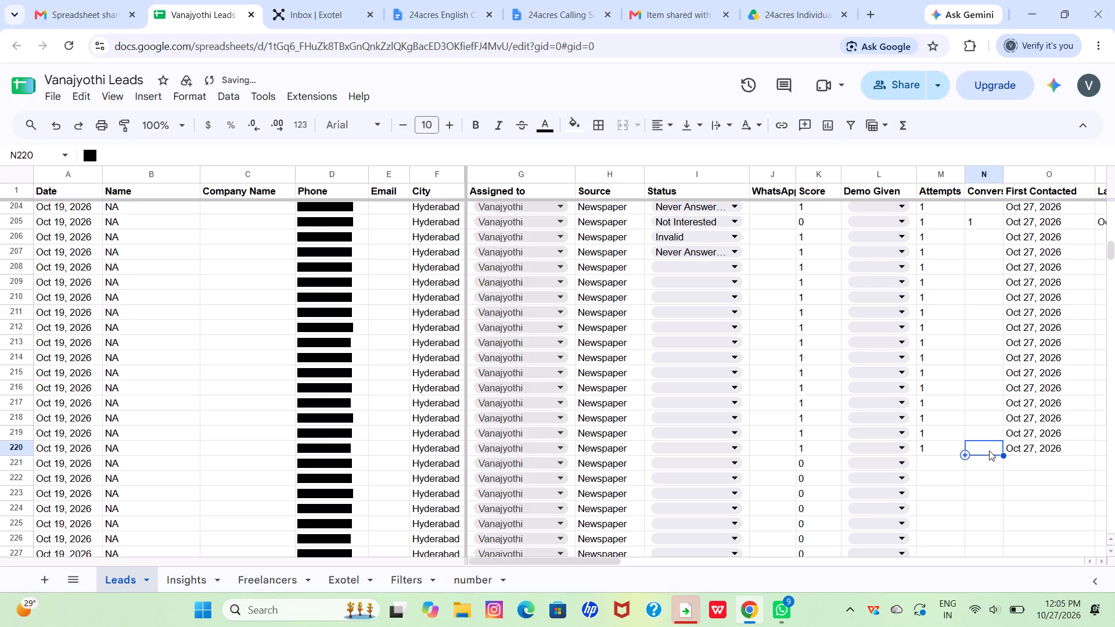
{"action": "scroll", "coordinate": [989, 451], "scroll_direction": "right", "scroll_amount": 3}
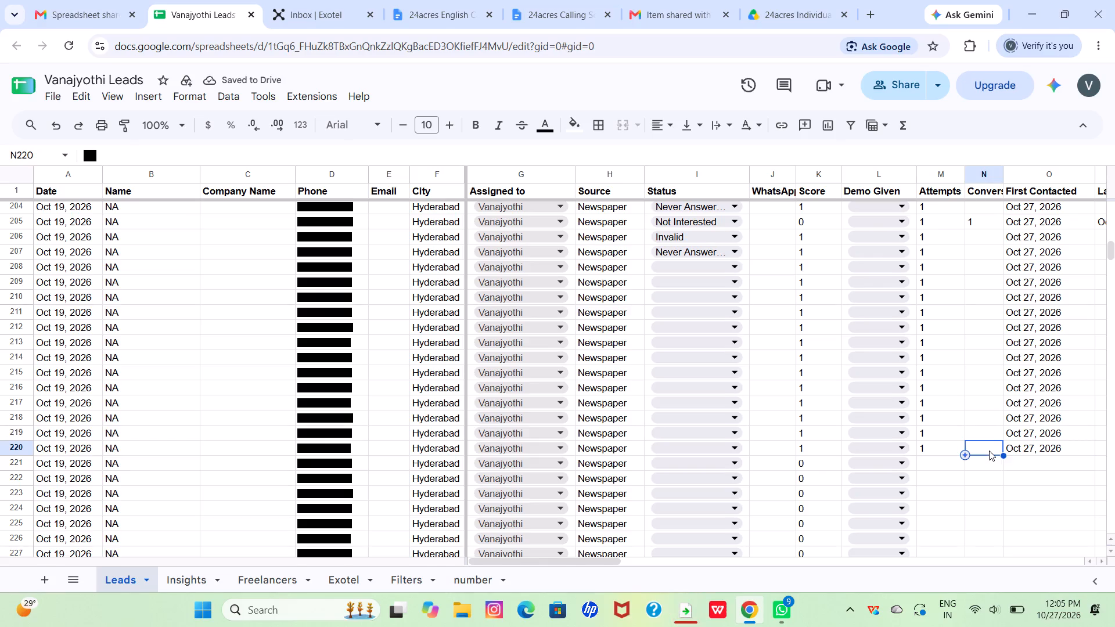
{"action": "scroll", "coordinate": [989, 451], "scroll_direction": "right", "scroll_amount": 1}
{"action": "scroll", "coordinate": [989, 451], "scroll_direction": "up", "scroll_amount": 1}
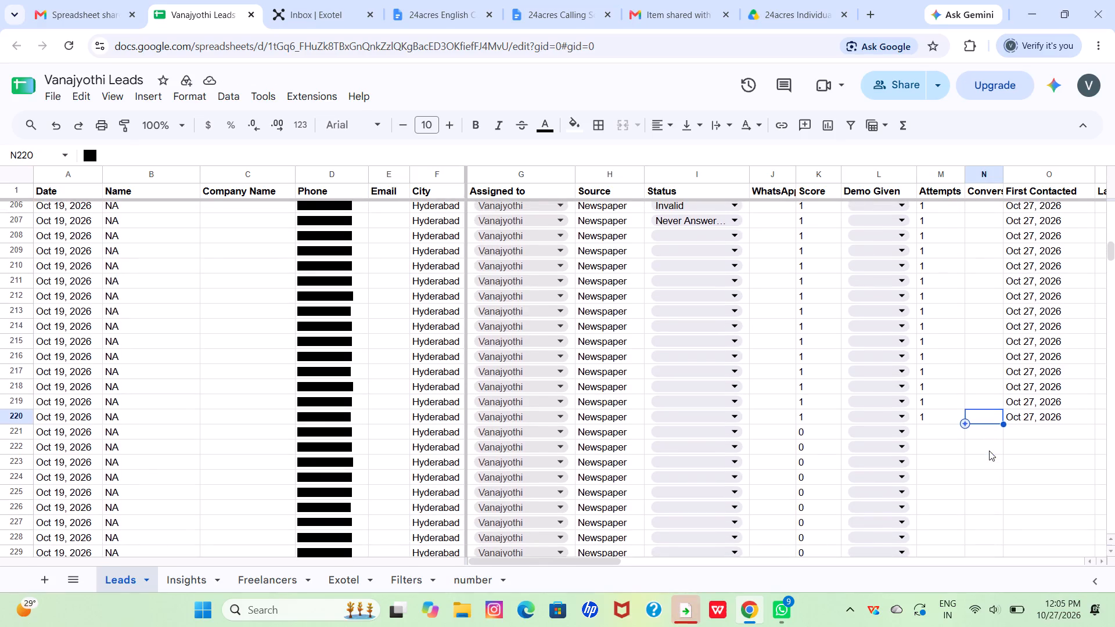
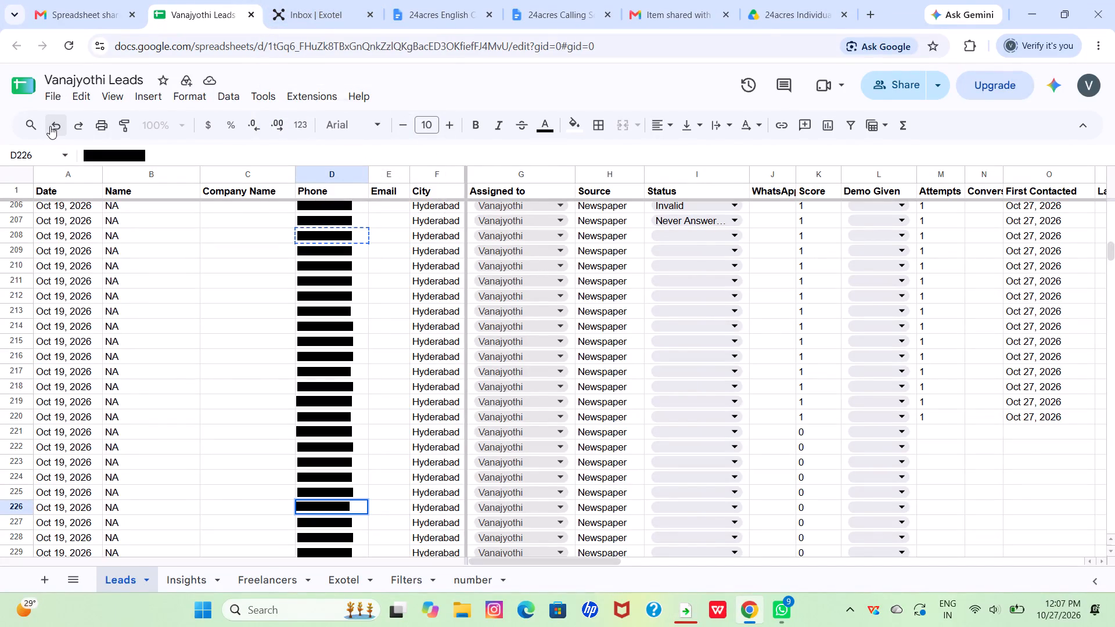
Undo the last edit in the leads sheet.
{"action": "left_click", "coordinate": [50, 126]}
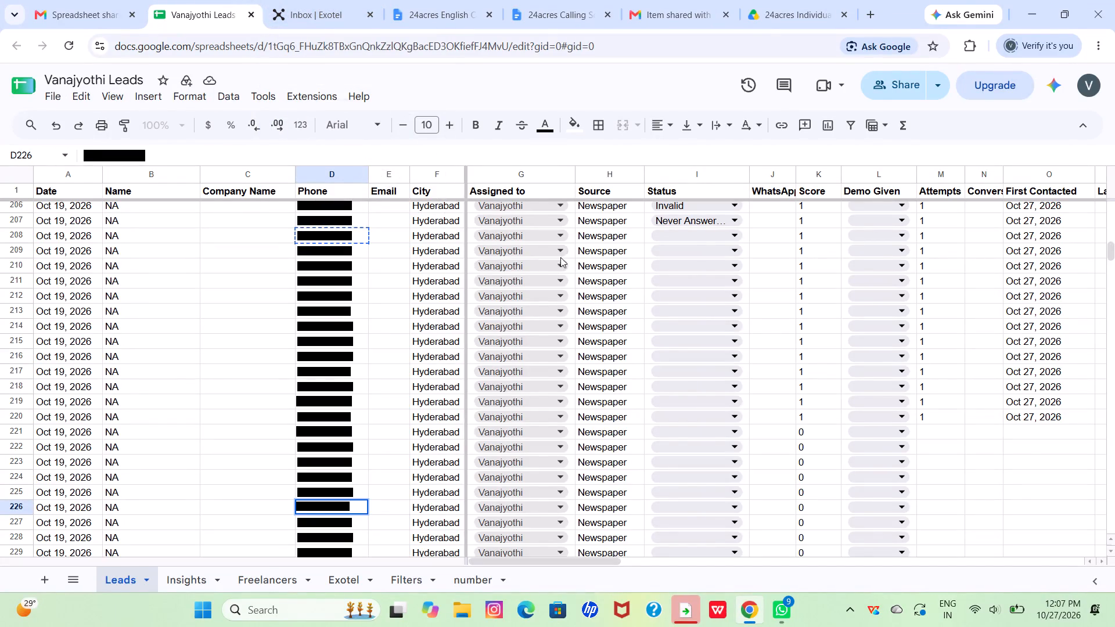
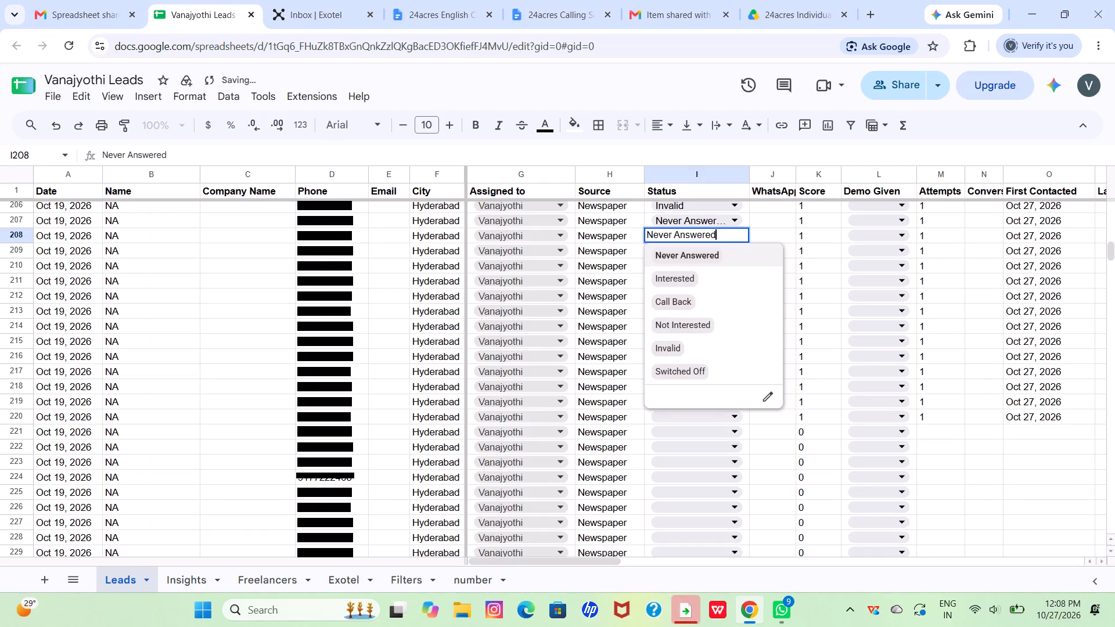
Set the row 208 lead's status to Not Interested and enter 1 in its conversations column.
{"action": "left_click", "coordinate": [681, 325]}
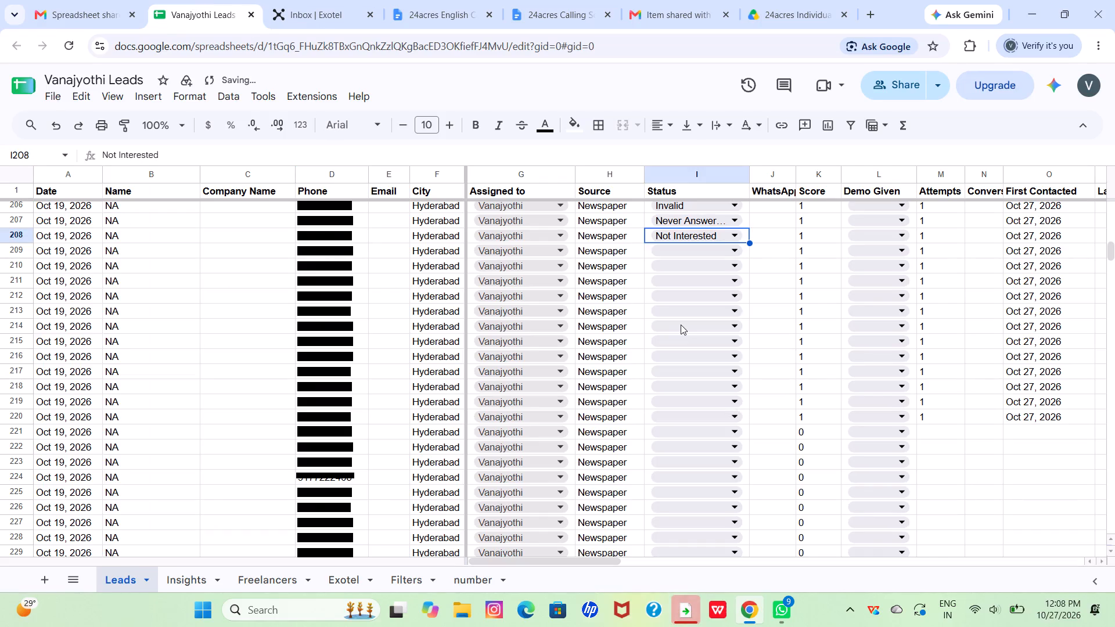
{"action": "left_click", "coordinate": [979, 242]}
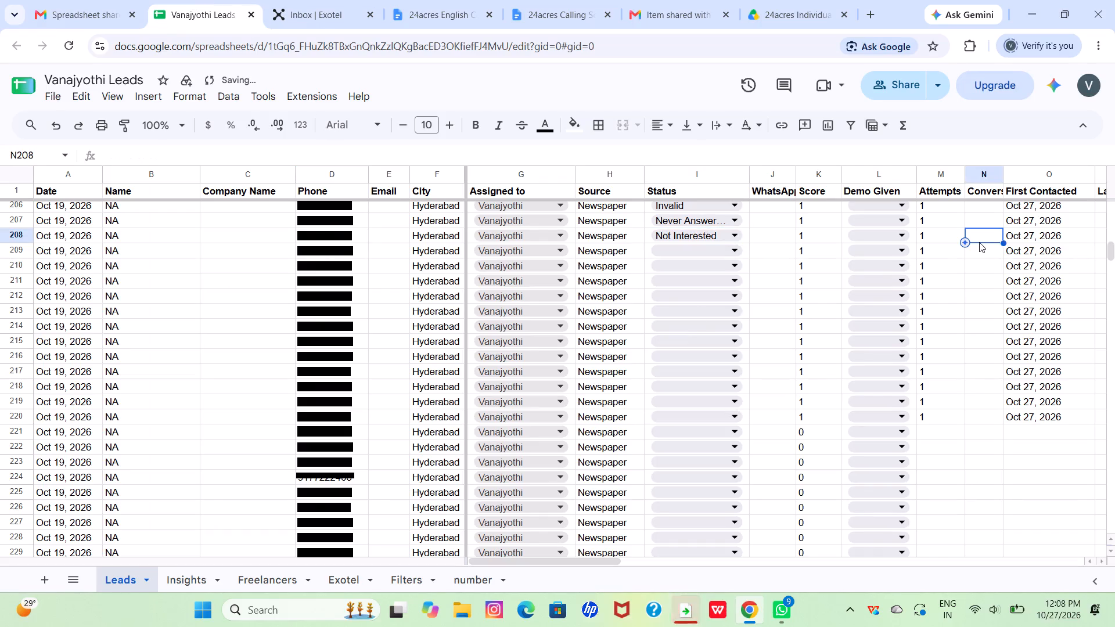
{"action": "key", "text": "1"}
Copy row 208's First Contacted date, Oct 27, 2026, into its Last Spoken cell.
{"action": "left_click", "coordinate": [1025, 236]}
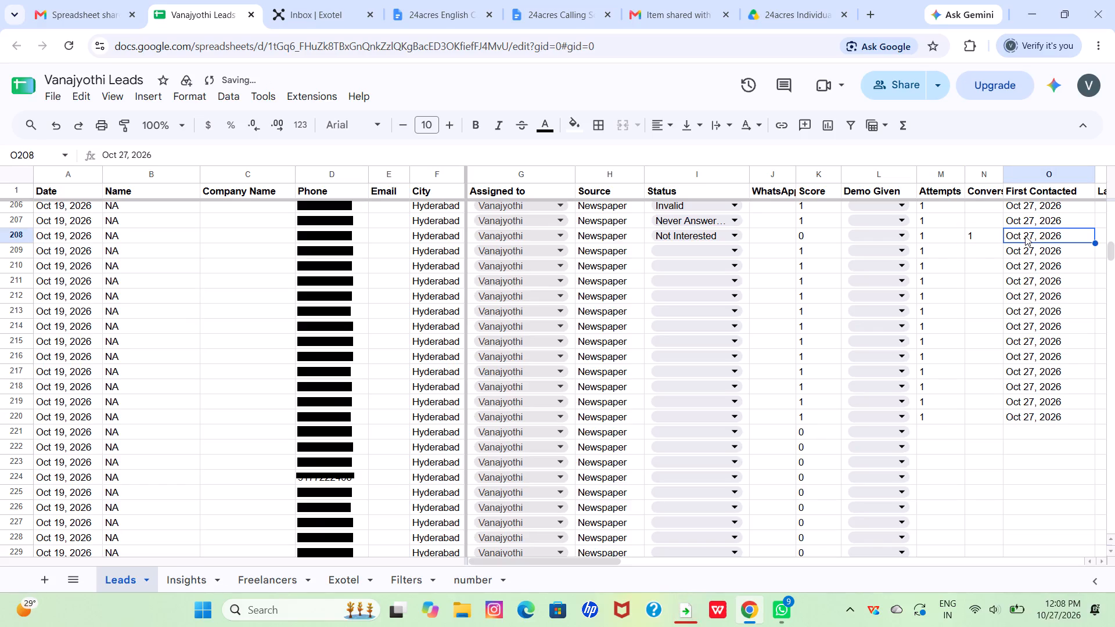
{"action": "key", "text": "ctrl+c"}
{"action": "scroll", "coordinate": [1025, 236], "scroll_direction": "left", "scroll_amount": 2}
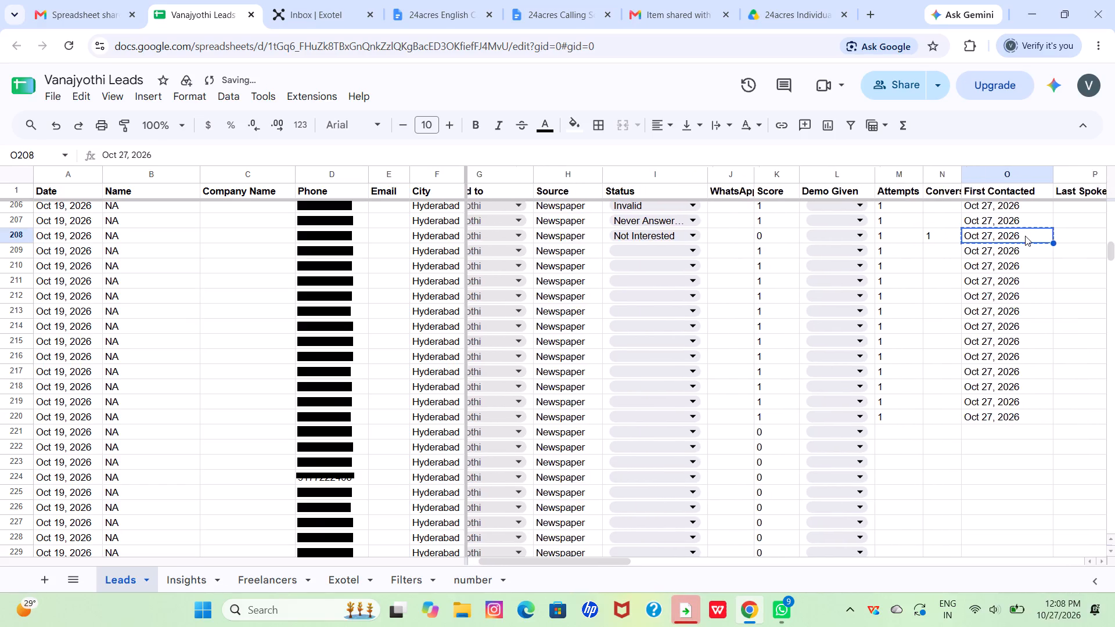
{"action": "scroll", "coordinate": [1025, 236], "scroll_direction": "left", "scroll_amount": 2}
{"action": "left_click", "coordinate": [1025, 236]}
{"action": "key", "text": "ctrl+v"}
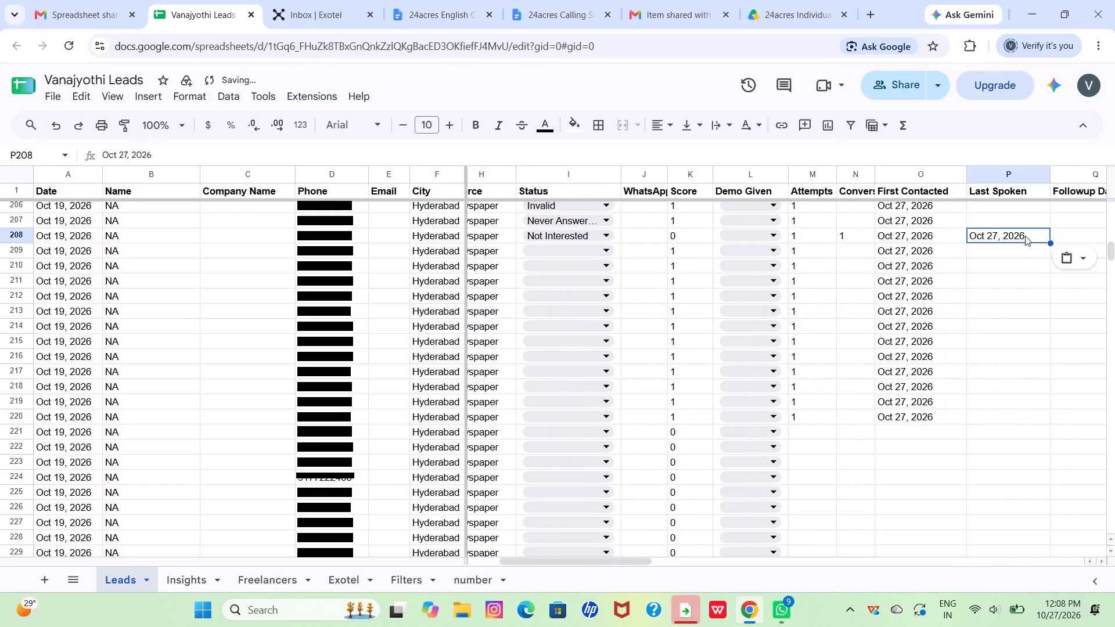
Enter the note "not gave time to speak and disconneted call" in the Notes column for row 208.
{"action": "scroll", "coordinate": [1025, 236], "scroll_direction": "left", "scroll_amount": 5}
{"action": "scroll", "coordinate": [1025, 236], "scroll_direction": "right", "scroll_amount": 1}
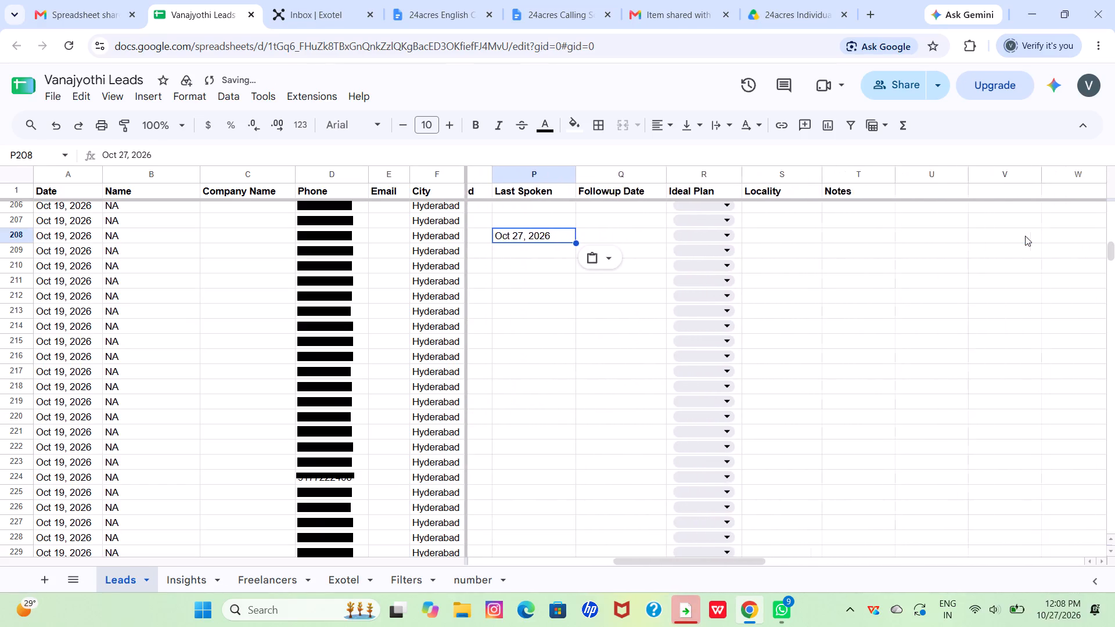
{"action": "scroll", "coordinate": [1025, 236], "scroll_direction": "right", "scroll_amount": 1}
{"action": "scroll", "coordinate": [1025, 236], "scroll_direction": "up", "scroll_amount": 1}
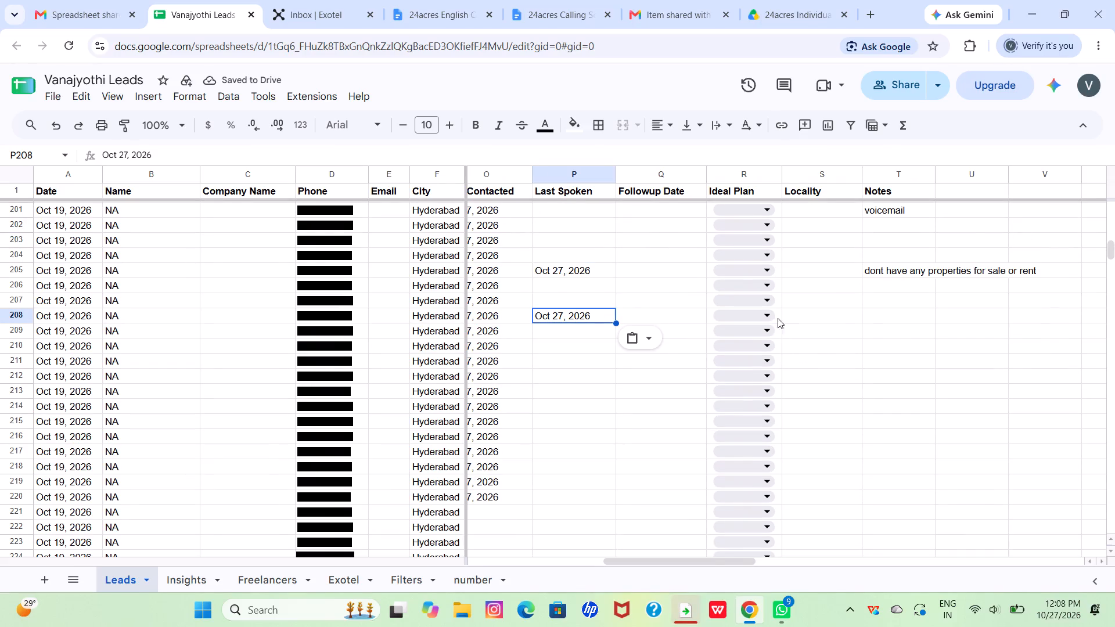
{"action": "left_click", "coordinate": [890, 319]}
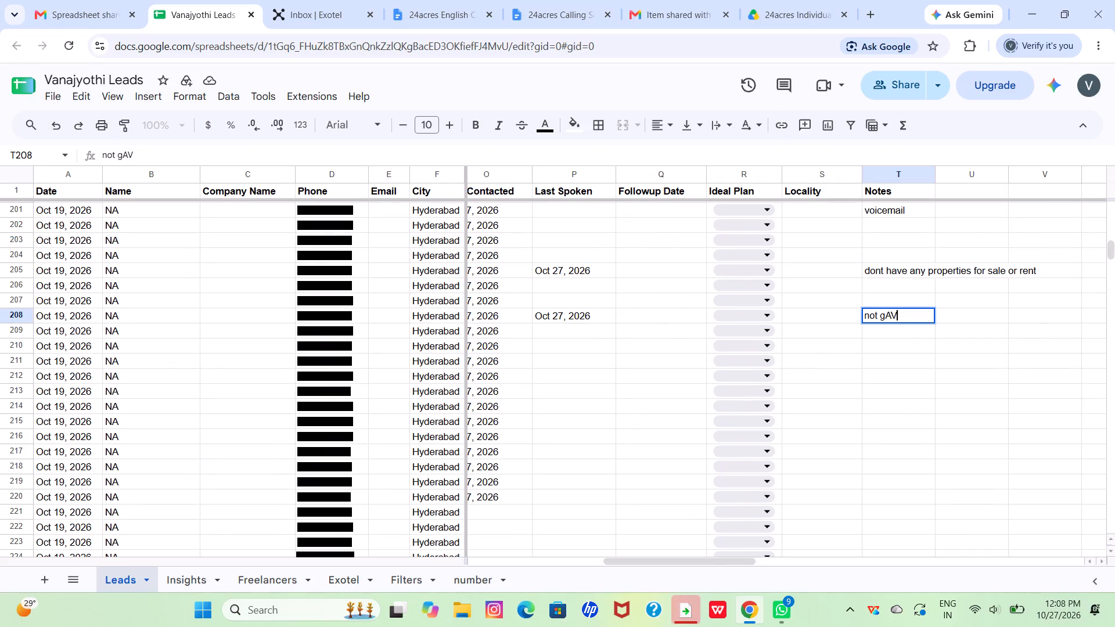
{"action": "key", "text": "BackSpace"}
{"action": "key", "text": "BackSpace"}
{"action": "type", "text": "ave time to speak"}
{"action": "key", "text": "space"}
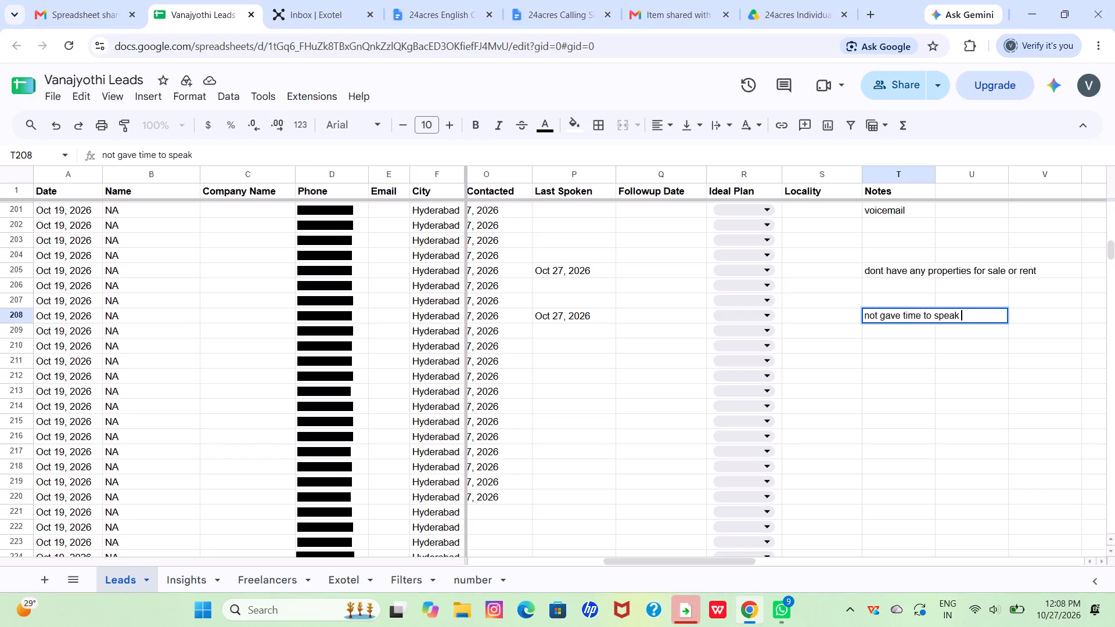
{"action": "type", "text": "and"}
{"action": "key", "text": "space"}
{"action": "type", "text": "dk"}
{"action": "key", "text": "BackSpace"}
{"action": "type", "text": "isconneted call"}
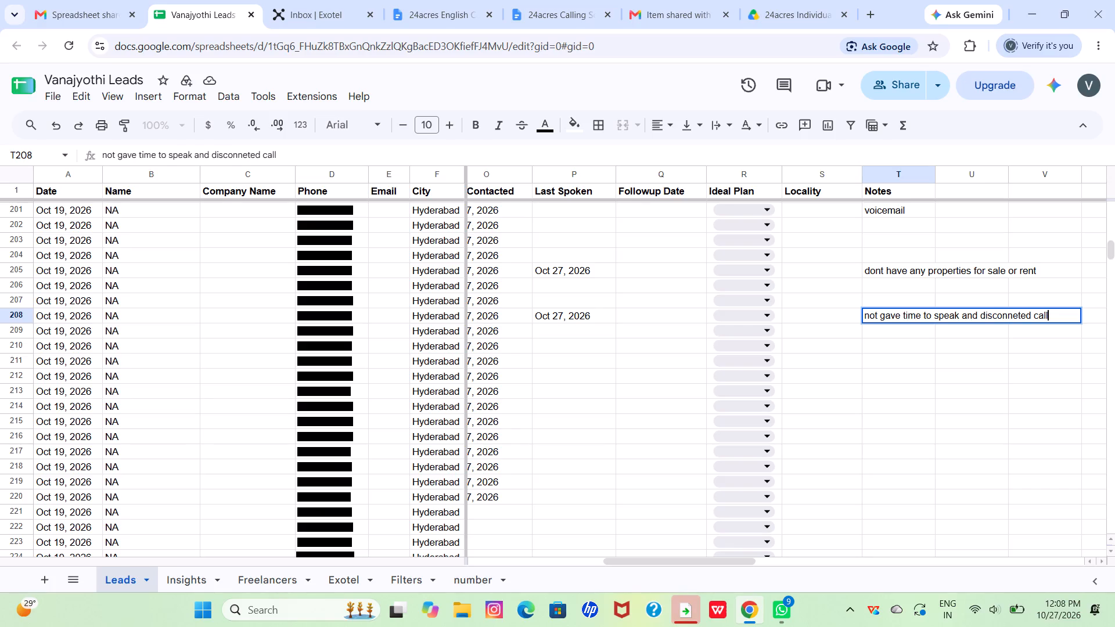
{"action": "key", "text": "Return"}
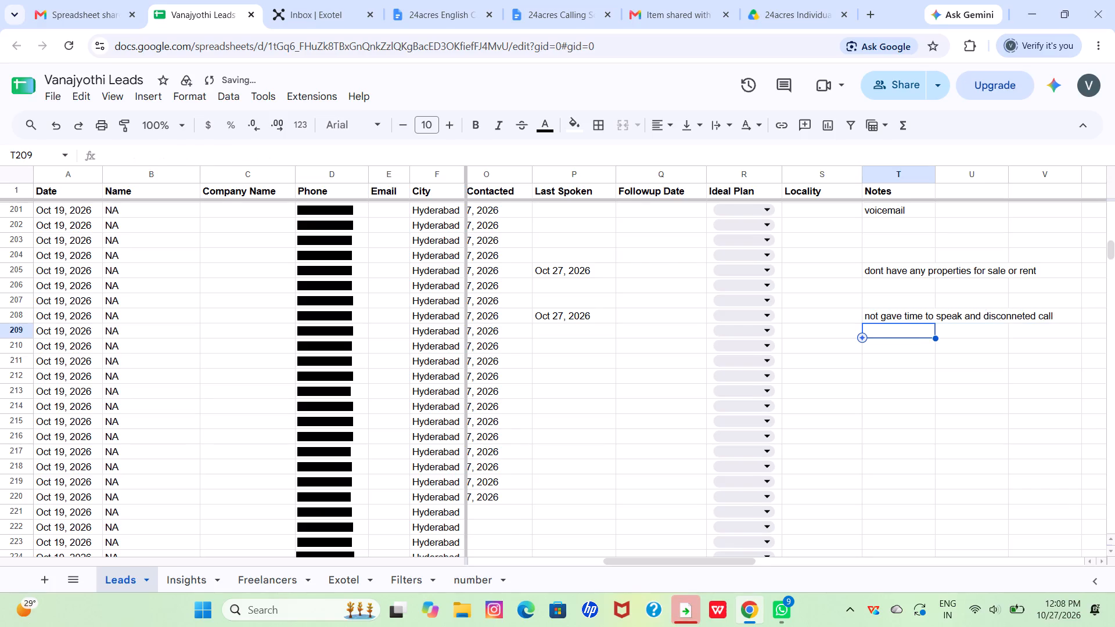
Copy the phone number of the lead in row 209.
{"action": "scroll", "coordinate": [890, 319], "scroll_direction": "right", "scroll_amount": 8}
{"action": "scroll", "coordinate": [890, 319], "scroll_direction": "down", "scroll_amount": 1}
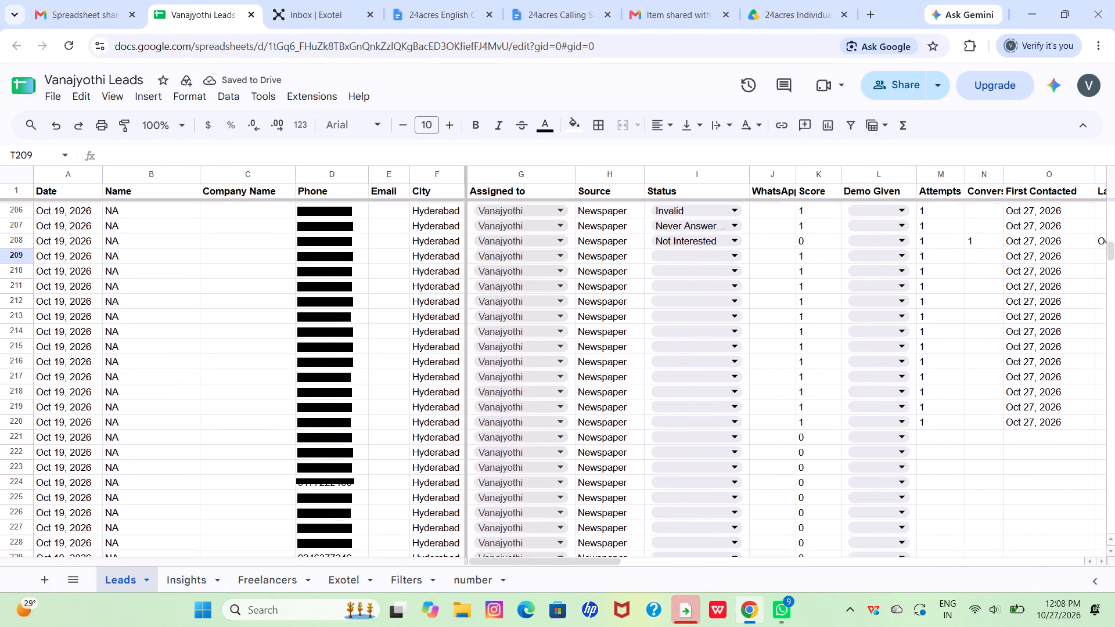
{"action": "scroll", "coordinate": [890, 319], "scroll_direction": "down", "scroll_amount": 1}
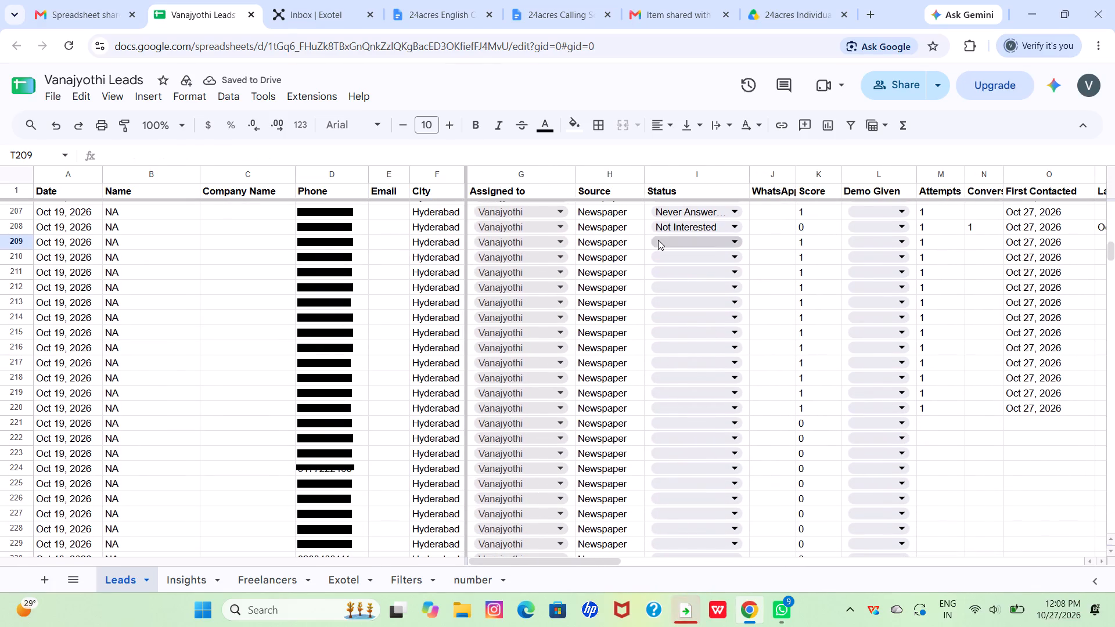
{"action": "left_click", "coordinate": [336, 245]}
{"action": "key", "text": "ctrl+c"}
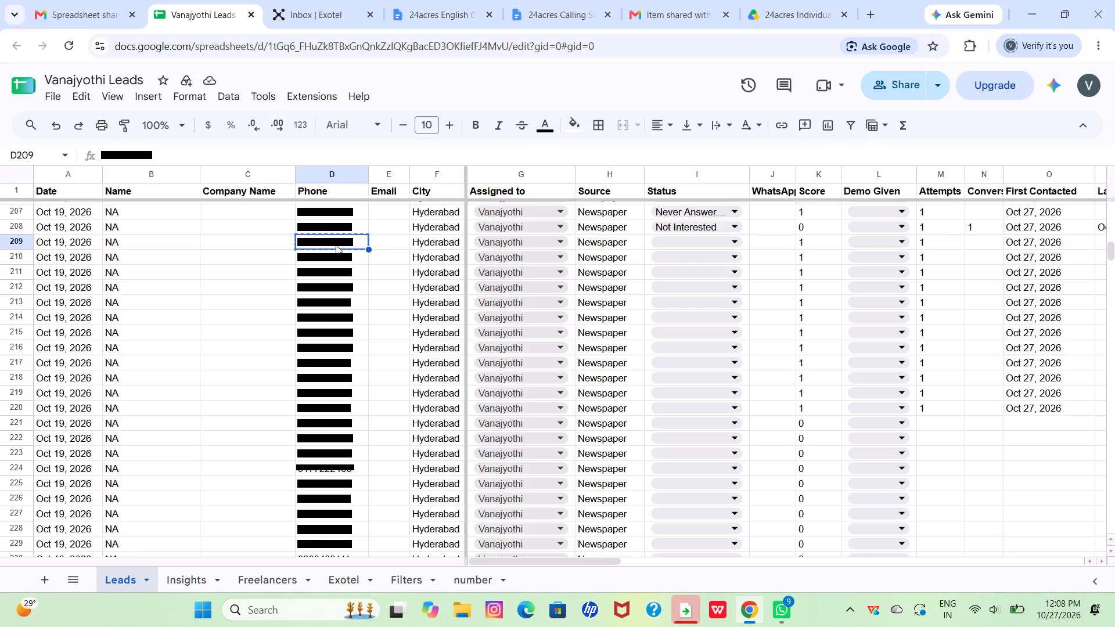
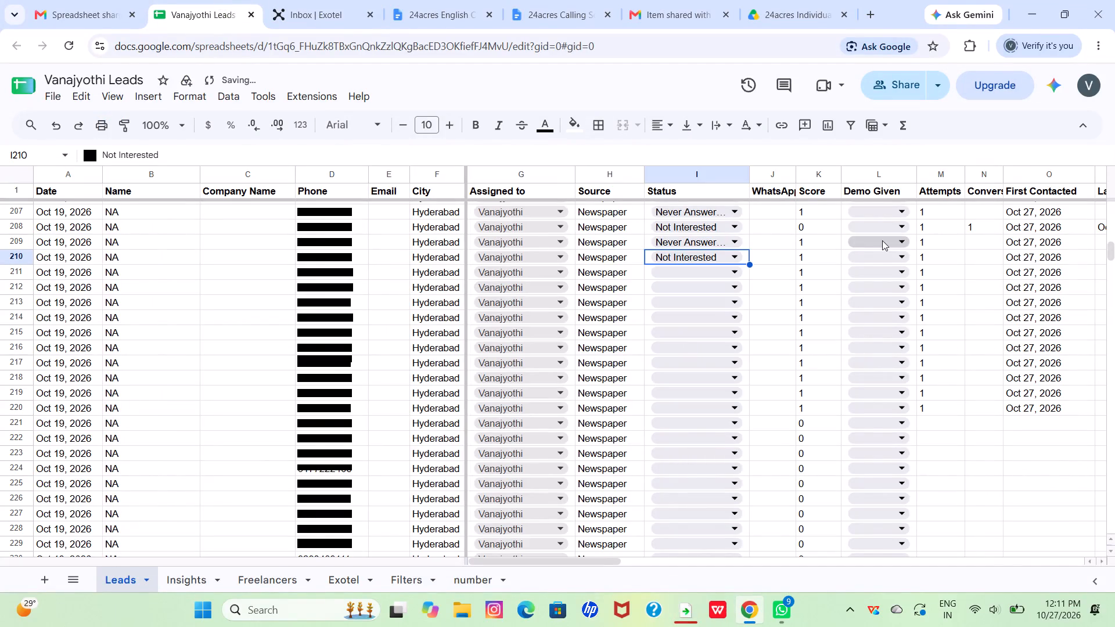
Enter 1 in the conversations column for the lead in row 210.
{"action": "left_click", "coordinate": [977, 261]}
{"action": "key", "text": "1"}
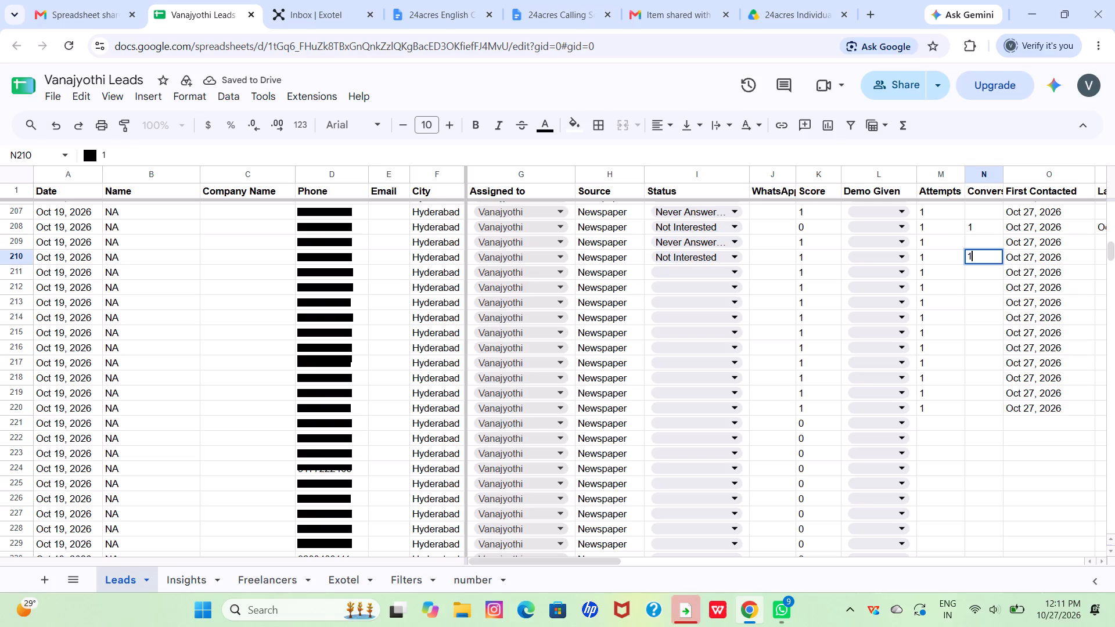
Copy row 210's First Contacted date, Oct 27, 2026, into its Last Spoken cell.
{"action": "left_click", "coordinate": [1030, 256]}
{"action": "key", "text": "ctrl+c"}
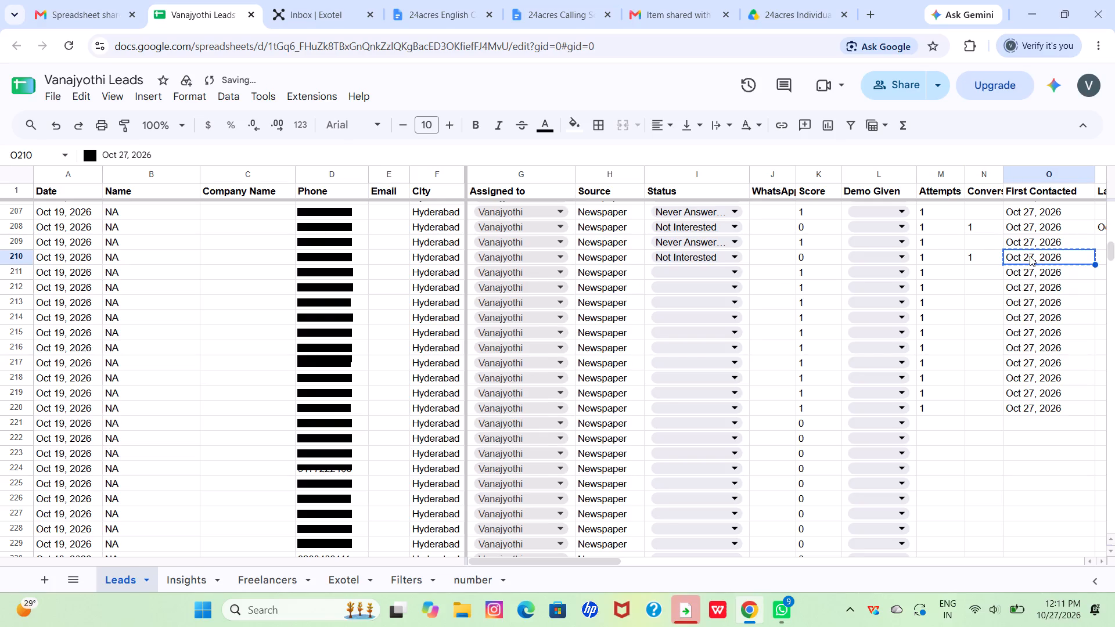
{"action": "scroll", "coordinate": [1030, 256], "scroll_direction": "left", "scroll_amount": 2}
{"action": "left_click", "coordinate": [1030, 256]}
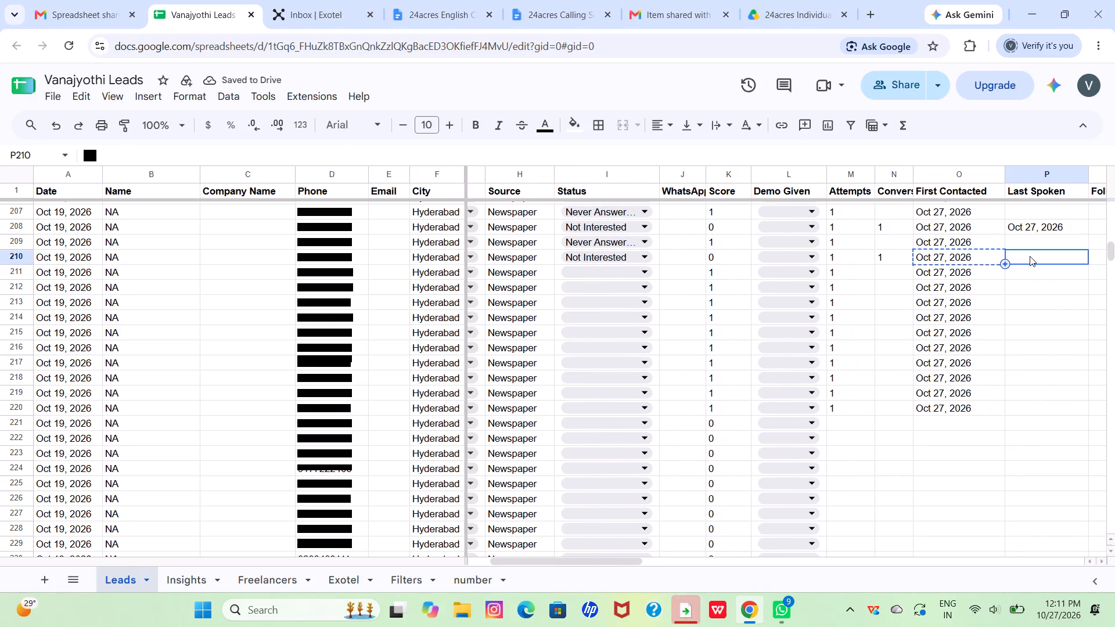
{"action": "key", "text": "ctrl+v"}
{"action": "left_click", "coordinate": [1030, 256], "text": "ctrl"}
Copy the note "dont have any properties for sale or rent" from row 205 into the Notes column for row 210.
{"action": "scroll", "coordinate": [1030, 256], "scroll_direction": "left", "scroll_amount": 3}
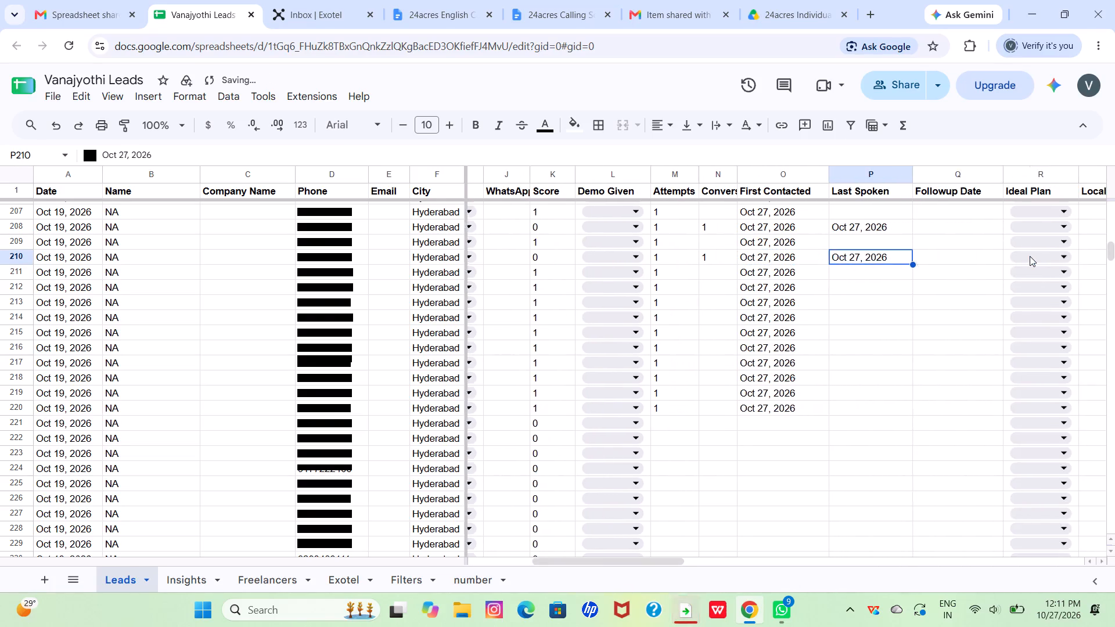
{"action": "scroll", "coordinate": [1030, 256], "scroll_direction": "left", "scroll_amount": 4}
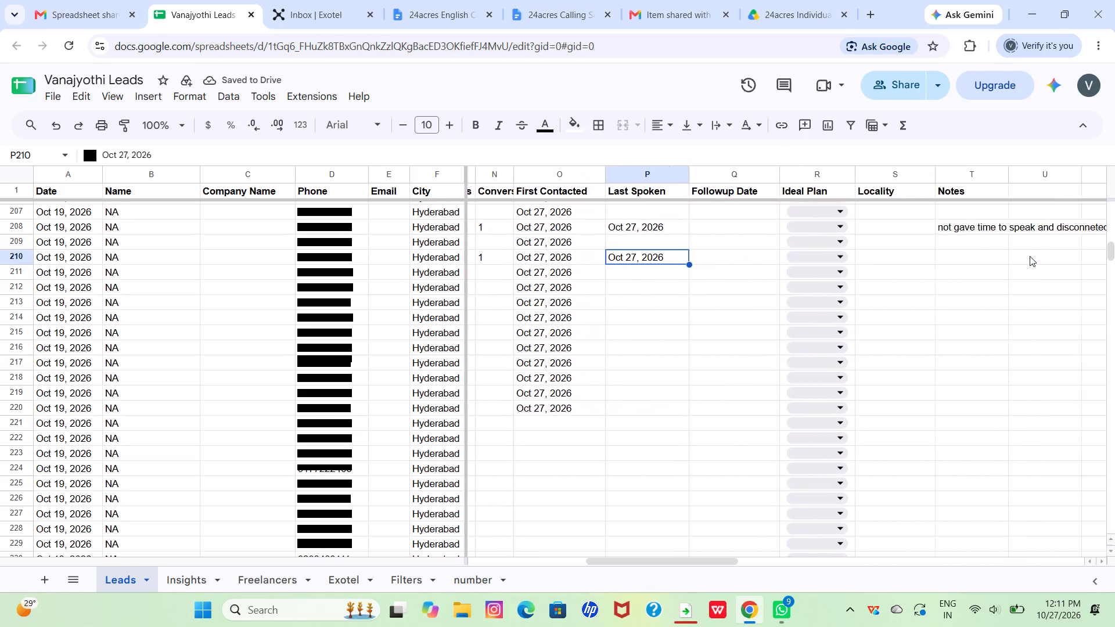
{"action": "scroll", "coordinate": [1030, 256], "scroll_direction": "left", "scroll_amount": 1}
{"action": "scroll", "coordinate": [1030, 256], "scroll_direction": "up", "scroll_amount": 2}
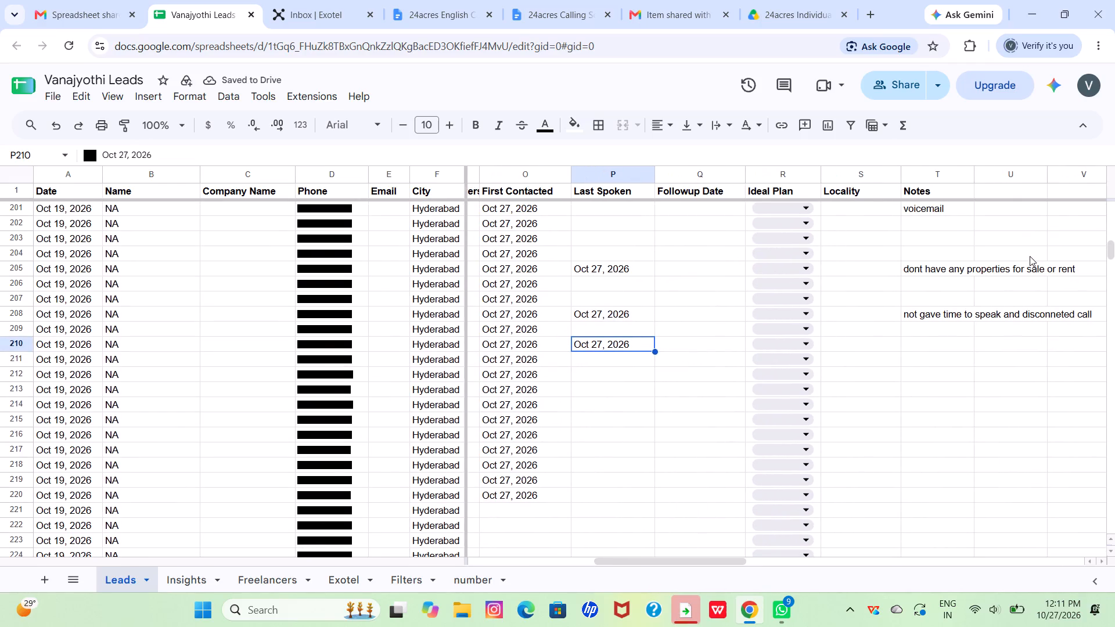
{"action": "left_click", "coordinate": [931, 274]}
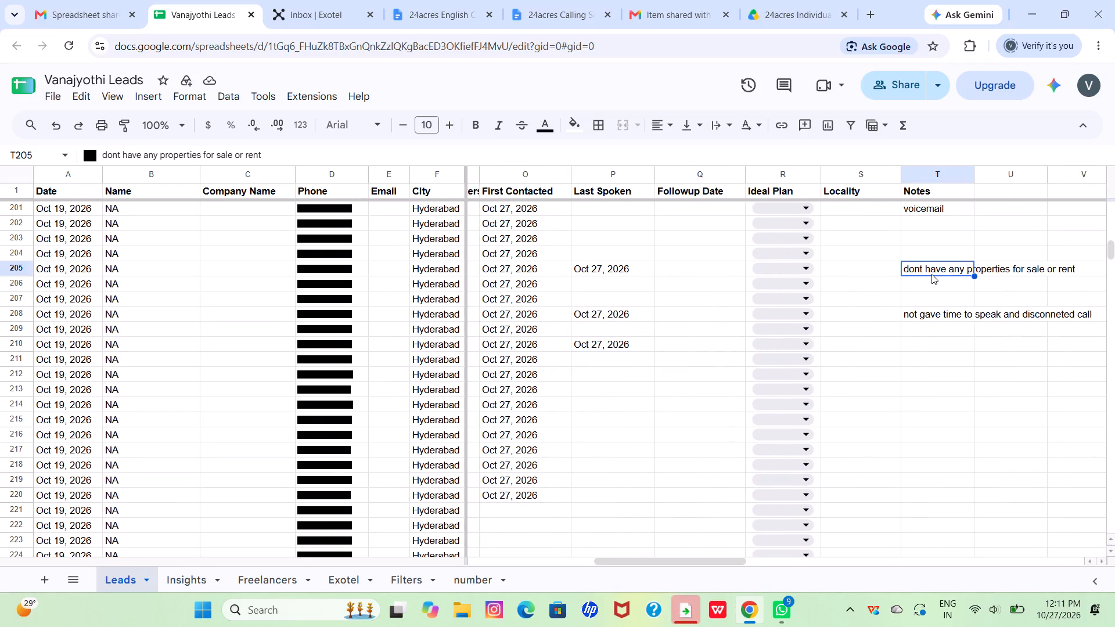
{"action": "key", "text": "ctrl+c"}
{"action": "left_click", "coordinate": [926, 345]}
{"action": "key", "text": "ctrl+v"}
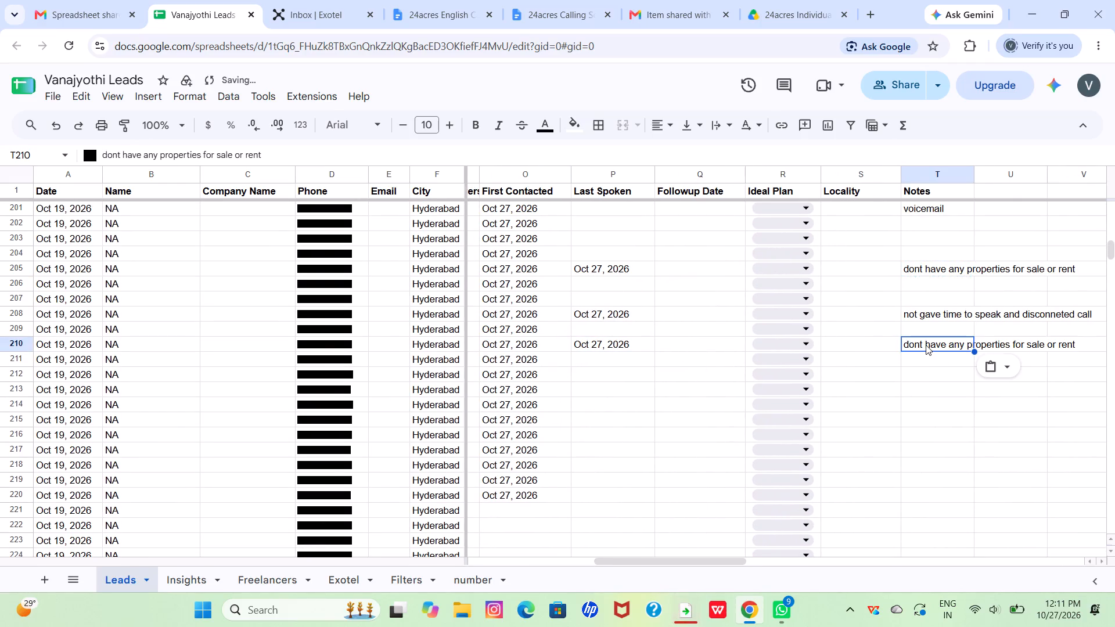
Select the phone number of the lead in row 211.
{"action": "left_click", "coordinate": [932, 361]}
{"action": "scroll", "coordinate": [932, 361], "scroll_direction": "right", "scroll_amount": 3}
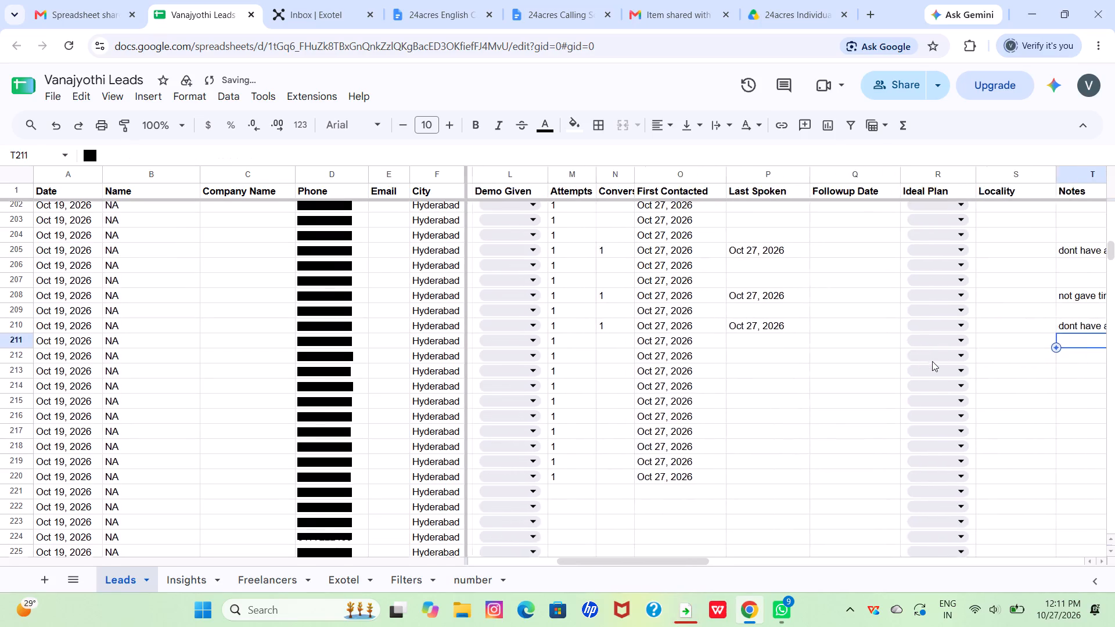
{"action": "scroll", "coordinate": [932, 361], "scroll_direction": "left", "scroll_amount": 2}
{"action": "scroll", "coordinate": [932, 361], "scroll_direction": "down", "scroll_amount": 2}
{"action": "scroll", "coordinate": [932, 361], "scroll_direction": "right", "scroll_amount": 6}
{"action": "scroll", "coordinate": [932, 361], "scroll_direction": "left", "scroll_amount": 1}
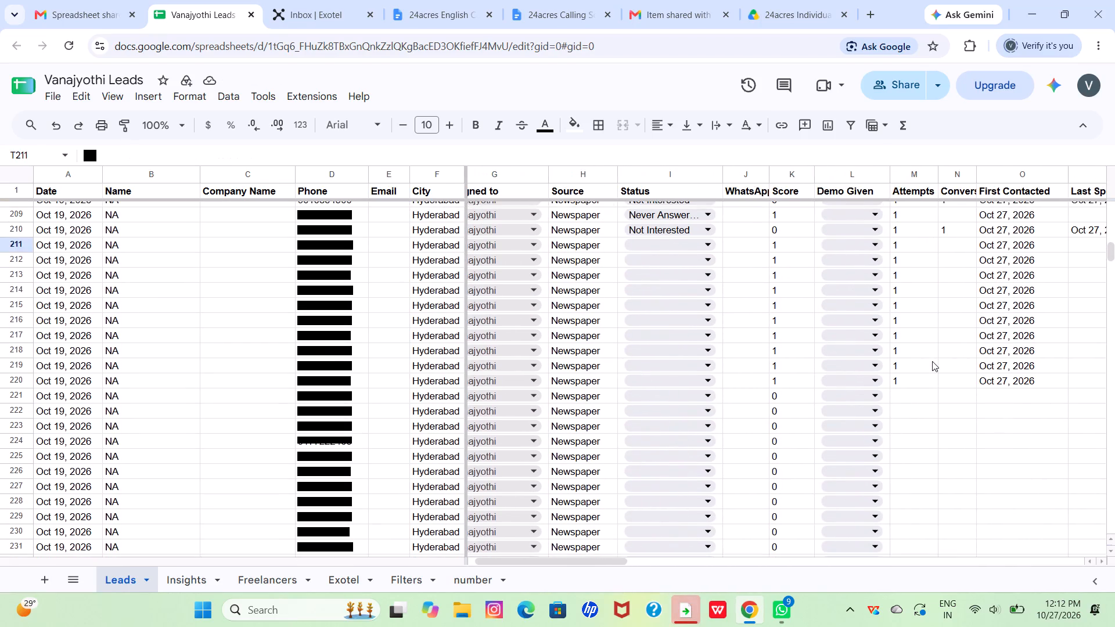
{"action": "scroll", "coordinate": [932, 361], "scroll_direction": "left", "scroll_amount": 5}
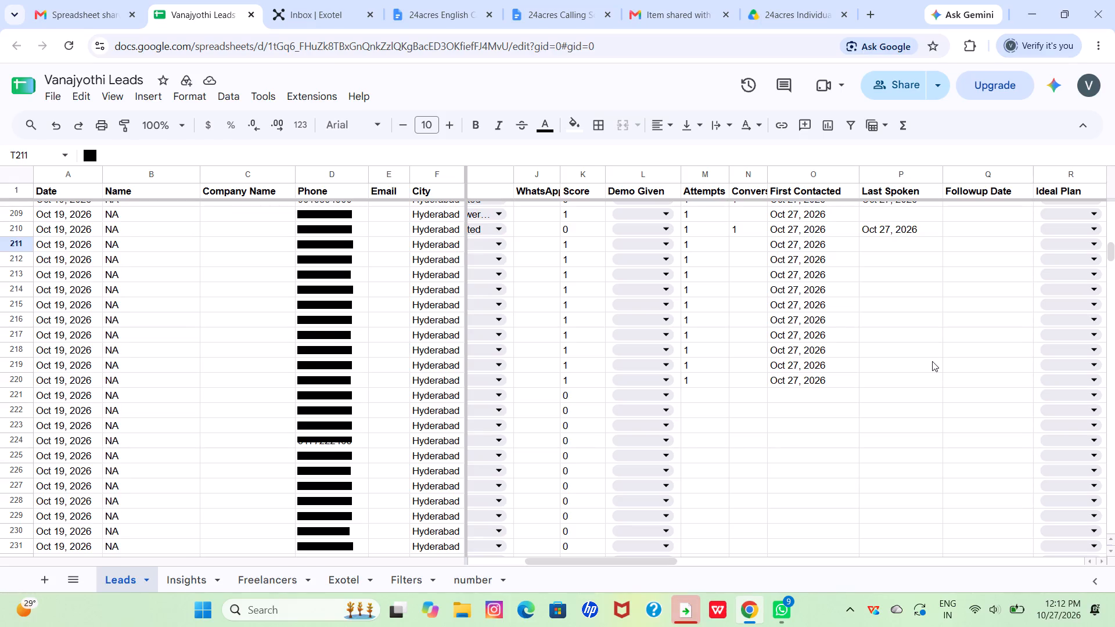
{"action": "scroll", "coordinate": [942, 348], "scroll_direction": "left", "scroll_amount": 1}
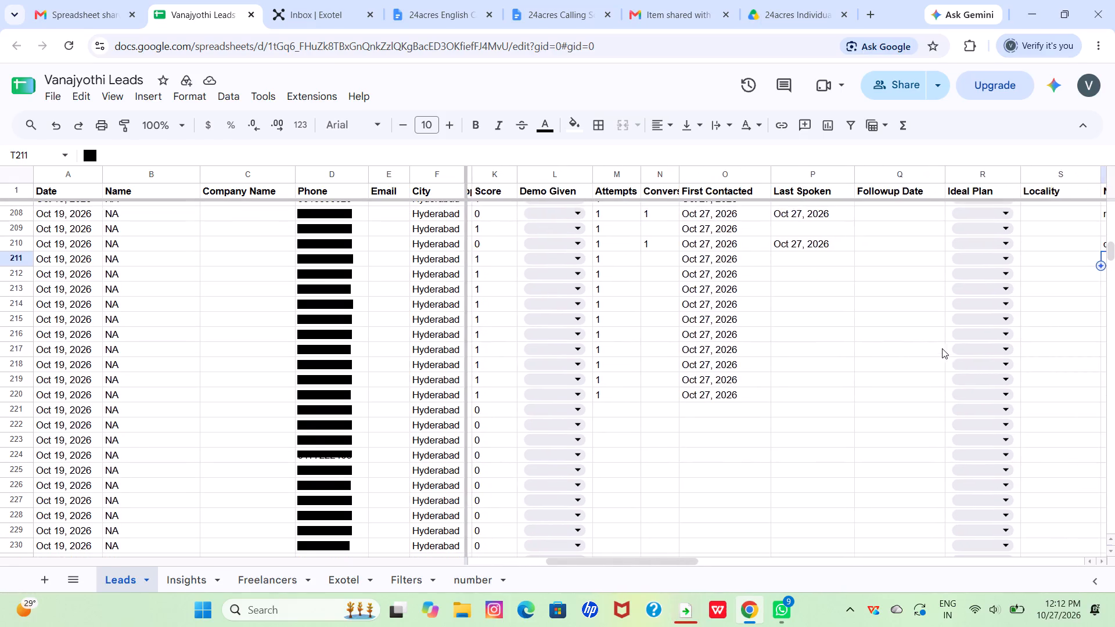
{"action": "scroll", "coordinate": [942, 348], "scroll_direction": "left", "scroll_amount": 2}
{"action": "scroll", "coordinate": [942, 348], "scroll_direction": "right", "scroll_amount": 7}
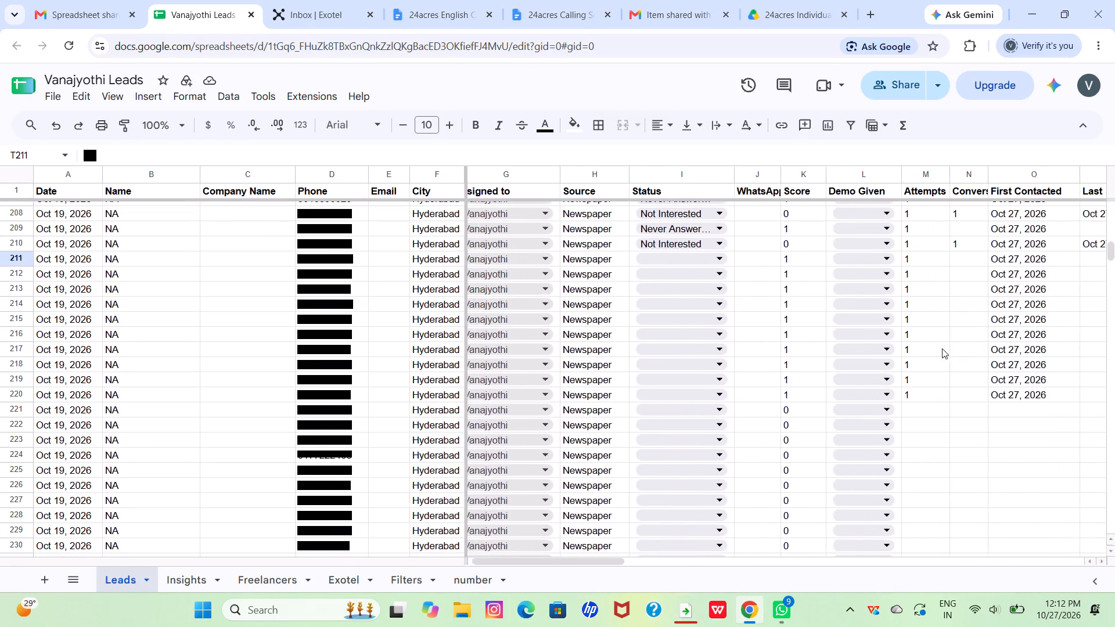
{"action": "scroll", "coordinate": [942, 348], "scroll_direction": "right", "scroll_amount": 2}
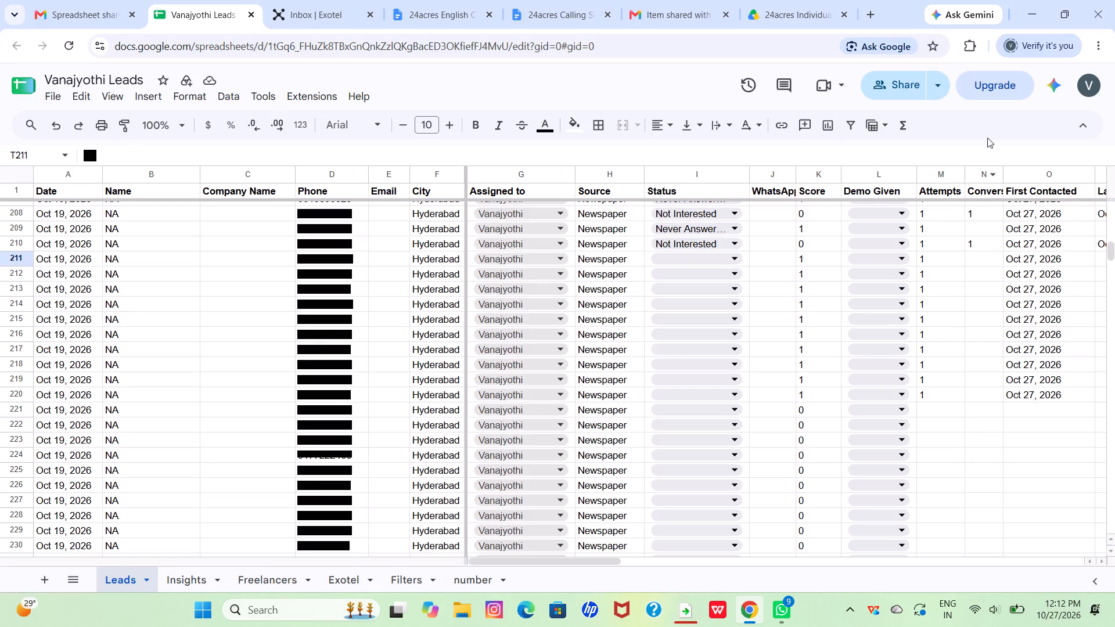
{"action": "left_click", "coordinate": [349, 257]}
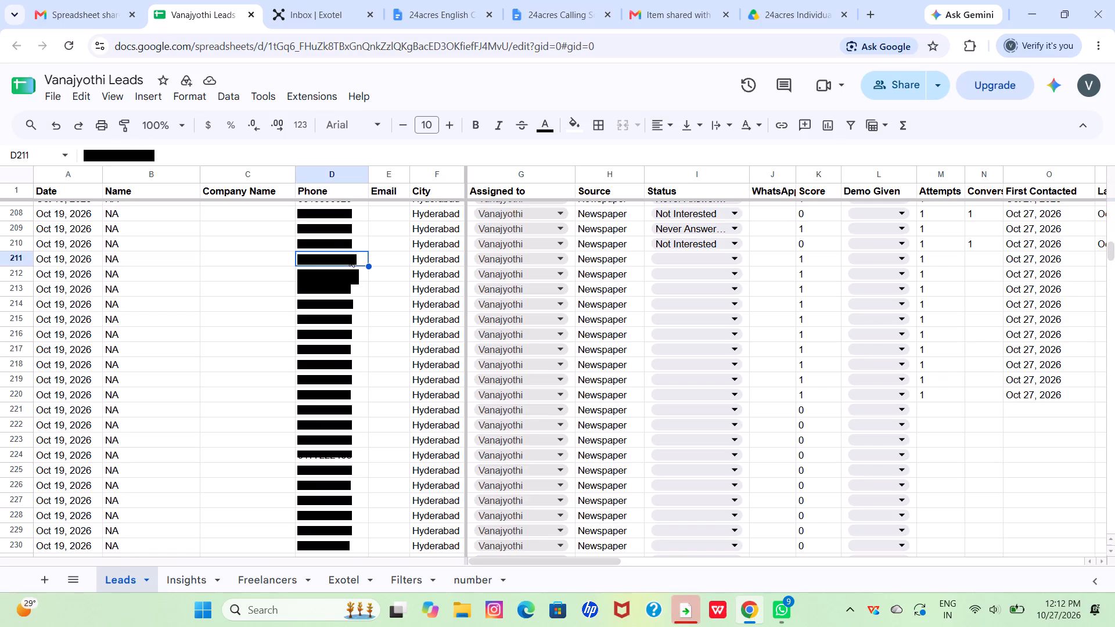
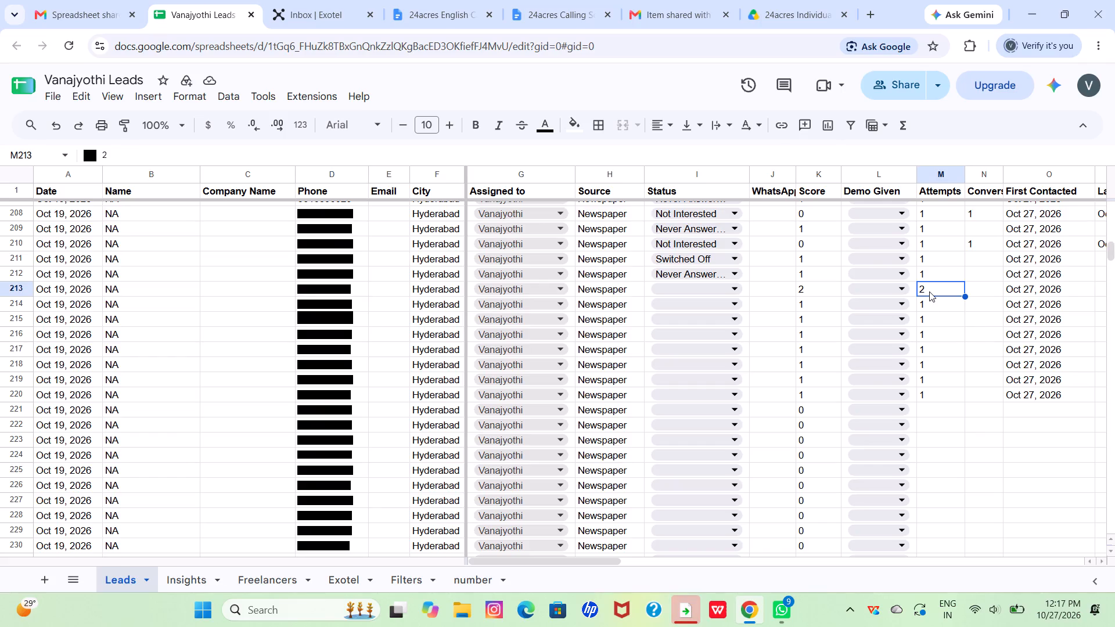
Set the Attempts value for the lead in row 213 to 3.
{"action": "key", "text": "3"}
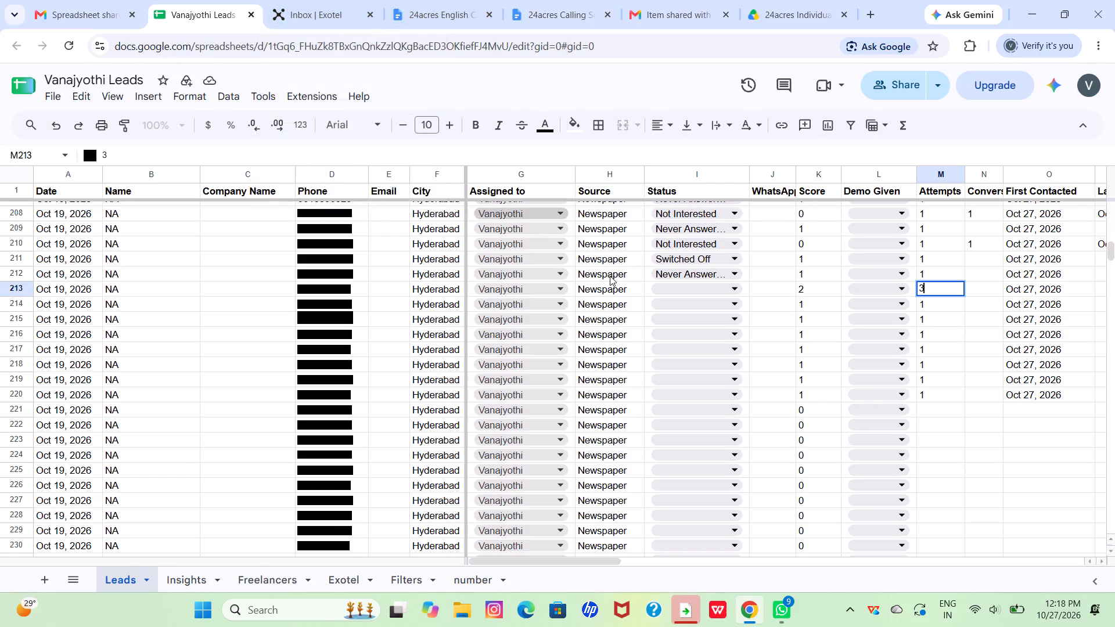
Set the Status of the lead in row 213 to Not Interested.
{"action": "left_click", "coordinate": [724, 286]}
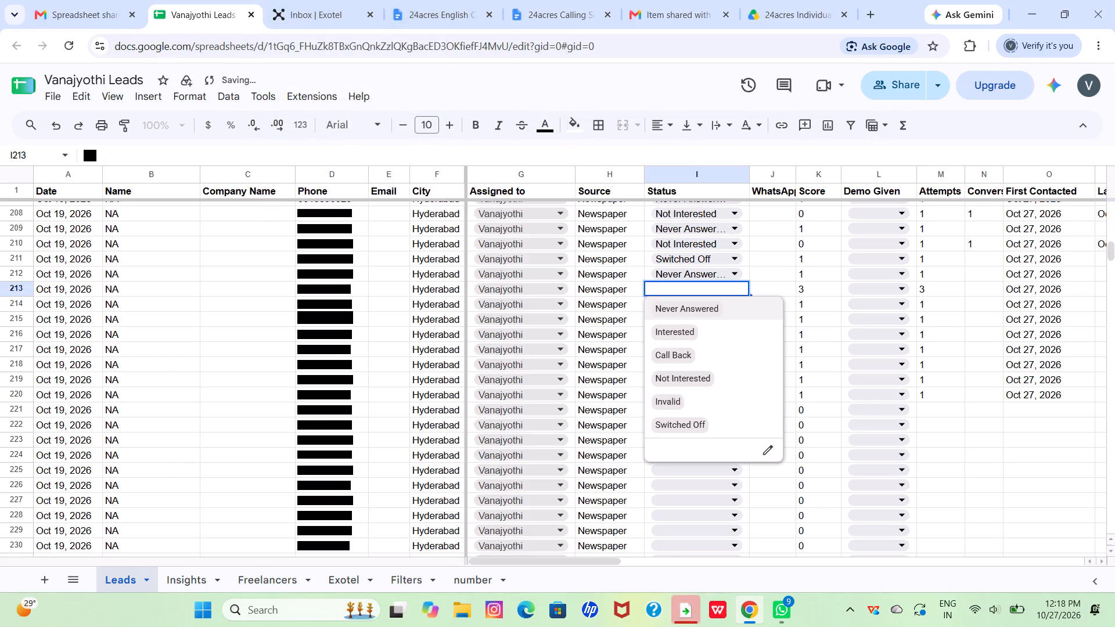
{"action": "left_click", "coordinate": [685, 372]}
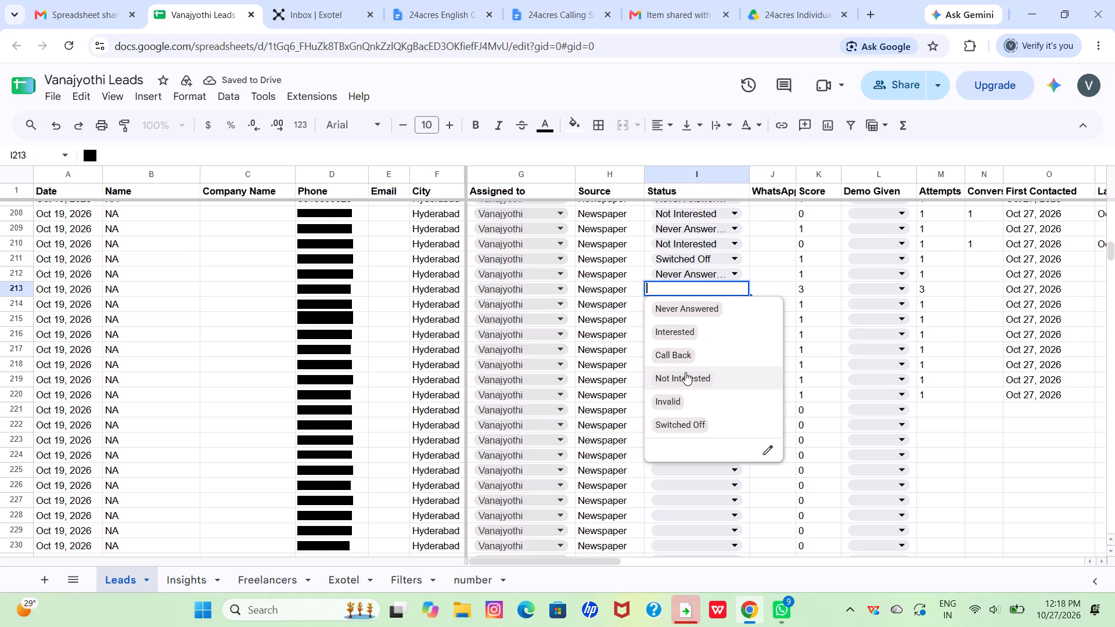
Enter 1 in the conversations column for the lead in row 213.
{"action": "left_click", "coordinate": [983, 291]}
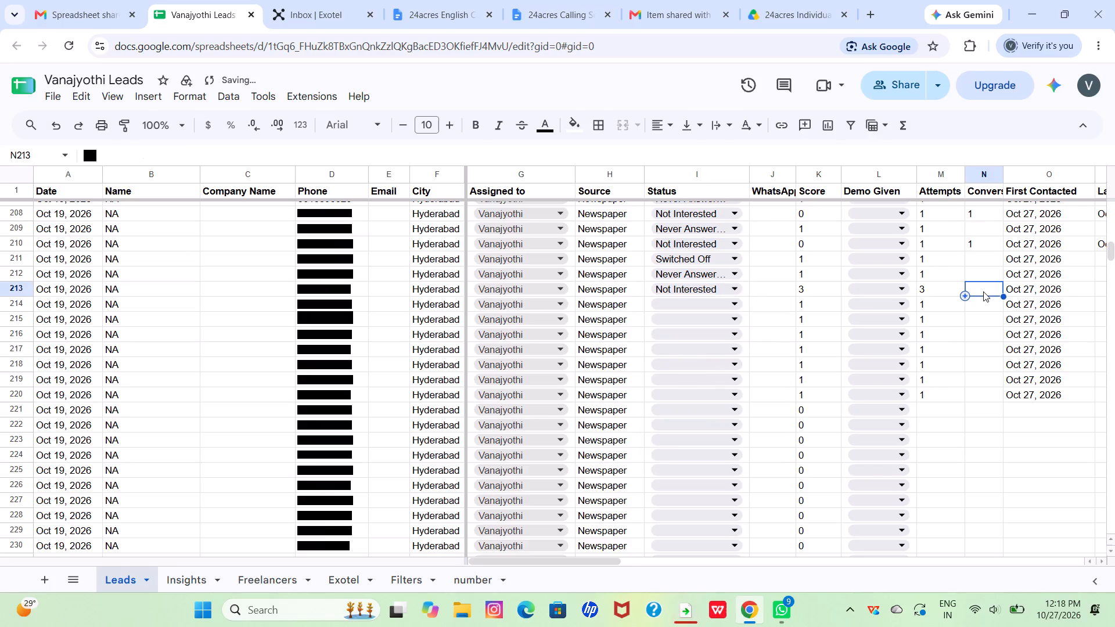
{"action": "key", "text": "1"}
Copy row 213's First Contacted date, Oct 27, 2026, into its Last Spoken cell.
{"action": "left_click", "coordinate": [1027, 292]}
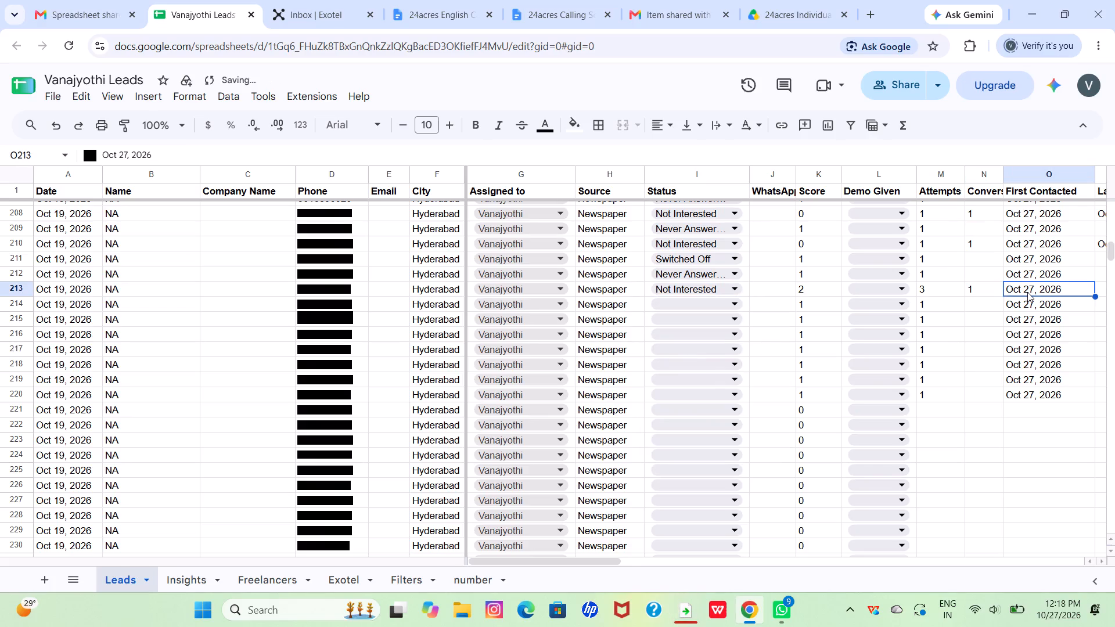
{"action": "key", "text": "ctrl+c"}
{"action": "scroll", "coordinate": [1027, 292], "scroll_direction": "left", "scroll_amount": 1}
{"action": "left_click", "coordinate": [1027, 292]}
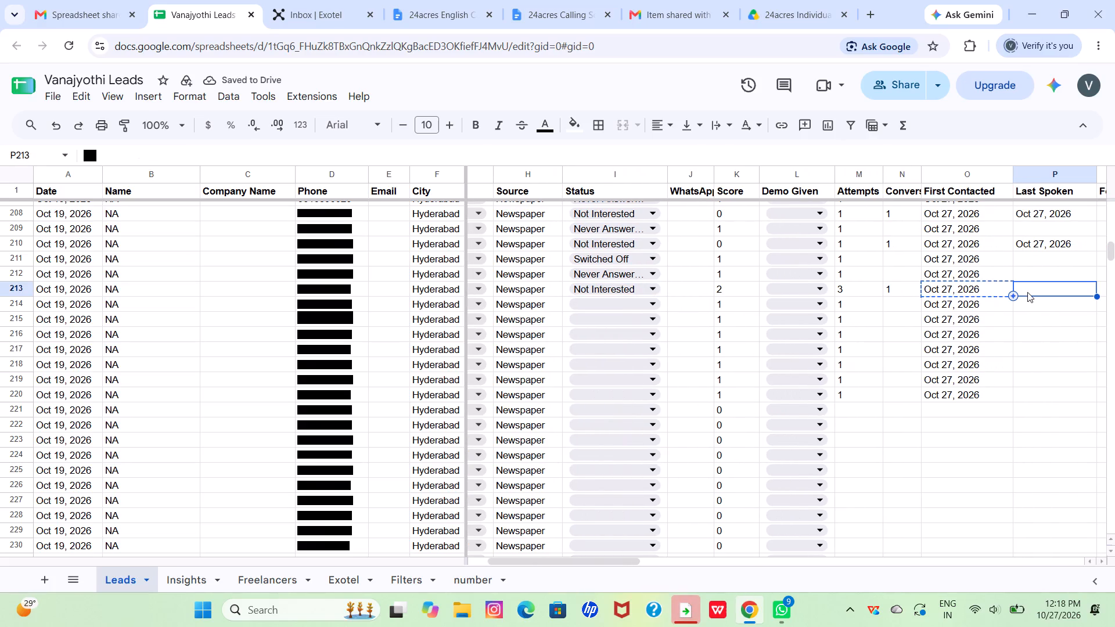
{"action": "key", "text": "ctrl+v"}
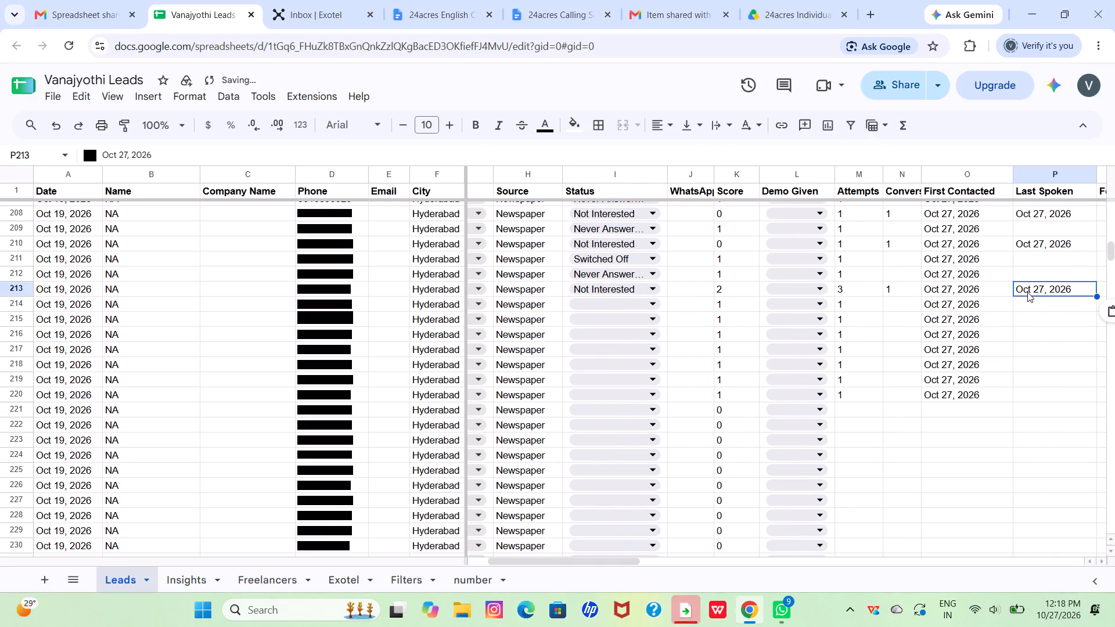
Copy the note "dont have any properties for sale or rent" from row 210 into the Notes column for row 213.
{"action": "scroll", "coordinate": [1027, 292], "scroll_direction": "left", "scroll_amount": 2}
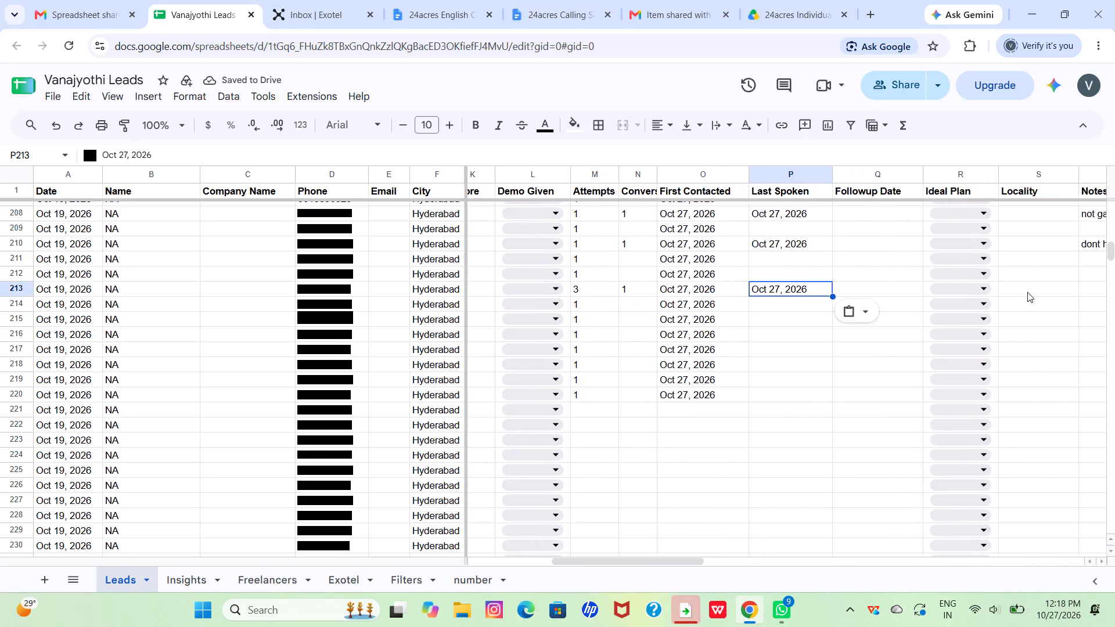
{"action": "scroll", "coordinate": [1027, 292], "scroll_direction": "left", "scroll_amount": 1}
{"action": "left_click", "coordinate": [890, 251]}
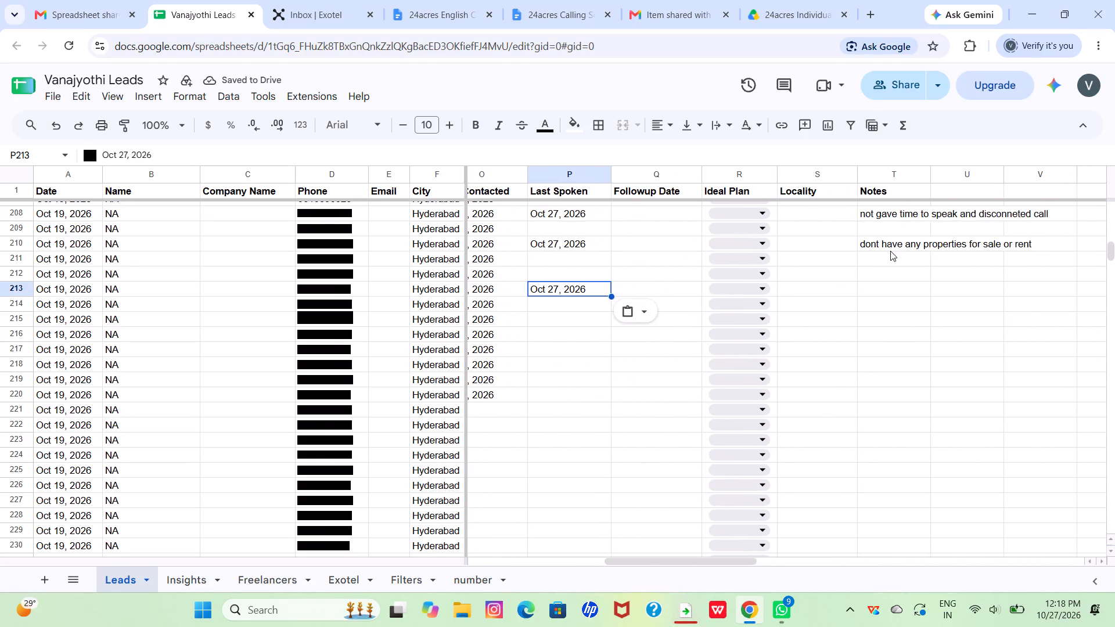
{"action": "key", "text": "ctrl+c"}
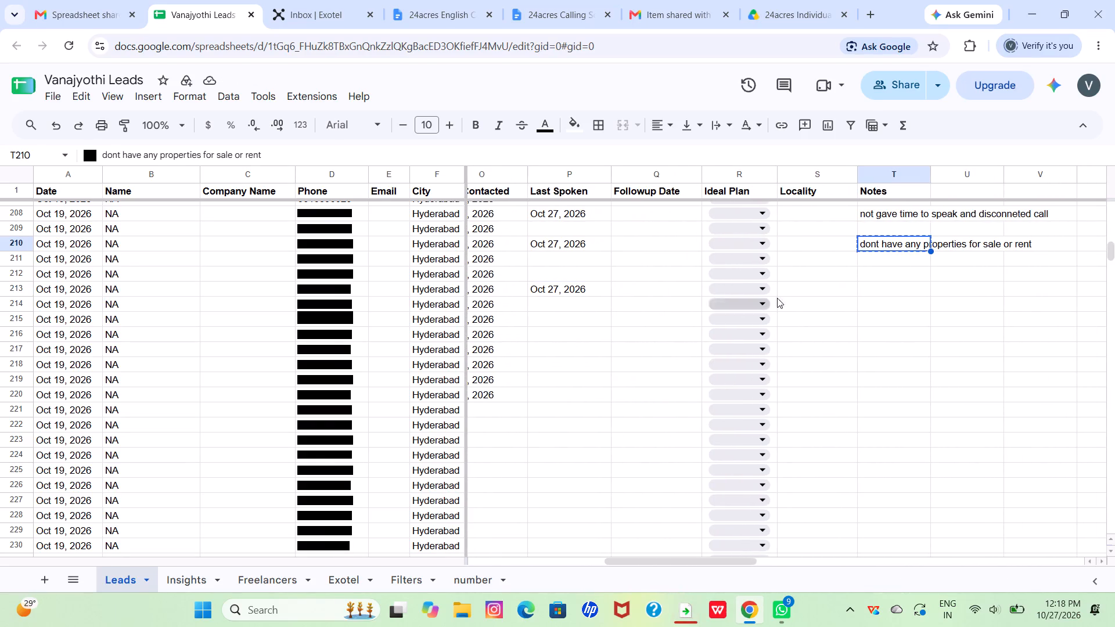
{"action": "left_click", "coordinate": [864, 296]}
{"action": "key", "text": "ctrl+v"}
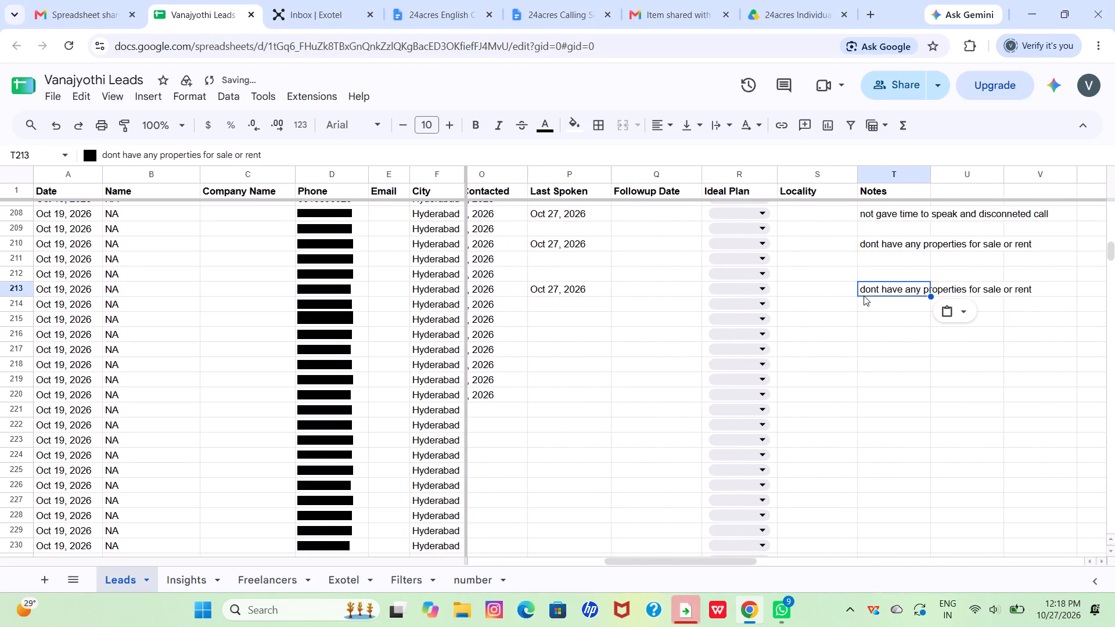
{"action": "left_click", "coordinate": [880, 313]}
Select the phone number of the lead in row 214.
{"action": "scroll", "coordinate": [880, 313], "scroll_direction": "right", "scroll_amount": 4}
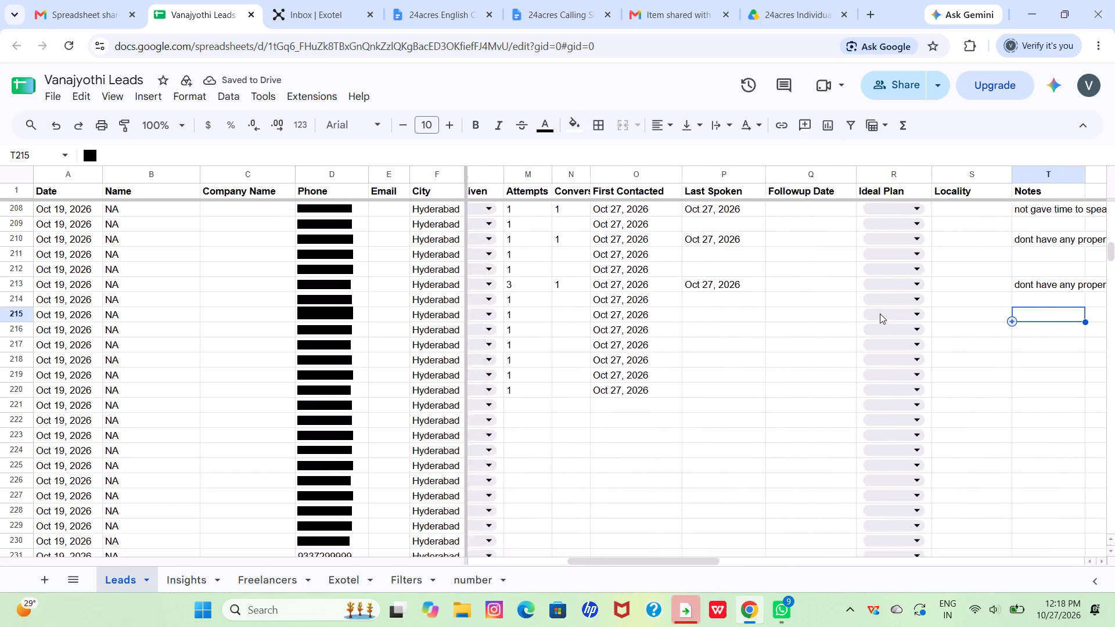
{"action": "scroll", "coordinate": [880, 313], "scroll_direction": "right", "scroll_amount": 4}
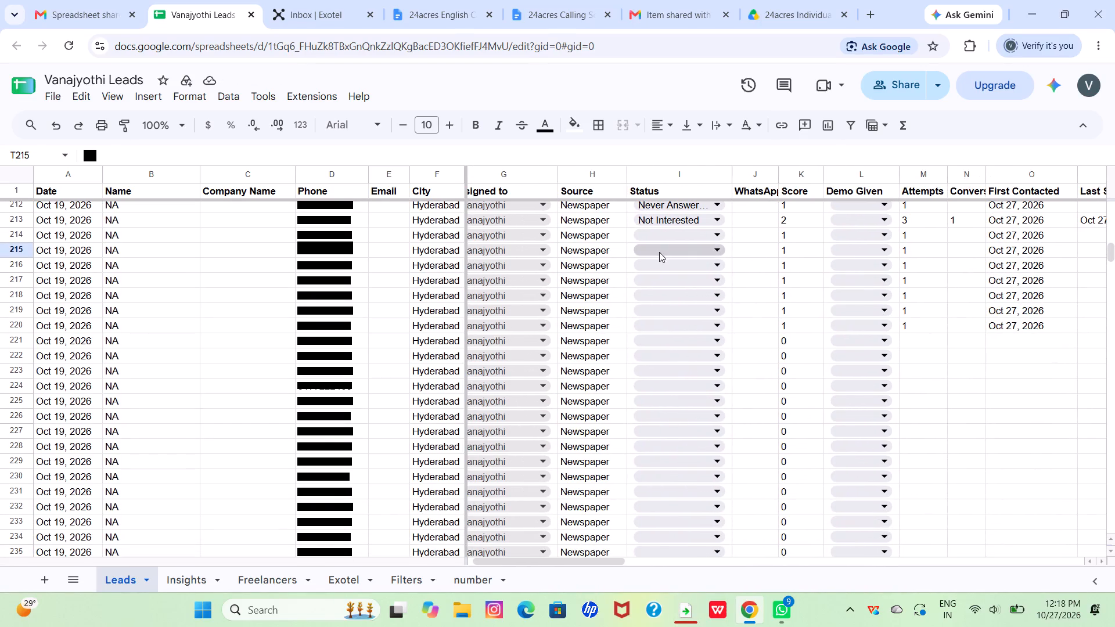
{"action": "left_click", "coordinate": [353, 243]}
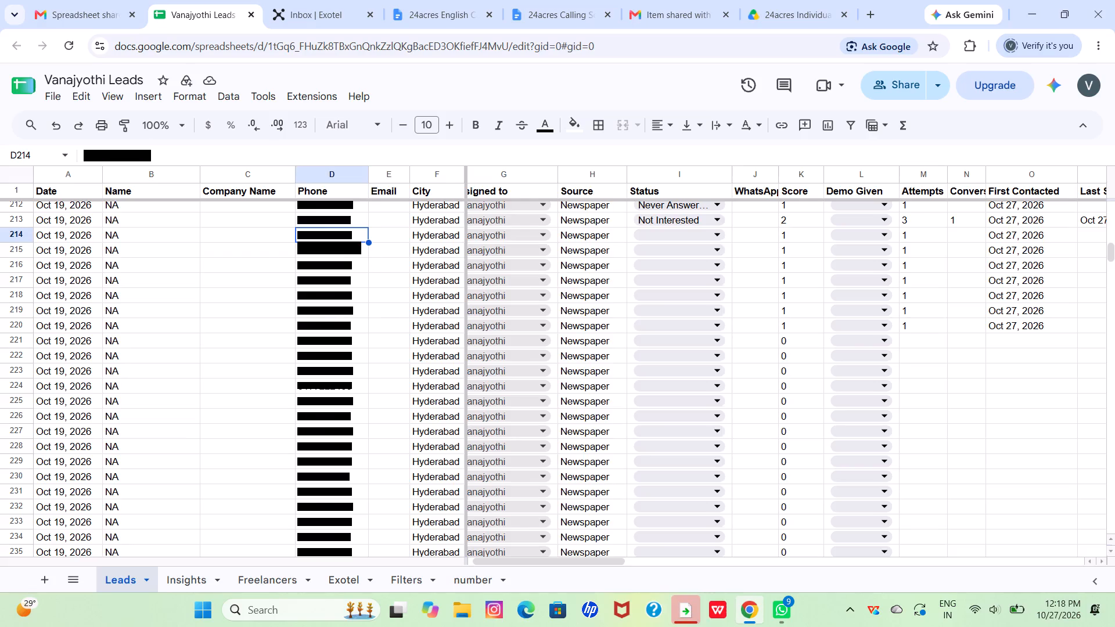
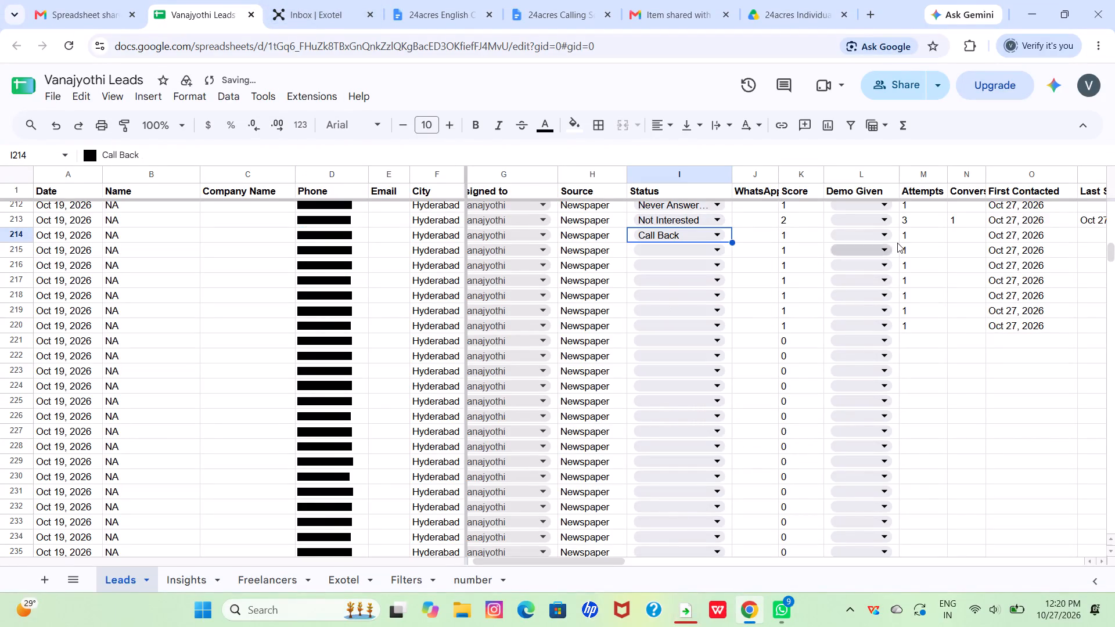
Enter 1 in the conversations column for the lead in row 214.
{"action": "left_click", "coordinate": [963, 236]}
{"action": "key", "text": "1"}
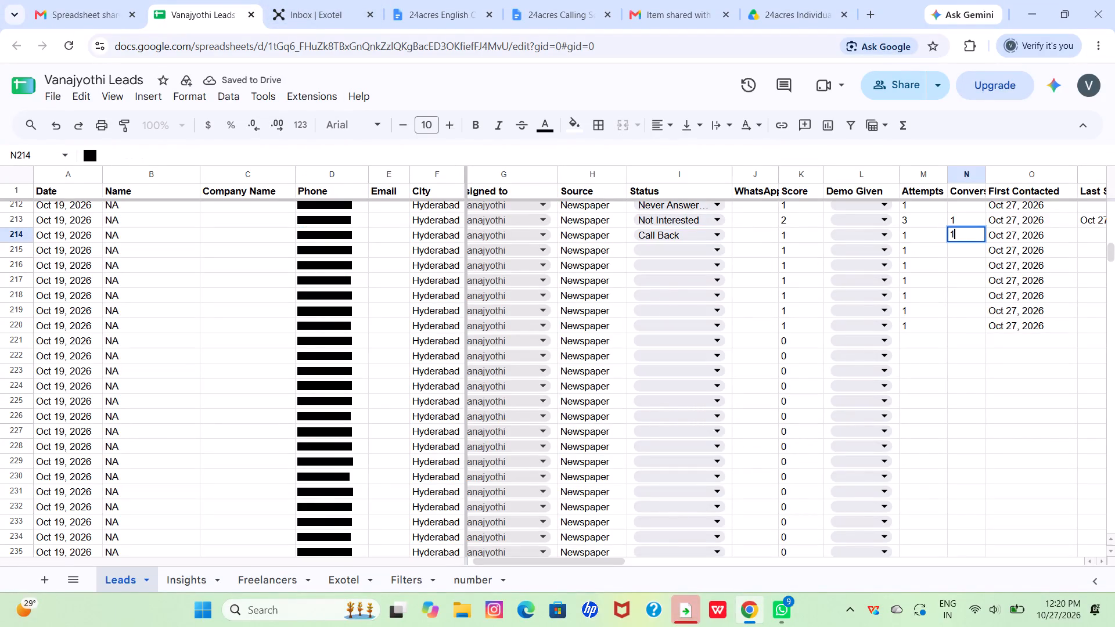
Copy row 214's First Contacted date, Oct 27, 2026, into its Last Spoken cell.
{"action": "left_click", "coordinate": [1009, 236]}
{"action": "key", "text": "ctrl+c"}
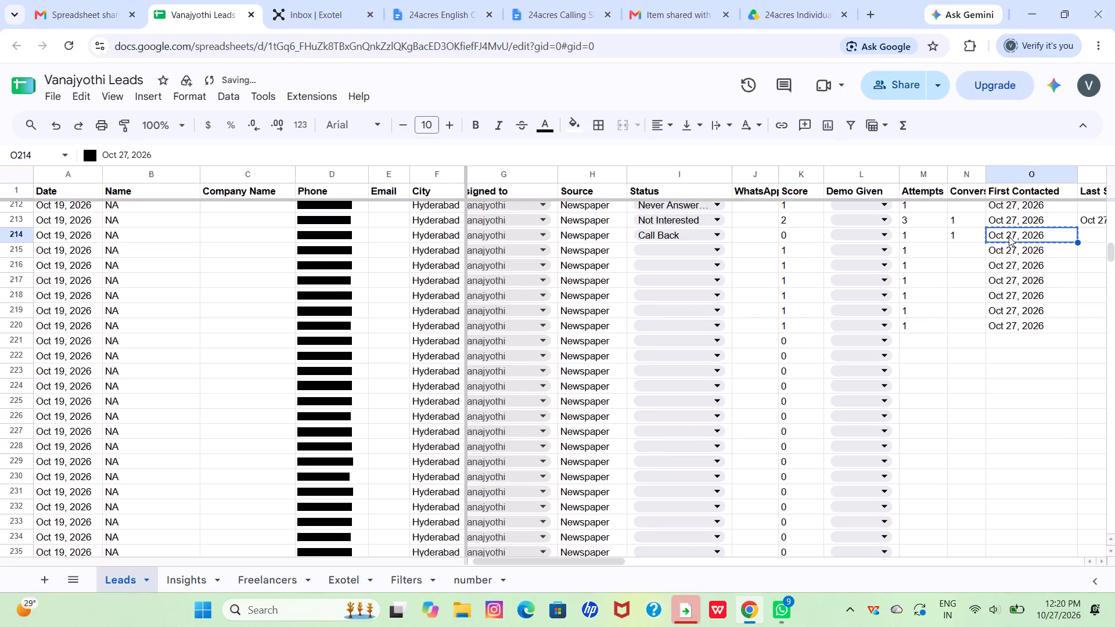
{"action": "scroll", "coordinate": [1009, 236], "scroll_direction": "left", "scroll_amount": 1}
{"action": "left_click", "coordinate": [1009, 236]}
{"action": "key", "text": "ctrl+v"}
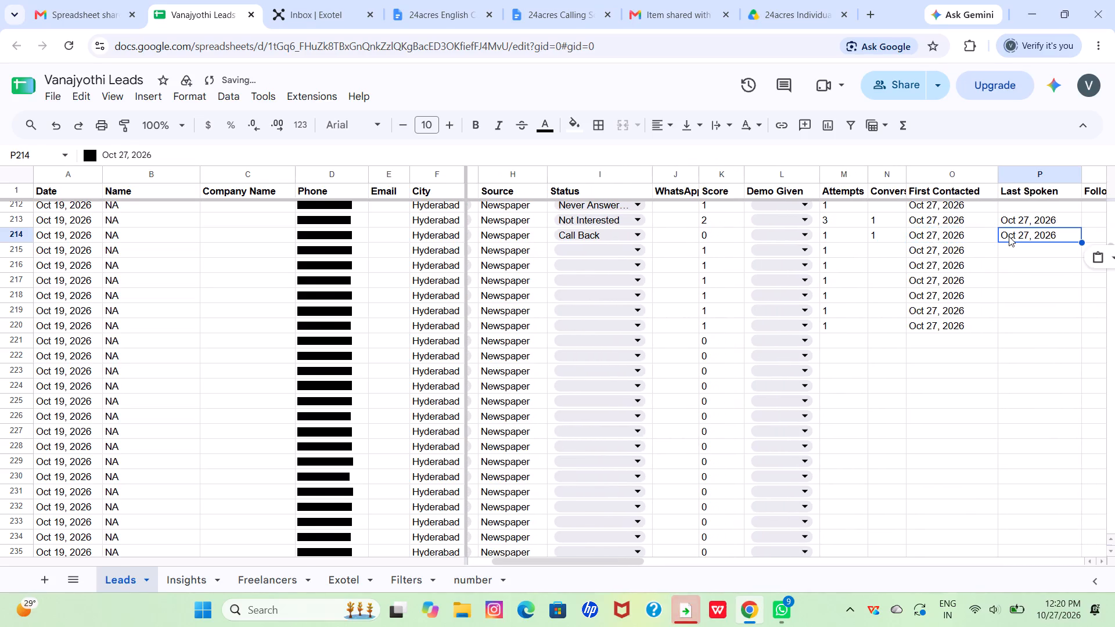
Enter the note "he has property for sale and said call me later" in the Notes column for row 214.
{"action": "scroll", "coordinate": [1009, 236], "scroll_direction": "left", "scroll_amount": 6}
{"action": "scroll", "coordinate": [1009, 236], "scroll_direction": "right", "scroll_amount": 3}
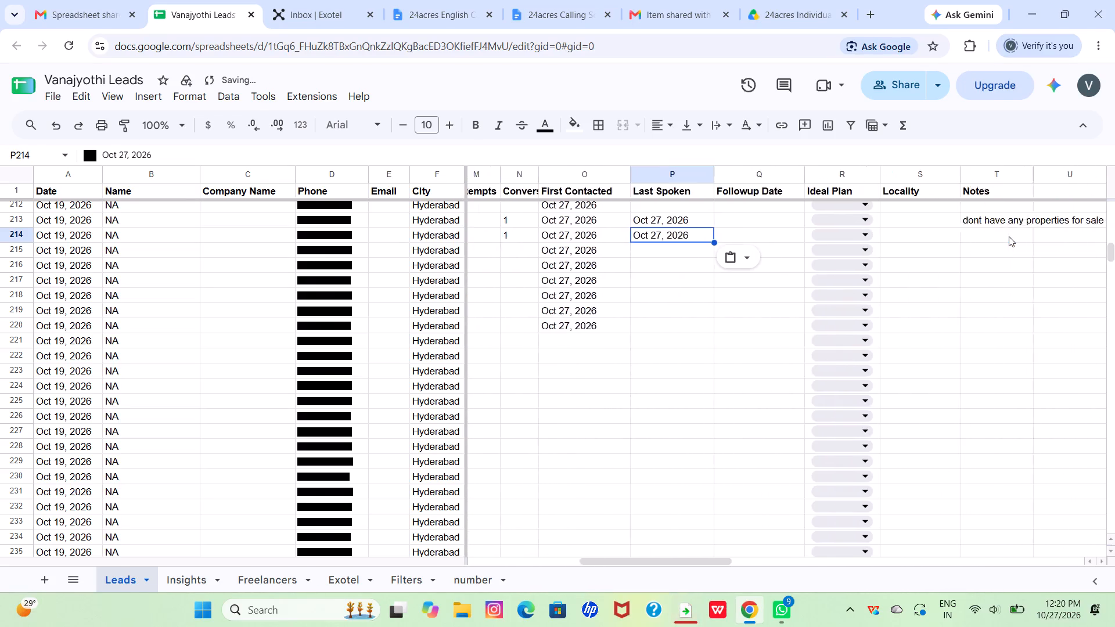
{"action": "scroll", "coordinate": [1009, 236], "scroll_direction": "right", "scroll_amount": 1}
{"action": "left_click", "coordinate": [1009, 236]}
{"action": "type", "text": "he has propert"}
{"action": "type", "text": "y for sale and said a"}
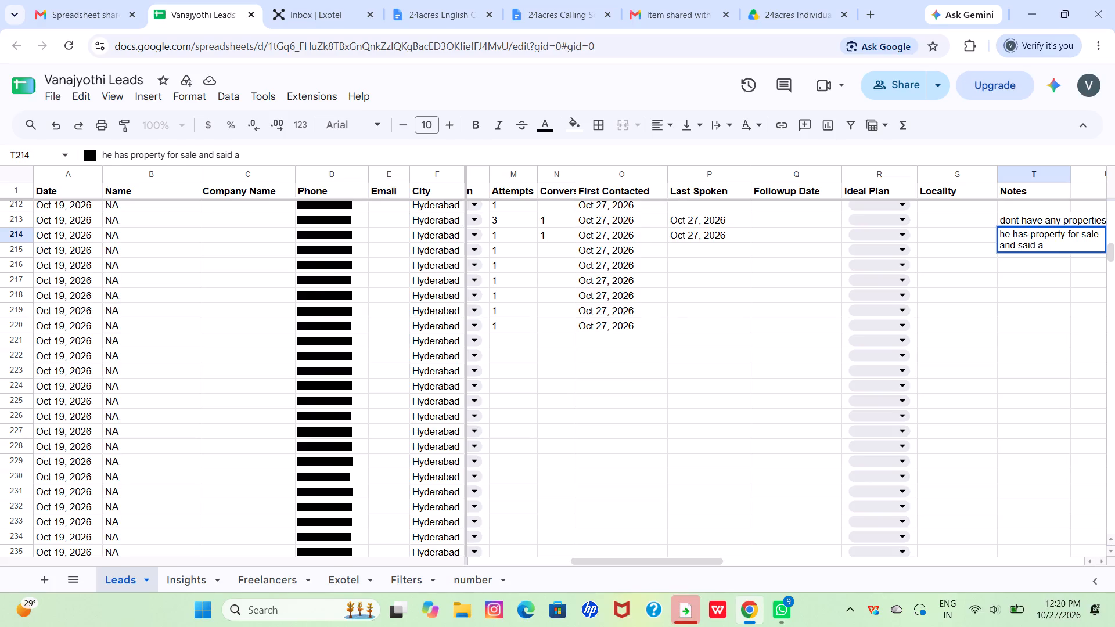
{"action": "key", "text": "BackSpace"}
{"action": "type", "text": "call me"}
{"action": "key", "text": "space"}
{"action": "type", "text": "la"}
{"action": "type", "text": "ter"}
{"action": "key", "text": "space"}
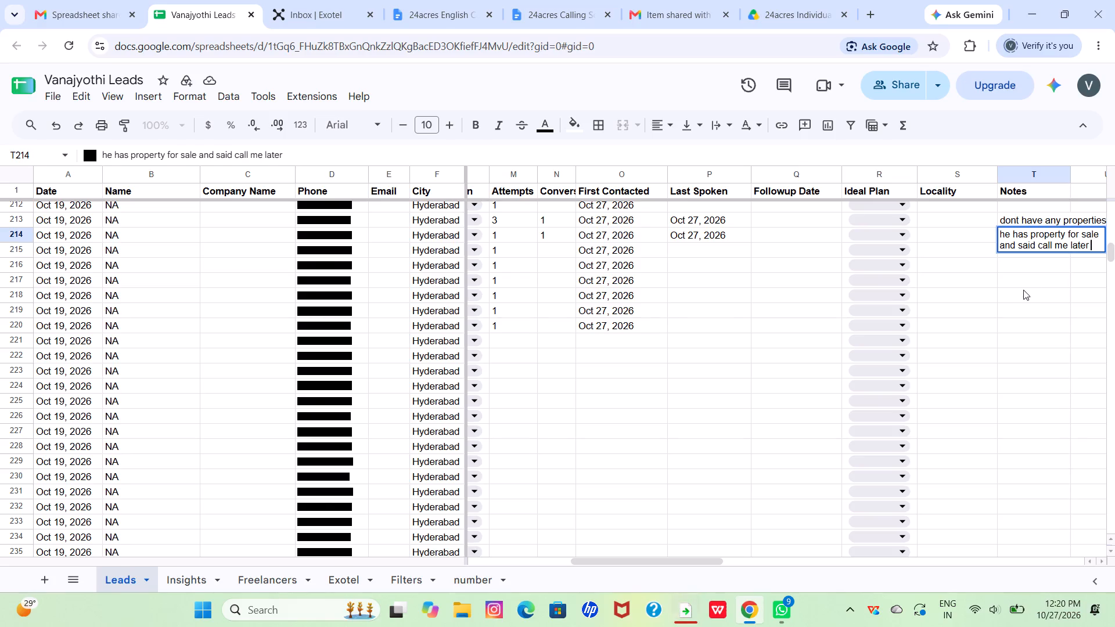
{"action": "left_click", "coordinate": [1025, 297]}
Copy row 214's Last Spoken date, Oct 27, 2026, into its Followup Date cell.
{"action": "left_click", "coordinate": [724, 240]}
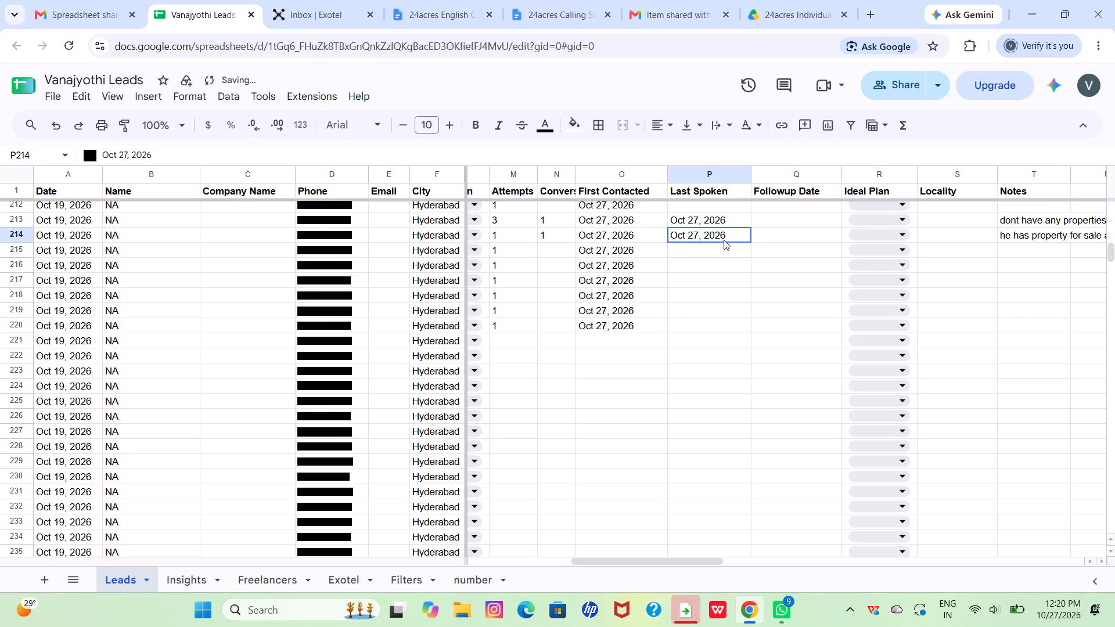
{"action": "key", "text": "ctrl+c"}
{"action": "left_click", "coordinate": [787, 240]}
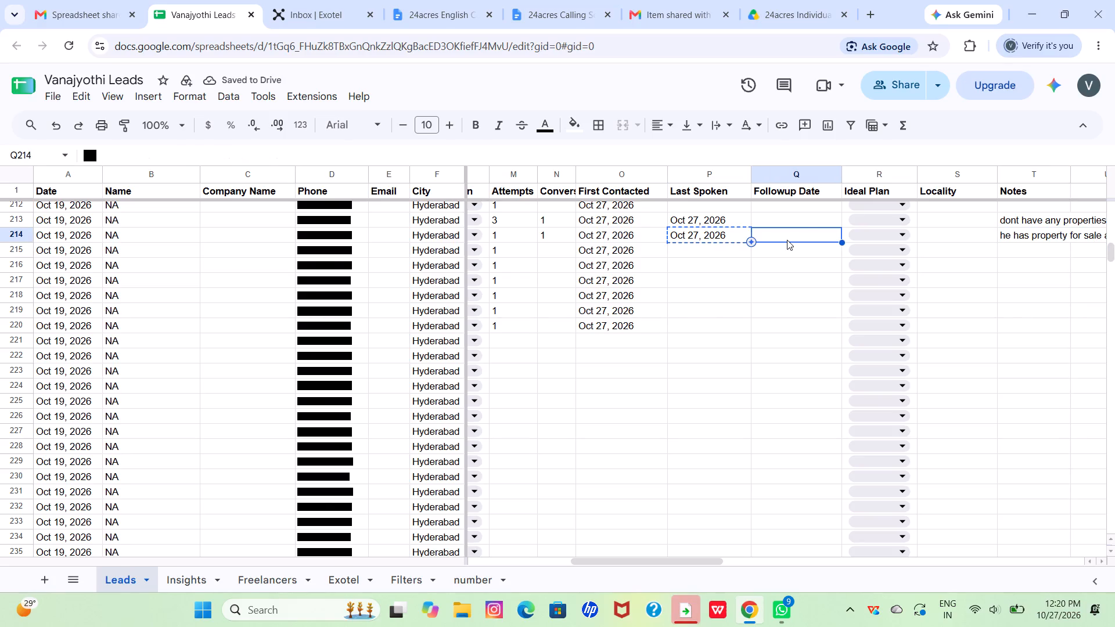
{"action": "key", "text": "ctrl+v"}
{"action": "left_click", "coordinate": [787, 244]}
Select the phone number of the lead in row 215.
{"action": "scroll", "coordinate": [787, 244], "scroll_direction": "right", "scroll_amount": 4}
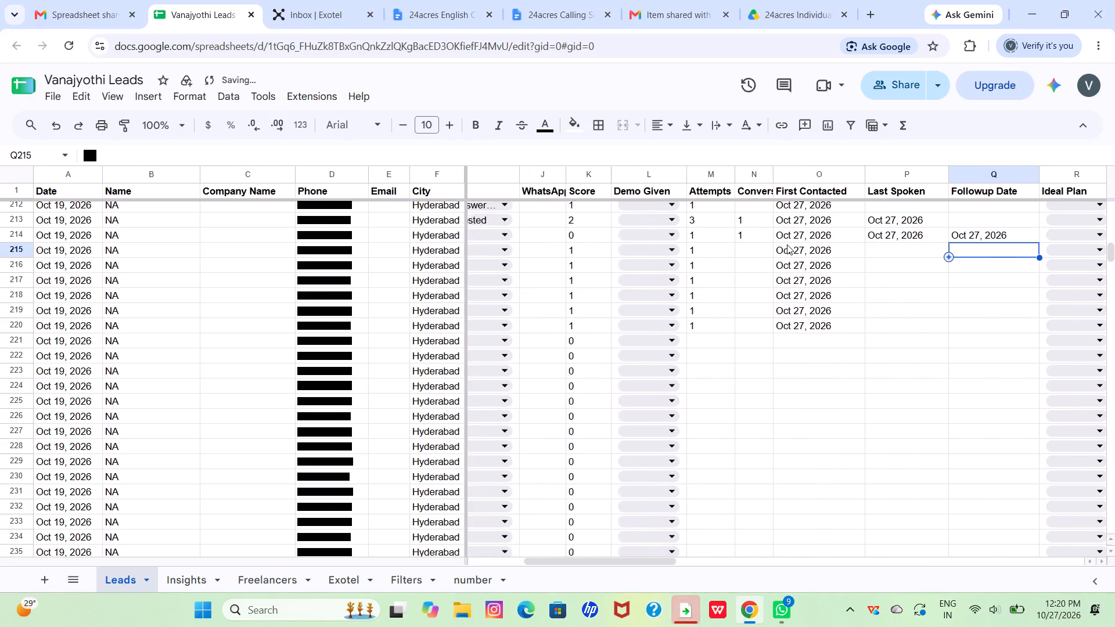
{"action": "scroll", "coordinate": [787, 244], "scroll_direction": "right", "scroll_amount": 2}
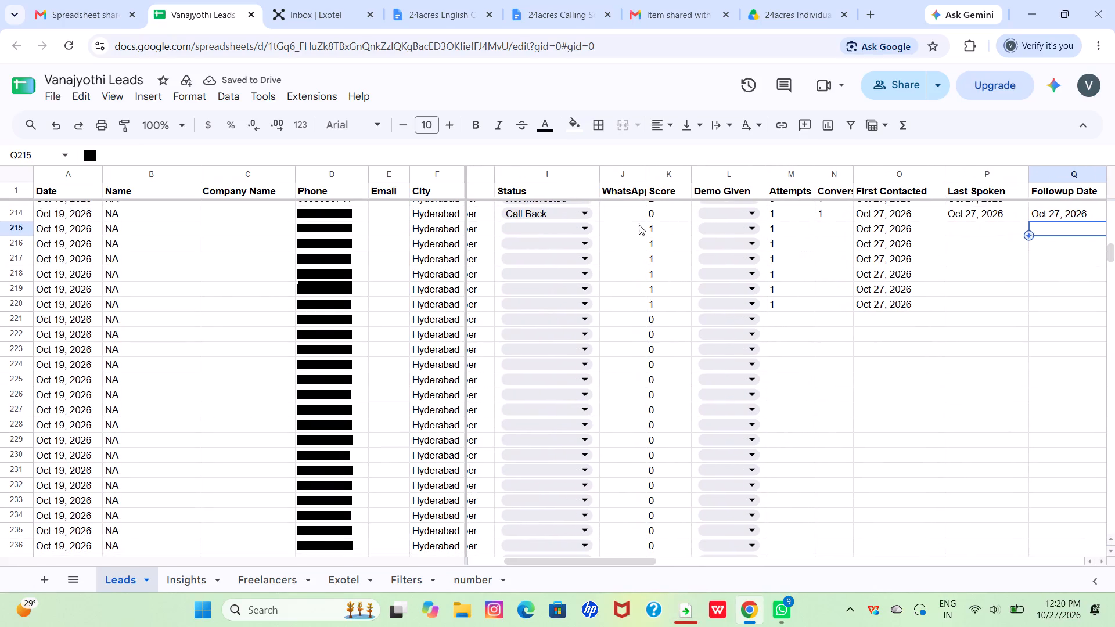
{"action": "left_click", "coordinate": [358, 226]}
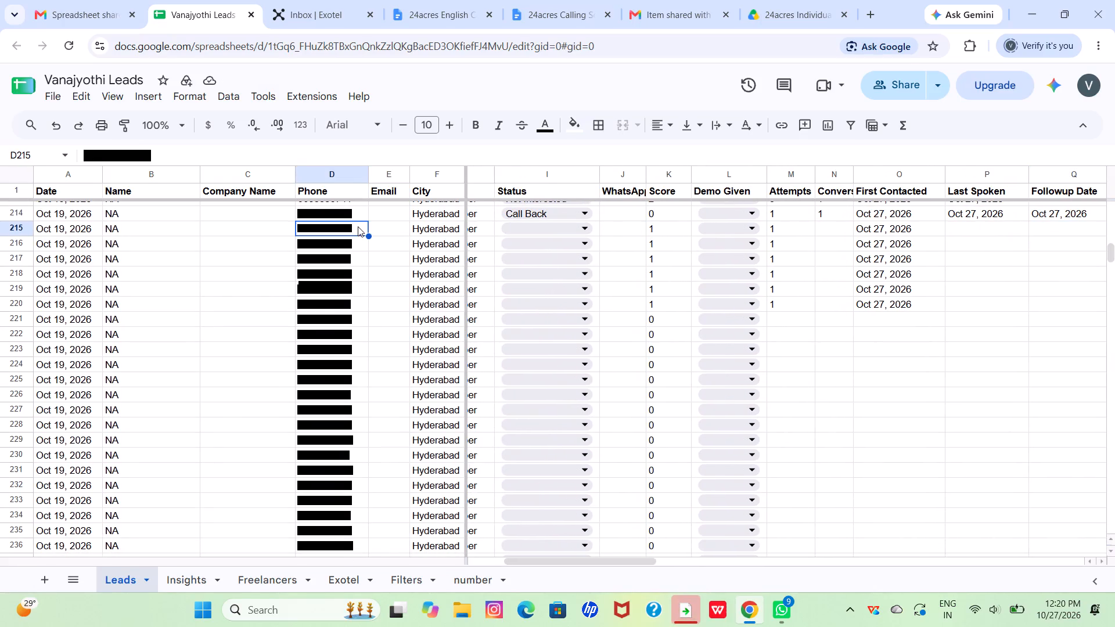
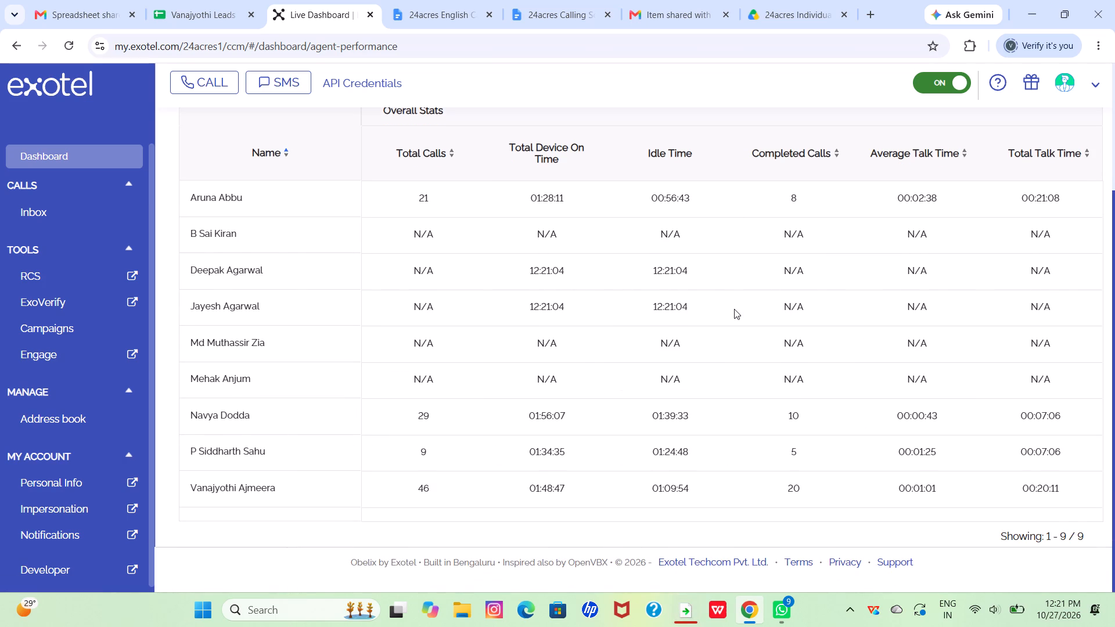
Revisit row 215 in the leads sheet and return to the Exotel dashboard to call that lead.
{"action": "scroll", "coordinate": [734, 309], "scroll_direction": "up", "scroll_amount": 2}
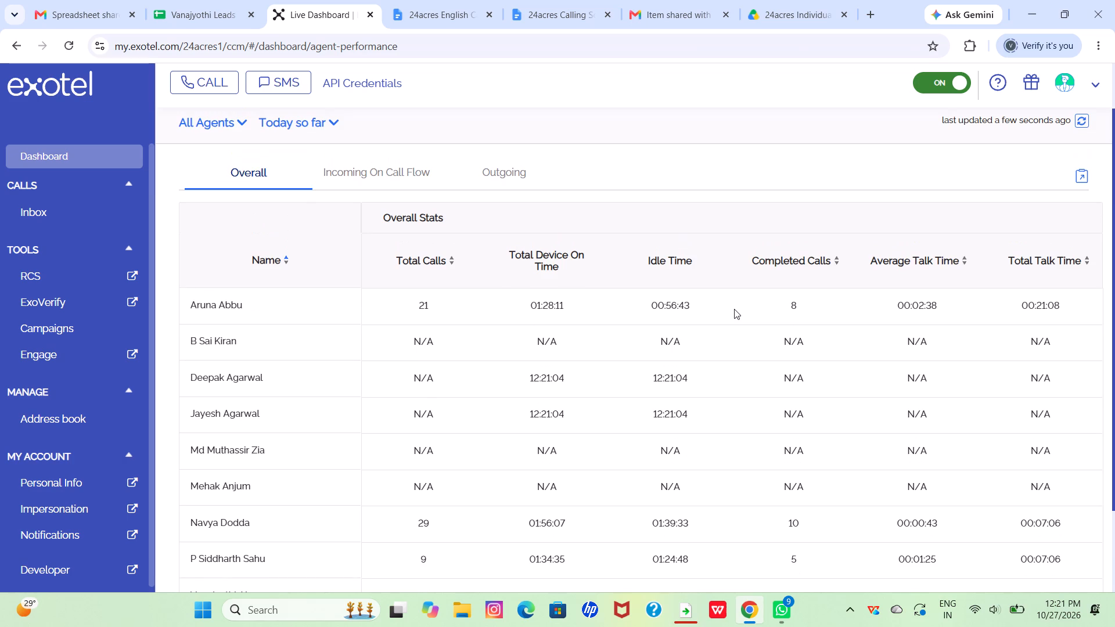
{"action": "scroll", "coordinate": [734, 309], "scroll_direction": "up", "scroll_amount": 1}
{"action": "left_click", "coordinate": [229, 4]}
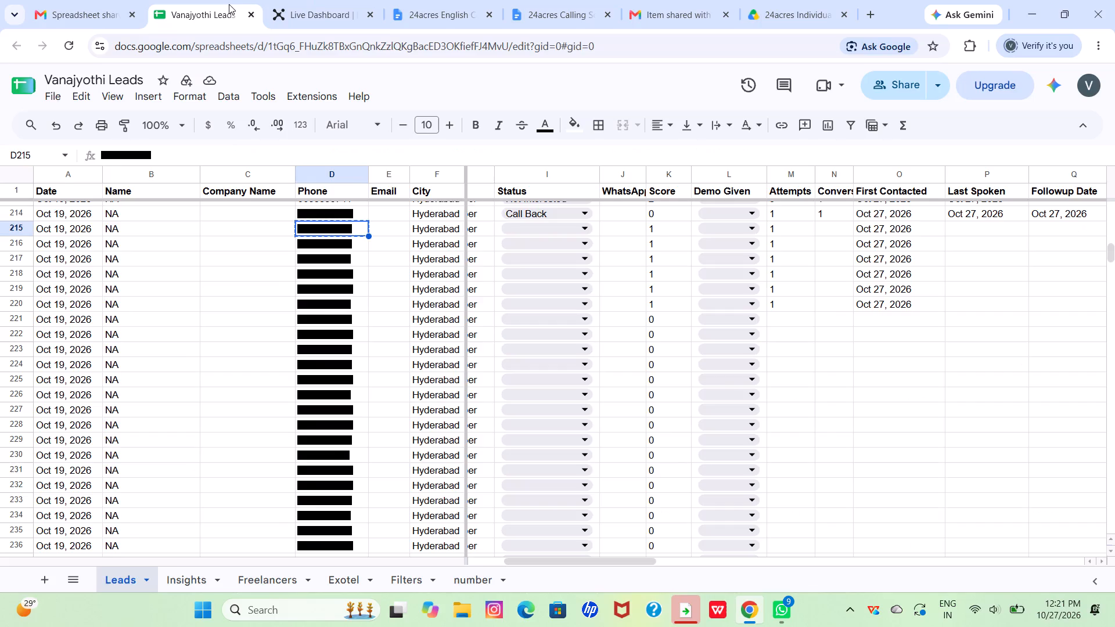
{"action": "left_click", "coordinate": [341, 0]}
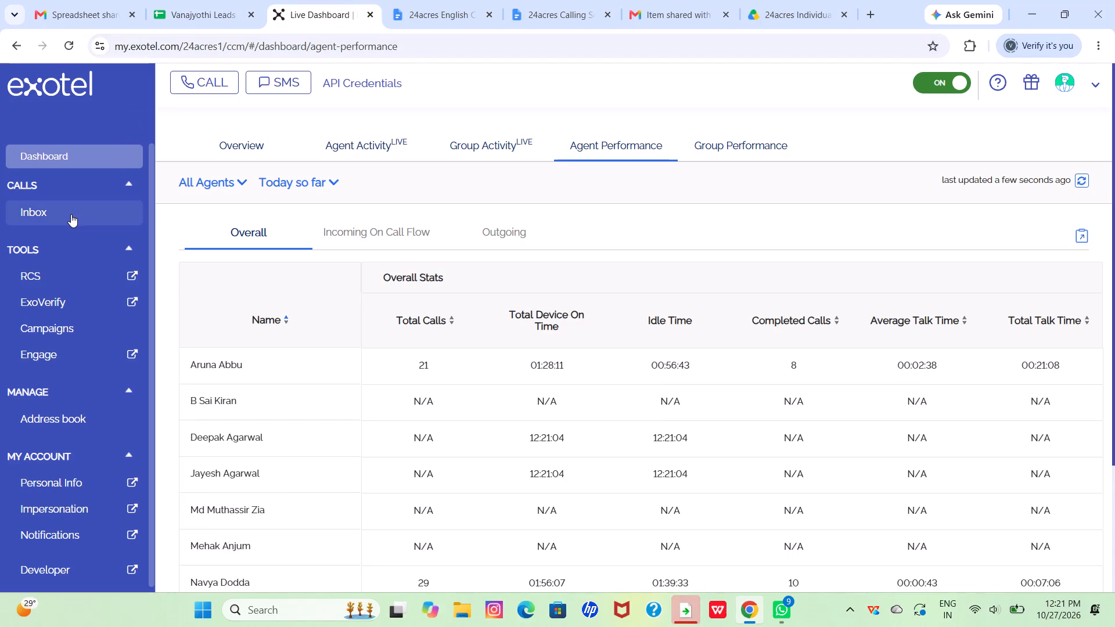
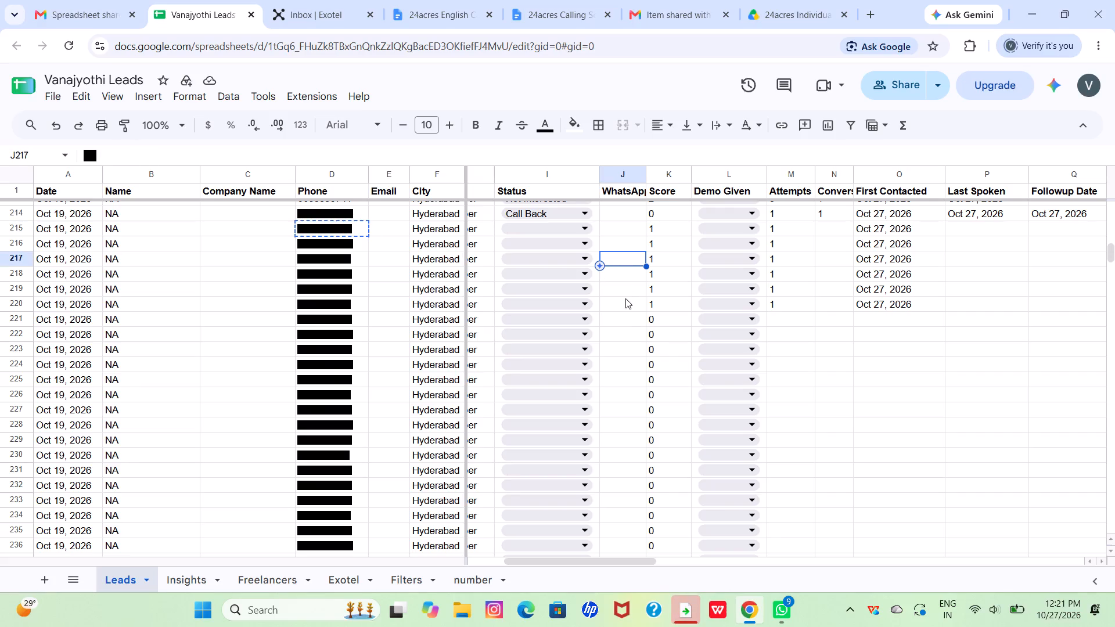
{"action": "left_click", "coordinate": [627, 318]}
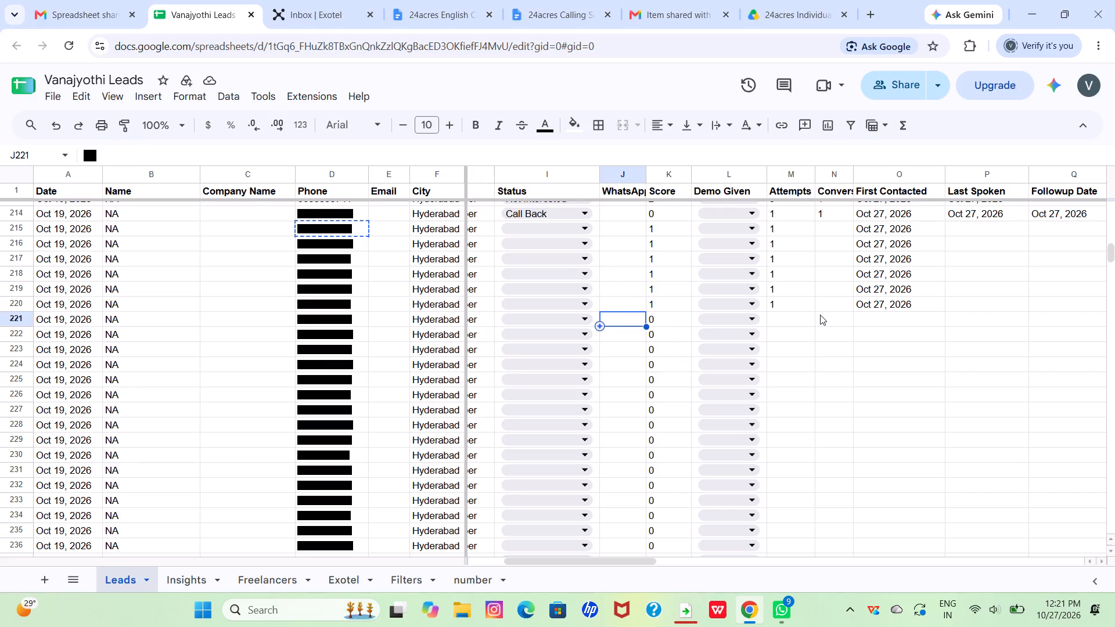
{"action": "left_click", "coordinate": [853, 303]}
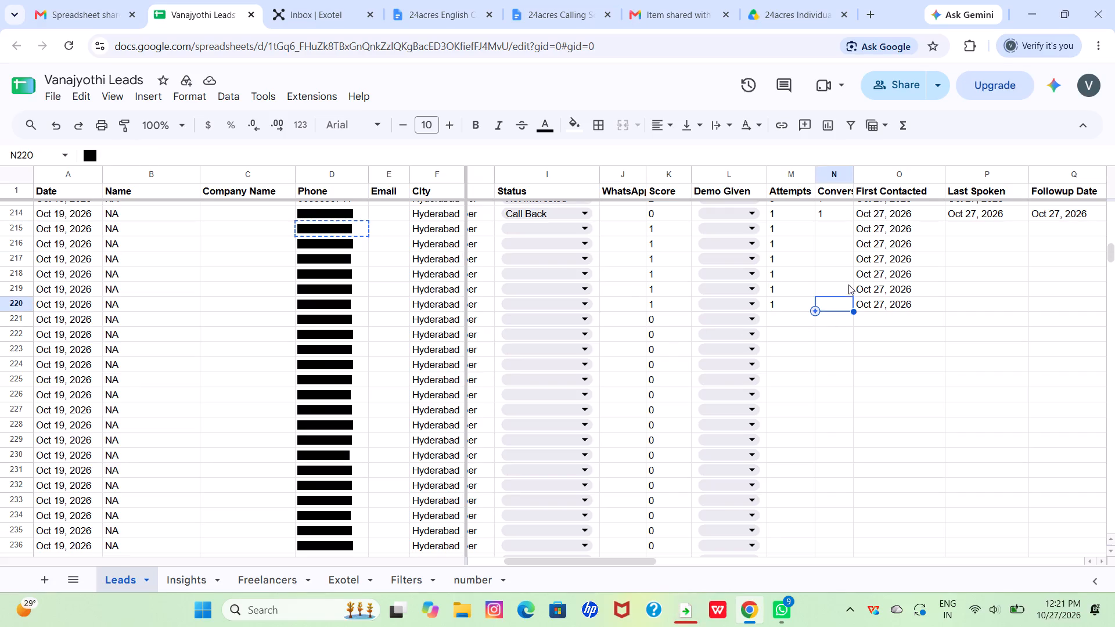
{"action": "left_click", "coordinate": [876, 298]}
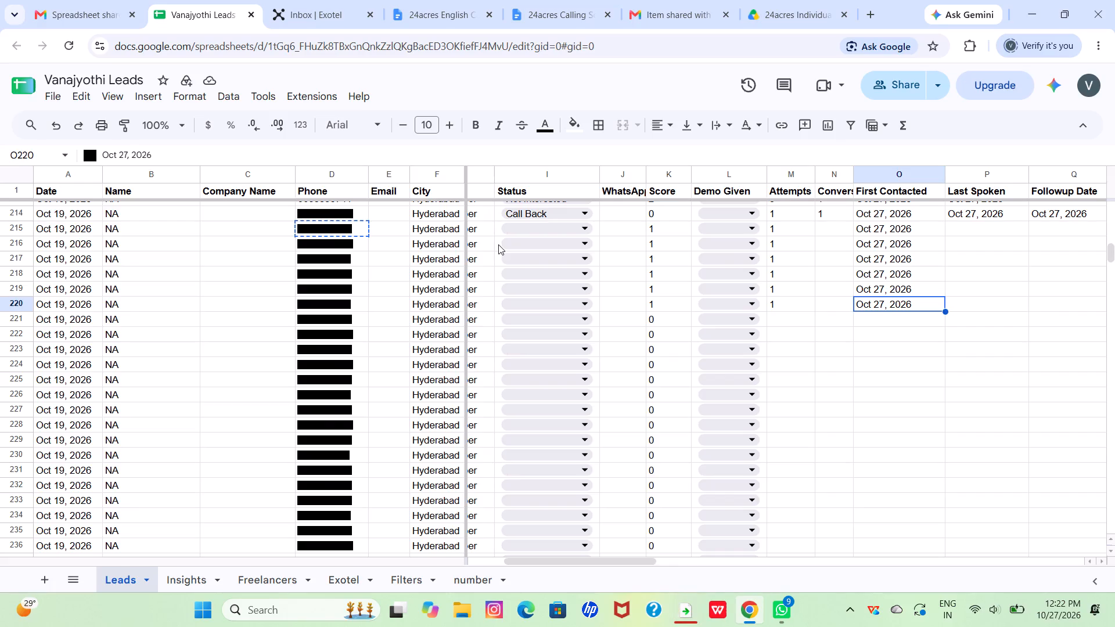
Open the Status options for the lead in row 215.
{"action": "left_click", "coordinate": [531, 231]}
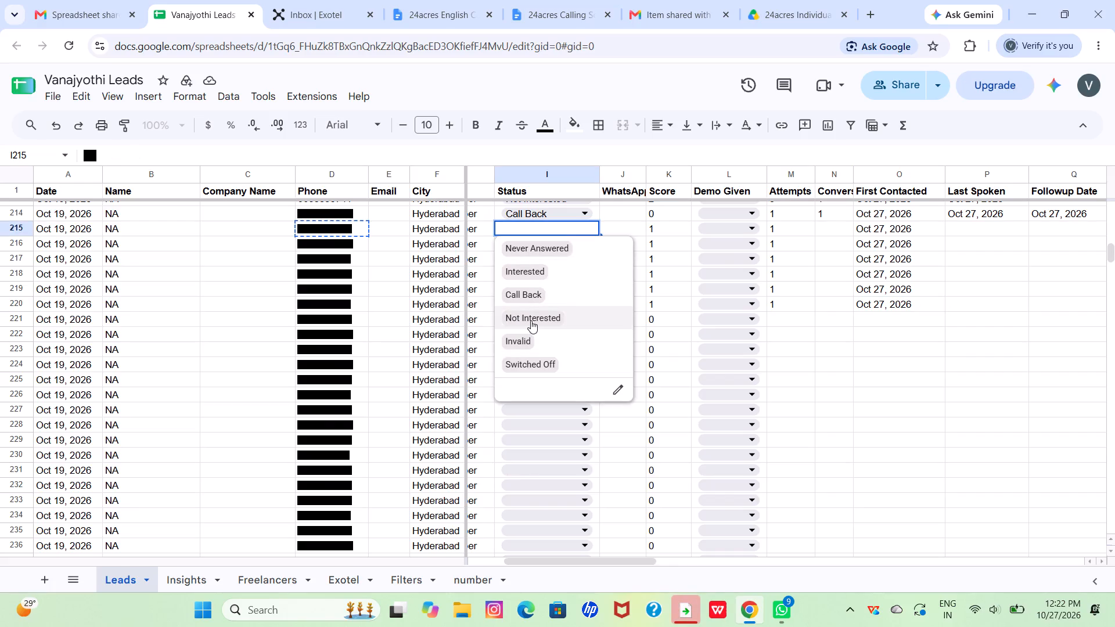
Log the row 215 call with status Not Interested, 1 conversation and last spoken date Oct 27, 2026.
{"action": "left_click", "coordinate": [531, 320]}
{"action": "left_click", "coordinate": [842, 235]}
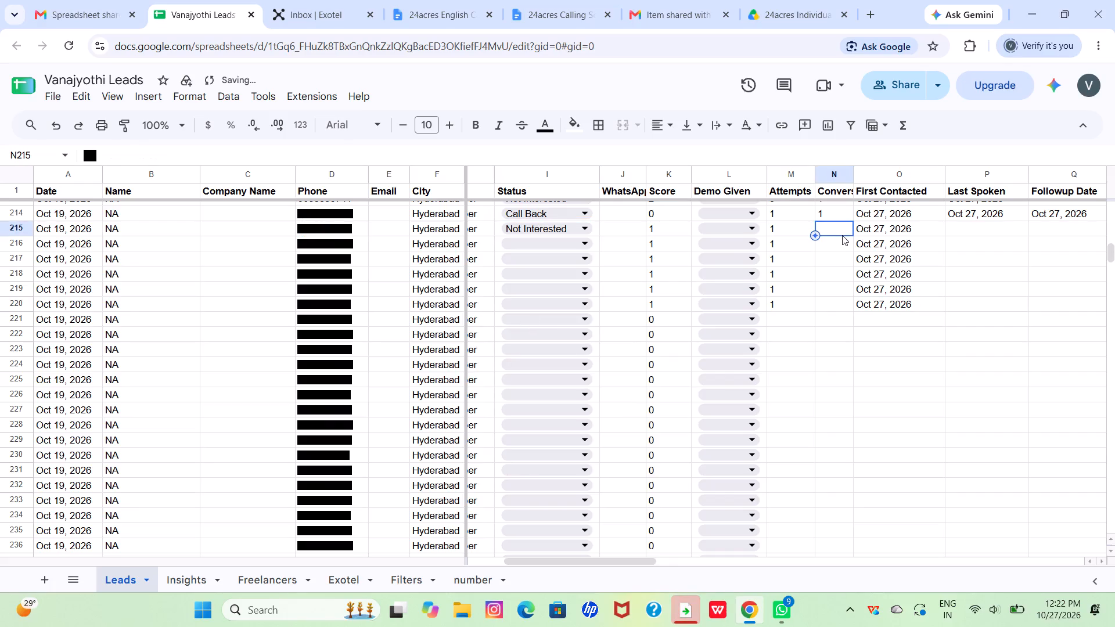
{"action": "key", "text": "1"}
{"action": "left_click", "coordinate": [908, 226]}
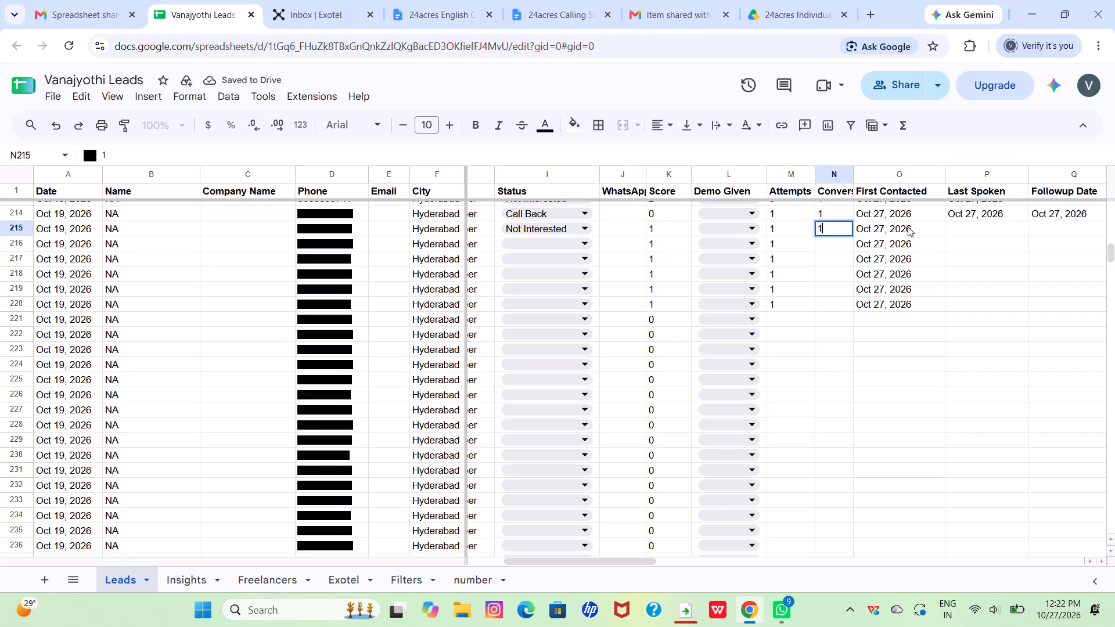
{"action": "key", "text": "ctrl+c"}
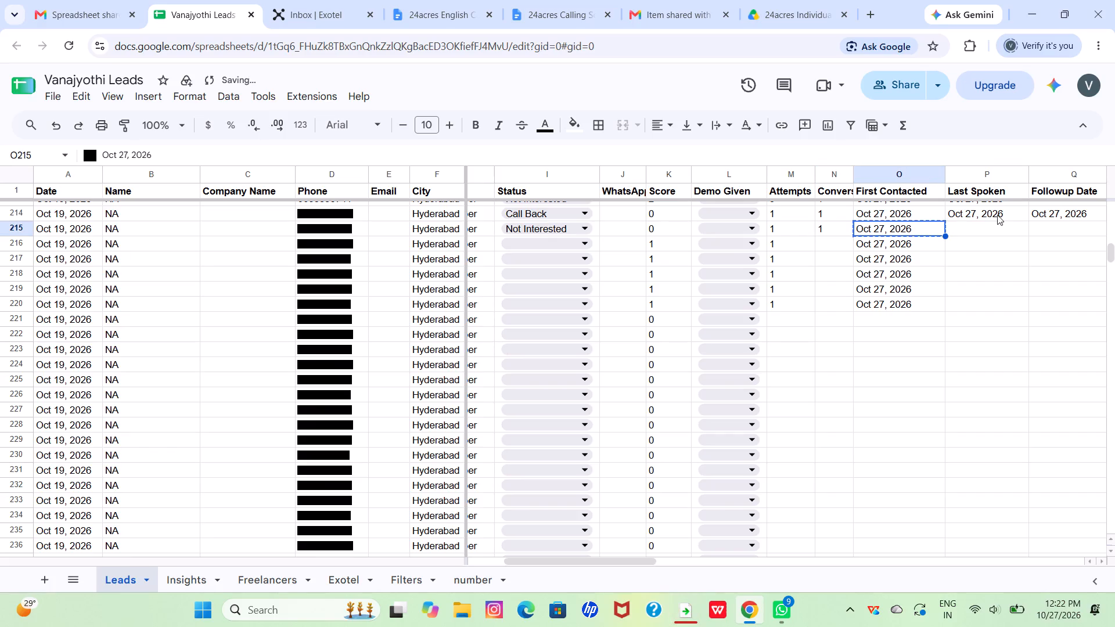
{"action": "left_click", "coordinate": [987, 228]}
{"action": "key", "text": "ctrl+v"}
Look through earlier call notes and copy row 208's note "not gave time to speak and disconneted call".
{"action": "scroll", "coordinate": [987, 228], "scroll_direction": "left", "scroll_amount": 1}
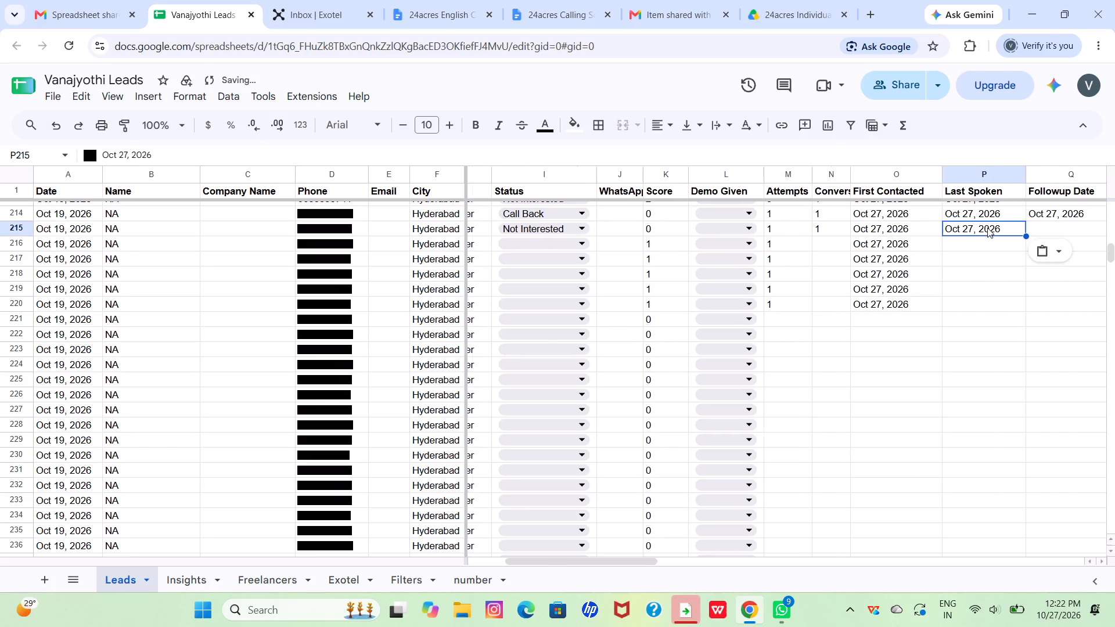
{"action": "scroll", "coordinate": [987, 228], "scroll_direction": "left", "scroll_amount": 3}
{"action": "scroll", "coordinate": [964, 227], "scroll_direction": "up", "scroll_amount": 1}
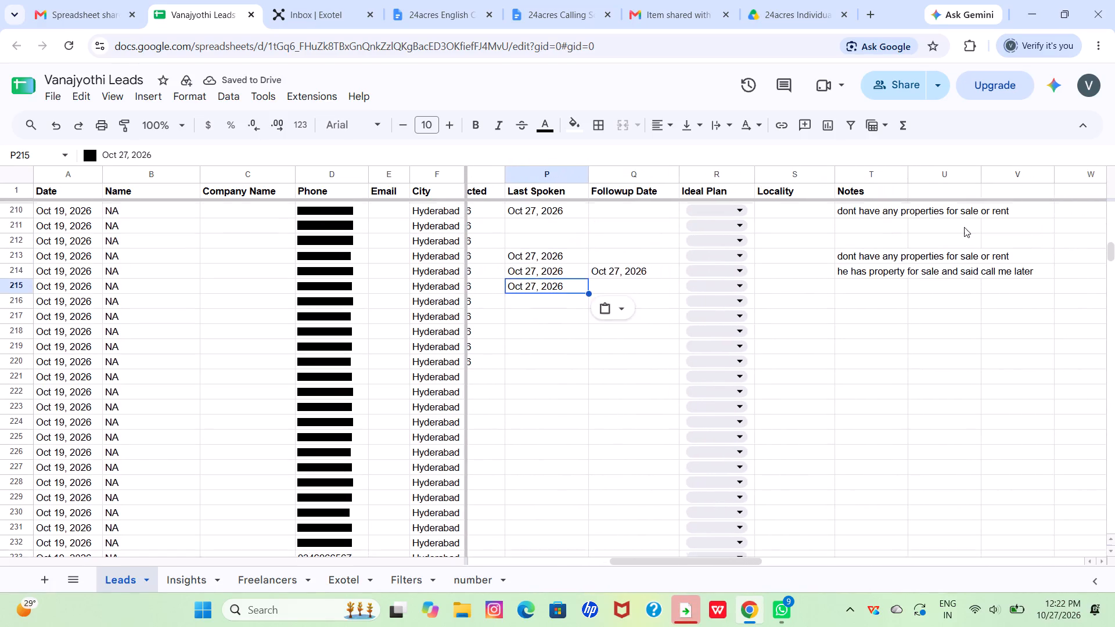
{"action": "scroll", "coordinate": [964, 227], "scroll_direction": "up", "scroll_amount": 3}
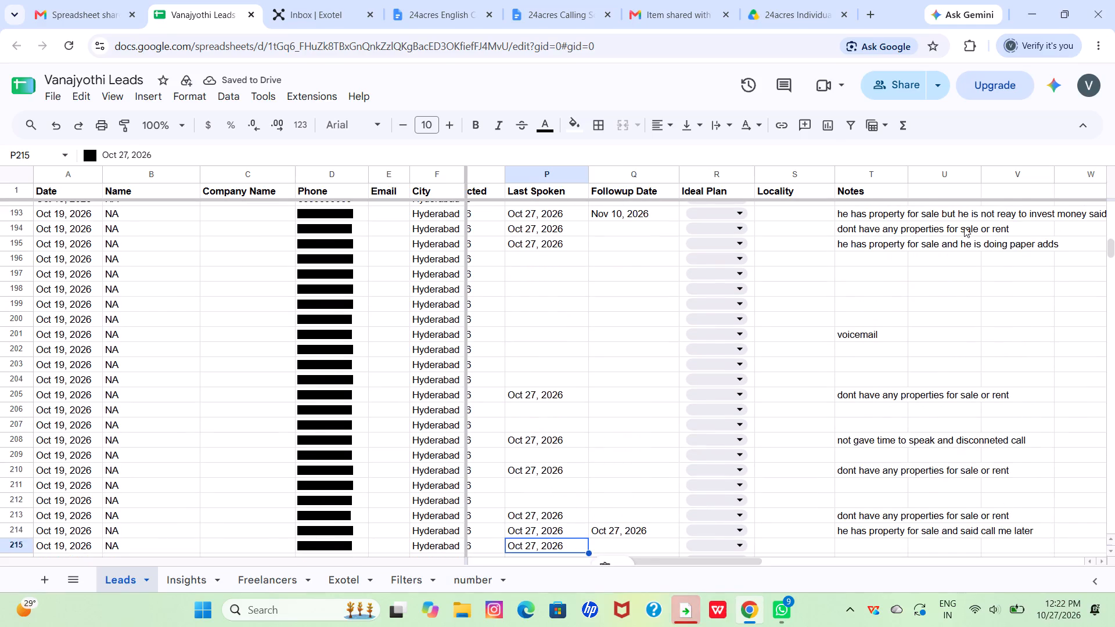
{"action": "left_click", "coordinate": [964, 227]}
{"action": "scroll", "coordinate": [964, 227], "scroll_direction": "up", "scroll_amount": 2}
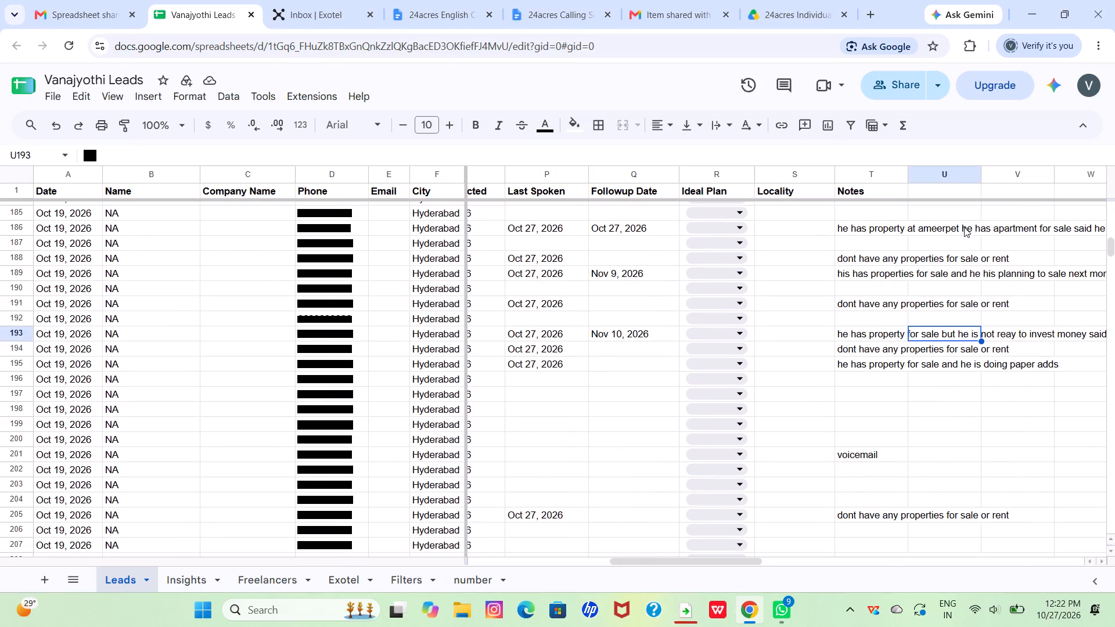
{"action": "scroll", "coordinate": [881, 268], "scroll_direction": "down", "scroll_amount": 2}
{"action": "scroll", "coordinate": [881, 268], "scroll_direction": "left", "scroll_amount": 3}
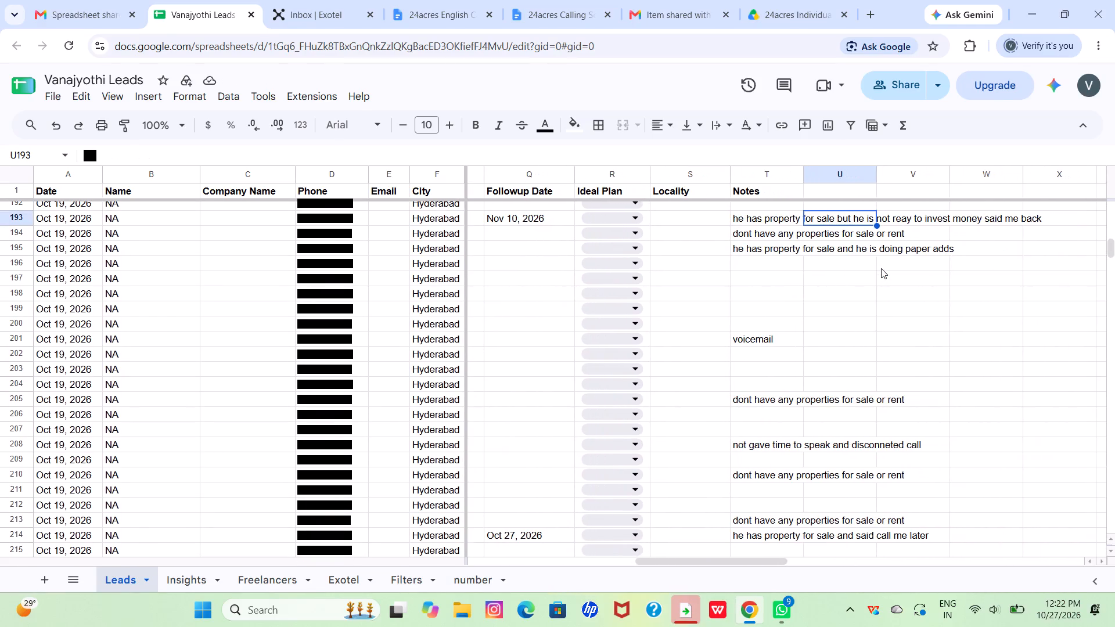
{"action": "scroll", "coordinate": [881, 268], "scroll_direction": "up", "scroll_amount": 4}
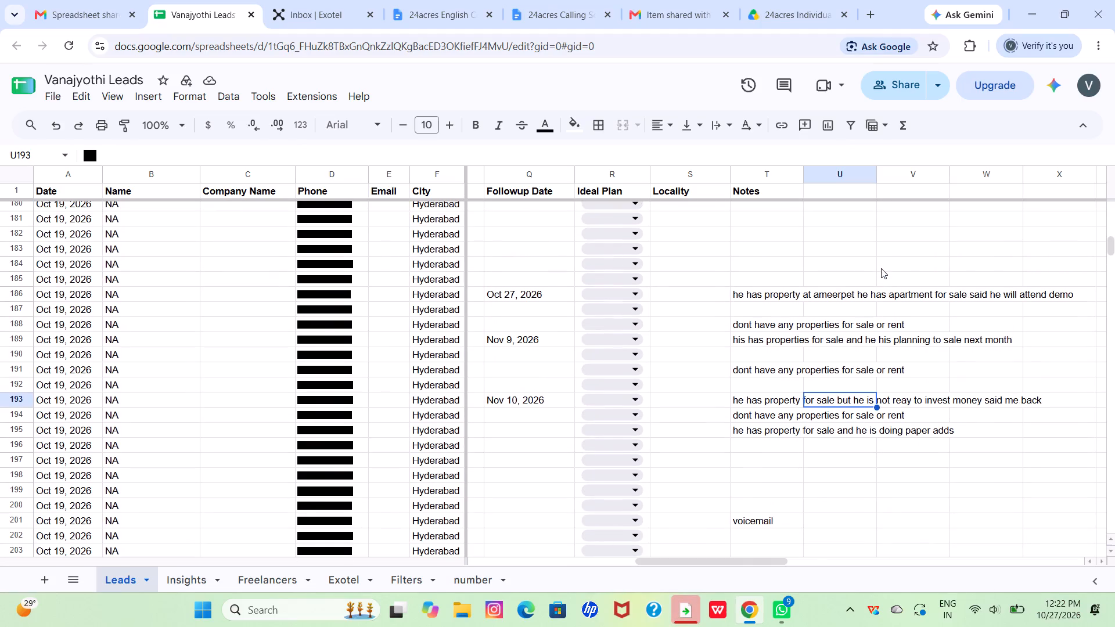
{"action": "scroll", "coordinate": [881, 268], "scroll_direction": "down", "scroll_amount": 3}
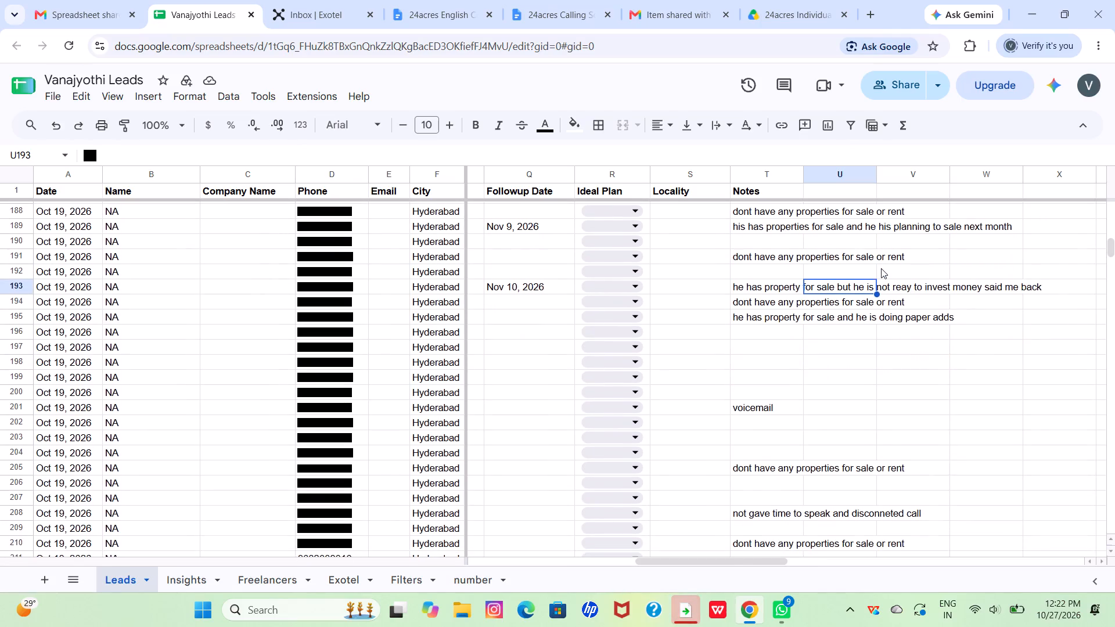
{"action": "scroll", "coordinate": [881, 268], "scroll_direction": "down", "scroll_amount": 2}
{"action": "left_click", "coordinate": [750, 423]}
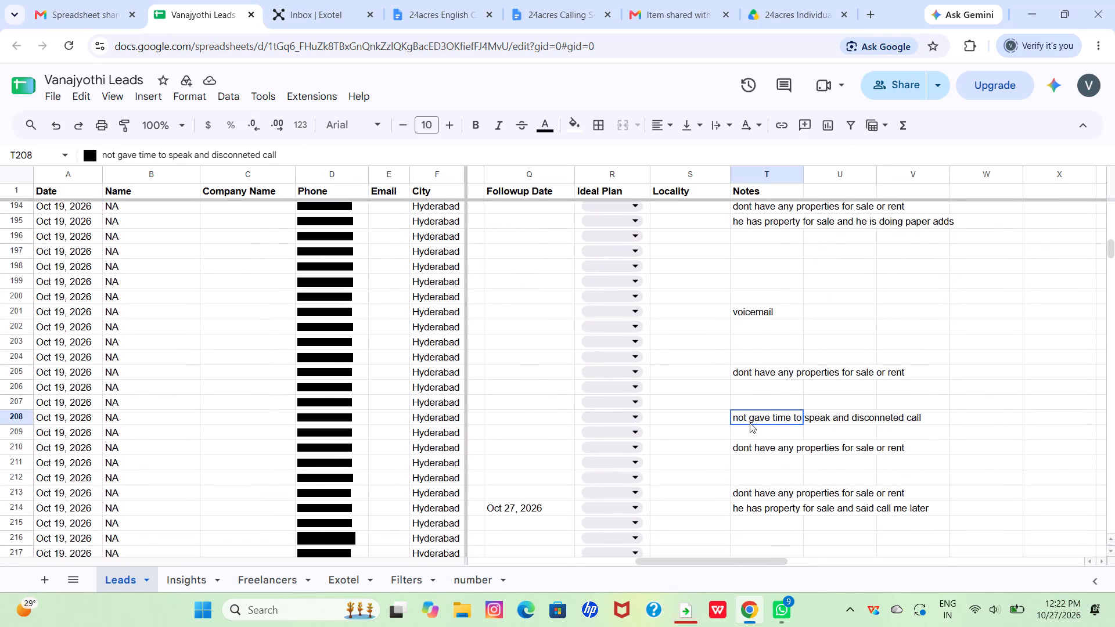
{"action": "key", "text": "ctrl+c"}
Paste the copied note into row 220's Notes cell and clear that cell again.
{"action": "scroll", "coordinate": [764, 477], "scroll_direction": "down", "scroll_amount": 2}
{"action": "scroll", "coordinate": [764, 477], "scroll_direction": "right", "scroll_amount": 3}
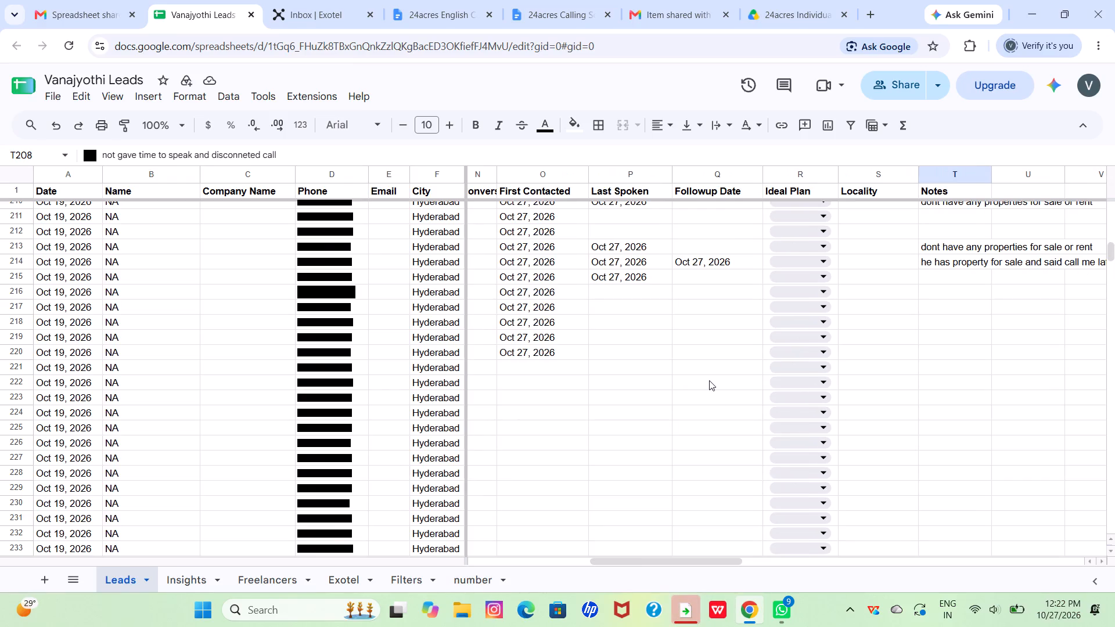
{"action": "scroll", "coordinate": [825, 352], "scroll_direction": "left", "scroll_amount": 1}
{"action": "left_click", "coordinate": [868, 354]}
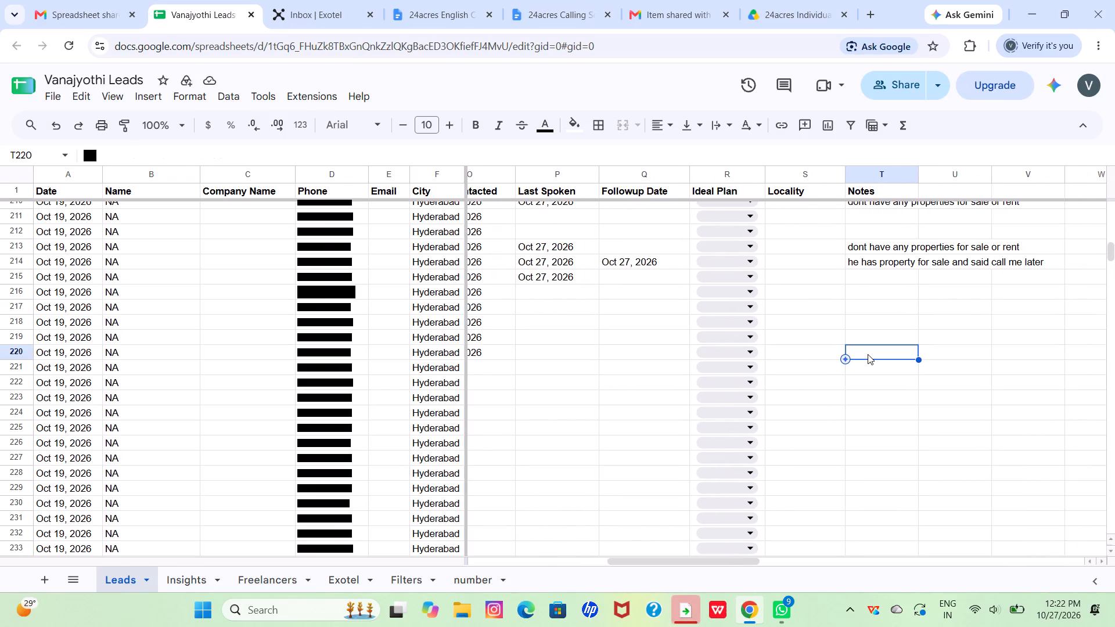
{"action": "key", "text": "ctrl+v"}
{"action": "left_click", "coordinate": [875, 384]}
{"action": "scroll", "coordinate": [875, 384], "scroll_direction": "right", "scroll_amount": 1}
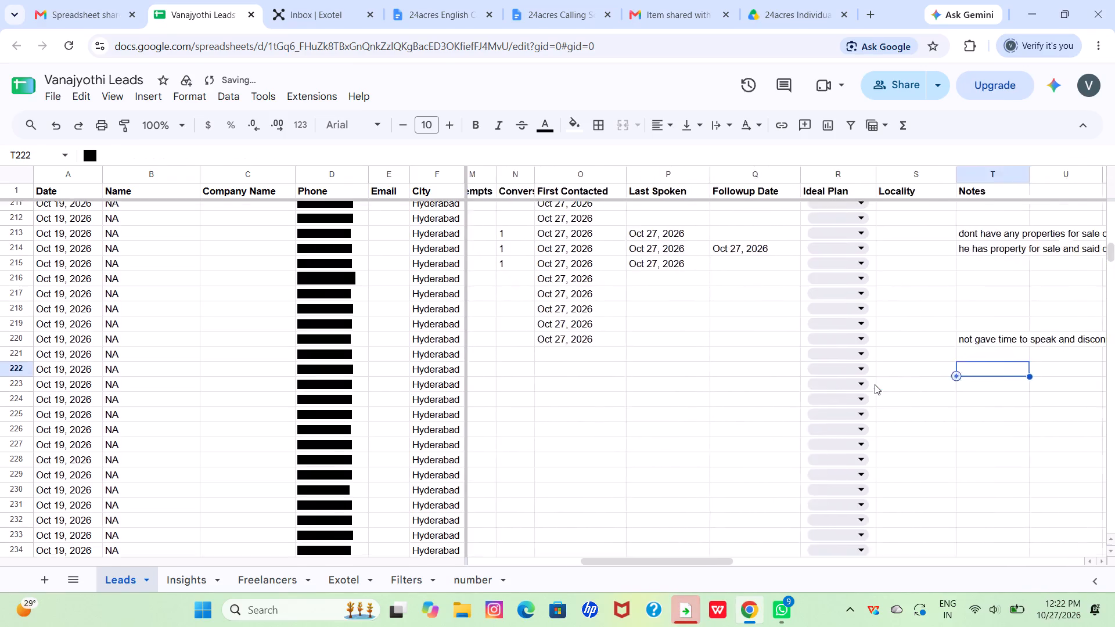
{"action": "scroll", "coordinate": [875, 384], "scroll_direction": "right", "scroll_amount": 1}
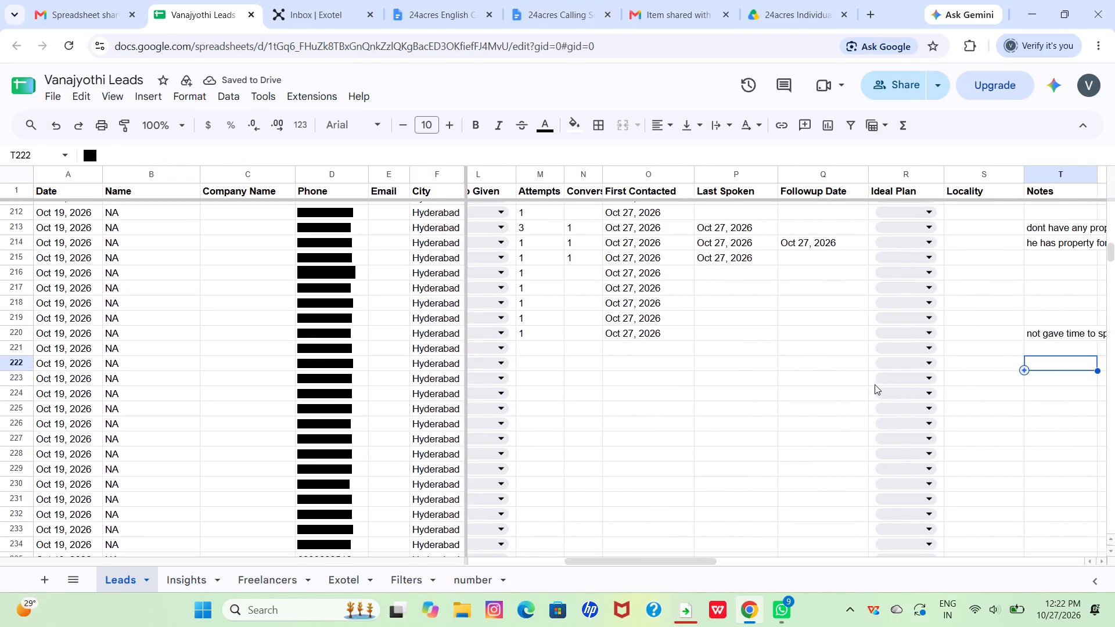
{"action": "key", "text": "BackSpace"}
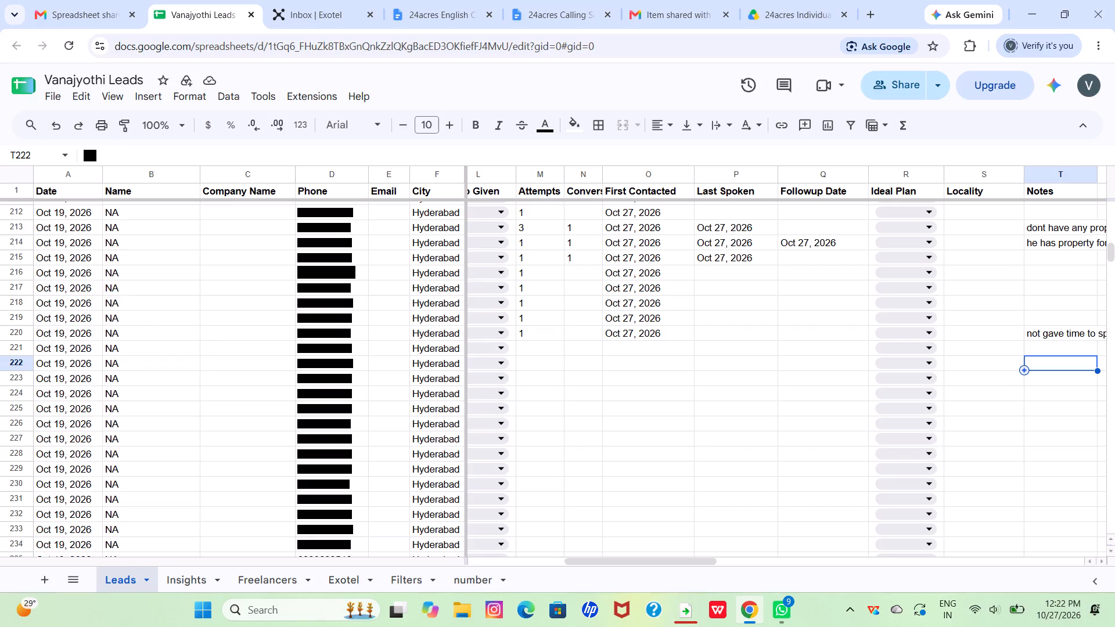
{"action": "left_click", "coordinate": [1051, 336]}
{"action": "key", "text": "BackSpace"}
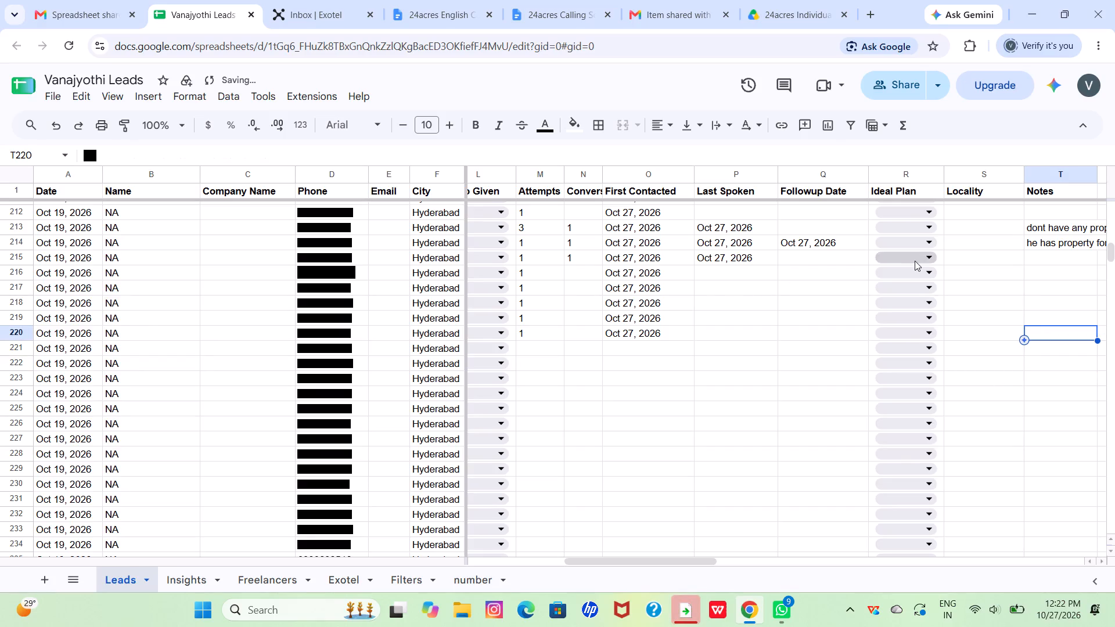
Paste the copied note "not gave time to speak and disconneted call" into row 215's Notes cell.
{"action": "left_click", "coordinate": [1035, 267]}
{"action": "left_click", "coordinate": [1032, 258]}
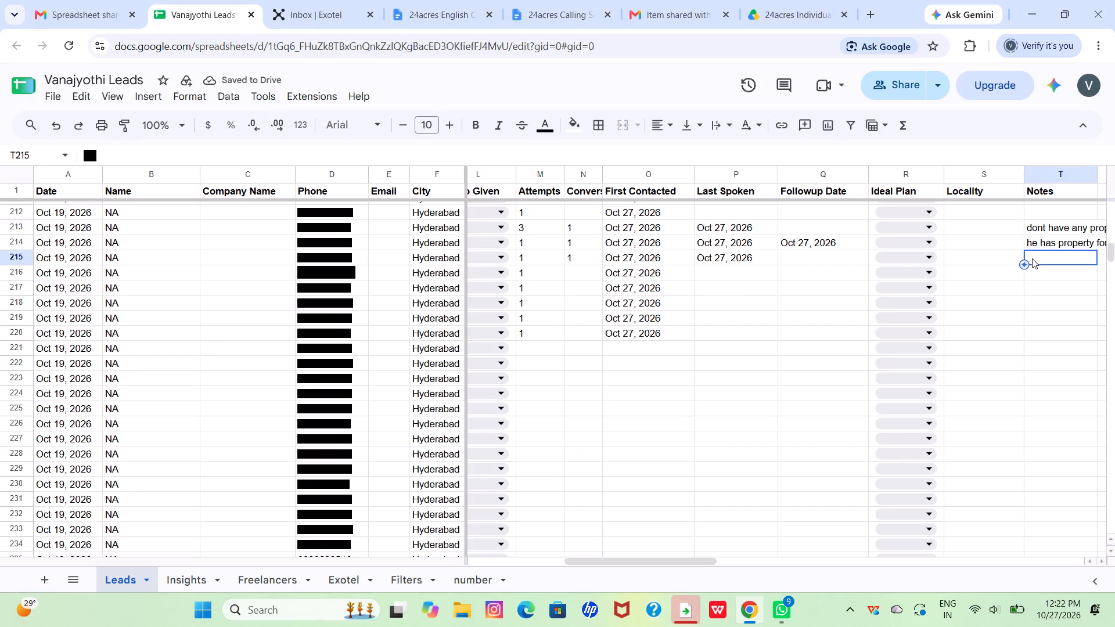
{"action": "key", "text": "ctrl+v"}
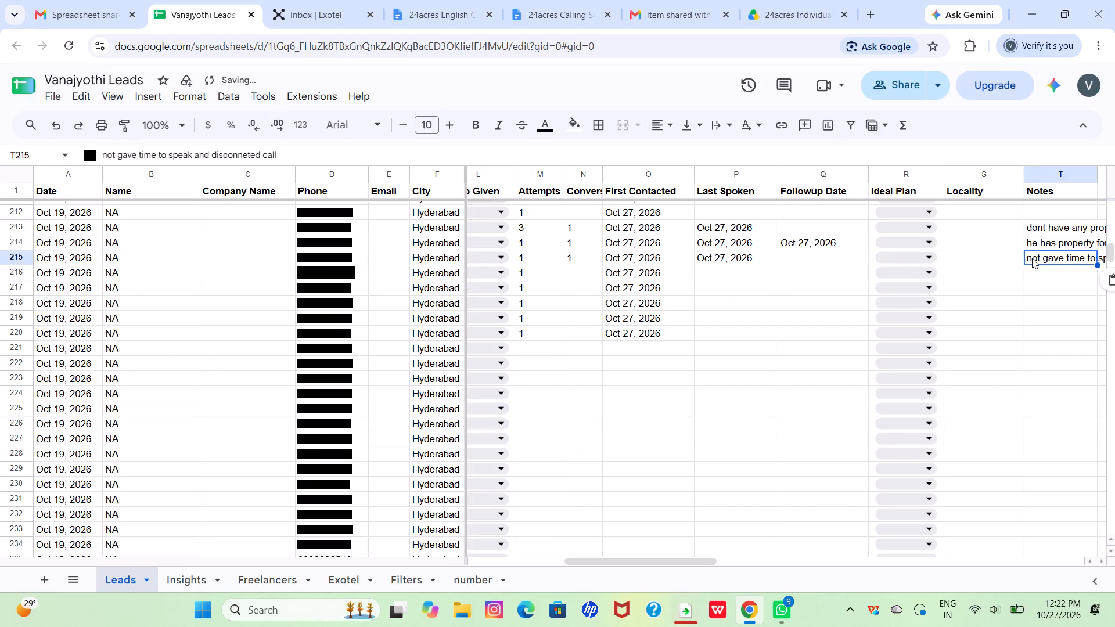
{"action": "left_click", "coordinate": [1040, 269]}
Select the phone number of the lead in row 216.
{"action": "scroll", "coordinate": [1040, 269], "scroll_direction": "left", "scroll_amount": 3}
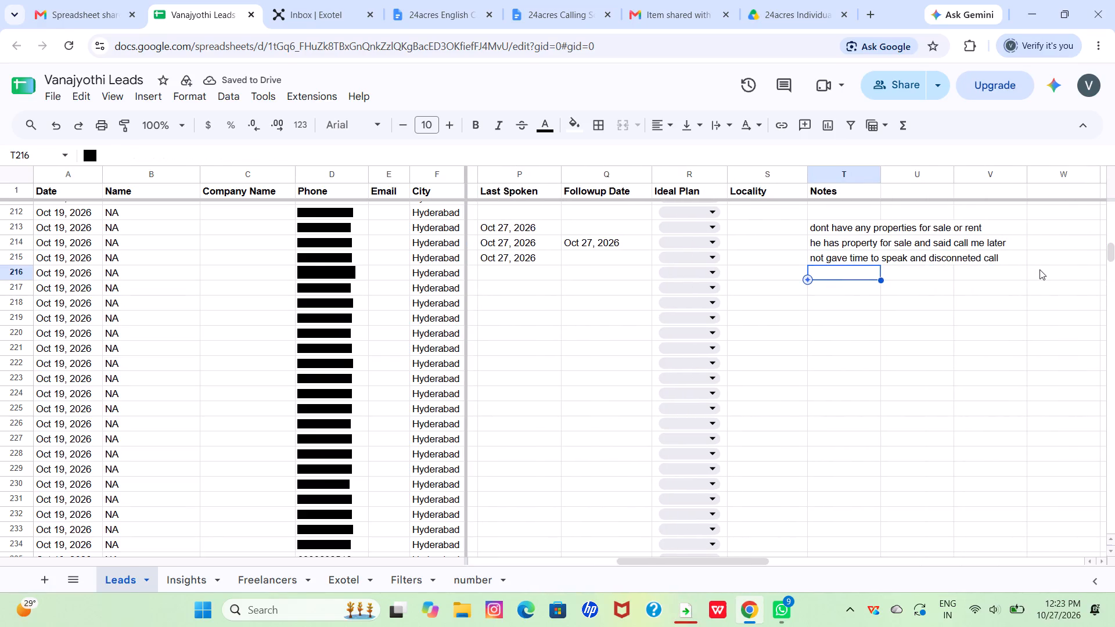
{"action": "scroll", "coordinate": [1040, 269], "scroll_direction": "right", "scroll_amount": 6}
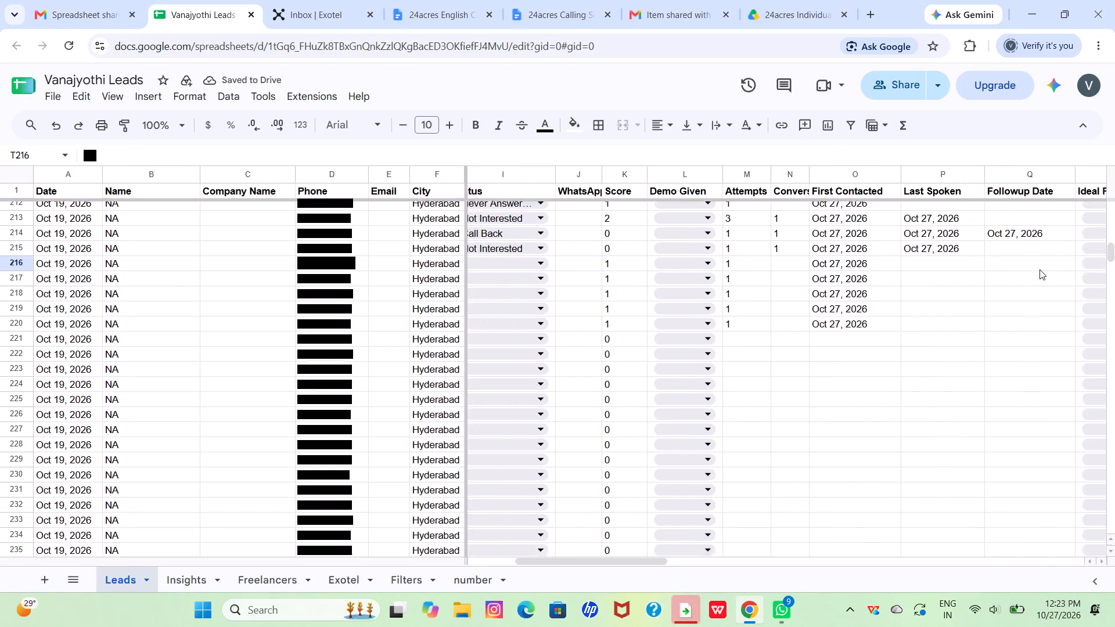
{"action": "scroll", "coordinate": [1040, 269], "scroll_direction": "right", "scroll_amount": 2}
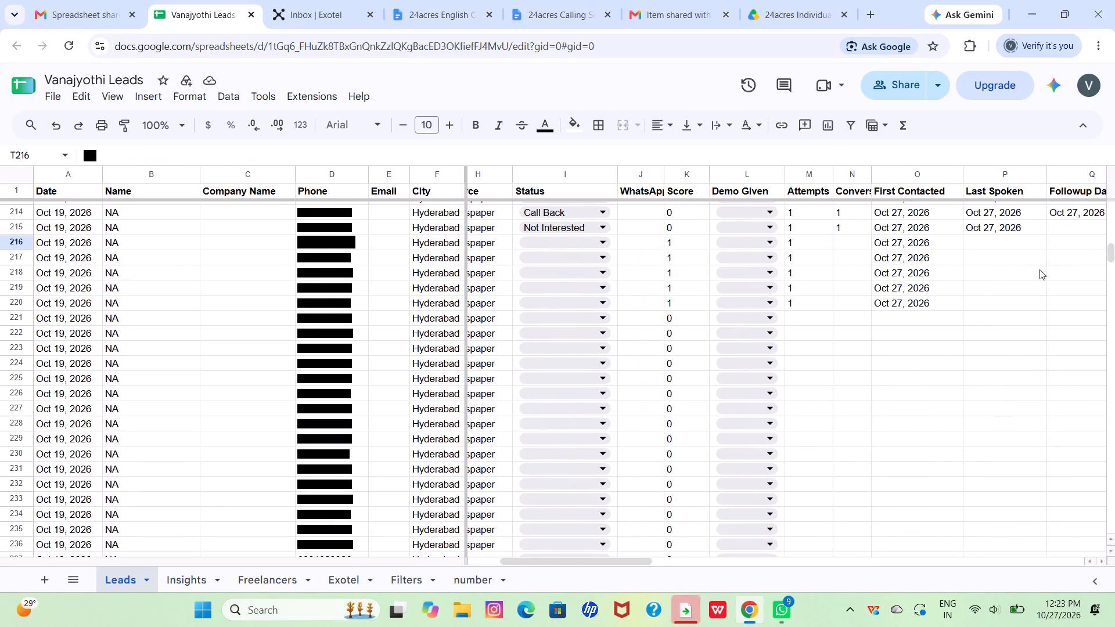
{"action": "left_click", "coordinate": [350, 243]}
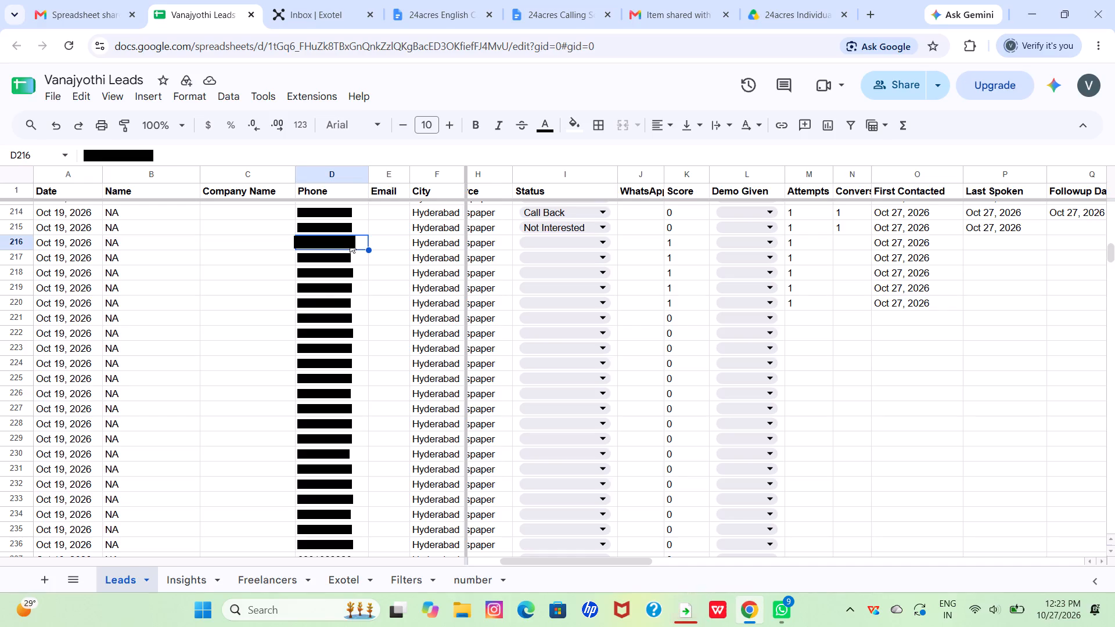
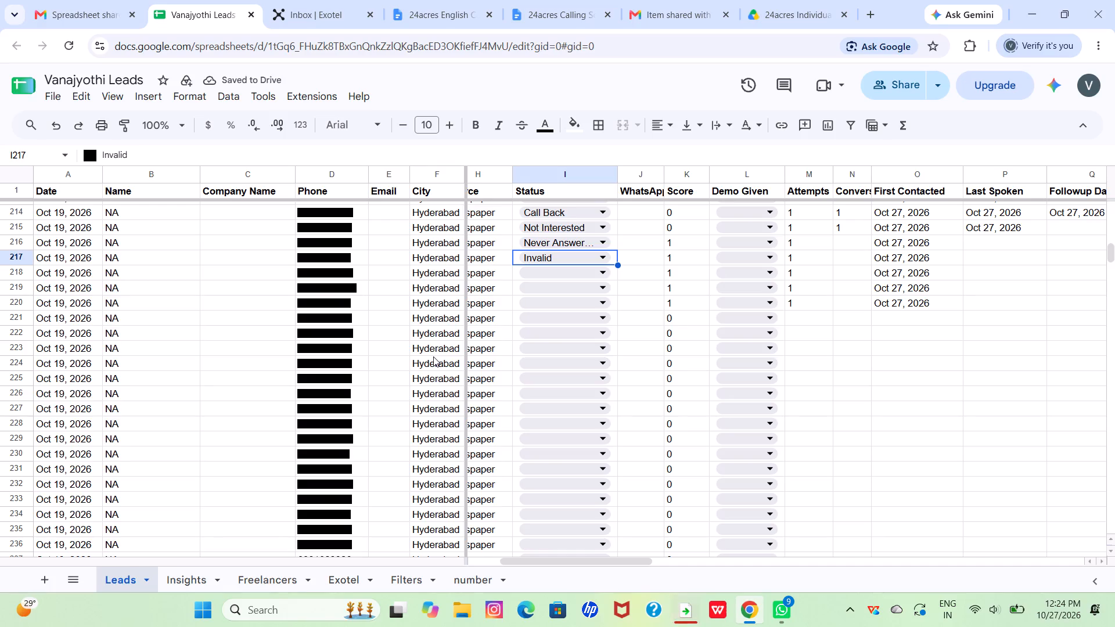
Select the phone number cell of the lead in row 218 of the Leads sheet.
{"action": "left_click", "coordinate": [348, 276]}
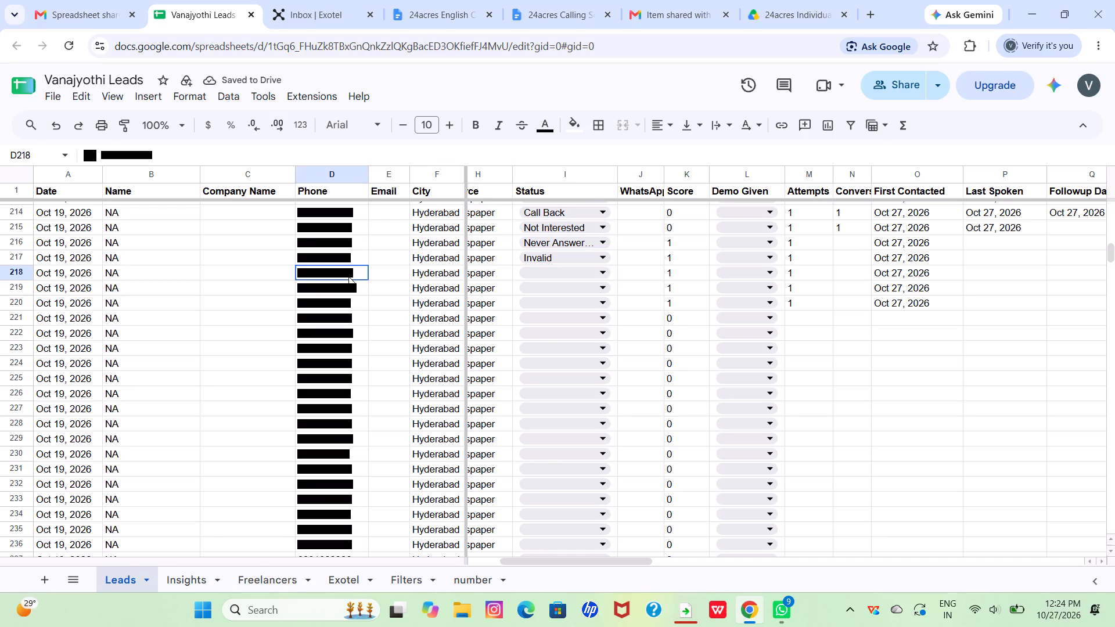
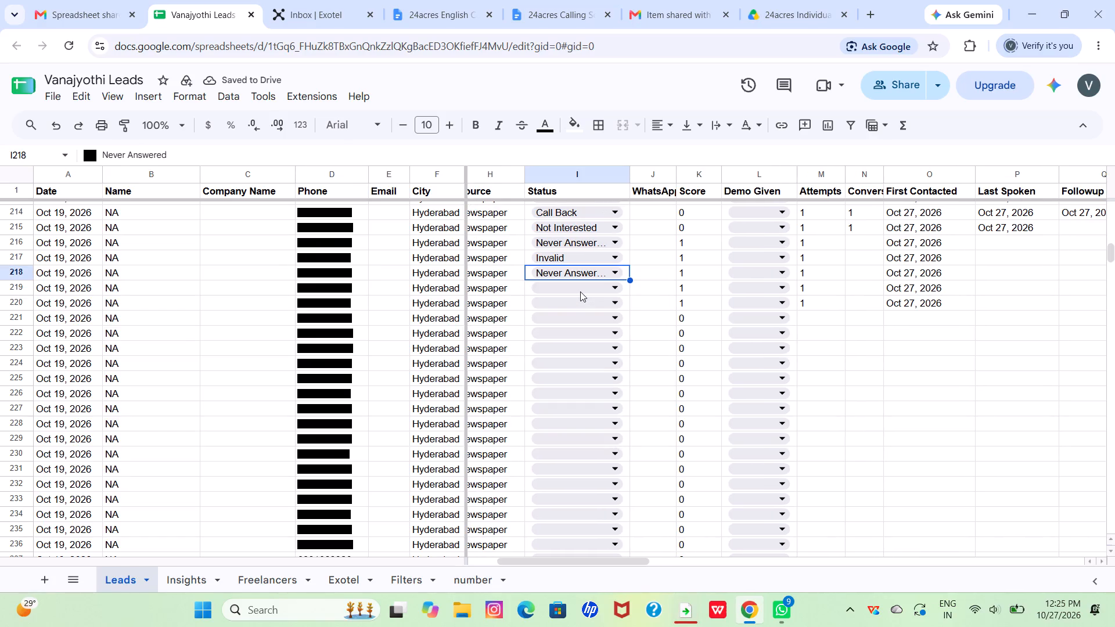
Select the phone number cell of the lead in row 219 of the Leads sheet.
{"action": "left_click", "coordinate": [356, 290]}
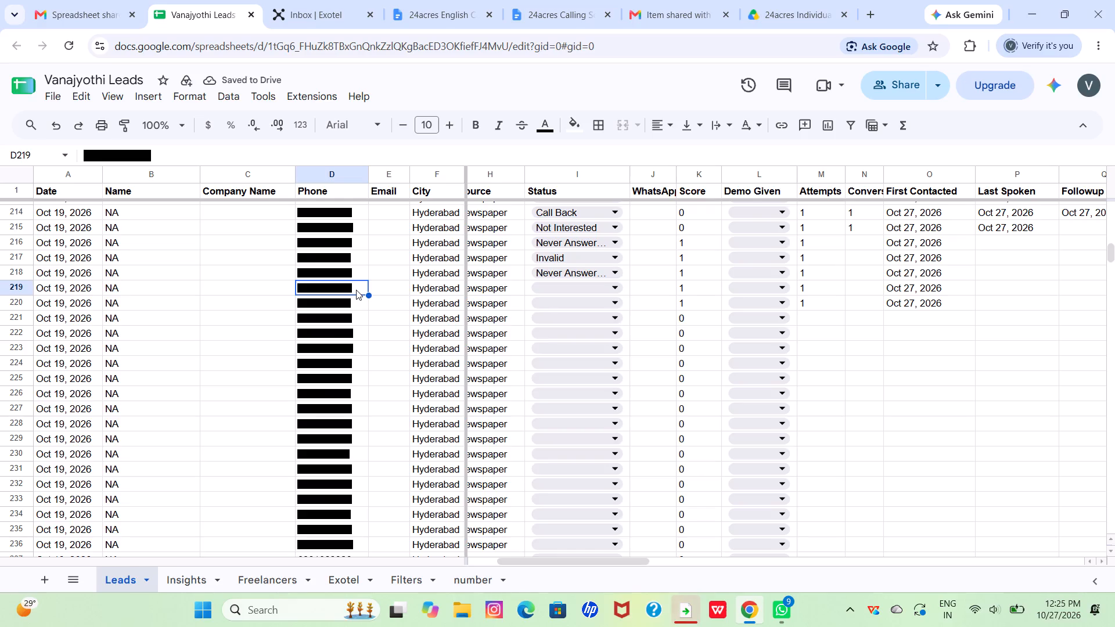
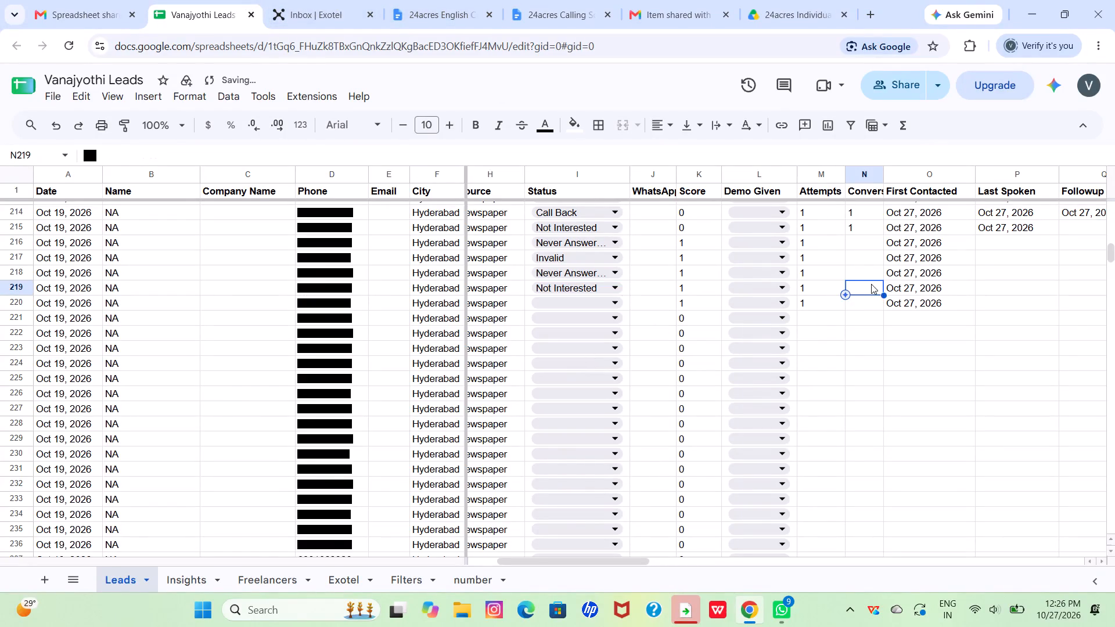
For the lead in row 219, enter 1 in the Convers… column and copy the First Contacted date, Oct 27, 2026, into Last Spoken.
{"action": "key", "text": "1"}
{"action": "left_click", "coordinate": [907, 285]}
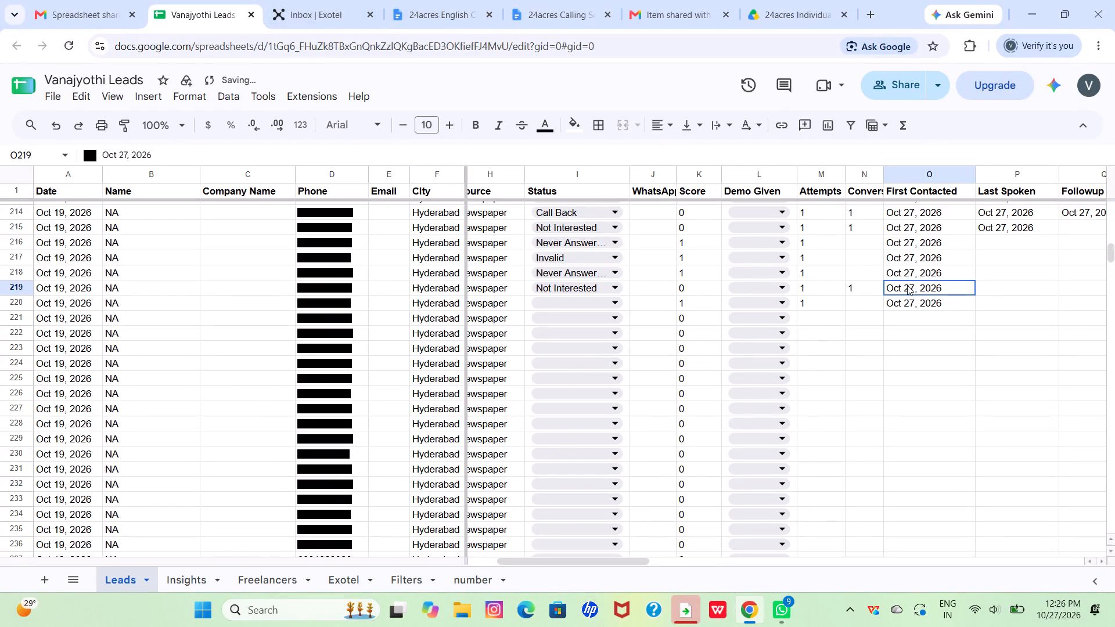
{"action": "key", "text": "ctrl+c"}
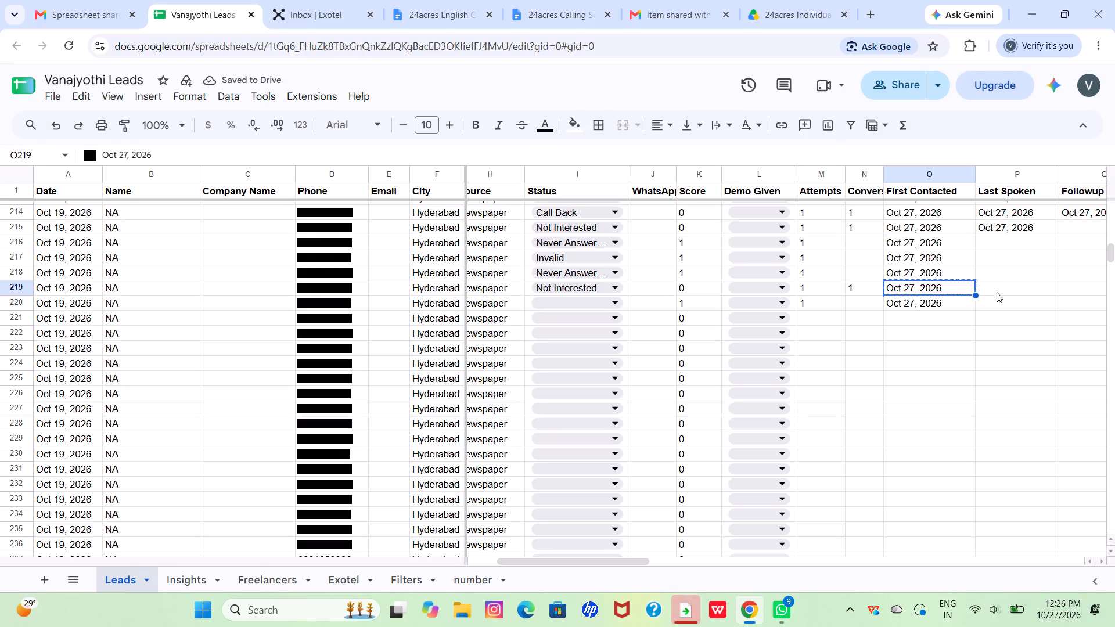
{"action": "left_click", "coordinate": [997, 292]}
{"action": "key", "text": "ctrl+v"}
Copy the note "dont have any properties for sale or rent" from row 213 into the Notes cell of row 219.
{"action": "scroll", "coordinate": [997, 292], "scroll_direction": "left", "scroll_amount": 3}
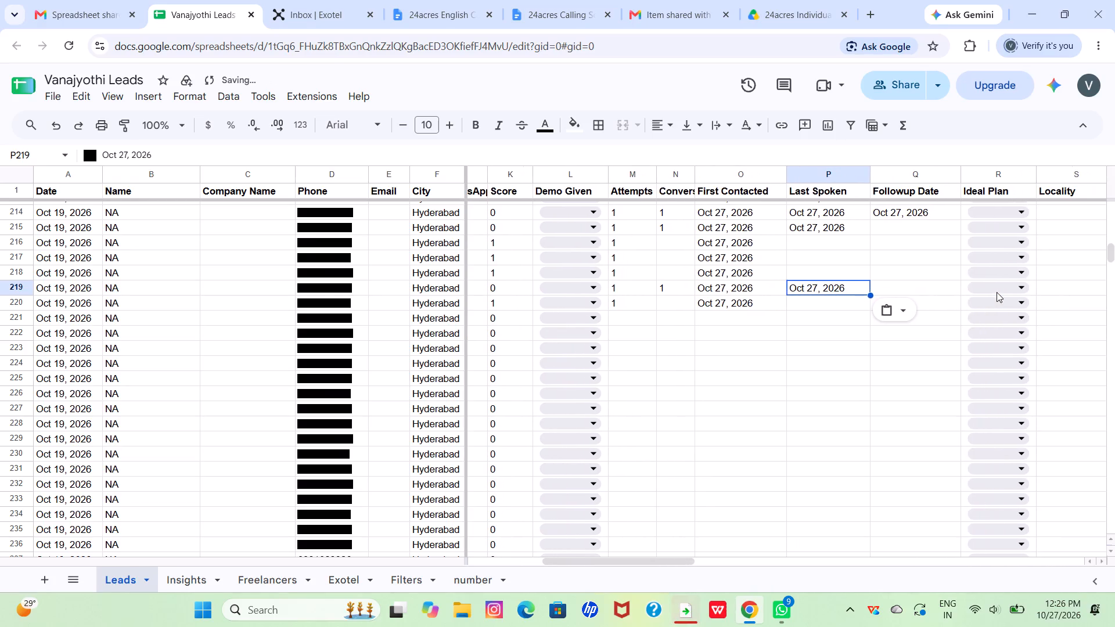
{"action": "scroll", "coordinate": [916, 290], "scroll_direction": "left", "scroll_amount": 3}
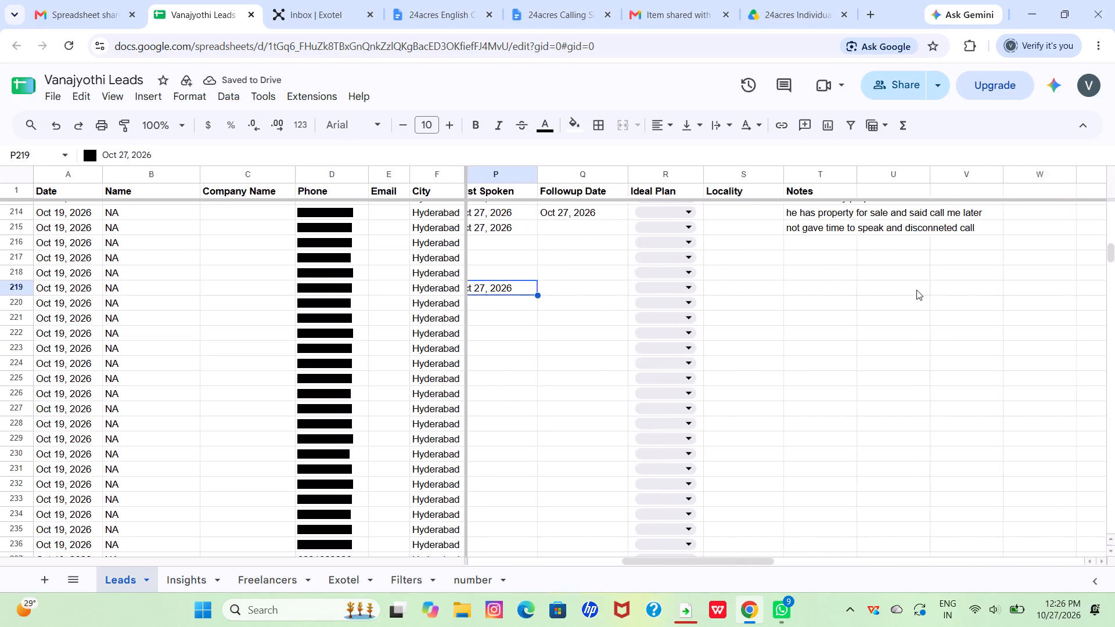
{"action": "scroll", "coordinate": [807, 212], "scroll_direction": "up", "scroll_amount": 1}
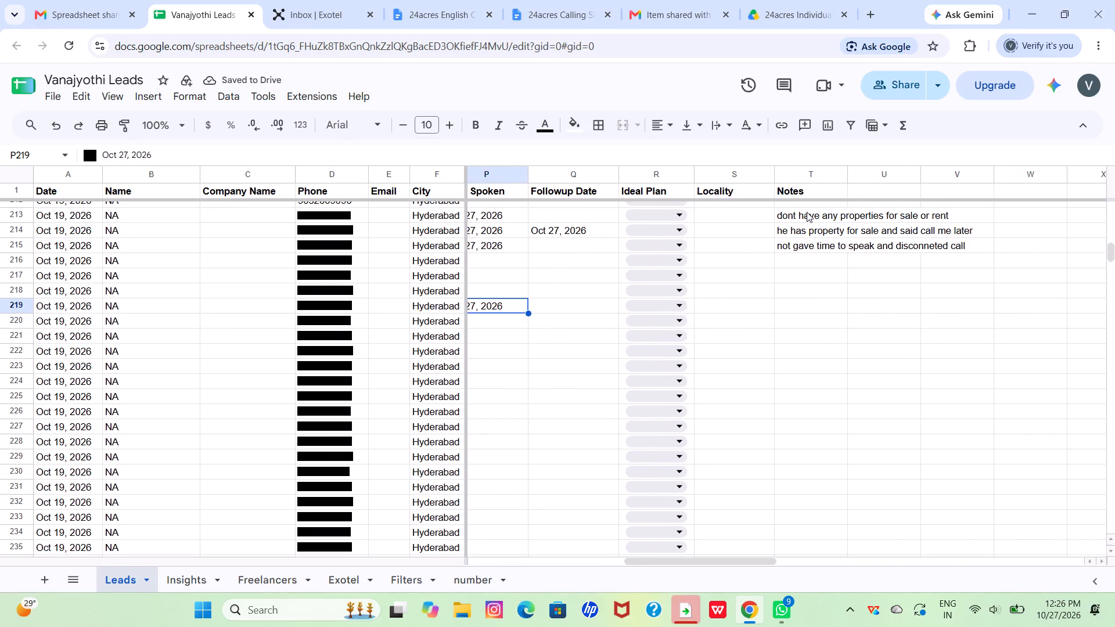
{"action": "scroll", "coordinate": [807, 212], "scroll_direction": "up", "scroll_amount": 1}
{"action": "left_click", "coordinate": [807, 212]}
{"action": "key", "text": "ctrl+c"}
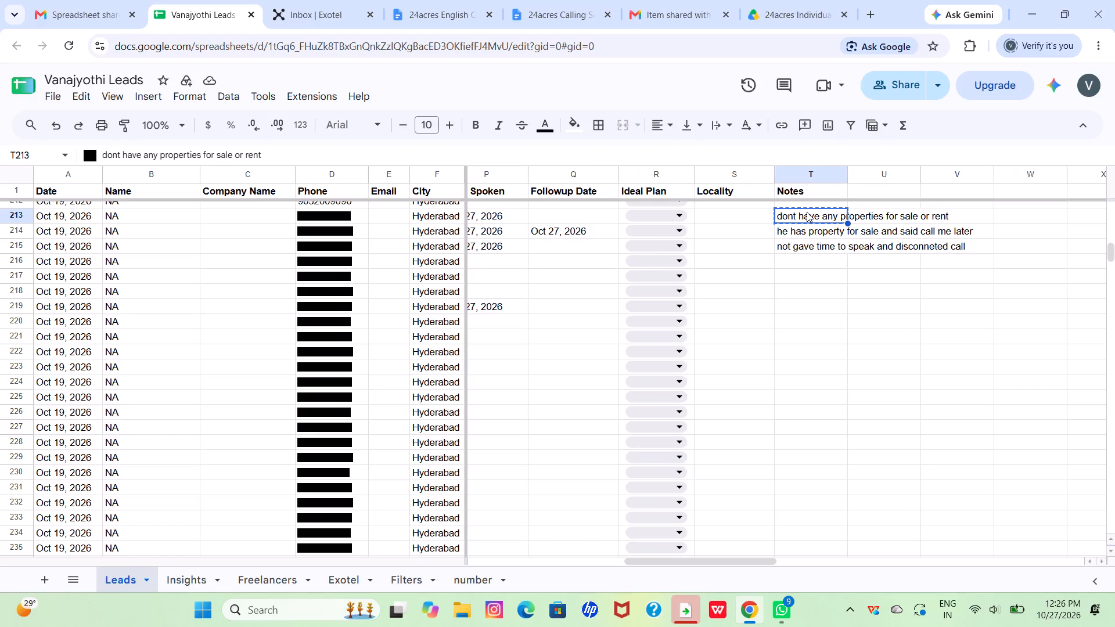
{"action": "scroll", "coordinate": [876, 279], "scroll_direction": "right", "scroll_amount": 1}
{"action": "left_click", "coordinate": [876, 308]}
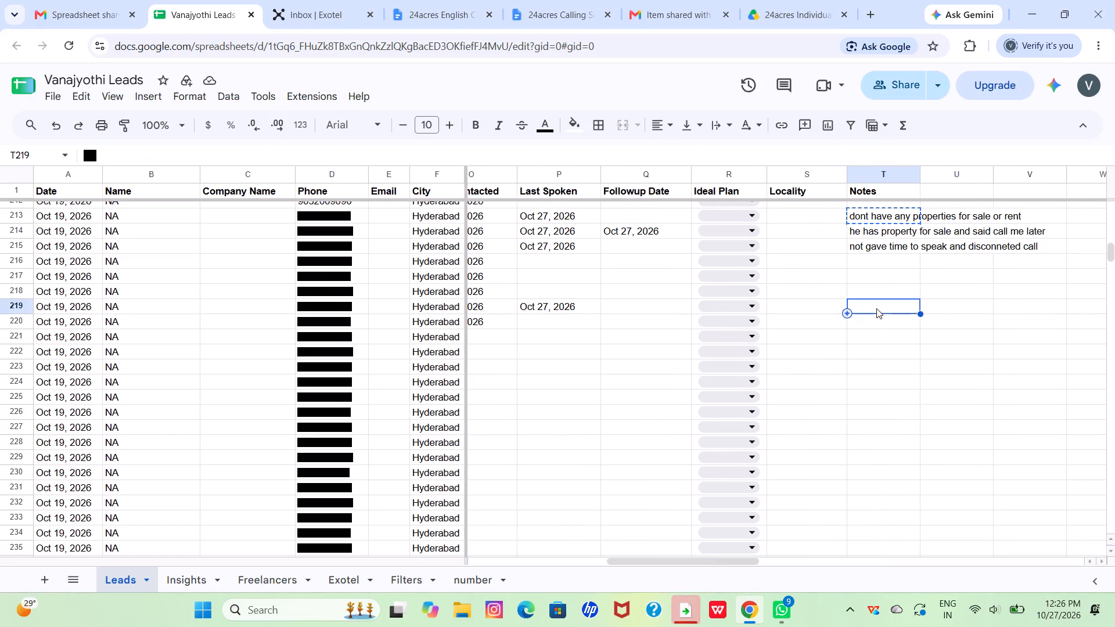
{"action": "key", "text": "ctrl+v"}
Select the phone number cell of the lead in row 220.
{"action": "scroll", "coordinate": [876, 308], "scroll_direction": "right", "scroll_amount": 4}
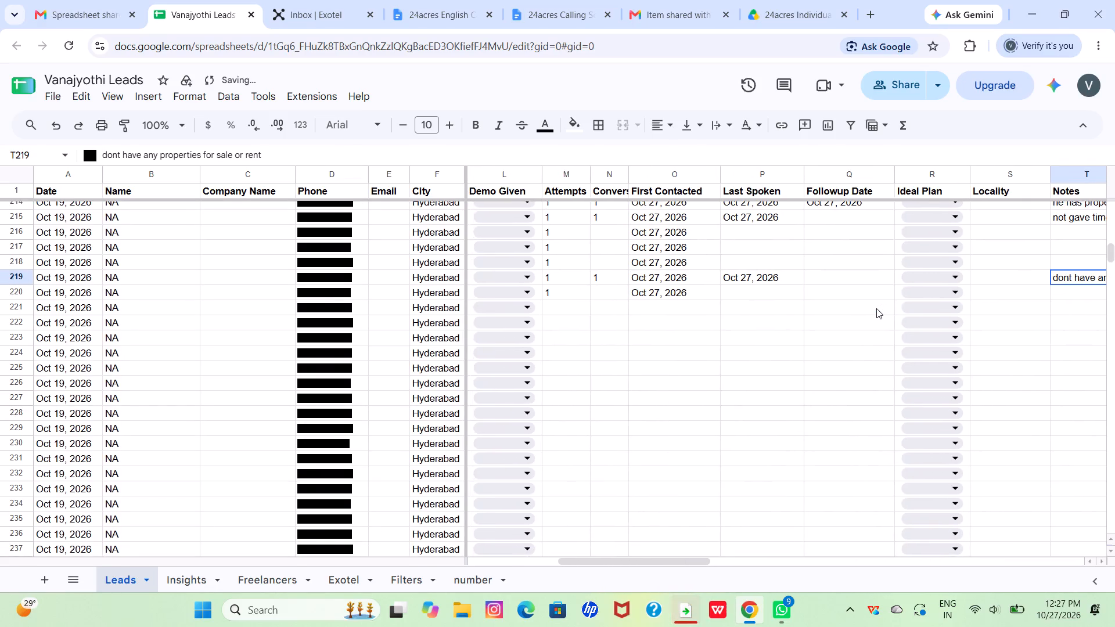
{"action": "scroll", "coordinate": [876, 308], "scroll_direction": "right", "scroll_amount": 4}
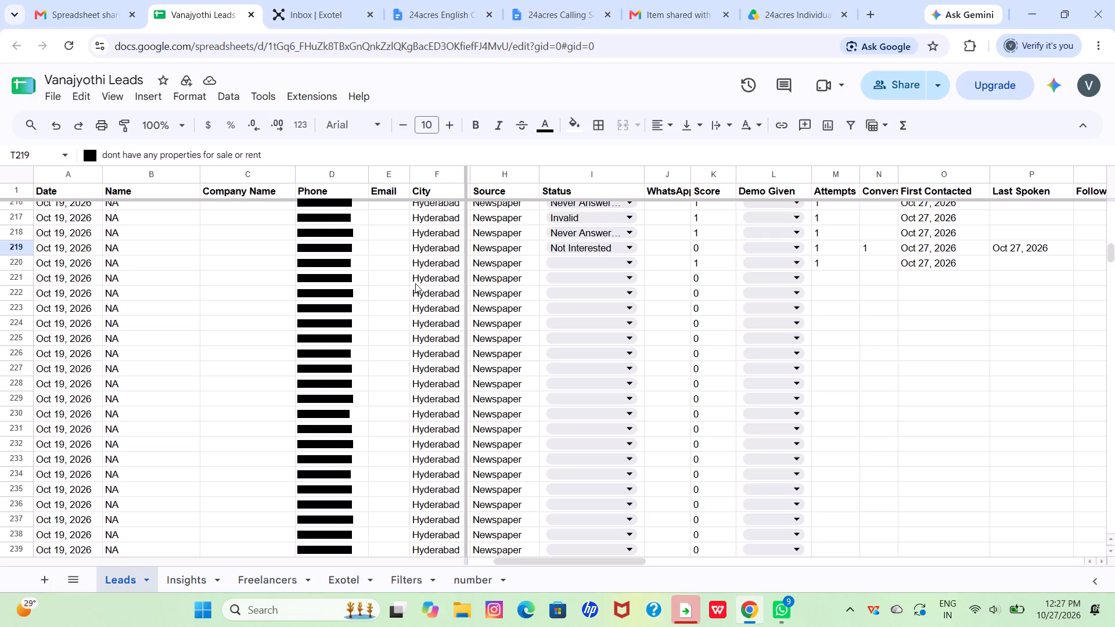
{"action": "left_click", "coordinate": [353, 265]}
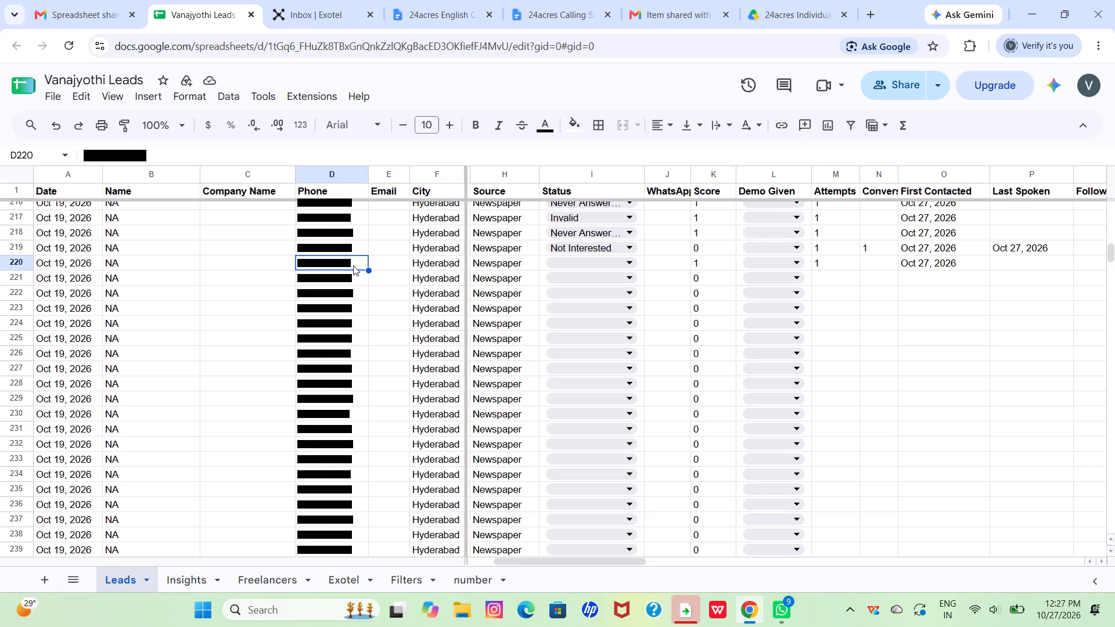
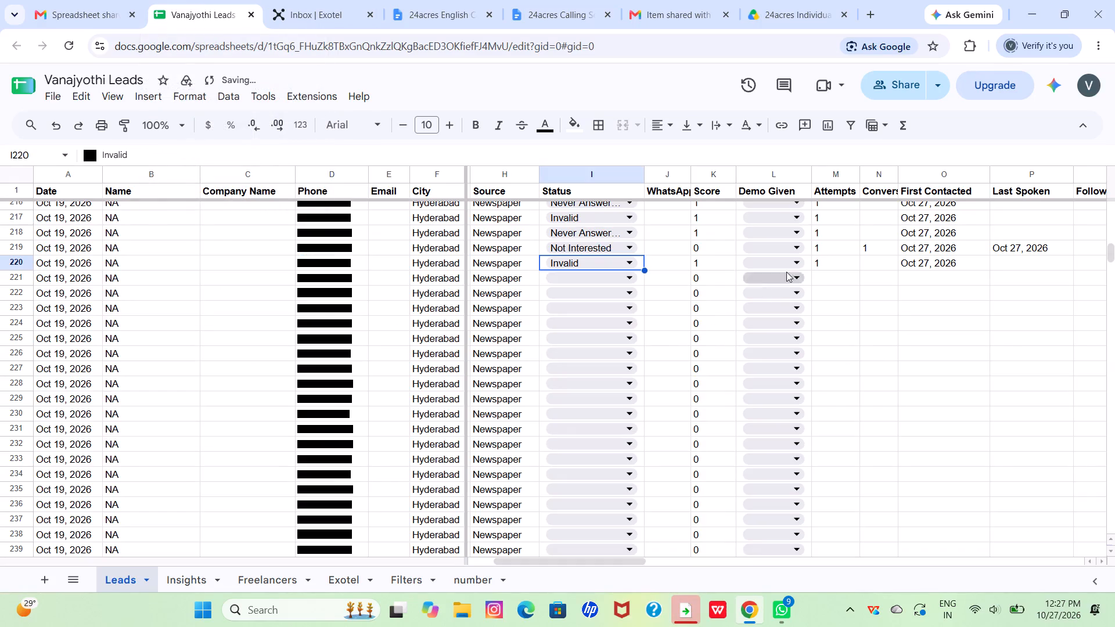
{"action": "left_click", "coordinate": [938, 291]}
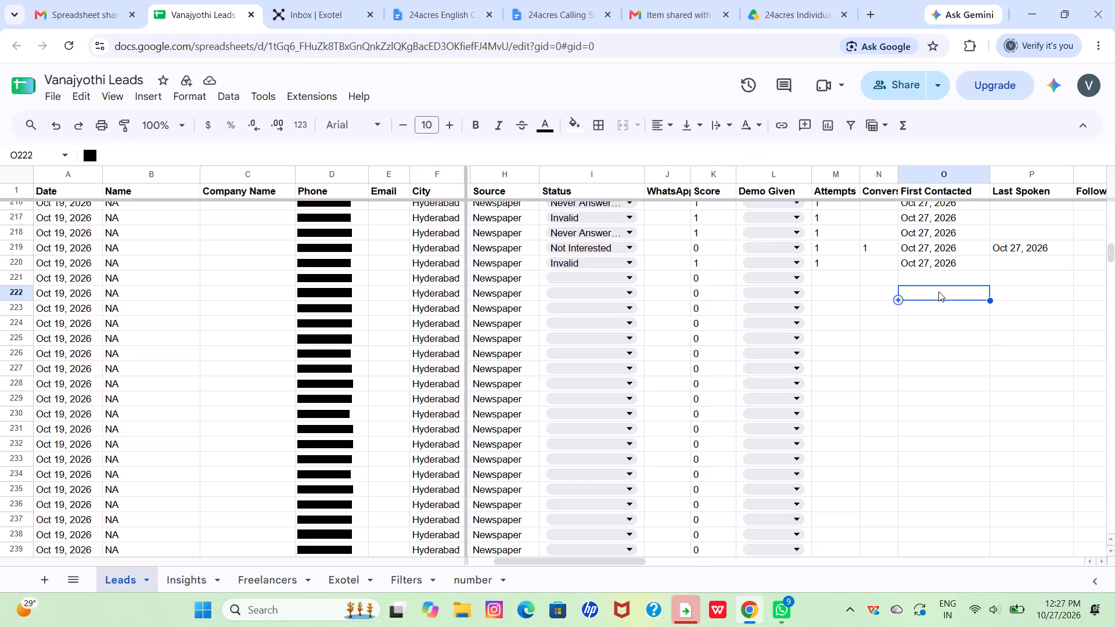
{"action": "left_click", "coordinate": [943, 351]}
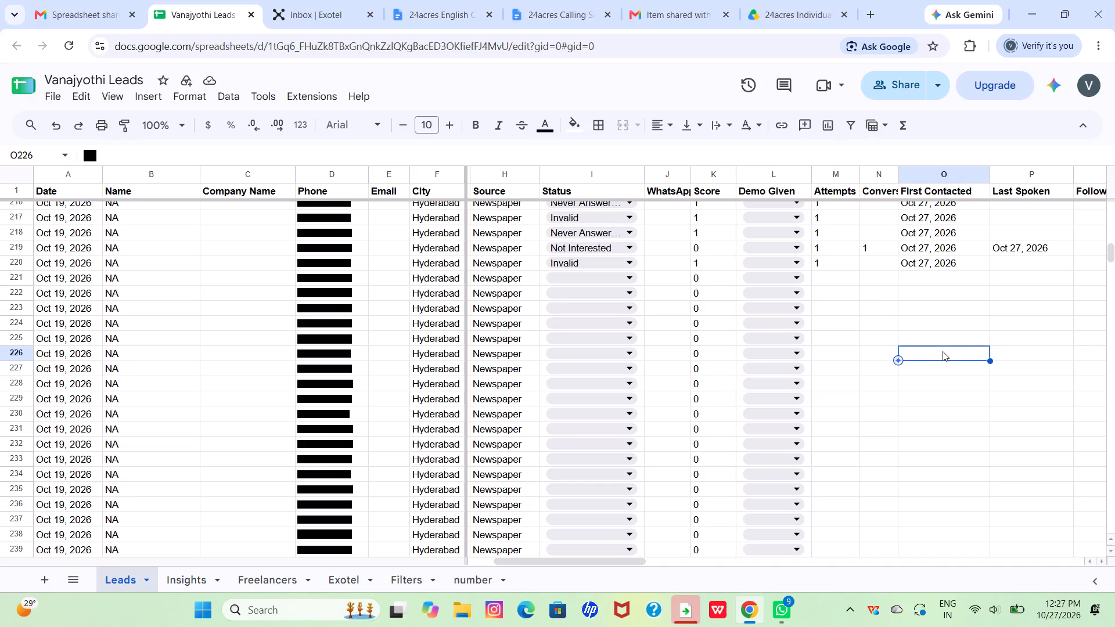
Select the phone number cell of the lead in row 221.
{"action": "scroll", "coordinate": [943, 351], "scroll_direction": "right", "scroll_amount": 2}
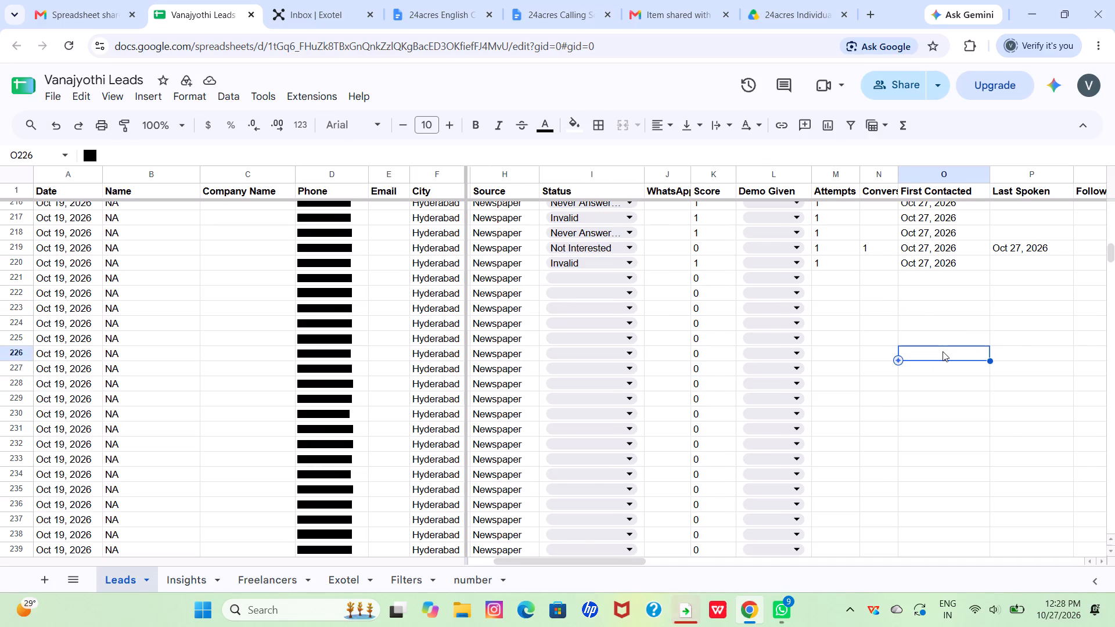
{"action": "scroll", "coordinate": [943, 351], "scroll_direction": "right", "scroll_amount": 3}
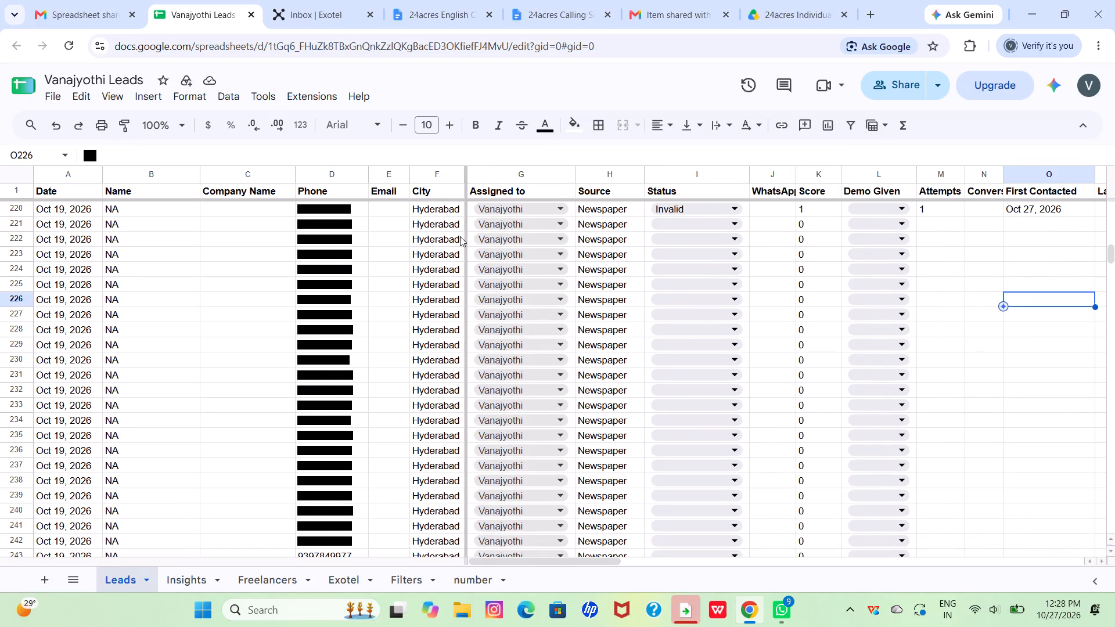
{"action": "left_click", "coordinate": [304, 228]}
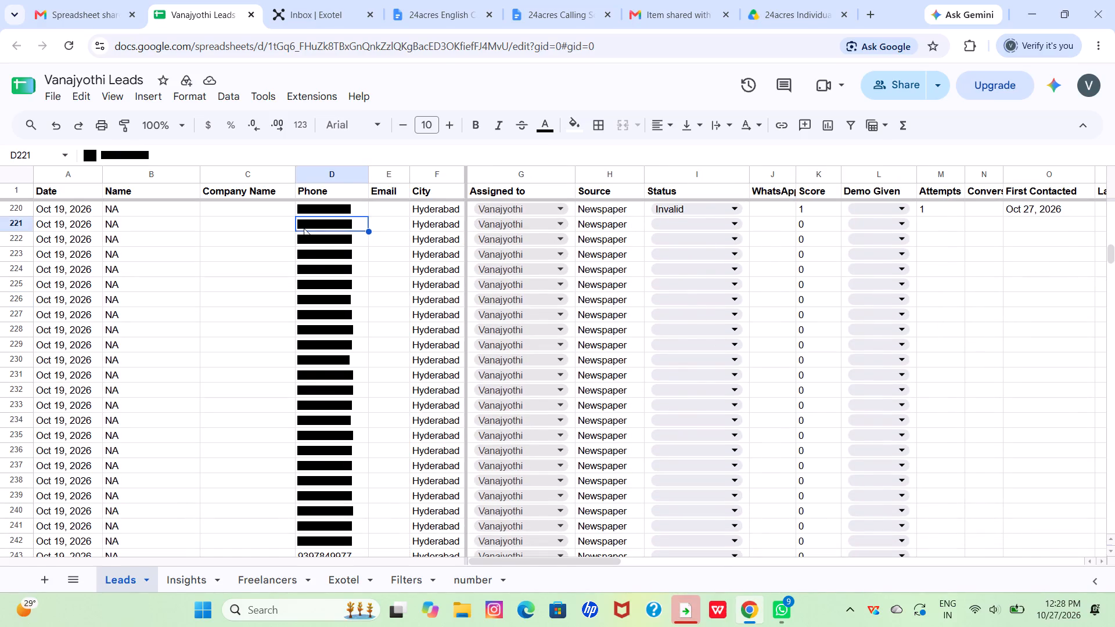
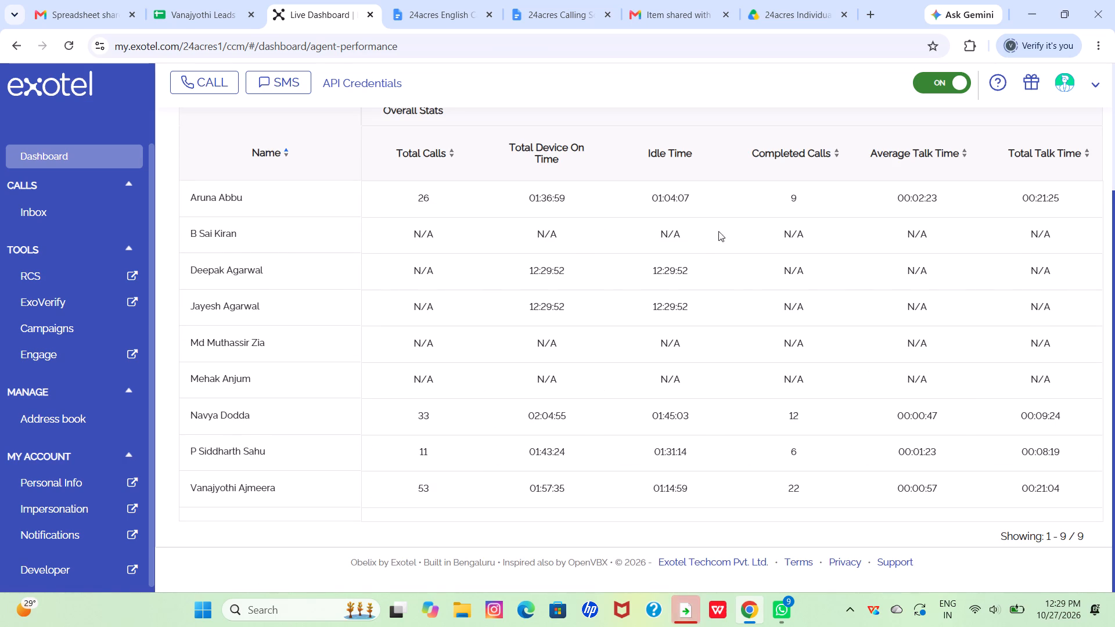
In the Vanajyothi Leads spreadsheet, set the status of the lead in row 222 to Invalid.
{"action": "left_click", "coordinate": [152, 0]}
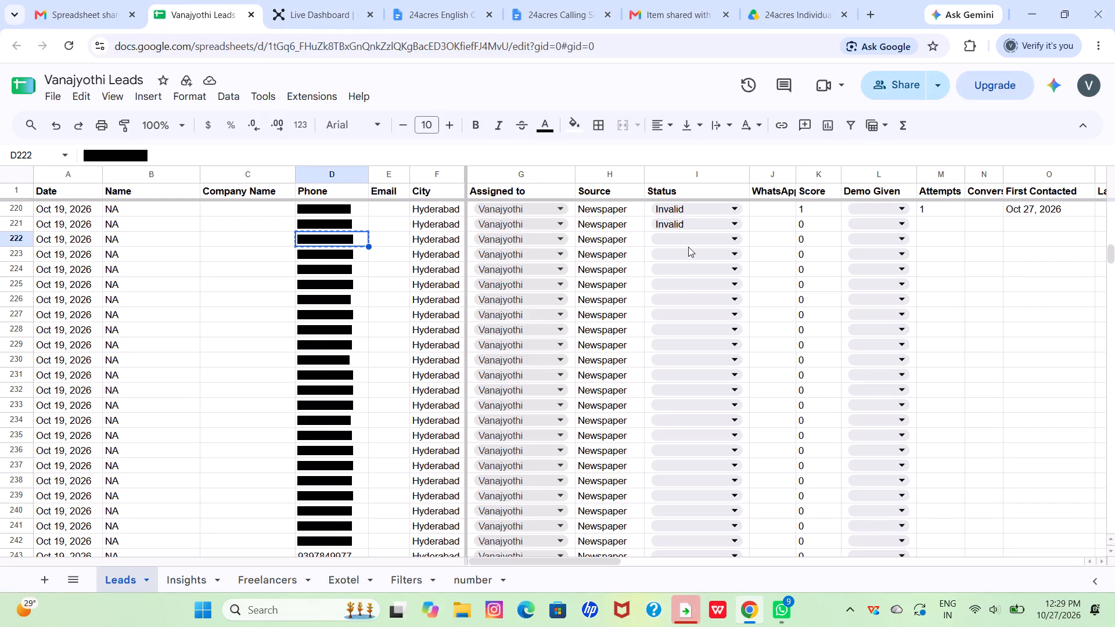
{"action": "left_click", "coordinate": [688, 243]}
{"action": "left_click", "coordinate": [671, 351]}
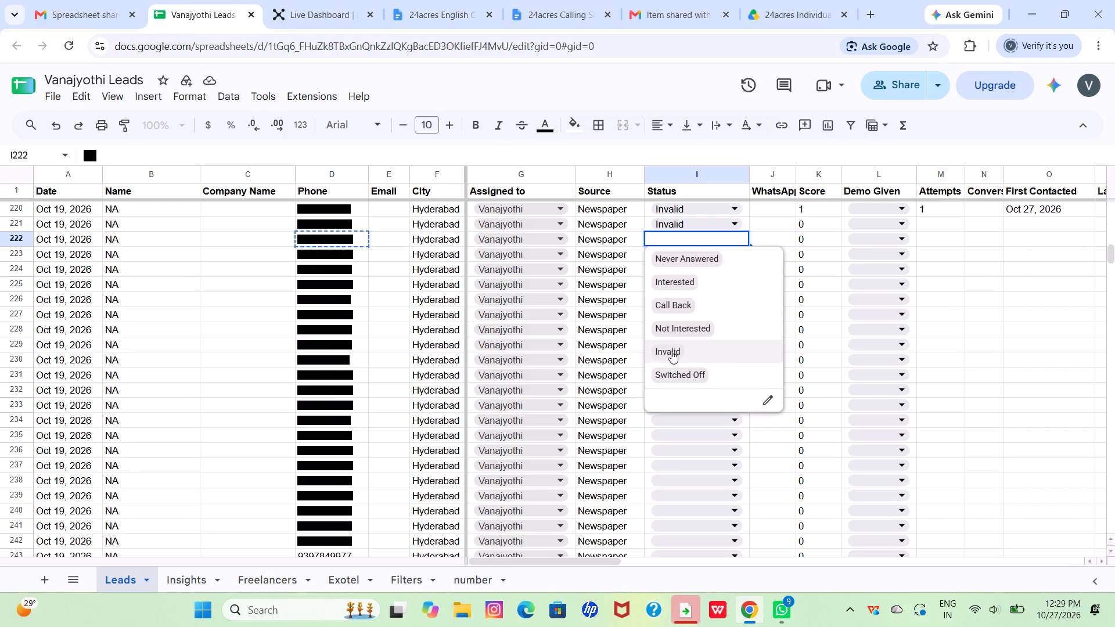
Copy the phone number of the lead in row 223 and switch to the Exotel live dashboard.
{"action": "left_click", "coordinate": [345, 254]}
{"action": "key", "text": "ctrl+c"}
{"action": "left_click", "coordinate": [343, 0]}
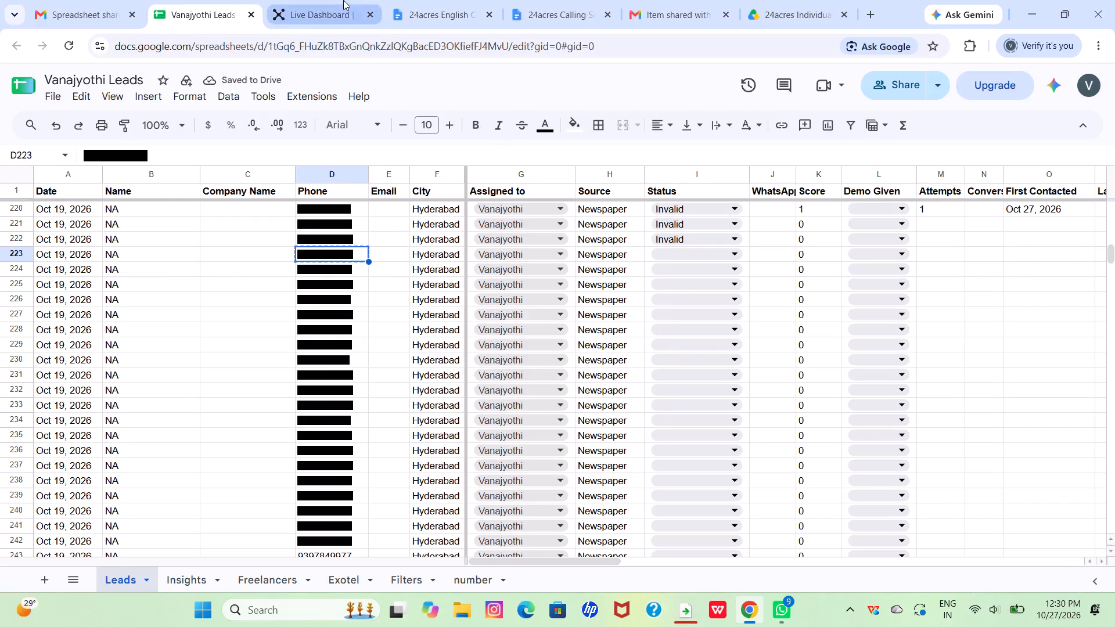
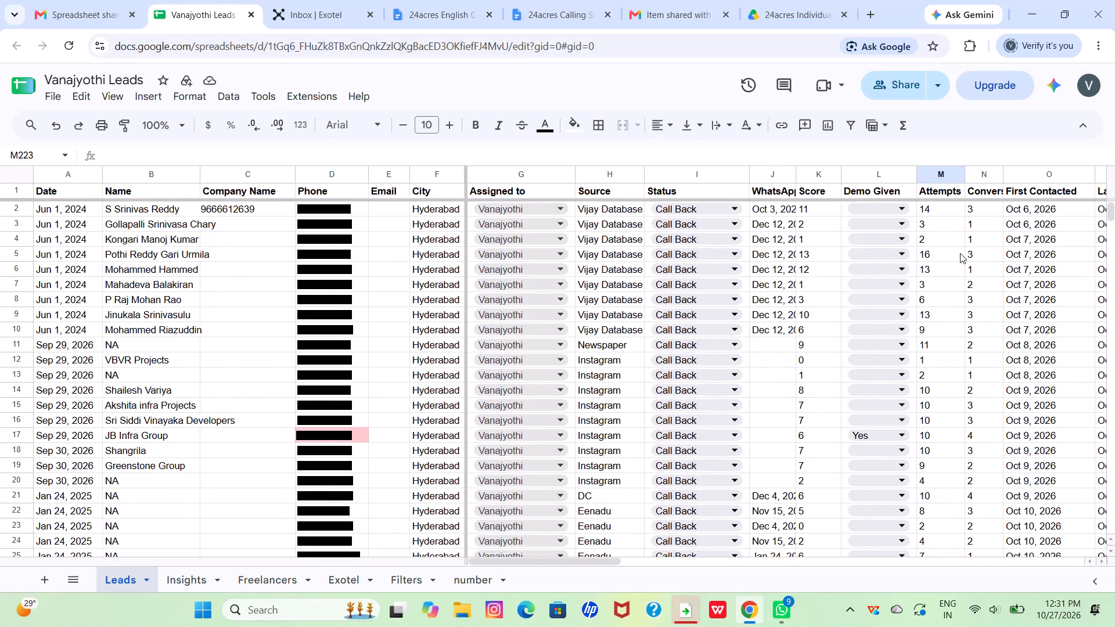
{"action": "scroll", "coordinate": [753, 338], "scroll_direction": "down", "scroll_amount": 5}
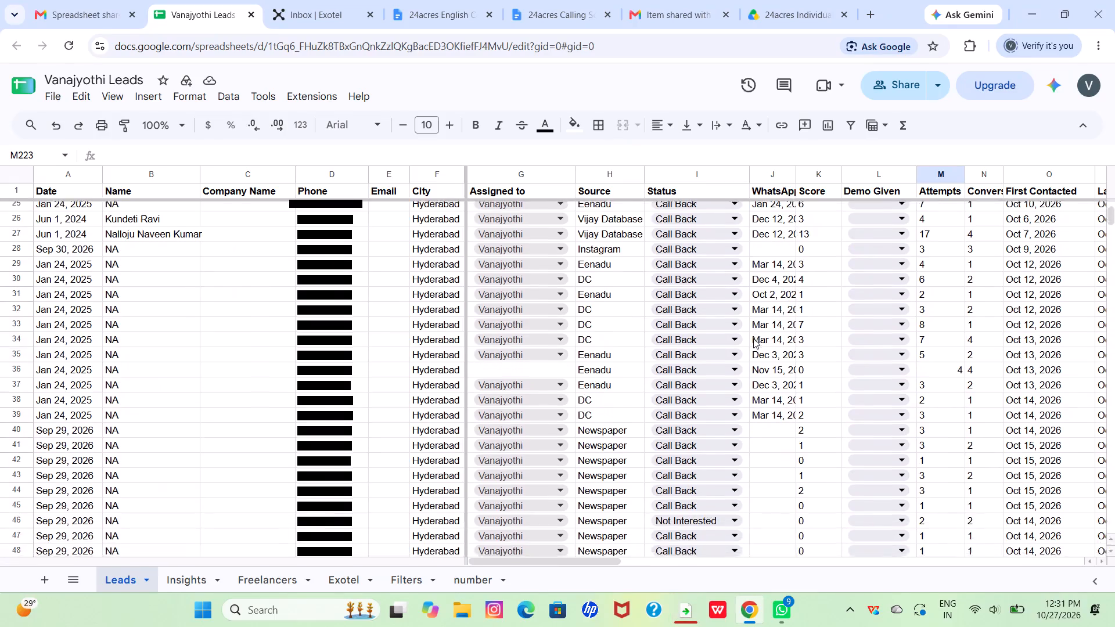
{"action": "scroll", "coordinate": [753, 338], "scroll_direction": "down", "scroll_amount": 2}
{"action": "scroll", "coordinate": [753, 338], "scroll_direction": "left", "scroll_amount": 1}
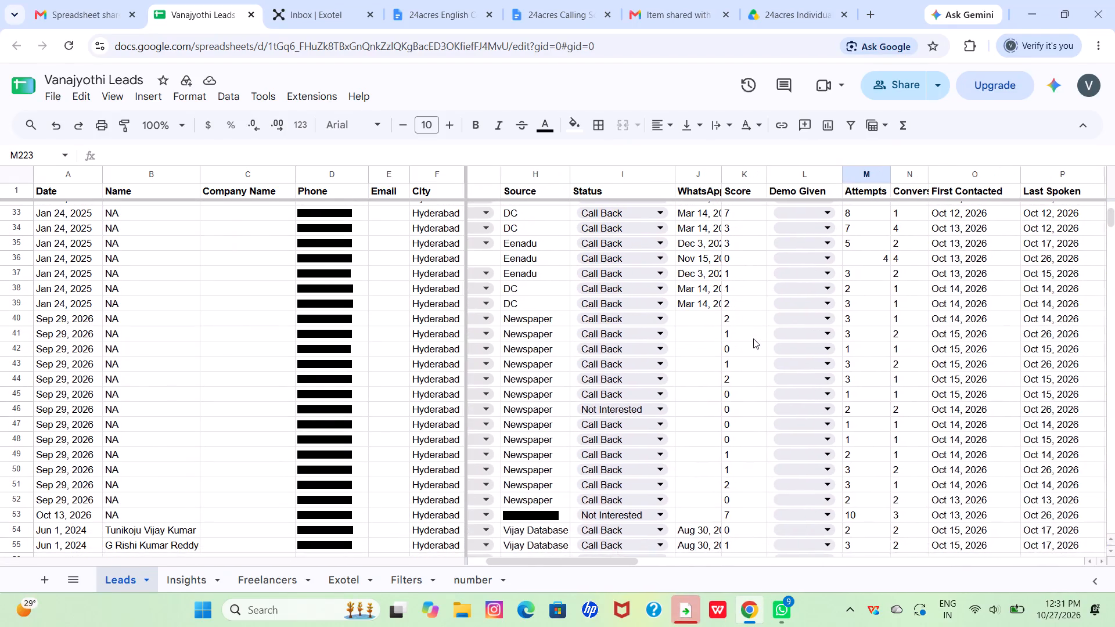
{"action": "scroll", "coordinate": [753, 338], "scroll_direction": "left", "scroll_amount": 5}
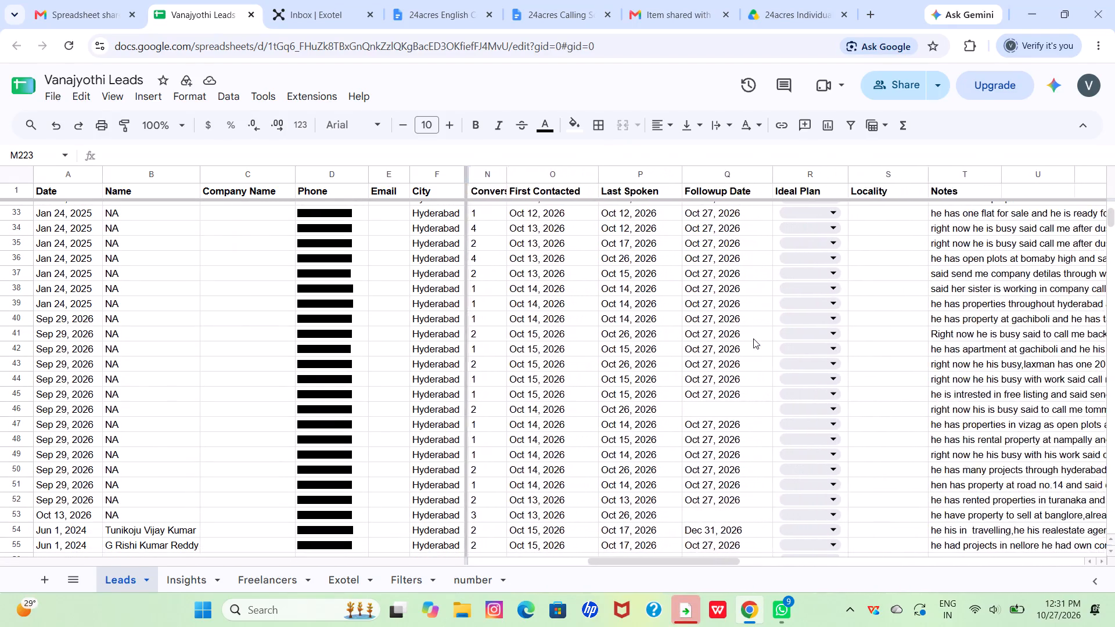
{"action": "scroll", "coordinate": [753, 338], "scroll_direction": "left", "scroll_amount": 3}
{"action": "scroll", "coordinate": [753, 338], "scroll_direction": "down", "scroll_amount": 6}
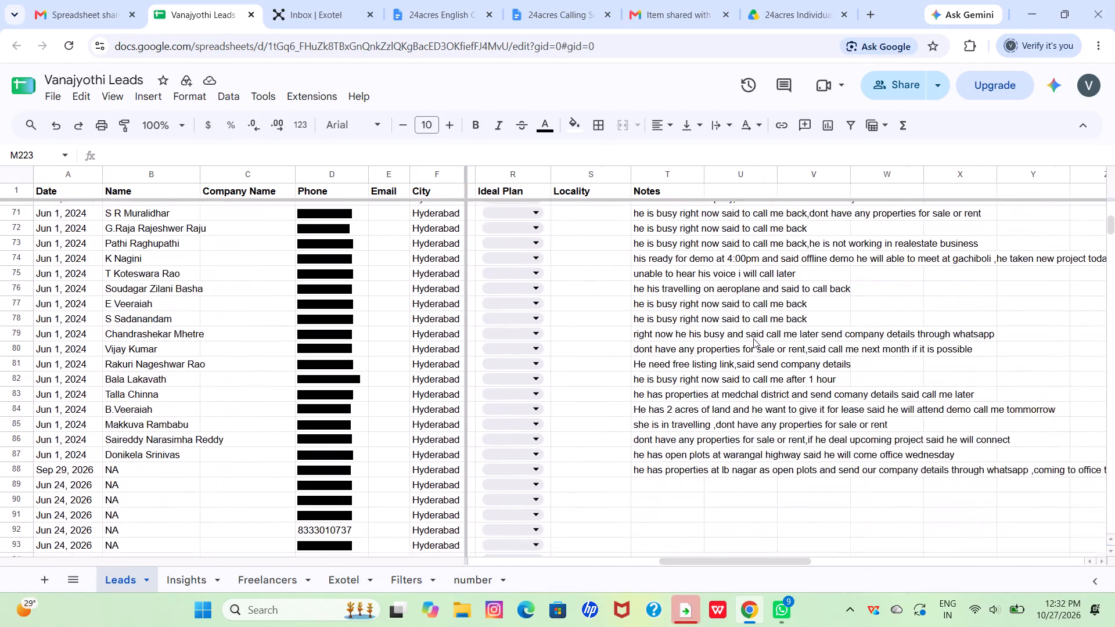
{"action": "scroll", "coordinate": [753, 338], "scroll_direction": "down", "scroll_amount": 7}
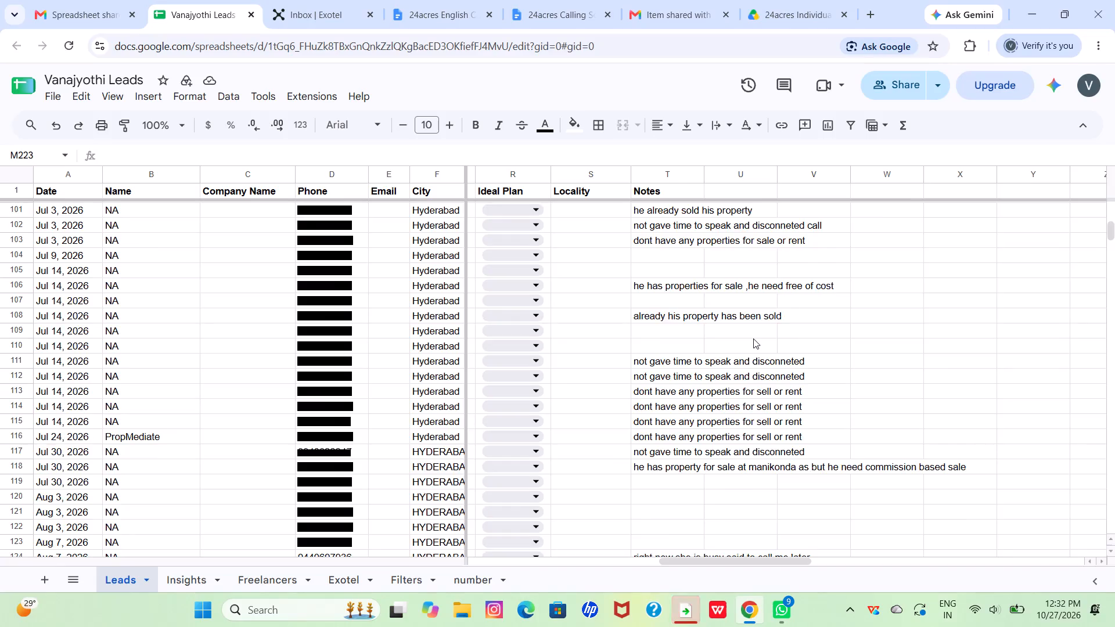
{"action": "scroll", "coordinate": [753, 338], "scroll_direction": "down", "scroll_amount": 3}
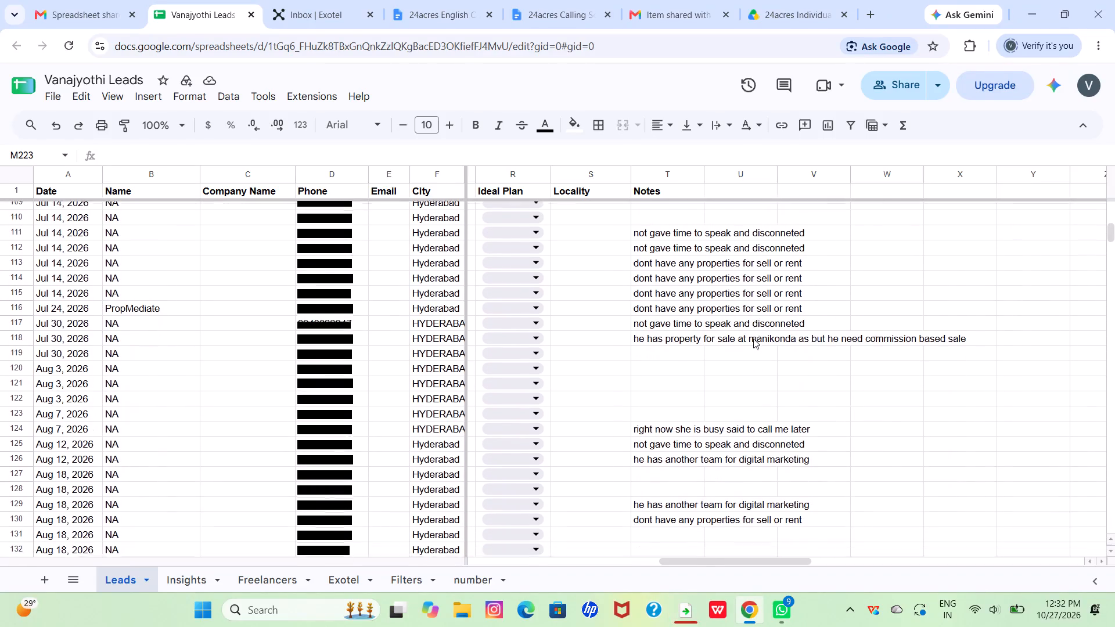
{"action": "scroll", "coordinate": [753, 338], "scroll_direction": "down", "scroll_amount": 5}
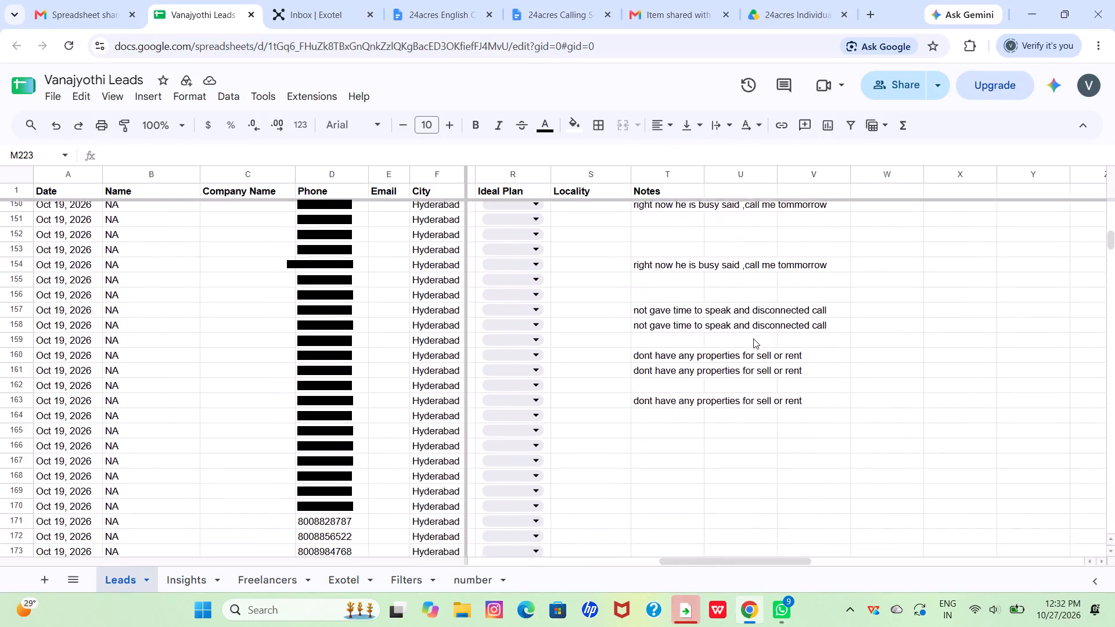
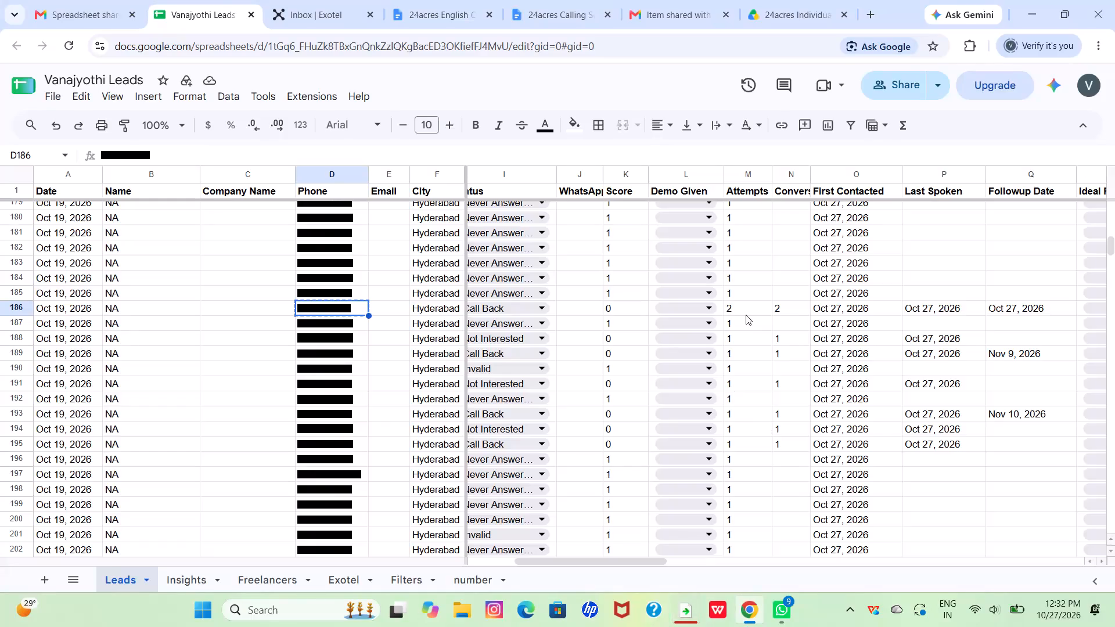
Check the call-back lead's entries in row 186 and return to the leads without a status, starting at row 223.
{"action": "left_click", "coordinate": [793, 309]}
{"action": "scroll", "coordinate": [793, 309], "scroll_direction": "right", "scroll_amount": 3}
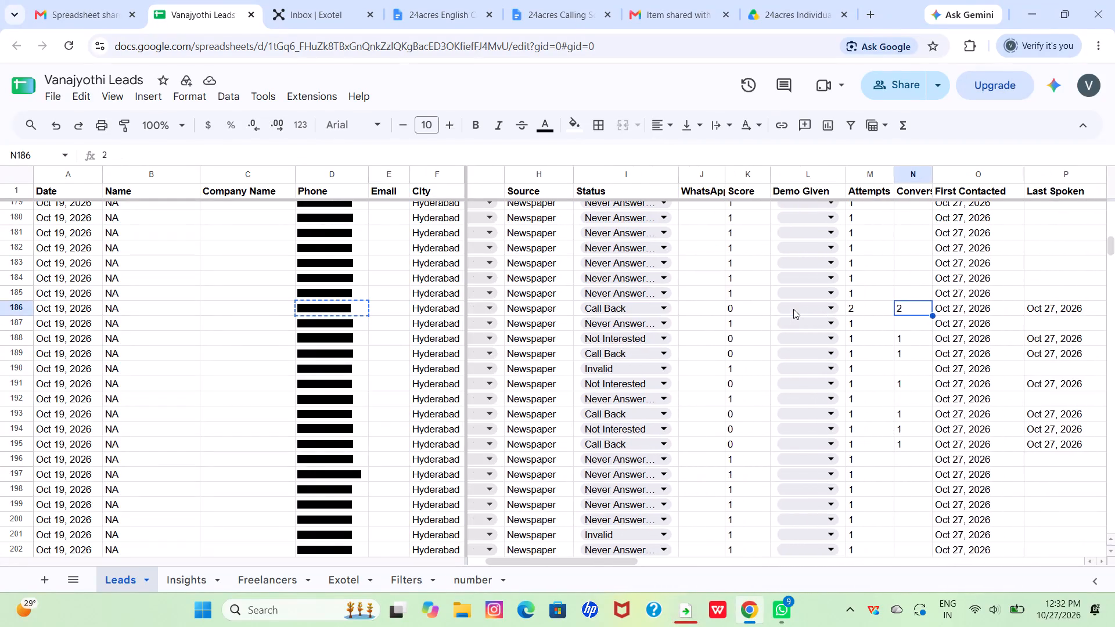
{"action": "left_click", "coordinate": [722, 312]}
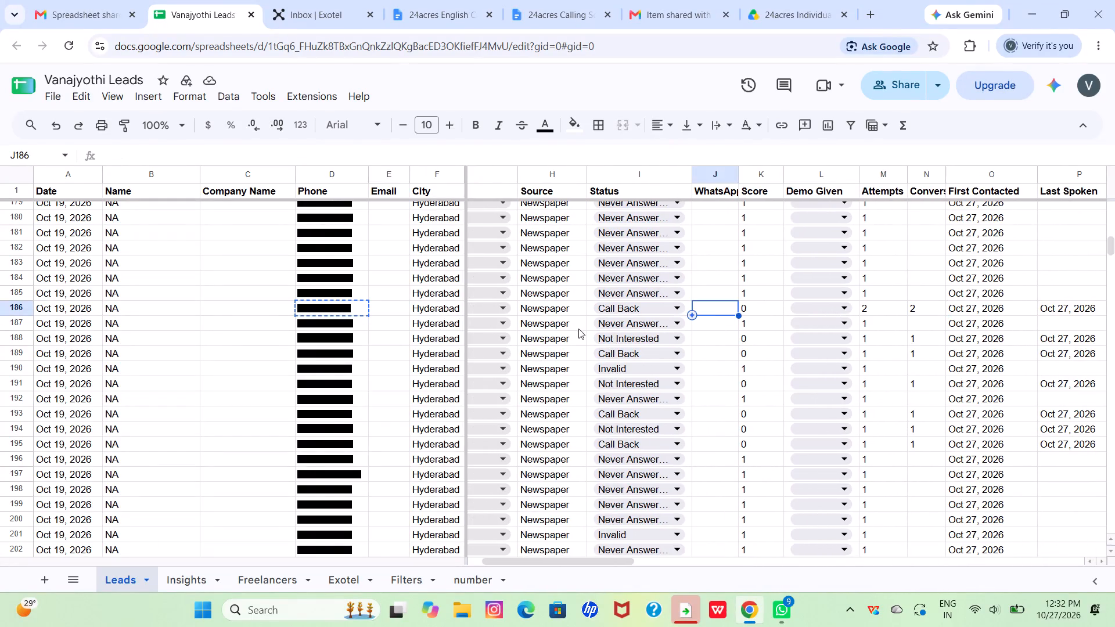
{"action": "left_click", "coordinate": [926, 517]}
{"action": "scroll", "coordinate": [926, 517], "scroll_direction": "down", "scroll_amount": 5}
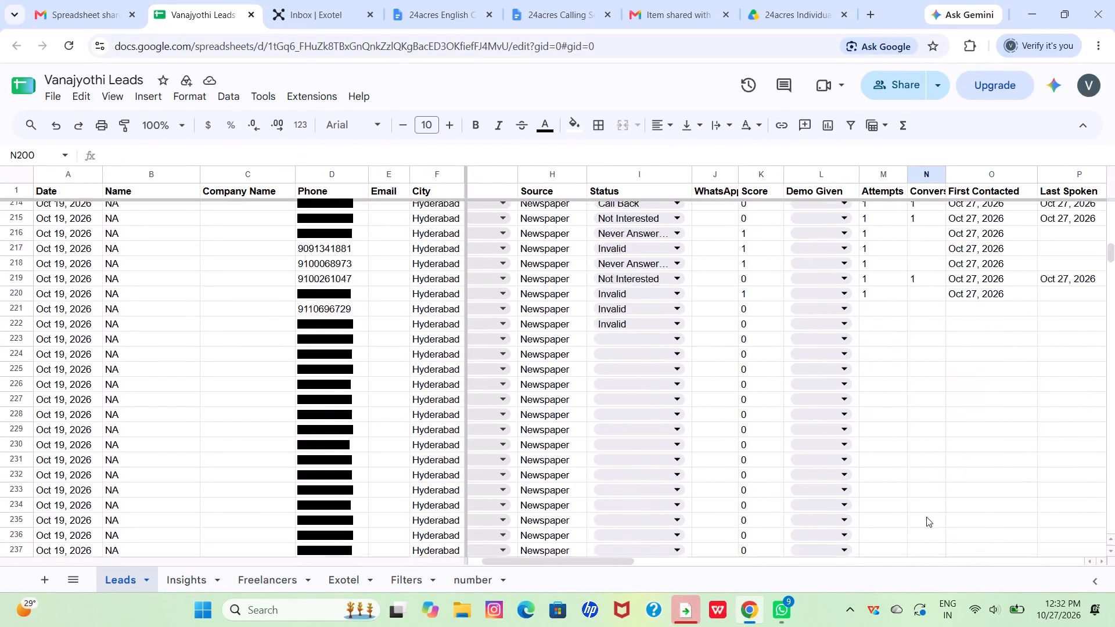
{"action": "scroll", "coordinate": [926, 517], "scroll_direction": "up", "scroll_amount": 1}
{"action": "scroll", "coordinate": [926, 517], "scroll_direction": "right", "scroll_amount": 2}
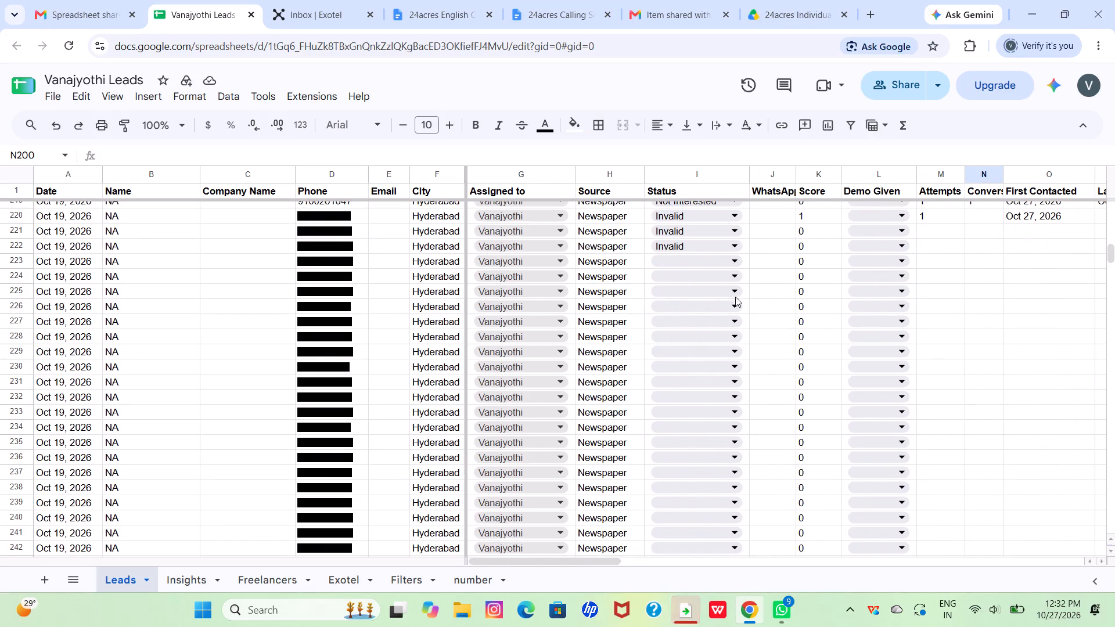
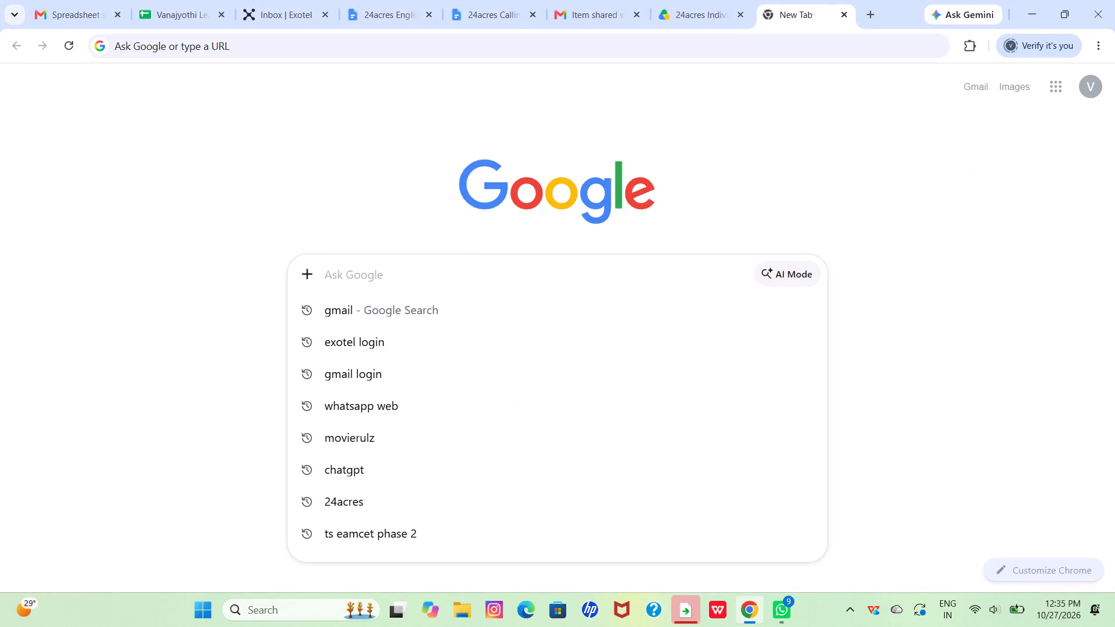
Enter the 24acres website address, starting with "24acres.c", in the new tab's Google search box.
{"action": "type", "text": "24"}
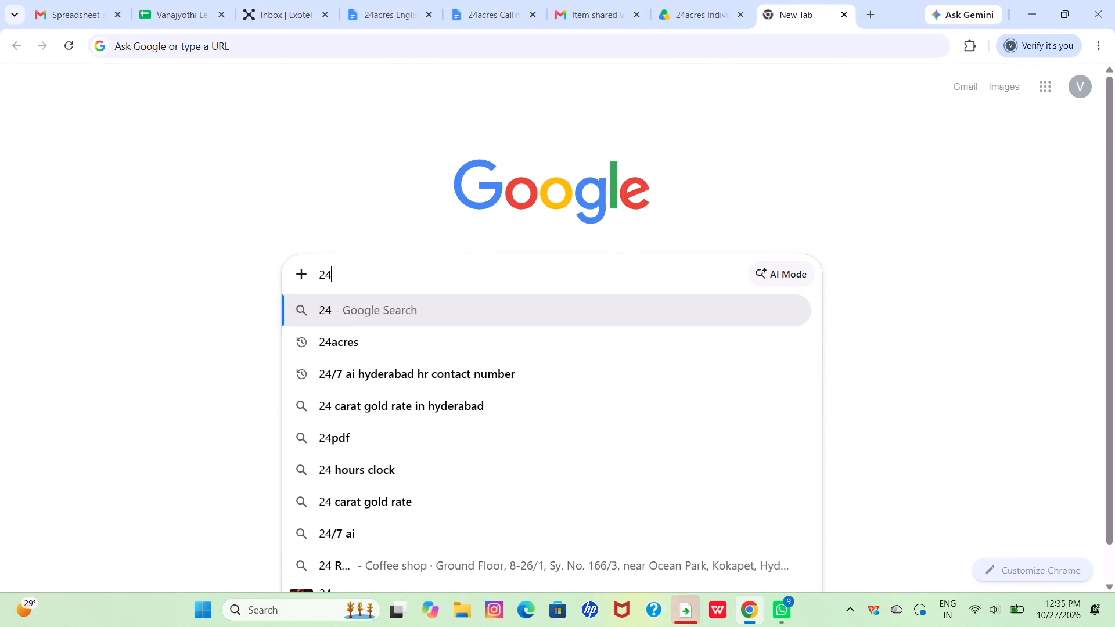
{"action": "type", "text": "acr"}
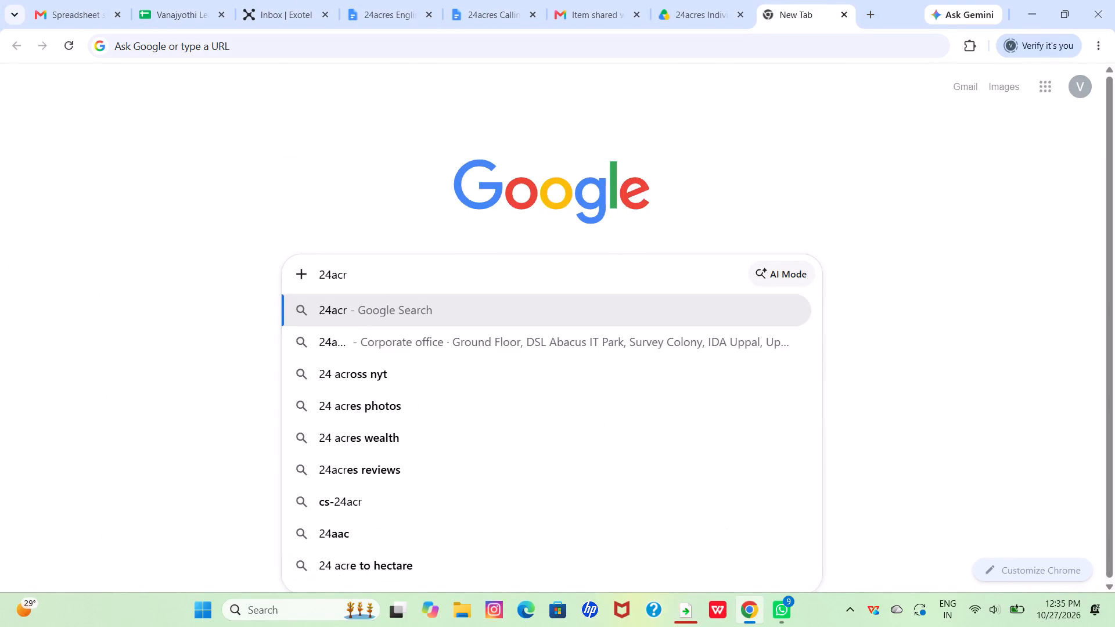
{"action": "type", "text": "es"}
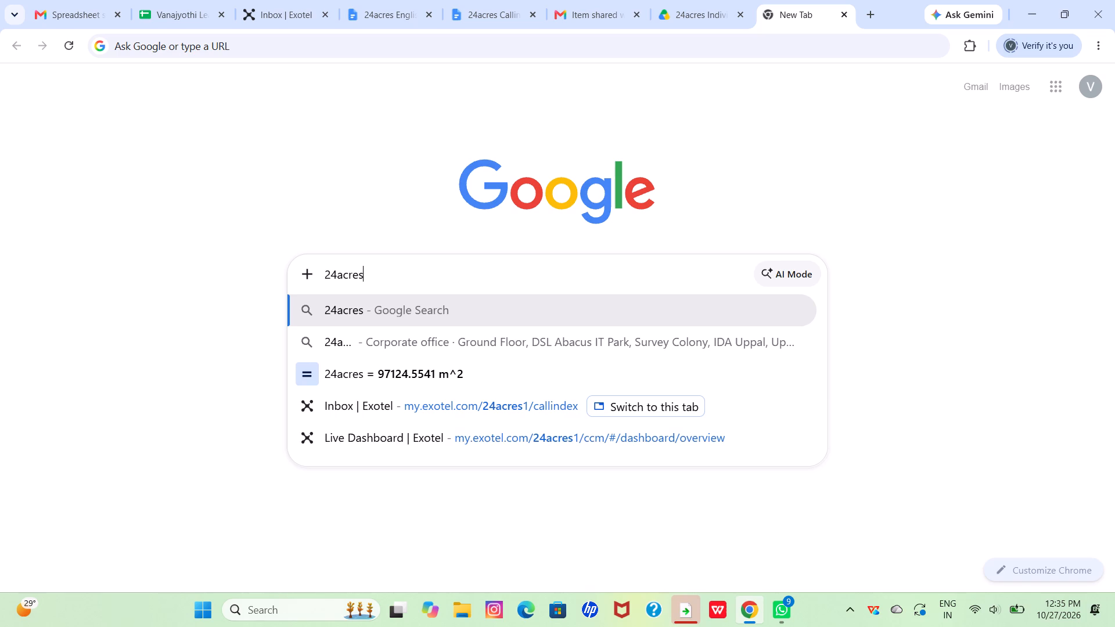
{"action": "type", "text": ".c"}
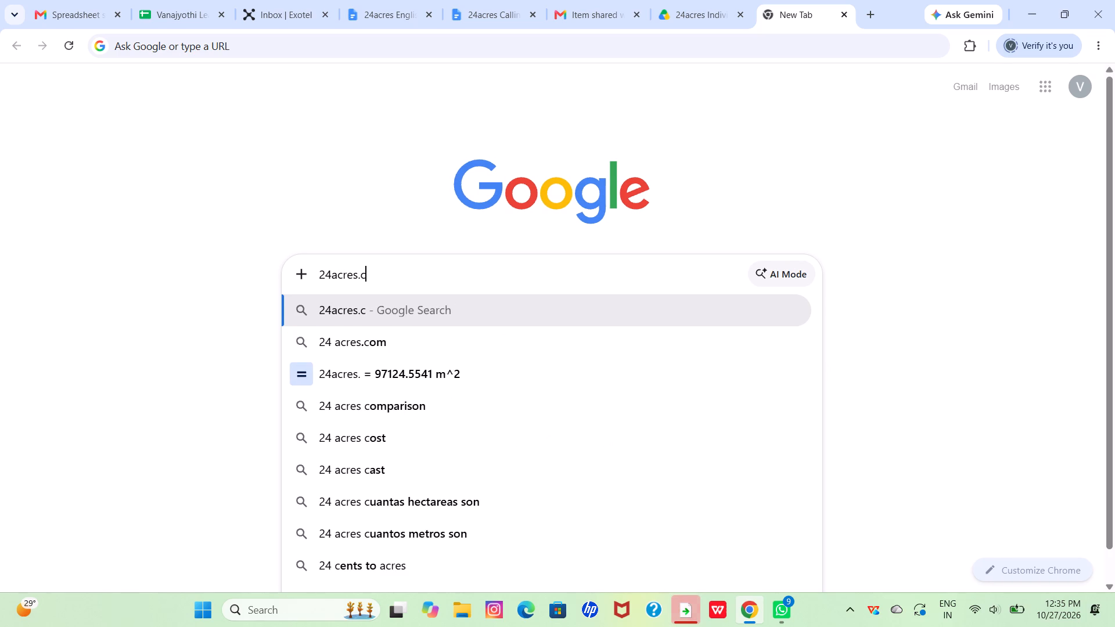
Search Google for 24acres.com.
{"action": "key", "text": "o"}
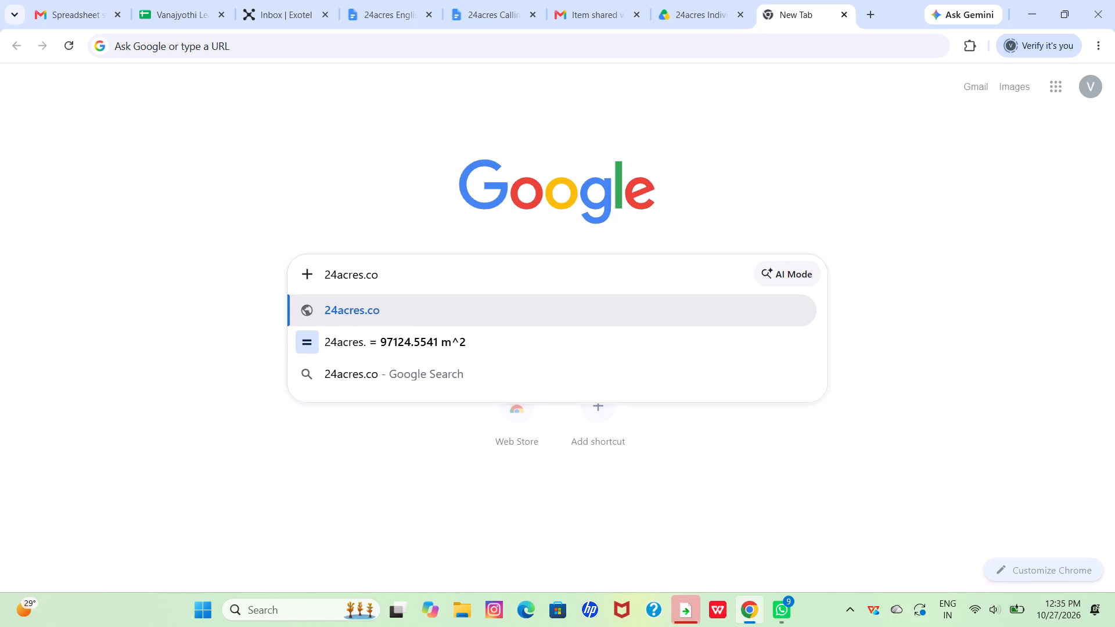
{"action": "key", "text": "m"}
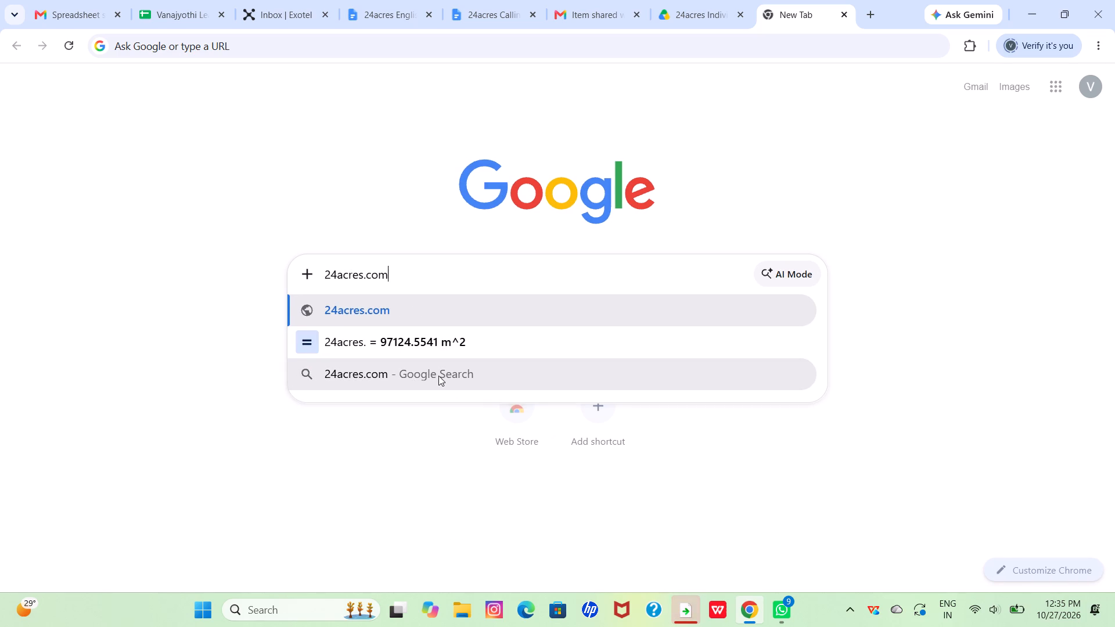
{"action": "left_click", "coordinate": [438, 374]}
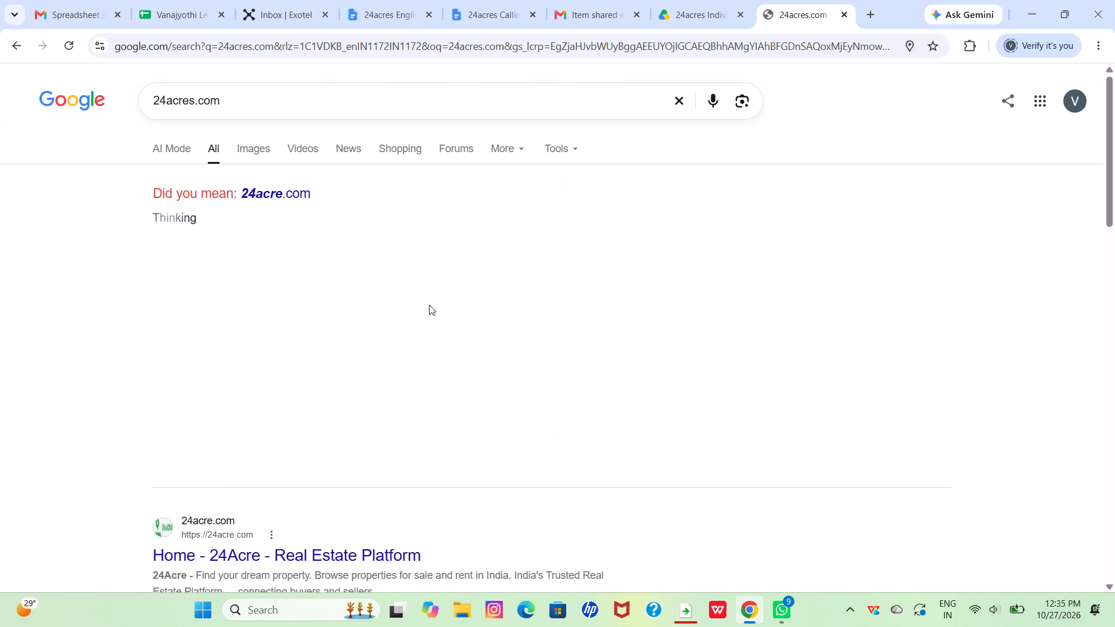
Open the 24acre.com real estate platform from the search results and look over its home page.
{"action": "scroll", "coordinate": [413, 325], "scroll_direction": "down", "scroll_amount": 3}
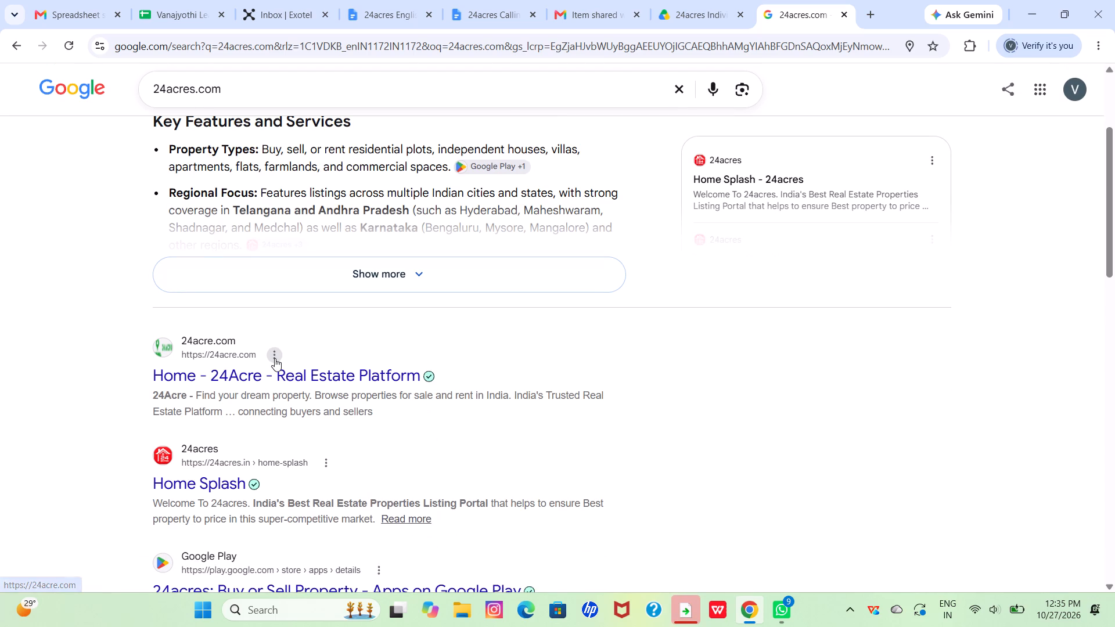
{"action": "left_click", "coordinate": [275, 358]}
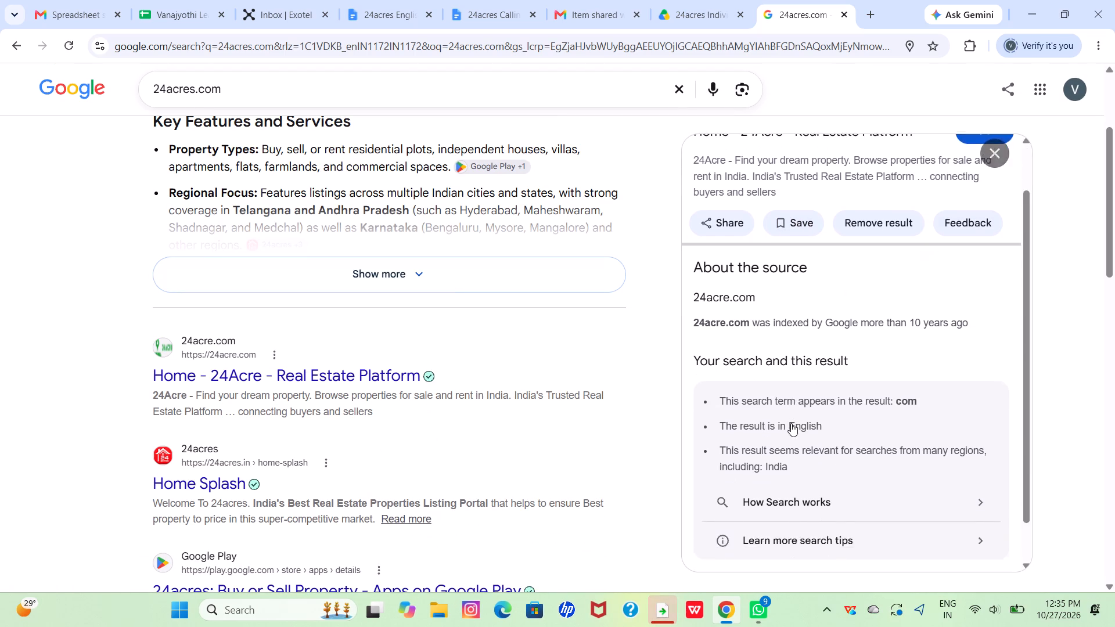
{"action": "left_click", "coordinate": [154, 371]}
{"action": "left_click_drag", "start_coordinate": [154, 371], "coordinate": [258, 366]}
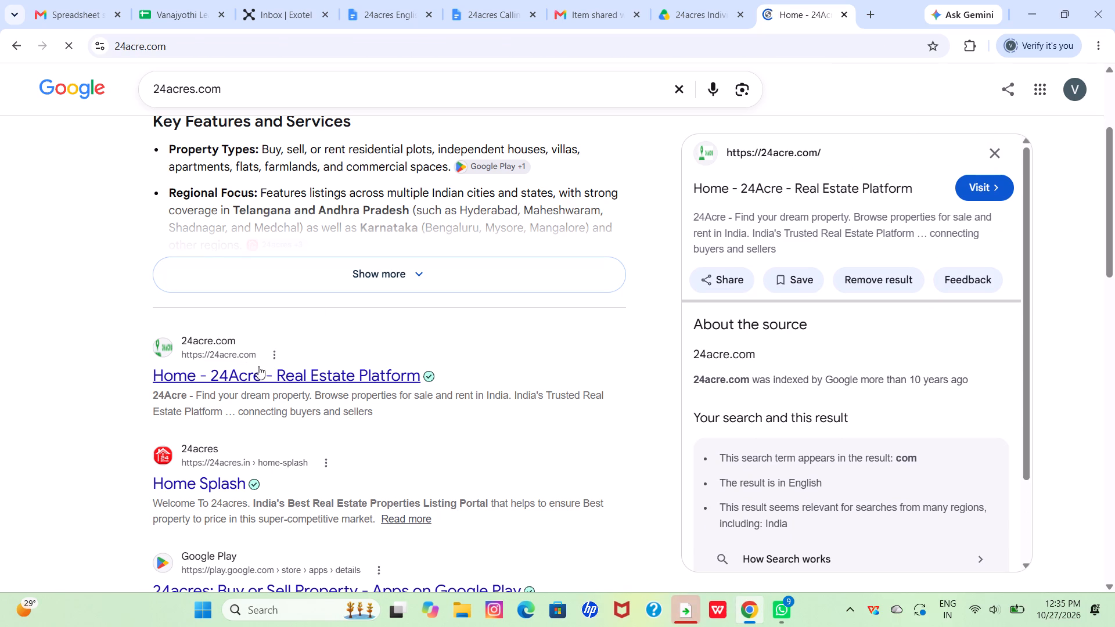
{"action": "left_click_drag", "start_coordinate": [258, 366], "coordinate": [385, 281]}
{"action": "scroll", "coordinate": [633, 170], "scroll_direction": "down", "scroll_amount": 5}
{"action": "scroll", "coordinate": [633, 170], "scroll_direction": "up", "scroll_amount": 8}
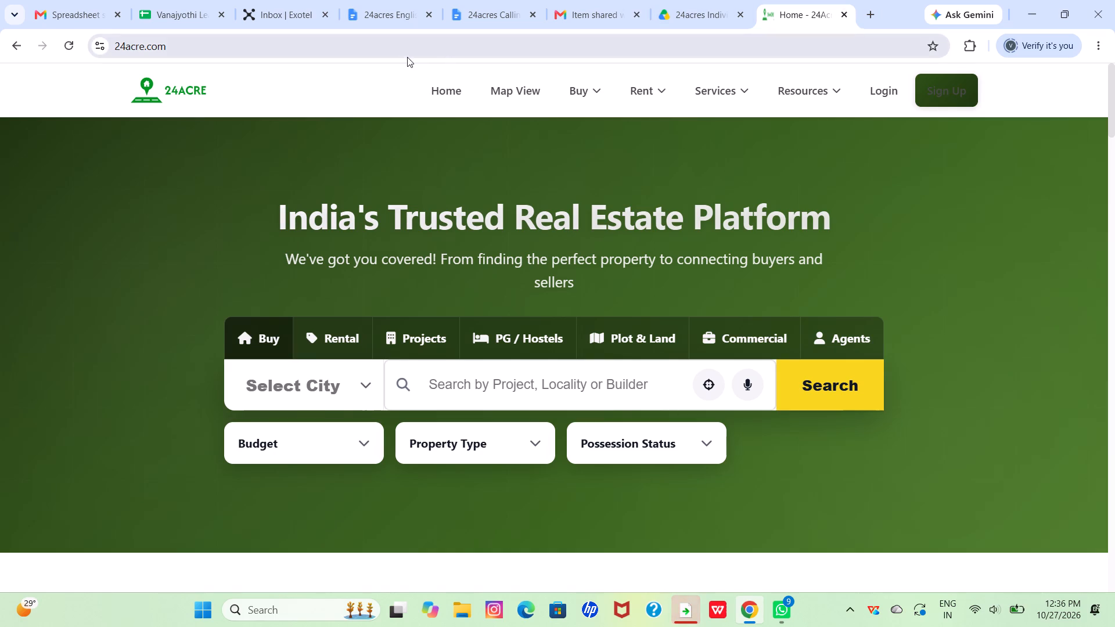
Return to the 24acres.com search results and look for the 24acres site among the other listings.
{"action": "left_click", "coordinate": [16, 52]}
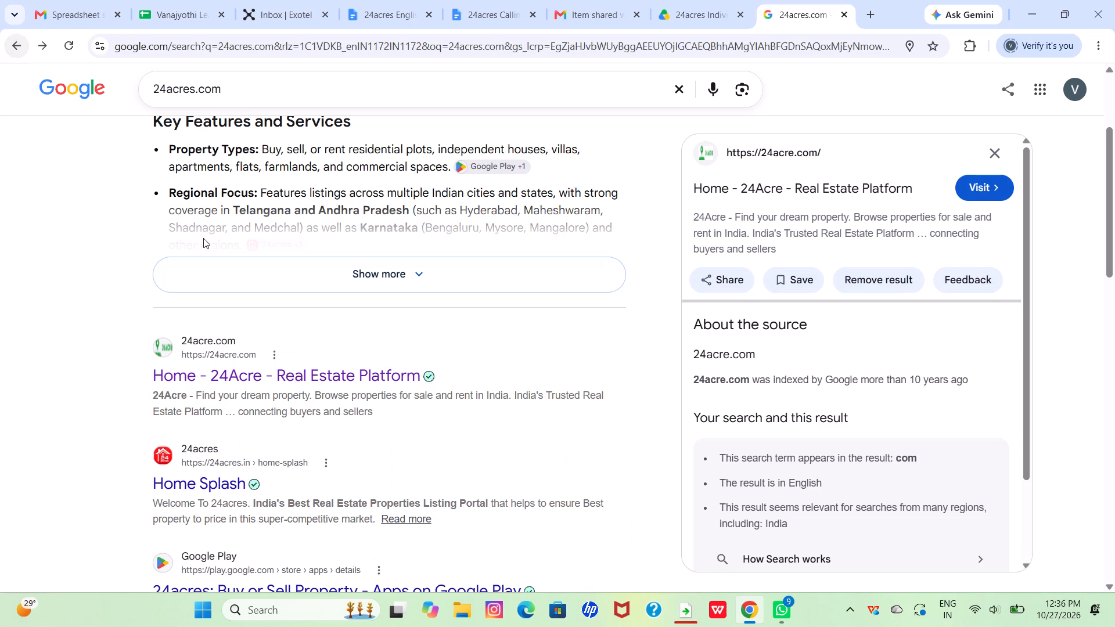
{"action": "scroll", "coordinate": [221, 322], "scroll_direction": "down", "scroll_amount": 2}
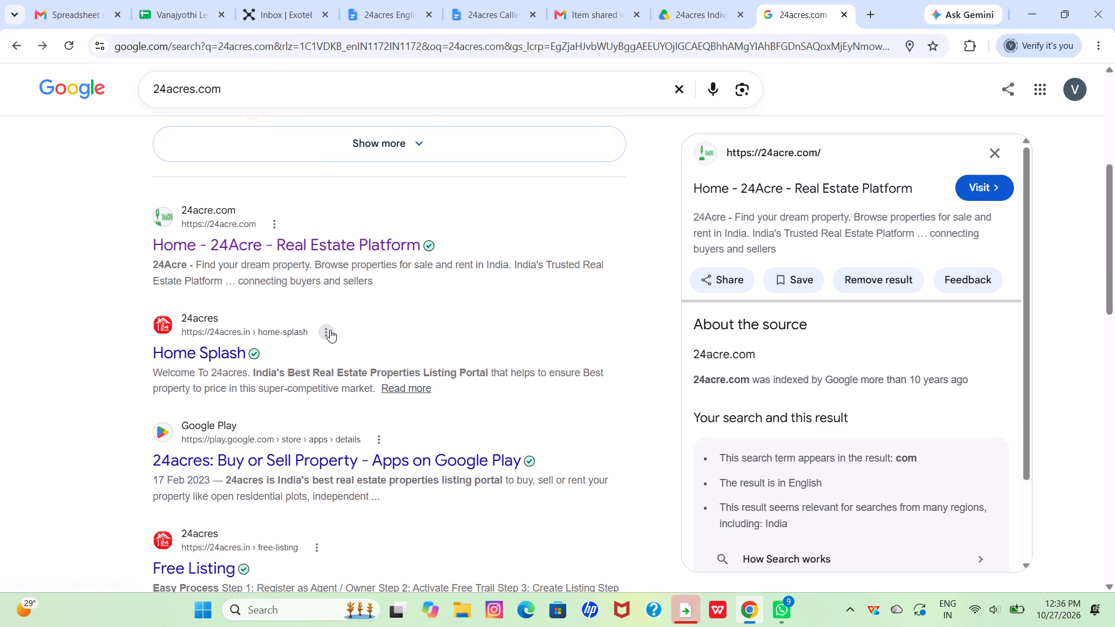
{"action": "left_click", "coordinate": [330, 330]}
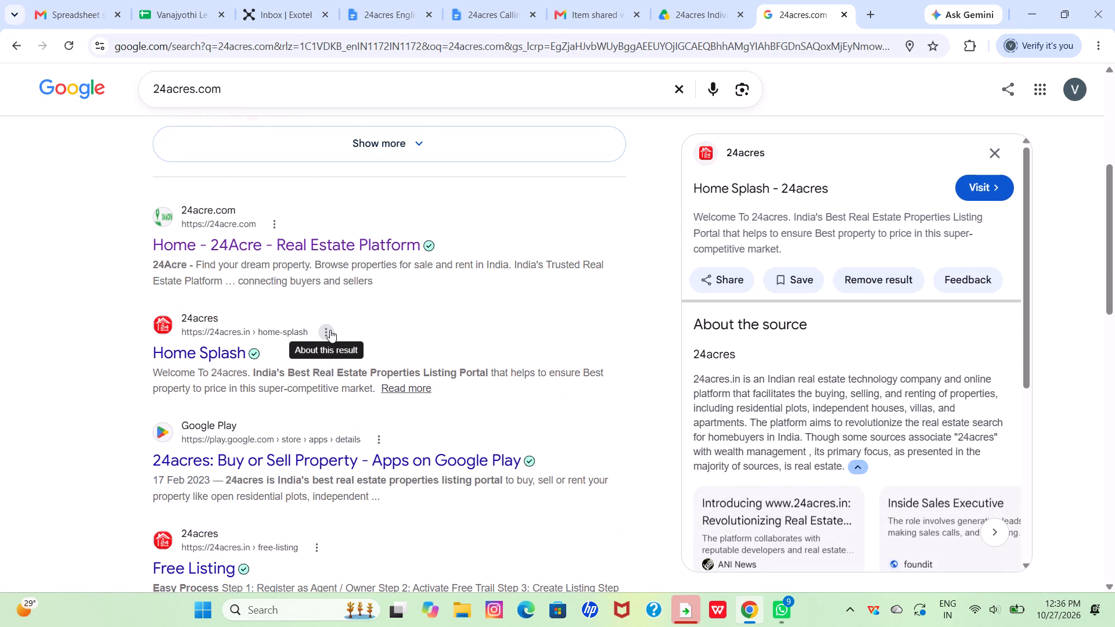
{"action": "double_click", "coordinate": [189, 330]}
{"action": "left_click_drag", "start_coordinate": [189, 330], "coordinate": [191, 330]}
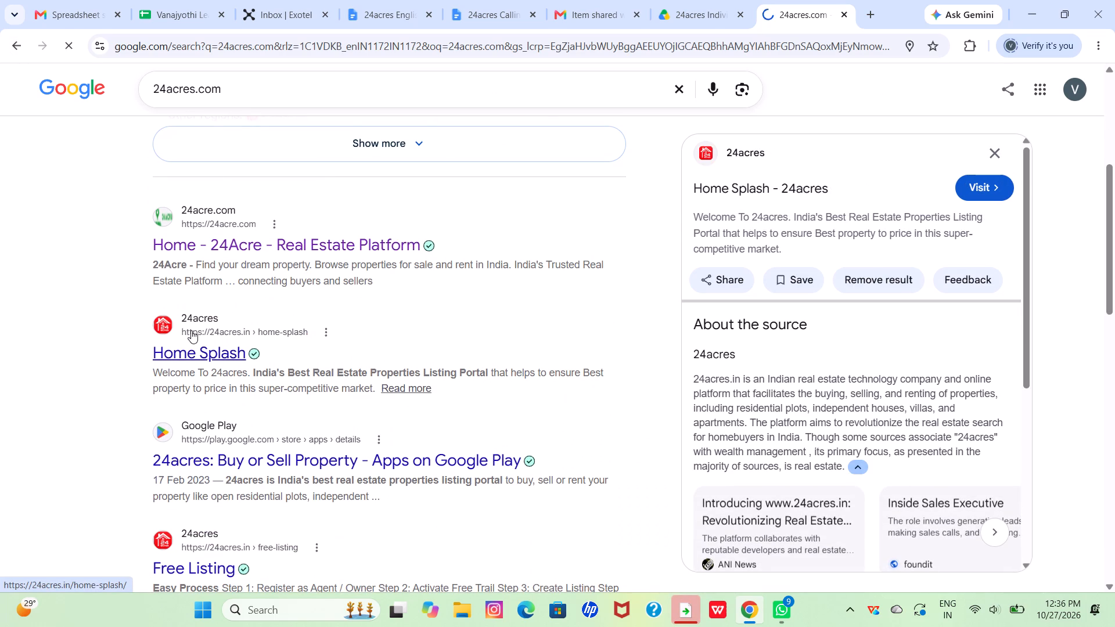
{"action": "left_click_drag", "start_coordinate": [191, 330], "coordinate": [258, 330]}
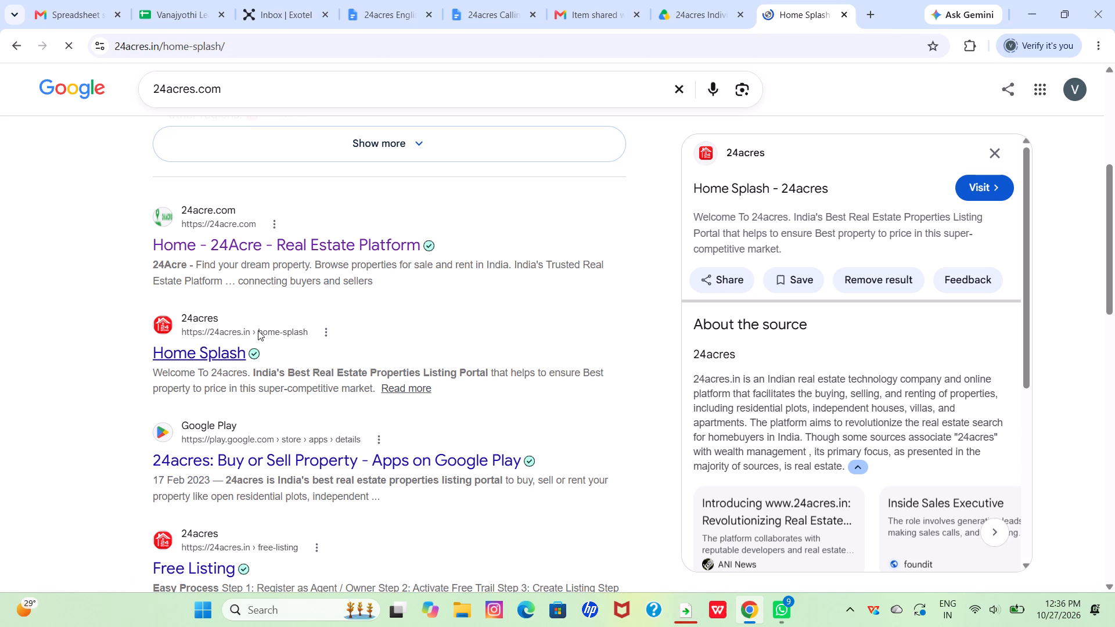
{"action": "right_click", "coordinate": [258, 330]}
{"action": "left_click", "coordinate": [214, 330]}
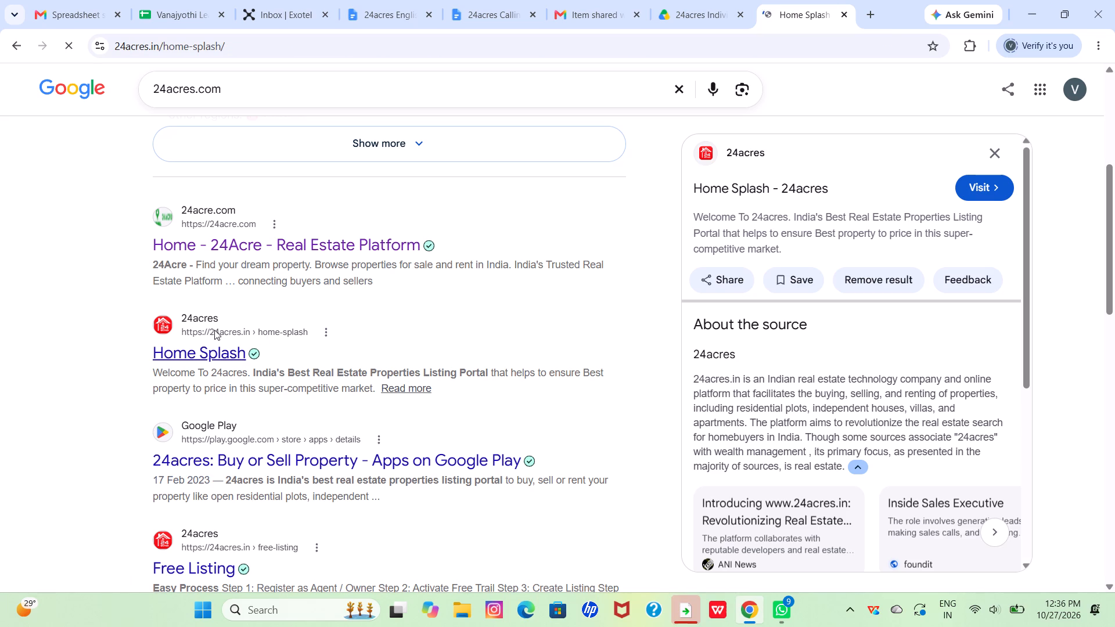
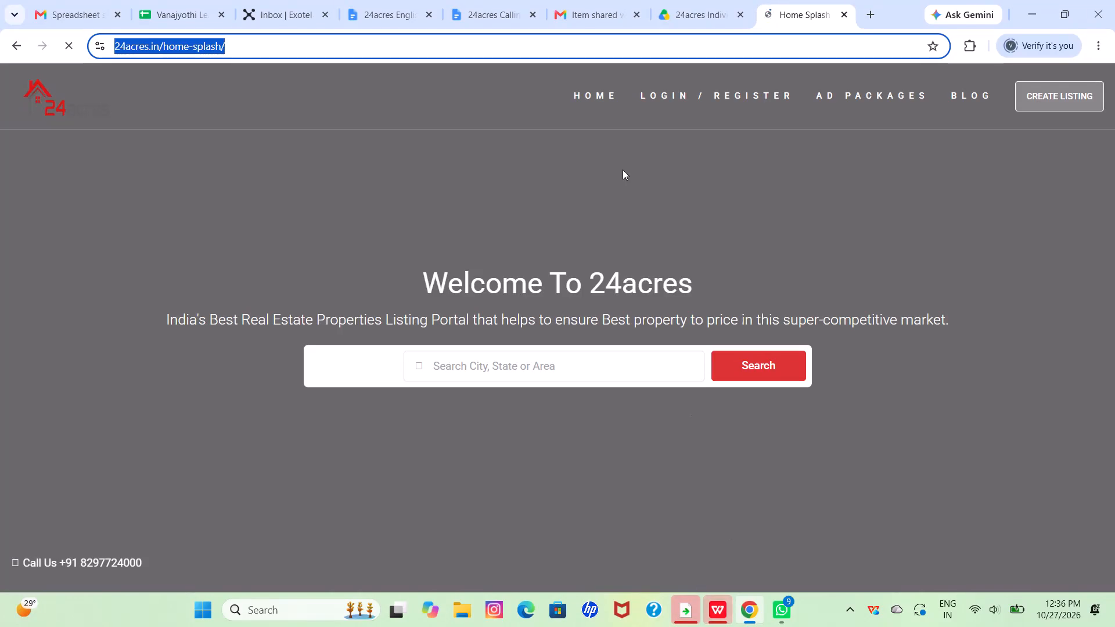
Return from the 24acres.in home-splash page to the 24acres.com search results and look through the other 24acres listings.
{"action": "scroll", "coordinate": [546, 367], "scroll_direction": "down", "scroll_amount": 3}
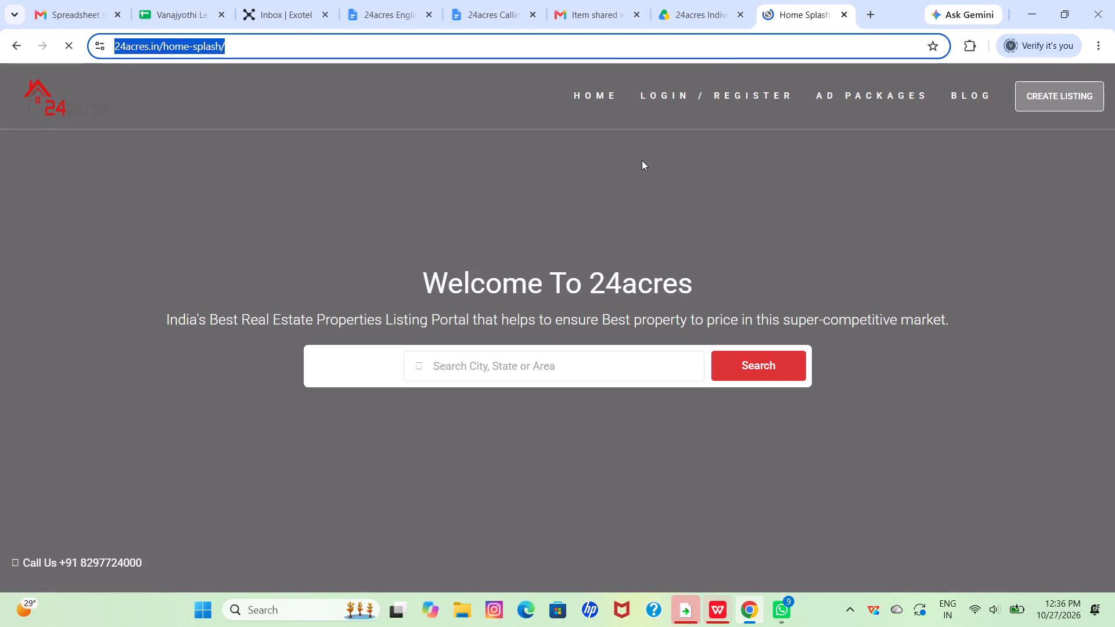
{"action": "left_click", "coordinate": [6, 52]}
{"action": "scroll", "coordinate": [235, 370], "scroll_direction": "right", "scroll_amount": 2}
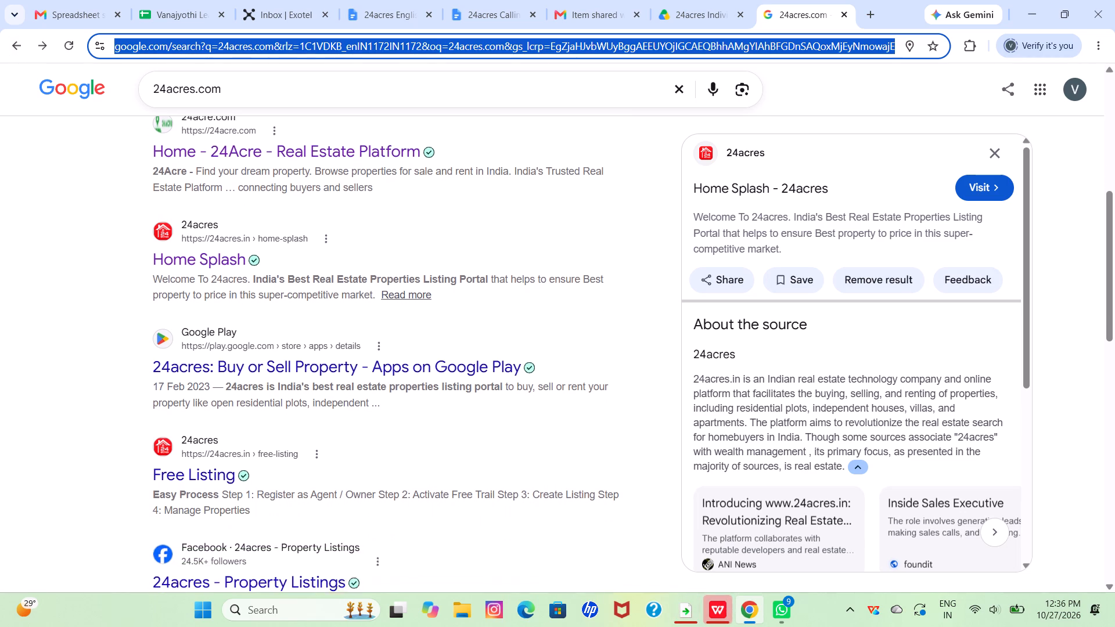
{"action": "scroll", "coordinate": [235, 370], "scroll_direction": "right", "scroll_amount": 2}
{"action": "scroll", "coordinate": [235, 370], "scroll_direction": "down", "scroll_amount": 1}
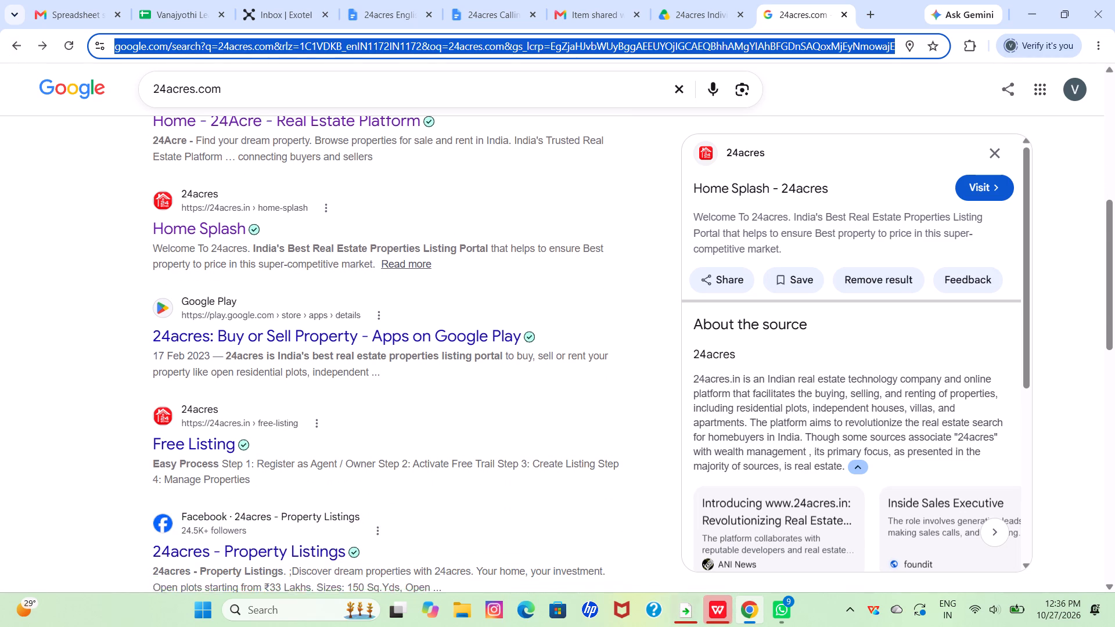
{"action": "scroll", "coordinate": [235, 370], "scroll_direction": "down", "scroll_amount": 2}
{"action": "scroll", "coordinate": [235, 370], "scroll_direction": "up", "scroll_amount": 1}
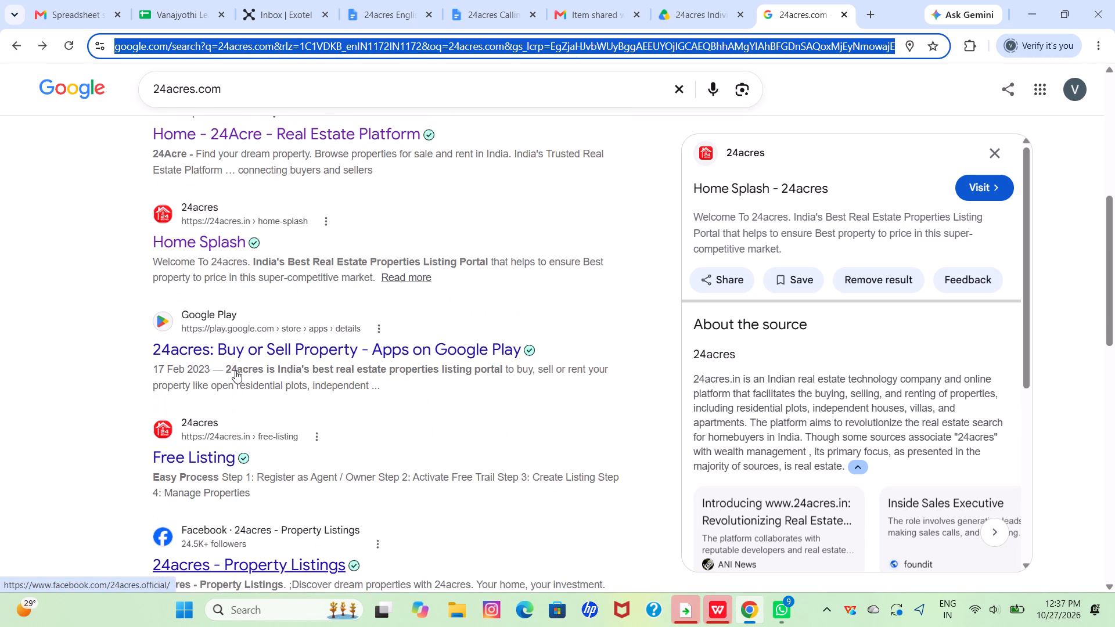
Open the 24acre.com real estate platform from the search results and copy its web address.
{"action": "scroll", "coordinate": [235, 370], "scroll_direction": "up", "scroll_amount": 4}
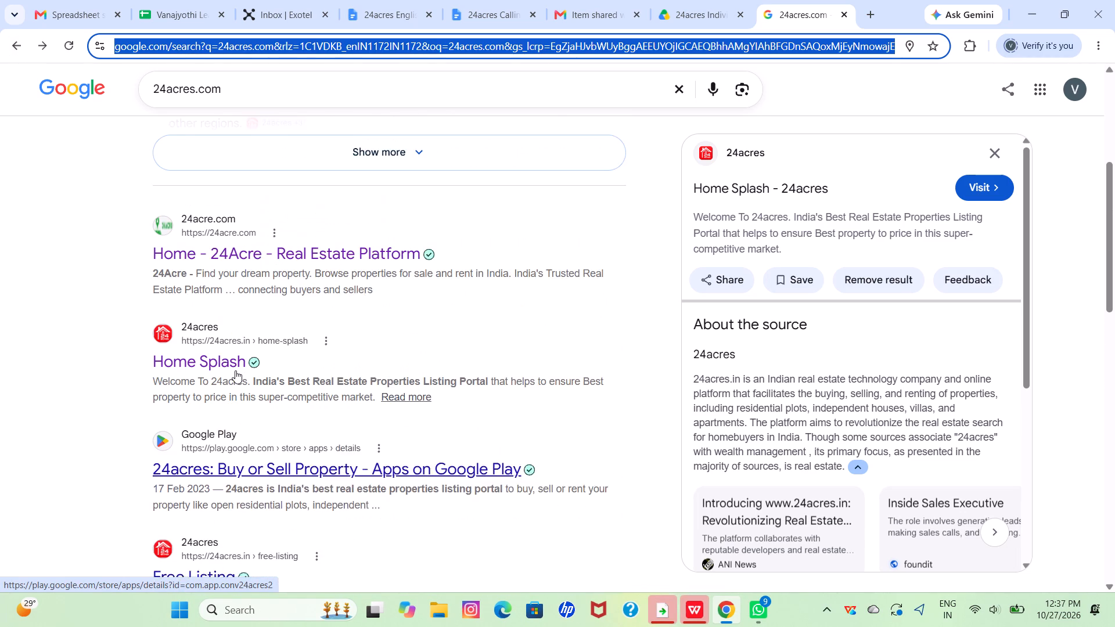
{"action": "left_click", "coordinate": [225, 236]}
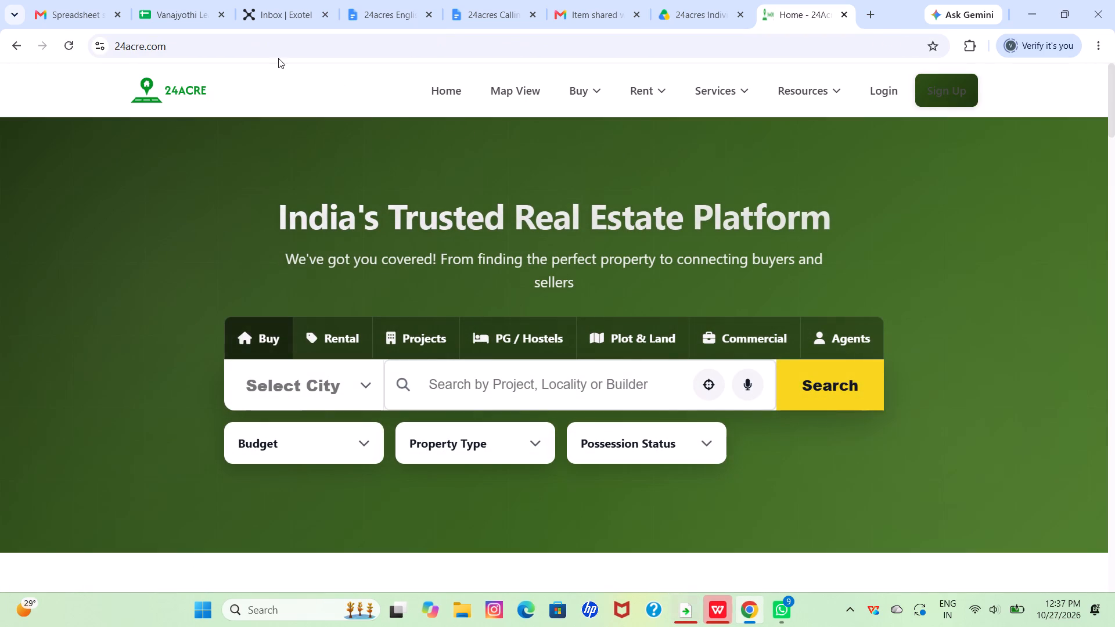
{"action": "left_click", "coordinate": [118, 48]}
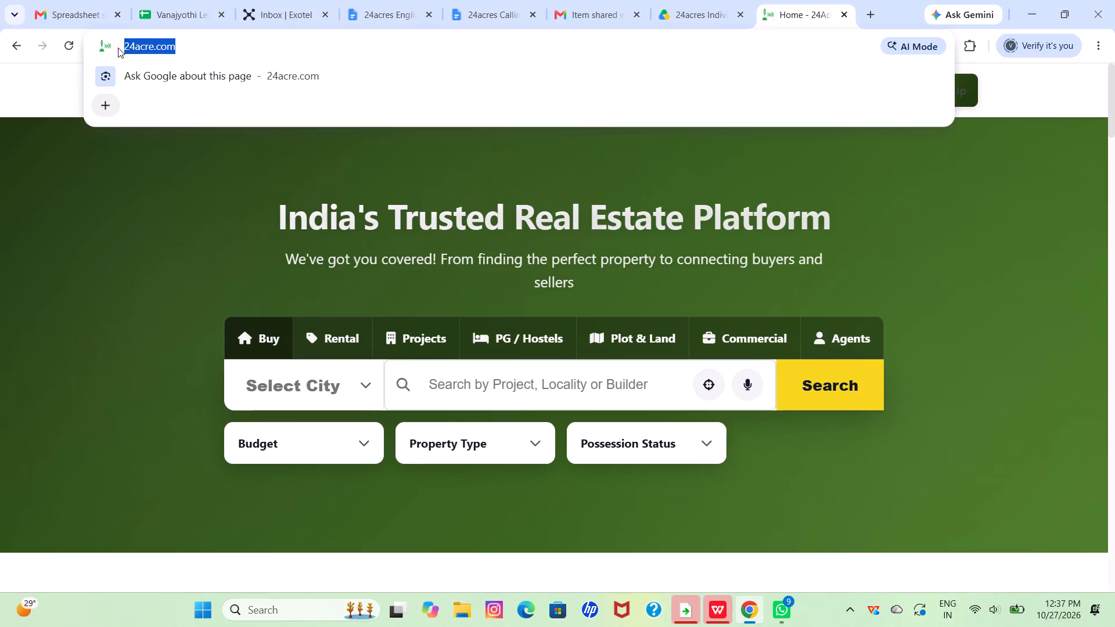
{"action": "key", "text": "ctrl+c"}
Switch from the browser back to the WhatsApp chat containing the 24acres presentation.
{"action": "left_click", "coordinate": [749, 608]}
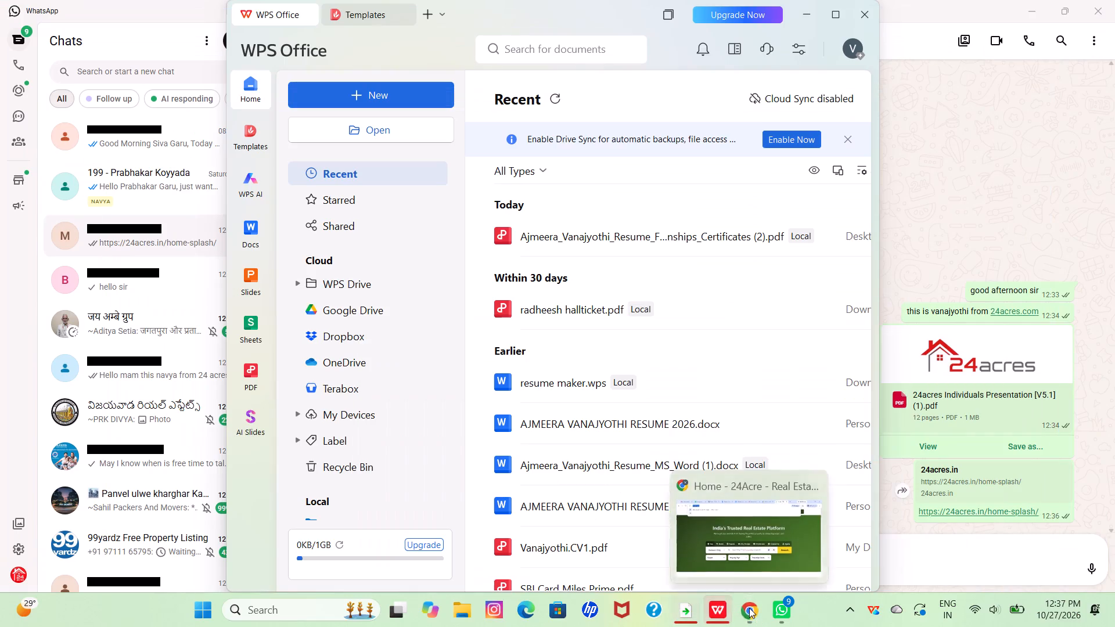
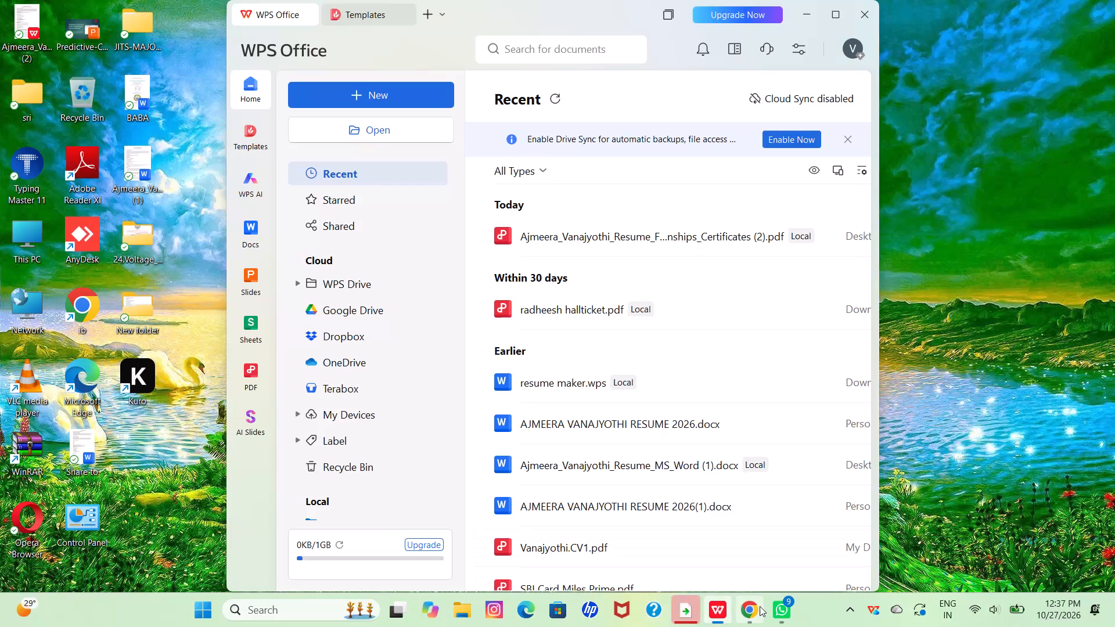
Switch to the browser and close the 24acre.com page to return to the Vanajyothi Leads spreadsheet.
{"action": "left_click", "coordinate": [760, 606]}
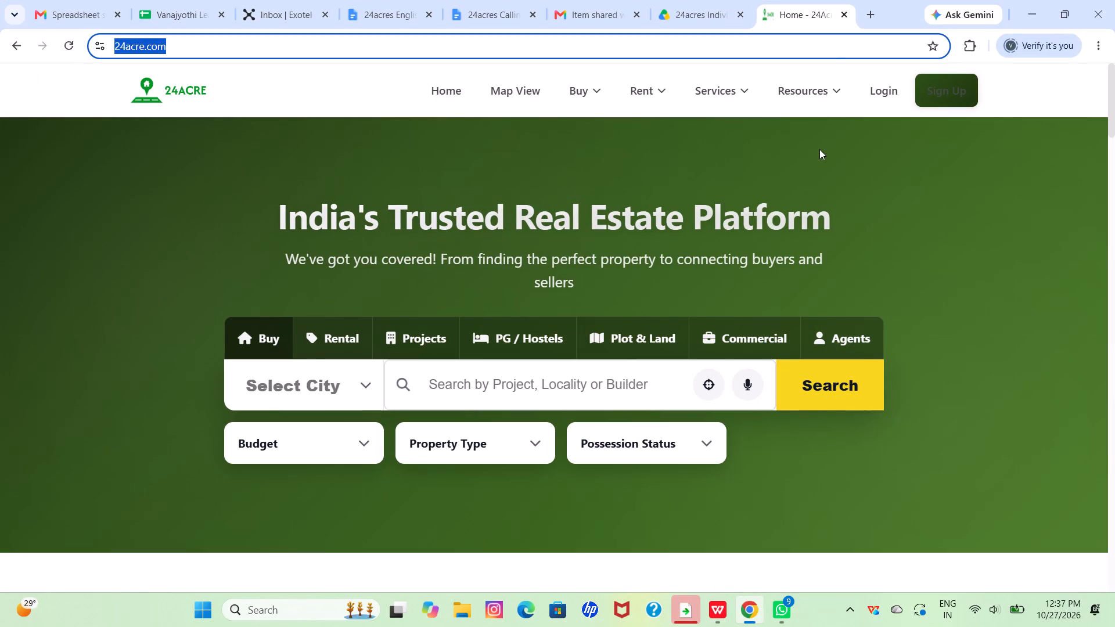
{"action": "left_click", "coordinate": [845, 8]}
{"action": "left_click", "coordinate": [844, 16]}
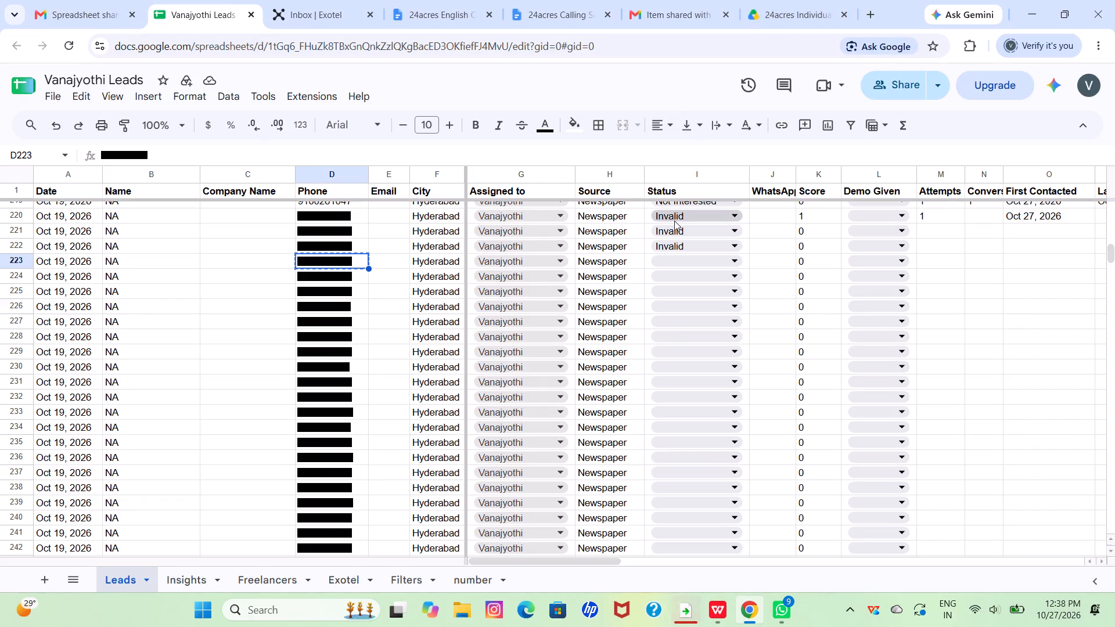
Set the status of the lead in row 223 to Call Back.
{"action": "scroll", "coordinate": [674, 221], "scroll_direction": "up", "scroll_amount": 1}
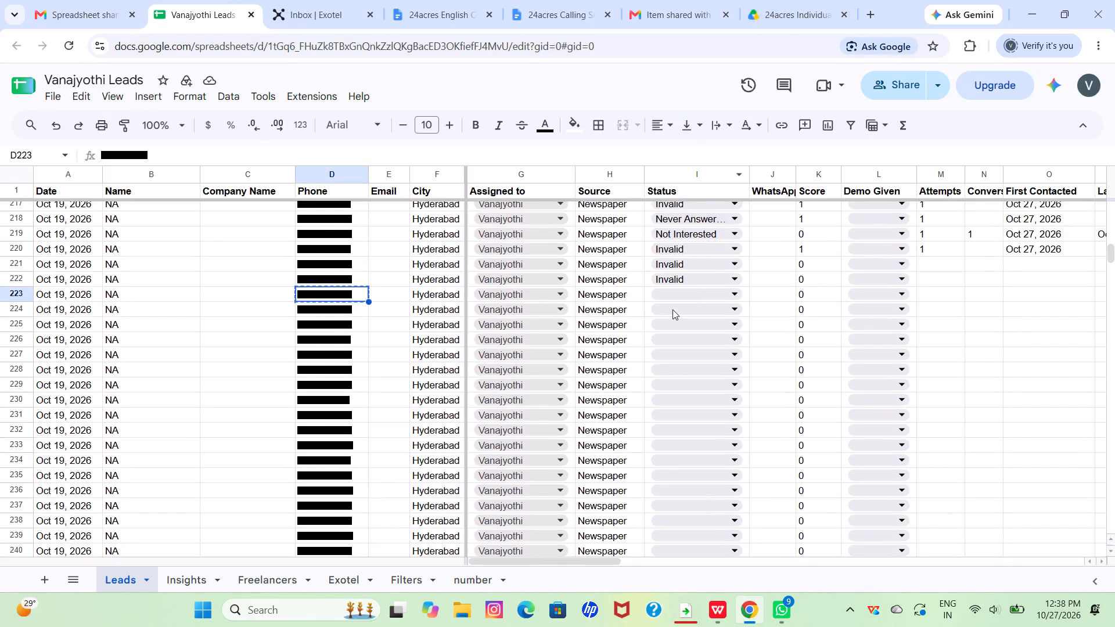
{"action": "left_click", "coordinate": [676, 297]}
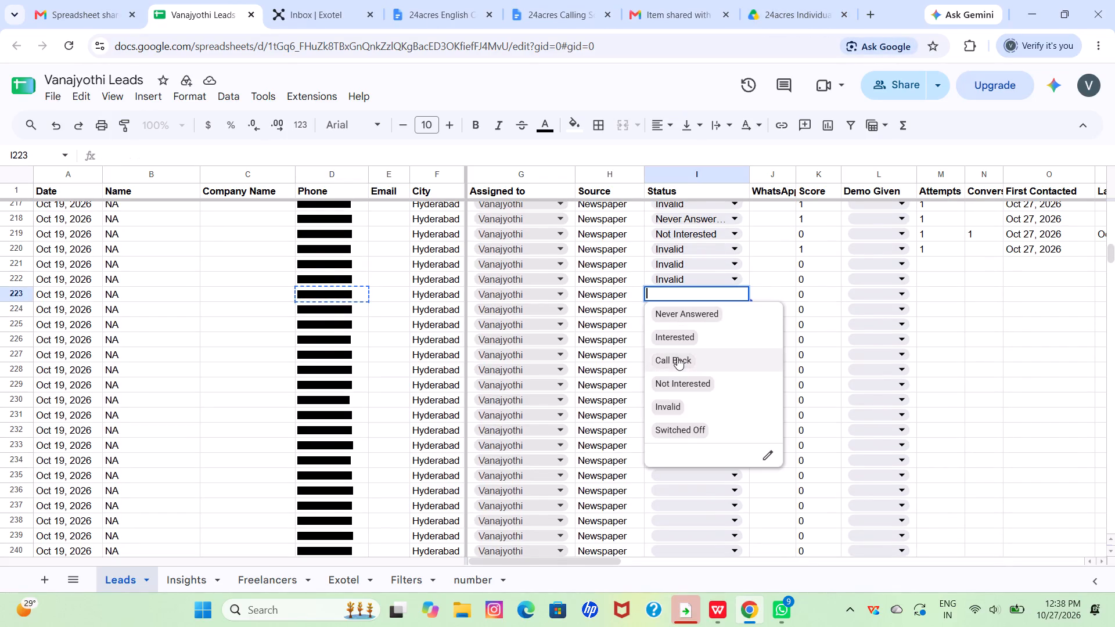
{"action": "left_click", "coordinate": [677, 356]}
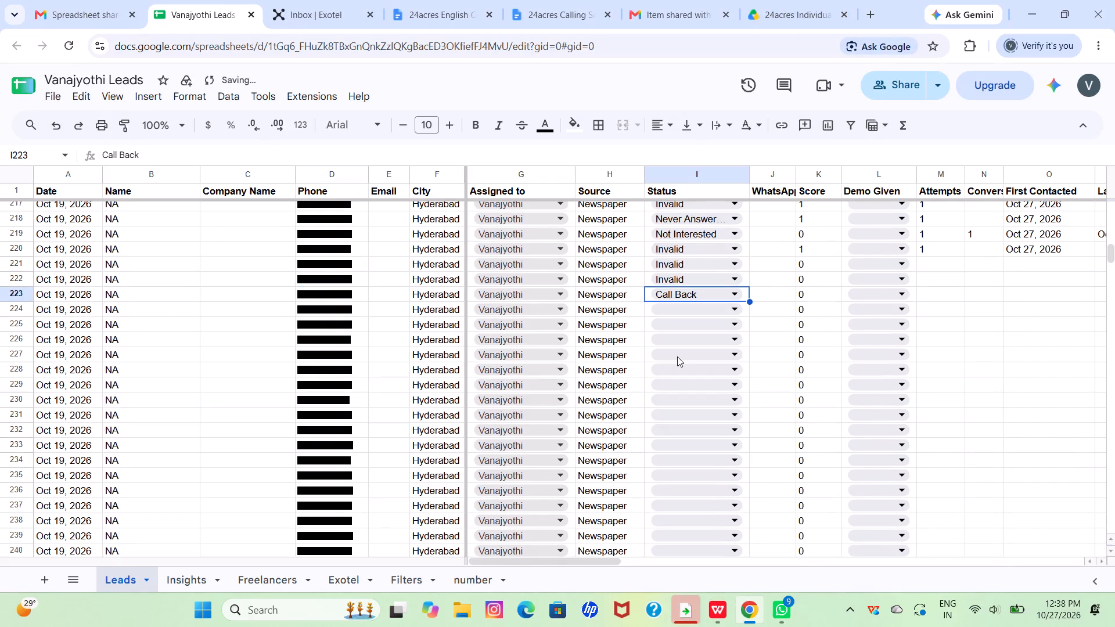
Enter 1 attempt for the leads in rows 221, 222 and 223, and 1 in the Convers… column for row 223.
{"action": "left_click", "coordinate": [925, 302]}
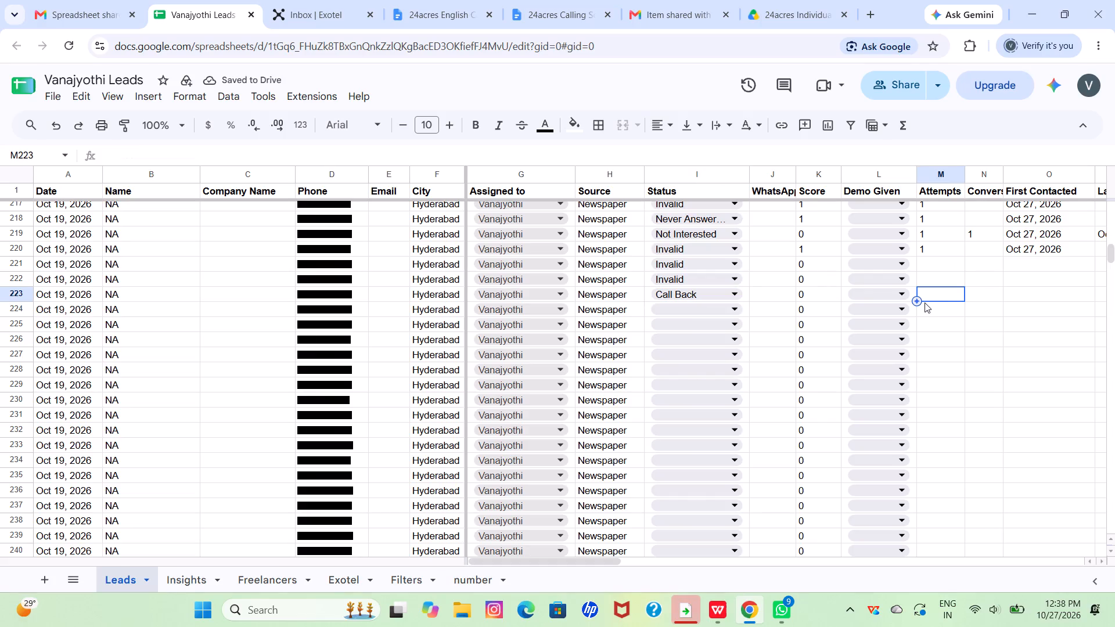
{"action": "key", "text": "1"}
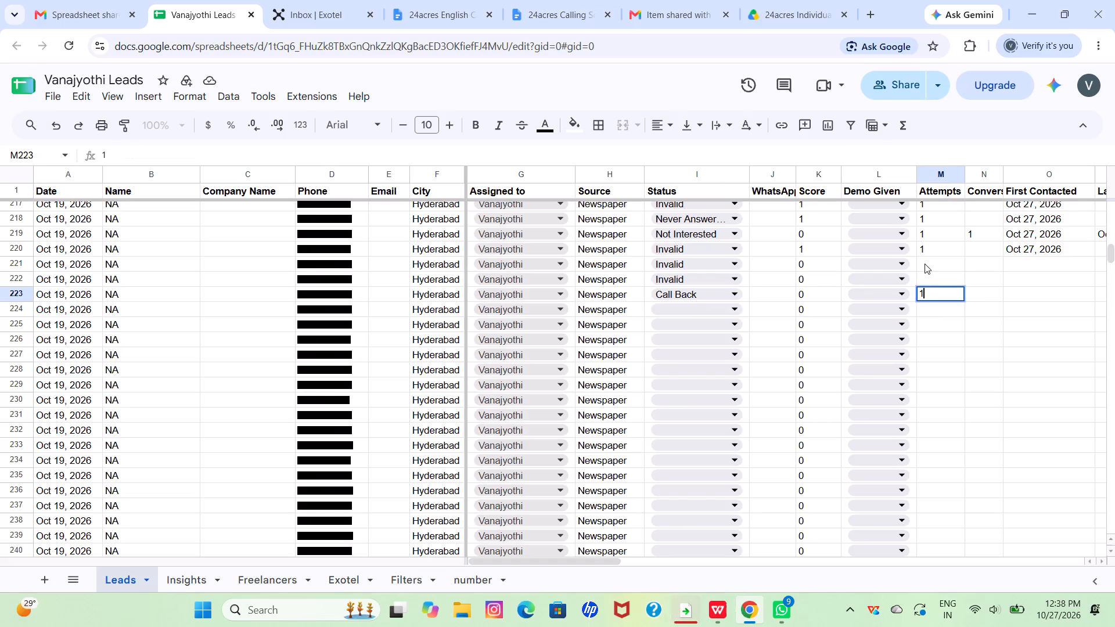
{"action": "left_click", "coordinate": [925, 264]}
{"action": "key", "text": "1"}
{"action": "left_click", "coordinate": [925, 282]}
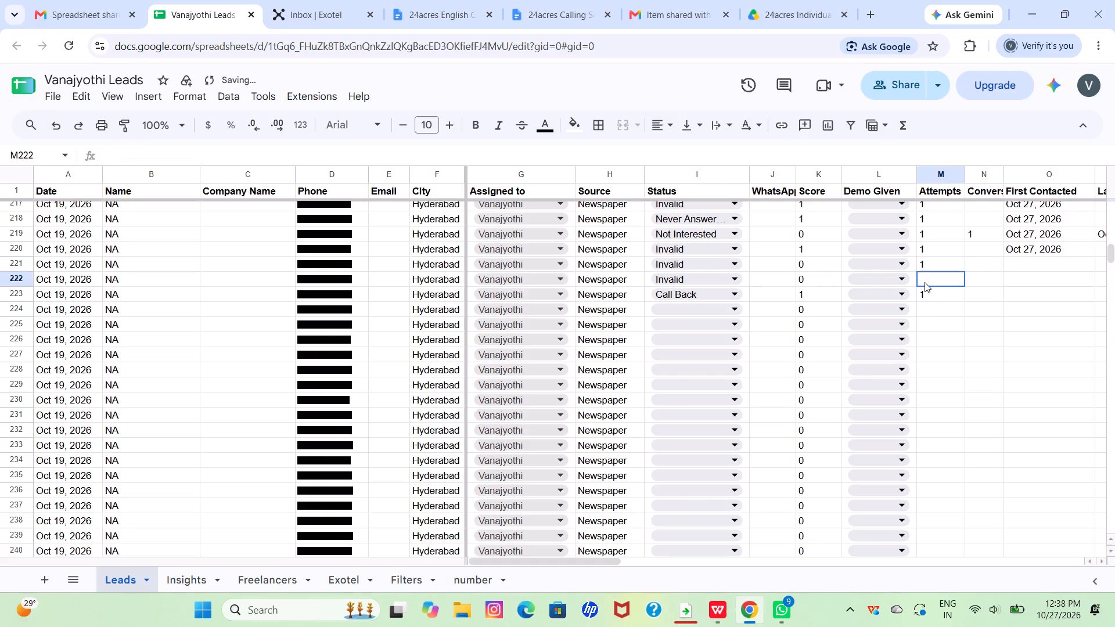
{"action": "key", "text": "1"}
{"action": "left_click", "coordinate": [974, 284]}
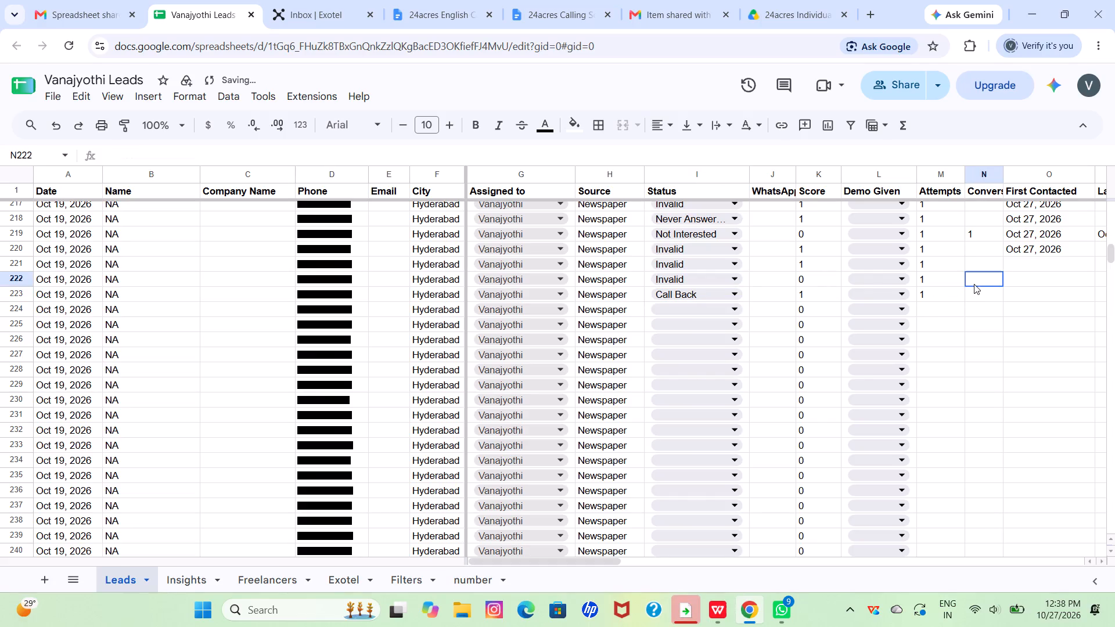
{"action": "left_click", "coordinate": [977, 292]}
{"action": "key", "text": "1"}
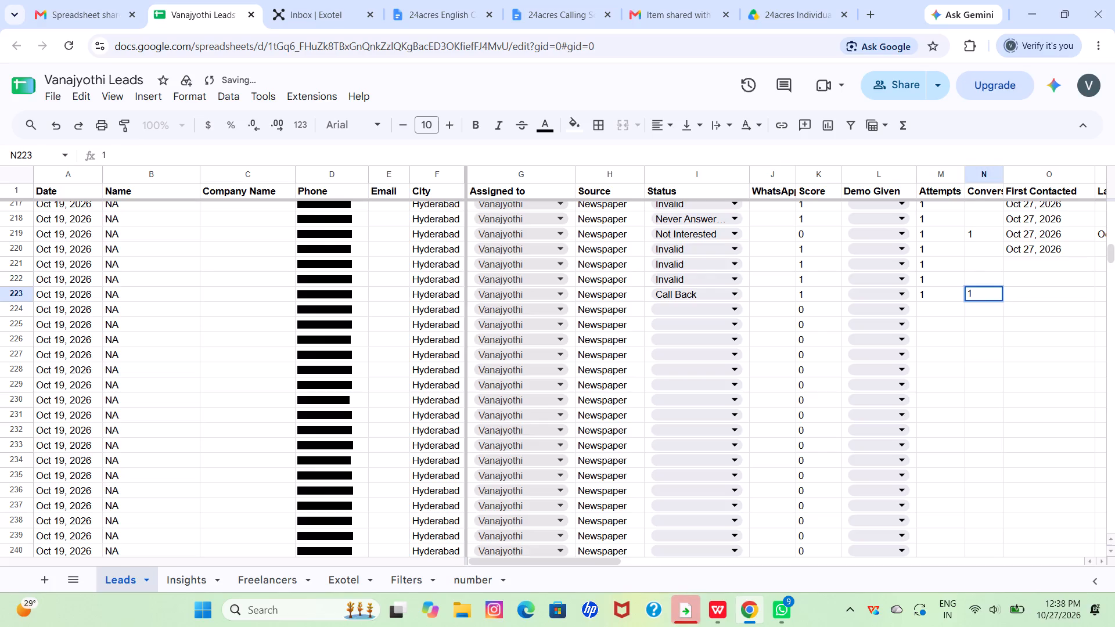
Copy the date Oct 27, 2026 from row 220 into First Contacted for rows 221 to 223 and Last Spoken for row 223.
{"action": "left_click", "coordinate": [1031, 246]}
{"action": "key", "text": "ctrl+c"}
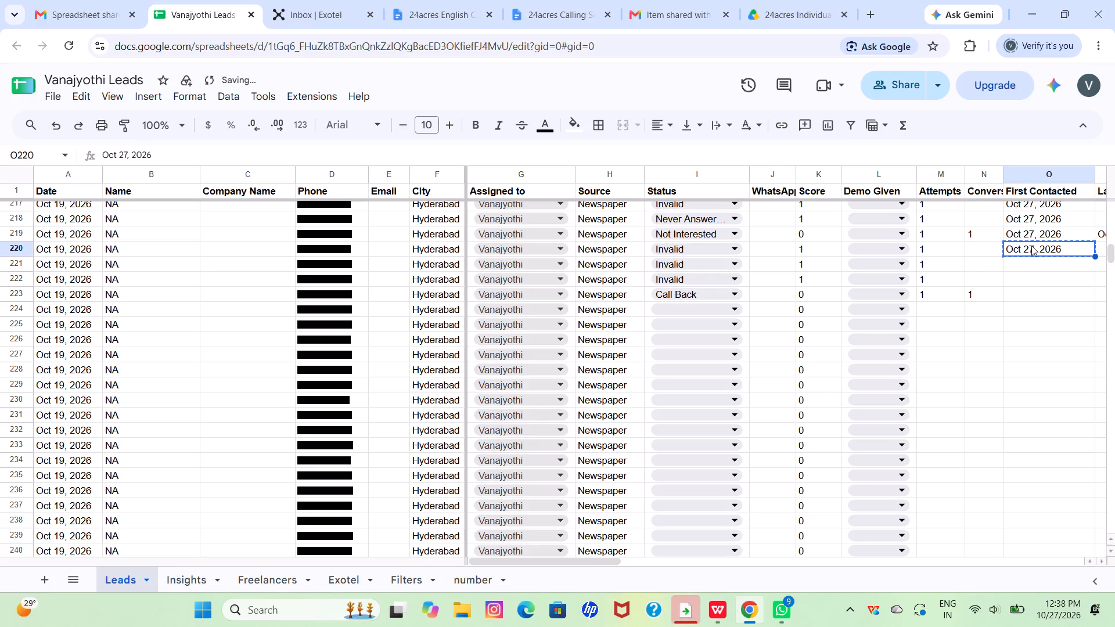
{"action": "left_click", "coordinate": [1037, 258]}
{"action": "key", "text": "ctrl+v"}
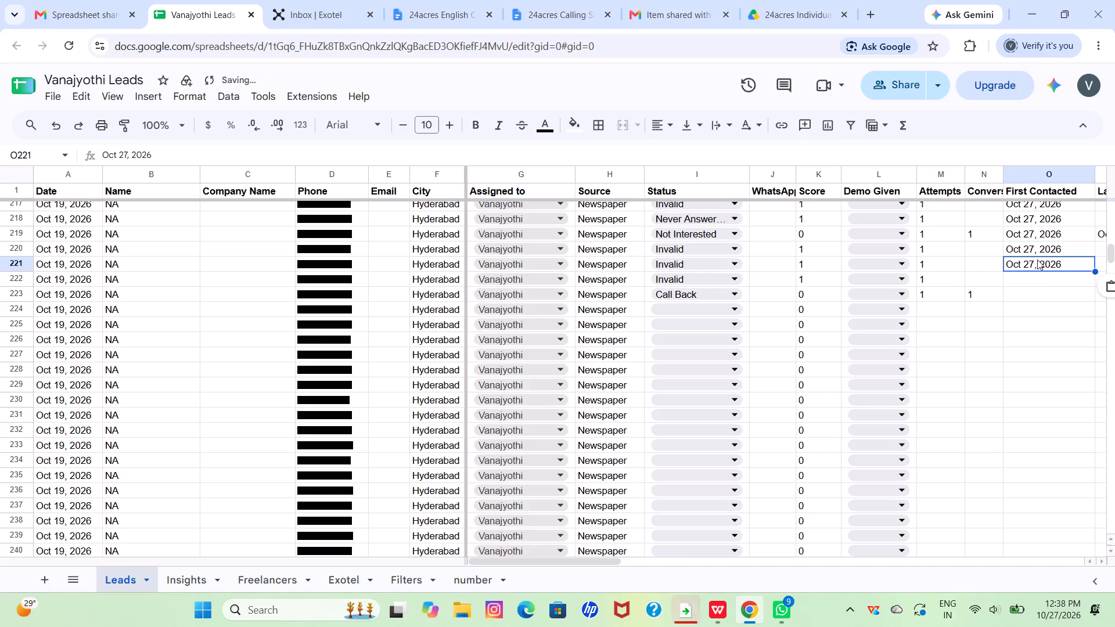
{"action": "left_click", "coordinate": [1040, 281]}
{"action": "key", "text": "ctrl+v"}
{"action": "left_click", "coordinate": [1038, 289]}
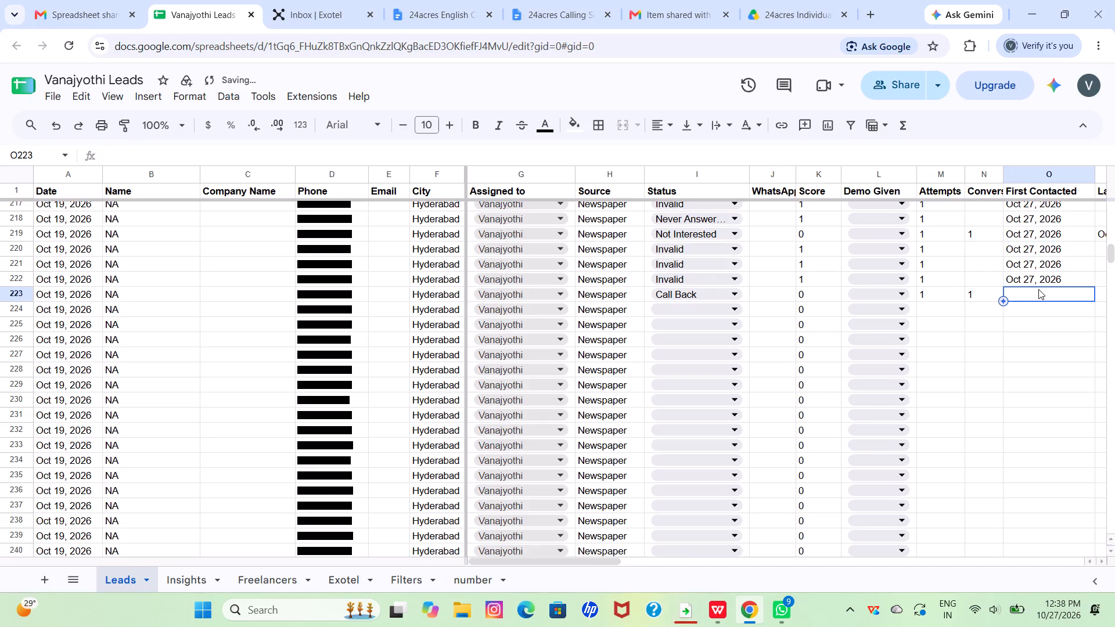
{"action": "key", "text": "ctrl+v"}
{"action": "scroll", "coordinate": [1038, 289], "scroll_direction": "left", "scroll_amount": 3}
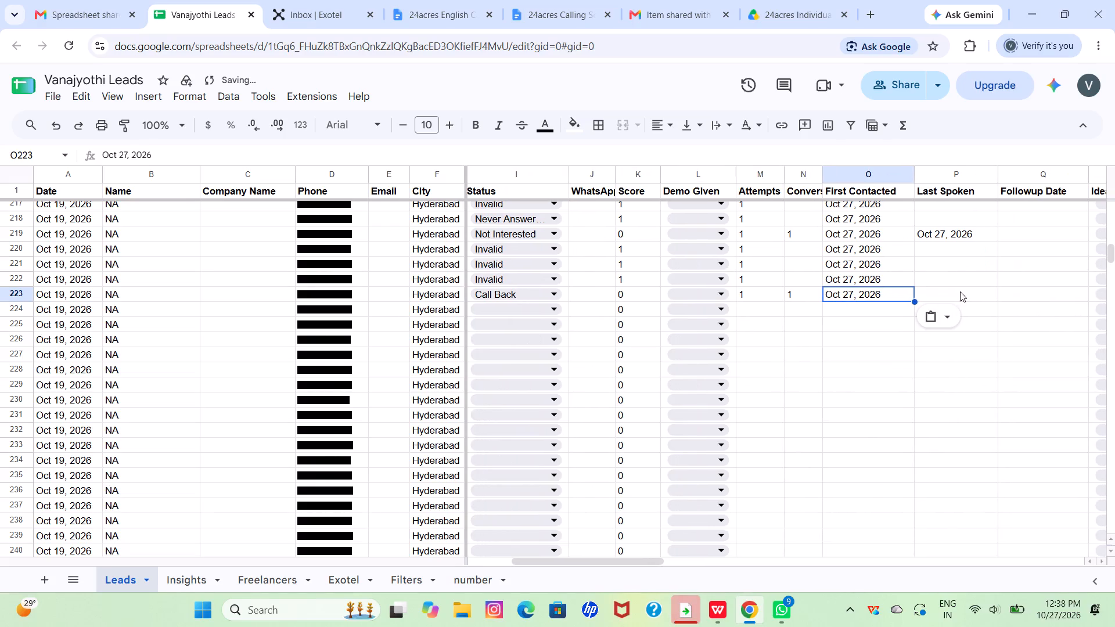
{"action": "left_click", "coordinate": [943, 290]}
{"action": "key", "text": "ctrl+v"}
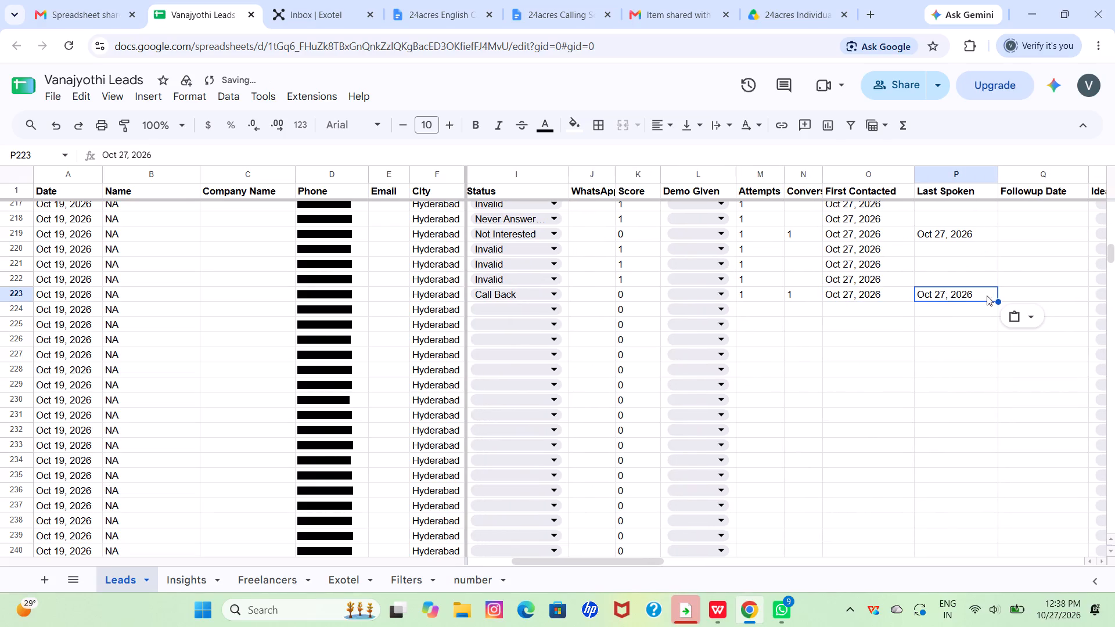
Set the Followup Date of the lead in row 223 to Oct 28, 2026.
{"action": "left_click", "coordinate": [1011, 289]}
{"action": "key", "text": "ctrl+v"}
{"action": "left_click_drag", "start_coordinate": [1011, 289], "coordinate": [1015, 294]}
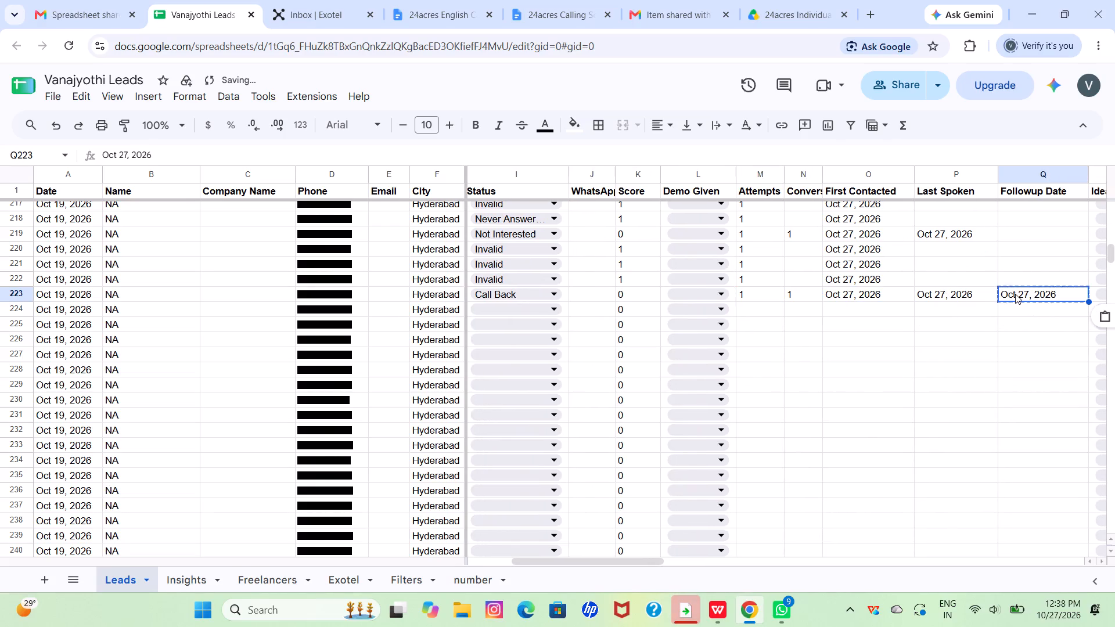
{"action": "left_click", "coordinate": [1015, 294]}
{"action": "double_click", "coordinate": [1015, 294]}
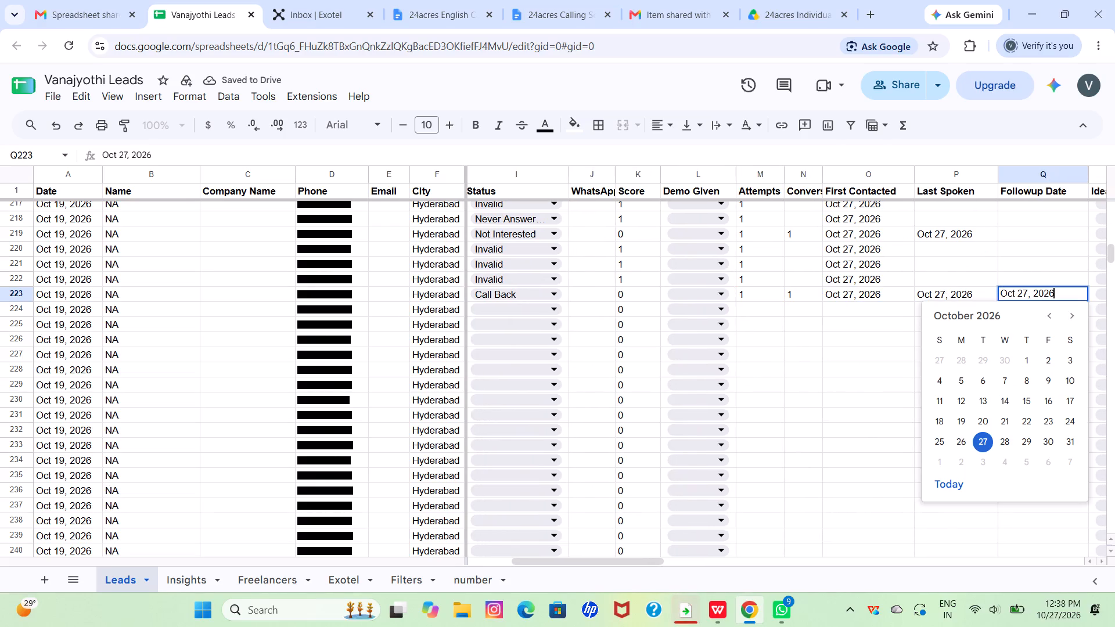
{"action": "left_click", "coordinate": [1002, 439]}
Enter the note "send company details through whatsapp" for the lead in row 223.
{"action": "scroll", "coordinate": [1002, 439], "scroll_direction": "left", "scroll_amount": 4}
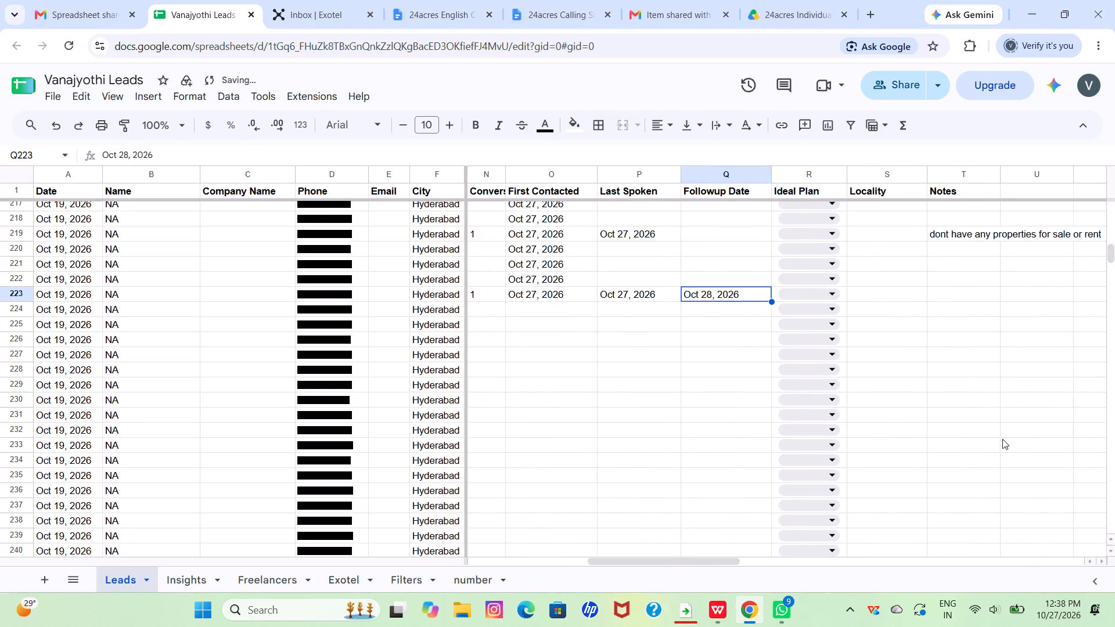
{"action": "left_click", "coordinate": [954, 294]}
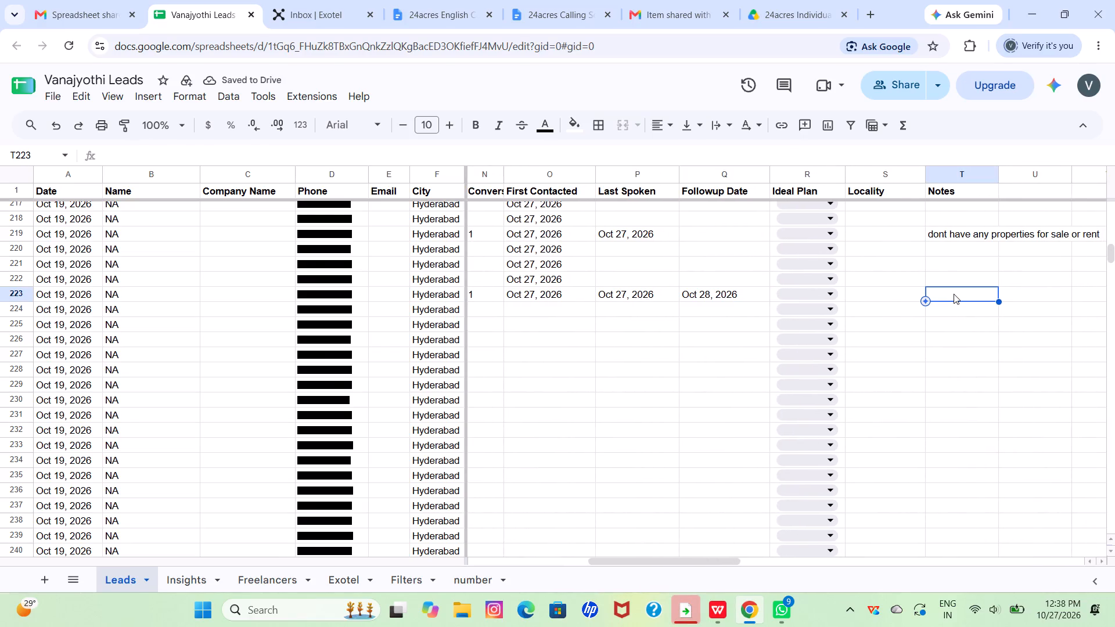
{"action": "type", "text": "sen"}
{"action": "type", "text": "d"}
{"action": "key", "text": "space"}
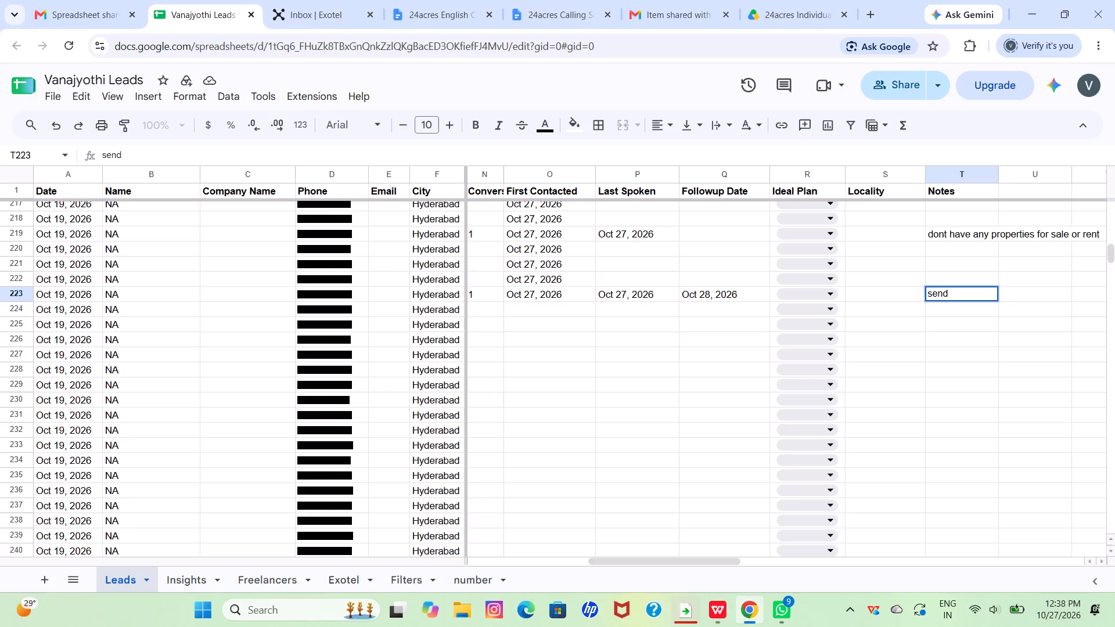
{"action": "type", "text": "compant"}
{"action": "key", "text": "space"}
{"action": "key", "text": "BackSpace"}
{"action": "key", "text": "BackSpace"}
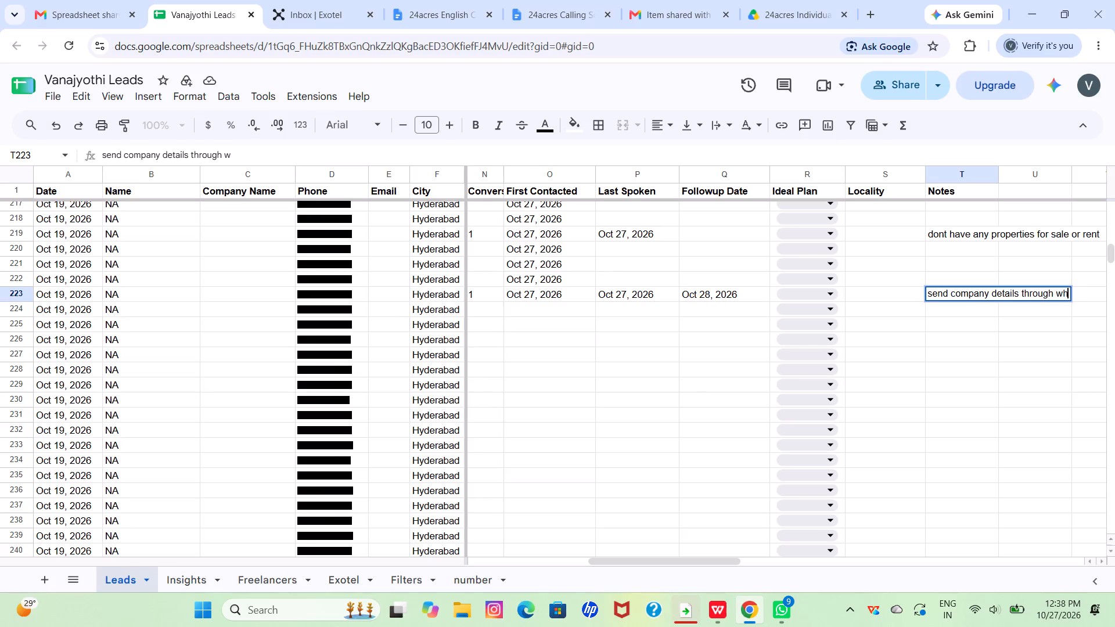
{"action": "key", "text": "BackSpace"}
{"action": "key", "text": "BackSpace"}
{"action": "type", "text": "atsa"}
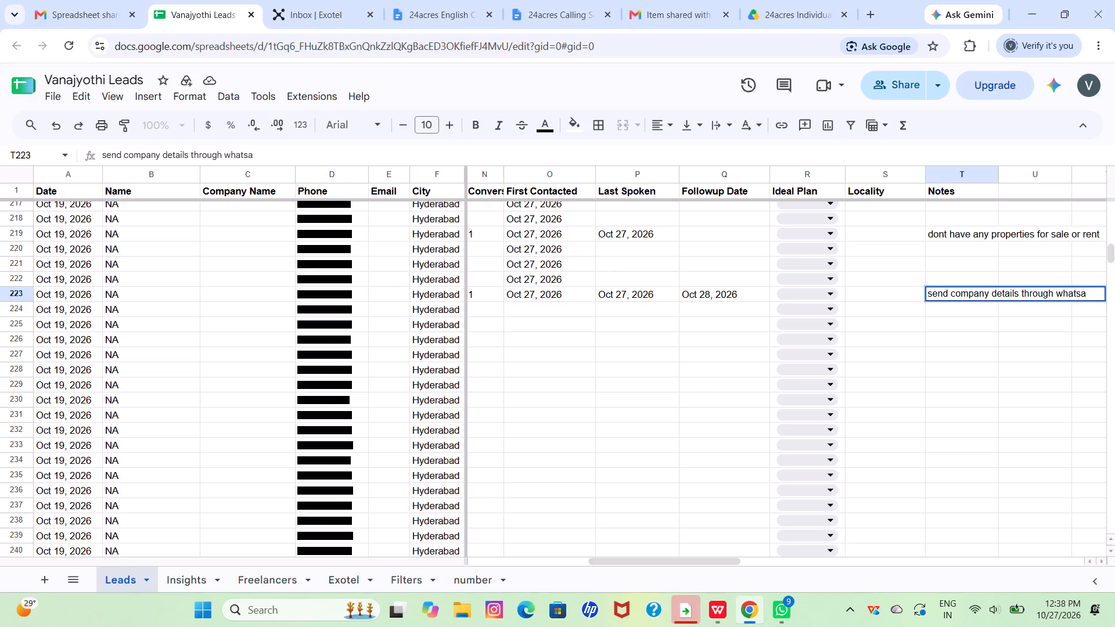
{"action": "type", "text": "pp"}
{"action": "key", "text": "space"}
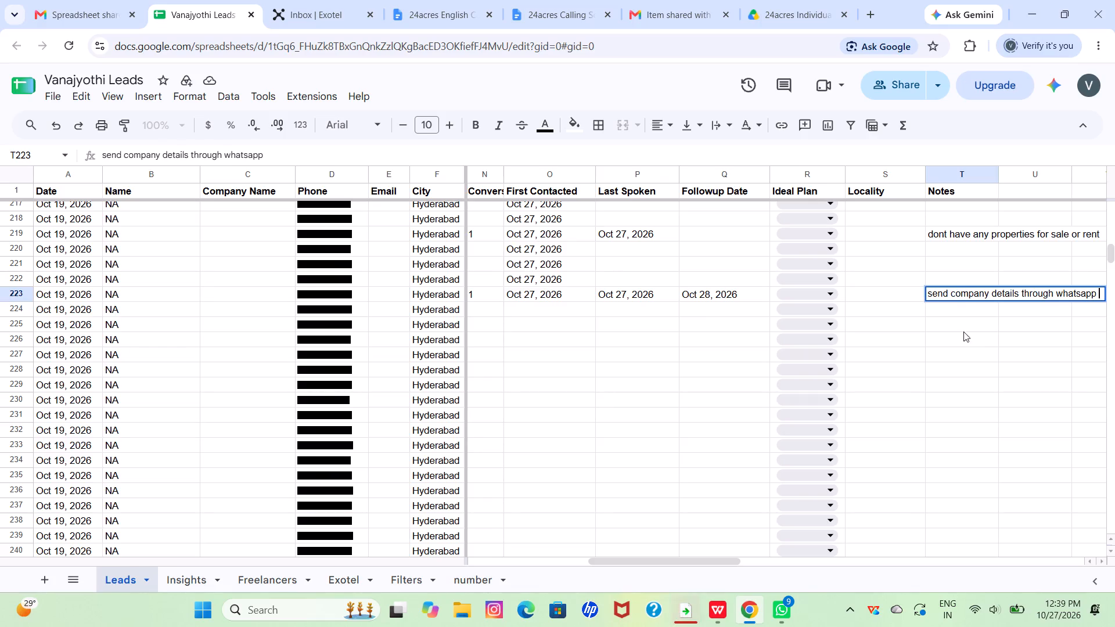
{"action": "left_click", "coordinate": [958, 345]}
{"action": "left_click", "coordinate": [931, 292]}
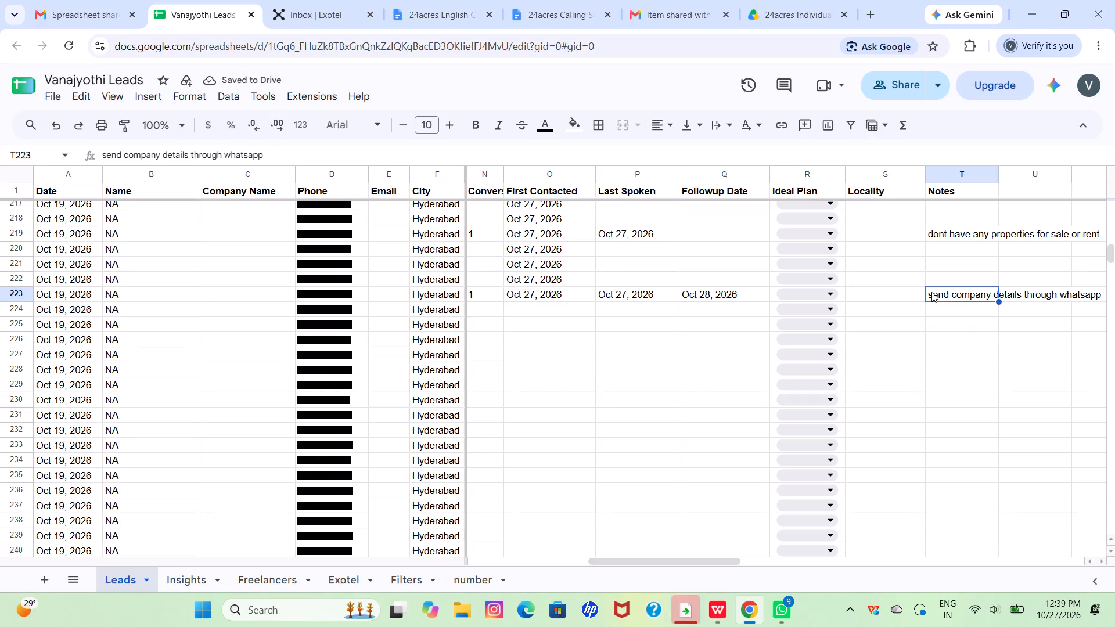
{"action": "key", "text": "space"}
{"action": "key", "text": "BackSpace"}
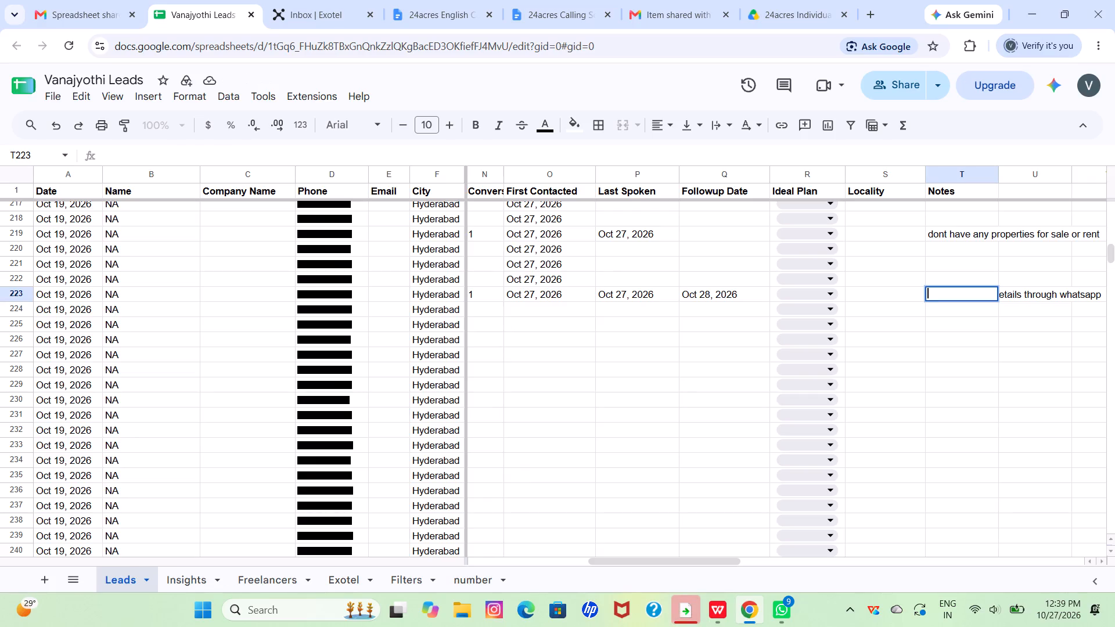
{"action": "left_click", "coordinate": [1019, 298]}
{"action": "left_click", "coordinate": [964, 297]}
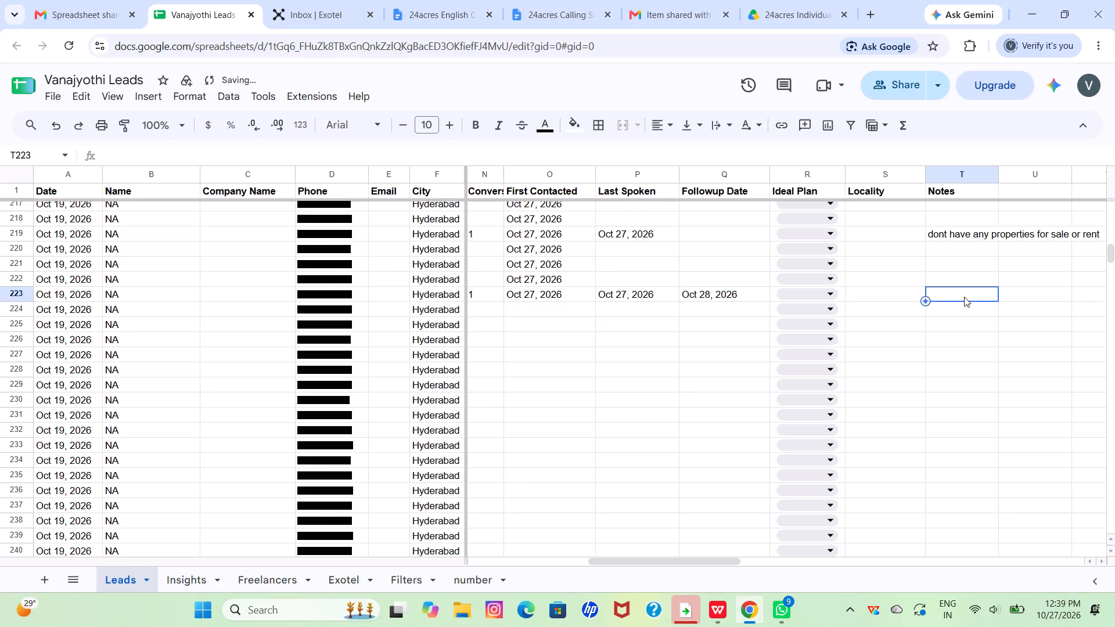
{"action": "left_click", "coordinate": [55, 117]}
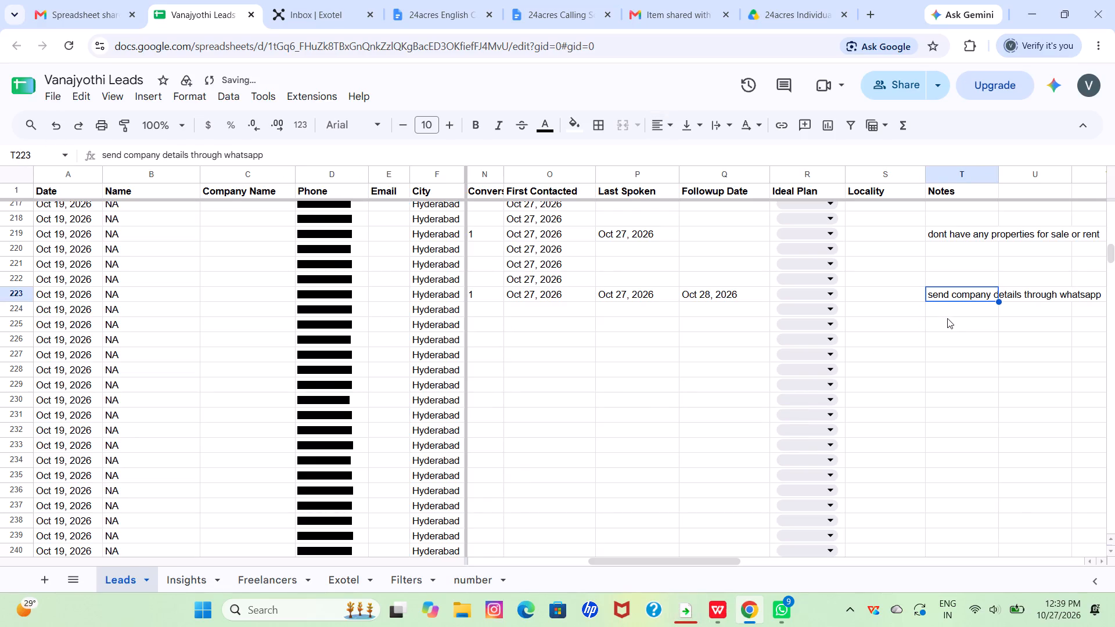
Append ",his brother have property" to the existing note of the lead in row 223.
{"action": "double_click", "coordinate": [967, 293]}
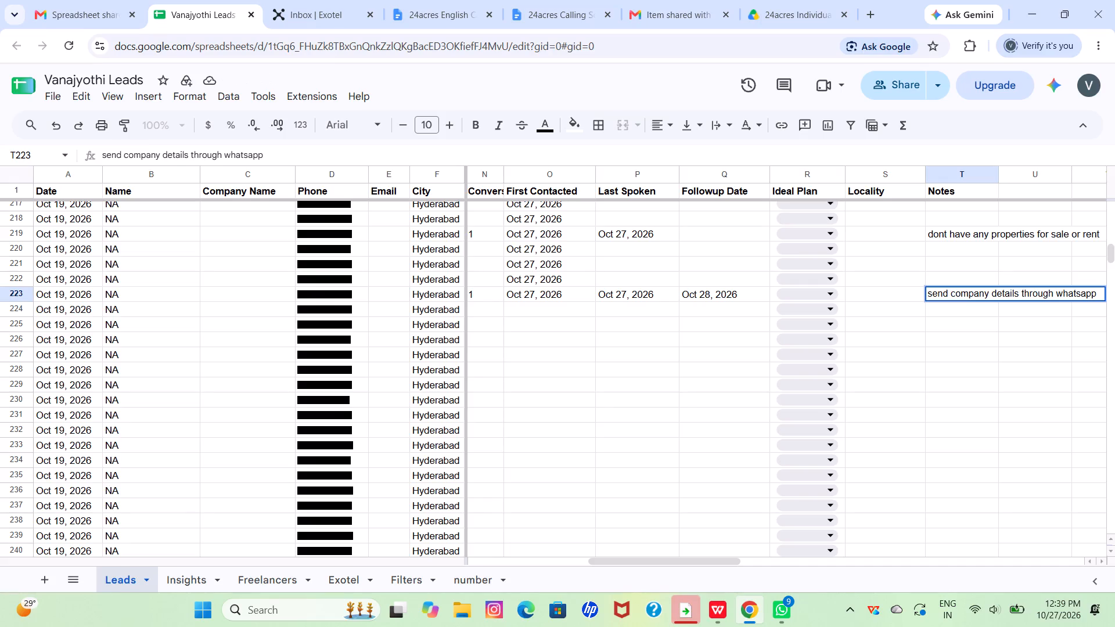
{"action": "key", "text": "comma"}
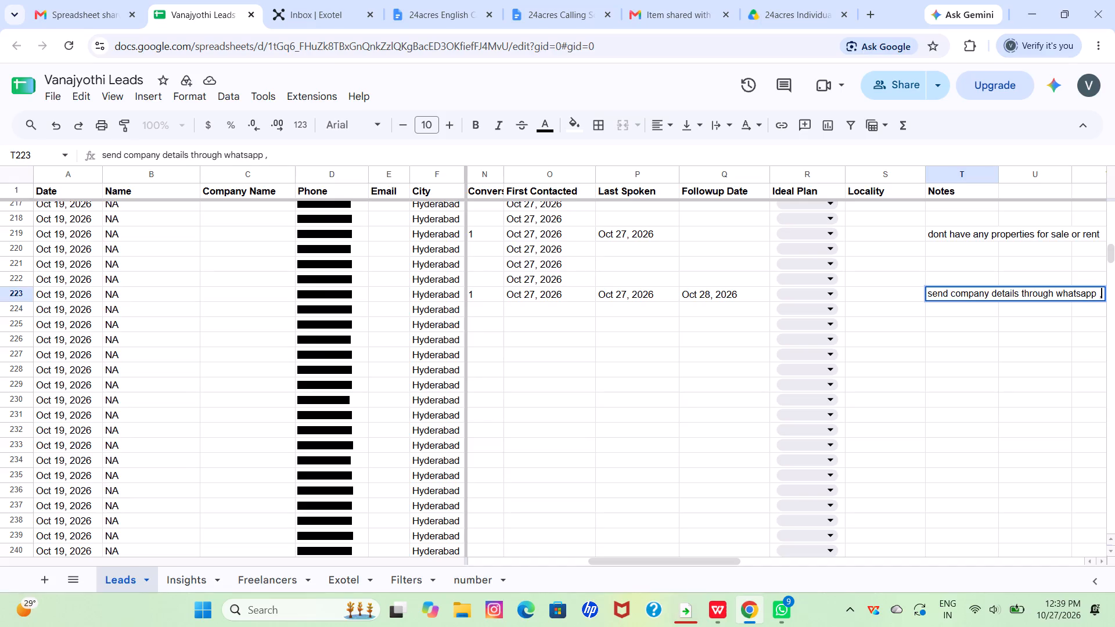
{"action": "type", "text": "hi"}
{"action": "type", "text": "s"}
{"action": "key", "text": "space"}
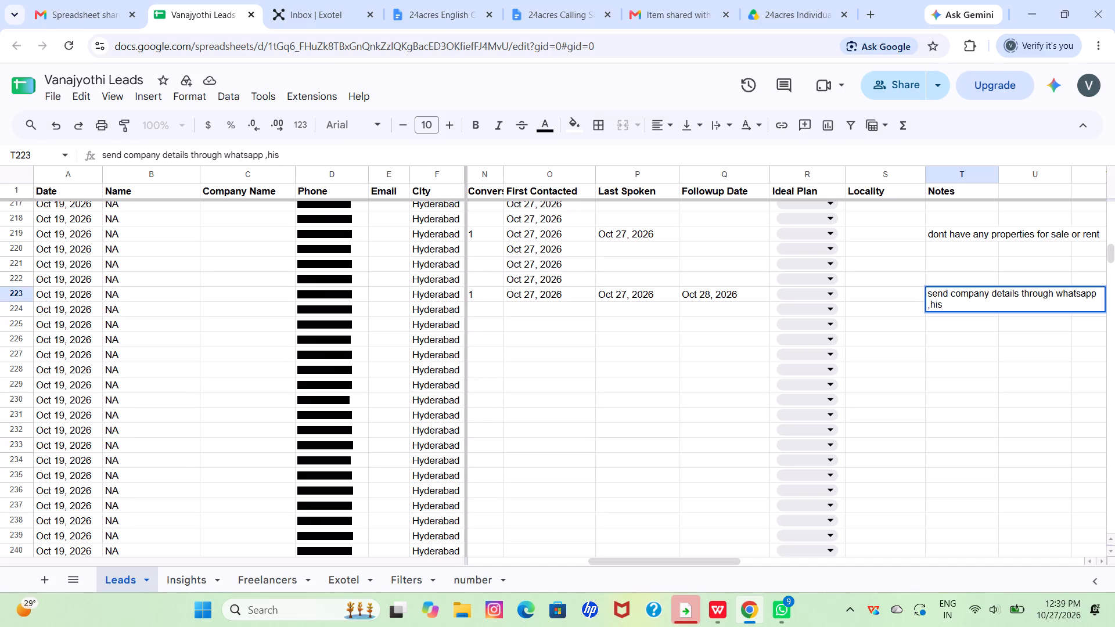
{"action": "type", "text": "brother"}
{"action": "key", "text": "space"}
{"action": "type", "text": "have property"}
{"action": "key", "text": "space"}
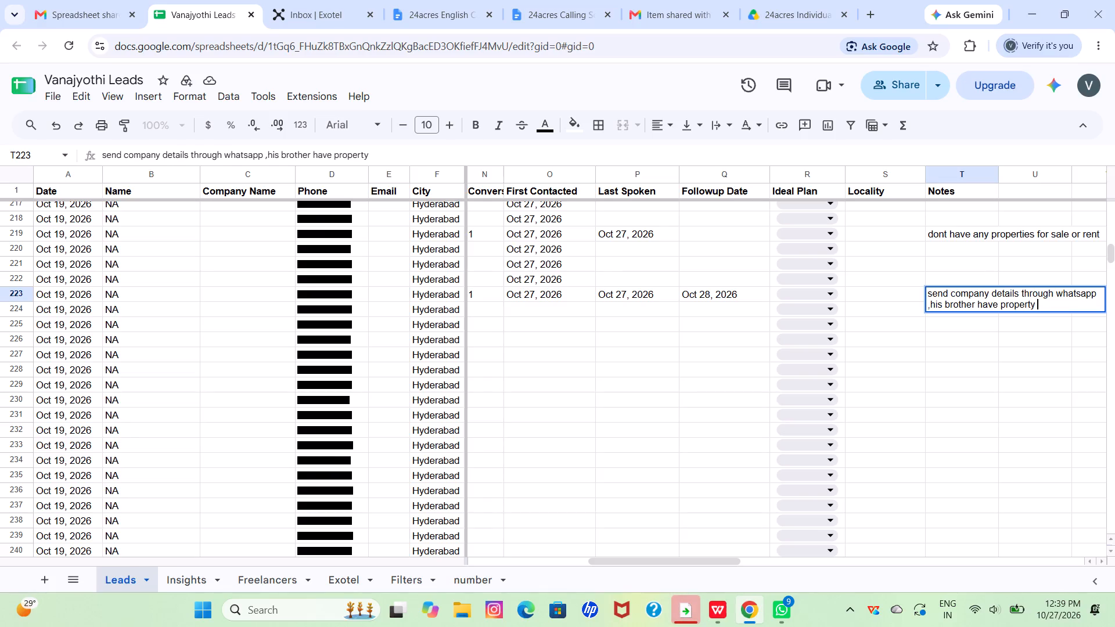
Reword the ending of the row 223 note to ",his brother's property have for sale".
{"action": "left_click", "coordinate": [976, 304]}
{"action": "key", "text": "shift+quotedbl"}
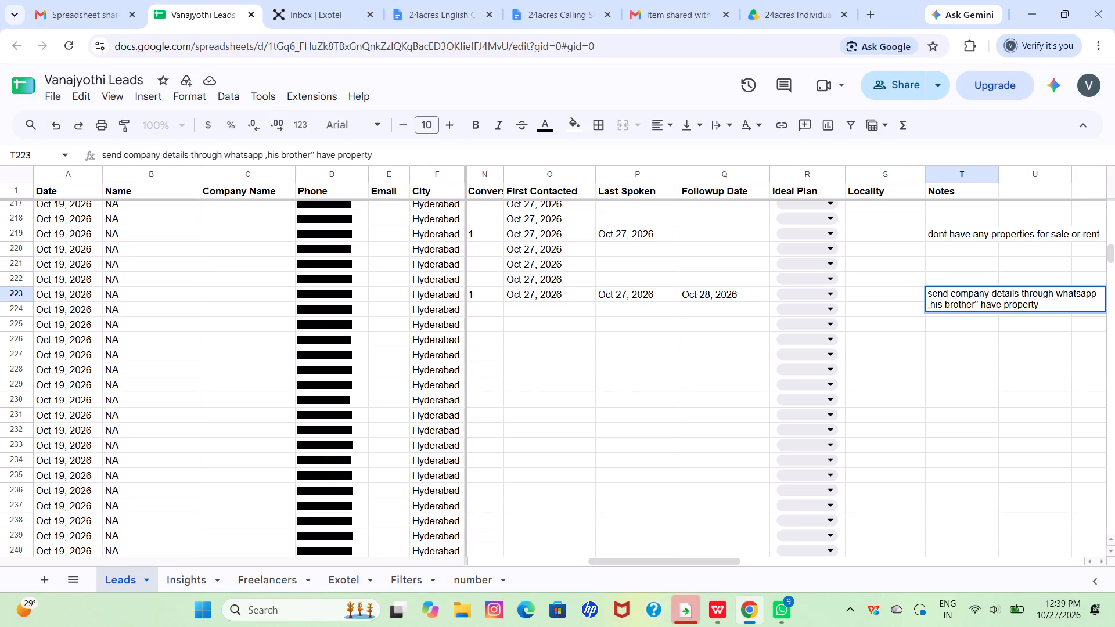
{"action": "key", "text": "BackSpace"}
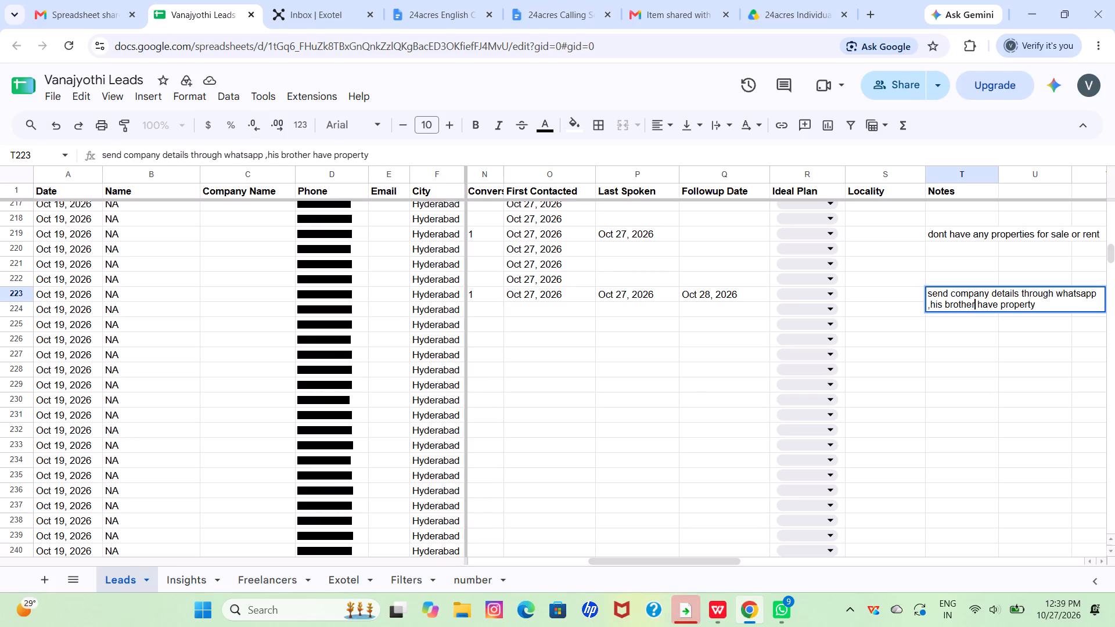
{"action": "key", "text": "apostrophe"}
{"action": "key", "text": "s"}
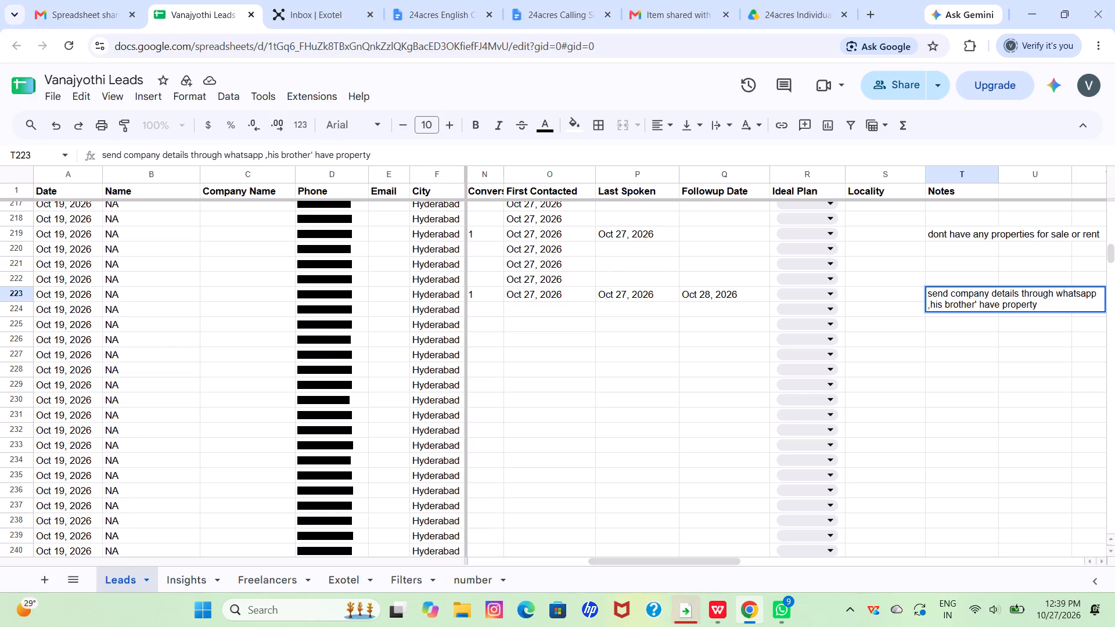
{"action": "left_click", "coordinate": [1055, 301]}
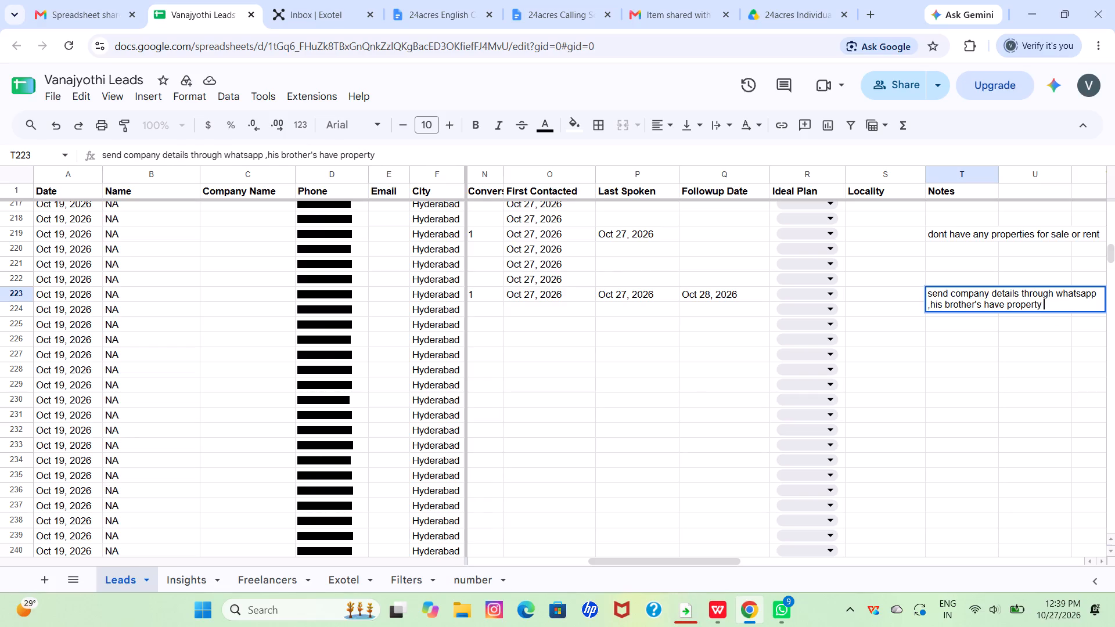
{"action": "key", "text": "BackSpace"}
{"action": "key", "text": "BackSpace"}
{"action": "key", "text": "BackSpace"}
{"action": "key", "text": "BackSpace"}
{"action": "key", "text": "BackSpace"}
{"action": "key", "text": "BackSpace"}
{"action": "key", "text": "BackSpace"}
{"action": "key", "text": "BackSpace"}
{"action": "key", "text": "BackSpace"}
{"action": "key", "text": "BackSpace"}
{"action": "key", "text": "BackSpace"}
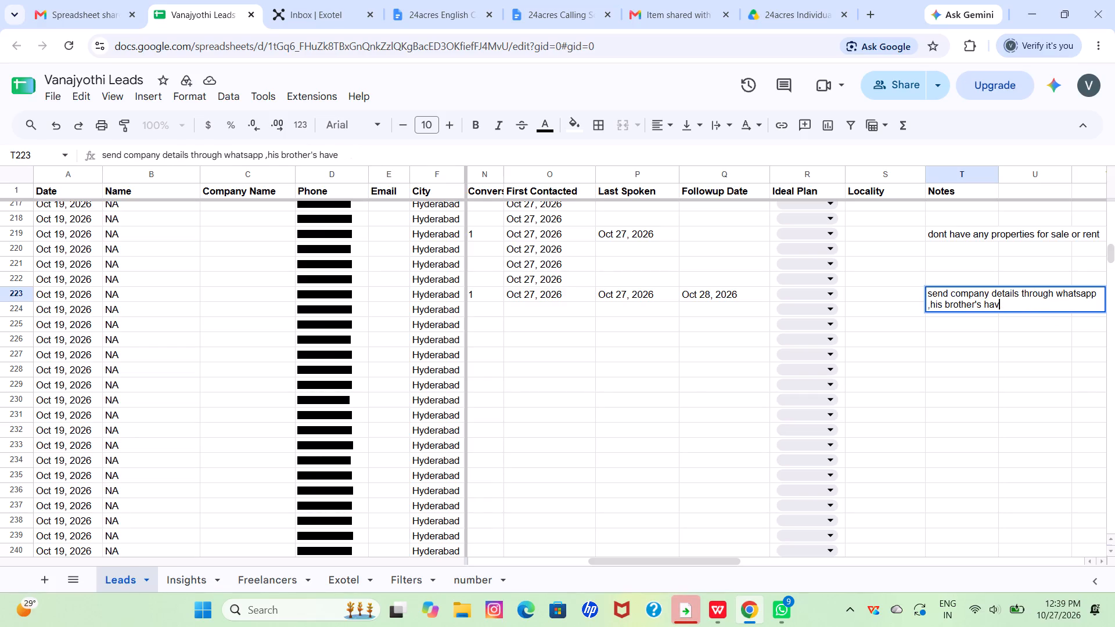
{"action": "key", "text": "BackSpace"}
{"action": "key", "text": "BackSpace"}
{"action": "key", "text": "BackSpace"}
{"action": "key", "text": "BackSpace"}
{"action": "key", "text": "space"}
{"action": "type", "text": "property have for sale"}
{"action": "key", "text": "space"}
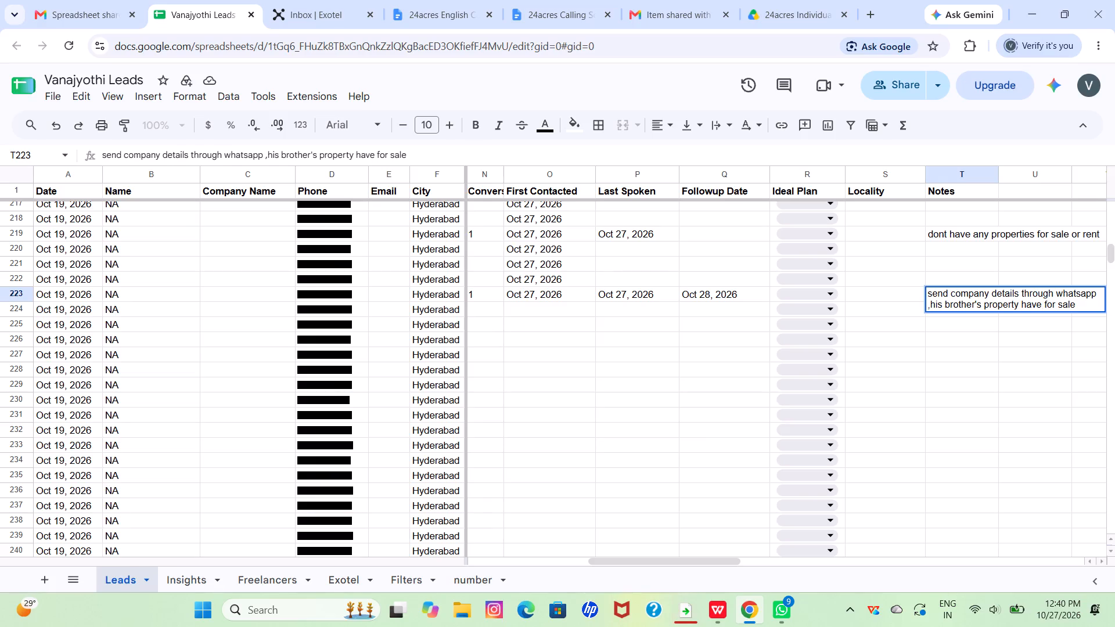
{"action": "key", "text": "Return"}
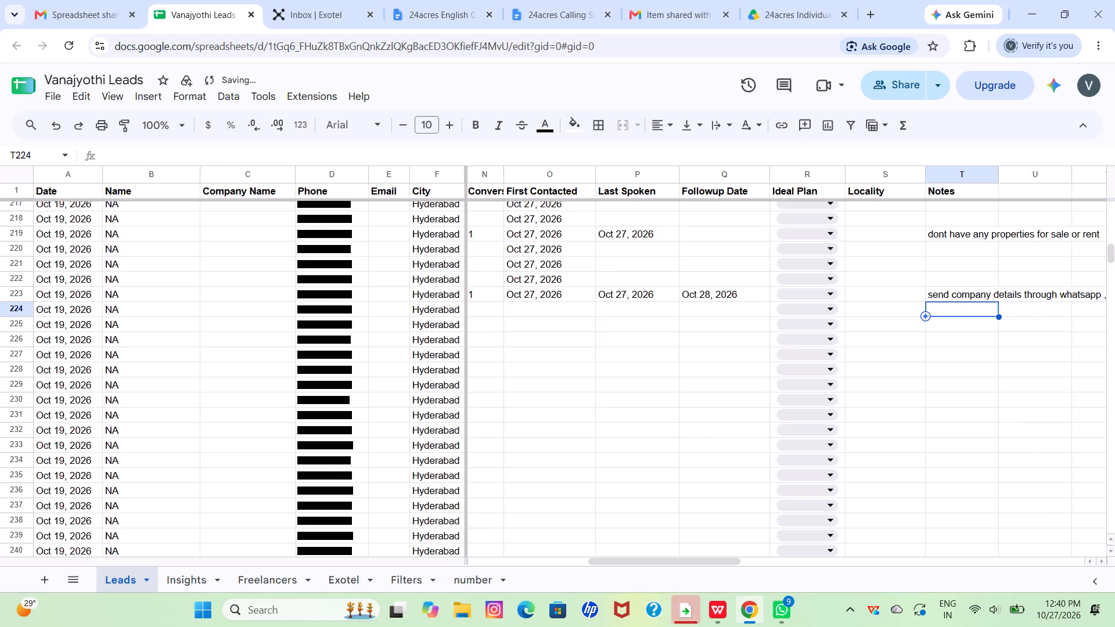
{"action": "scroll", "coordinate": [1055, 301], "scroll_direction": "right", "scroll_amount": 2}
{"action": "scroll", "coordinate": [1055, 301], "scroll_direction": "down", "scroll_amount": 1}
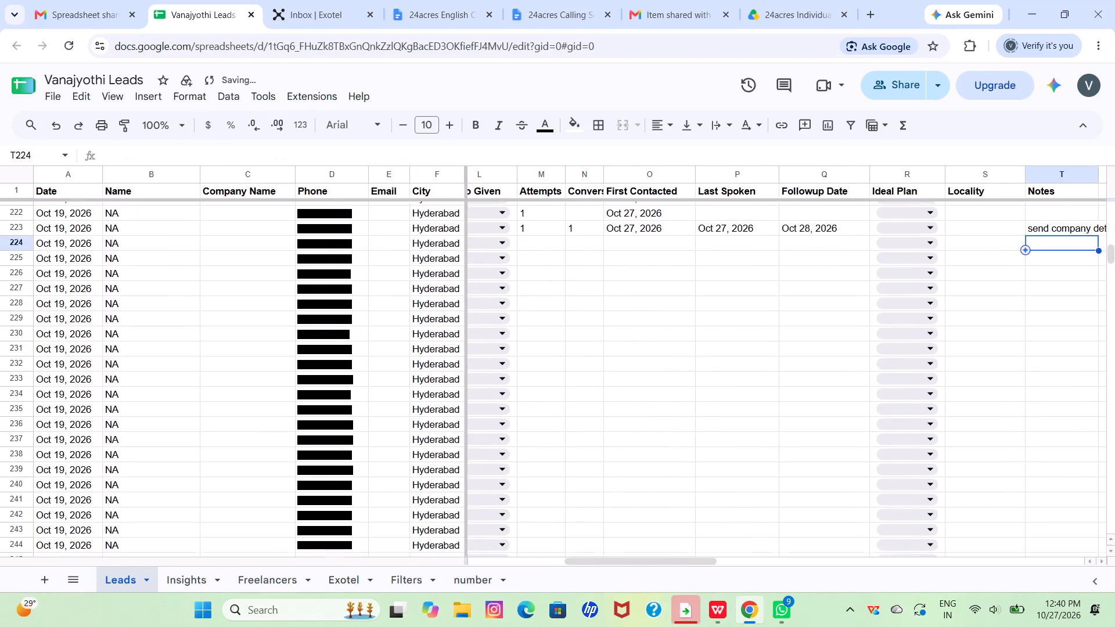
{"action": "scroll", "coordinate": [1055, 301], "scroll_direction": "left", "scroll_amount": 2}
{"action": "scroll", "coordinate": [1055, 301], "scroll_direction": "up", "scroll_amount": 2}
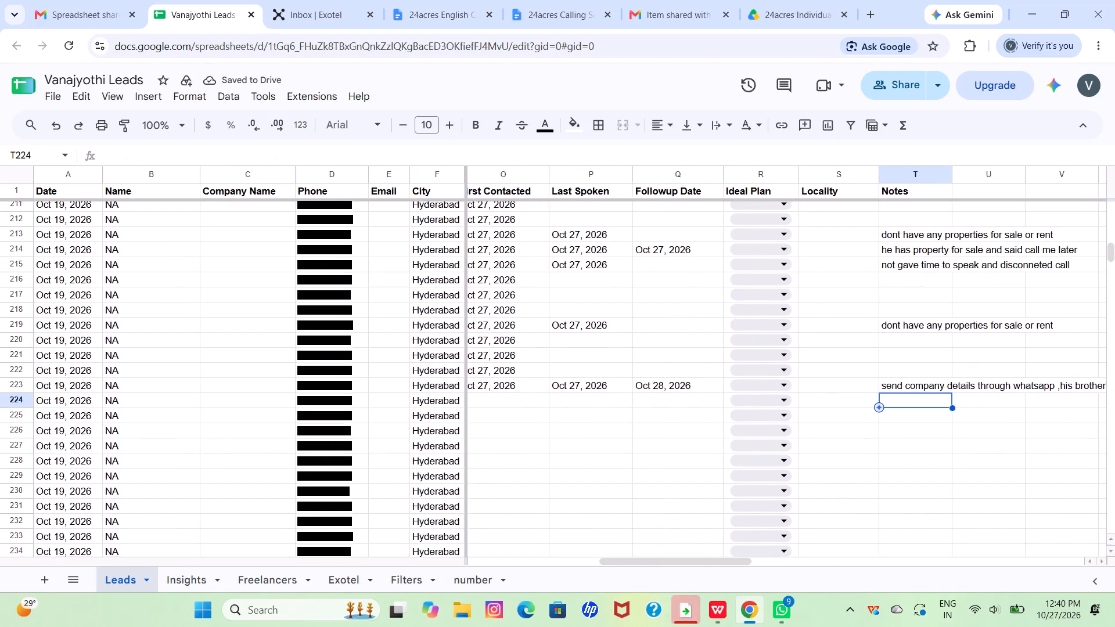
Review the contact dates, follow-up dates and notes of the previously called leads above row 223.
{"action": "scroll", "coordinate": [1055, 301], "scroll_direction": "right", "scroll_amount": 1}
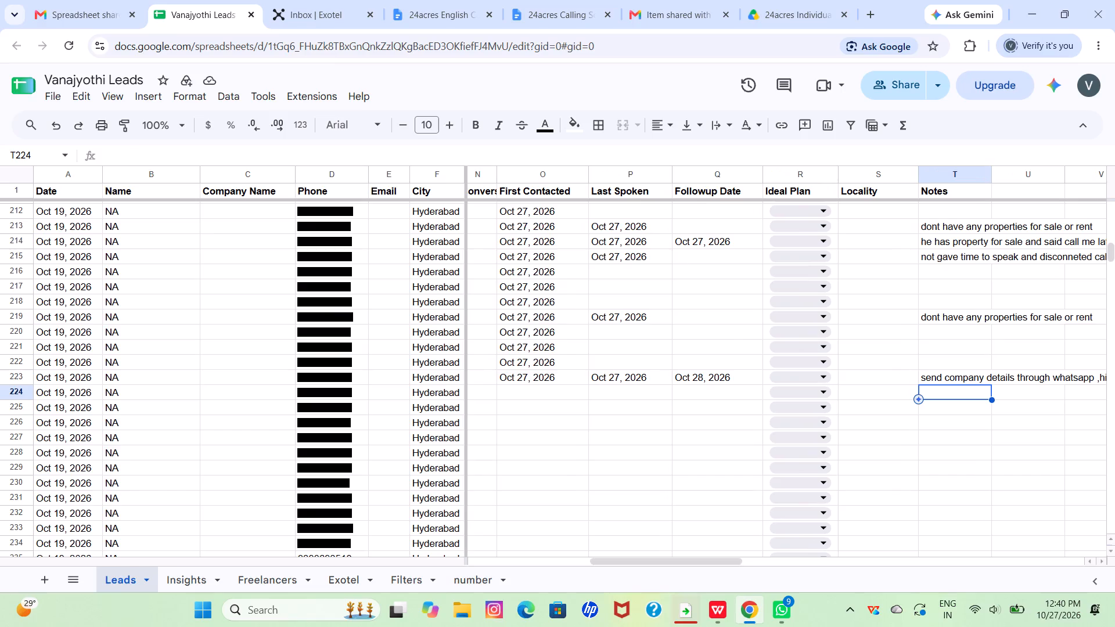
{"action": "scroll", "coordinate": [1055, 301], "scroll_direction": "up", "scroll_amount": 1}
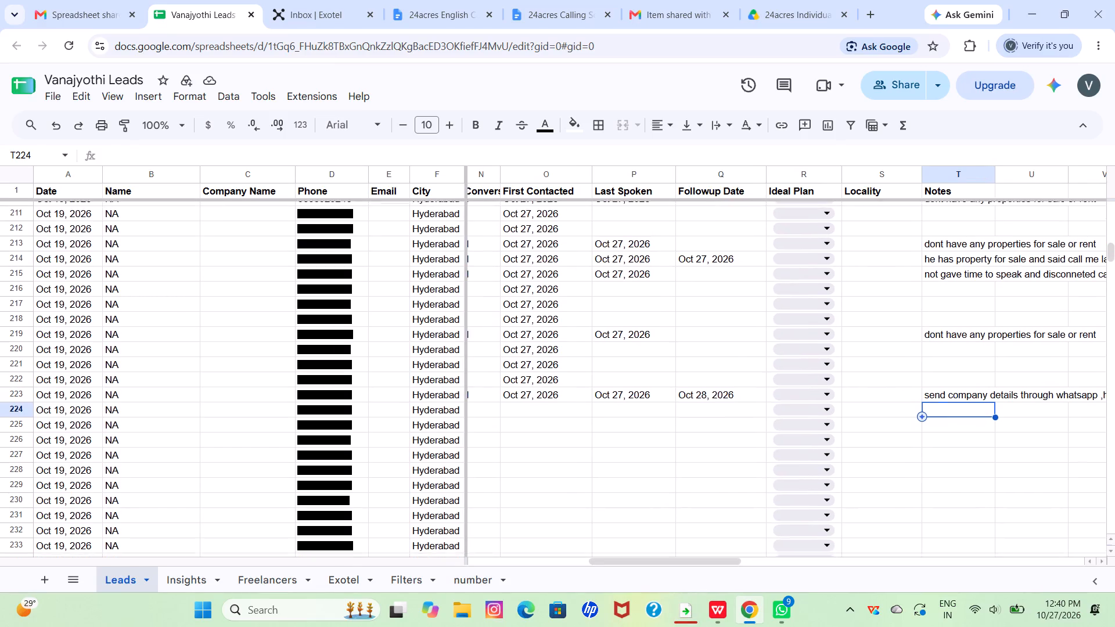
{"action": "scroll", "coordinate": [1055, 301], "scroll_direction": "up", "scroll_amount": 3}
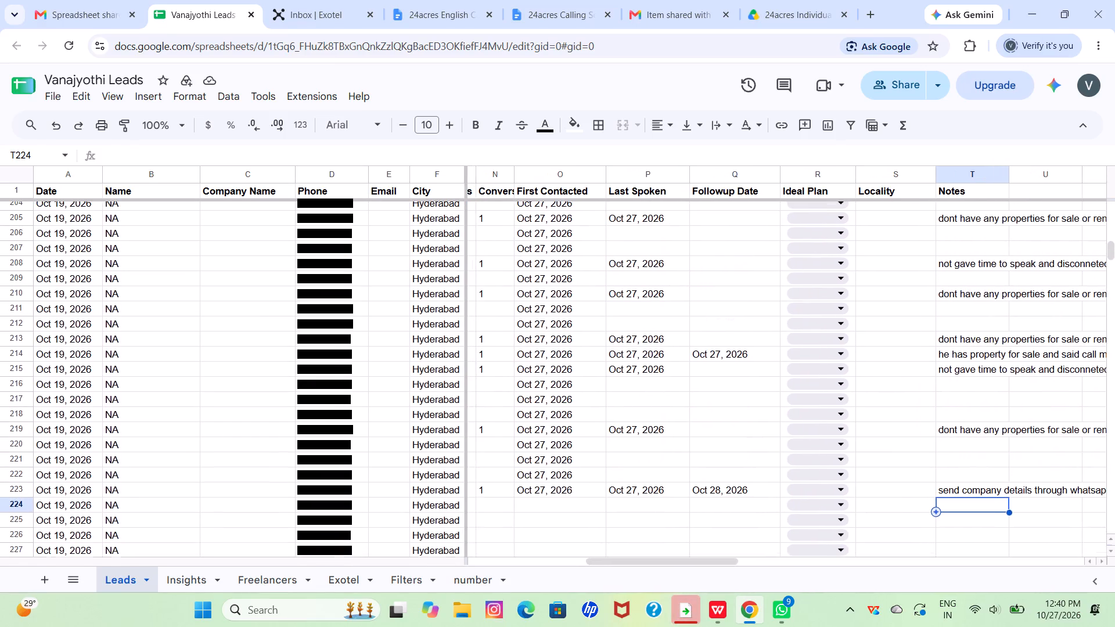
{"action": "scroll", "coordinate": [1055, 301], "scroll_direction": "up", "scroll_amount": 1}
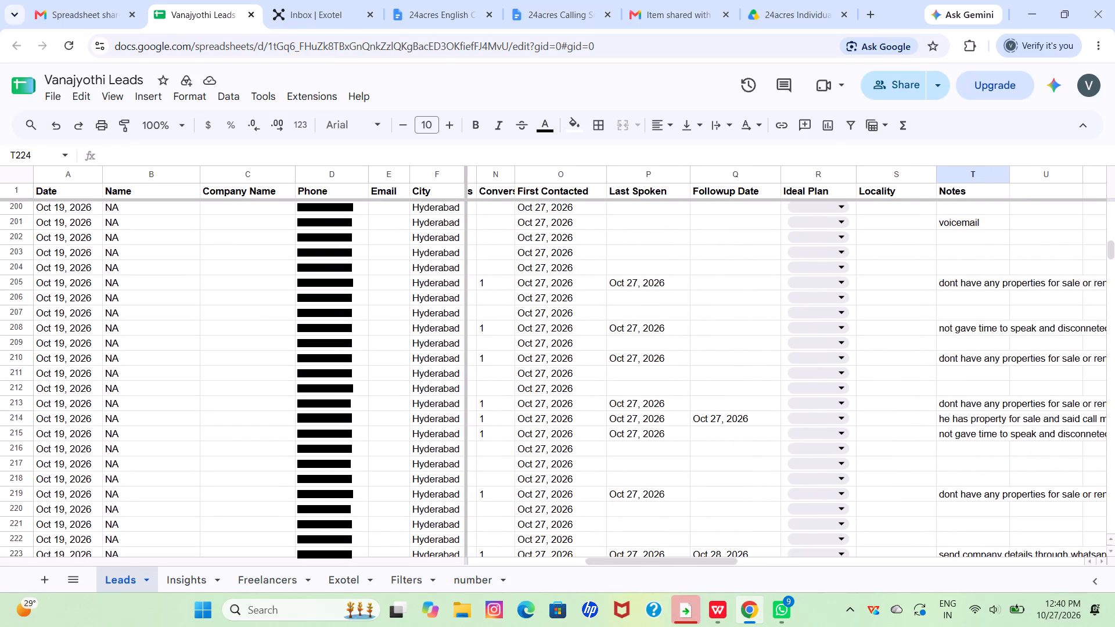
{"action": "scroll", "coordinate": [1055, 301], "scroll_direction": "up", "scroll_amount": 1}
{"action": "scroll", "coordinate": [1055, 301], "scroll_direction": "right", "scroll_amount": 3}
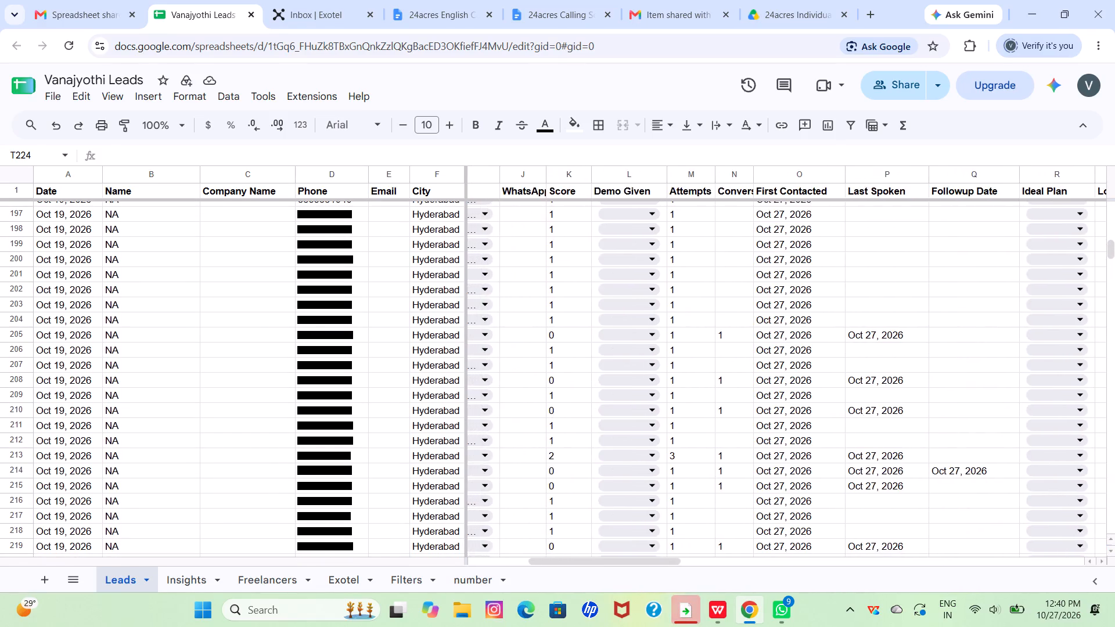
{"action": "scroll", "coordinate": [1055, 301], "scroll_direction": "up", "scroll_amount": 2}
{"action": "scroll", "coordinate": [1055, 301], "scroll_direction": "left", "scroll_amount": 3}
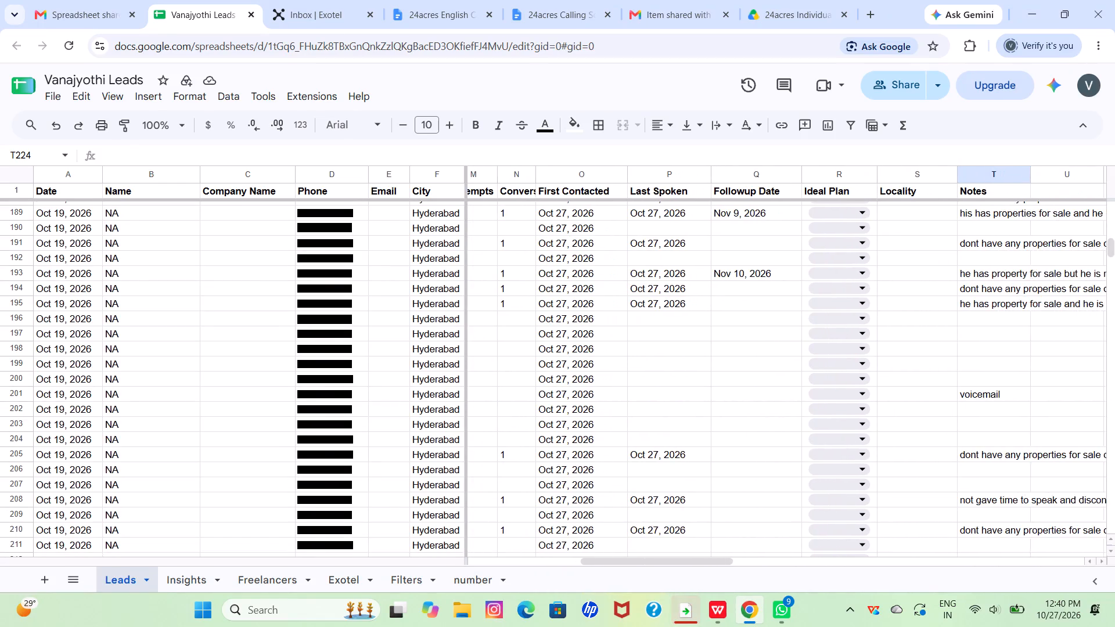
{"action": "scroll", "coordinate": [1055, 301], "scroll_direction": "up", "scroll_amount": 2}
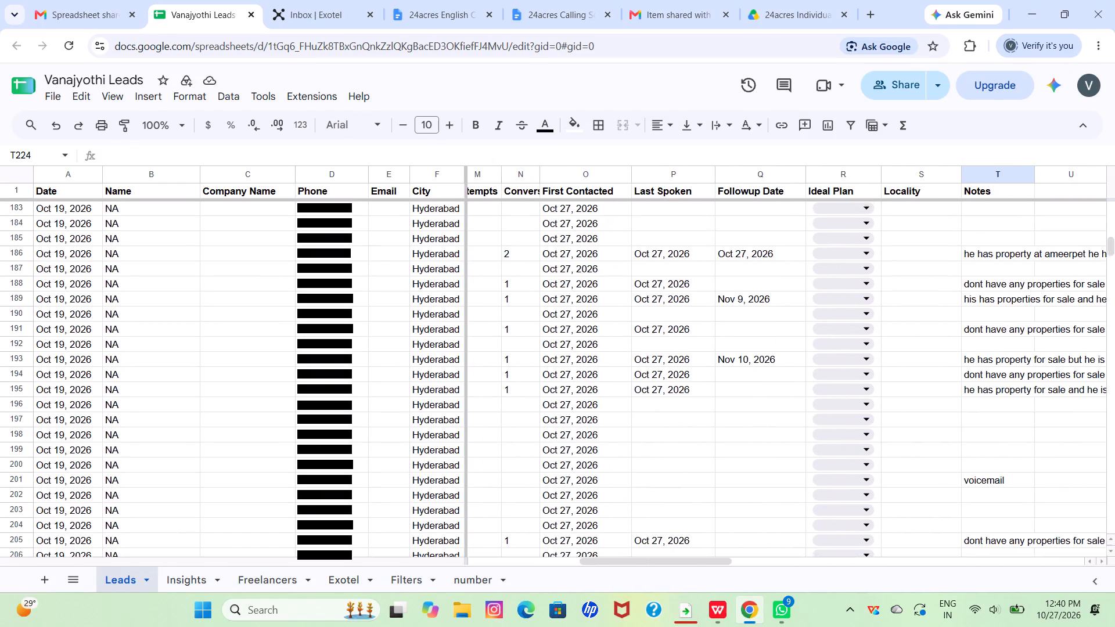
{"action": "scroll", "coordinate": [1055, 301], "scroll_direction": "up", "scroll_amount": 2}
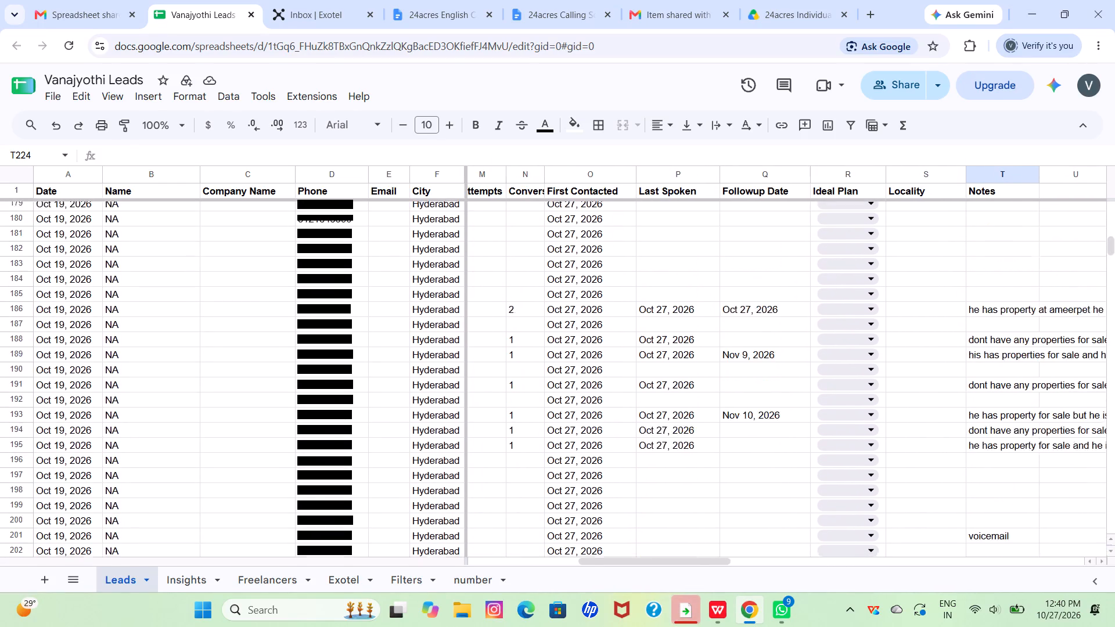
{"action": "scroll", "coordinate": [1055, 301], "scroll_direction": "up", "scroll_amount": 4}
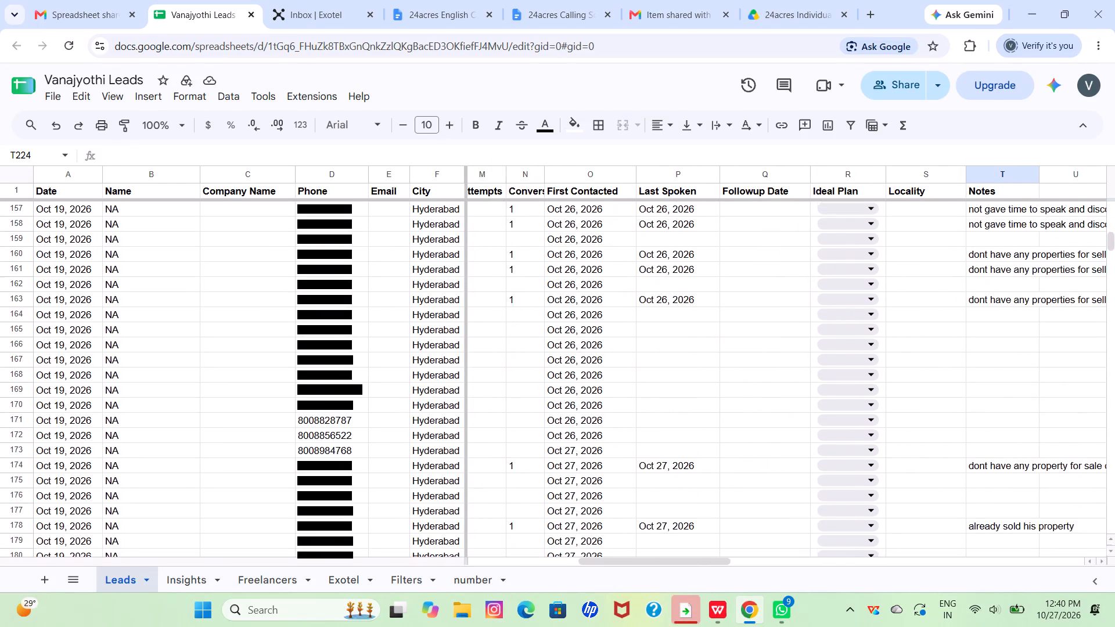
{"action": "scroll", "coordinate": [1055, 301], "scroll_direction": "up", "scroll_amount": 4}
Return to the uncalled leads and select the phone number in row 224.
{"action": "scroll", "coordinate": [1055, 301], "scroll_direction": "down", "scroll_amount": 4}
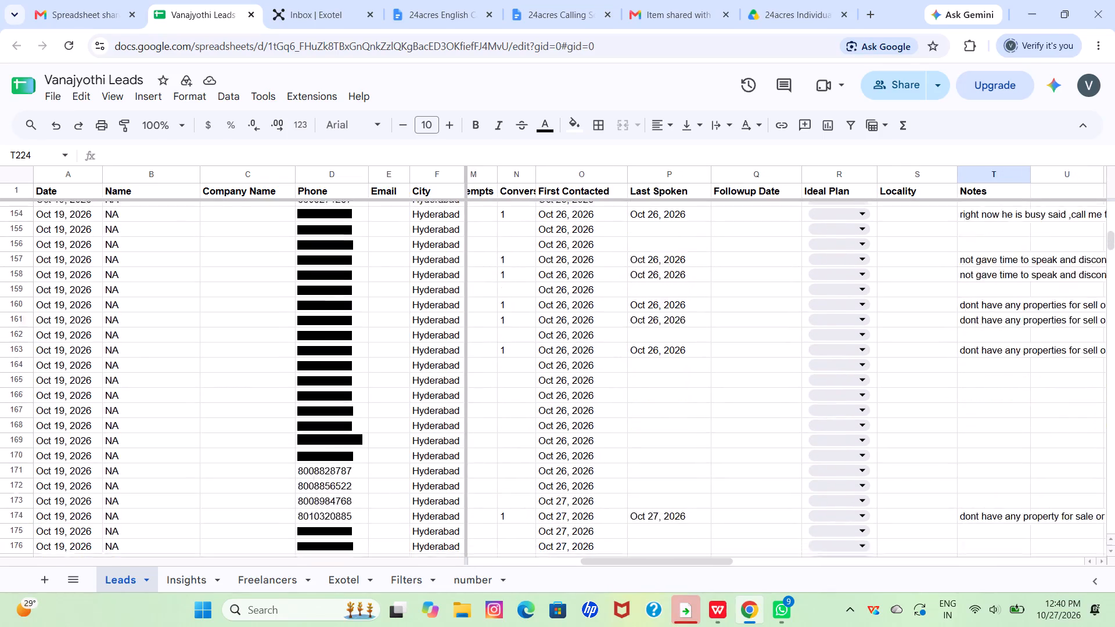
{"action": "scroll", "coordinate": [1055, 301], "scroll_direction": "down", "scroll_amount": 7}
{"action": "scroll", "coordinate": [1055, 301], "scroll_direction": "right", "scroll_amount": 4}
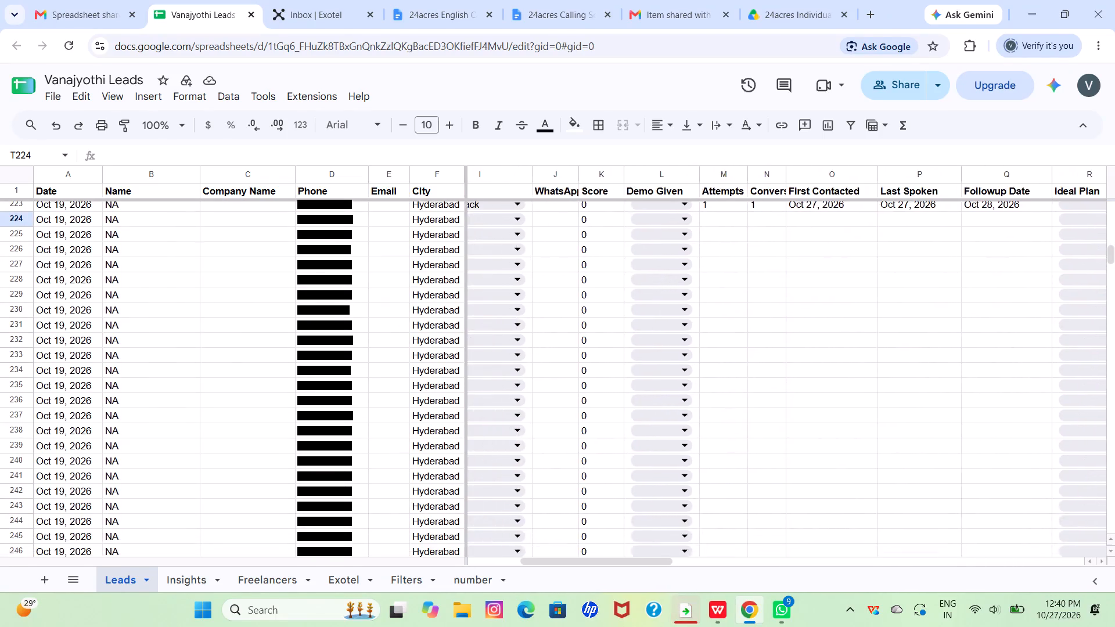
{"action": "scroll", "coordinate": [1055, 301], "scroll_direction": "right", "scroll_amount": 4}
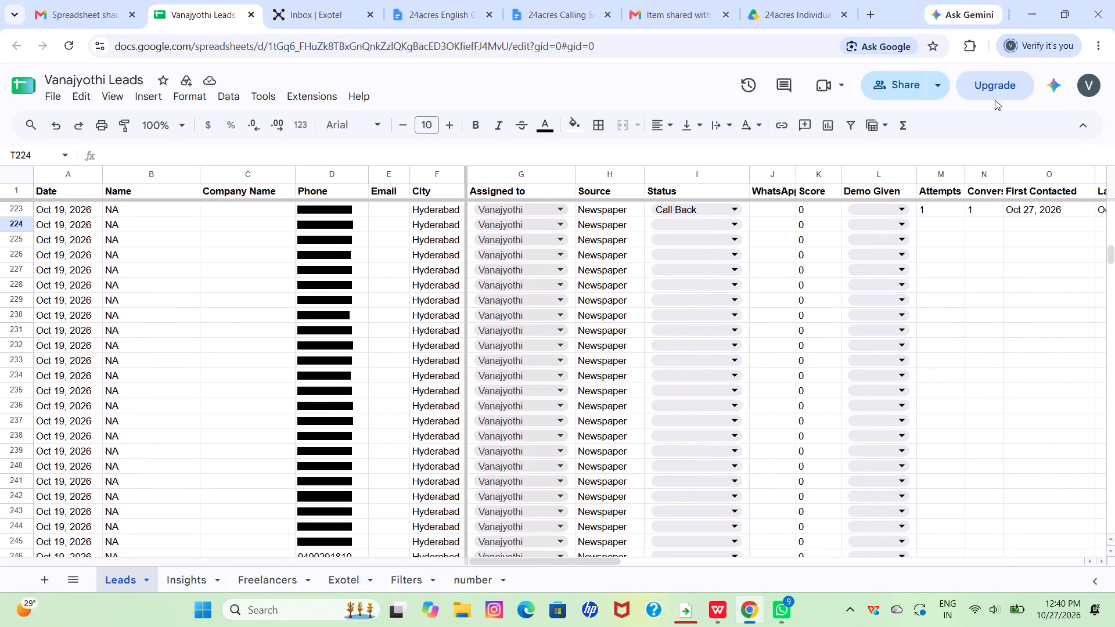
{"action": "left_click", "coordinate": [344, 222]}
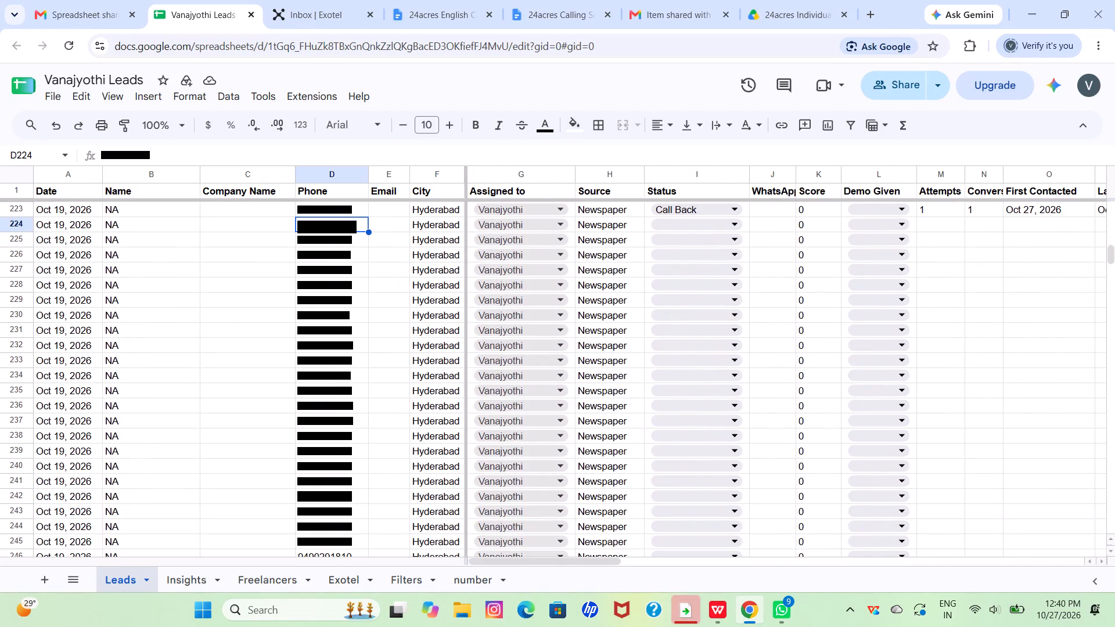
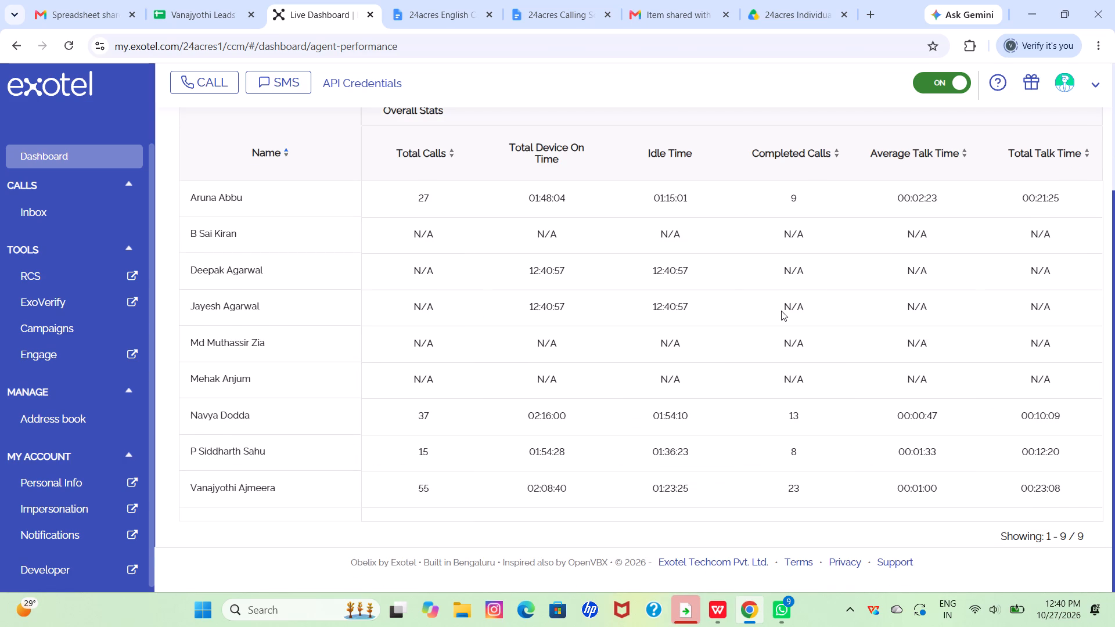
Check the row 224 lead in the Vanajyothi Leads sheet and return to the Exotel dashboard.
{"action": "scroll", "coordinate": [781, 311], "scroll_direction": "up", "scroll_amount": 5}
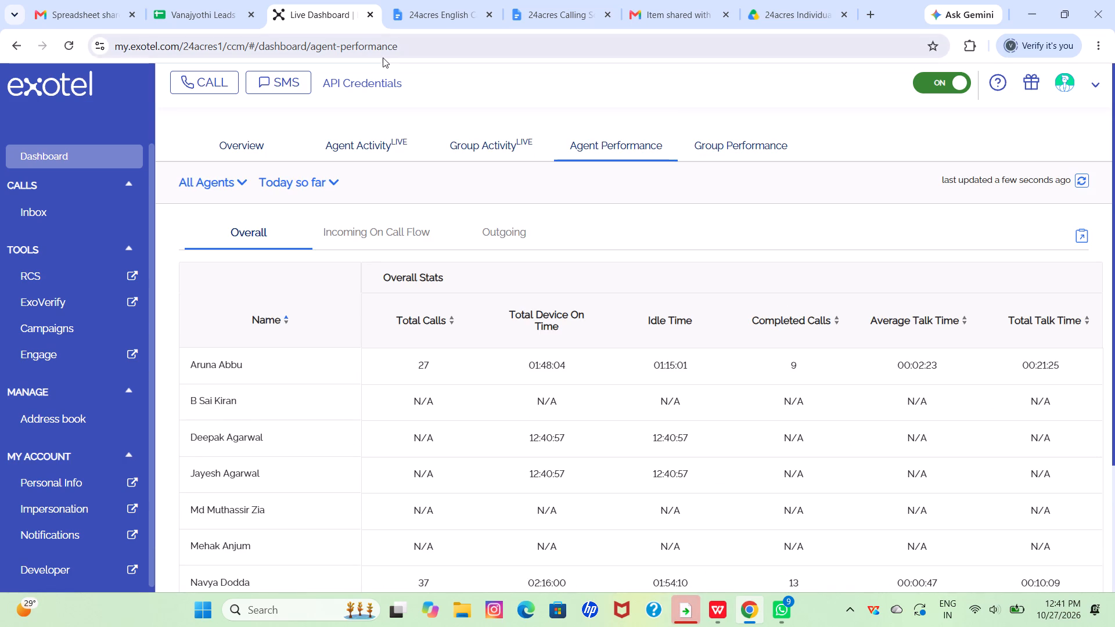
{"action": "left_click", "coordinate": [221, 2]}
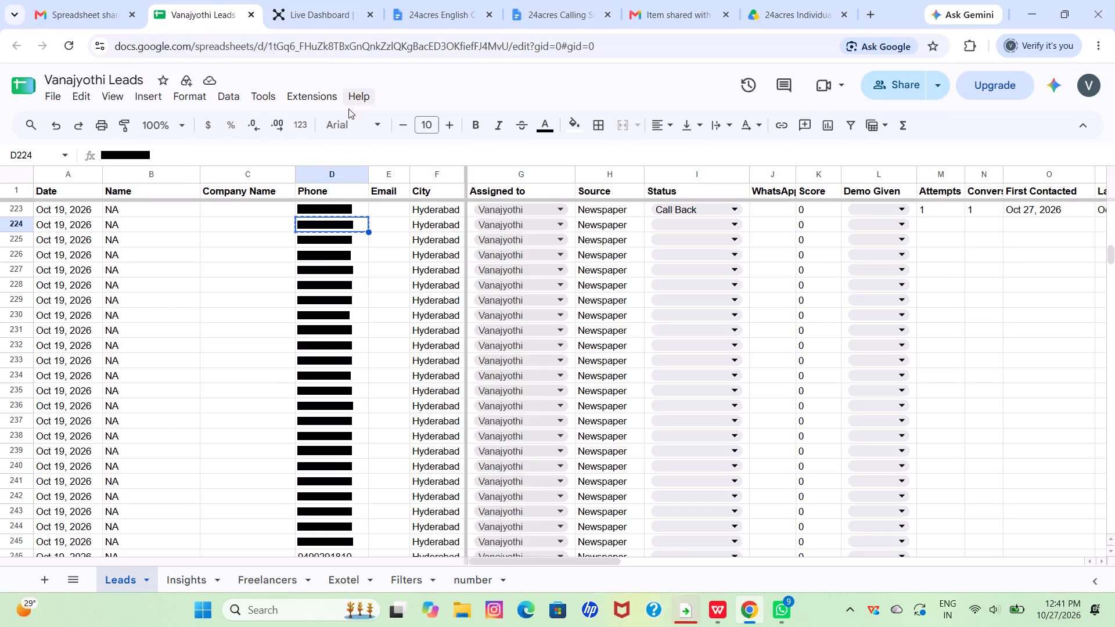
{"action": "left_click", "coordinate": [355, 0]}
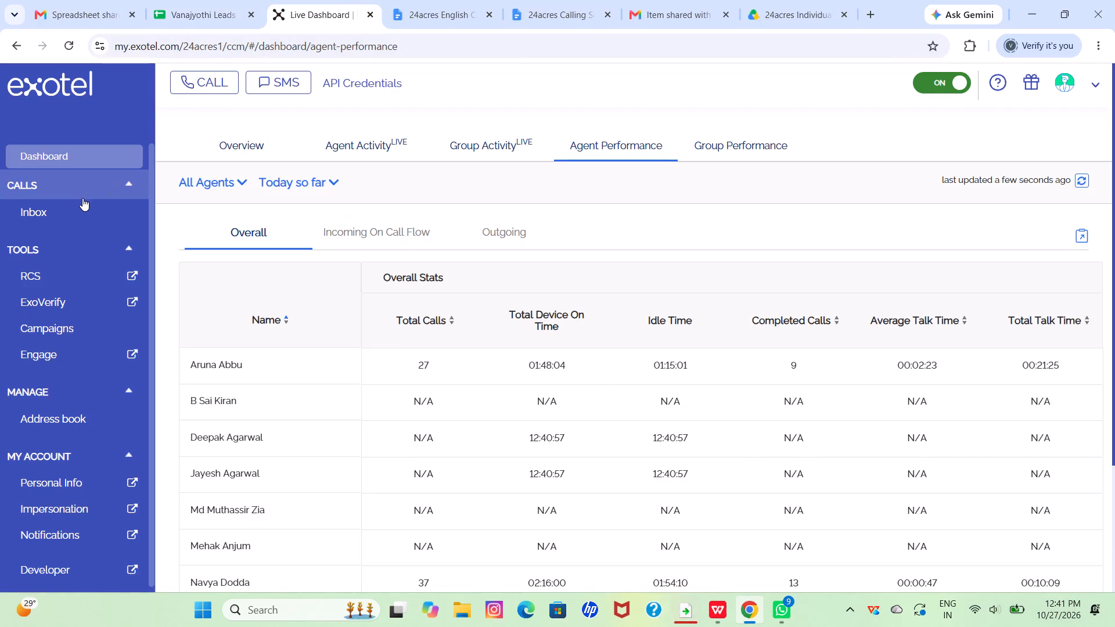
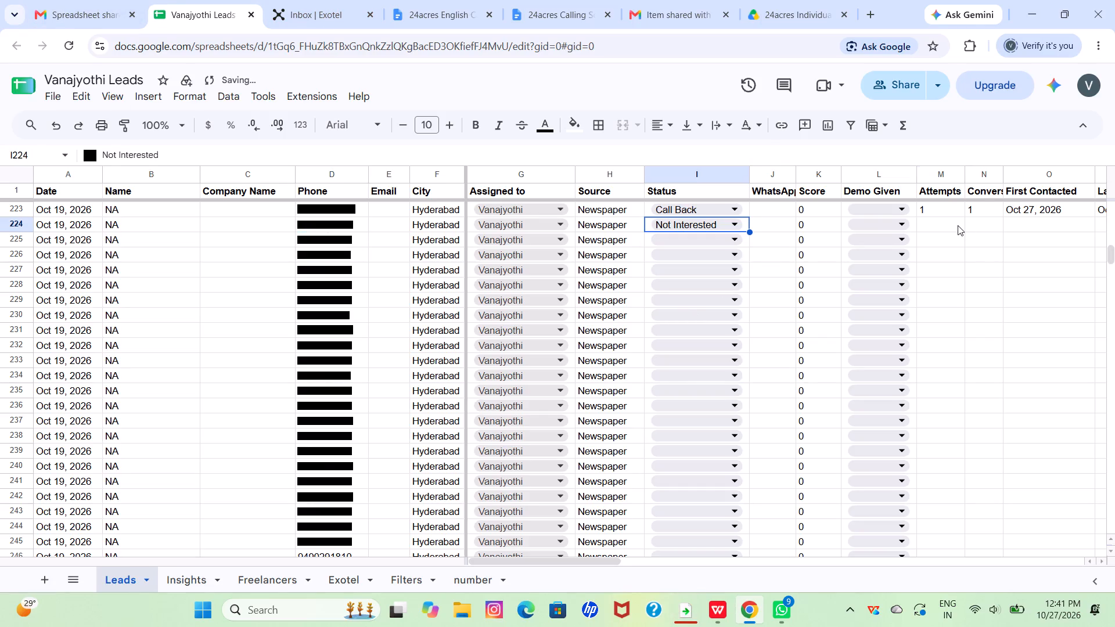
Record 1 attempt and 1 in the adjoining Convers… column for the lead in row 224.
{"action": "key", "text": "1"}
{"action": "left_click", "coordinate": [991, 230]}
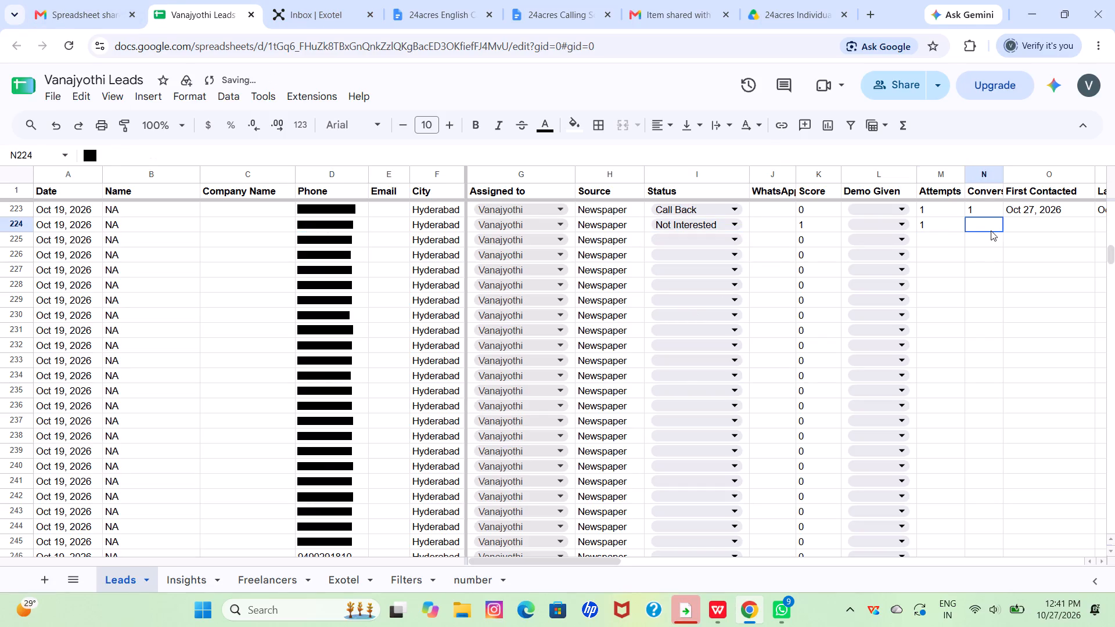
{"action": "key", "text": "1"}
Copy row 223's First Contacted date, Oct 27, 2026, into row 224's First Contacted and Last Spoken cells.
{"action": "left_click", "coordinate": [1056, 213]}
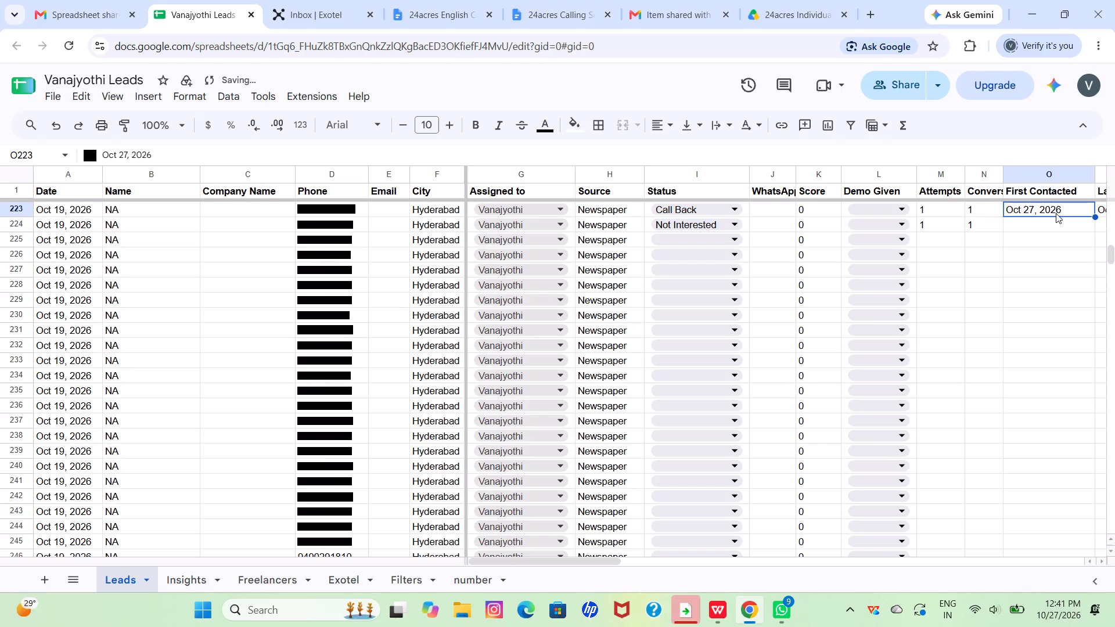
{"action": "key", "text": "ctrl+c"}
{"action": "left_click", "coordinate": [1048, 234]}
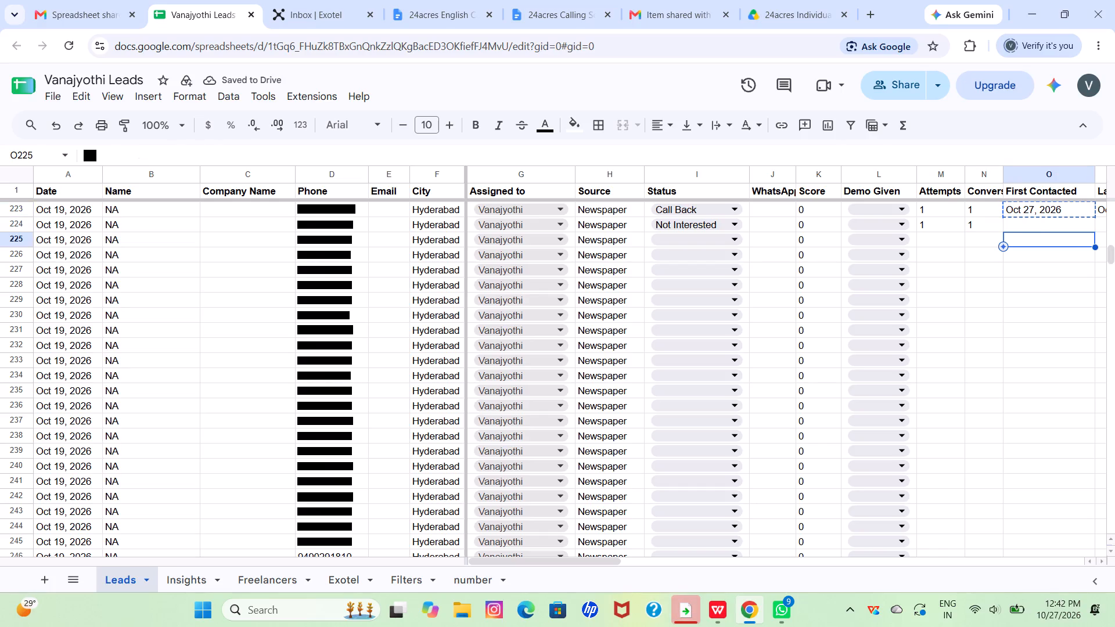
{"action": "left_click", "coordinate": [1038, 228]}
{"action": "key", "text": "ctrl+v"}
{"action": "scroll", "coordinate": [1038, 228], "scroll_direction": "left", "scroll_amount": 2}
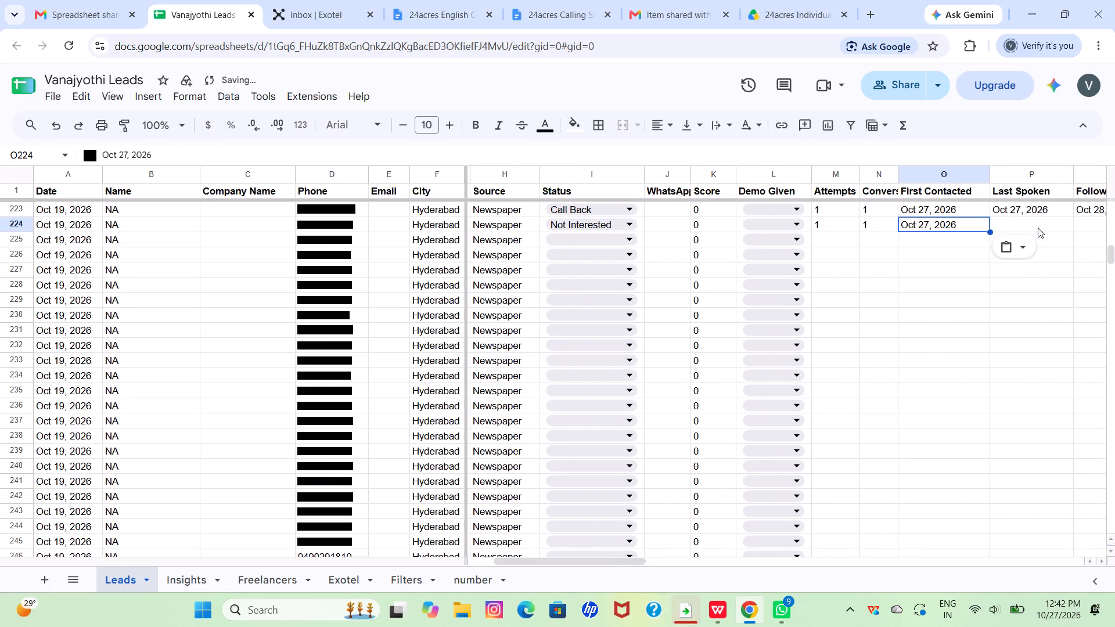
{"action": "left_click", "coordinate": [1038, 228]}
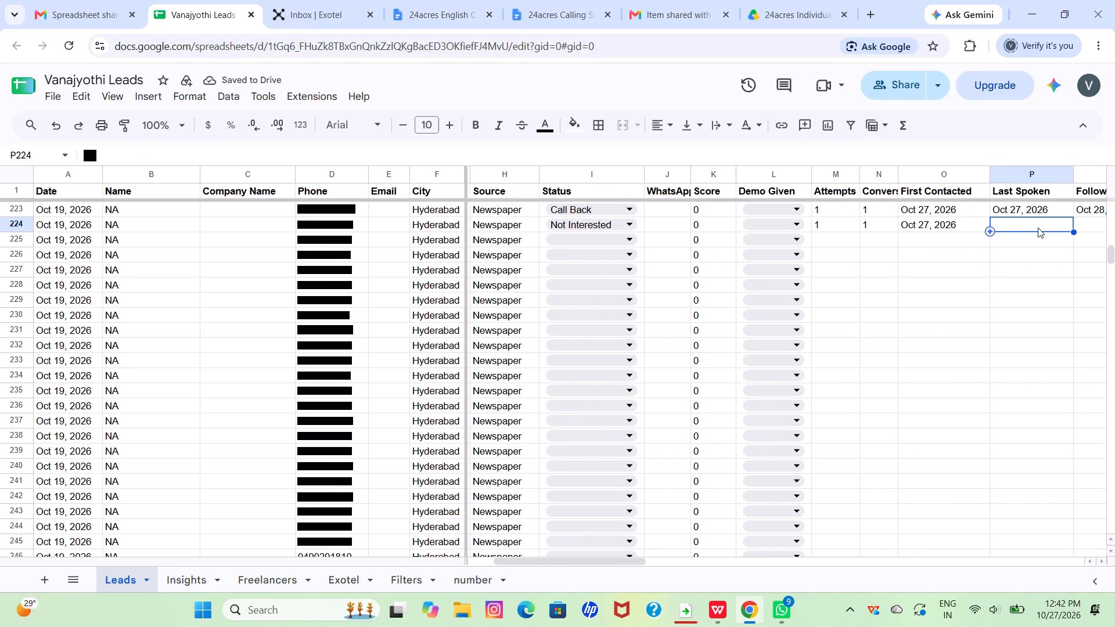
{"action": "key", "text": "ctrl+v"}
Copy the row 215 note "not gave time to speak and disconneted call" into the Notes cell of row 224.
{"action": "scroll", "coordinate": [1038, 228], "scroll_direction": "left", "scroll_amount": 5}
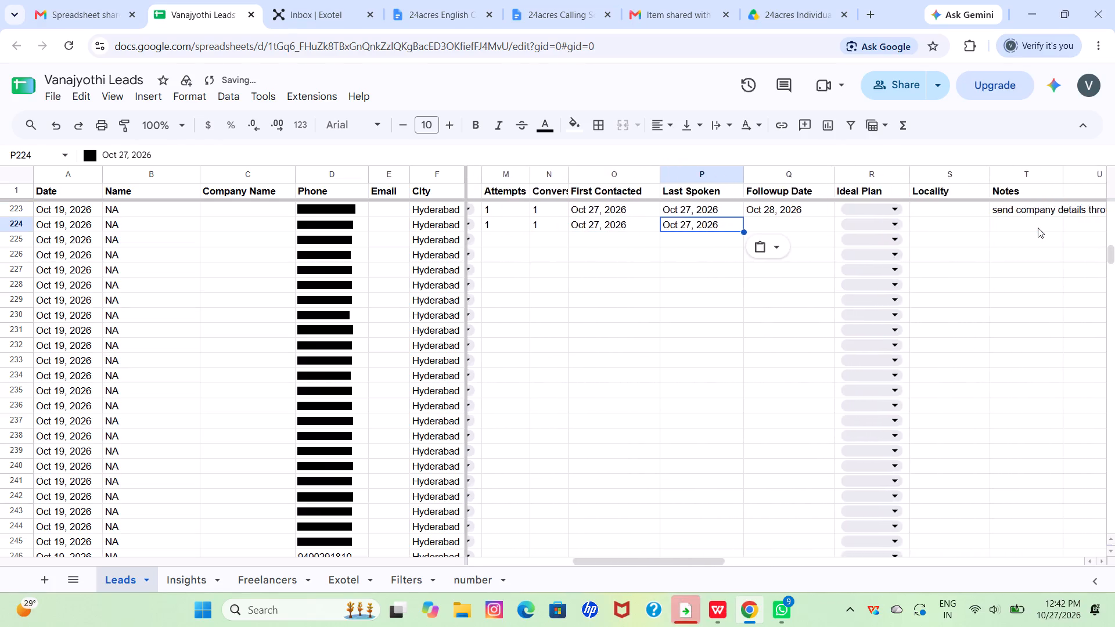
{"action": "scroll", "coordinate": [1038, 228], "scroll_direction": "up", "scroll_amount": 3}
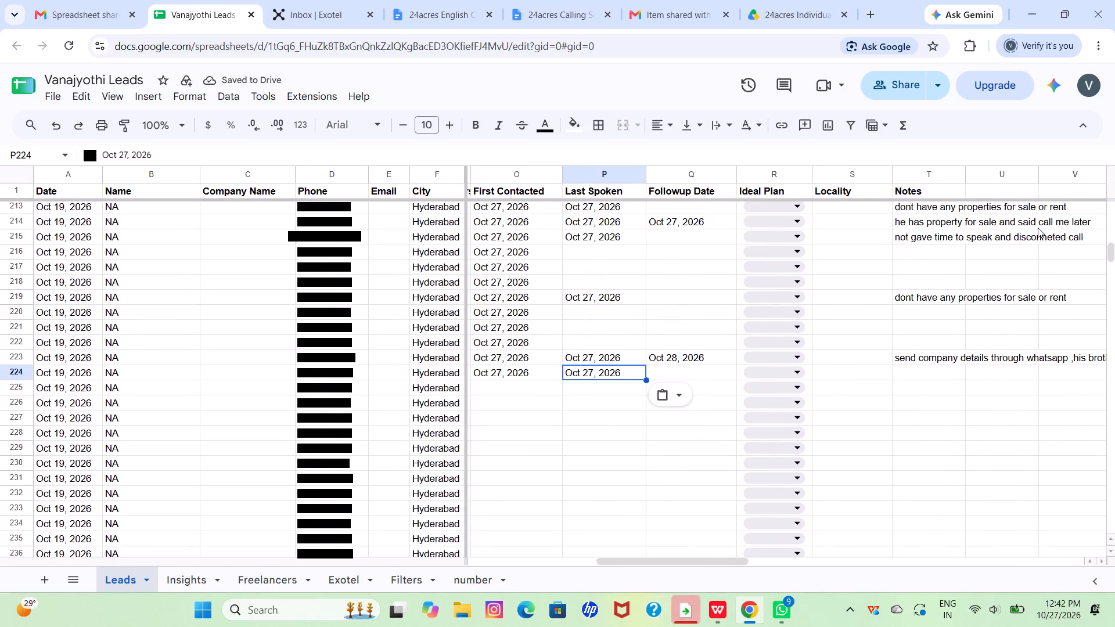
{"action": "left_click", "coordinate": [935, 243]}
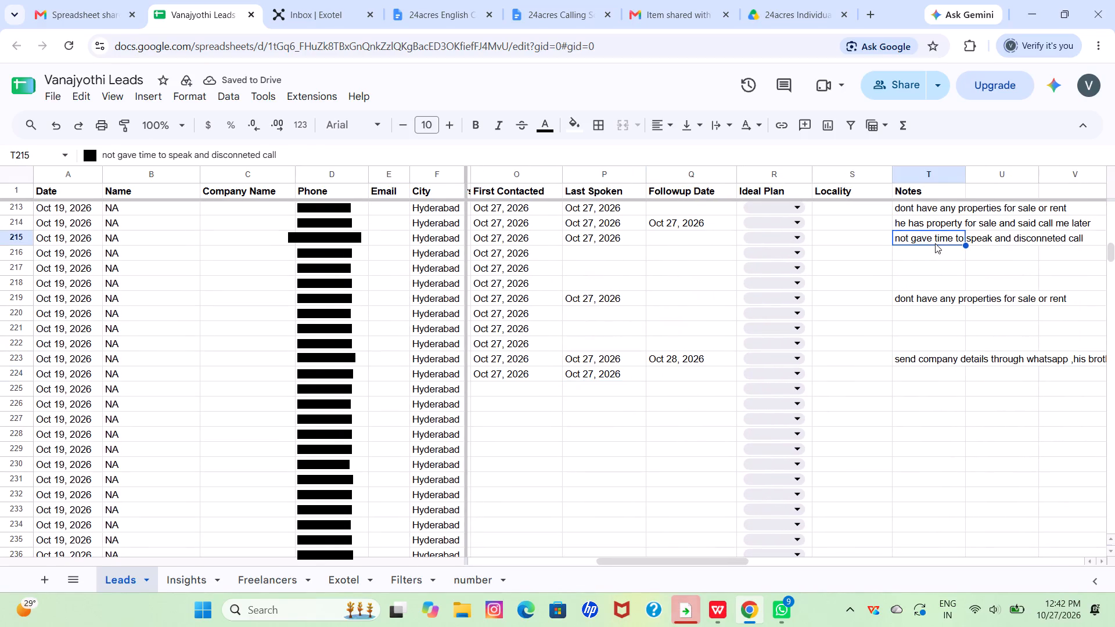
{"action": "key", "text": "ctrl+c"}
{"action": "left_click", "coordinate": [921, 370]}
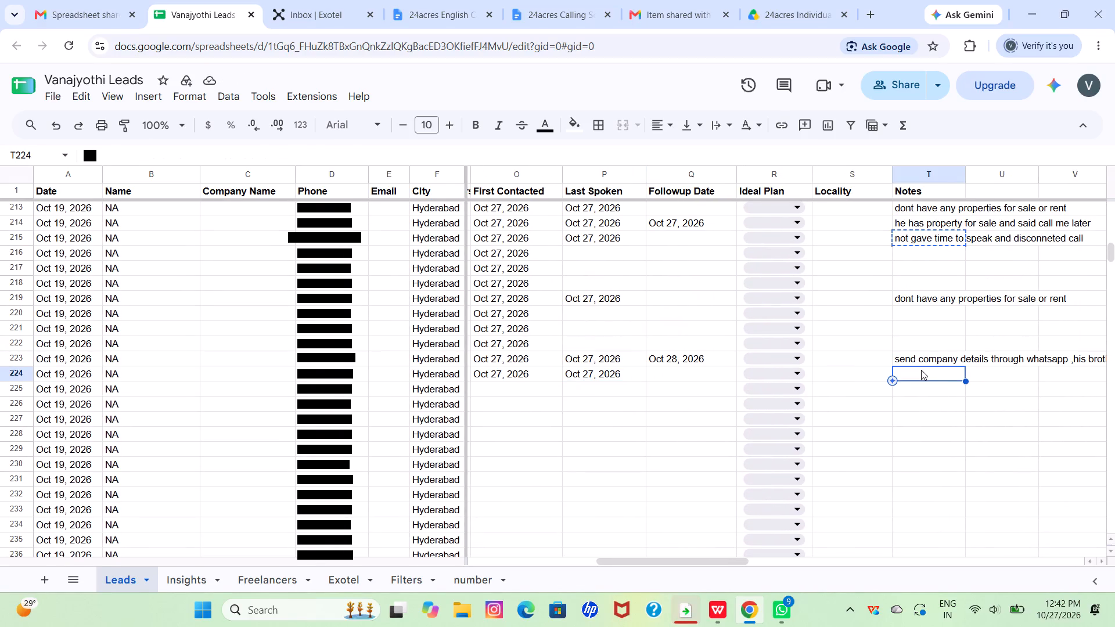
{"action": "key", "text": "ctrl+v"}
{"action": "left_click", "coordinate": [927, 403]}
Go back to the phone and status columns to find the next lead without a call status.
{"action": "scroll", "coordinate": [927, 403], "scroll_direction": "right", "scroll_amount": 2}
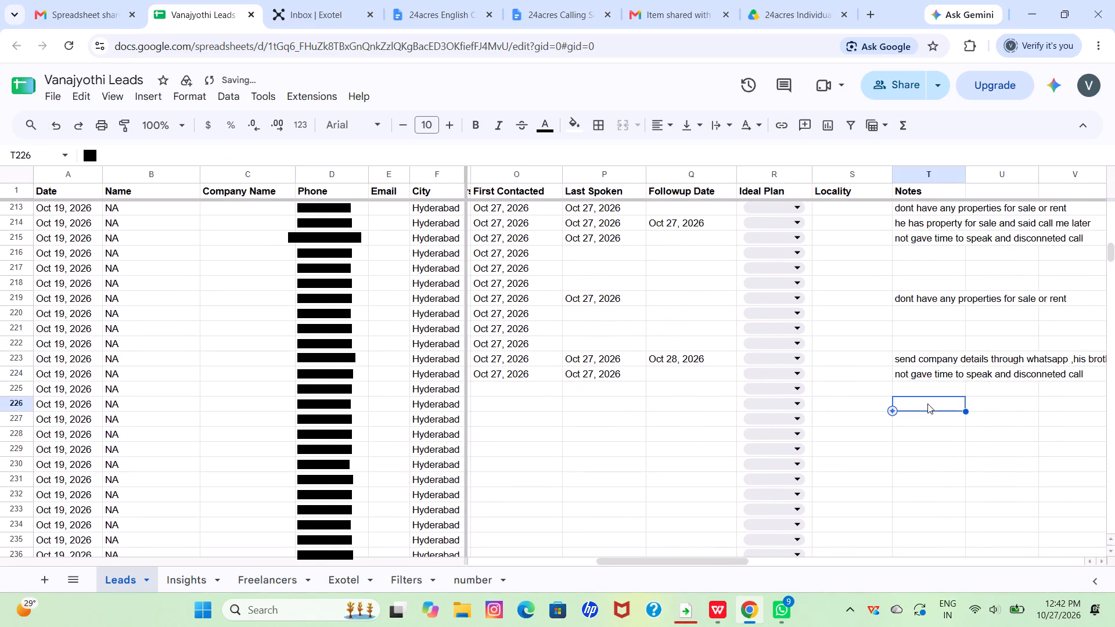
{"action": "scroll", "coordinate": [927, 403], "scroll_direction": "right", "scroll_amount": 4}
{"action": "scroll", "coordinate": [927, 403], "scroll_direction": "up", "scroll_amount": 1}
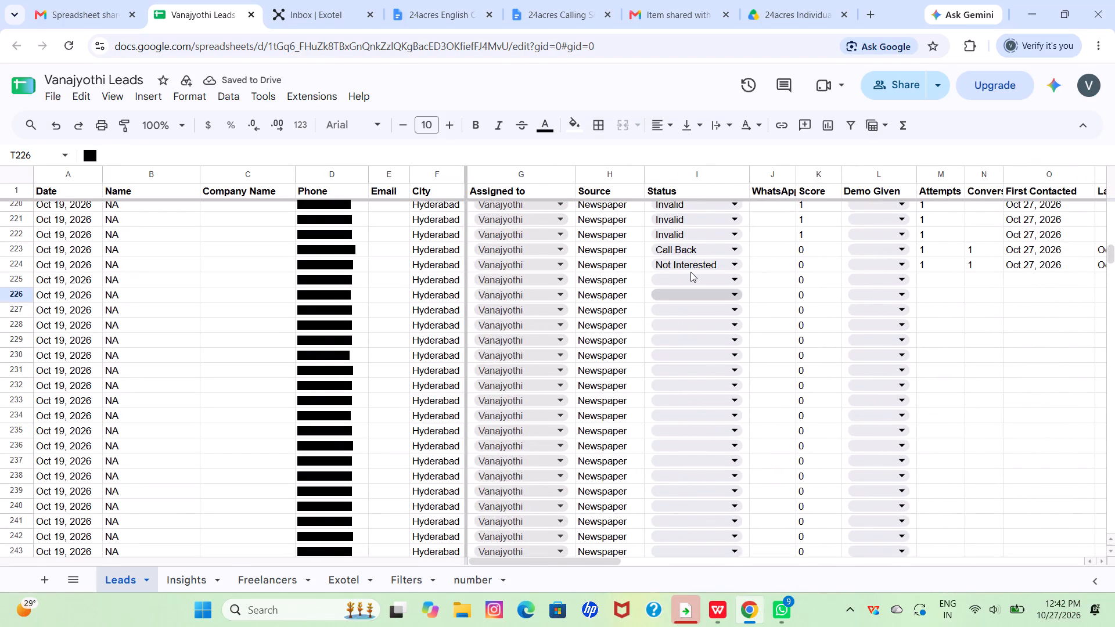
{"action": "scroll", "coordinate": [690, 272], "scroll_direction": "down", "scroll_amount": 1}
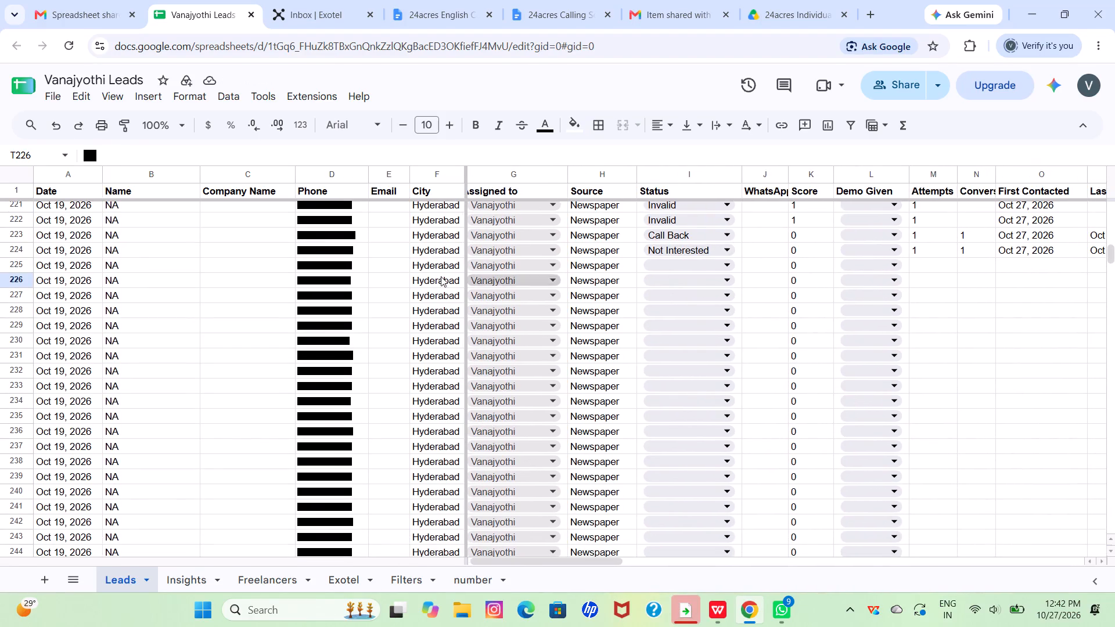
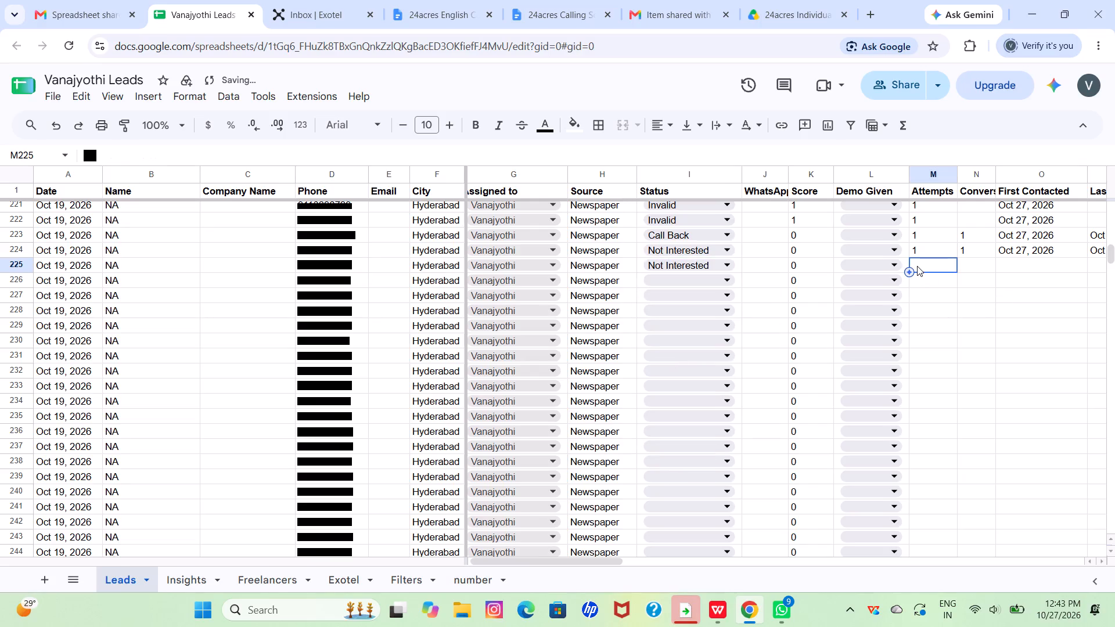
Record 1 attempt and 1 in the adjoining Convers… column for the lead in row 225.
{"action": "key", "text": "1"}
{"action": "left_click", "coordinate": [965, 265]}
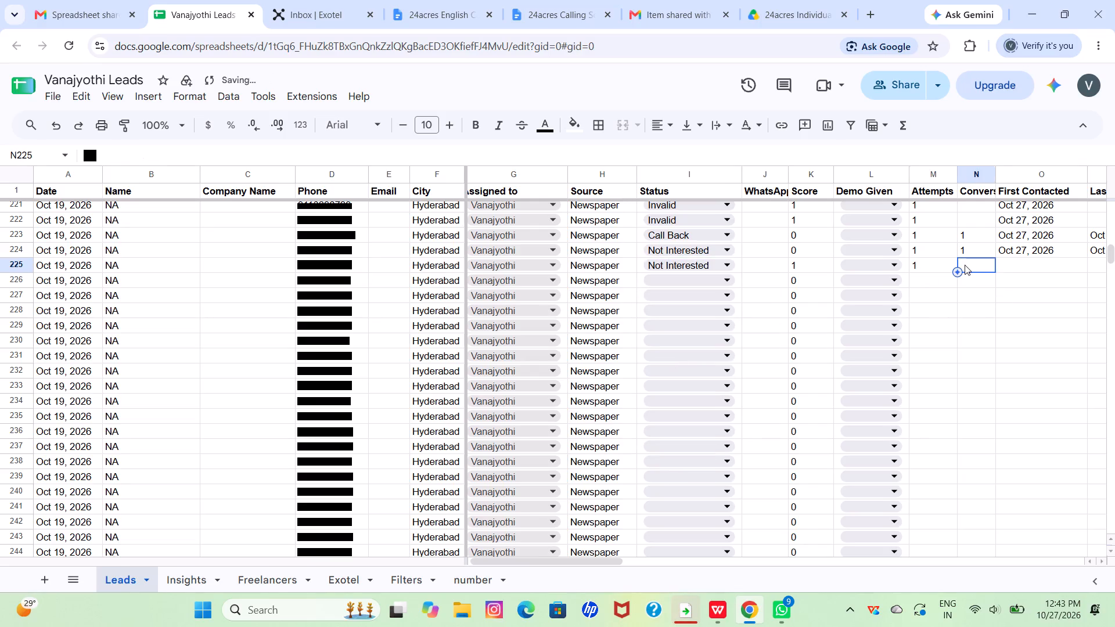
{"action": "key", "text": "1"}
Copy row 224's First Contacted date, Oct 27, 2026, into row 225's First Contacted and Last Spoken cells.
{"action": "left_click", "coordinate": [1017, 253]}
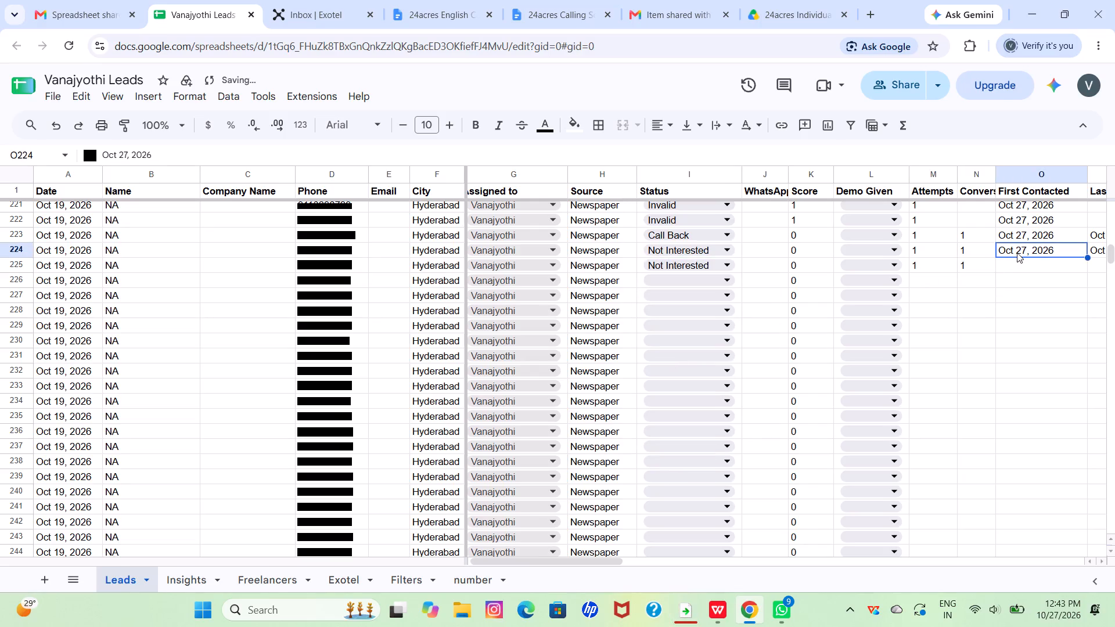
{"action": "key", "text": "ctrl+c"}
{"action": "left_click", "coordinate": [1027, 269]}
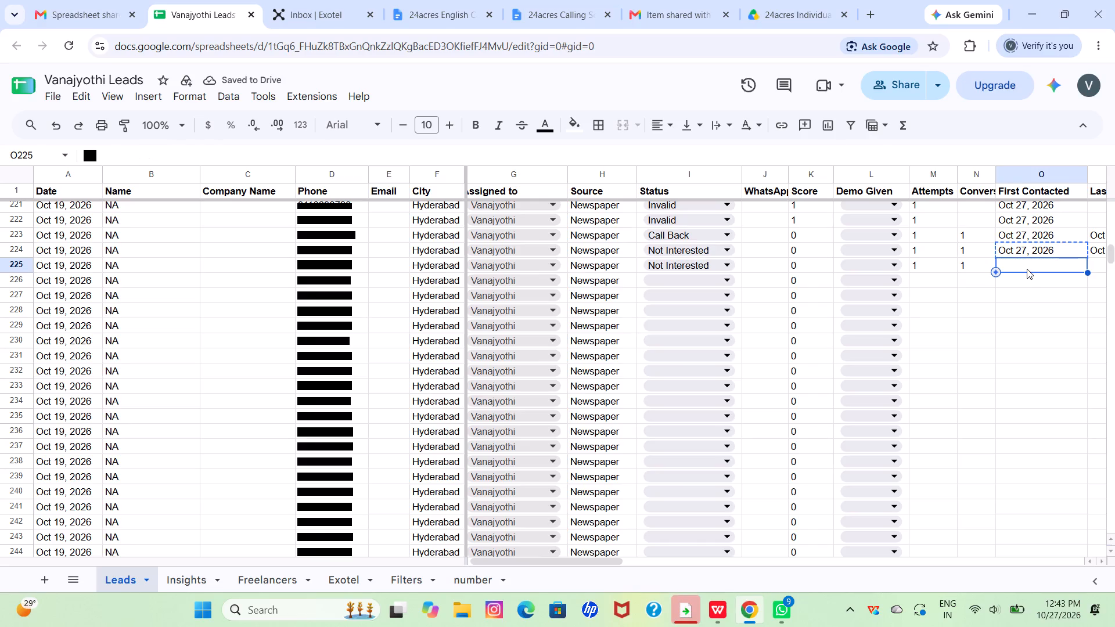
{"action": "key", "text": "ctrl+v"}
{"action": "scroll", "coordinate": [1027, 269], "scroll_direction": "left", "scroll_amount": 2}
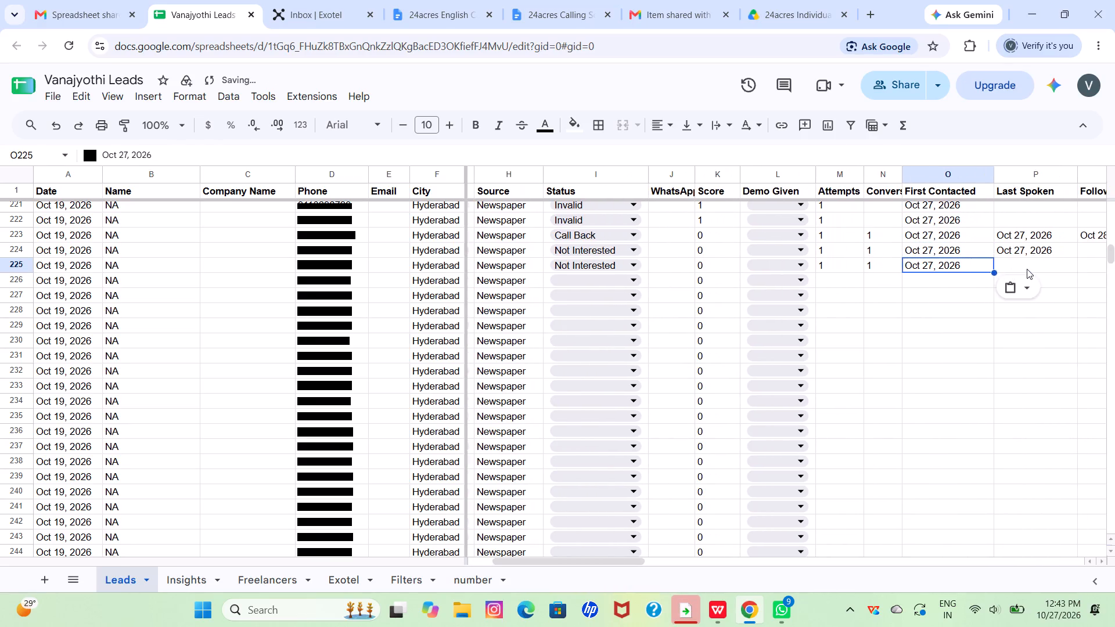
{"action": "left_click", "coordinate": [1027, 269]}
{"action": "key", "text": "ctrl+v"}
Copy the row 224 note "not gave time to speak and disconneted call" into the Notes cell of row 225.
{"action": "scroll", "coordinate": [1027, 269], "scroll_direction": "left", "scroll_amount": 4}
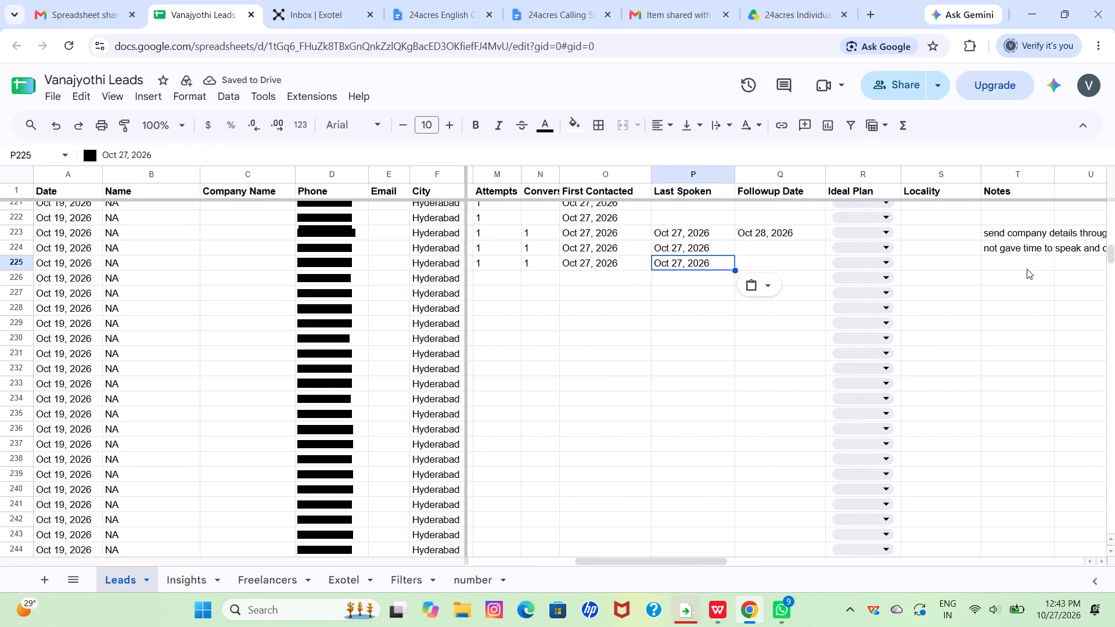
{"action": "left_click", "coordinate": [1018, 258]}
{"action": "left_click", "coordinate": [1002, 247]}
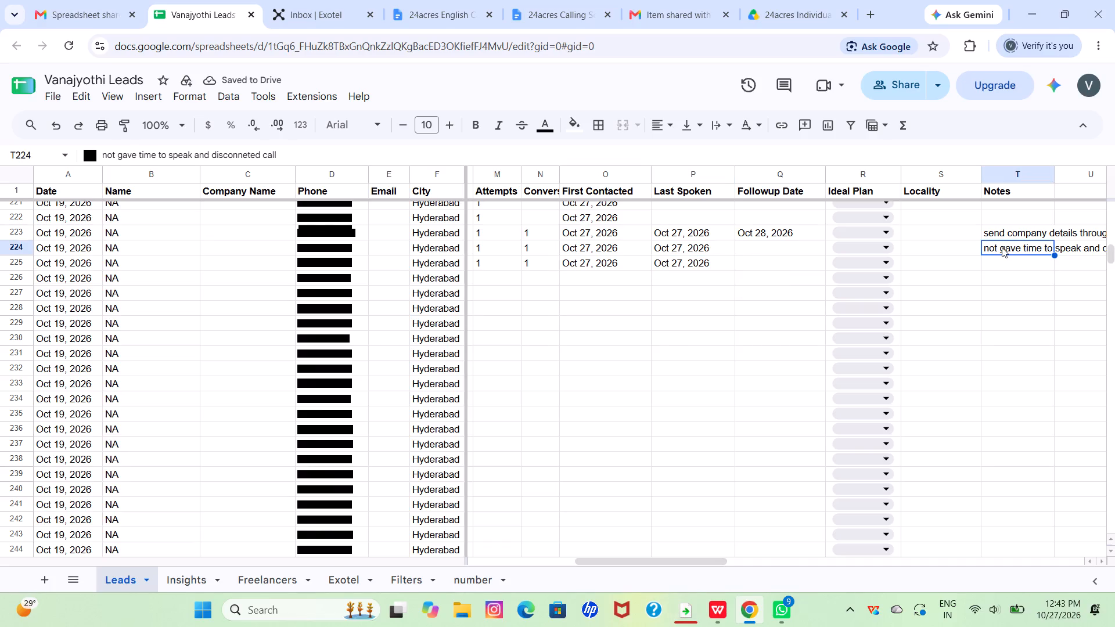
{"action": "key", "text": "ctrl+c"}
{"action": "left_click", "coordinate": [1001, 264]}
{"action": "key", "text": "ctrl+v"}
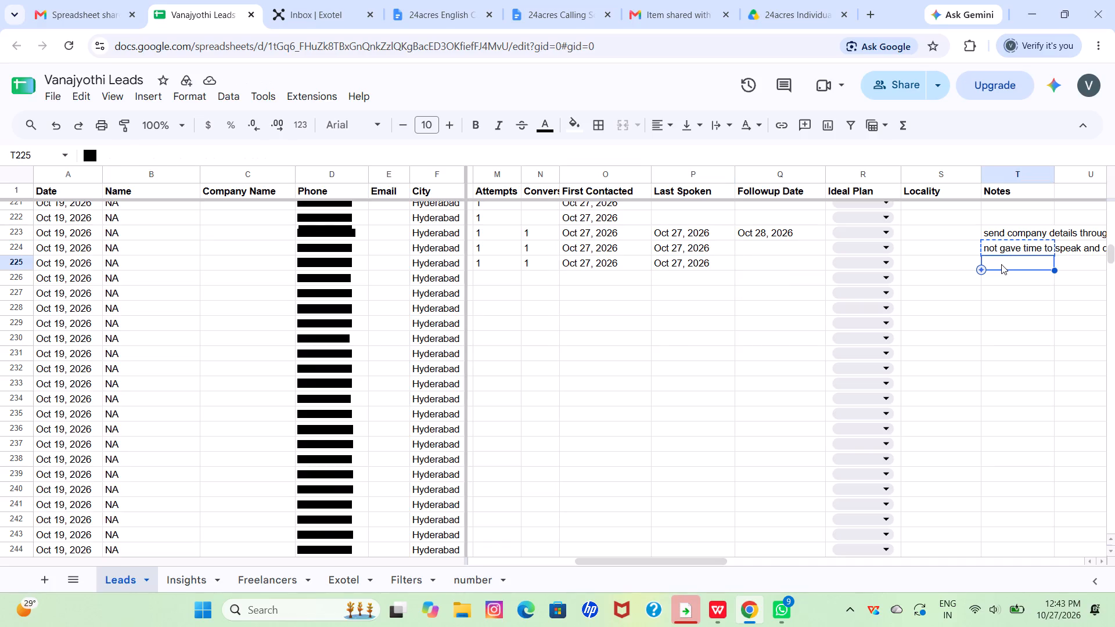
{"action": "left_click", "coordinate": [1002, 273]}
Select the phone number of the next lead without a call status, in row 226.
{"action": "scroll", "coordinate": [1002, 273], "scroll_direction": "right", "scroll_amount": 6}
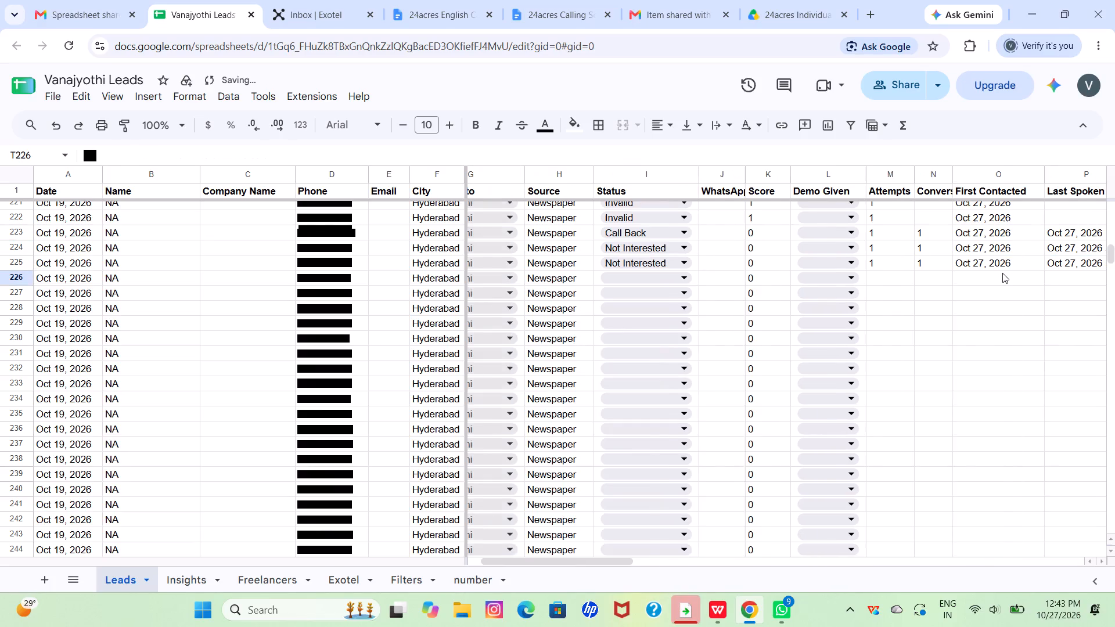
{"action": "left_click", "coordinate": [354, 280]}
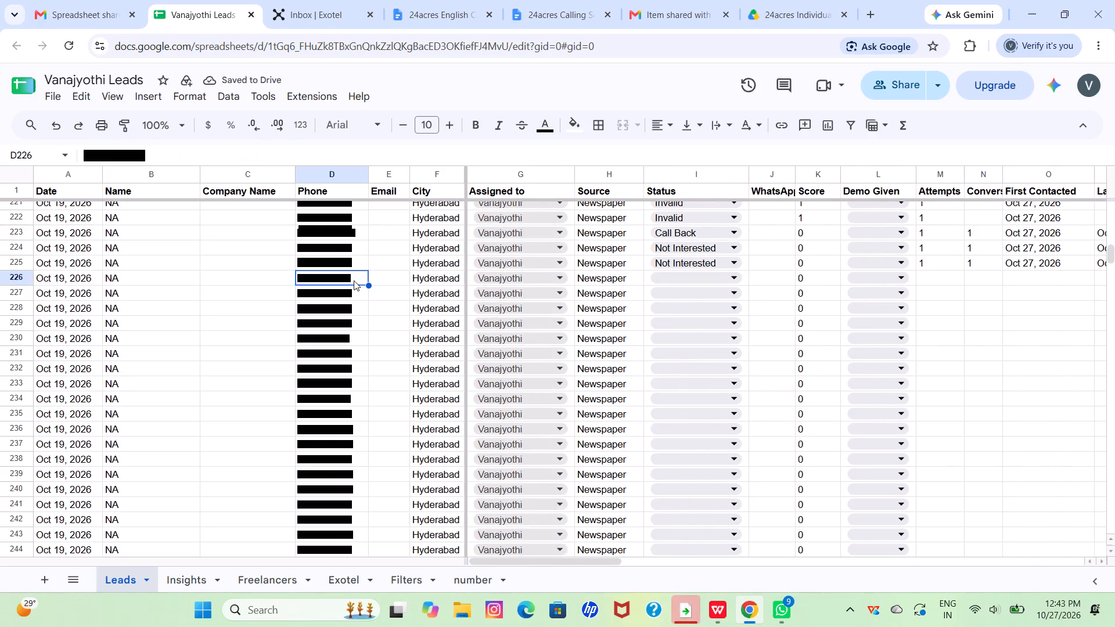
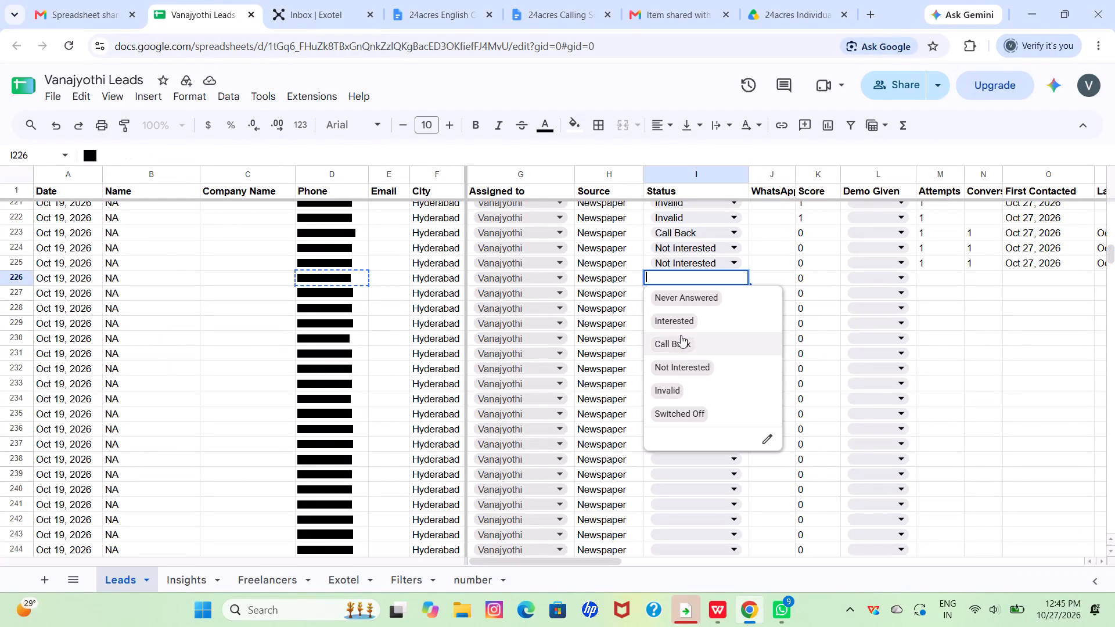
Record 1 attempt and 1 in the adjoining Convers… column for the lead in row 226.
{"action": "left_click", "coordinate": [945, 279]}
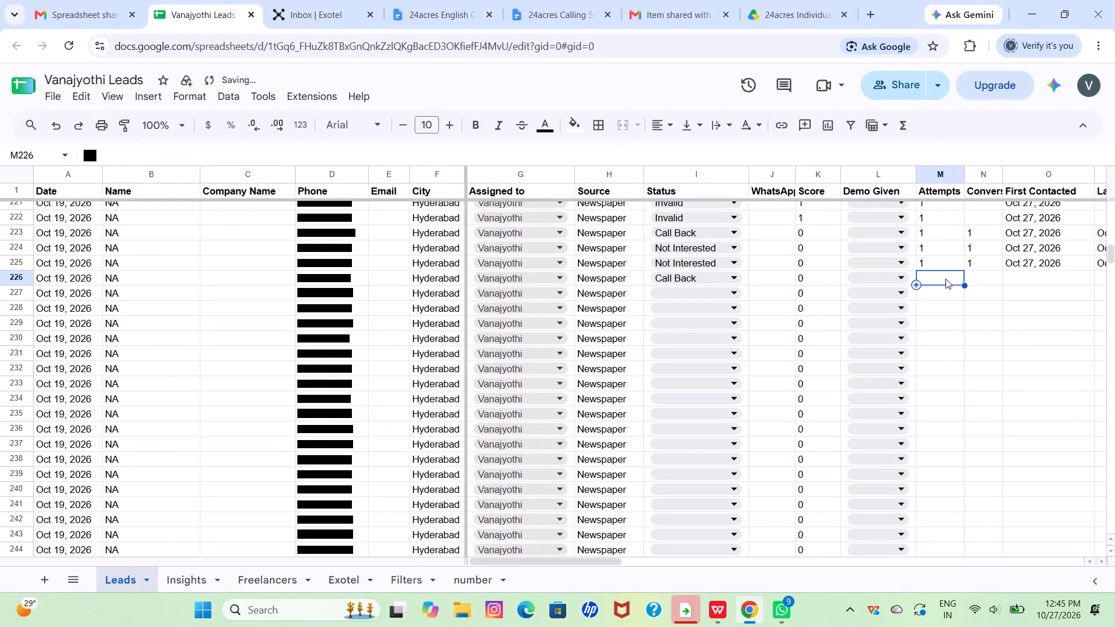
{"action": "key", "text": "1"}
{"action": "left_click", "coordinate": [982, 283]}
{"action": "key", "text": "1"}
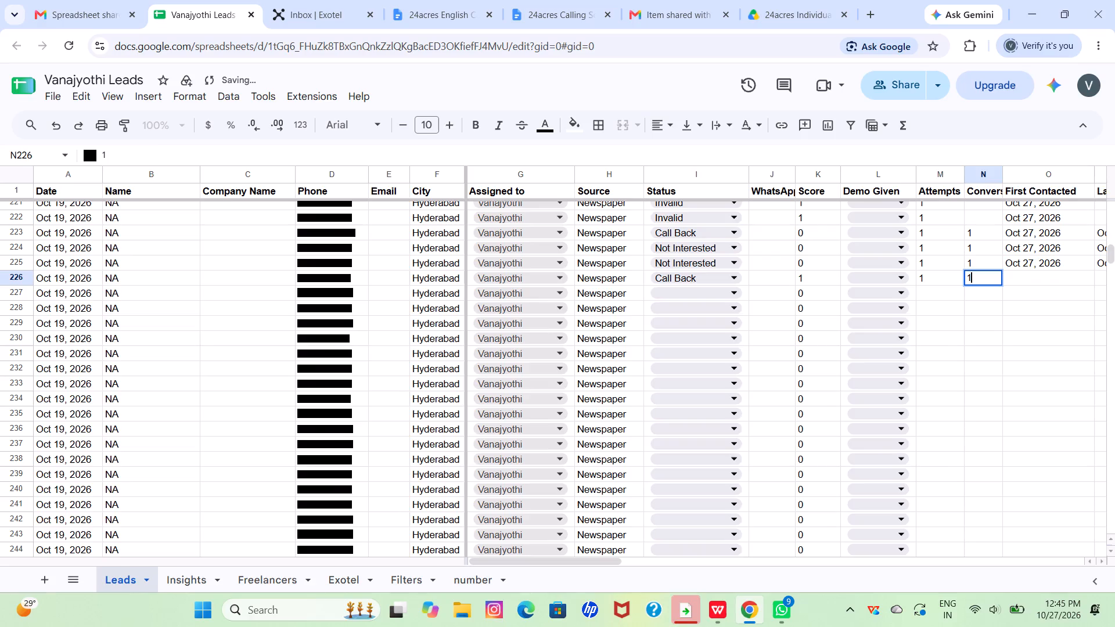
Copy row 225's First Contacted date, Oct 27, 2026, into row 226's First Contacted and Last Spoken cells.
{"action": "left_click", "coordinate": [1023, 265]}
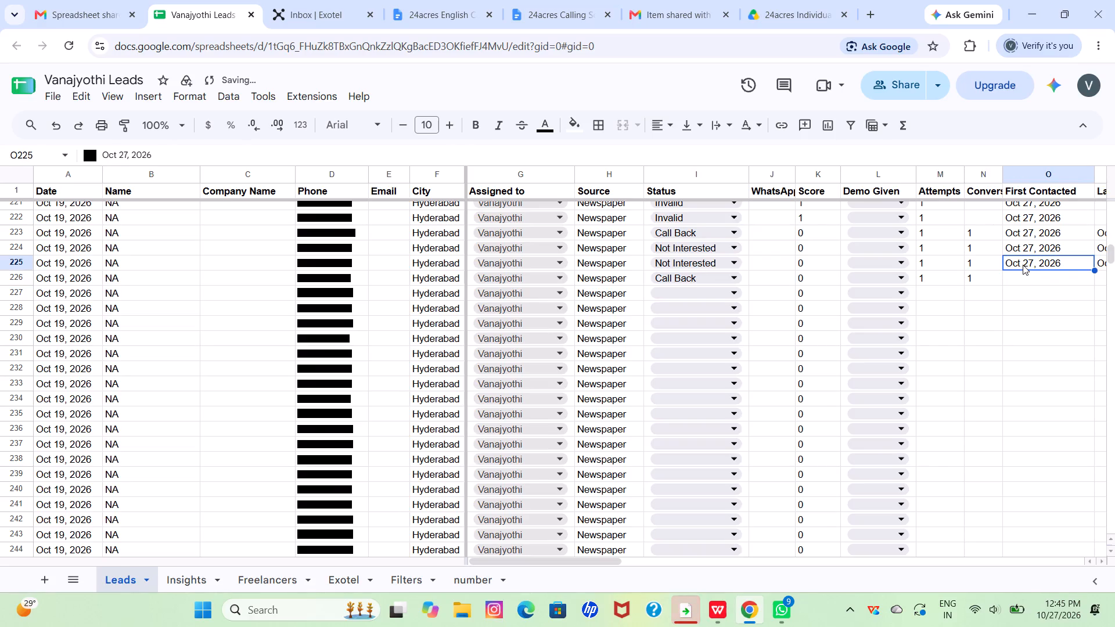
{"action": "key", "text": "ctrl+c"}
{"action": "left_click", "coordinate": [1023, 278]}
{"action": "key", "text": "ctrl+v"}
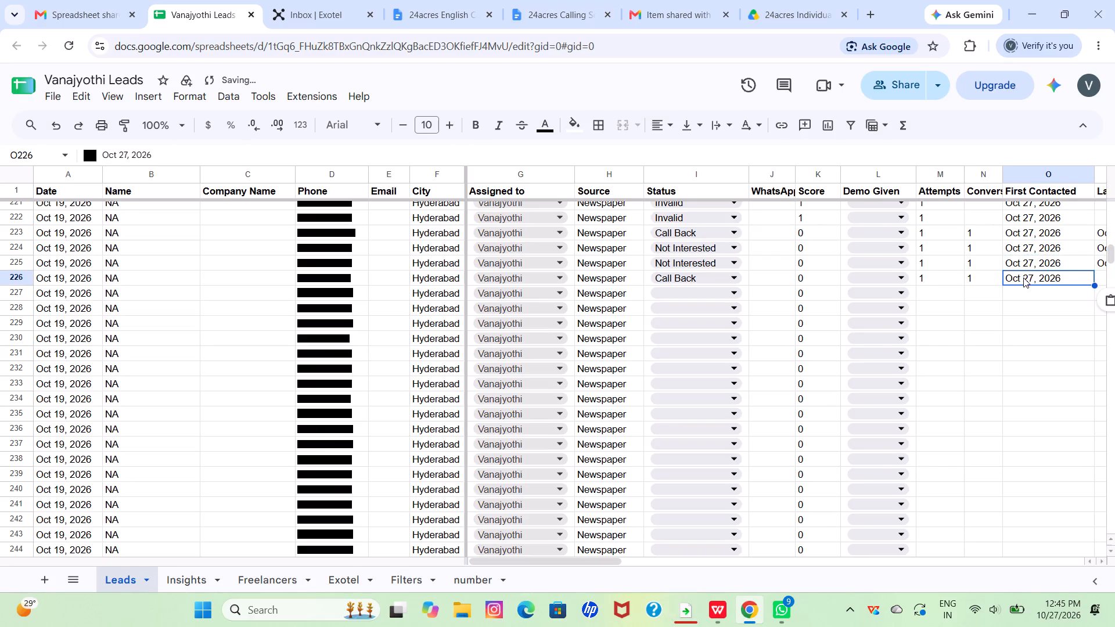
{"action": "scroll", "coordinate": [1023, 278], "scroll_direction": "left", "scroll_amount": 2}
{"action": "left_click", "coordinate": [1023, 278]}
{"action": "key", "text": "ctrl+v"}
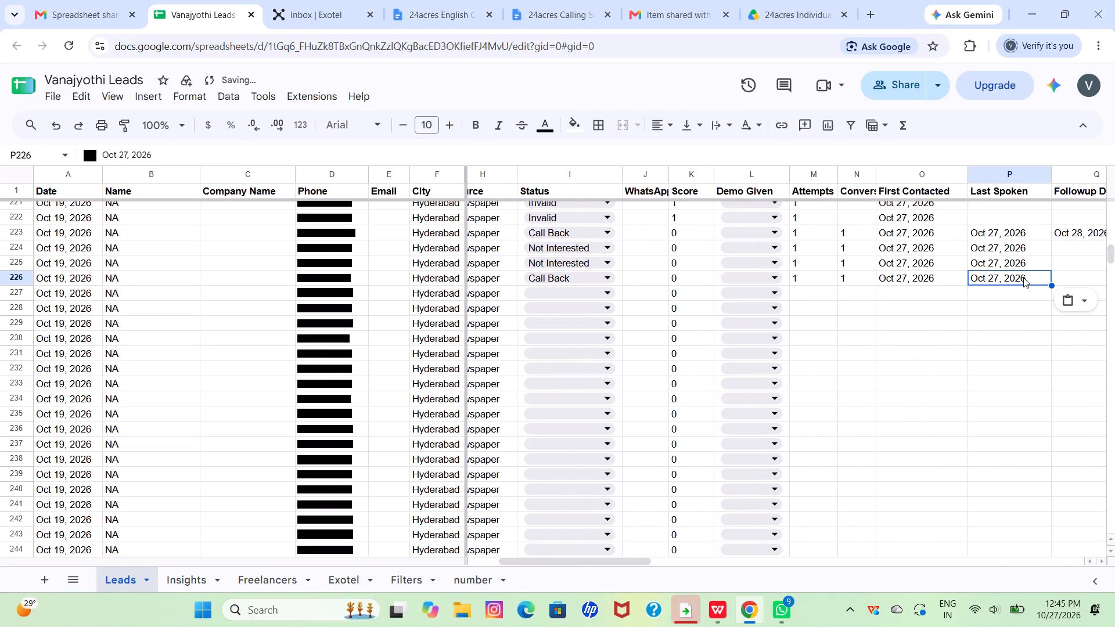
Set the Followup Date of the lead in row 226 to Jan 1, 2027.
{"action": "scroll", "coordinate": [1023, 278], "scroll_direction": "left", "scroll_amount": 2}
{"action": "left_click", "coordinate": [1023, 278]}
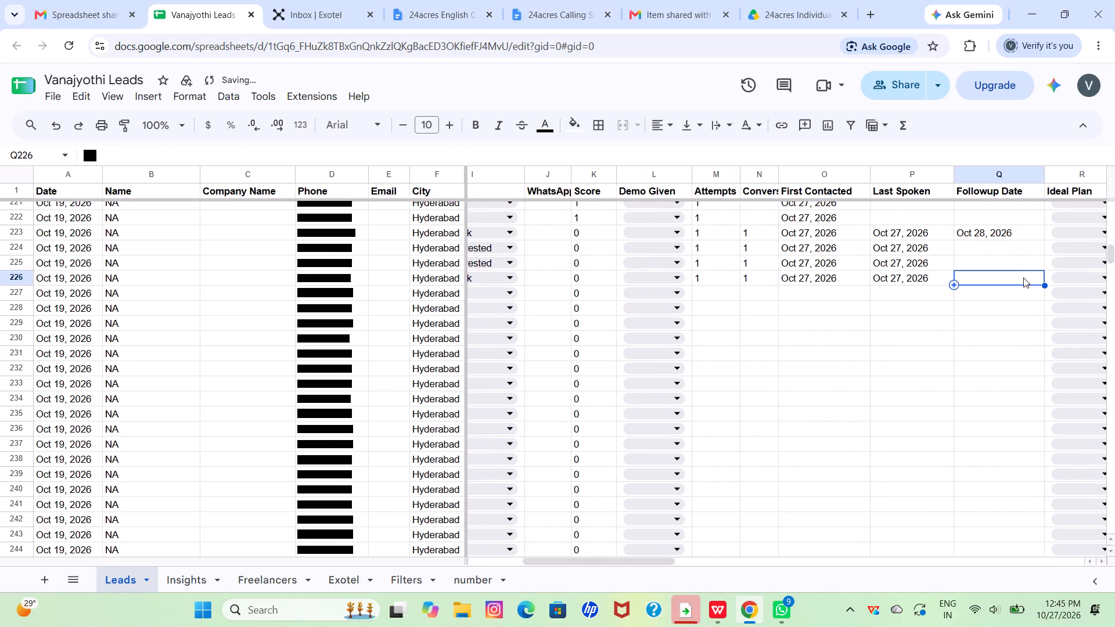
{"action": "key", "text": "ctrl+v"}
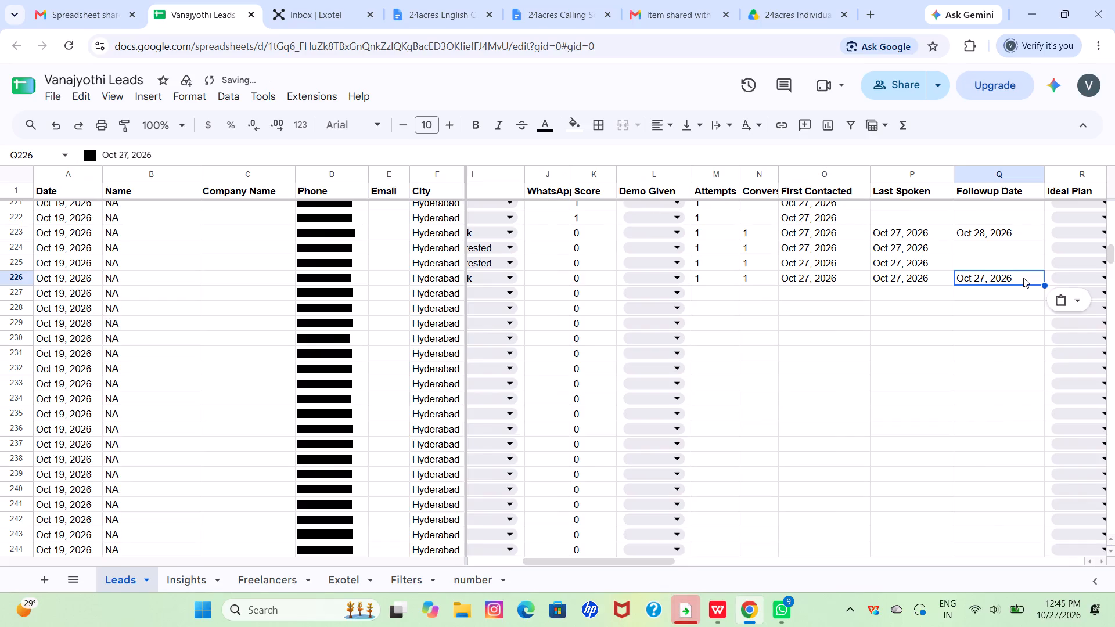
{"action": "double_click", "coordinate": [1023, 278]}
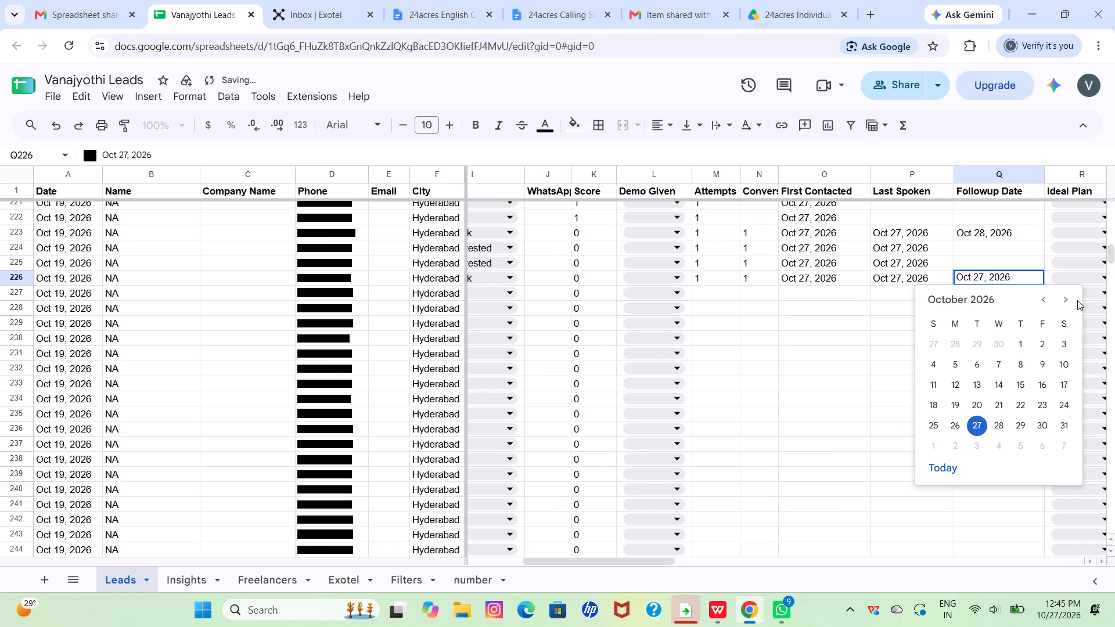
{"action": "left_click", "coordinate": [1066, 298]}
{"action": "right_click", "coordinate": [1066, 298]}
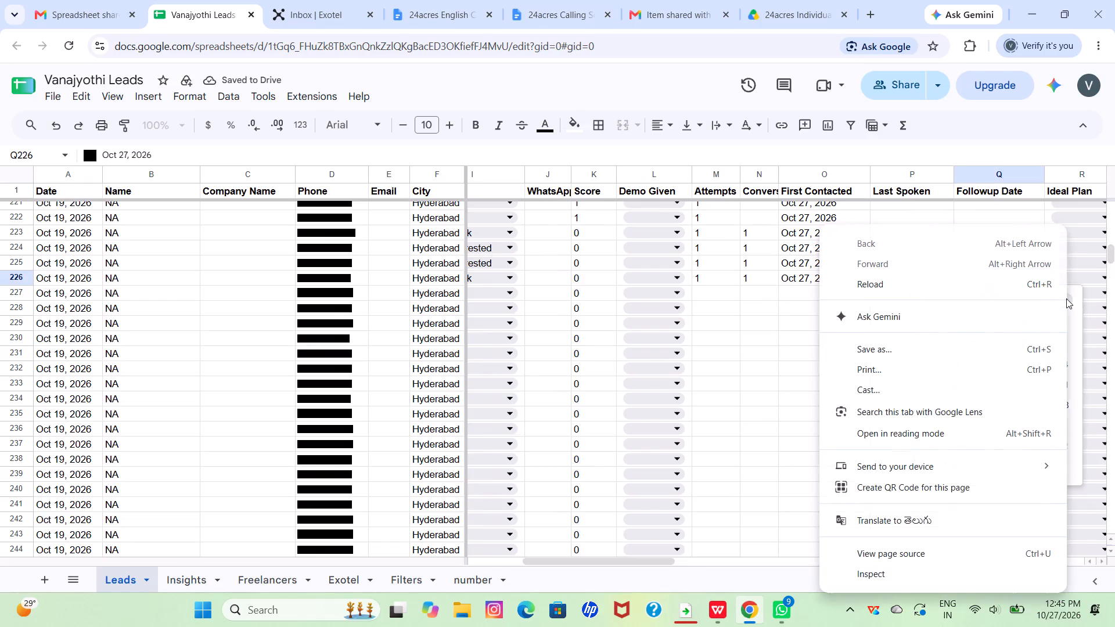
{"action": "left_click", "coordinate": [762, 438]}
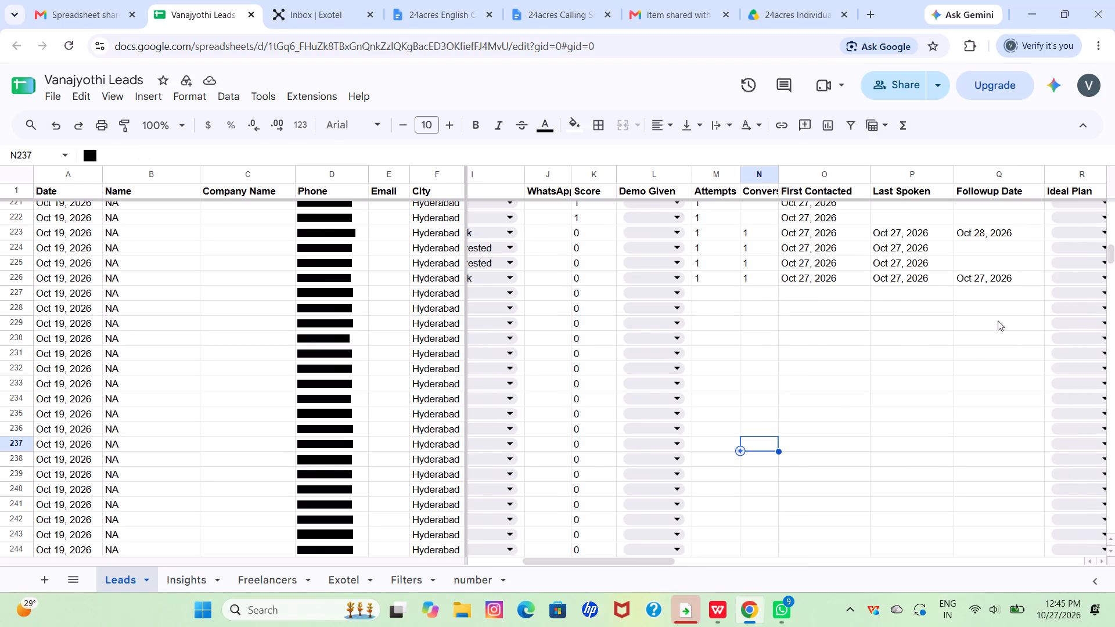
{"action": "left_click", "coordinate": [1001, 274]}
{"action": "double_click", "coordinate": [1003, 274]}
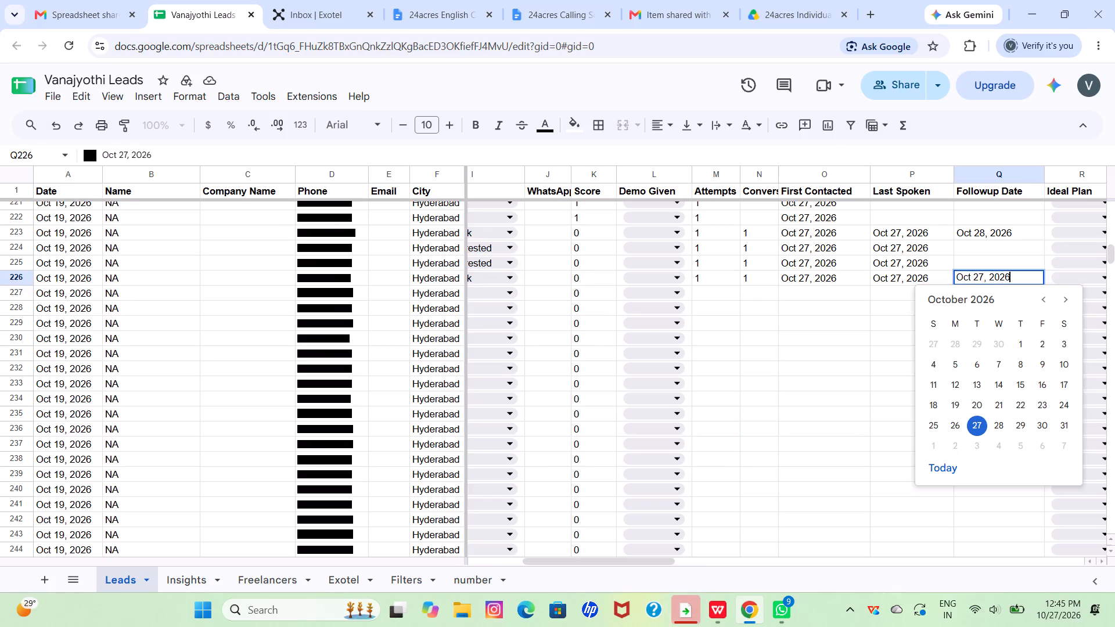
{"action": "left_click", "coordinate": [1065, 301]}
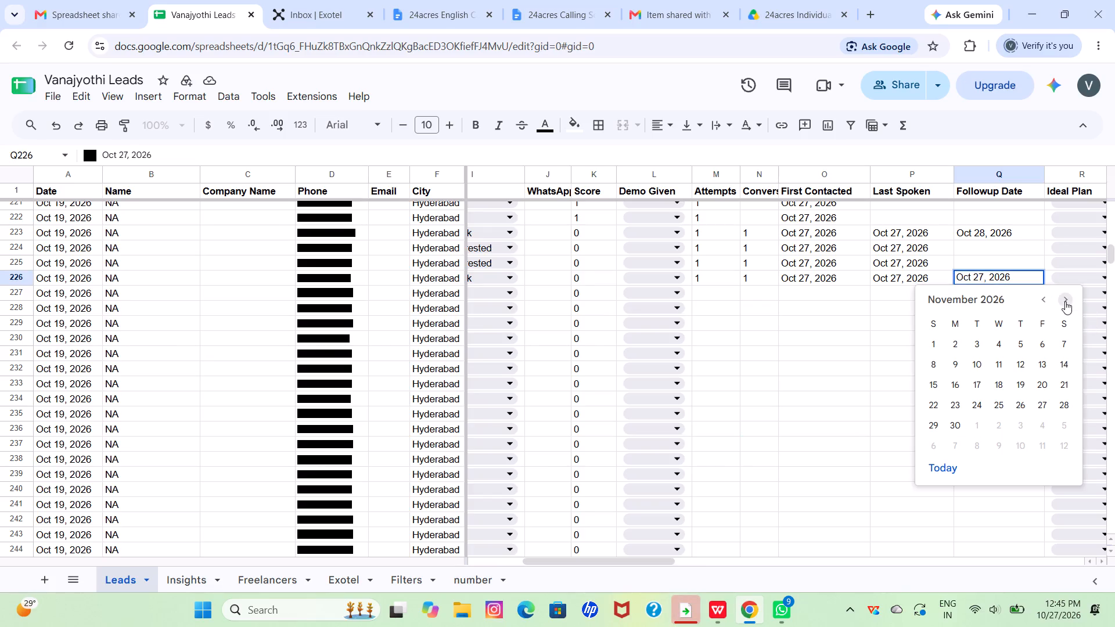
{"action": "left_click", "coordinate": [1065, 301]}
{"action": "left_click", "coordinate": [1065, 301]}
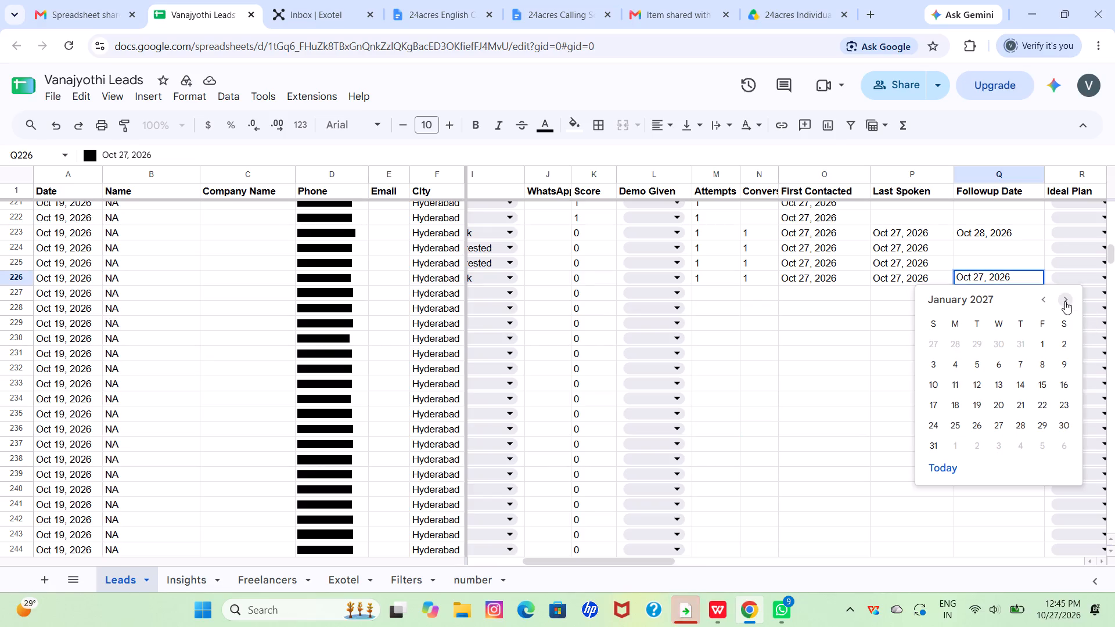
{"action": "left_click", "coordinate": [1044, 342]}
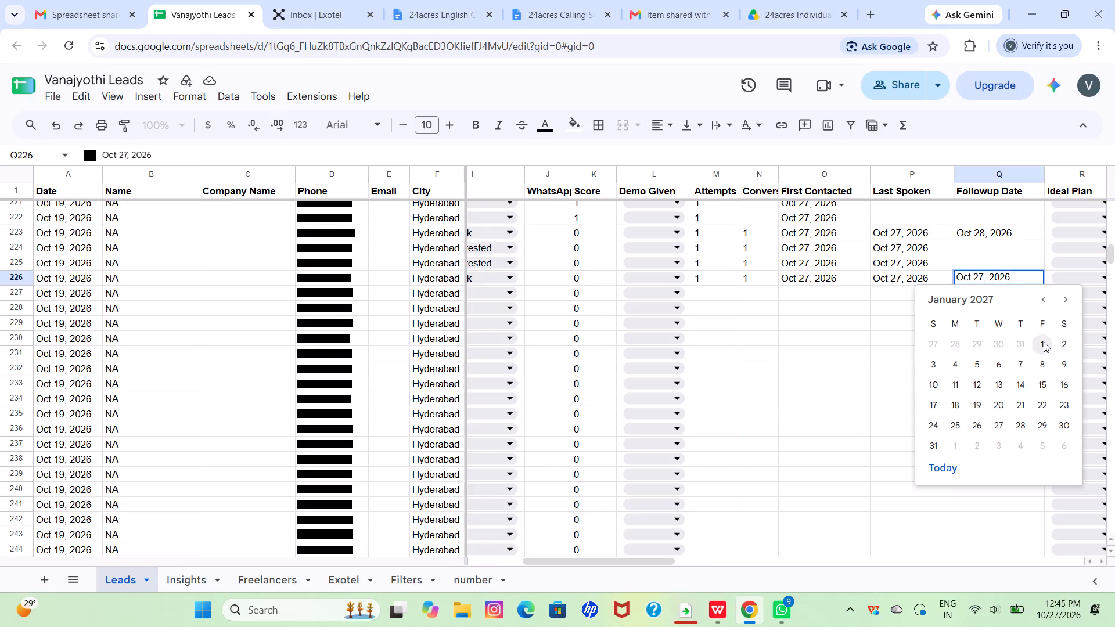
Enter the note "he has property for sale it is under construction said to call me in january" for row 226.
{"action": "scroll", "coordinate": [1044, 342], "scroll_direction": "left", "scroll_amount": 3}
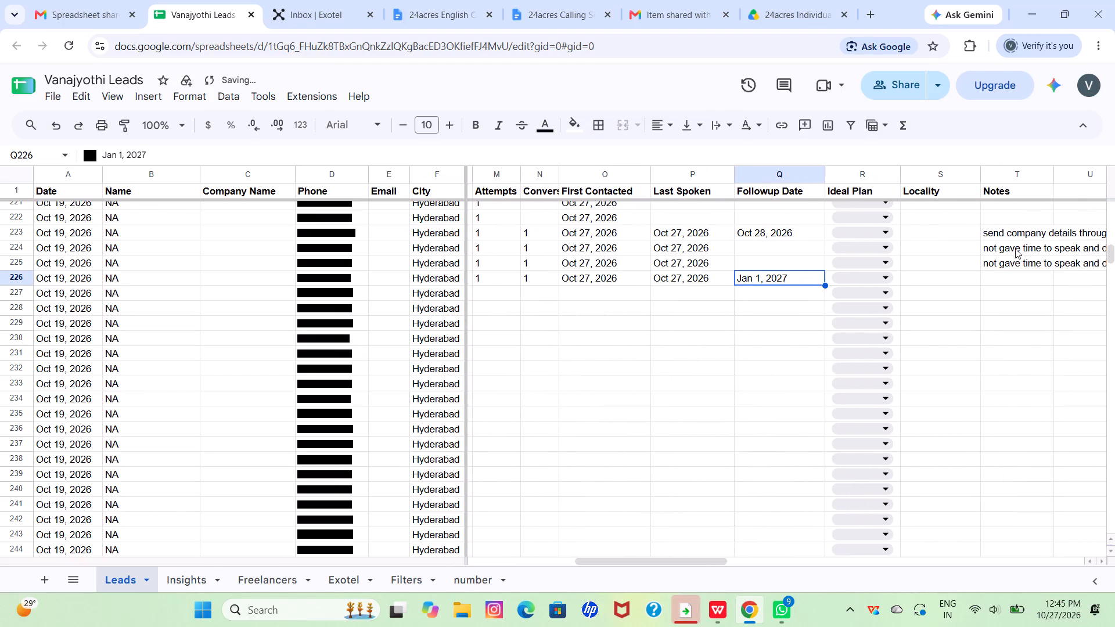
{"action": "left_click", "coordinate": [1008, 282]}
{"action": "type", "text": "he has"}
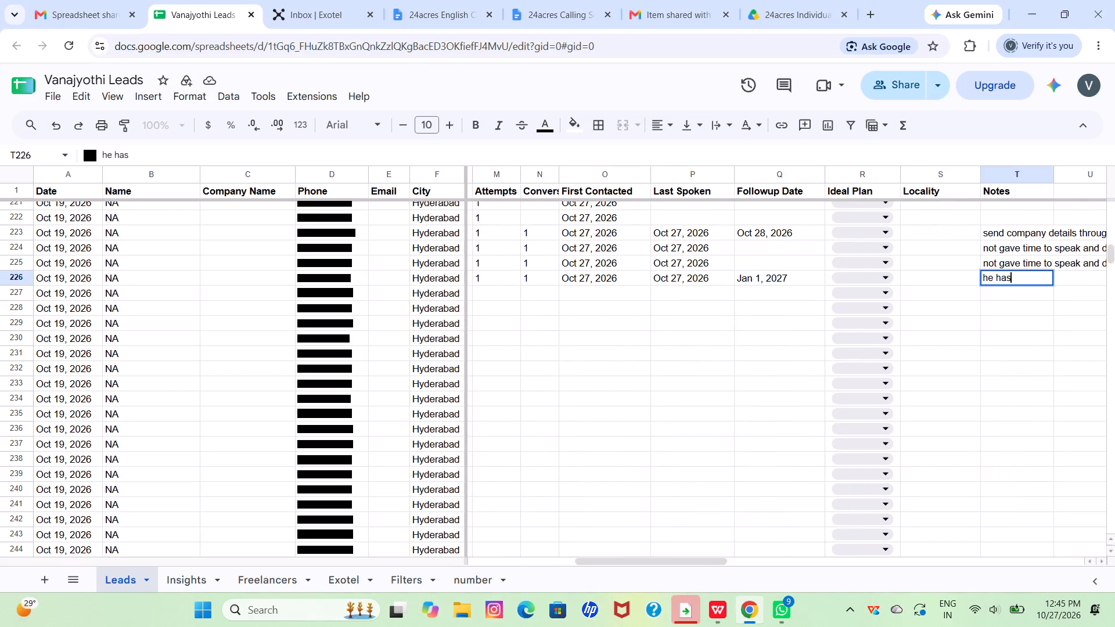
{"action": "key", "text": "space"}
{"action": "type", "text": "property"}
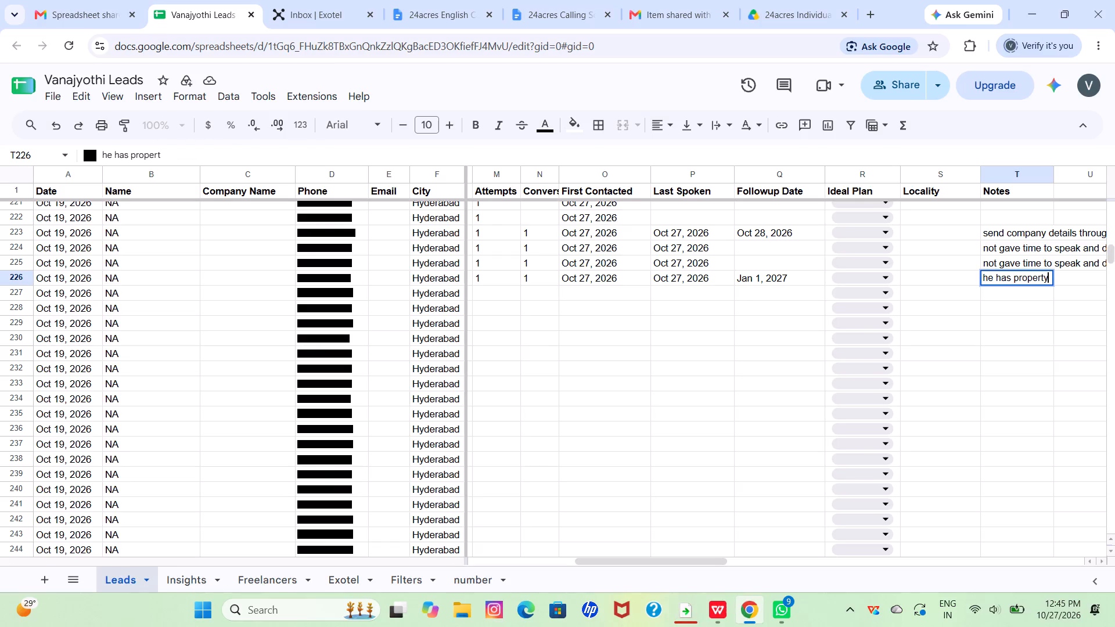
{"action": "key", "text": "space"}
{"action": "type", "text": "for"}
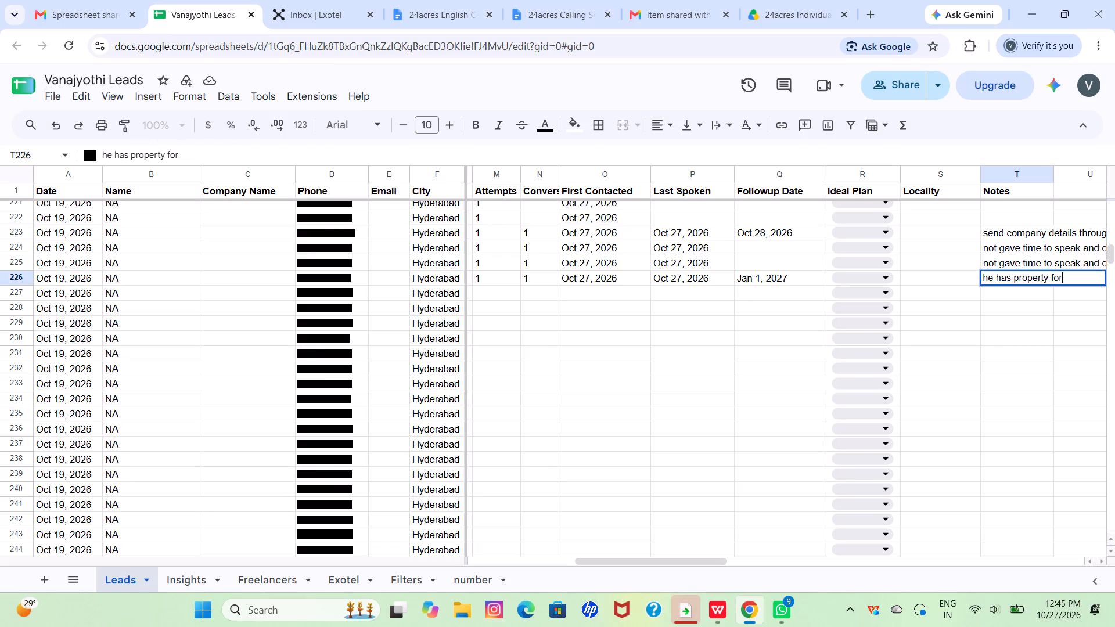
{"action": "key", "text": "space"}
{"action": "type", "text": "sale it"}
{"action": "key", "text": "space"}
{"action": "type", "text": "is under construction"}
{"action": "key", "text": "space"}
{"action": "type", "text": "said to call me"}
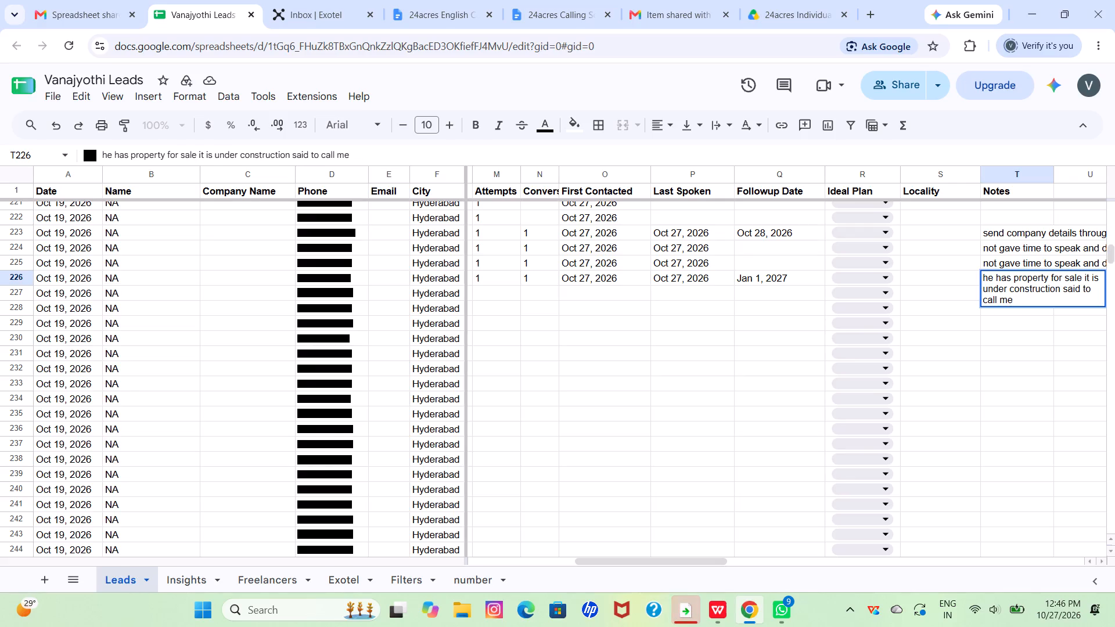
{"action": "key", "text": "space"}
{"action": "type", "text": "in january"}
{"action": "key", "text": "Return"}
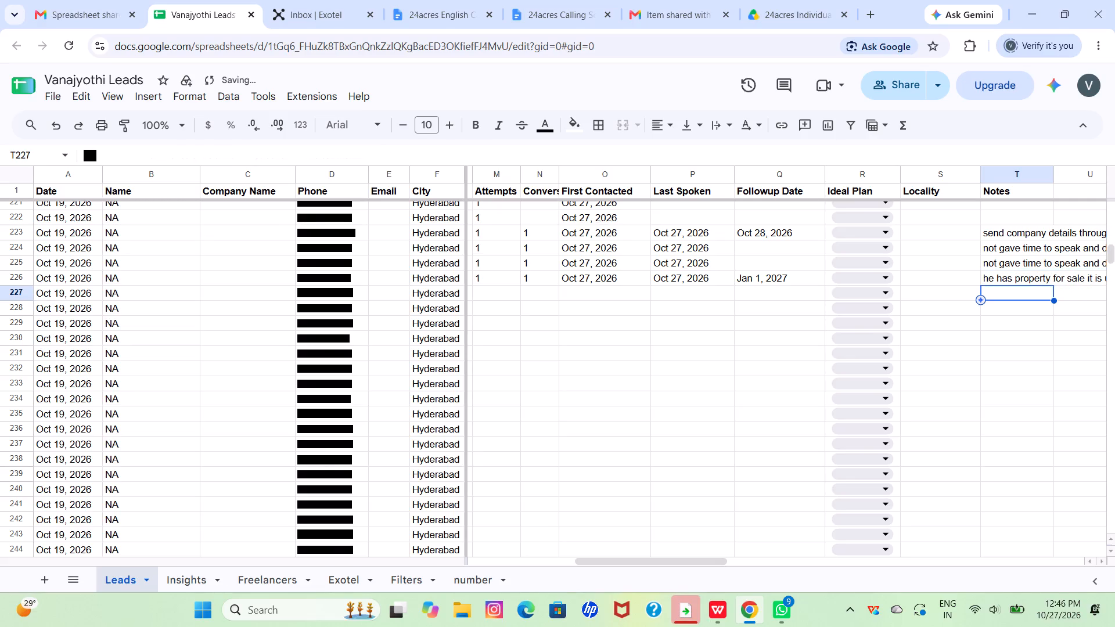
Copy the phone number of the next lead without a call status, in row 227.
{"action": "scroll", "coordinate": [1008, 282], "scroll_direction": "right", "scroll_amount": 8}
{"action": "scroll", "coordinate": [1008, 282], "scroll_direction": "down", "scroll_amount": 1}
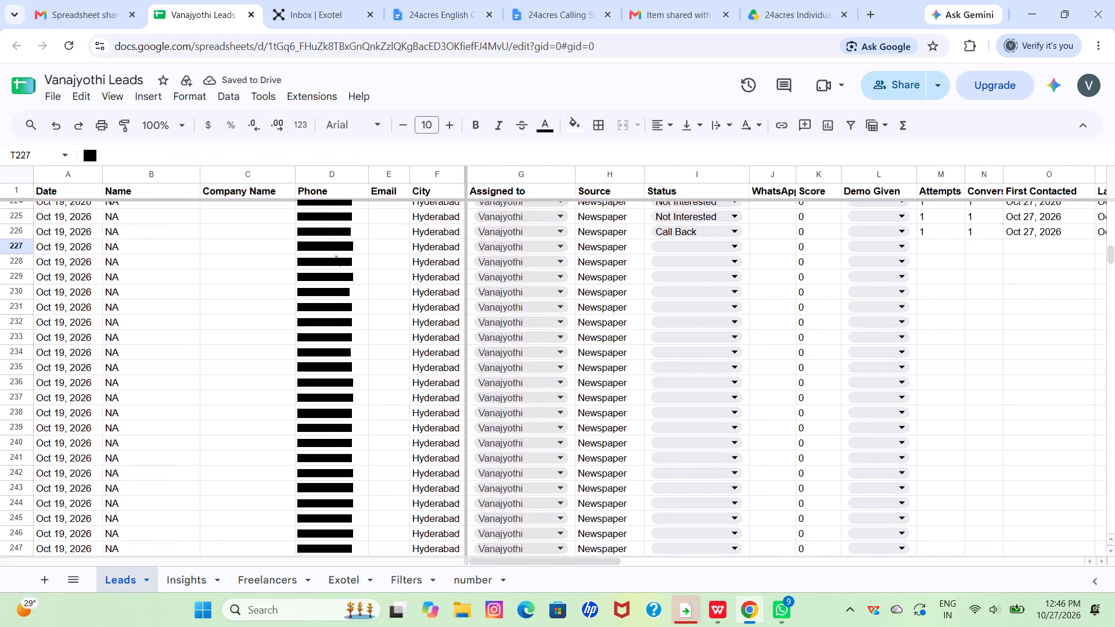
{"action": "left_click", "coordinate": [344, 249]}
{"action": "key", "text": "ctrl+c"}
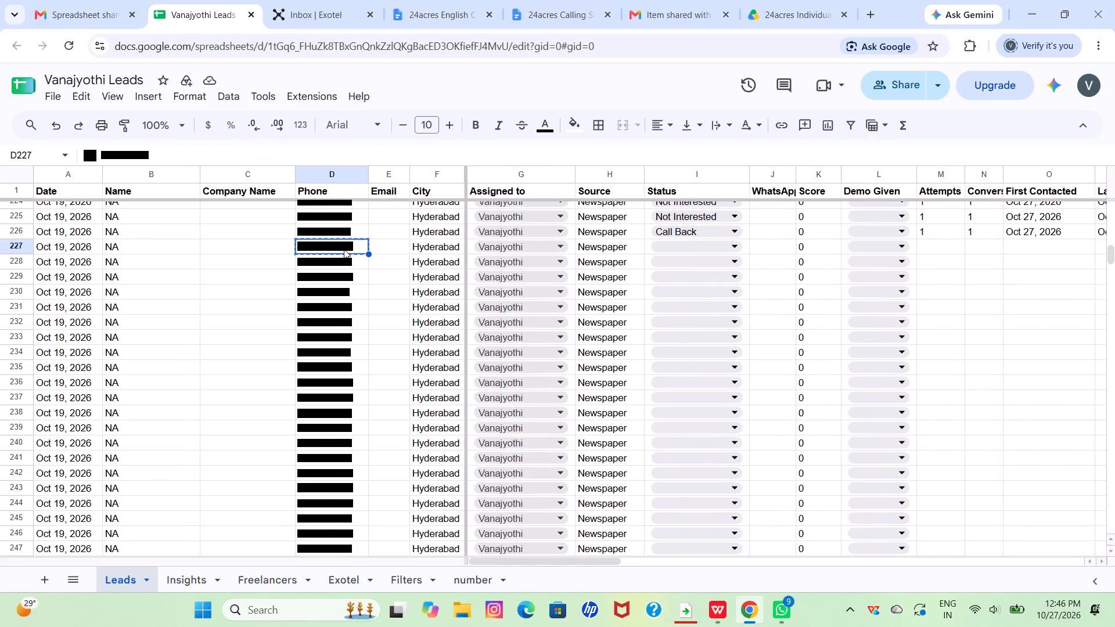